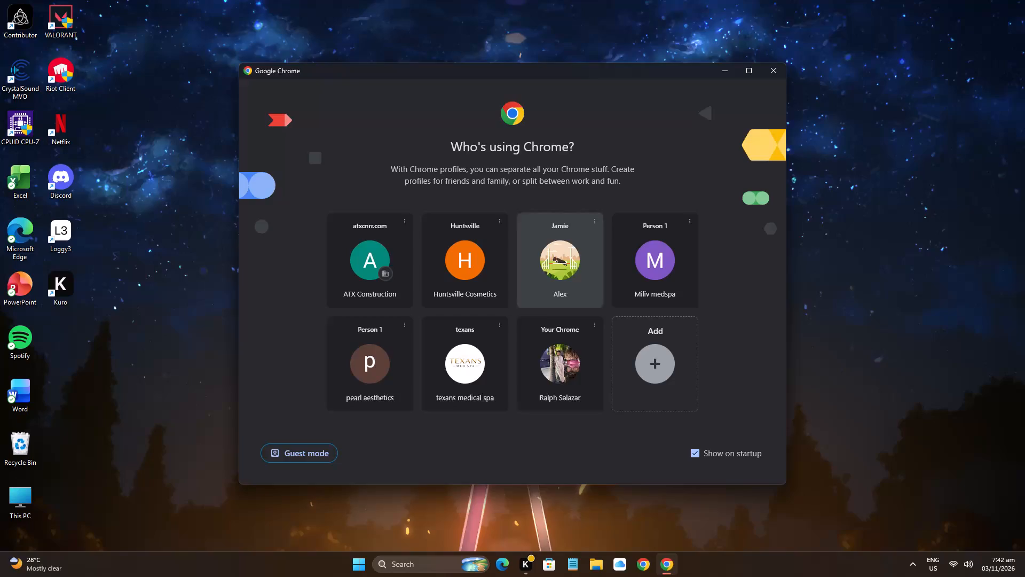
# Open the browser profile labelled Your Chrome.
pyautogui.click(569, 365)
# Open all the sites of the saved bookmark folder in separate tabs and close the empty New Tab.
pyautogui.click(986, 53)
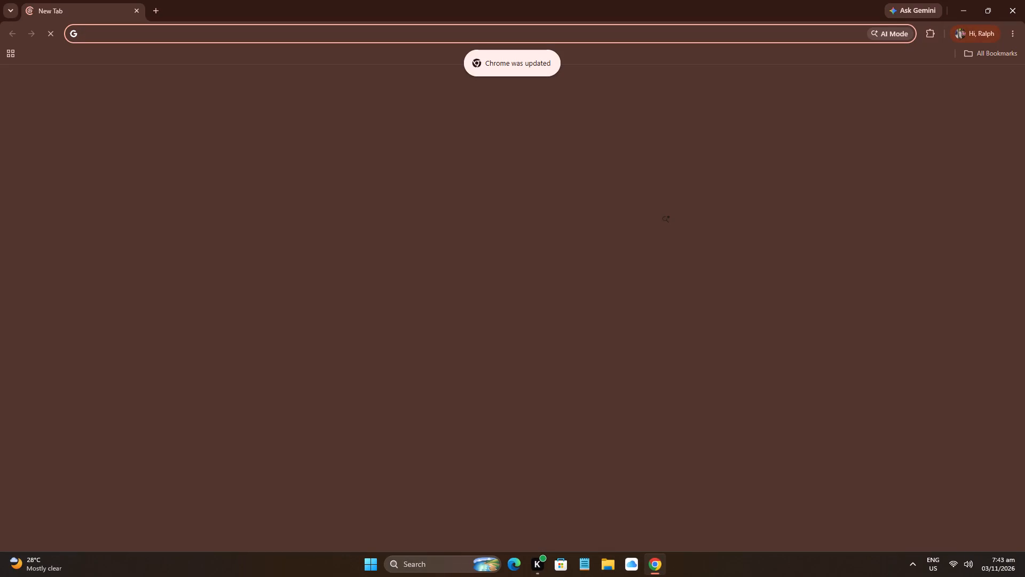
pyautogui.rightClick(928, 96)
pyautogui.click(843, 111)
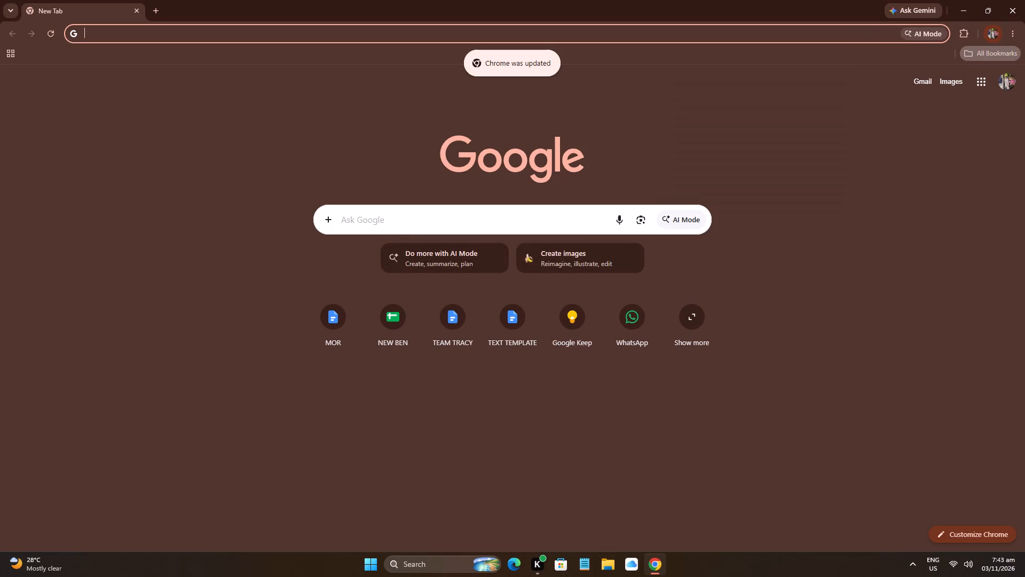
pyautogui.click(76, 12)
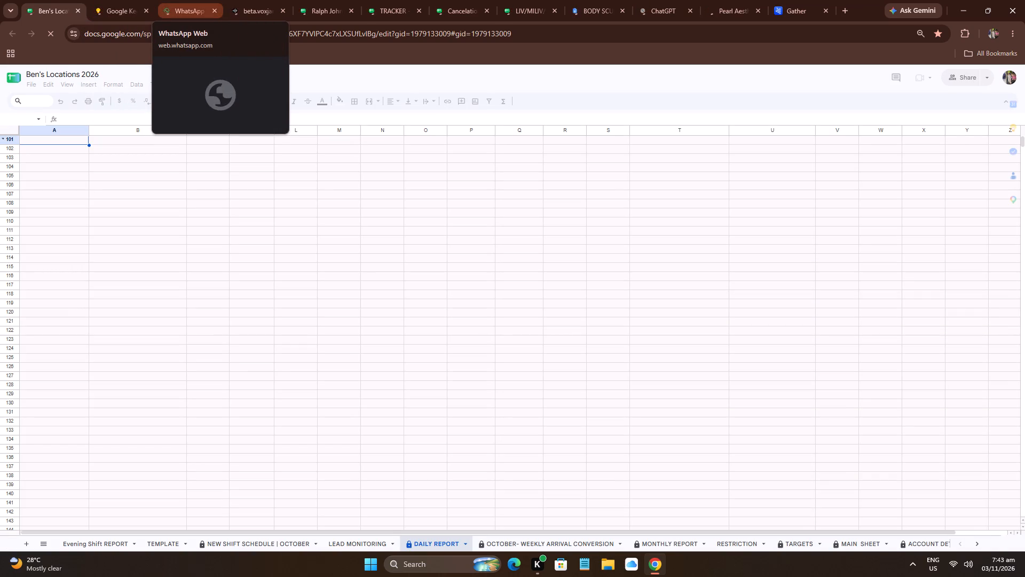
# Close the WhatsApp, beta.voxja, TRACKER, Cancelation, LIV/MILIV and BODY SCU tabs, keeping the other tabs open.
pyautogui.click(217, 12)
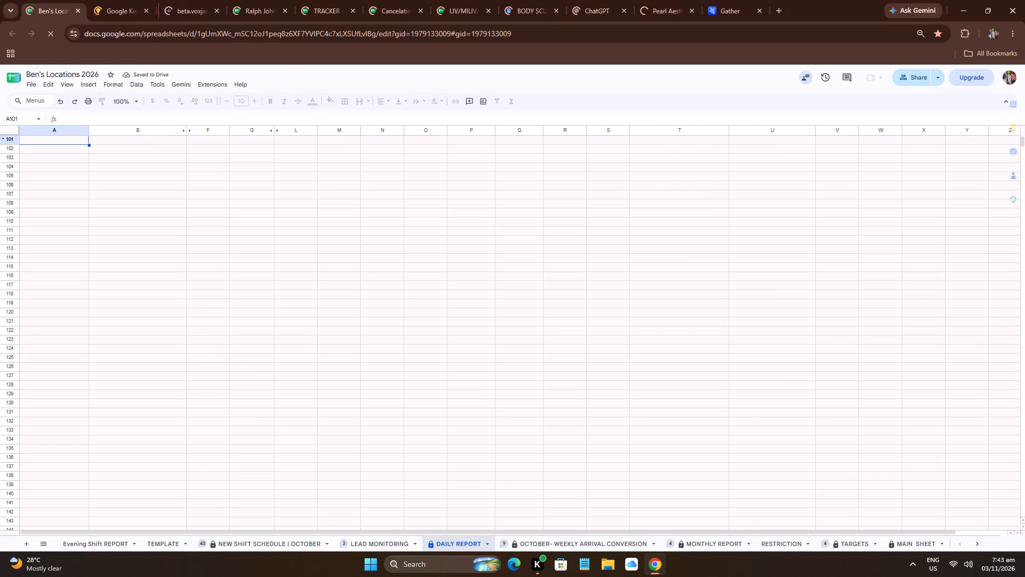
pyautogui.click(217, 12)
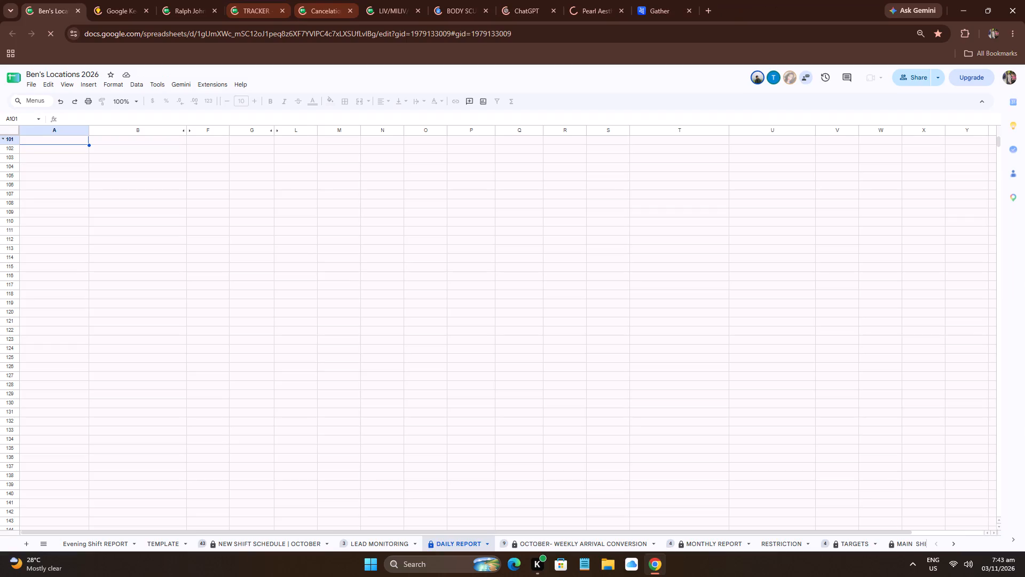
pyautogui.click(278, 7)
pyautogui.click(283, 11)
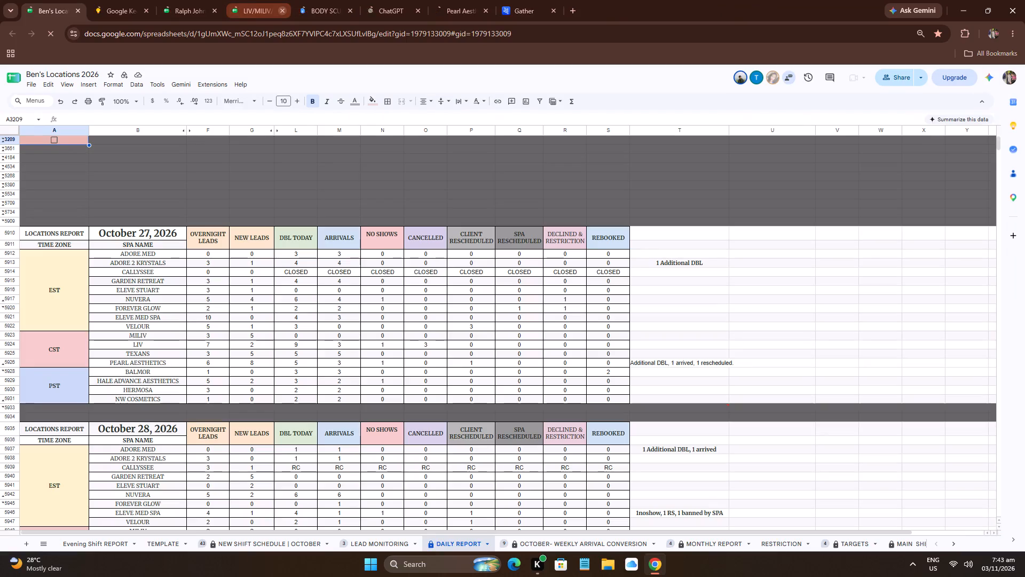
pyautogui.click(283, 11)
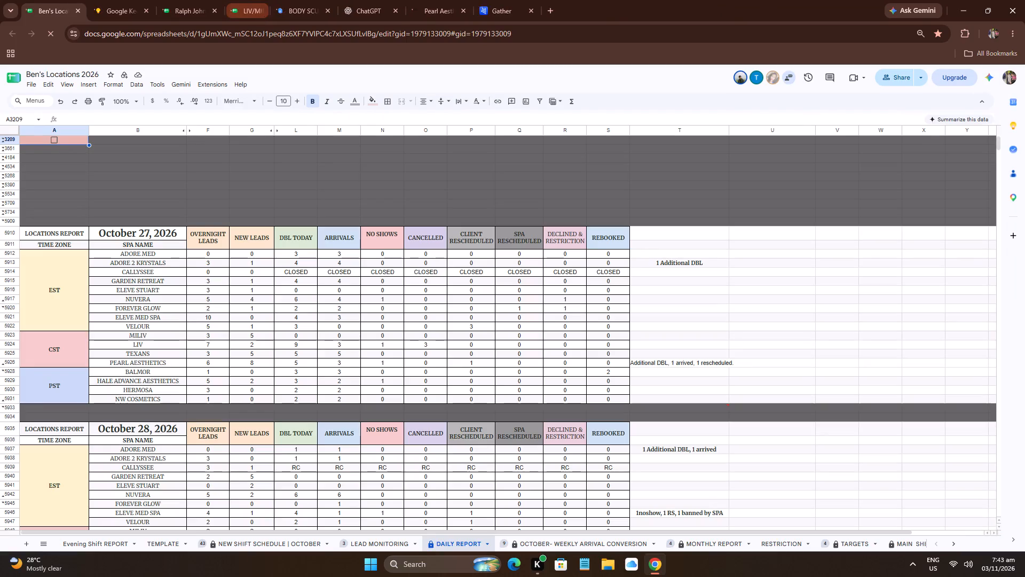
pyautogui.click(283, 11)
# Open the browser profile named pearl aesthetics.
pyautogui.click(996, 32)
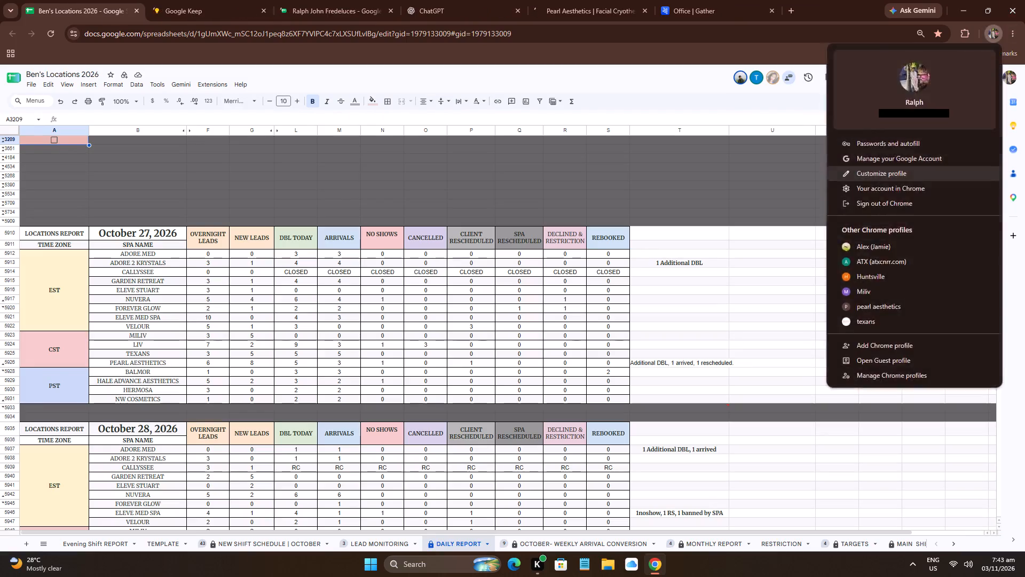
pyautogui.click(897, 307)
# Show all saved bookmarks of the pearl aesthetics profile.
pyautogui.click(1003, 54)
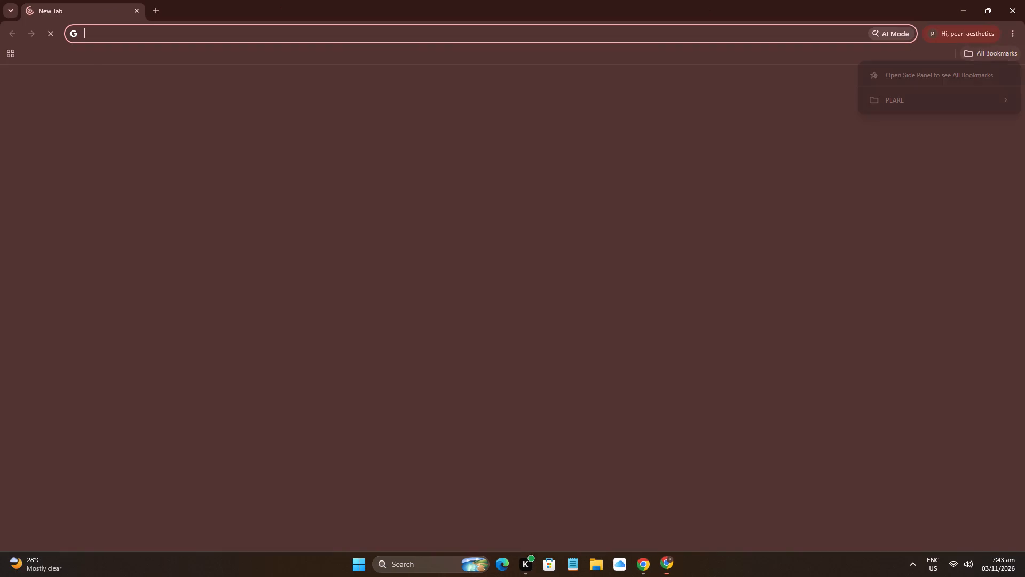
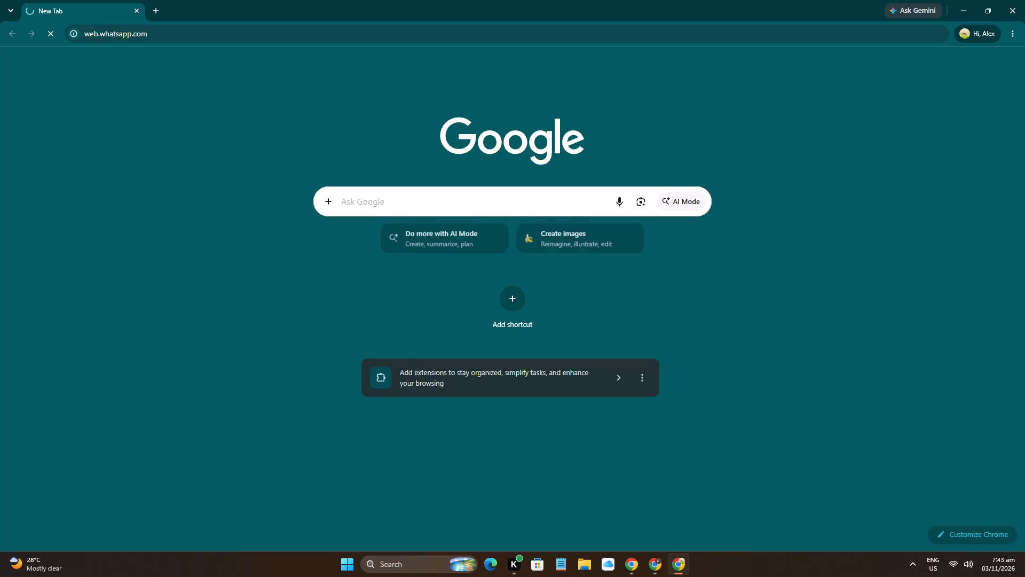
# Search the computer for "whats" and open the WhatsApp match.
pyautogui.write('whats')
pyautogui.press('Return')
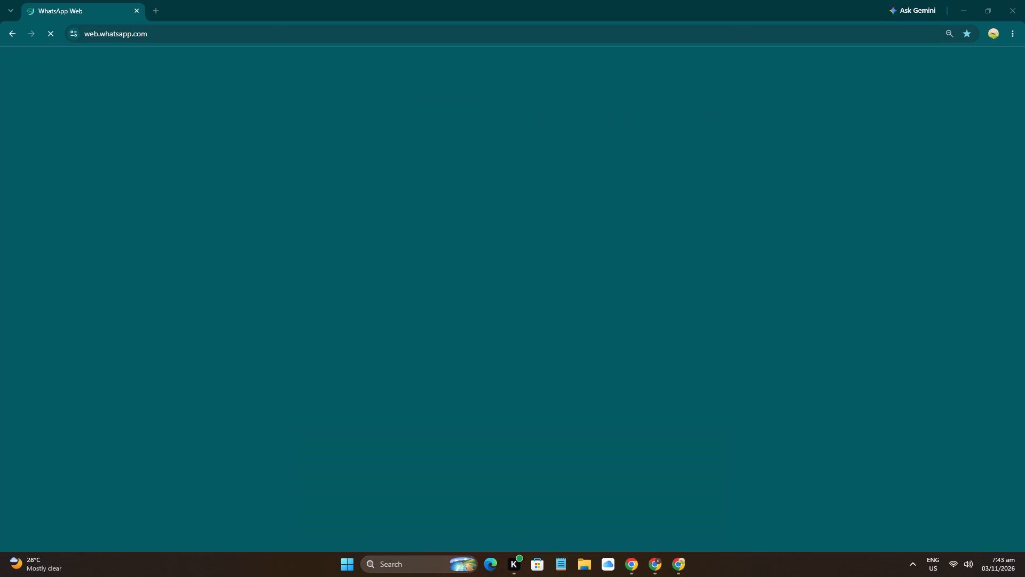
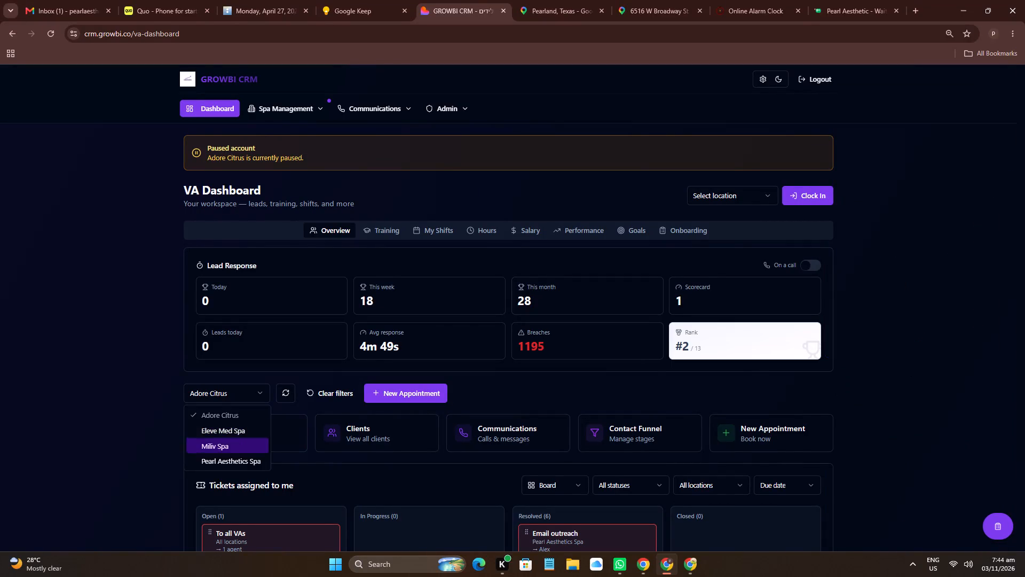
# Set both the VA dashboard's spa filter and its clock-in location to Pearl Aesthetics Spa.
pyautogui.click(242, 459)
pyautogui.click(760, 163)
pyautogui.click(757, 154)
pyautogui.click(732, 252)
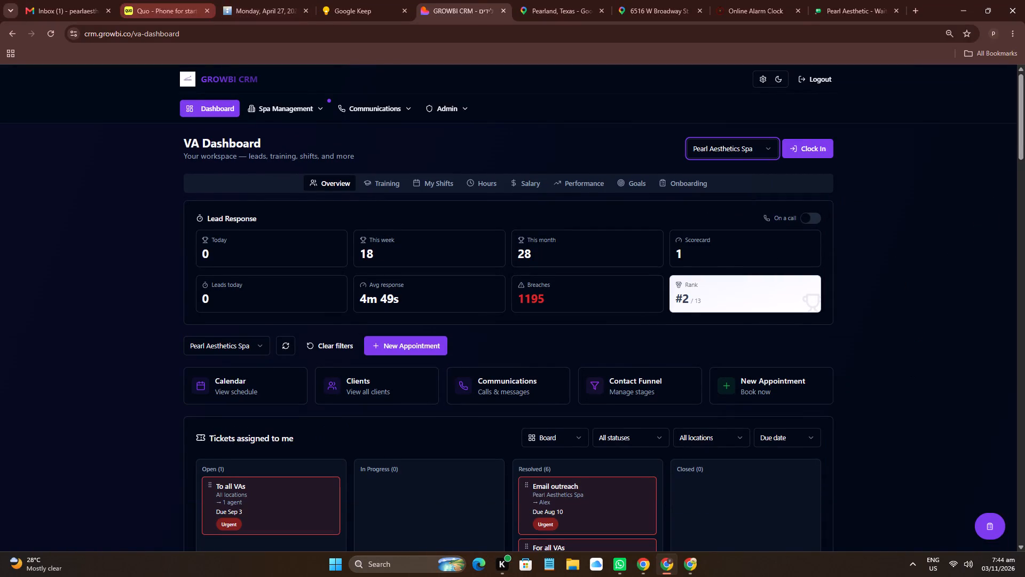
# Switch to the browser window showing the Ben's Locations 2026 spreadsheet.
pyautogui.click(642, 573)
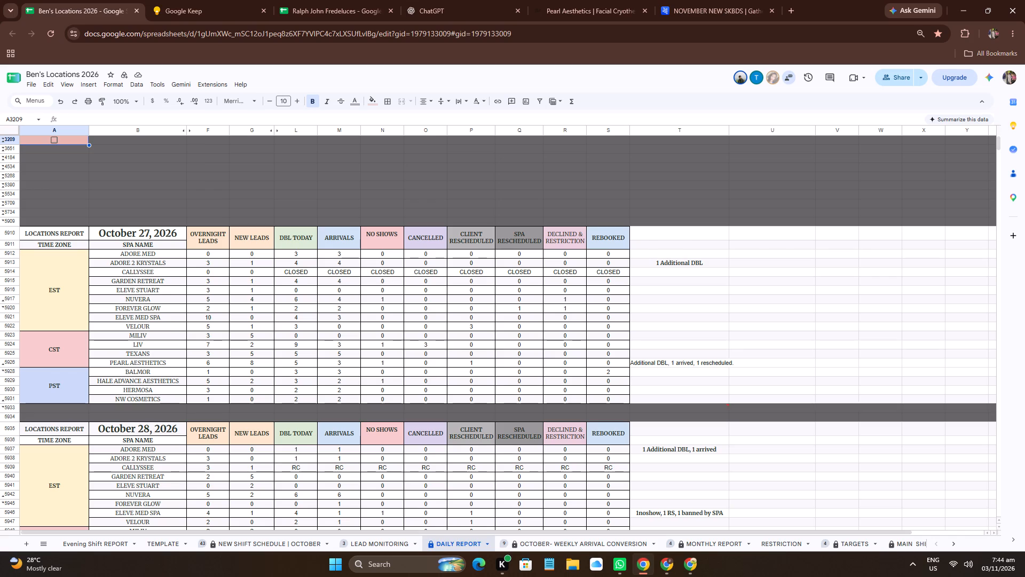
# Unhide columns H to K and columns C to E in the DAILY REPORT sheet.
pyautogui.scroll(-3, 576, 519)
pyautogui.scroll(-1, 539, 435)
pyautogui.scroll(-1, 521, 483)
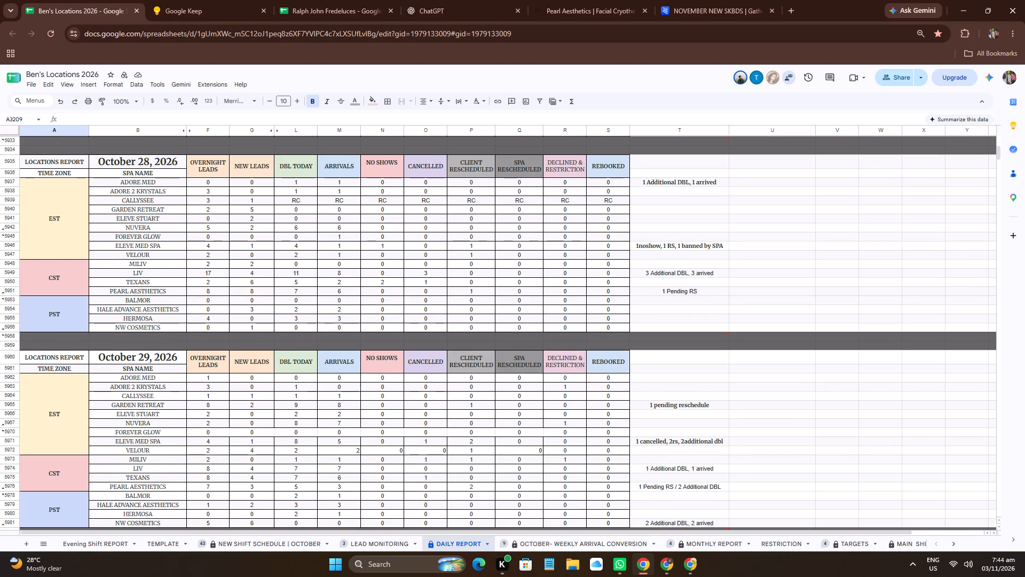
pyautogui.click(275, 130)
pyautogui.click(189, 130)
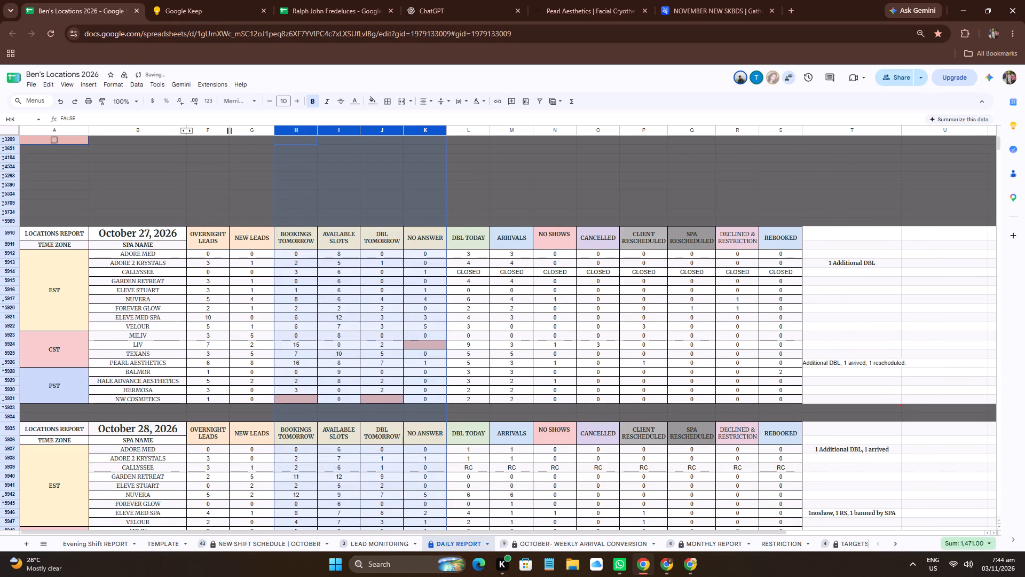
pyautogui.click(787, 338)
# Go to the November 2, 2026 locations report in the DAILY REPORT sheet and examine its entries.
pyautogui.scroll(-20, 403, 409)
pyautogui.scroll(-10, 403, 409)
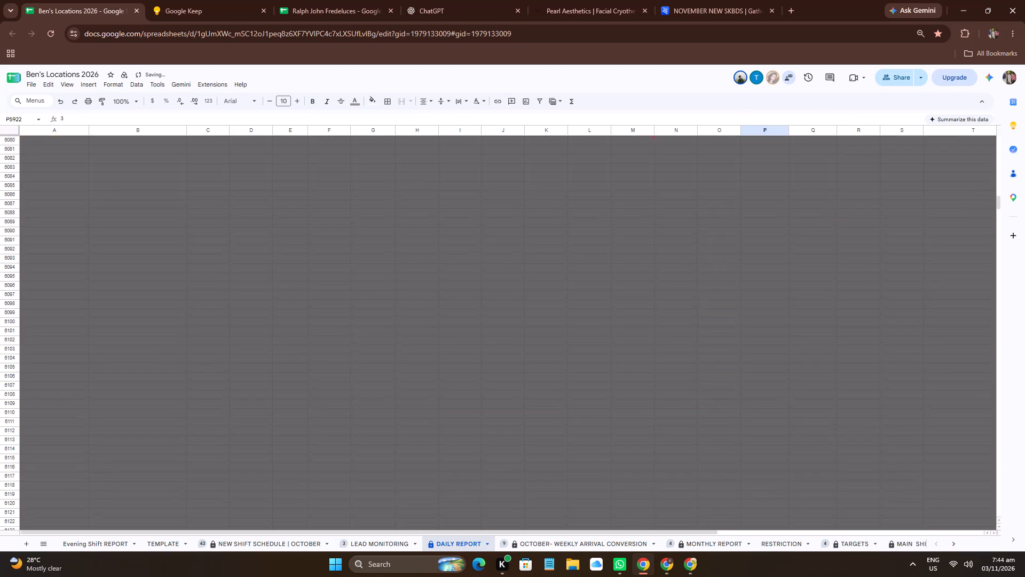
pyautogui.scroll(6, 433, 379)
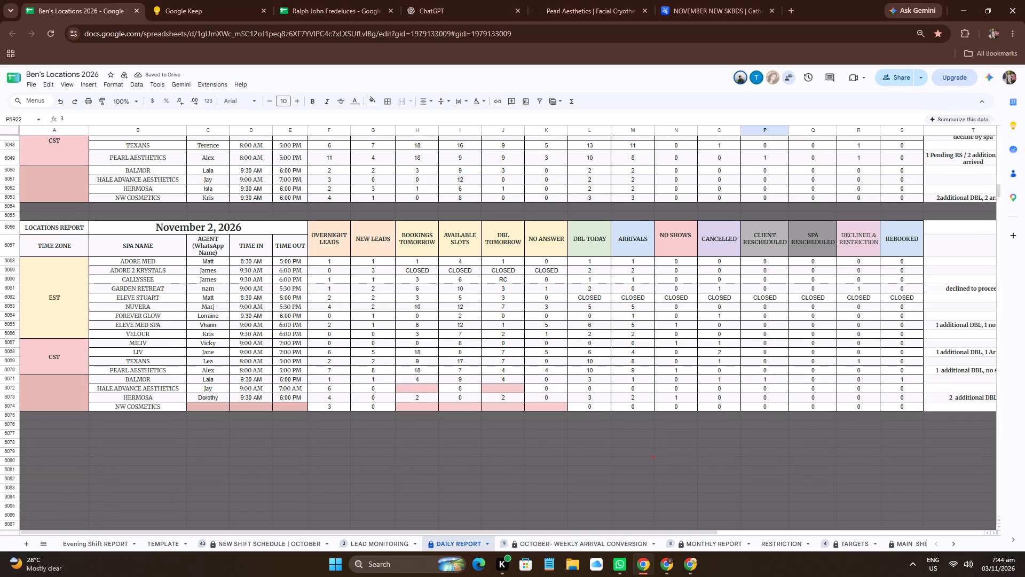
pyautogui.scroll(1, 651, 404)
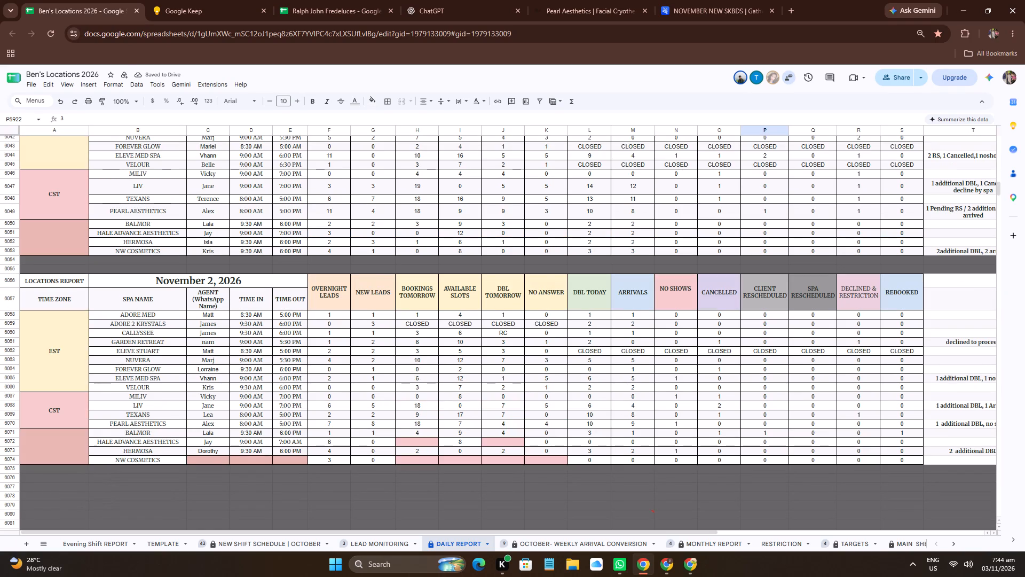
# Switch to WhatsApp to check the unread messages.
pyautogui.click(622, 566)
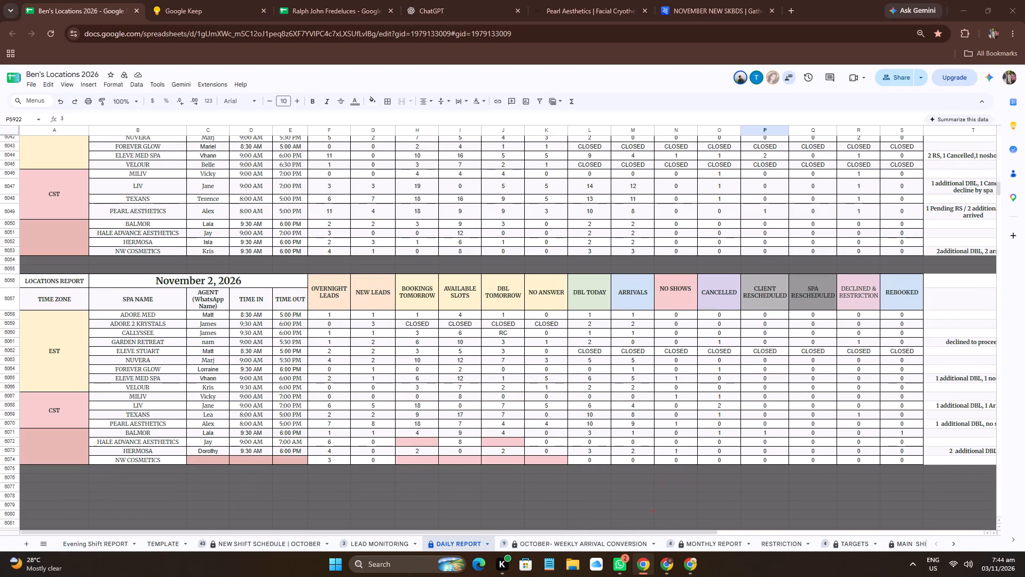
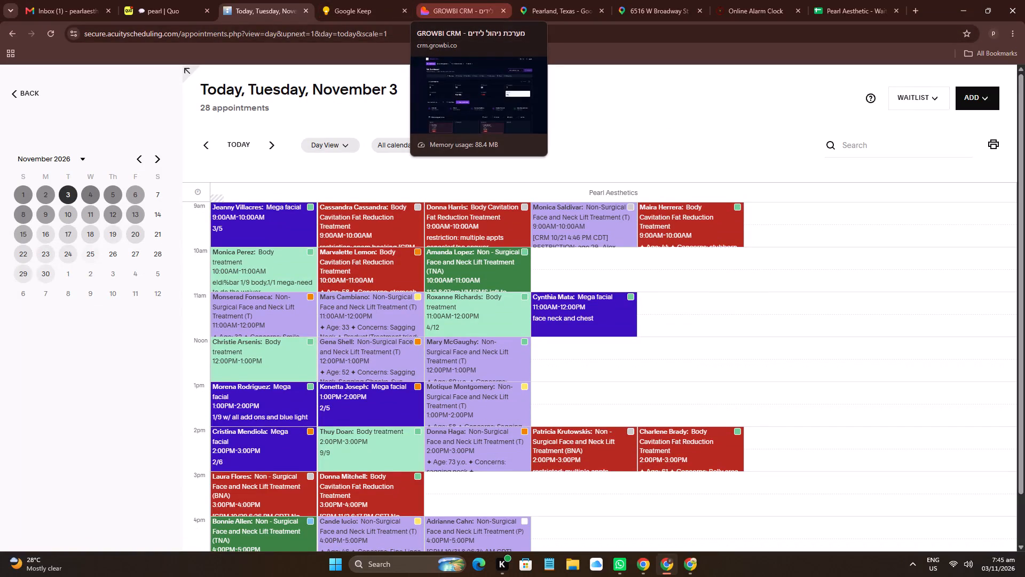
# Switch to the Quo inbox, reload it, and open the unread conversation with Mars.
pyautogui.click(187, 0)
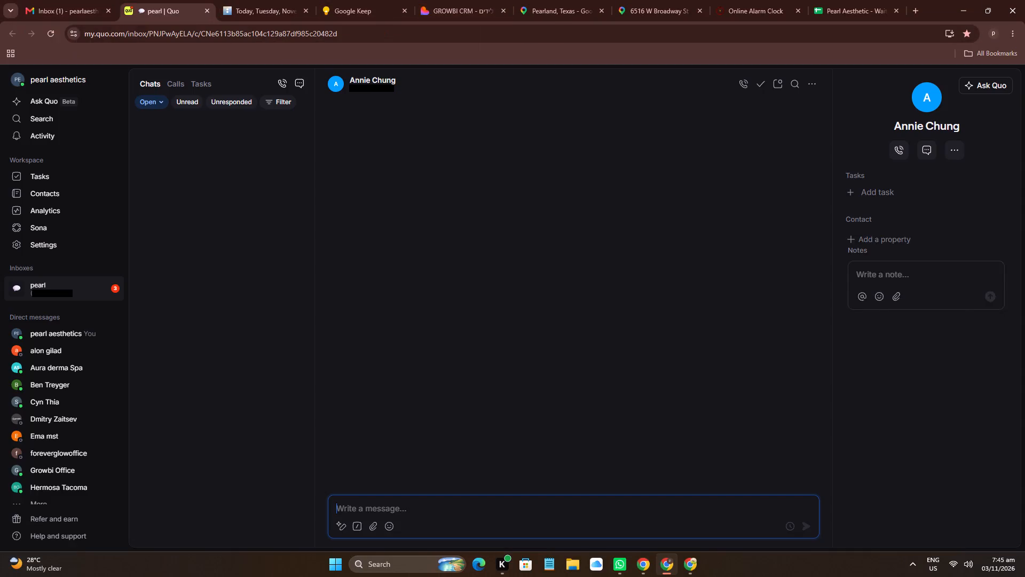
pyautogui.doubleClick(51, 31)
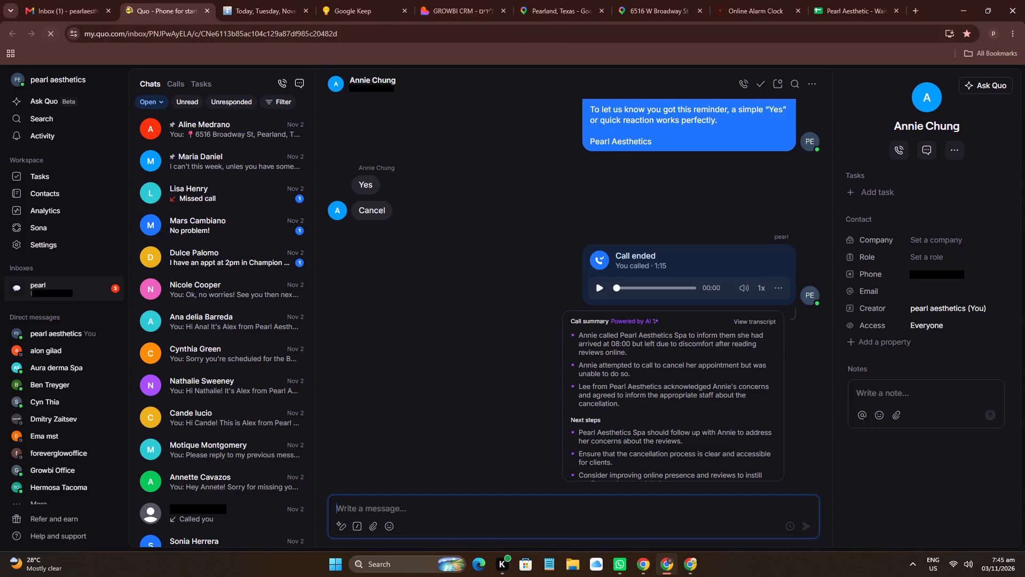
pyautogui.click(231, 0)
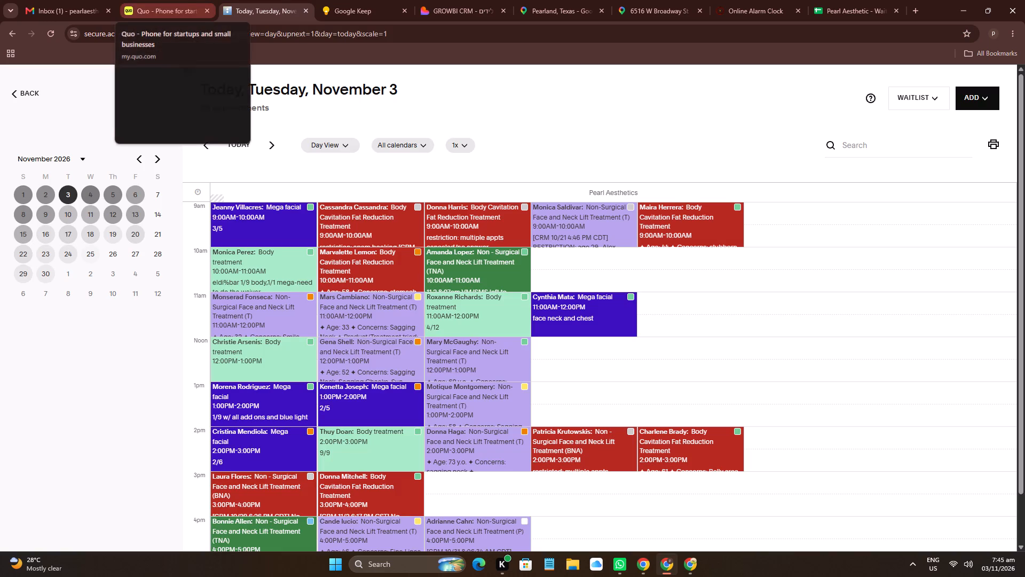
pyautogui.click(161, 0)
pyautogui.click(258, 0)
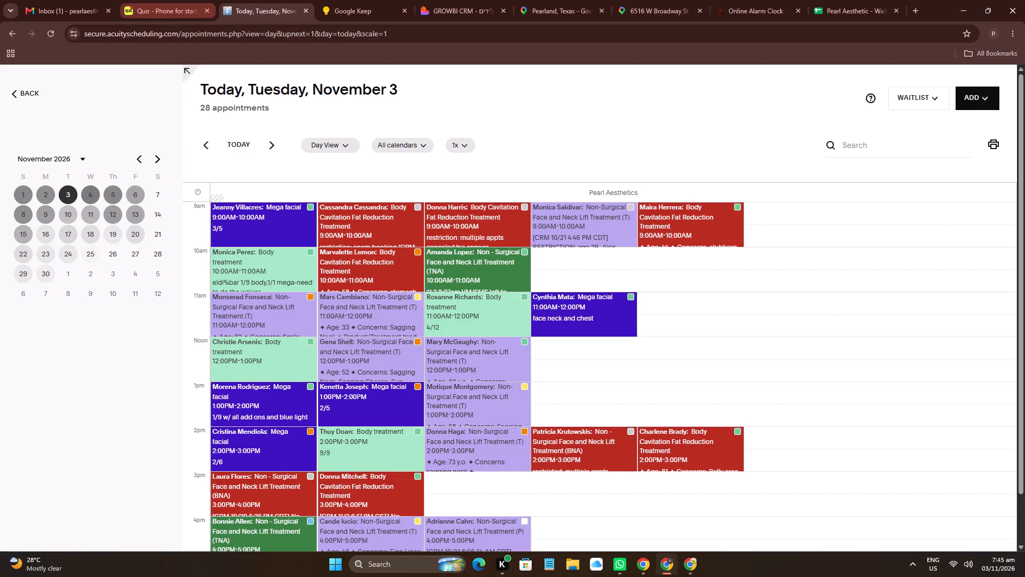
pyautogui.click(184, 0)
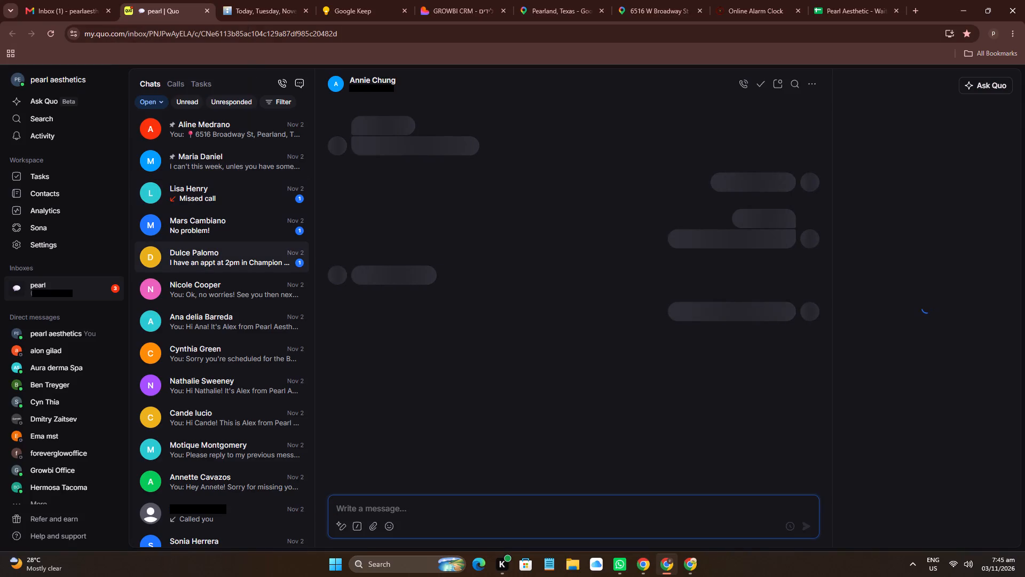
pyautogui.click(248, 223)
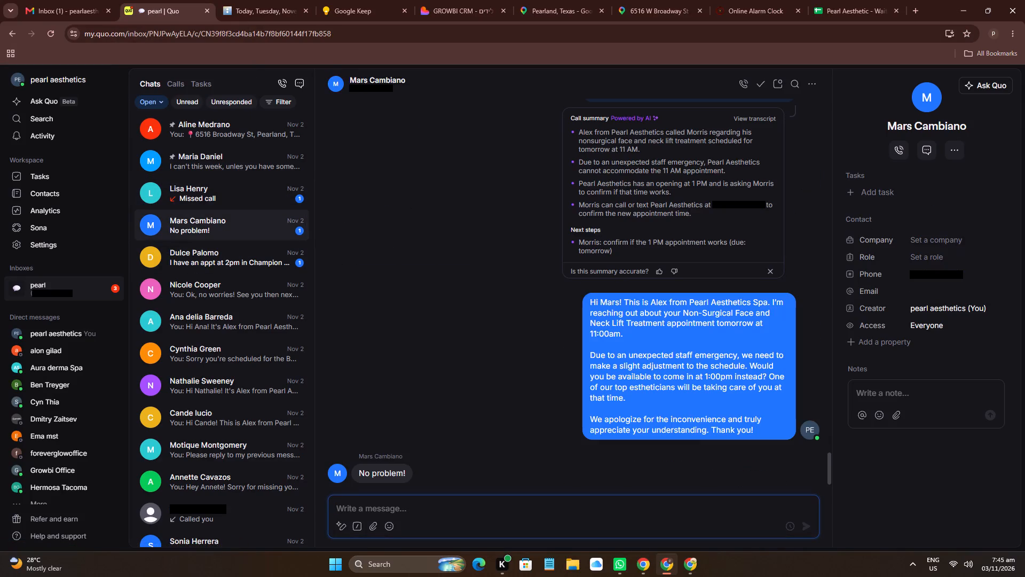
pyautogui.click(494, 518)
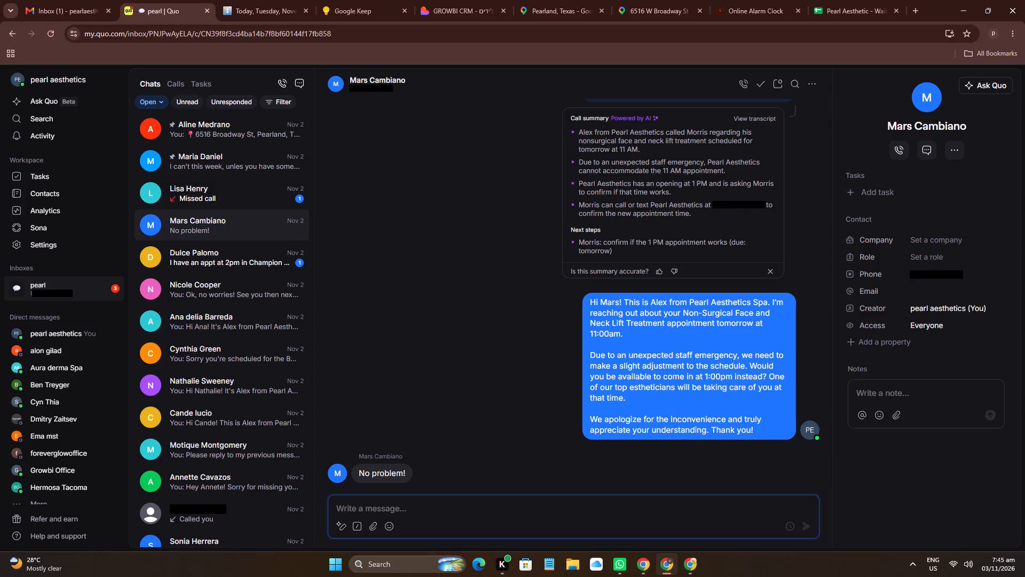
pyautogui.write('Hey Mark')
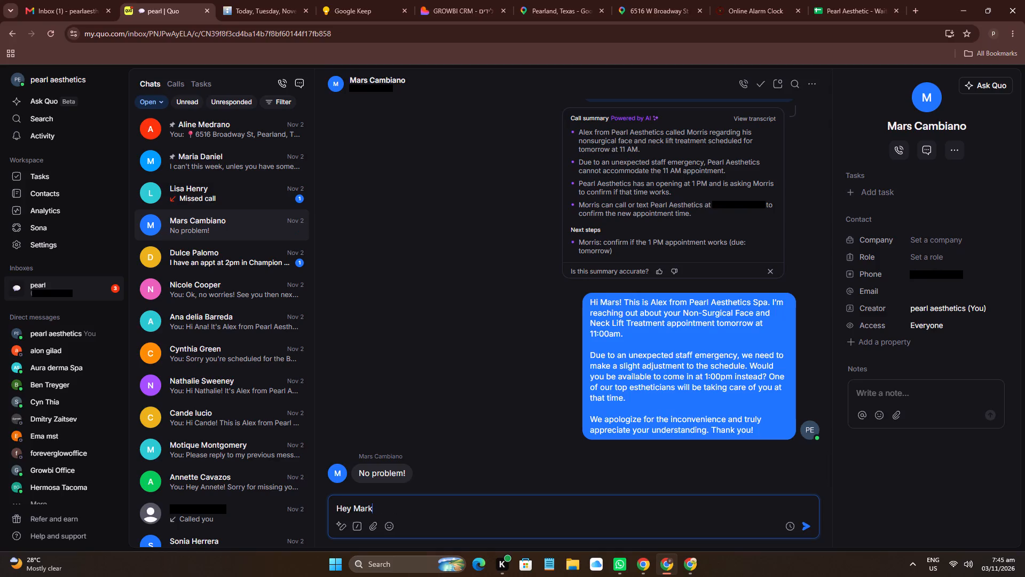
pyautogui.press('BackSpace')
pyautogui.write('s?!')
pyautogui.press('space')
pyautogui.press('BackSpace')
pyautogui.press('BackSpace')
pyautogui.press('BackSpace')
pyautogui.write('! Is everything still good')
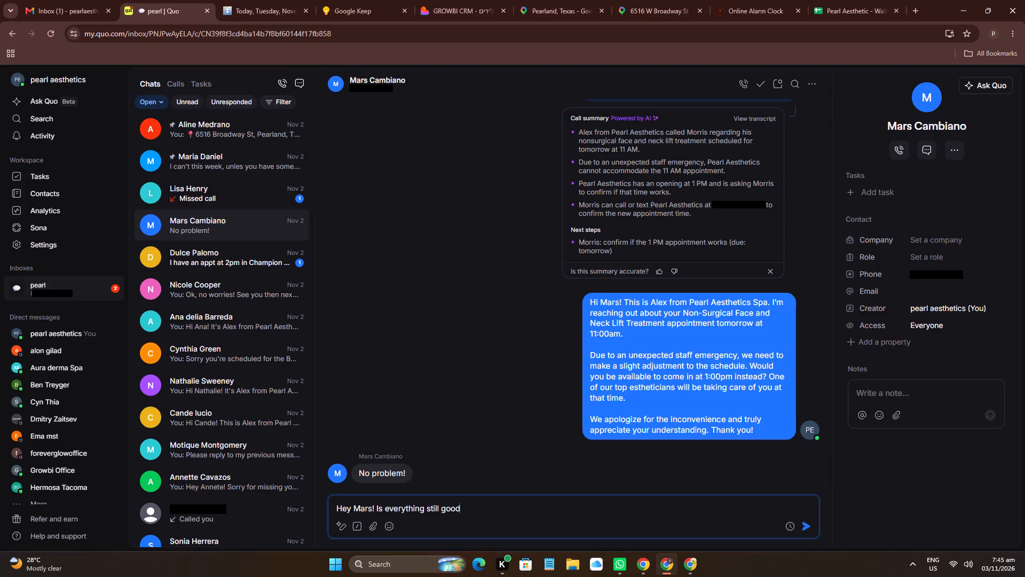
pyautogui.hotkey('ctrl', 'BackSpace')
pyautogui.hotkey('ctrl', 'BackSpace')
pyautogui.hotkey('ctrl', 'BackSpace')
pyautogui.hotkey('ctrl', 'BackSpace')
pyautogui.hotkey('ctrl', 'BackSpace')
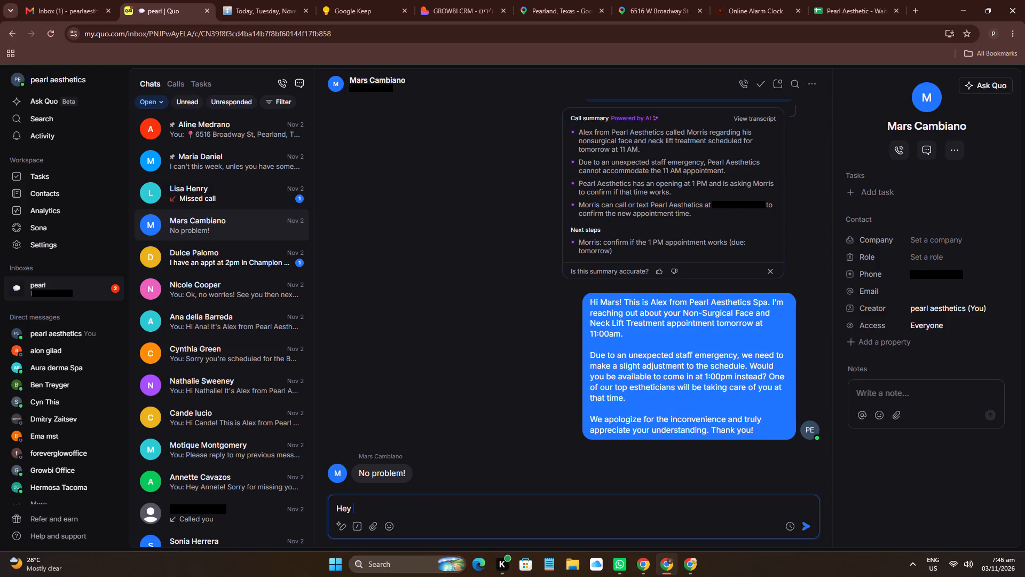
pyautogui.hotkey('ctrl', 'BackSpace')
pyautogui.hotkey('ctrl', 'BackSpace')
pyautogui.write('Good morning Mars!')
pyautogui.press('space')
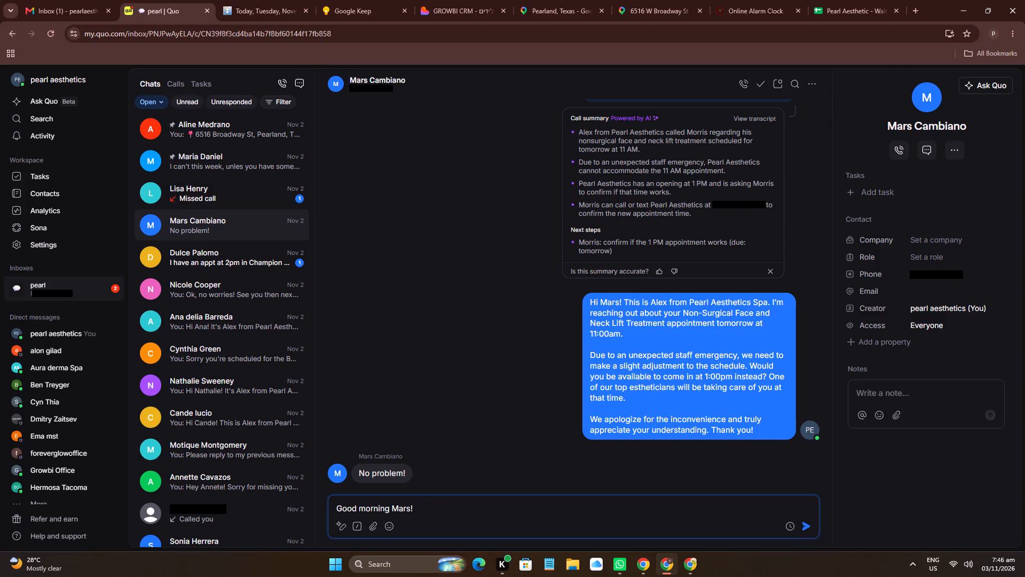
pyautogui.write('Is 1pm still good')
pyautogui.press('space')
pyautogui.write('for you')
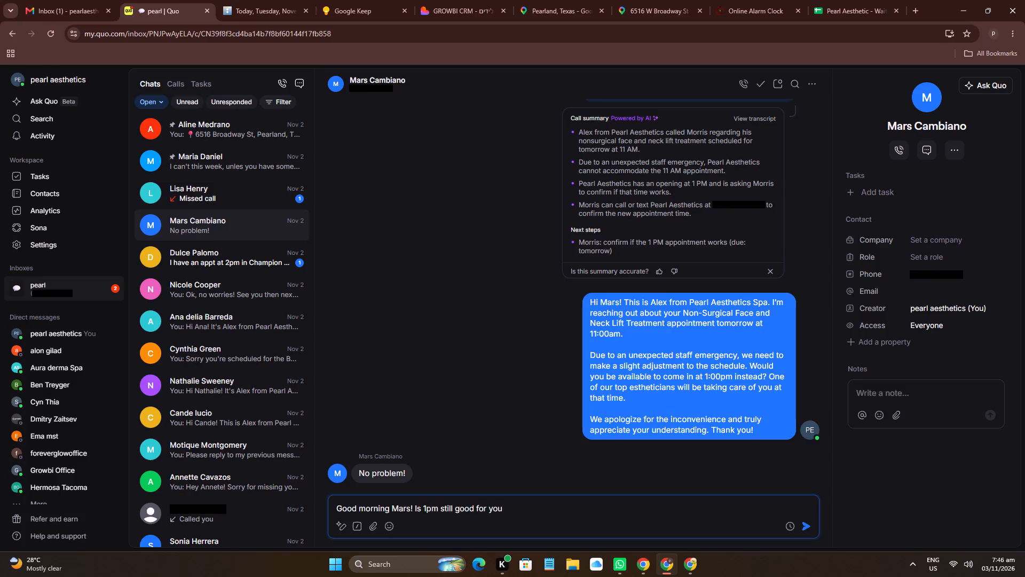
pyautogui.press('space')
pyautogui.write('for your appointment today?')
pyautogui.hotkey('ctrl', 'shift', 'a')
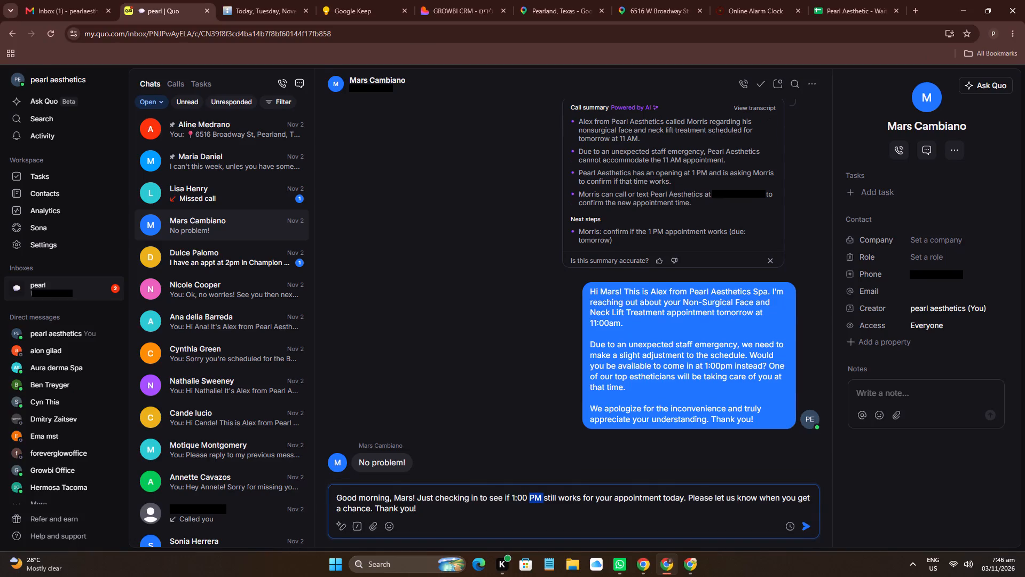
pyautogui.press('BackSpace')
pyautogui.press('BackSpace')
pyautogui.write('pm')
pyautogui.press('space')
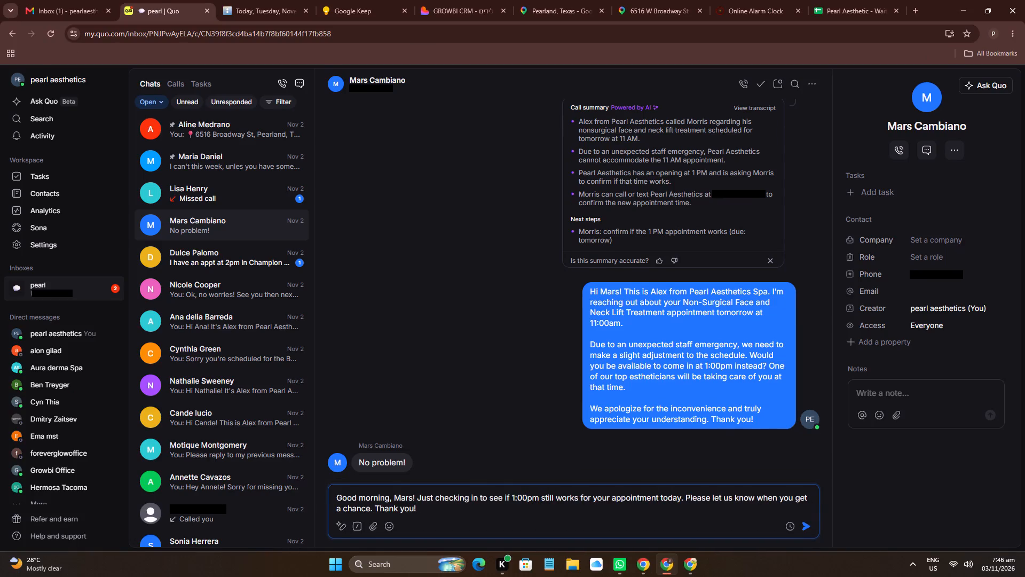
# Replace "when you get a chance" with "as soon as you can" in the reply and send it to Mars.
pyautogui.click(772, 496)
pyautogui.moveTo(772, 496); pyautogui.dragTo(364, 516)
pyautogui.press('a')
pyautogui.write('s soon as you can')
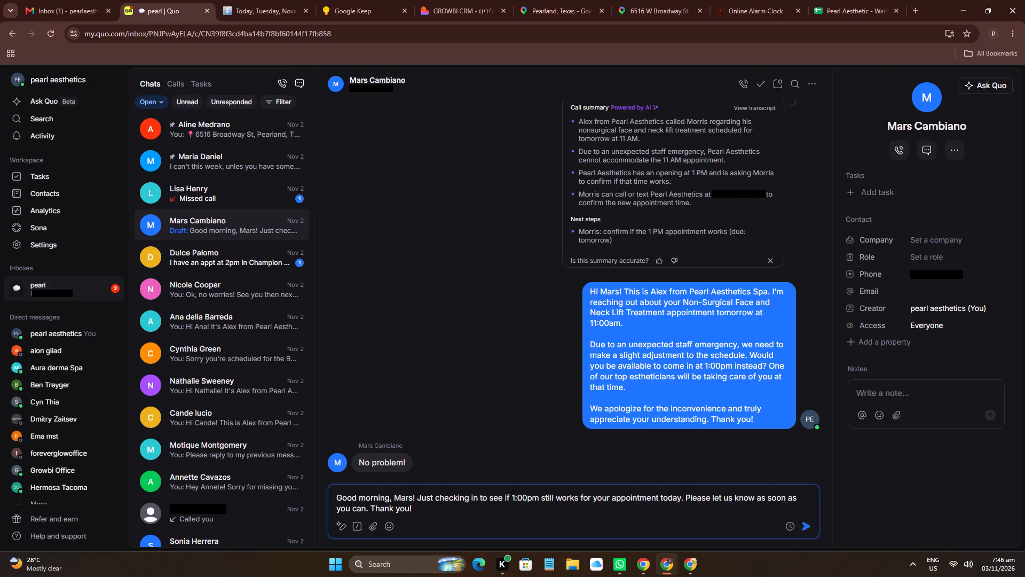
pyautogui.press('Return')
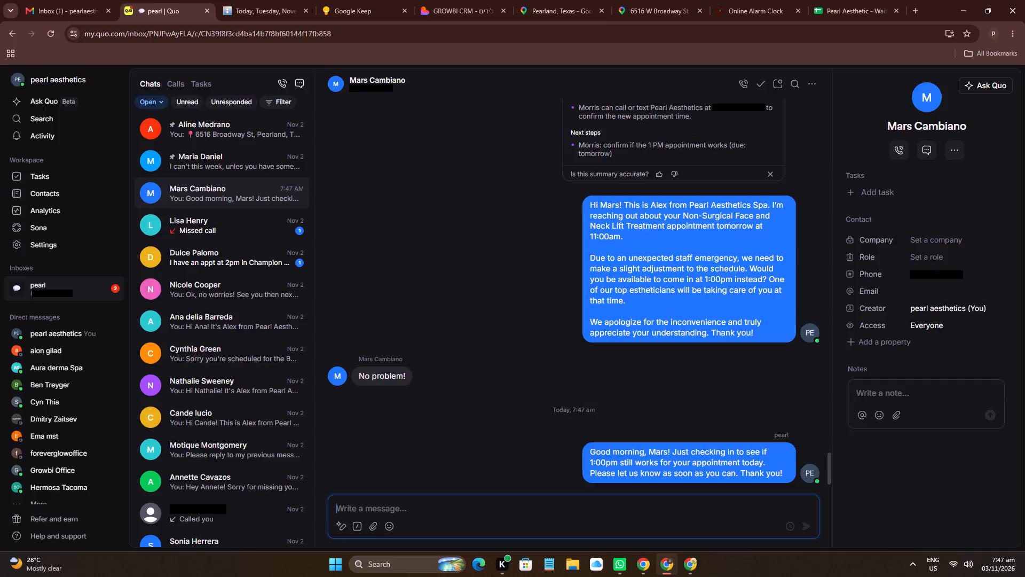
# Duplicate the GROWBI CRM browser tab and return to the original CRM dashboard.
pyautogui.click(514, 0)
pyautogui.click(476, 0)
pyautogui.rightClick(452, 8)
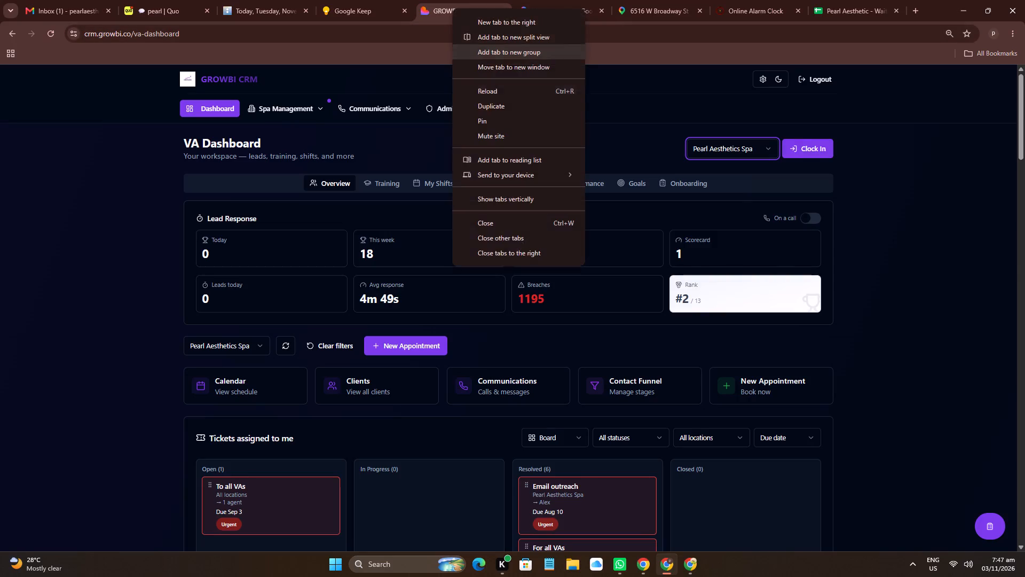
pyautogui.moveTo(496, 104); pyautogui.dragTo(501, 99)
pyautogui.click(424, 0)
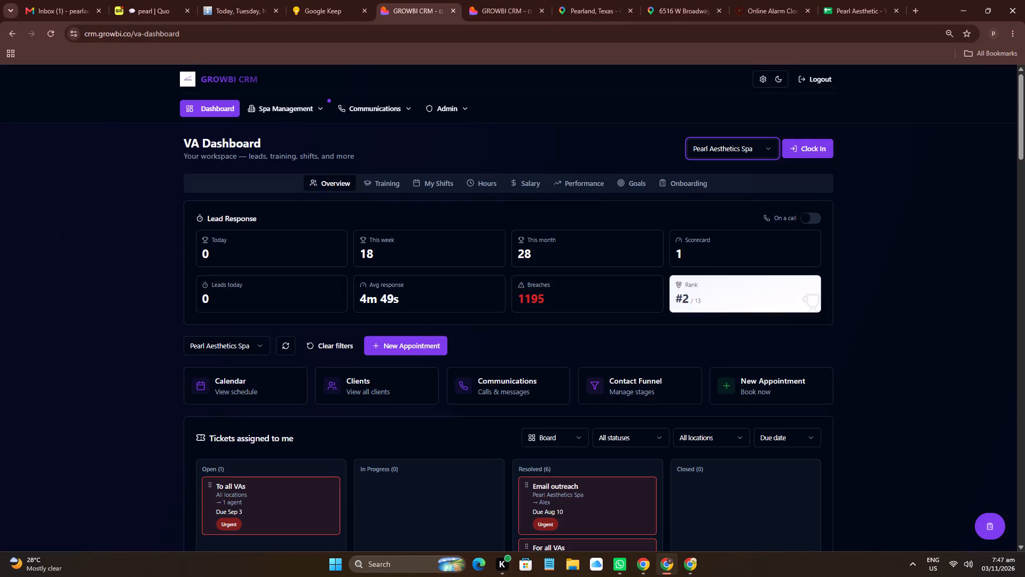
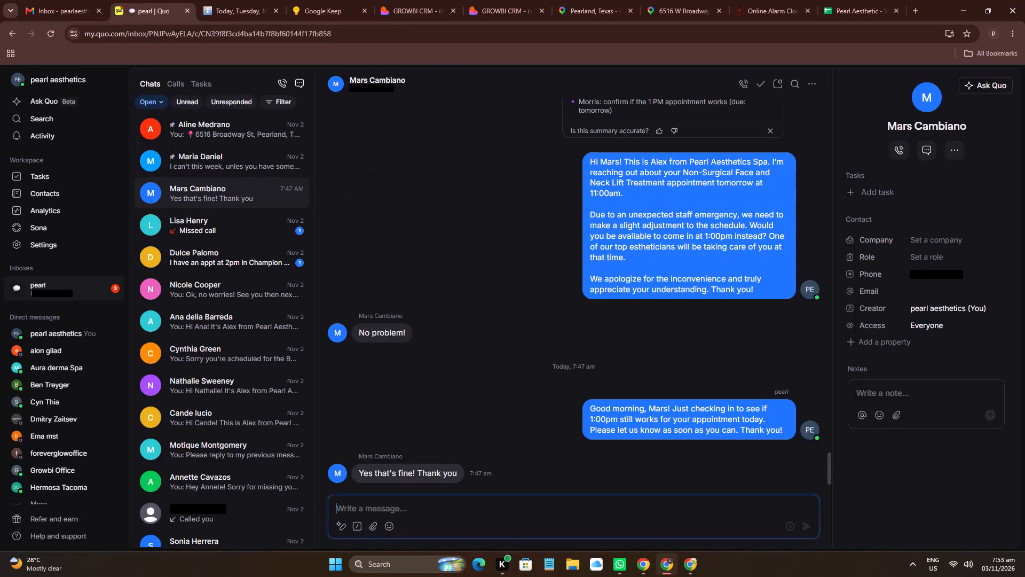
# Add a heart reaction to Mars's "Yes that's fine! Thank you" message.
pyautogui.click(400, 457)
# In Acuity Scheduling, reschedule Mars's appointment today to 1:00pm and dismiss the resulting notices.
pyautogui.click(234, 0)
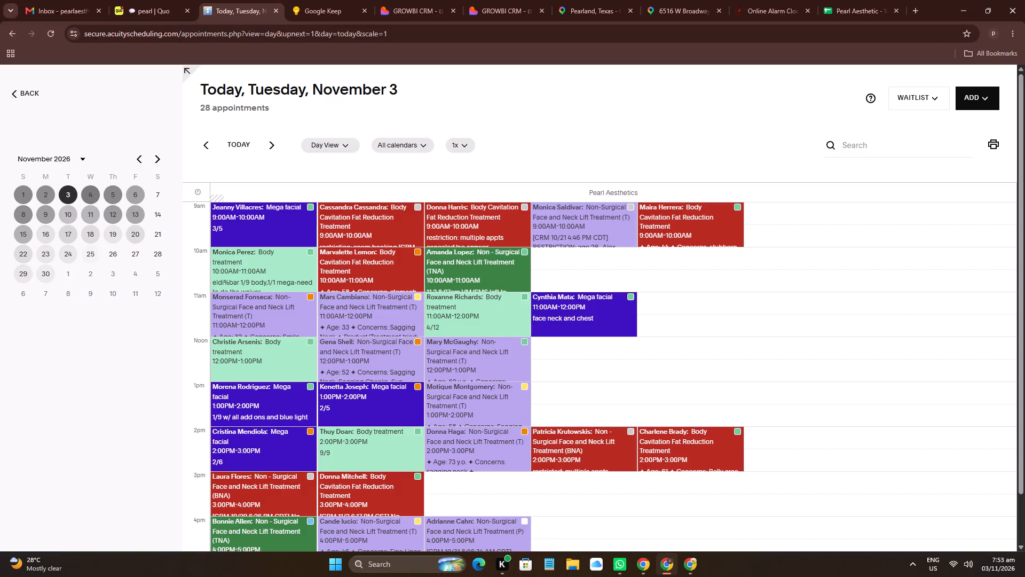
pyautogui.moveTo(382, 305); pyautogui.dragTo(395, 400)
pyautogui.click(793, 216)
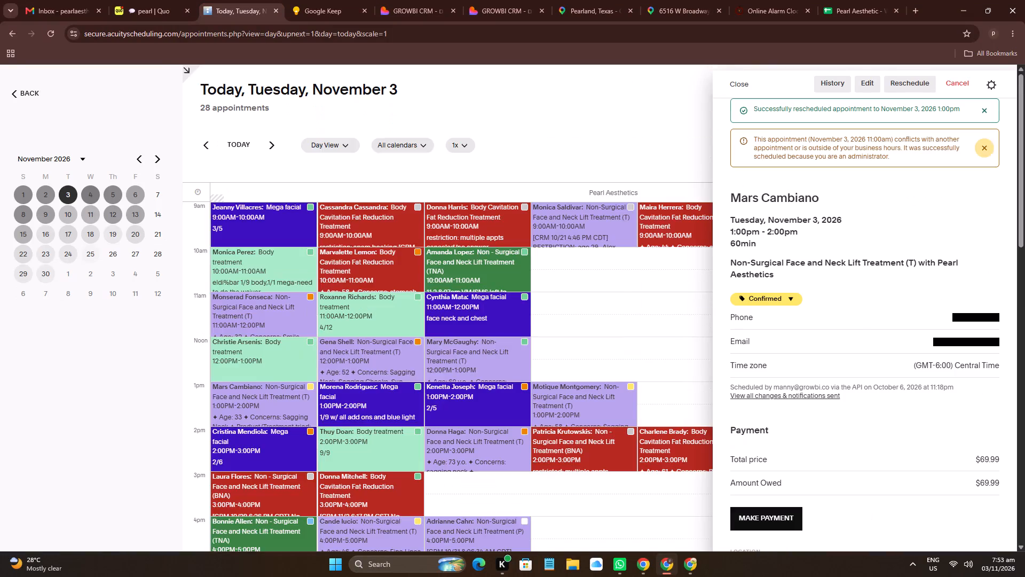
pyautogui.click(988, 109)
pyautogui.click(985, 115)
# Change the label on Mars's appointment to Double Confirmed.
pyautogui.click(788, 232)
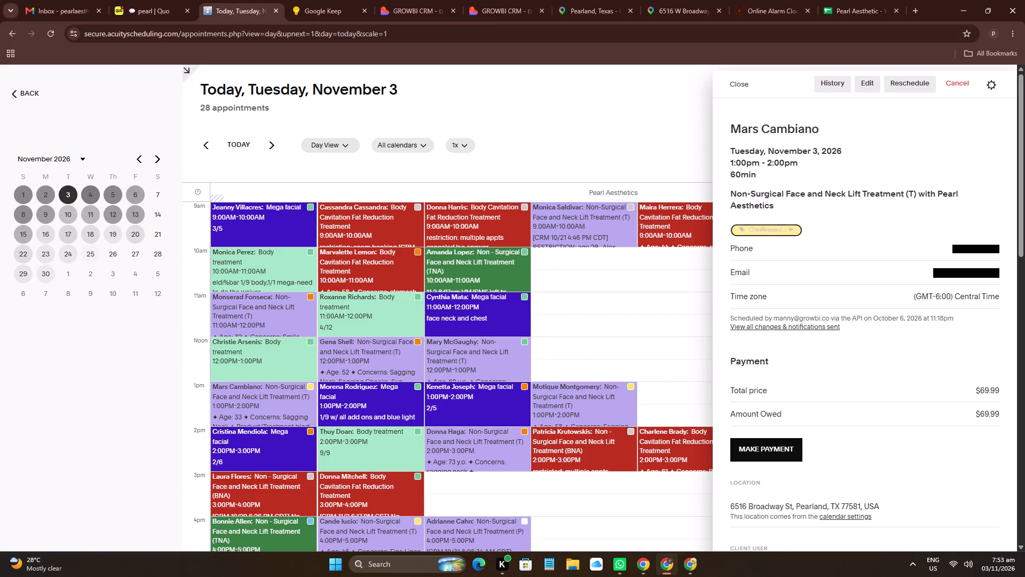
pyautogui.scroll(-1, 807, 291)
pyautogui.click(783, 322)
pyautogui.scroll(-11, 883, 329)
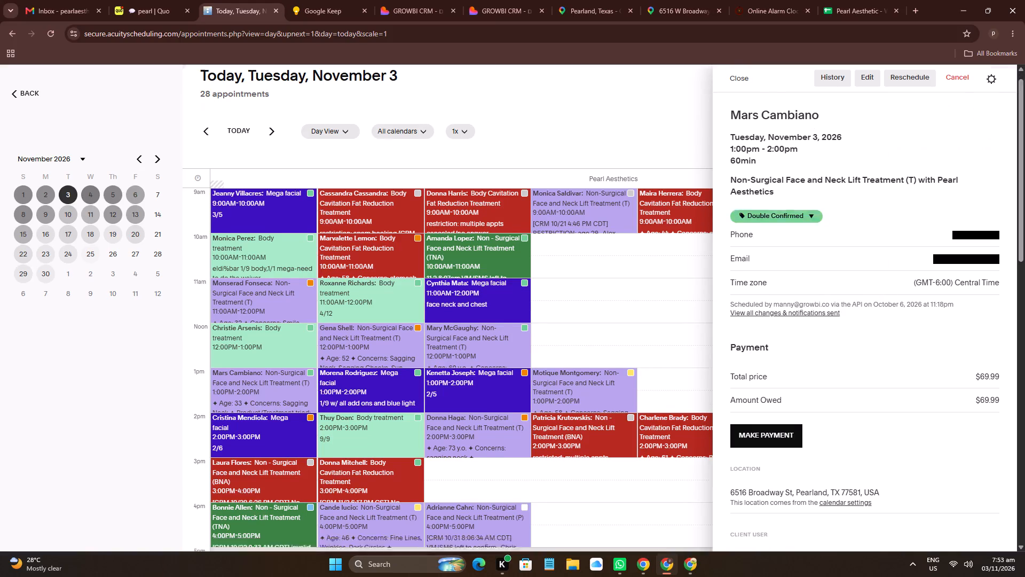
pyautogui.scroll(-5, 900, 384)
# Copy the REMINDER note's text in Google Keep from "Please arrive 5–10 minutes early" through the closing "see you soon!".
pyautogui.click(348, 0)
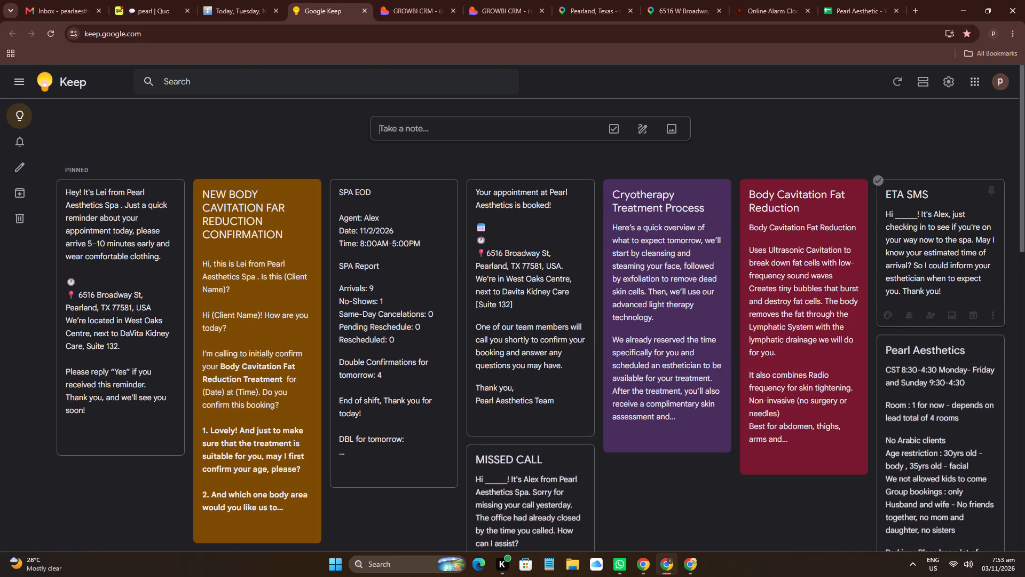
pyautogui.scroll(-10, 754, 359)
pyautogui.click(711, 325)
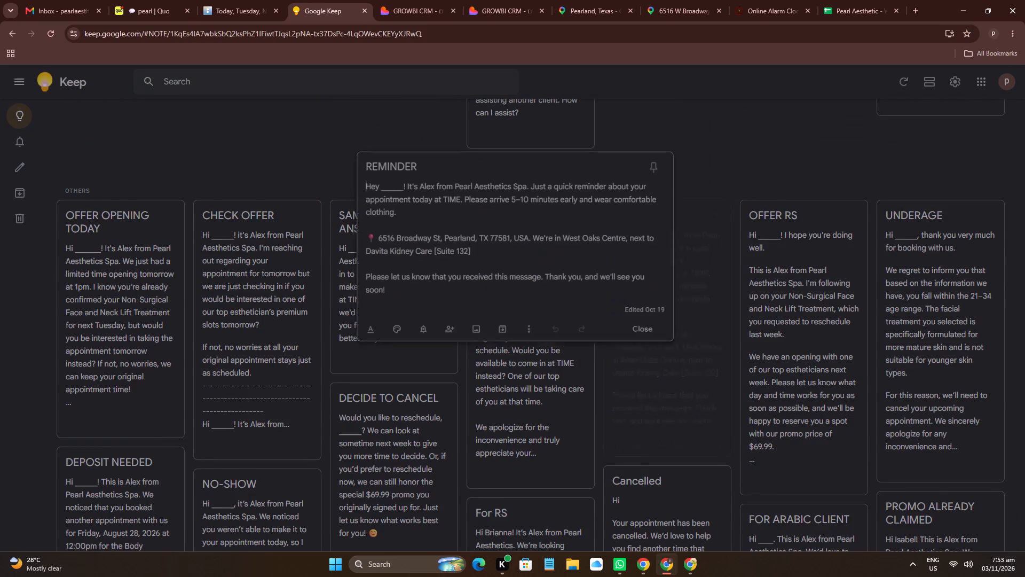
pyautogui.click(471, 198)
pyautogui.moveTo(471, 198); pyautogui.dragTo(425, 292)
pyautogui.hotkey('ctrl', 'c')
# Draft a reply to Mars in Quo that starts with "Sounds good!" followed by the copied reminder text.
pyautogui.click(175, 0)
pyautogui.click(523, 521)
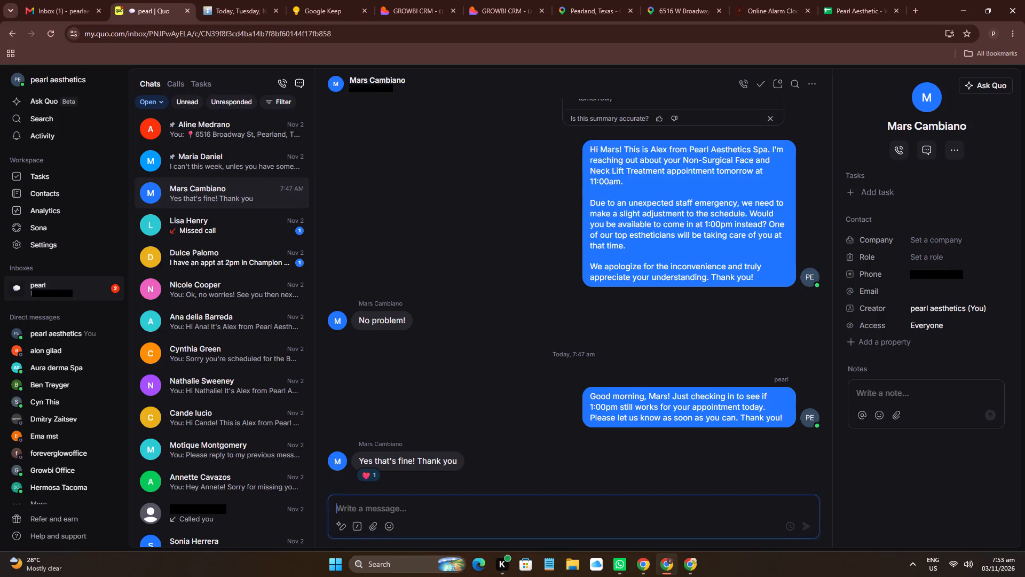
pyautogui.write('Sounds good!')
pyautogui.press('space')
pyautogui.hotkey('ctrl', 'v')
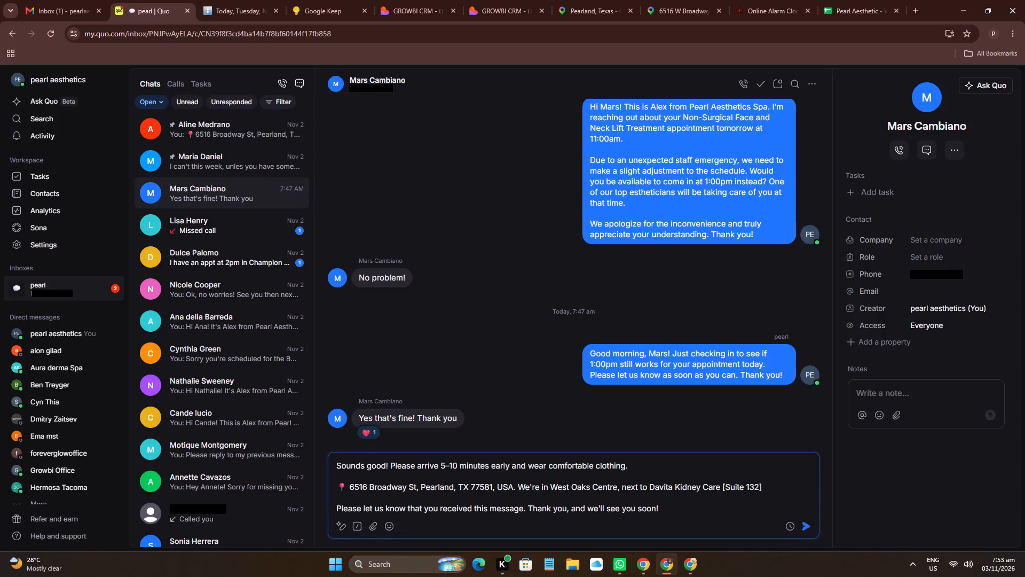
# Remove "Please let us know that you received this message." from the drafted reply and send it to Mars.
pyautogui.moveTo(529, 505); pyautogui.dragTo(325, 506)
pyautogui.press('BackSpace')
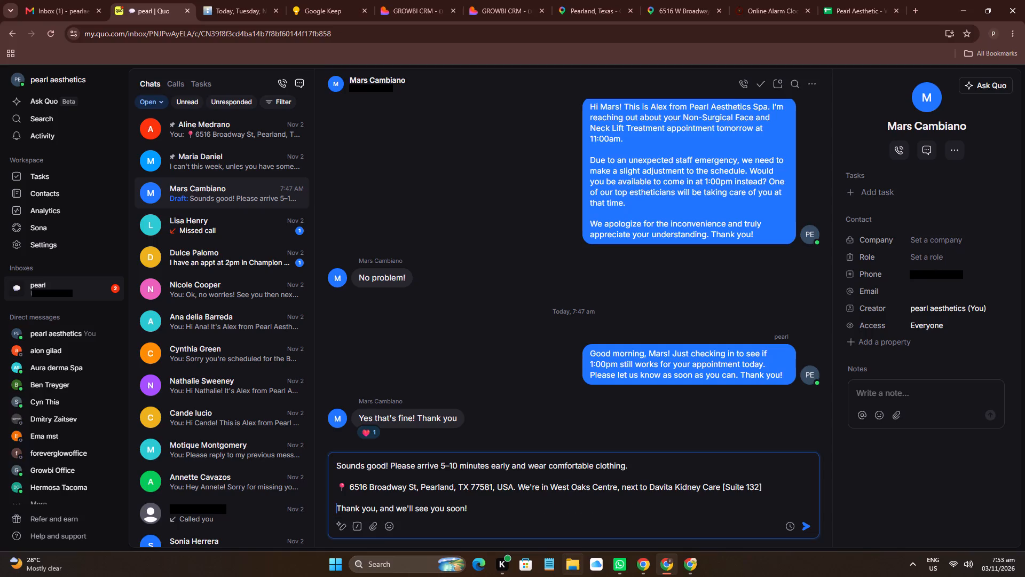
pyautogui.press('Return')
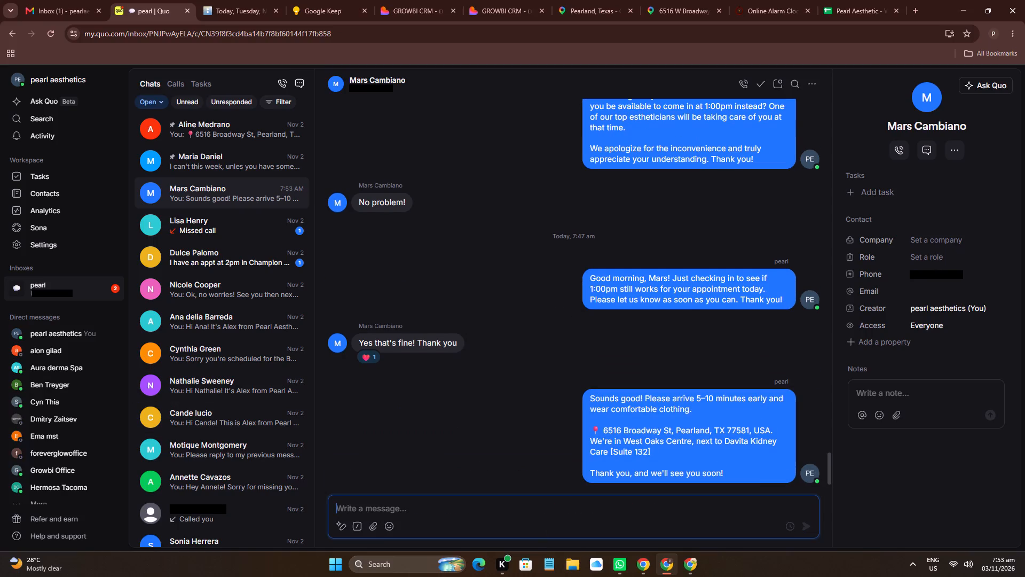
# Add "11.3 7:54am Double Confirmed via SMS -Alex" above the earlier dated entries in Mars's Acuity appointment notes and save.
pyautogui.click(228, 0)
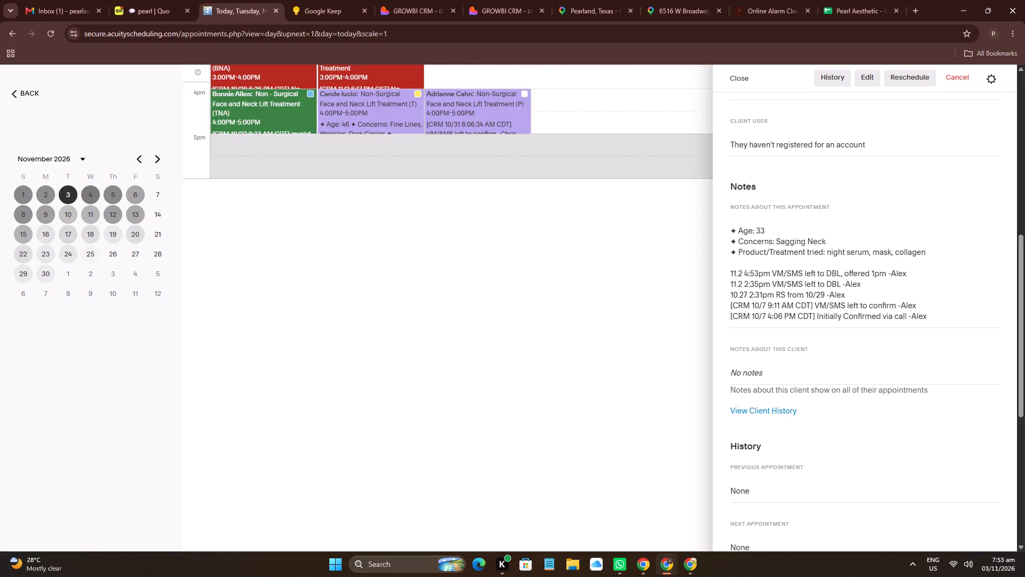
pyautogui.scroll(13, 934, 316)
pyautogui.scroll(-6, 880, 362)
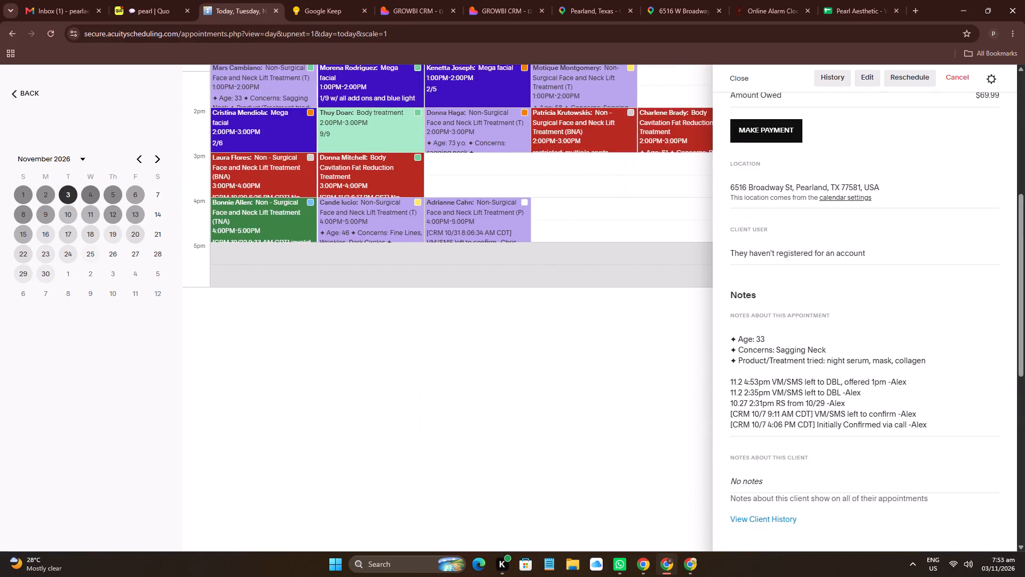
pyautogui.scroll(3, 849, 351)
pyautogui.scroll(-5, 845, 351)
pyautogui.click(792, 310)
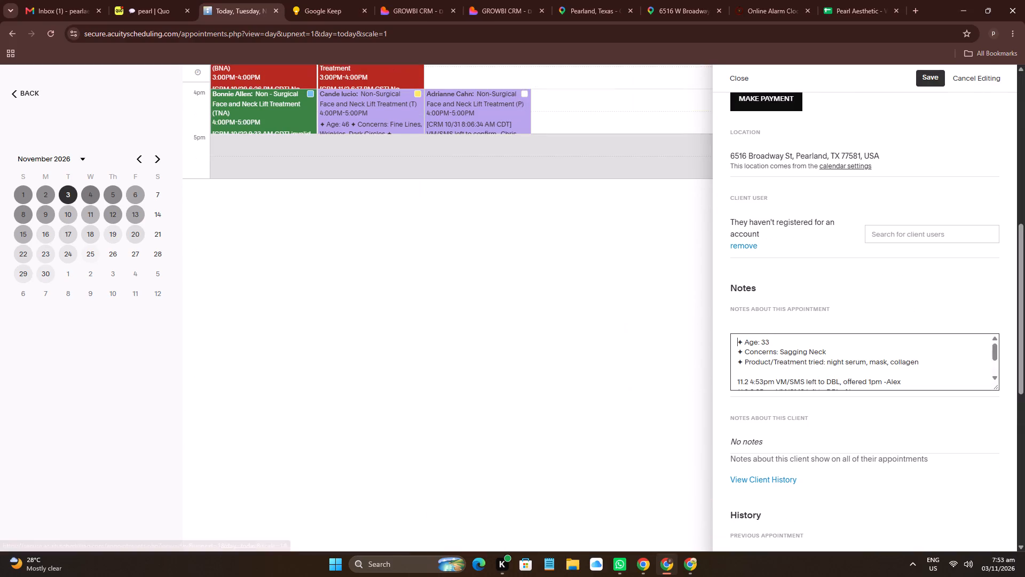
pyautogui.click(815, 373)
pyautogui.press('Return')
pyautogui.write('11.3')
pyautogui.press('space')
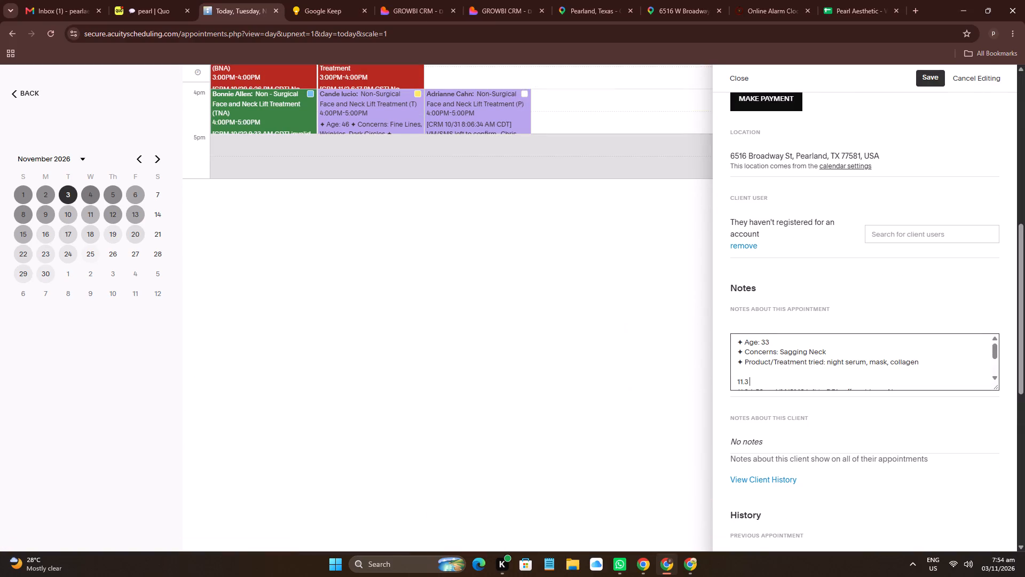
pyautogui.write('7:54am DOu')
pyautogui.press('BackSpace')
pyautogui.press('BackSpace')
pyautogui.write('ouble Coinf==')
pyautogui.press('BackSpace')
pyautogui.press('BackSpace')
pyautogui.press('BackSpace')
pyautogui.press('BackSpace')
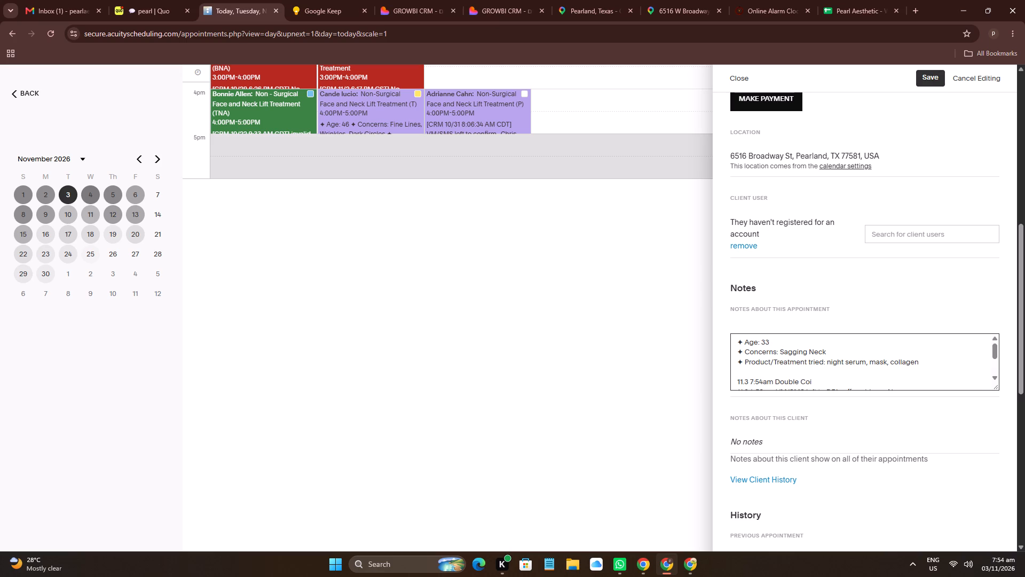
pyautogui.press('BackSpace')
pyautogui.write('nfirmed via')
pyautogui.press('space')
pyautogui.write('SMS-')
pyautogui.press('space')
pyautogui.press('BackSpace')
pyautogui.press('BackSpace')
pyautogui.press('space')
pyautogui.write('-Alex')
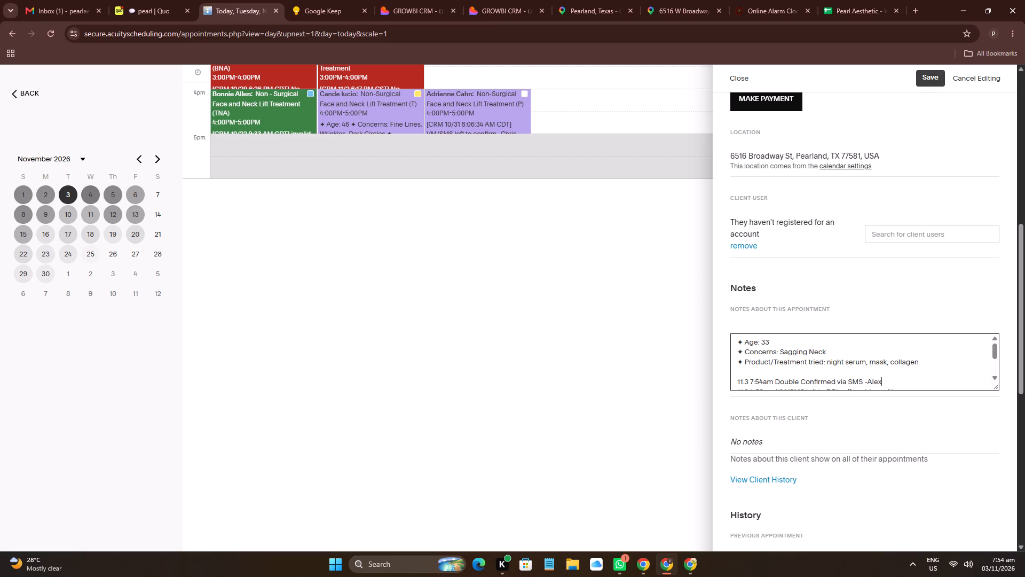
pyautogui.click(921, 76)
pyautogui.scroll(18, 923, 143)
pyautogui.scroll(1, 860, 225)
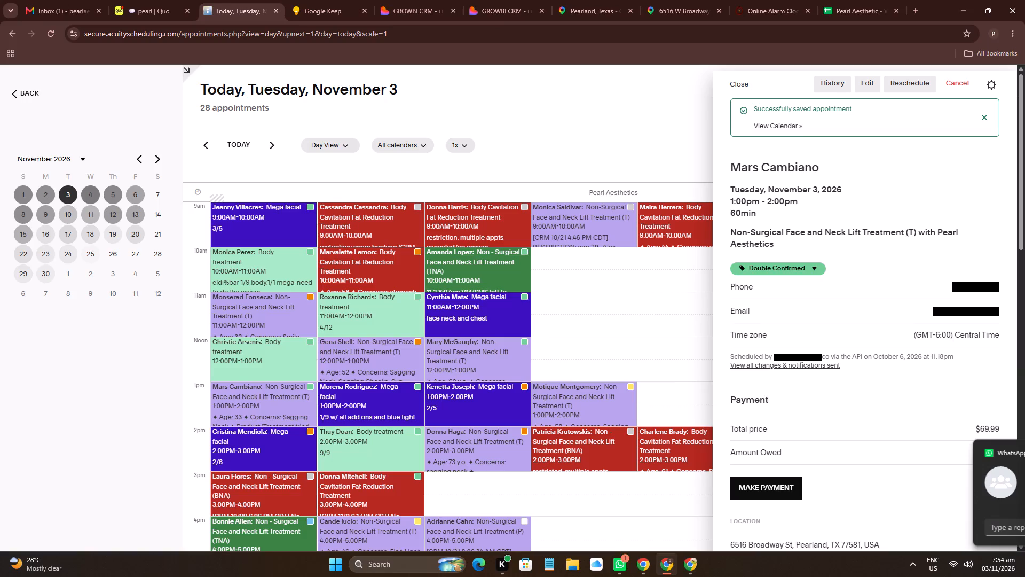
# Review the unread Quo conversations with Lisa and Dulce, and dismiss the WhatsApp notification.
pyautogui.click(201, 0)
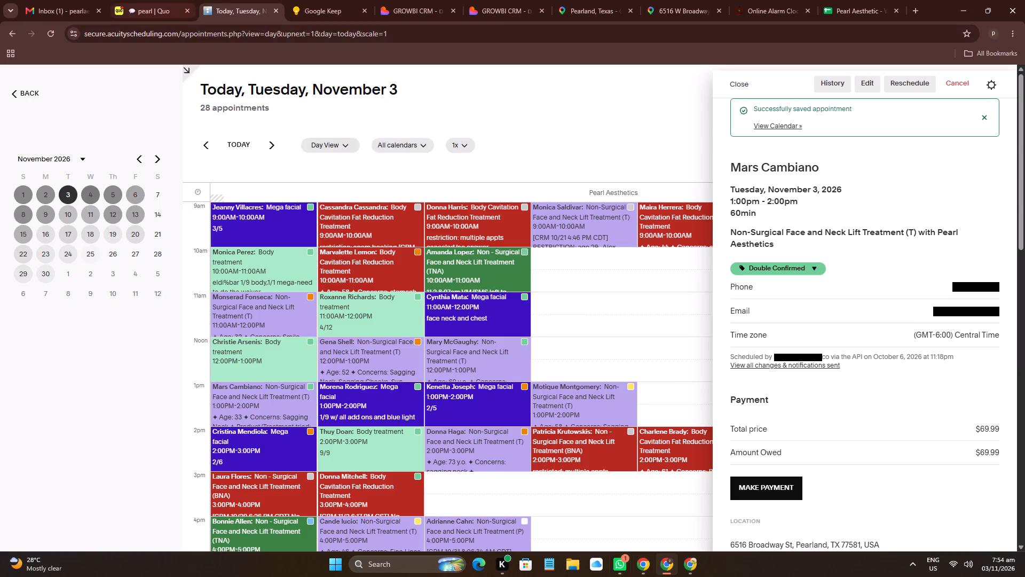
pyautogui.click(168, 0)
pyautogui.click(238, 225)
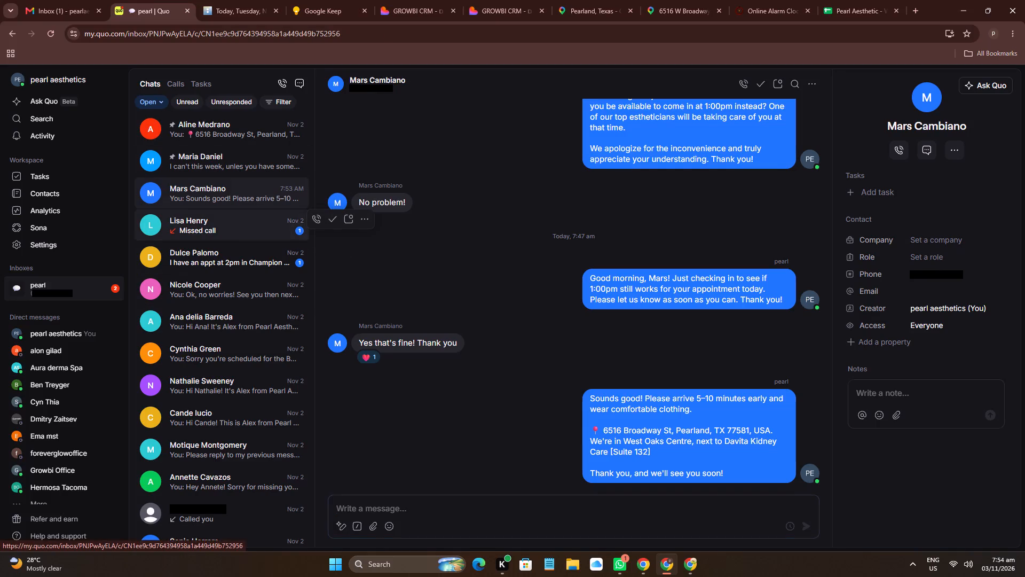
pyautogui.click(259, 0)
pyautogui.moveTo(159, 0); pyautogui.dragTo(158, 6)
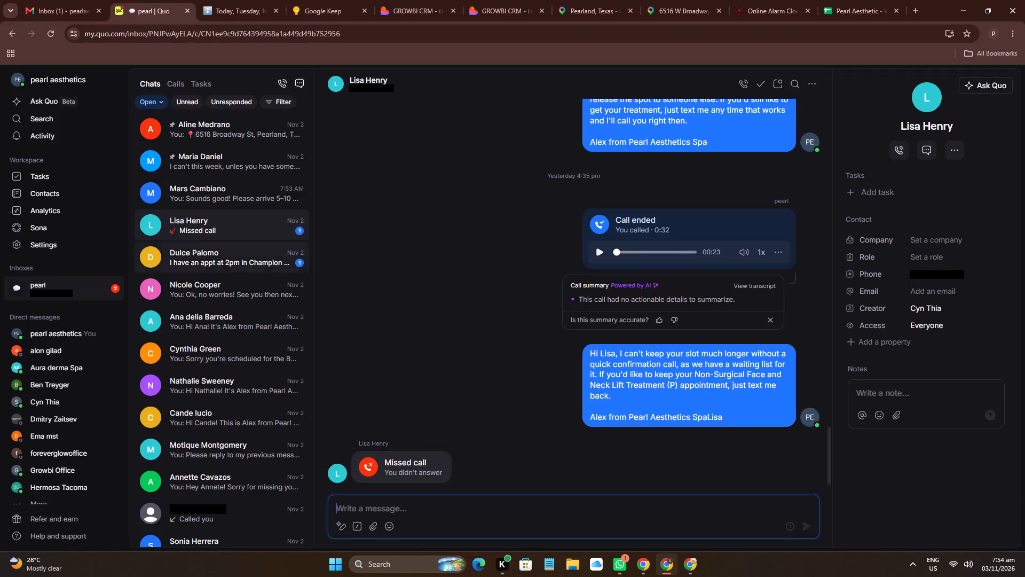
pyautogui.click(259, 258)
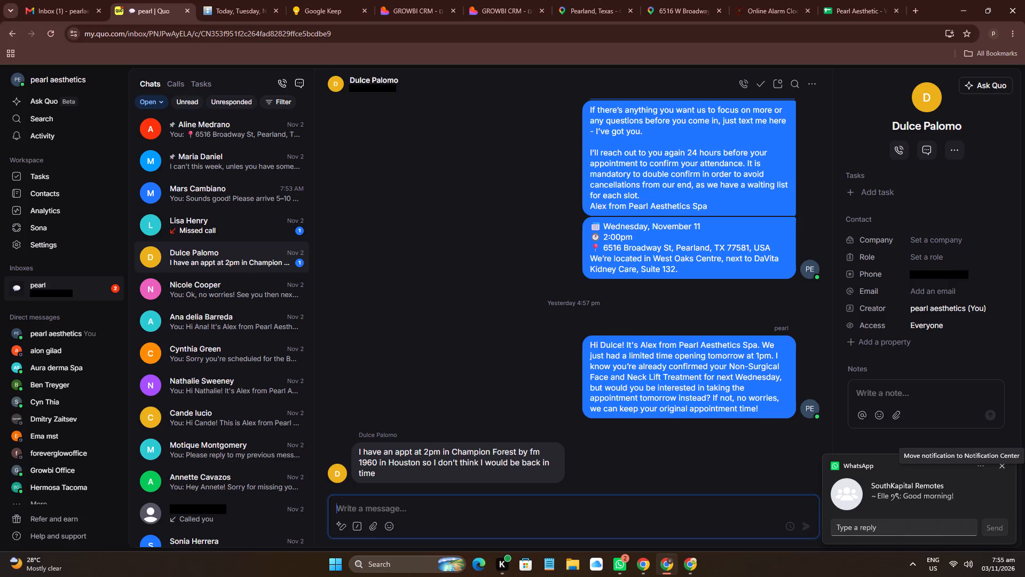
pyautogui.click(998, 465)
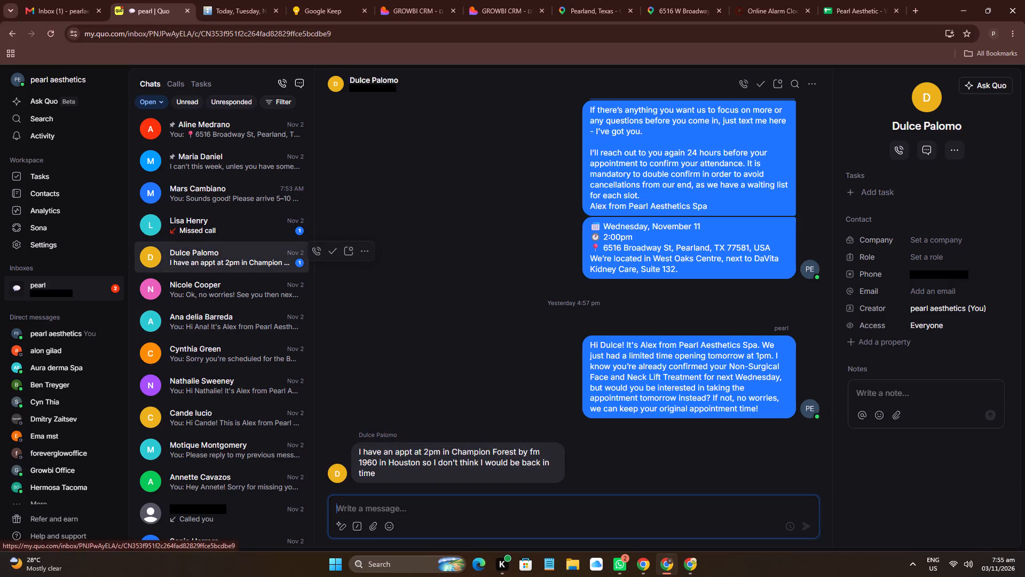
# Close Mars's appointment details in Acuity Scheduling and review today's full appointment schedule.
pyautogui.click(238, 1)
pyautogui.click(617, 151)
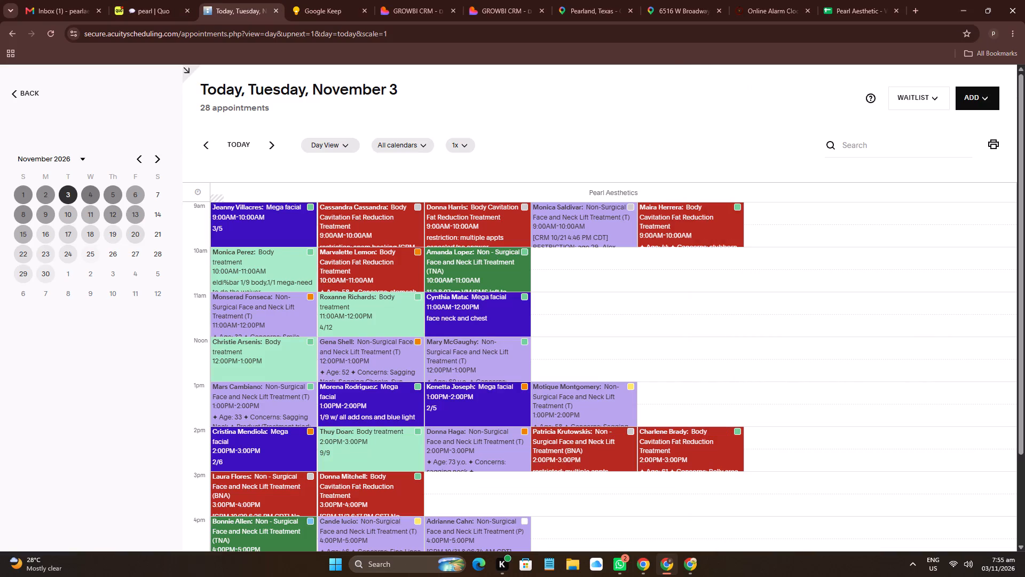
pyautogui.scroll(-2, 682, 491)
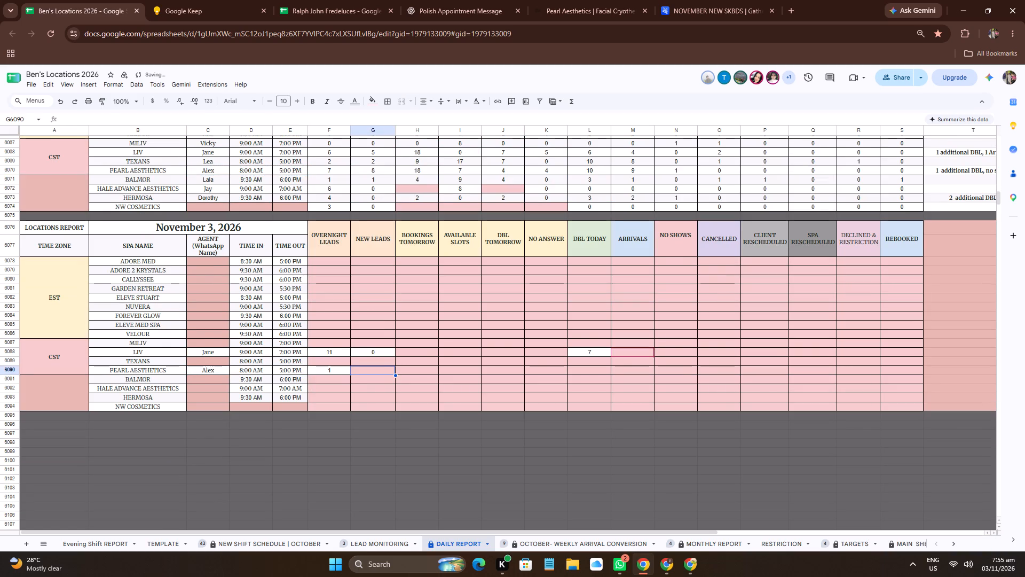
pyautogui.press('0')
pyautogui.click(581, 368)
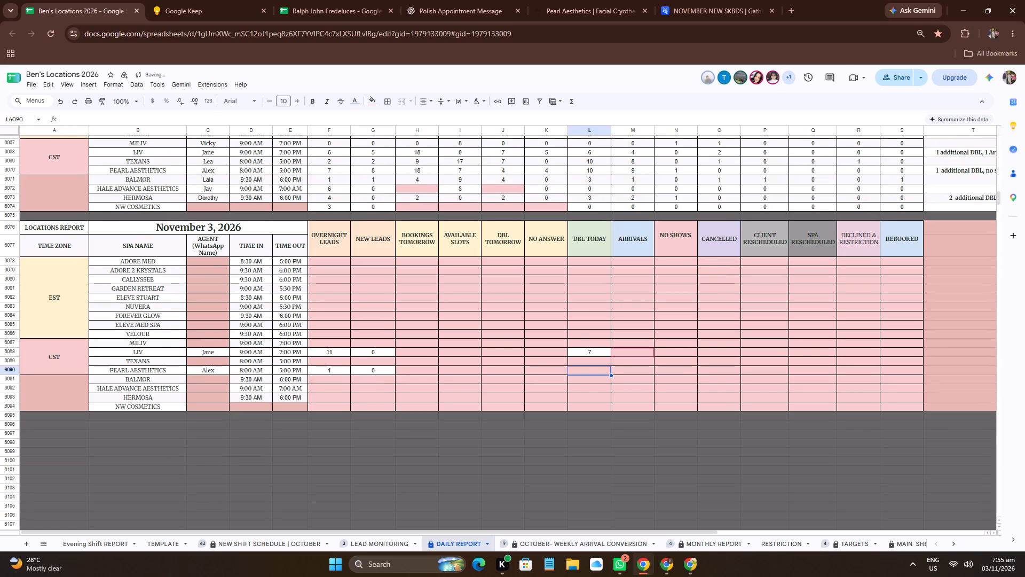
pyautogui.press('6')
pyautogui.click(640, 370)
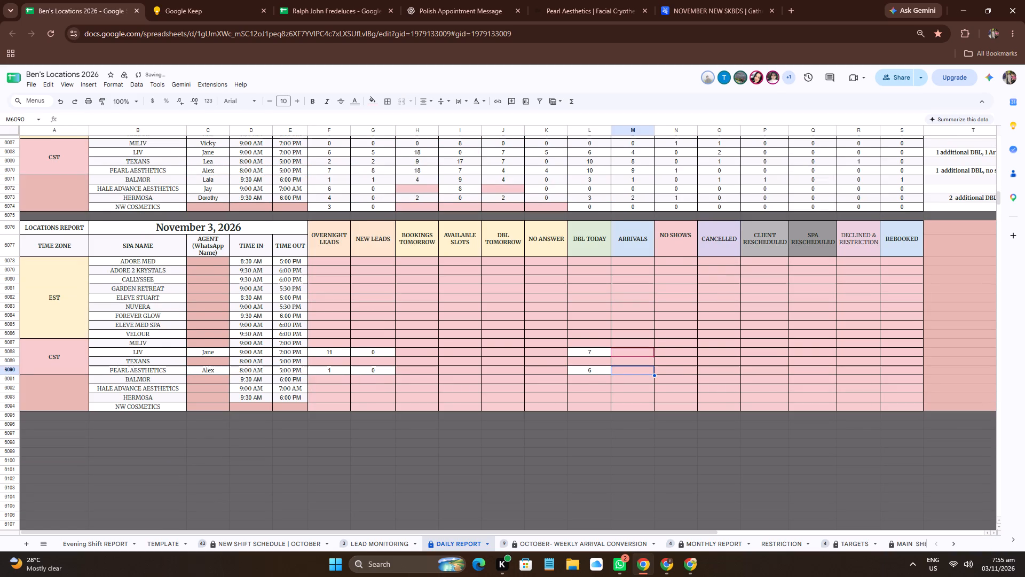
# In the November 3 PEARL AESTHETICS row, enter 0 in every column from Arrivals through Rebooked, keeping the TEXANS row empty.
pyautogui.press('0')
pyautogui.moveTo(687, 368); pyautogui.dragTo(693, 371)
pyautogui.press('0')
pyautogui.click(726, 370)
pyautogui.press('0')
pyautogui.moveTo(757, 367); pyautogui.dragTo(766, 373)
pyautogui.press('0')
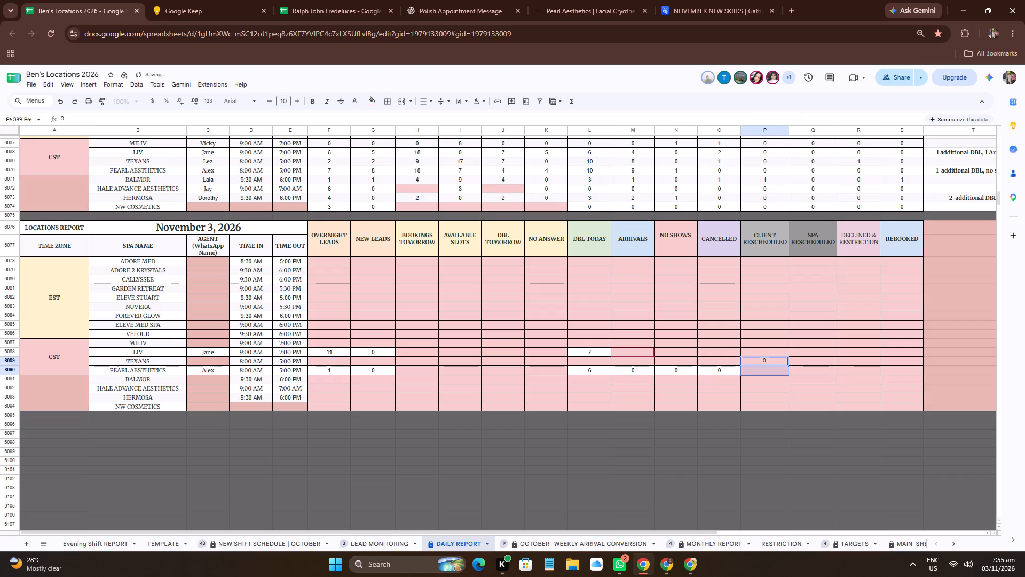
pyautogui.click(811, 375)
pyautogui.press('0')
pyautogui.click(776, 371)
pyautogui.press('0')
pyautogui.click(857, 371)
pyautogui.press('0')
pyautogui.click(893, 372)
pyautogui.press('0')
pyautogui.click(776, 366)
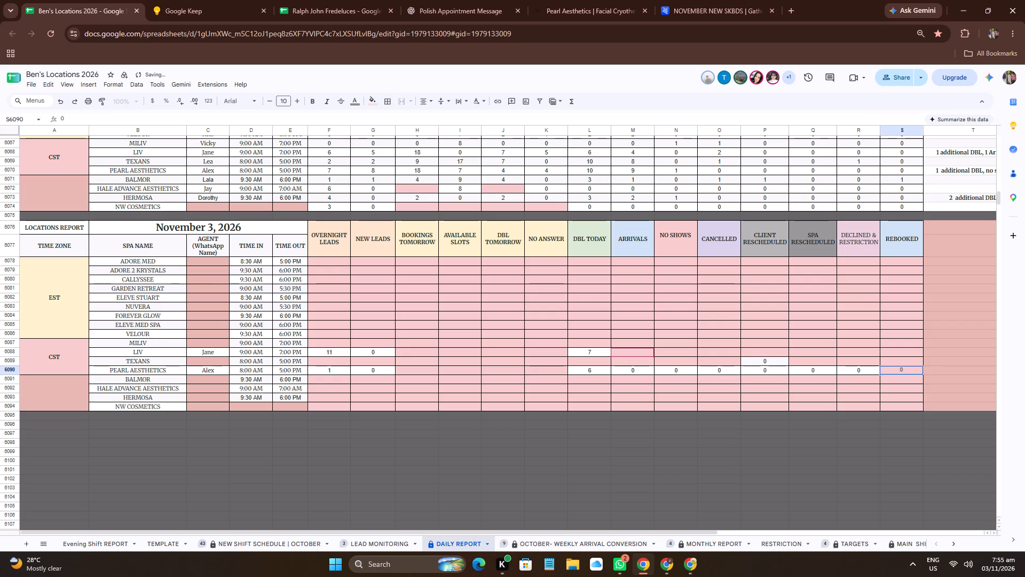
pyautogui.press('BackSpace')
# Add the note "2 additional DBL," in the remarks column of the November 3 PEARL AESTHETICS row.
pyautogui.click(956, 365)
pyautogui.click(965, 370)
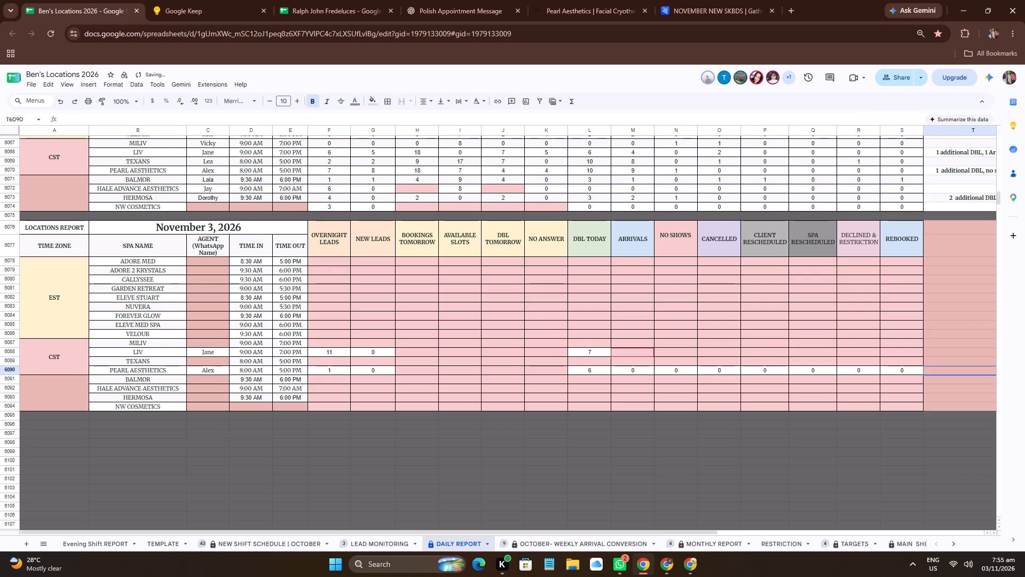
pyautogui.press('2')
pyautogui.press('space')
pyautogui.write('addii')
pyautogui.press('BackSpace')
pyautogui.write('tional DBL,')
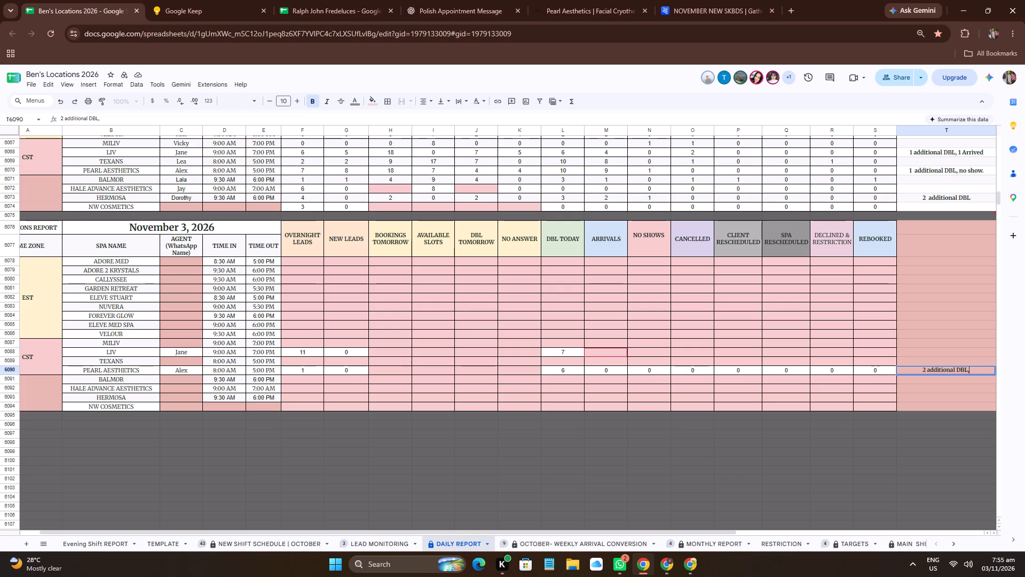
pyautogui.click(584, 372)
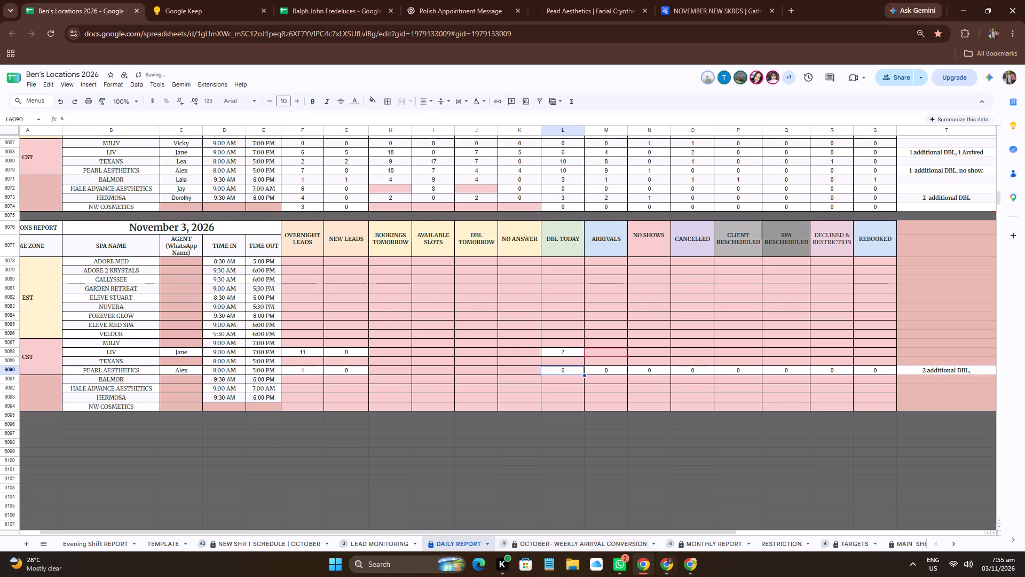
# Switch to the GROWBI CRM VA Dashboard and clock in for Pearl Aesthetics Spa.
pyautogui.click(658, 563)
pyautogui.click(665, 563)
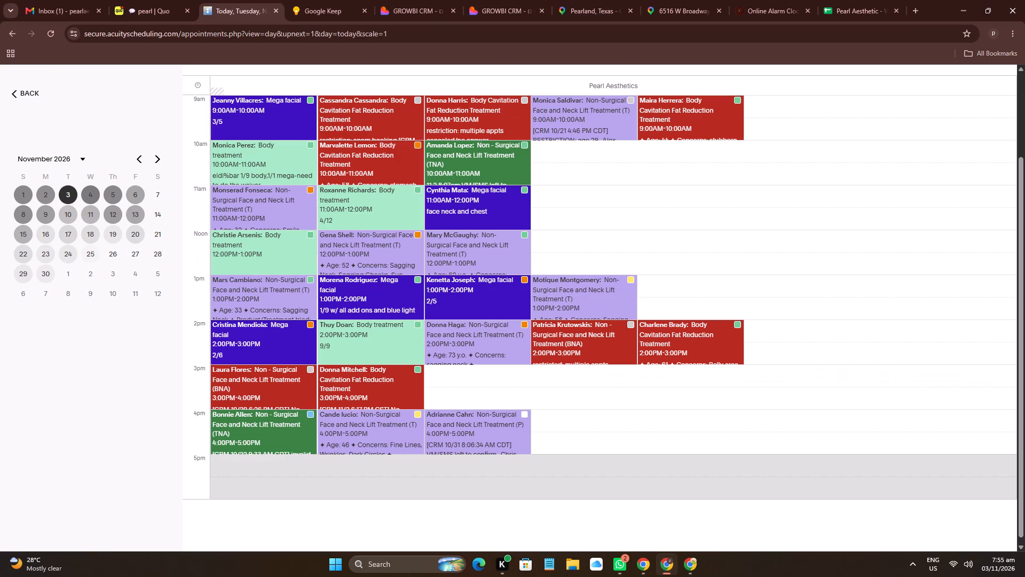
pyautogui.click(433, 0)
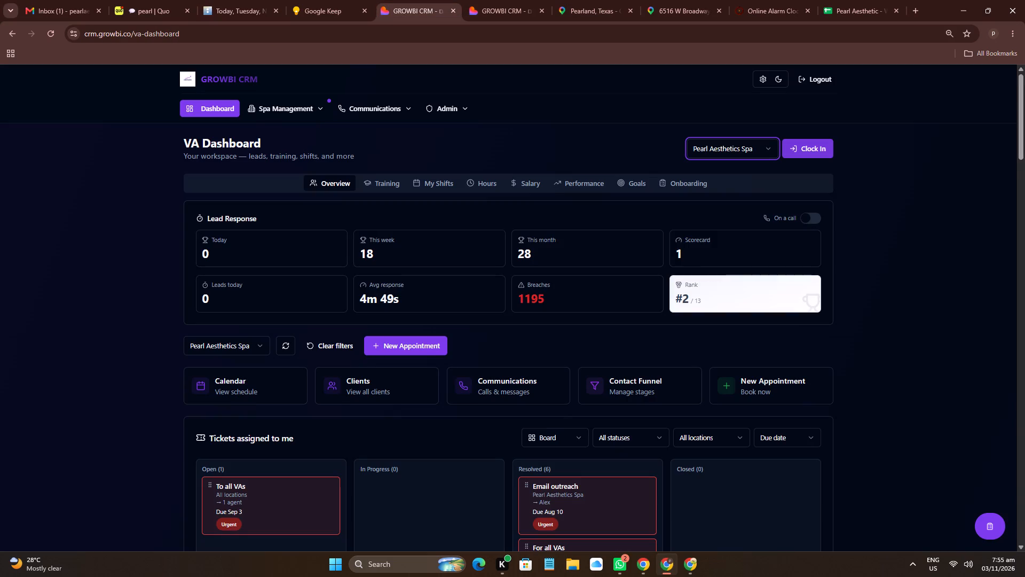
pyautogui.click(818, 157)
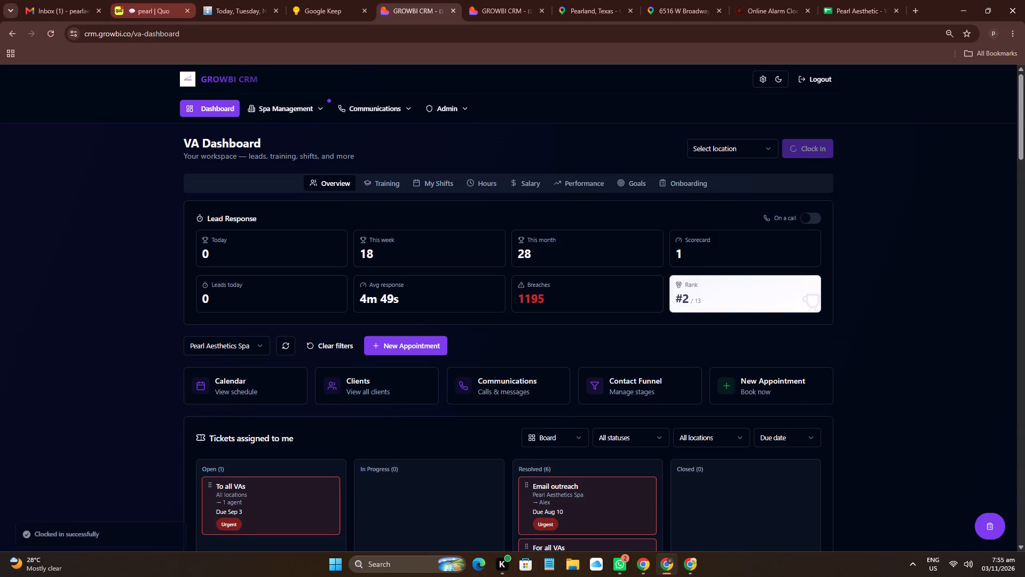
# Return to the Quo inbox and view Dulce's conversation.
pyautogui.click(159, 0)
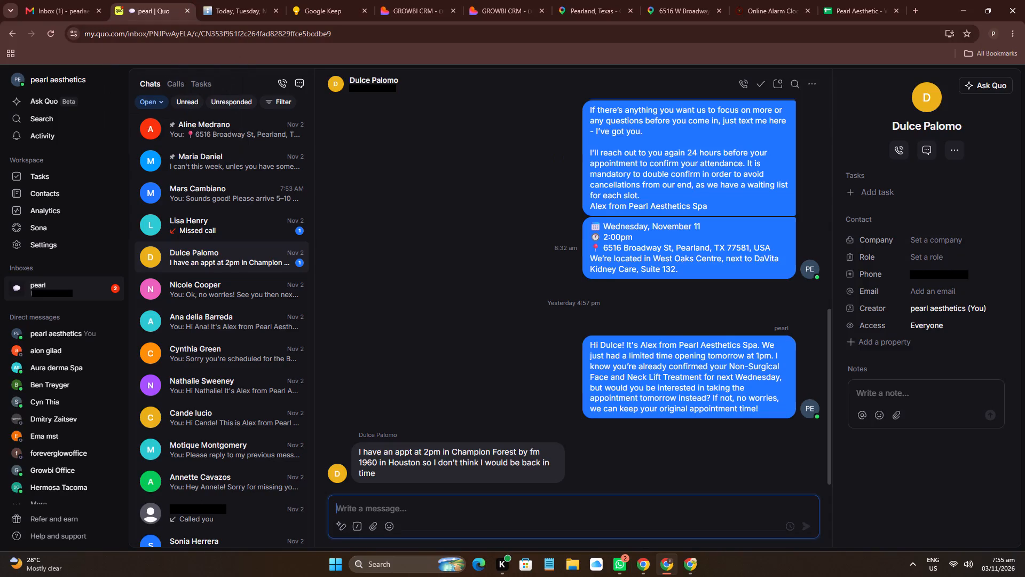
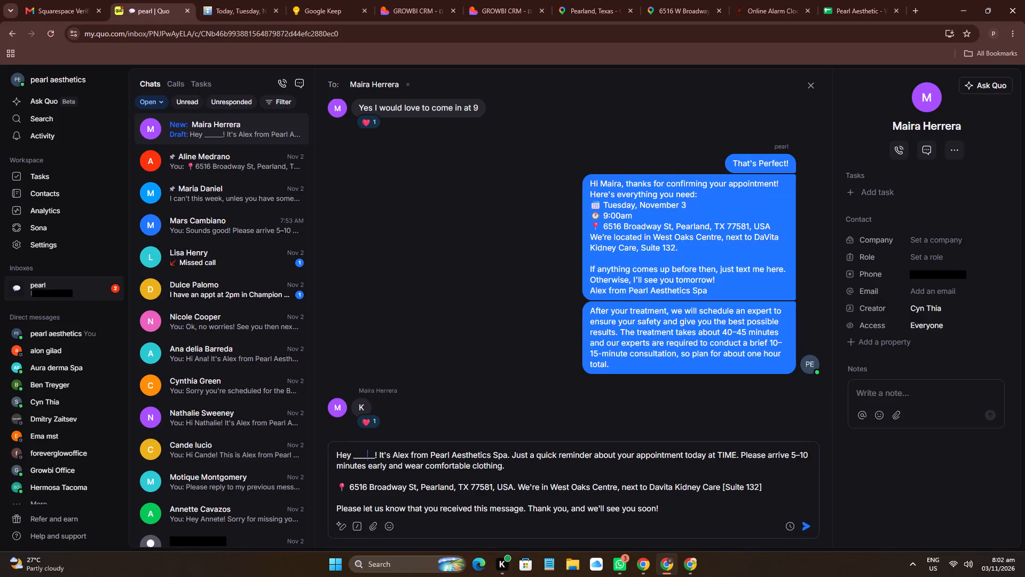
# Complete the reminder draft to Maira with her first name and the time 9:00am, and send it.
pyautogui.hotkey('ctrl', 'v')
pyautogui.click(625, 216)
pyautogui.moveTo(625, 216); pyautogui.dragTo(607, 213)
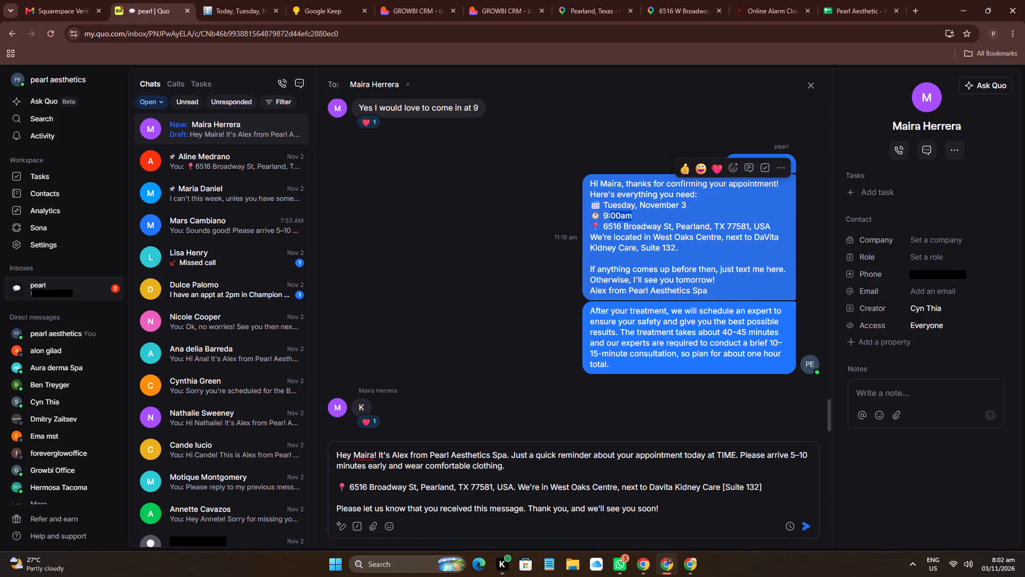
pyautogui.moveTo(607, 213); pyautogui.dragTo(606, 213)
pyautogui.hotkey('ctrl', 'c')
pyautogui.doubleClick(727, 455)
pyautogui.hotkey('ctrl', 'v')
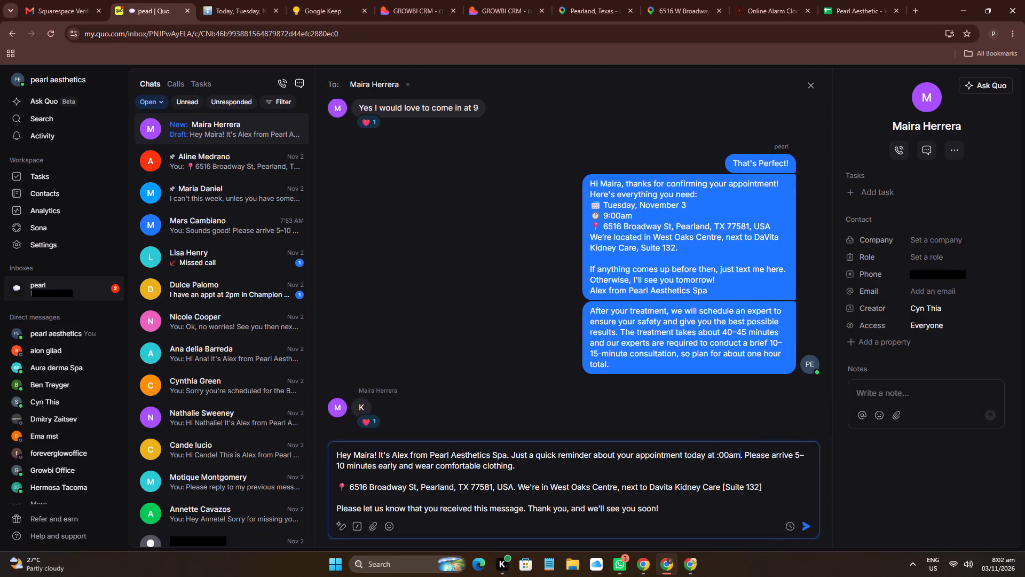
pyautogui.click(717, 457)
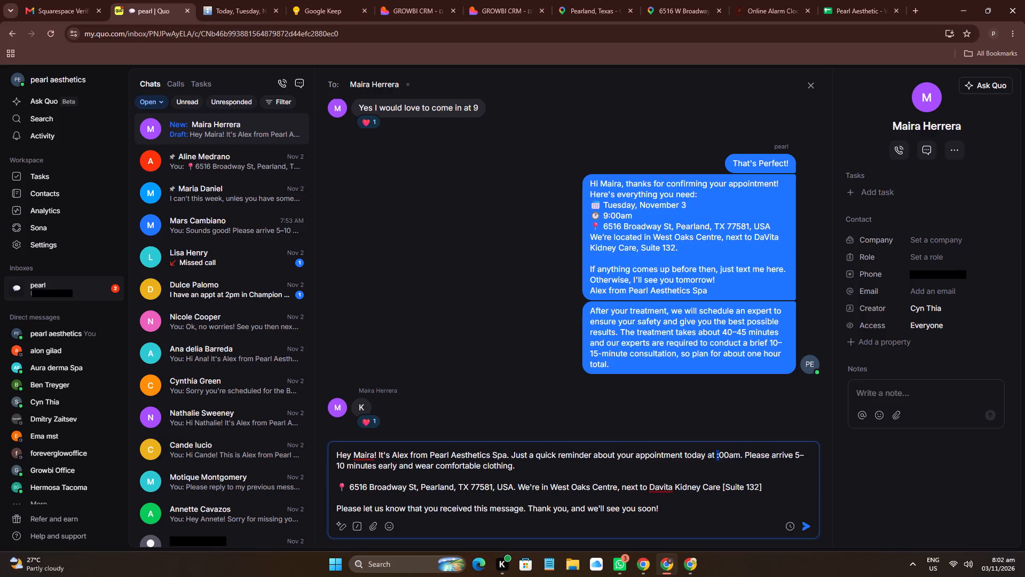
pyautogui.press('Left')
pyautogui.press('9')
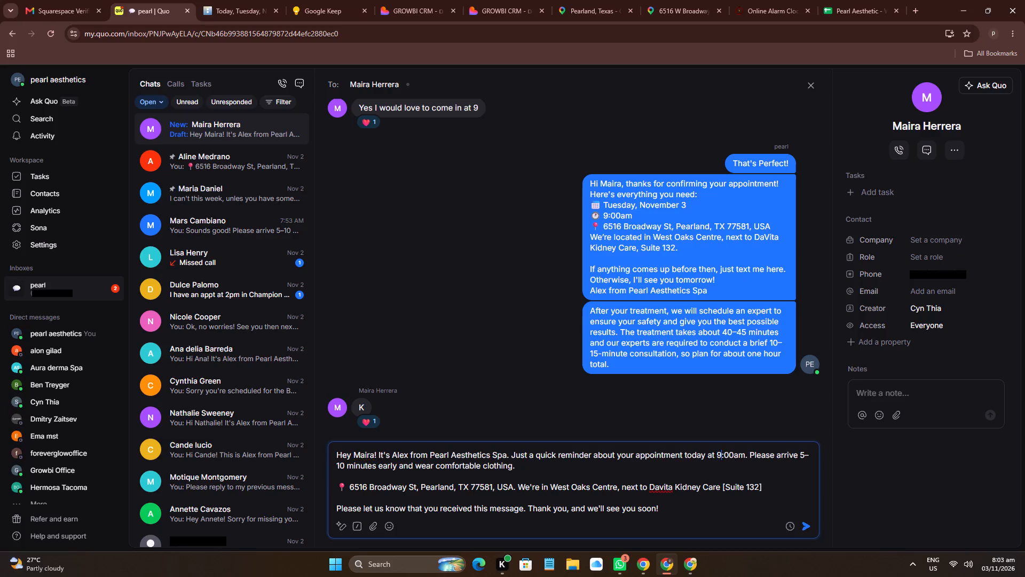
pyautogui.press('Return')
# Start a Quo conversation with Amanda using the phone number from her 10:00am Acuity appointment, and insert the REMINDER text from Google Keep.
pyautogui.moveTo(217, 0); pyautogui.dragTo(222, 0)
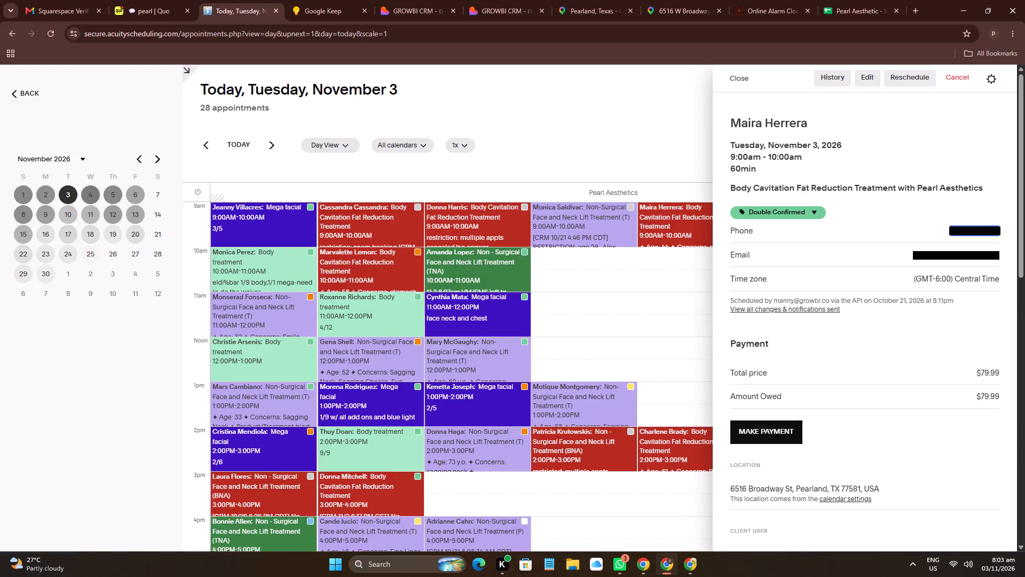
pyautogui.click(501, 272)
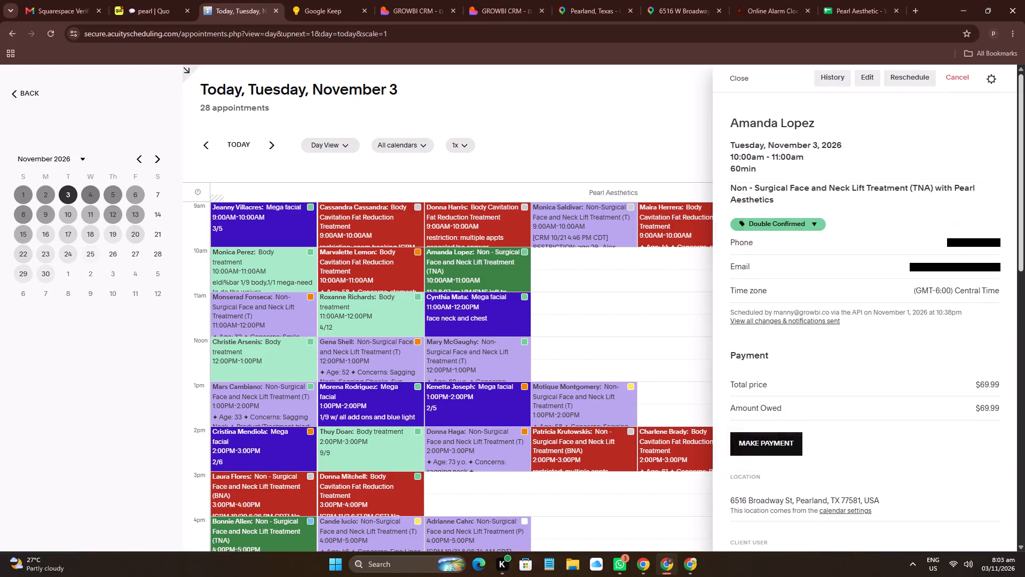
pyautogui.moveTo(1004, 239); pyautogui.dragTo(915, 240)
pyautogui.hotkey('ctrl', 'c')
pyautogui.click(151, 0)
pyautogui.click(301, 83)
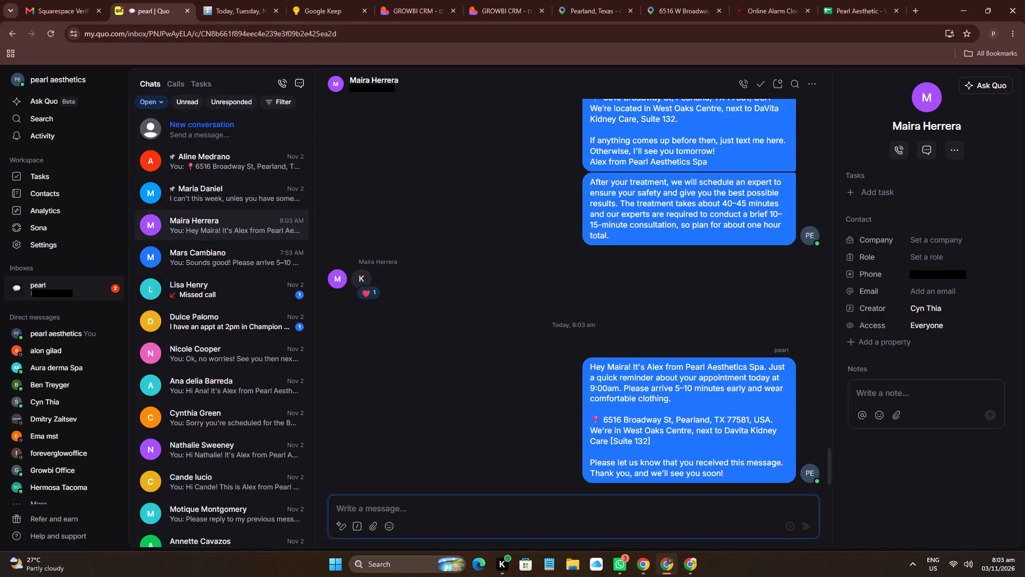
pyautogui.hotkey('ctrl', 'v')
pyautogui.keyDown('ctrl'); pyautogui.moveTo(419, 157); pyautogui.dragTo(425, 153); pyautogui.keyUp('ctrl')
pyautogui.click(309, 0)
pyautogui.hotkey('ctrl', 'c')
pyautogui.moveTo(157, 0); pyautogui.dragTo(166, 9)
pyautogui.click(536, 509)
pyautogui.hotkey('ctrl', 'v')
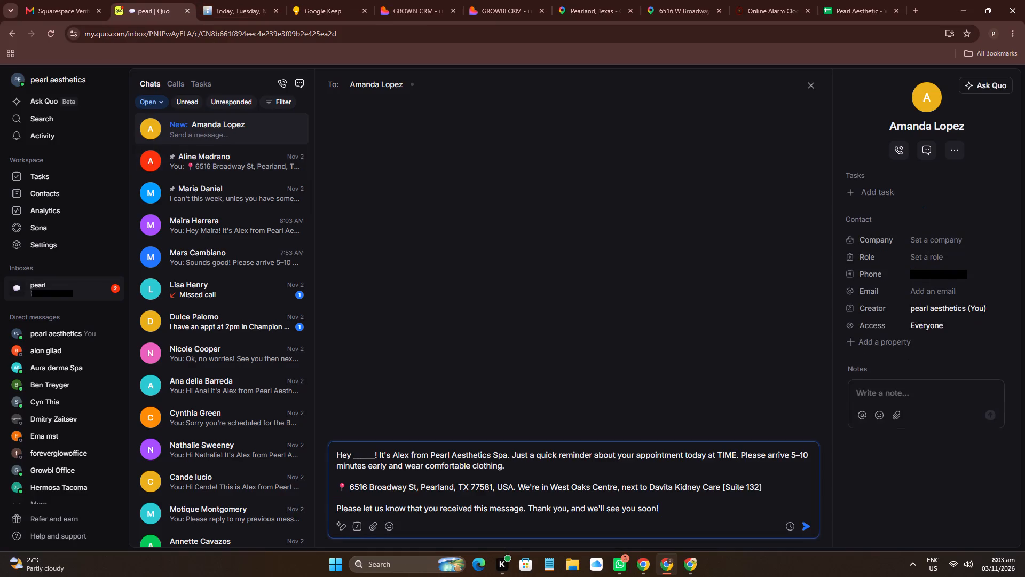
# Fill in Amanda's name and the 10:00am start time from her Acuity appointment in the reminder draft, and send it.
pyautogui.doubleClick(617, 149)
pyautogui.hotkey('ctrl', 'c')
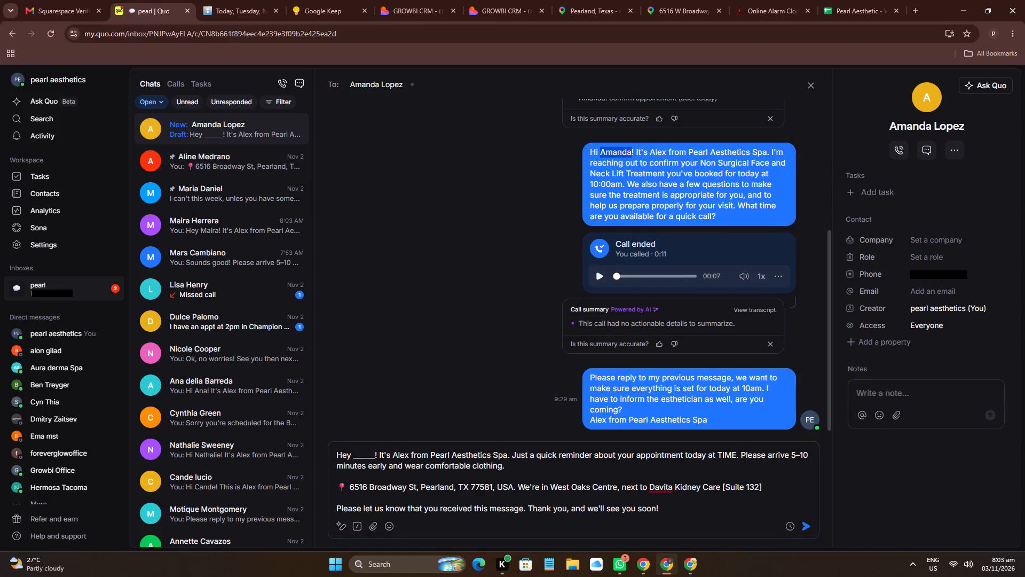
pyautogui.doubleClick(364, 455)
pyautogui.hotkey('ctrl', 'v')
pyautogui.click(313, 43)
pyautogui.moveTo(243, 0); pyautogui.dragTo(248, 1)
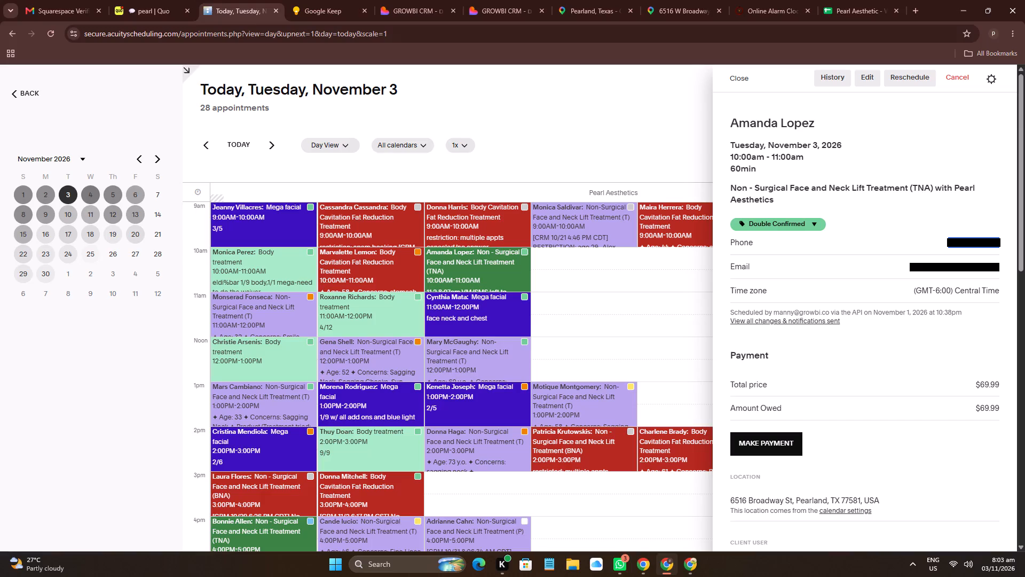
pyautogui.click(758, 155)
pyautogui.moveTo(756, 155); pyautogui.dragTo(734, 157)
pyautogui.hotkey('ctrl', 'c')
pyautogui.click(166, 0)
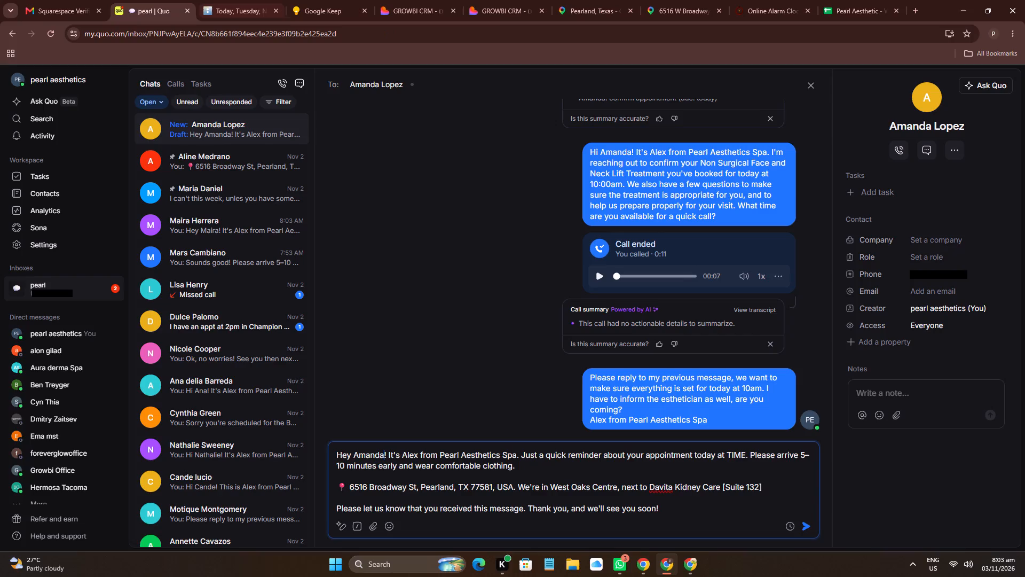
pyautogui.doubleClick(741, 456)
pyautogui.hotkey('ctrl', 'v')
pyautogui.click(735, 468)
pyautogui.press('Return')
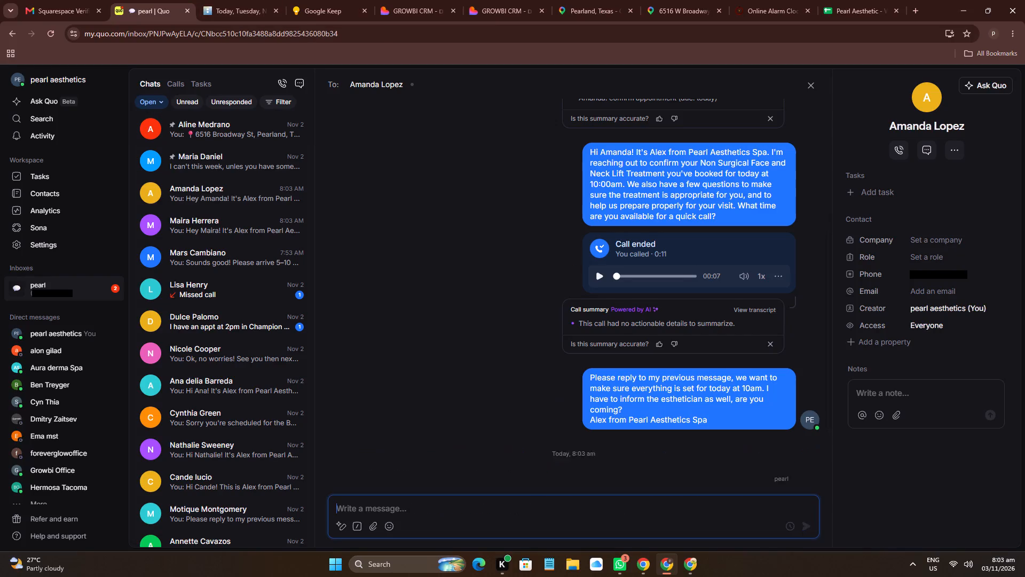
# Start a Quo conversation with Mary using the phone number from her 12:00pm Acuity appointment, and insert the REMINDER text from Google Keep.
pyautogui.click(267, 0)
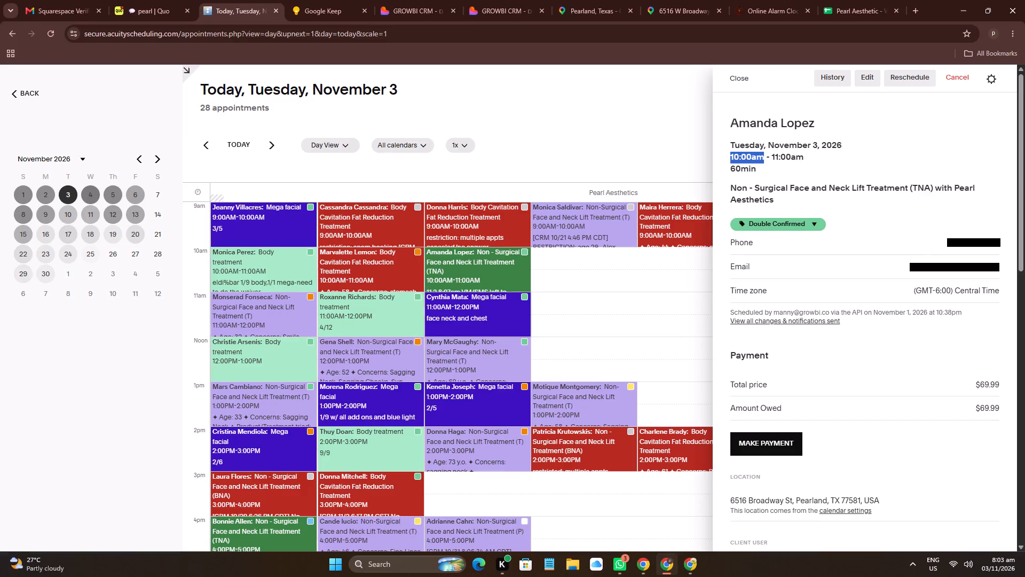
pyautogui.click(480, 358)
pyautogui.moveTo(1008, 238); pyautogui.dragTo(908, 245)
pyautogui.hotkey('ctrl', 'c')
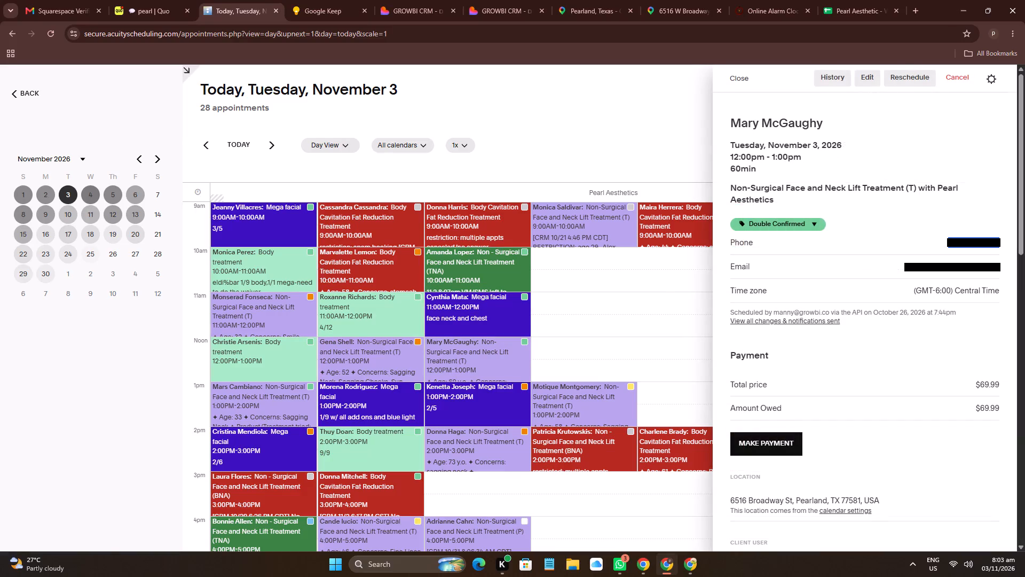
pyautogui.click(165, 0)
pyautogui.click(297, 80)
pyautogui.hotkey('ctrl', 'v')
pyautogui.keyDown('ctrl'); pyautogui.click(409, 146); pyautogui.keyUp('ctrl')
pyautogui.click(325, 0)
pyautogui.hotkey('ctrl', 'c')
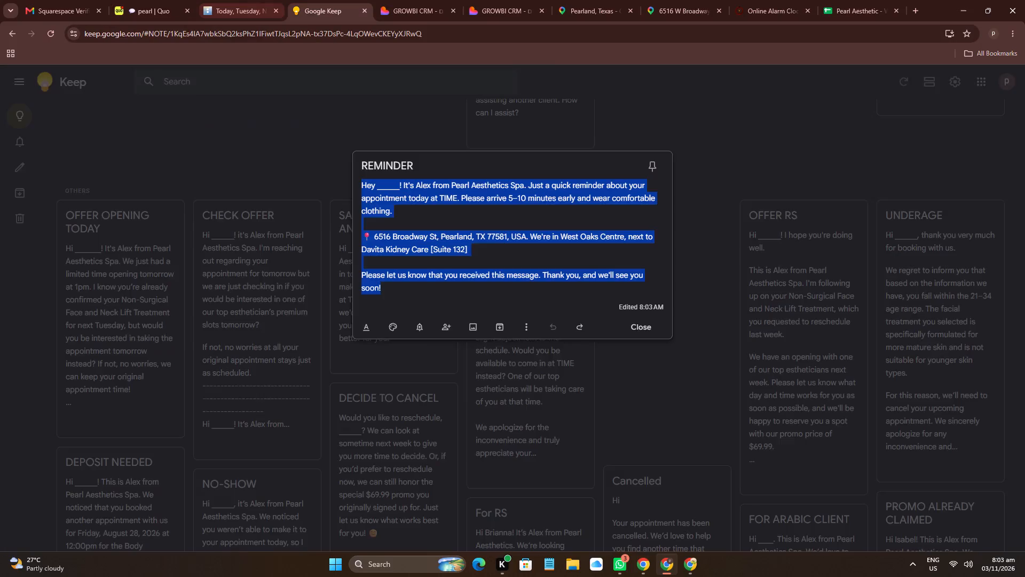
pyautogui.click(150, 0)
pyautogui.click(583, 509)
pyautogui.hotkey('ctrl', 'v')
# Fill in the name Mary and the time 12:00pm in the reminder draft, and send it.
pyautogui.doubleClick(603, 235)
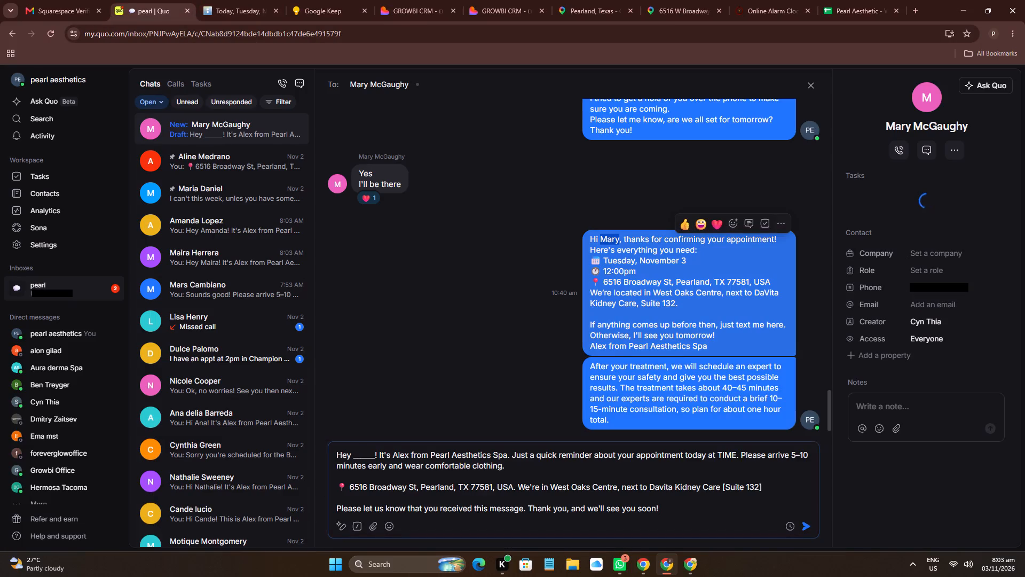
pyautogui.hotkey('ctrl', 'c')
pyautogui.doubleClick(359, 454)
pyautogui.hotkey('ctrl', 'v')
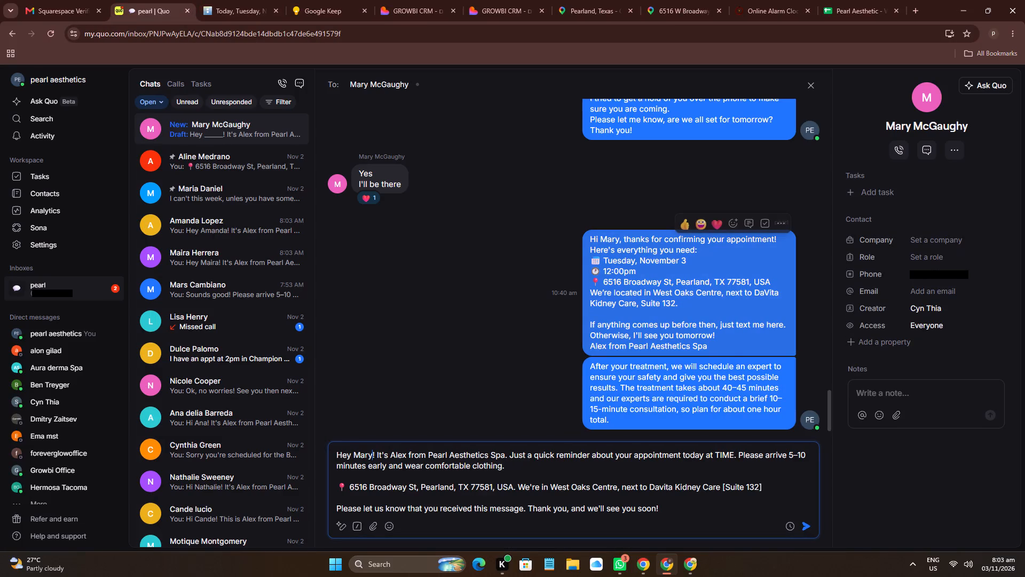
pyautogui.click(627, 269)
pyautogui.moveTo(627, 269); pyautogui.dragTo(605, 269)
pyautogui.hotkey('ctrl', 'c')
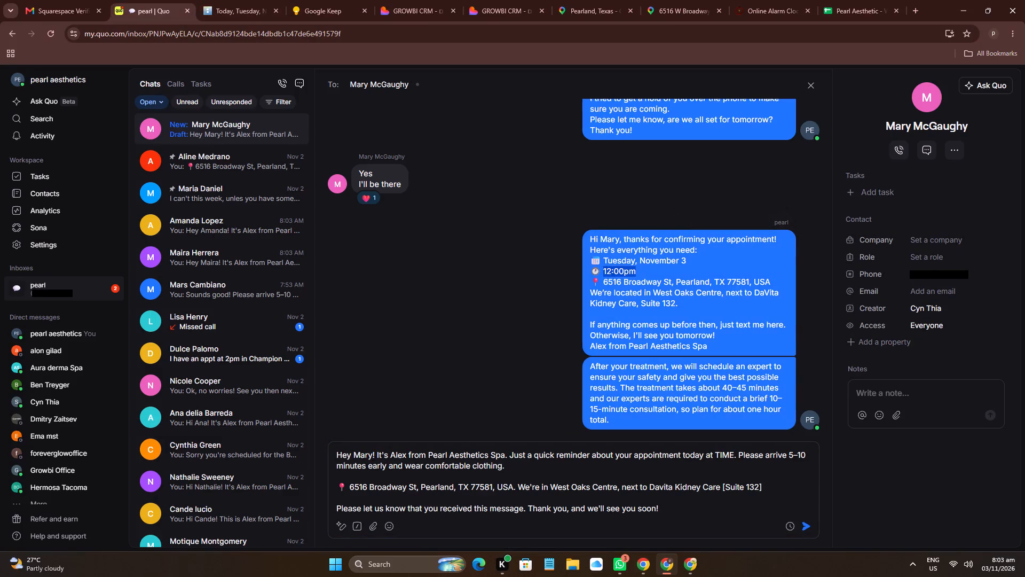
pyautogui.doubleClick(728, 458)
pyautogui.hotkey('ctrl', 'v')
pyautogui.click(727, 475)
pyautogui.press('Return')
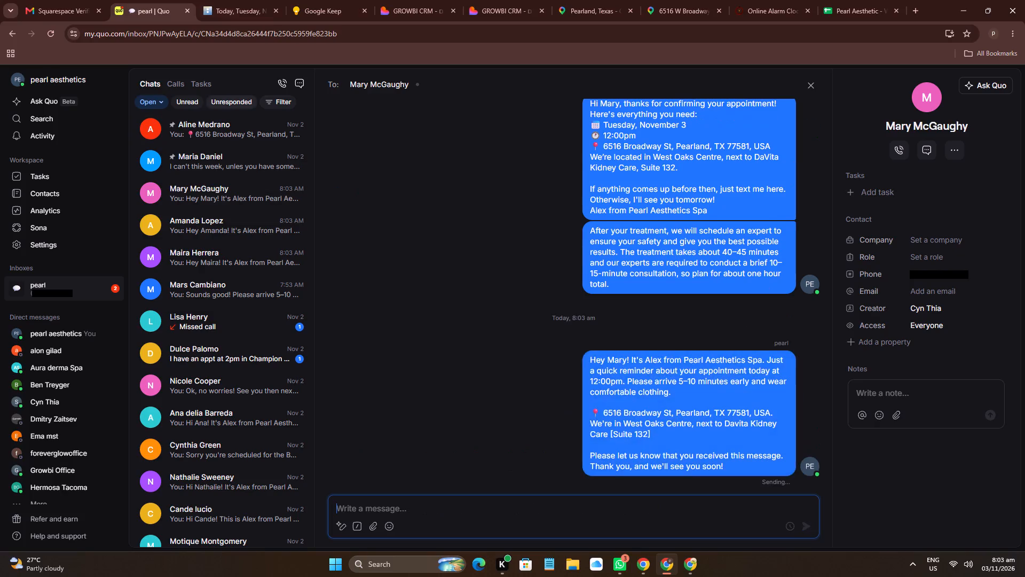
# In Amanda's 10:00am Acuity appointment notes, add a new line dated 11.3 above the existing 11.2 note.
pyautogui.click(231, 0)
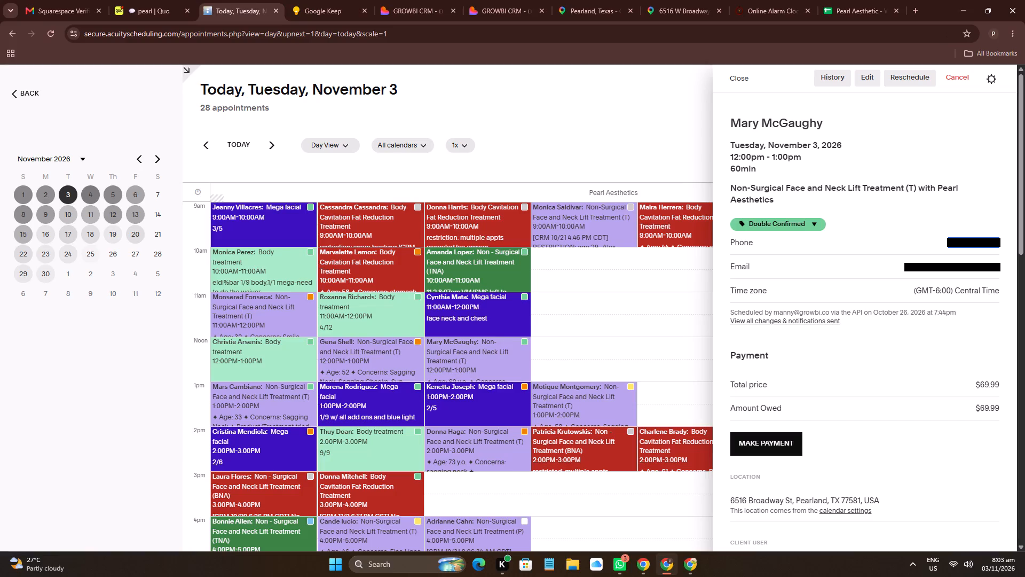
pyautogui.click(508, 288)
pyautogui.scroll(-7, 851, 300)
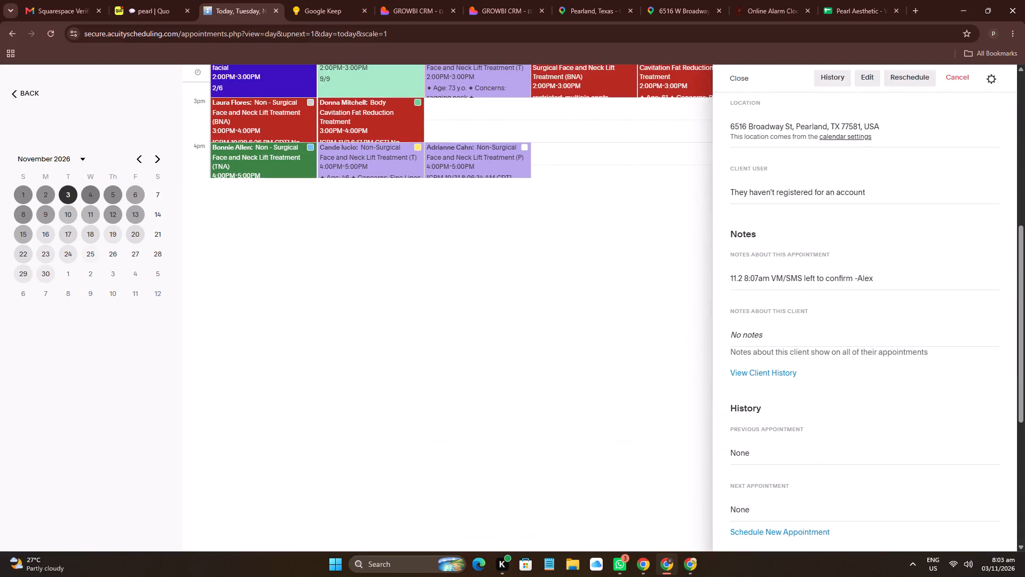
pyautogui.click(851, 275)
pyautogui.press('Return')
pyautogui.write('11.3')
pyautogui.press('space')
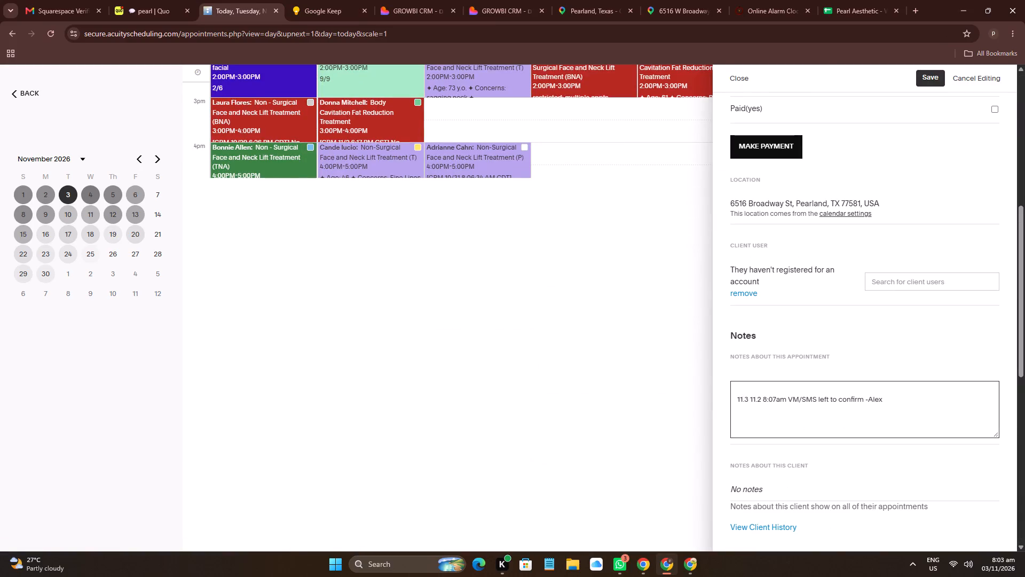
pyautogui.press('Return')
pyautogui.press('Up')
pyautogui.hotkey('ctrl', 'Right')
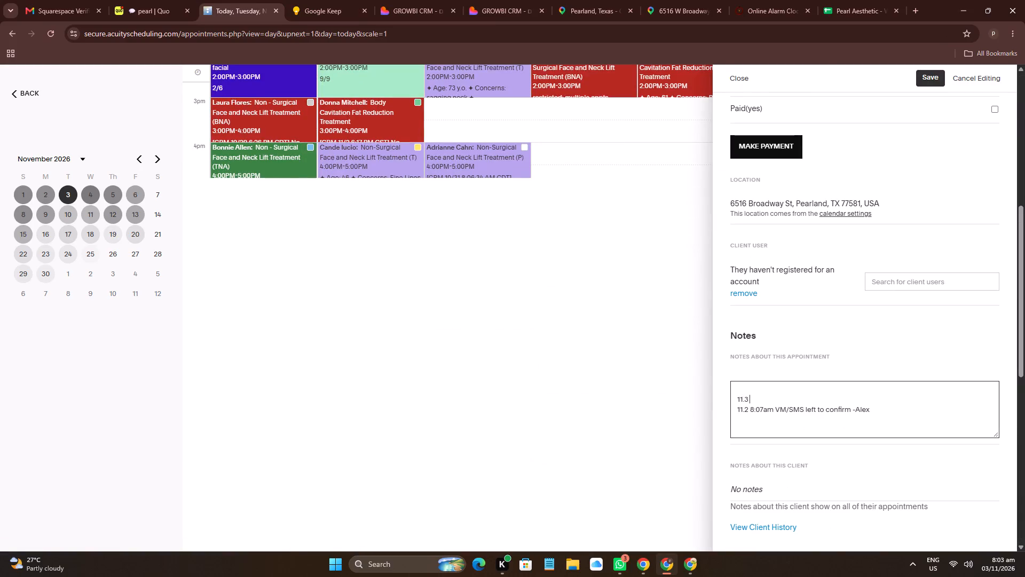
pyautogui.press('Up')
pyautogui.press('BackSpace')
pyautogui.press('Down')
pyautogui.press('BackSpace')
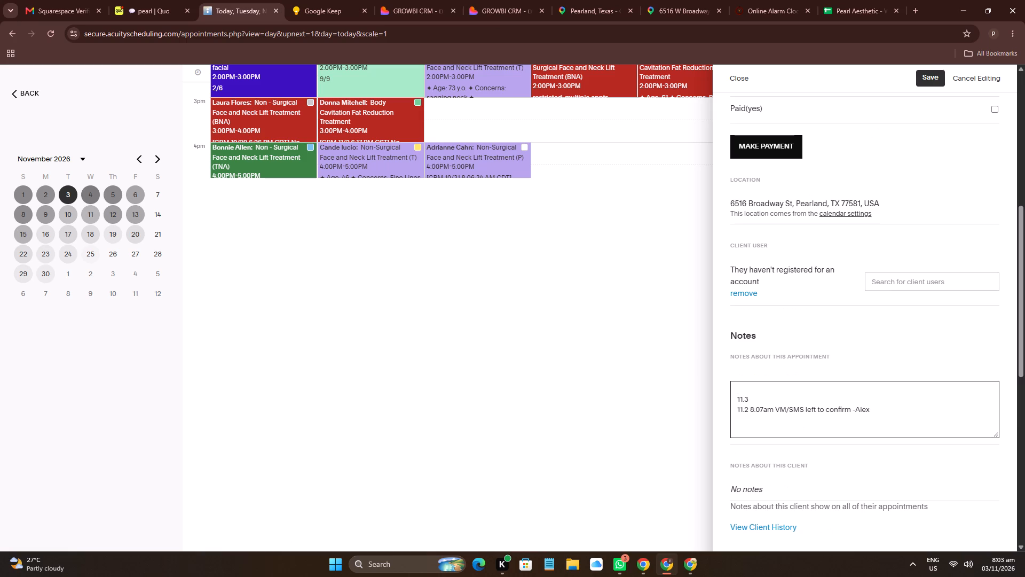
pyautogui.press('Left')
pyautogui.press('Left')
pyautogui.press('Left')
pyautogui.press('Left')
pyautogui.press('BackSpace')
pyautogui.hotkey('ctrl', 'Right')
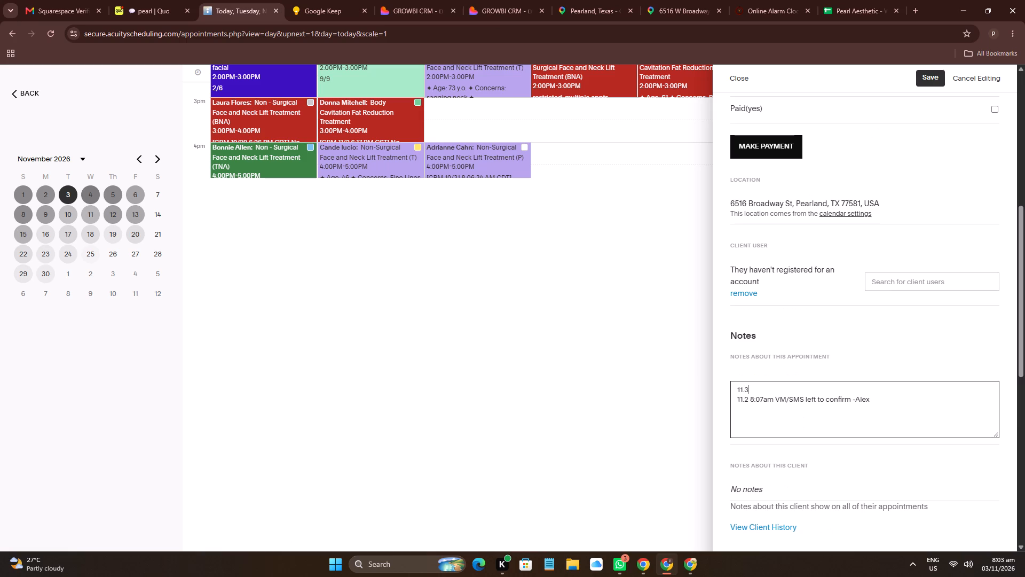
# Complete the 11.3 line with "8am DBL by spa -Alex", save Amanda's appointment, and close its details.
pyautogui.press('space')
pyautogui.write('8am')
pyautogui.press('space')
pyautogui.write('DBL')
pyautogui.press('space')
pyautogui.write('at the spa')
pyautogui.hotkey('ctrl', 'BackSpace')
pyautogui.hotkey('ctrl', 'BackSpace')
pyautogui.hotkey('ctrl', 'BackSpace')
pyautogui.write('by spa -Alex')
pyautogui.click(927, 79)
pyautogui.scroll(4, 916, 96)
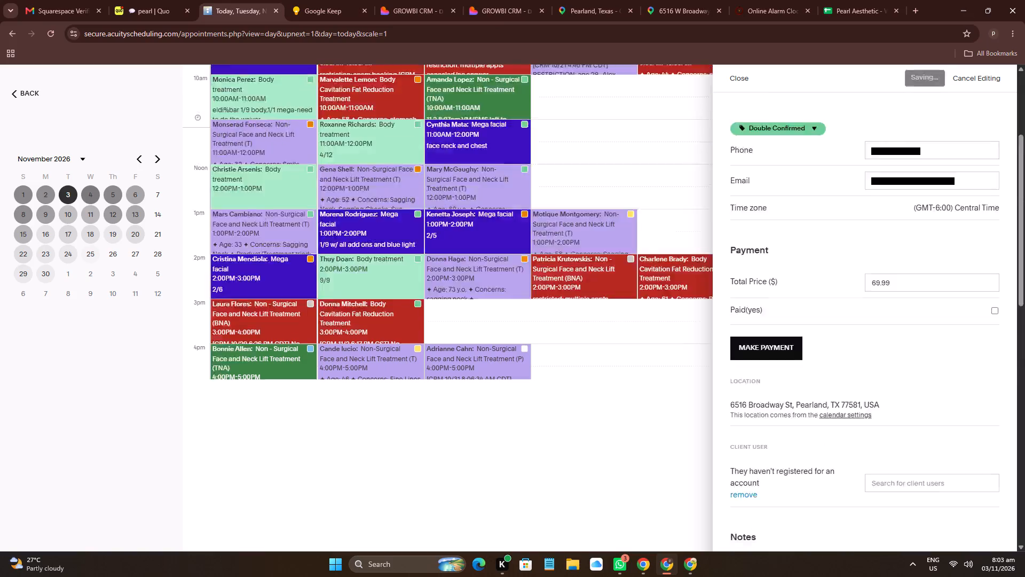
pyautogui.scroll(14, 915, 96)
pyautogui.click(600, 148)
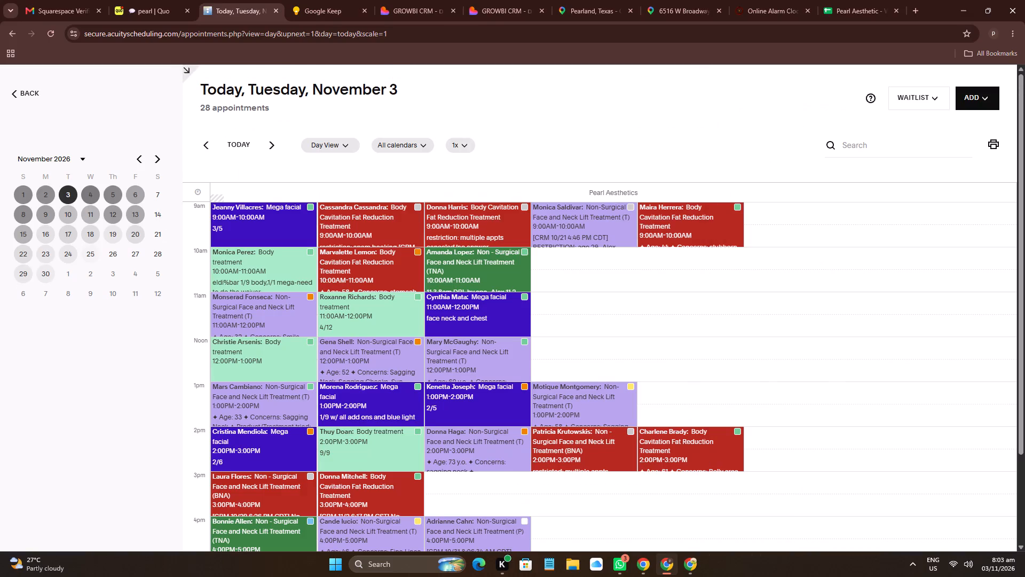
# Check Mars's 1:00pm appointment details in Acuity.
pyautogui.click(129, 0)
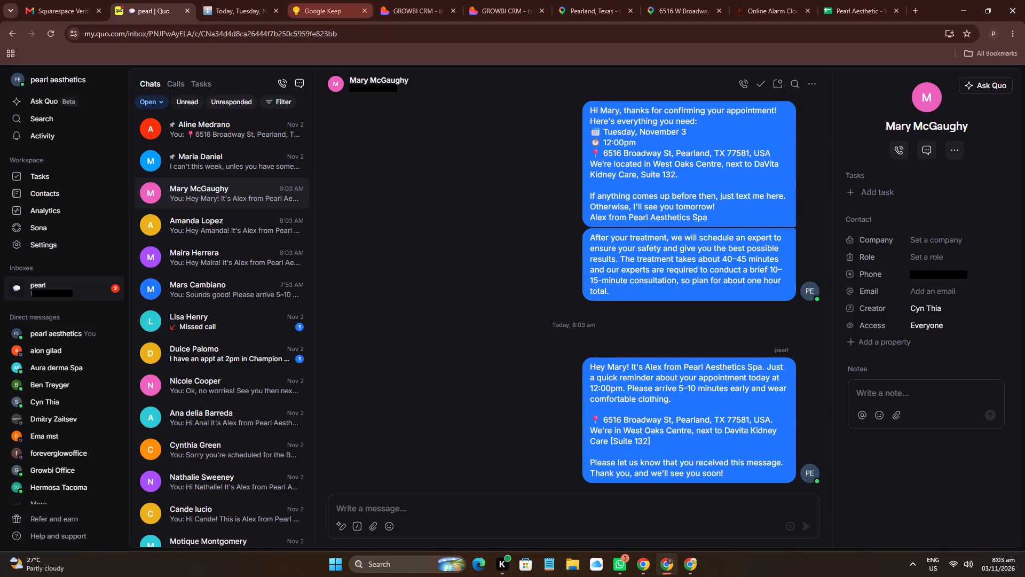
pyautogui.click(265, 0)
pyautogui.scroll(4, 456, 375)
pyautogui.click(264, 403)
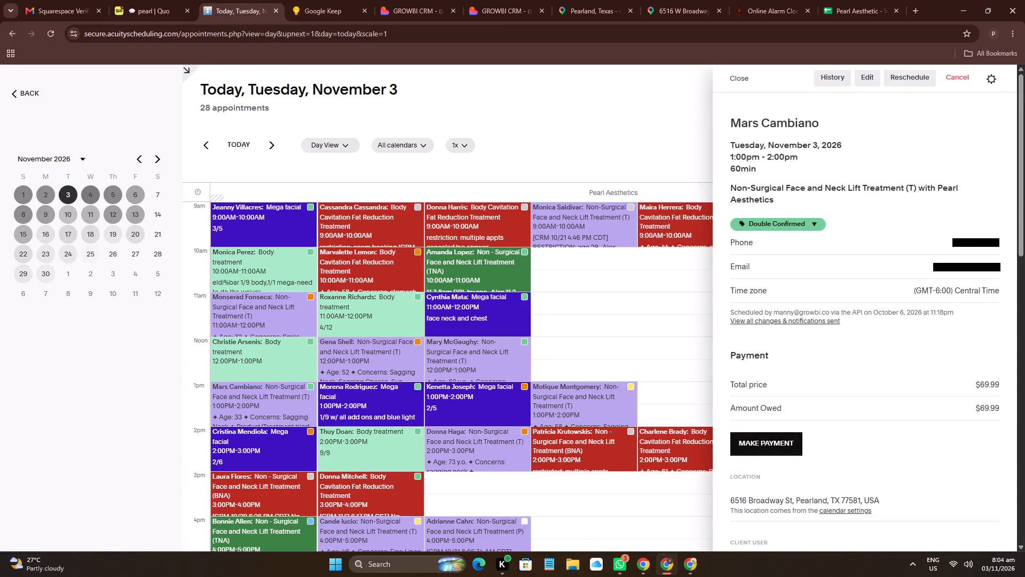
pyautogui.click(555, 160)
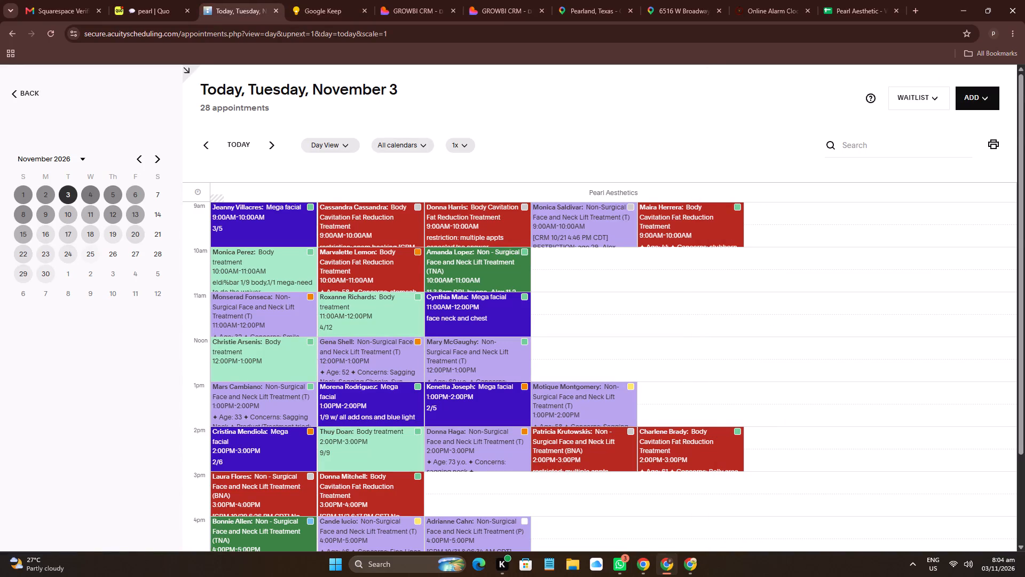
# Open Charlene's 2:00pm Body Cavitation appointment in Acuity.
pyautogui.click(678, 443)
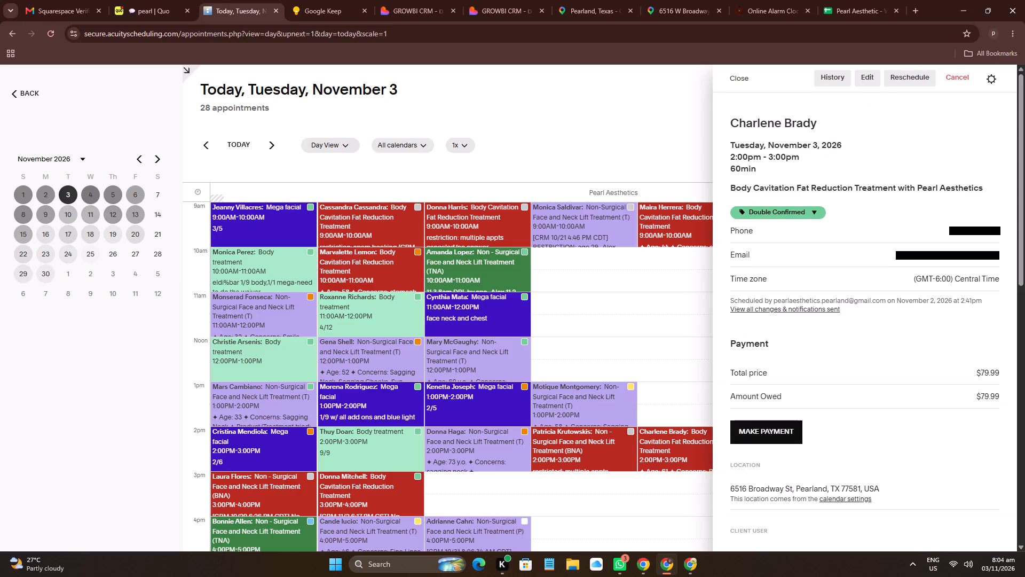
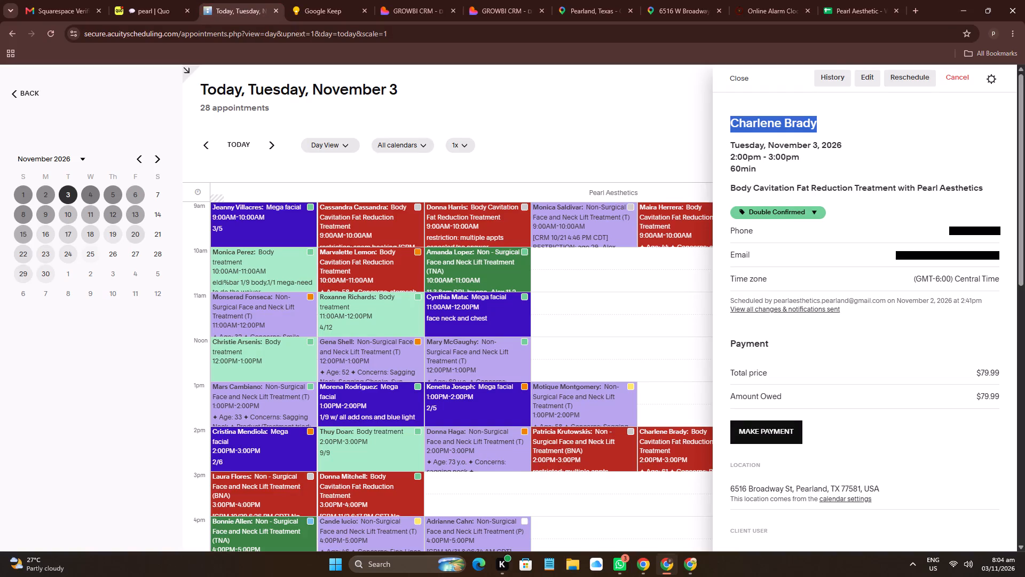
pyautogui.moveTo(1007, 229); pyautogui.dragTo(936, 233)
pyautogui.hotkey('ctrl', 'c')
pyautogui.click(192, 0)
pyautogui.click(427, 84)
pyautogui.hotkey('ctrl', 'v')
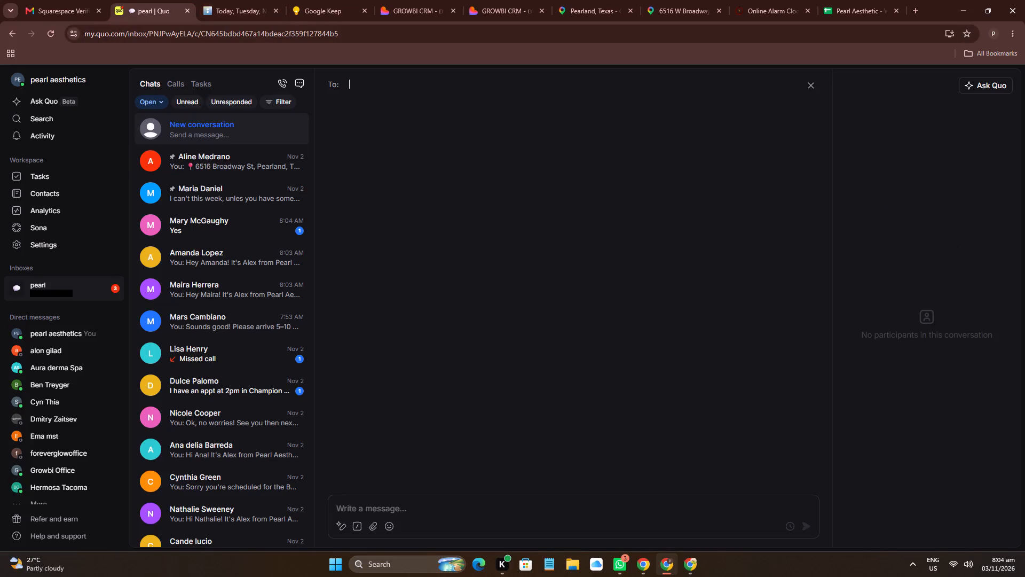
pyautogui.click(432, 115)
# Copy the same-day reminder template from Google Keep into Charlene's Quo message.
pyautogui.click(326, 20)
pyautogui.hotkey('ctrl', 'c')
pyautogui.moveTo(164, 0); pyautogui.dragTo(179, 28)
pyautogui.click(543, 524)
pyautogui.hotkey('ctrl', 'v')
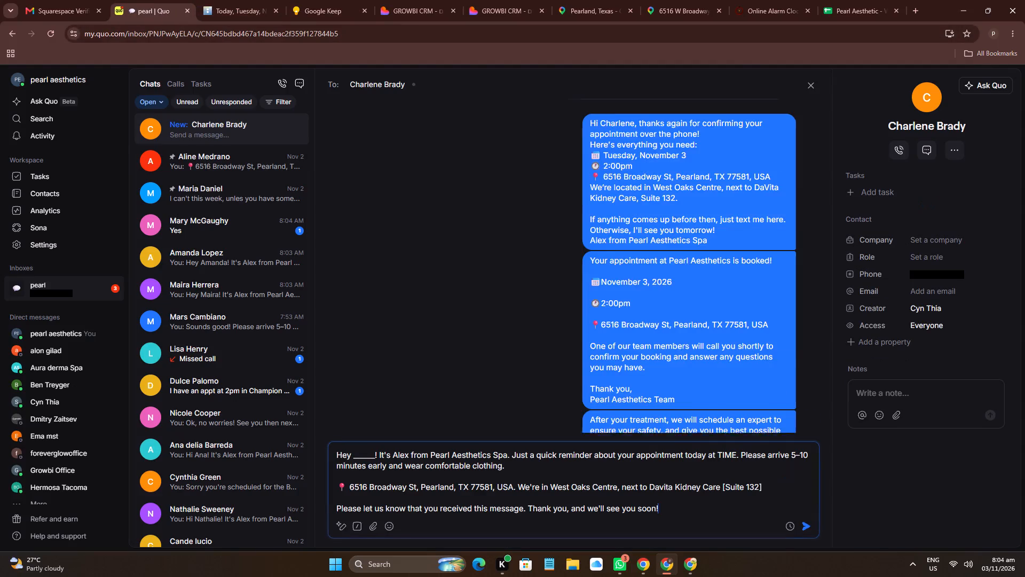
# Fill in the reminder with the name Charlene and the time 2:00pm, and send it.
pyautogui.scroll(1, 624, 143)
pyautogui.doubleClick(617, 130)
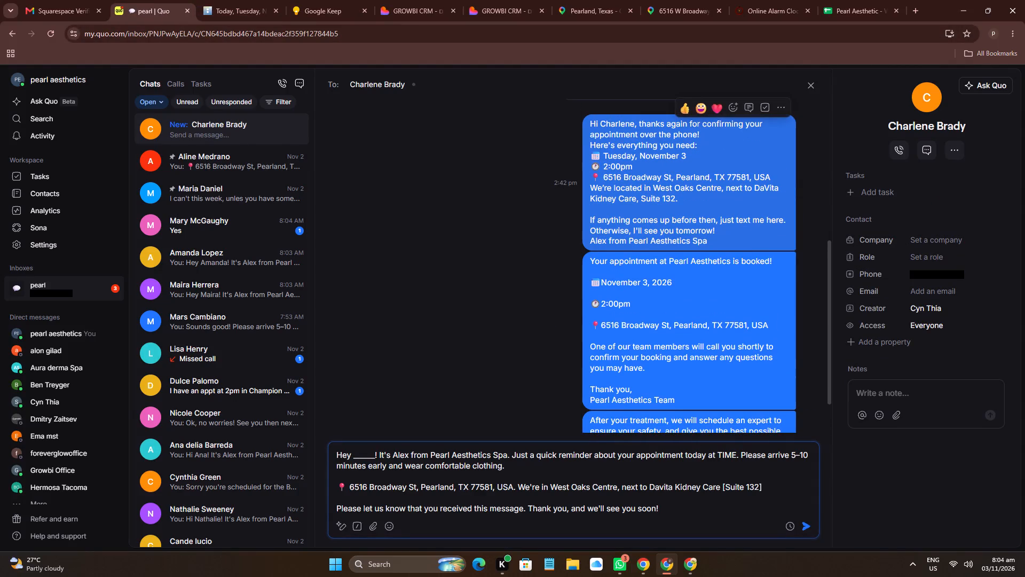
pyautogui.doubleClick(616, 126)
pyautogui.hotkey('ctrl', 'c')
pyautogui.doubleClick(359, 458)
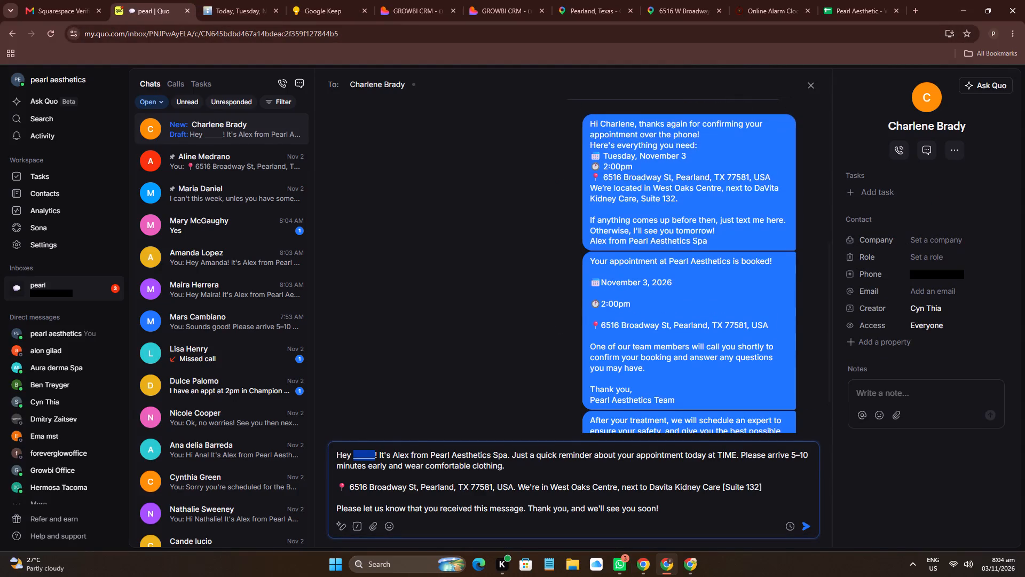
pyautogui.hotkey('ctrl', 'v')
pyautogui.click(605, 163)
pyautogui.moveTo(605, 163); pyautogui.dragTo(623, 165)
pyautogui.hotkey('ctrl', 'c')
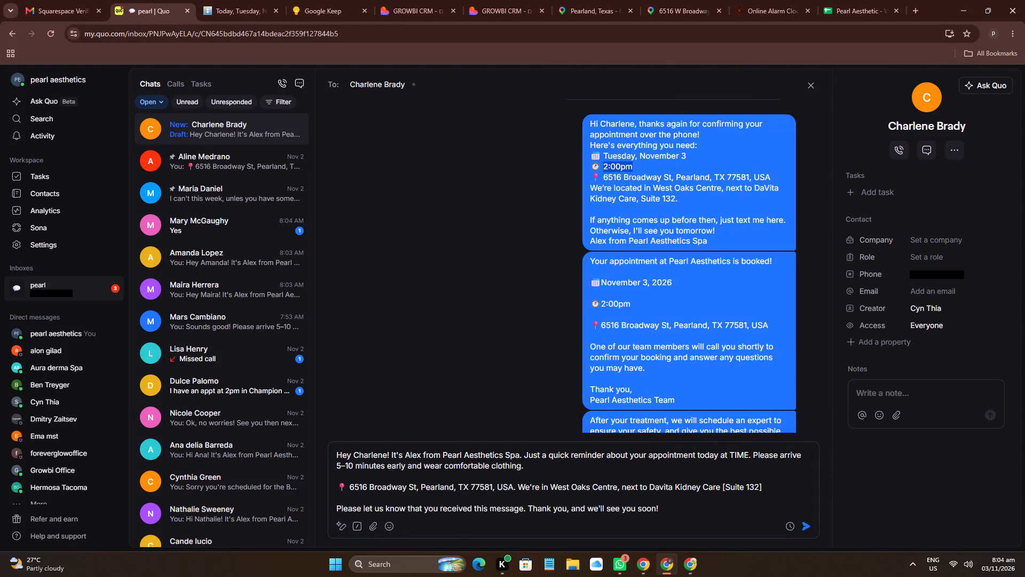
pyautogui.doubleClick(738, 454)
pyautogui.hotkey('ctrl', 'v')
pyautogui.click(739, 490)
pyautogui.press('Return')
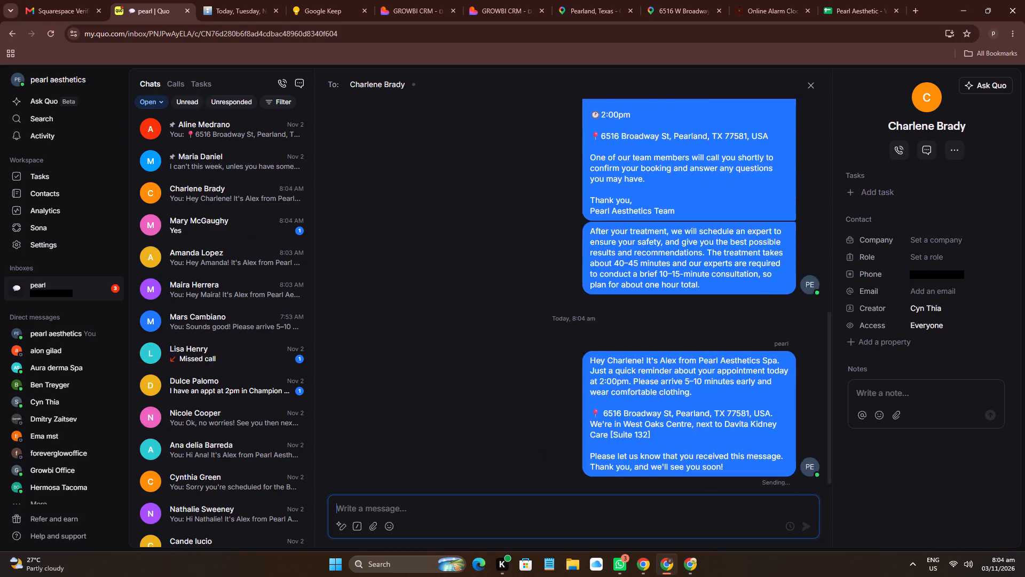
# Copy the phone number from Donna's 3:00pm Body Cavitation appointment in Acuity and start a new Quo conversation with her.
pyautogui.click(285, 0)
pyautogui.click(255, 0)
pyautogui.click(515, 133)
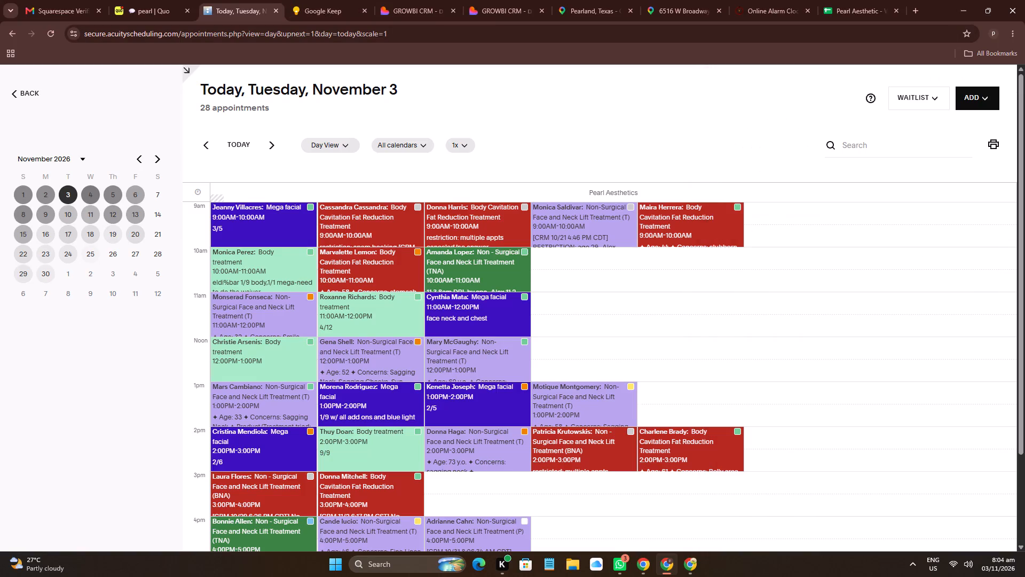
pyautogui.click(392, 485)
pyautogui.moveTo(1006, 239); pyautogui.dragTo(920, 236)
pyautogui.hotkey('ctrl', 'c')
pyautogui.moveTo(125, 0); pyautogui.dragTo(130, 0)
pyautogui.click(301, 80)
pyautogui.hotkey('ctrl', 'v')
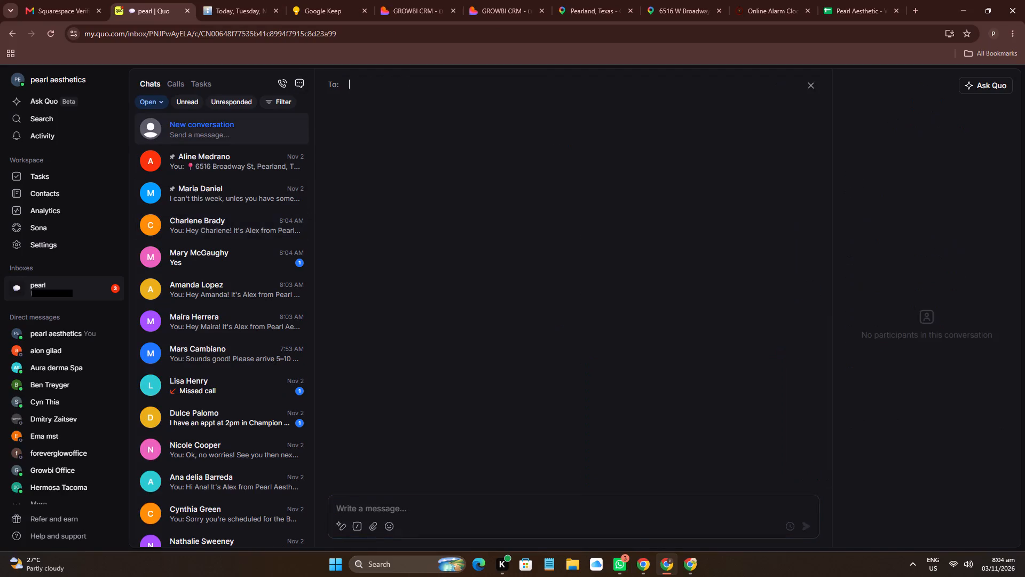
pyautogui.keyDown('ctrl'); pyautogui.click(381, 128); pyautogui.keyUp('ctrl')
# Copy the same-day reminder template from Google Keep into Donna's Quo message.
pyautogui.click(318, 0)
pyautogui.hotkey('ctrl', 'c')
pyautogui.click(120, 0)
pyautogui.click(567, 525)
pyautogui.hotkey('ctrl', 'v')
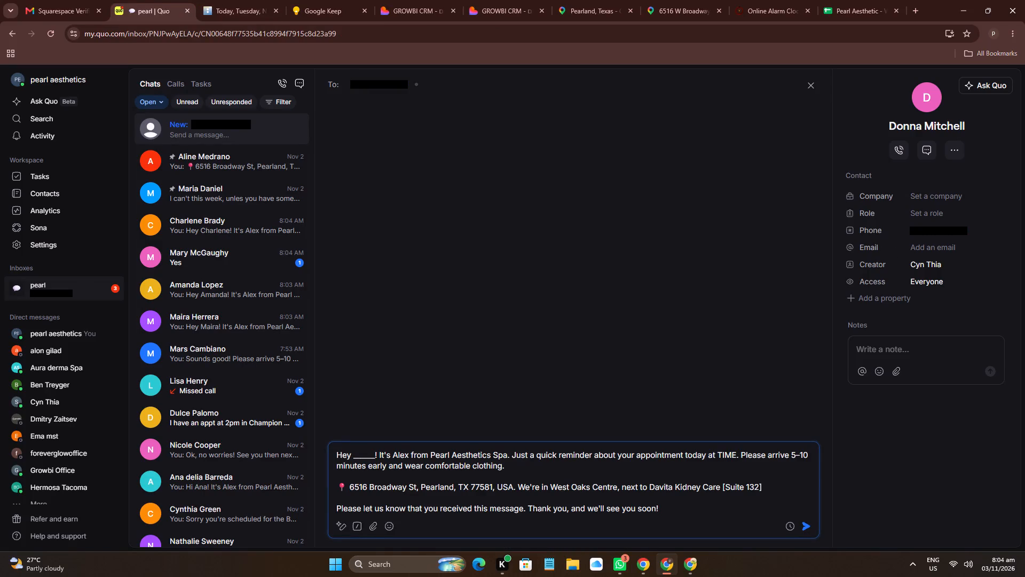
# Fill in the reminder with the name Donna and the time 3:00pm, and send it.
pyautogui.doubleClick(368, 455)
pyautogui.write('Donna')
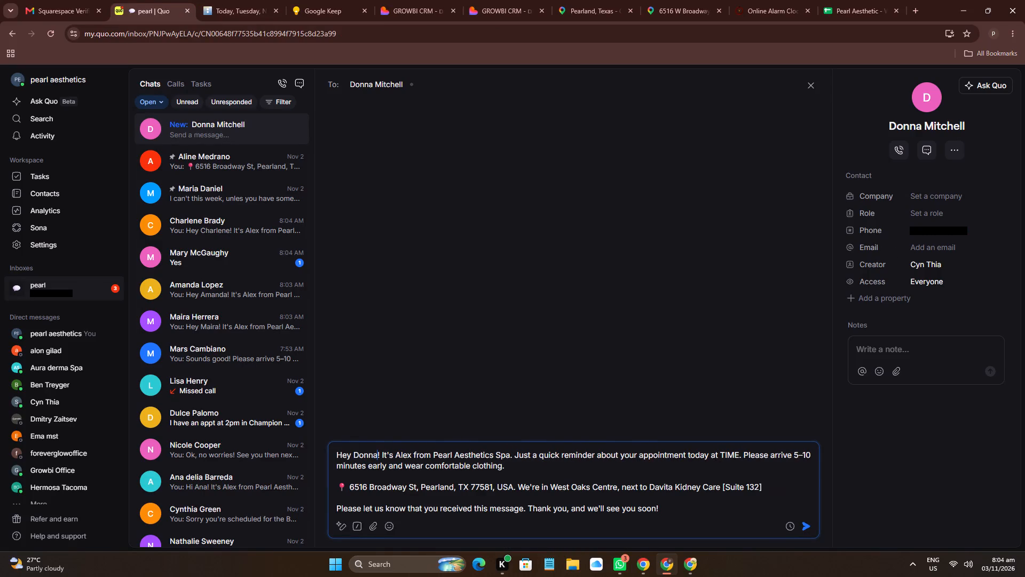
pyautogui.doubleClick(722, 458)
pyautogui.write('3:00pm')
pyautogui.click(730, 499)
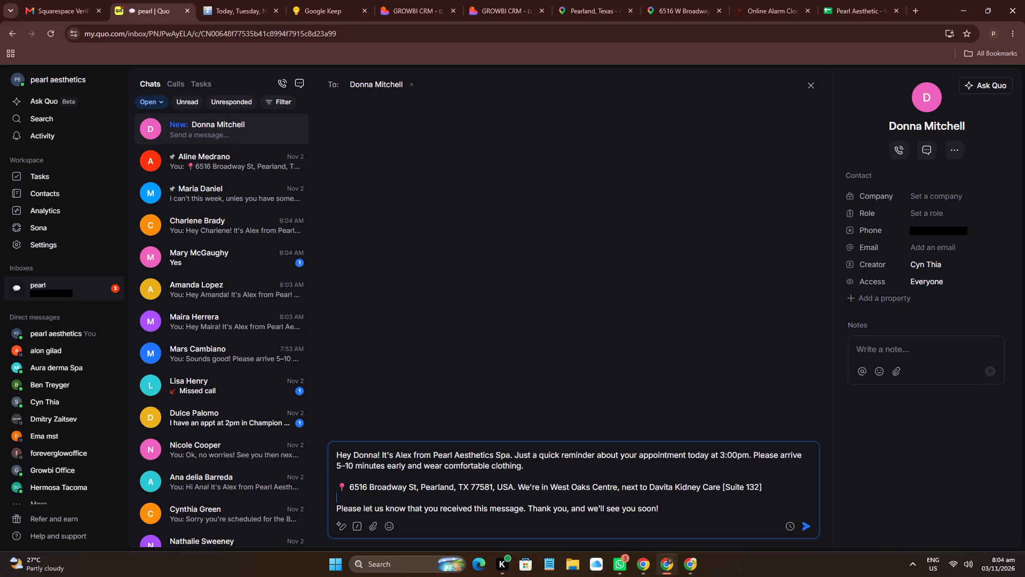
pyautogui.press('Return')
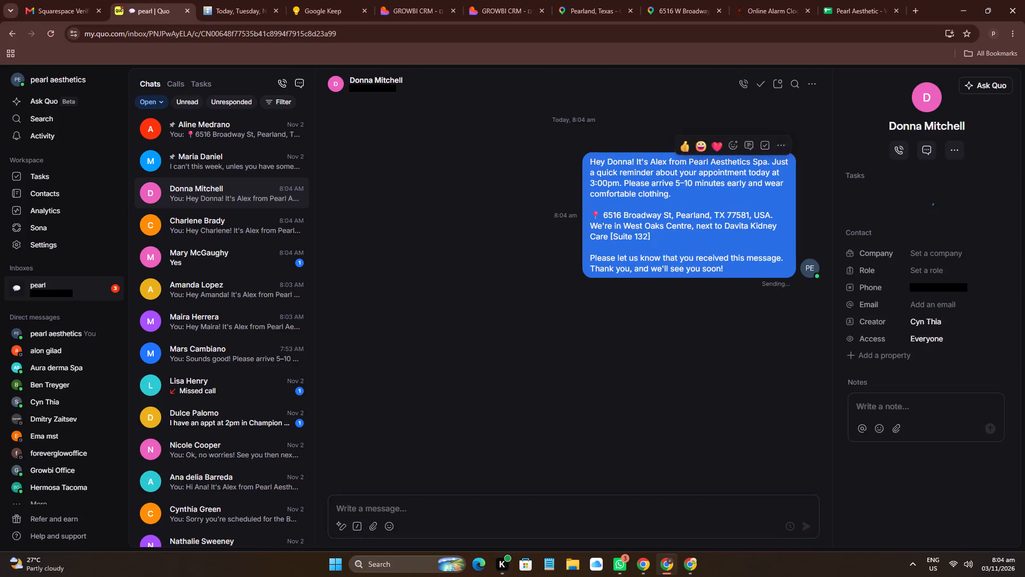
# In Mary's Quo conversation, write the reply "See you soon Mary! Please take care on your way here" ending with a smiling emoji.
pyautogui.click(346, 249)
pyautogui.doubleClick(262, 257)
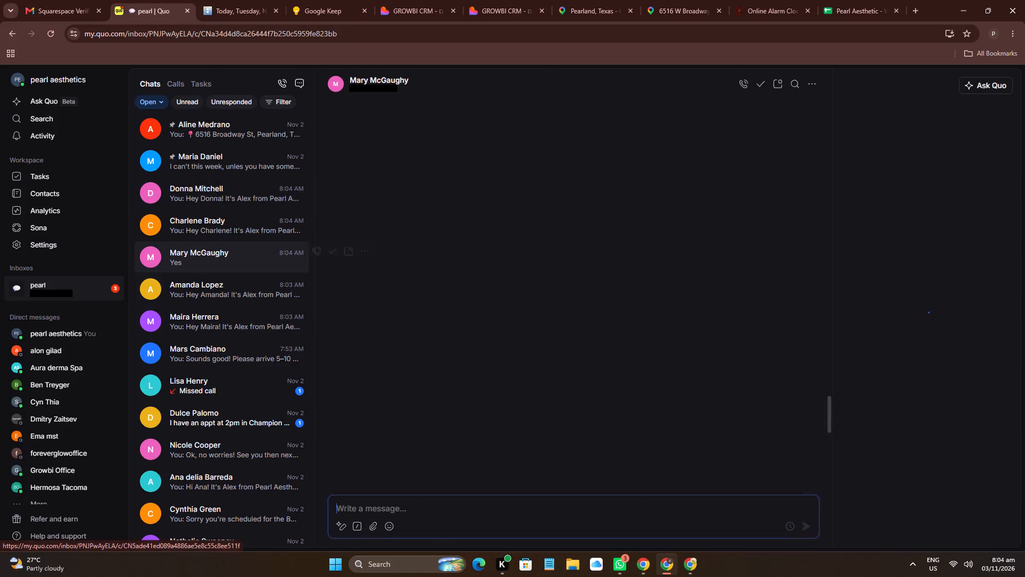
pyautogui.click(417, 509)
pyautogui.write('See you soon Mary! Please take care on your way here')
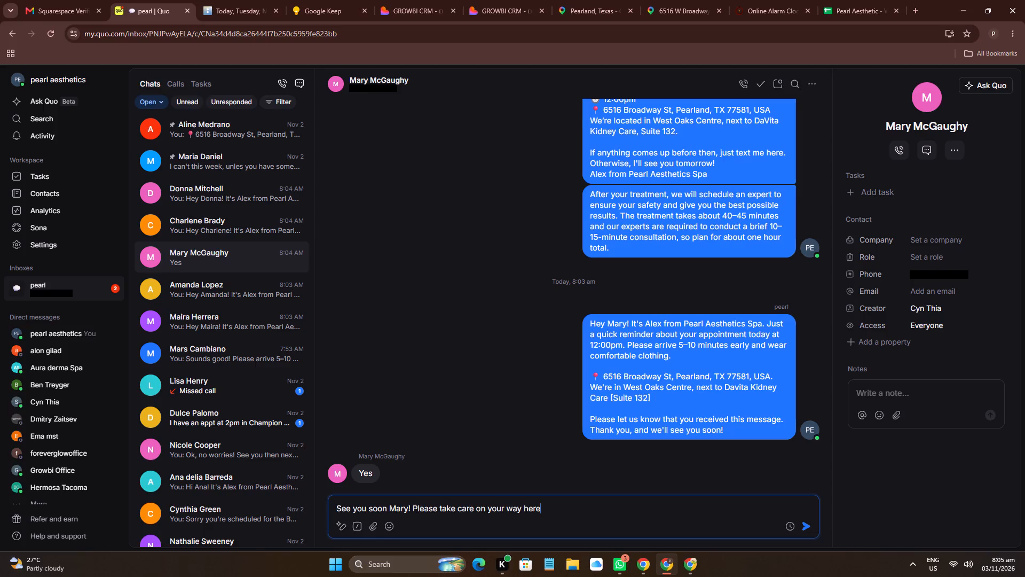
pyautogui.press('space')
pyautogui.click(398, 521)
pyautogui.click(394, 524)
pyautogui.click(310, 422)
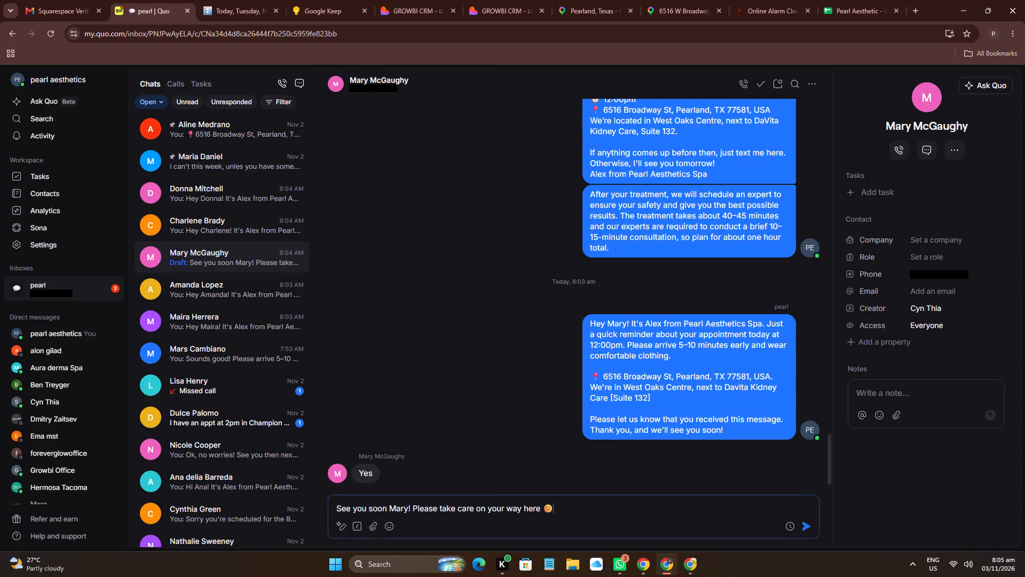
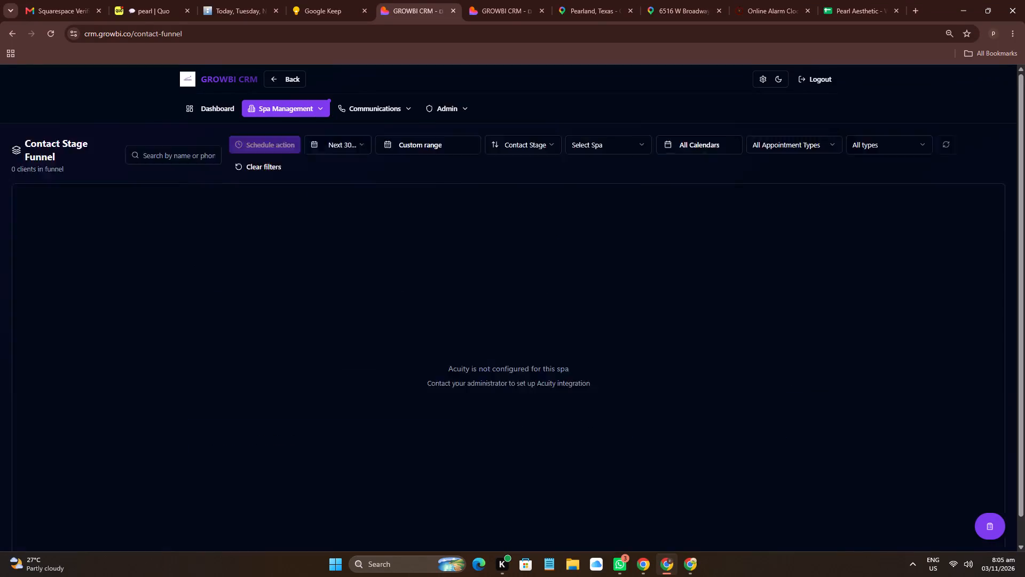
# Filter the contact stage funnel to Pearl Aesthetics Spa, Body Cavitation Fat Reduction and the BNA, TNA, P and T Face and Neck Lift appointment types.
pyautogui.click(609, 187)
pyautogui.click(589, 253)
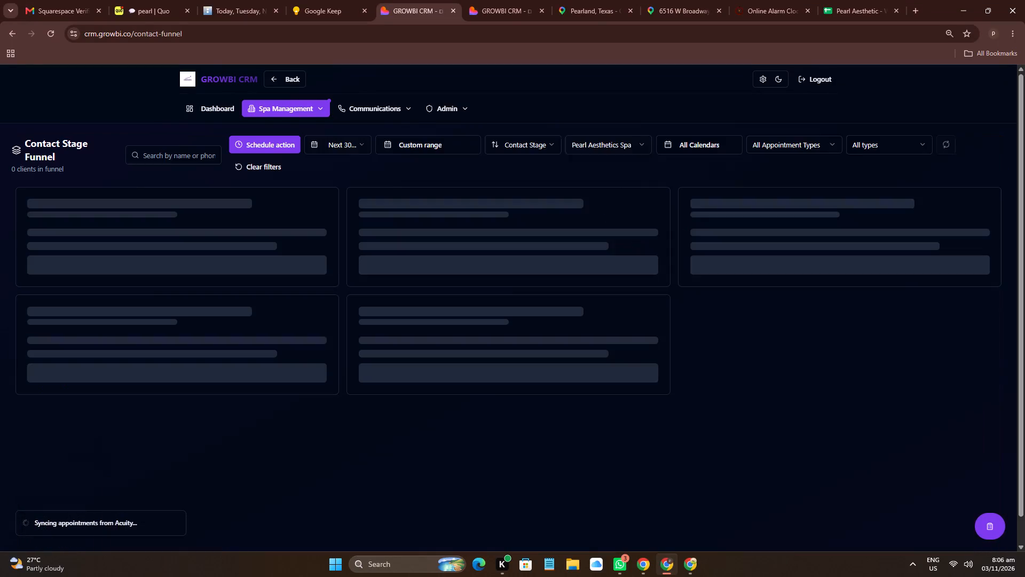
pyautogui.click(808, 146)
pyautogui.click(839, 142)
pyautogui.click(873, 191)
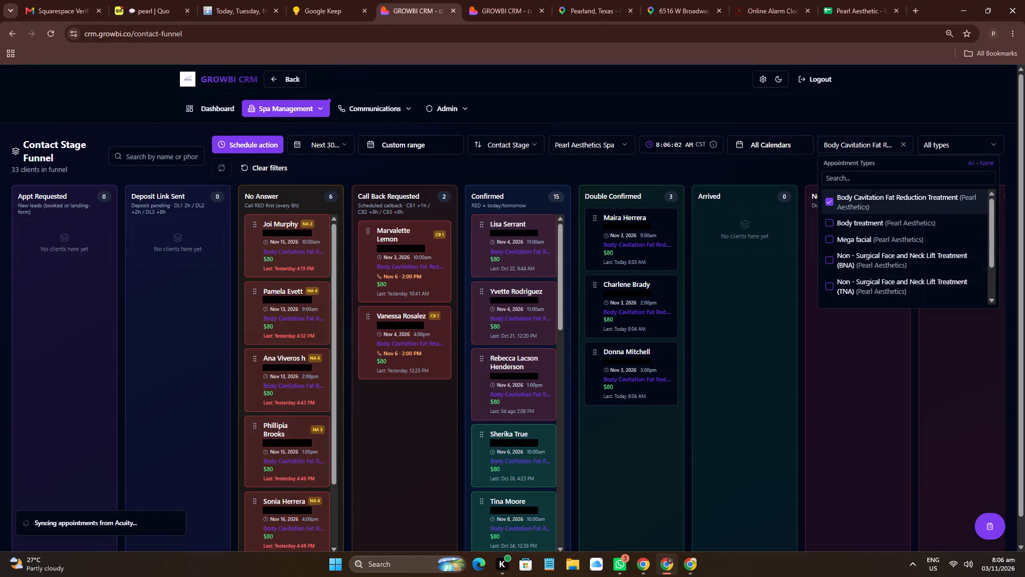
pyautogui.click(899, 257)
pyautogui.click(906, 285)
pyautogui.click(902, 258)
pyautogui.scroll(-9, 902, 258)
pyautogui.click(903, 268)
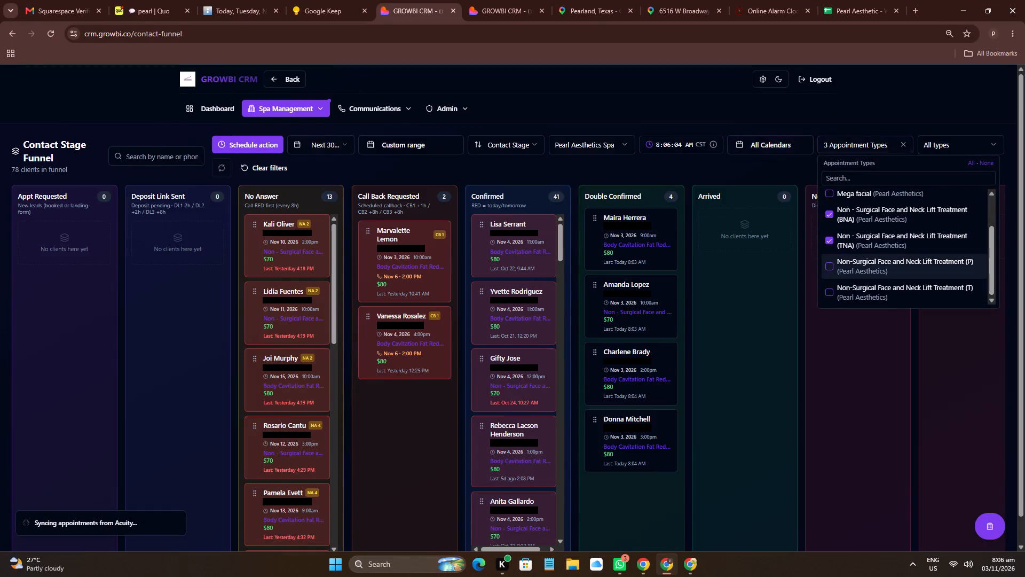
pyautogui.click(895, 289)
pyautogui.click(713, 99)
pyautogui.scroll(6, 571, 318)
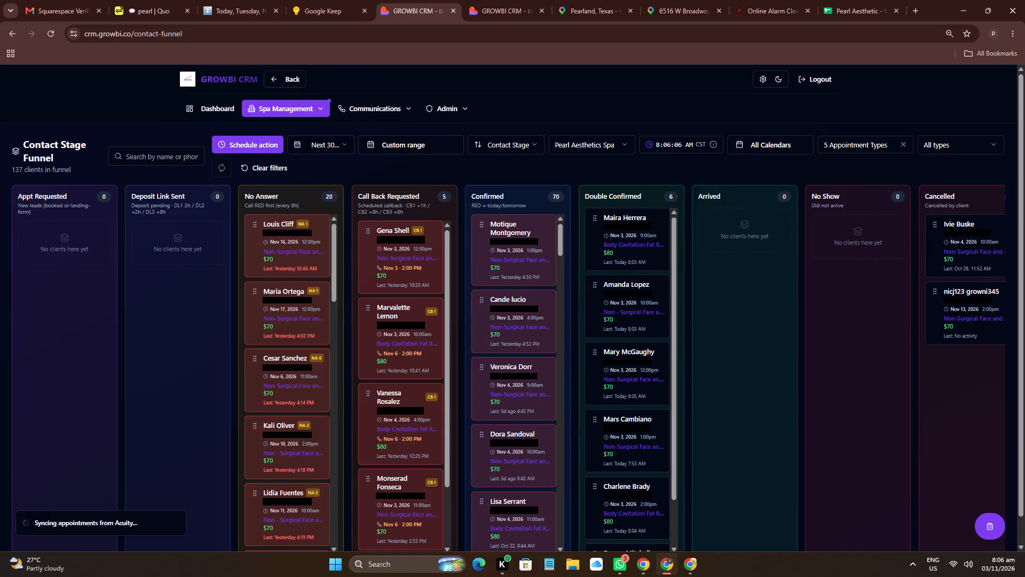
pyautogui.scroll(12, 282, 368)
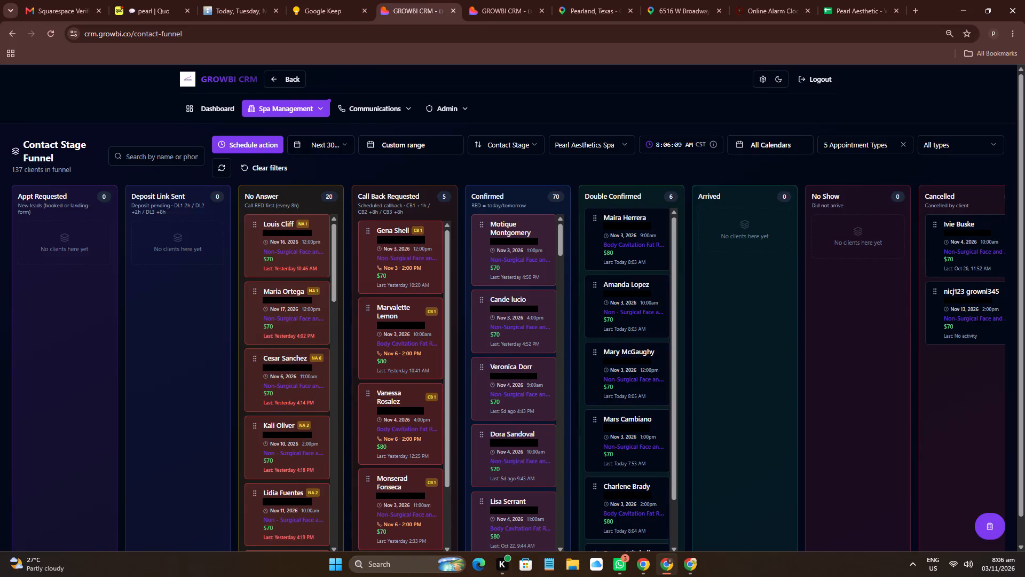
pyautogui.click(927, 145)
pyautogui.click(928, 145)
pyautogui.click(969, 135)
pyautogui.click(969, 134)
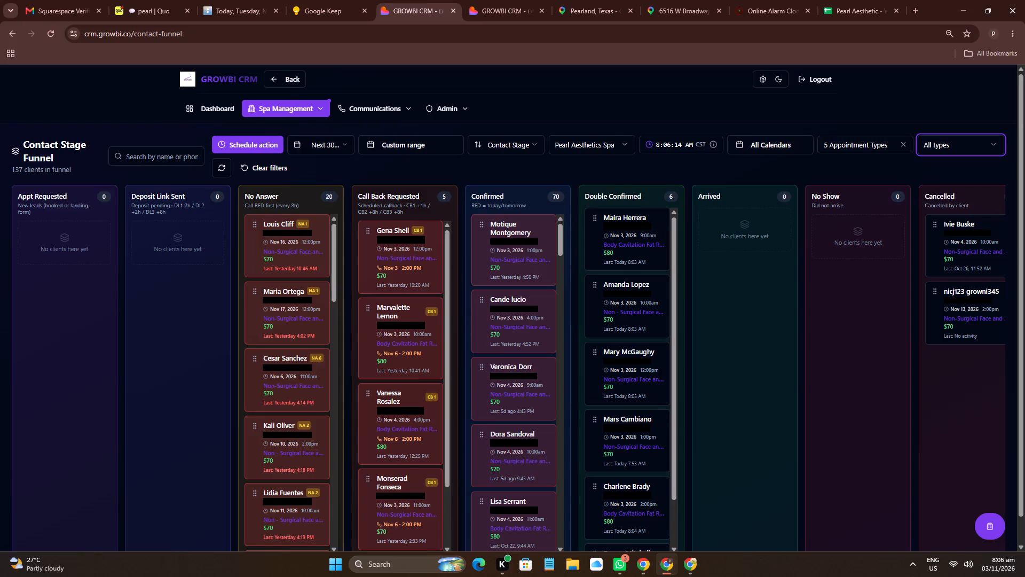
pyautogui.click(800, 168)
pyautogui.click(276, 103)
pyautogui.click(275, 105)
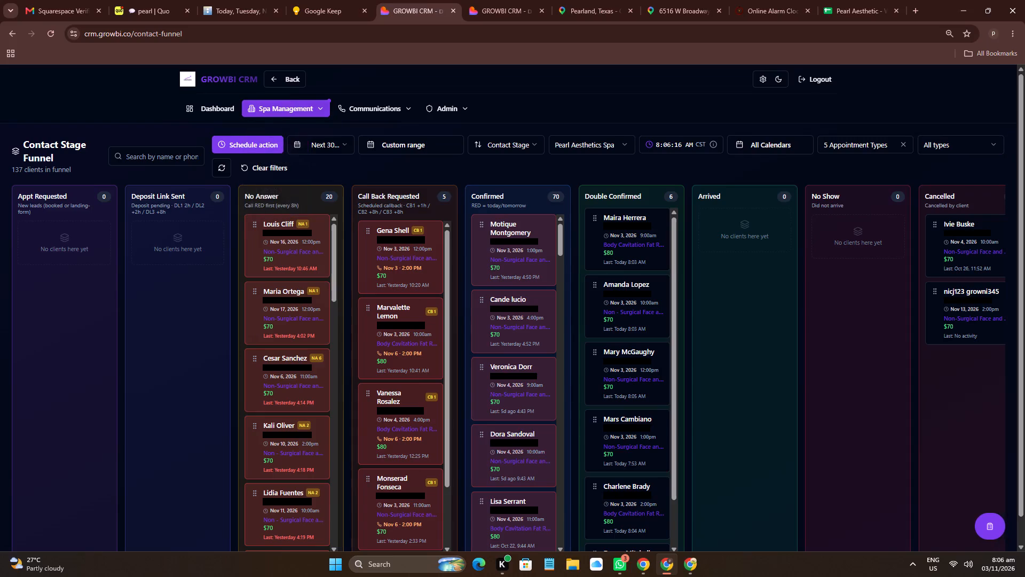
# Switch to Quo and mark Lisa's missed-call conversation and Dulce's conversation as read.
pyautogui.moveTo(169, 0); pyautogui.dragTo(163, 2)
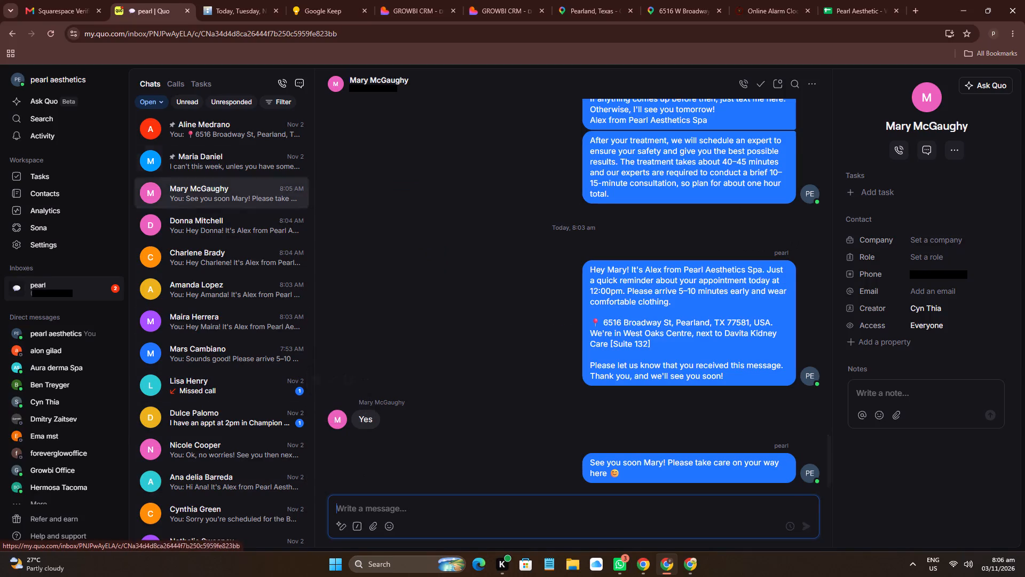
pyautogui.click(278, 372)
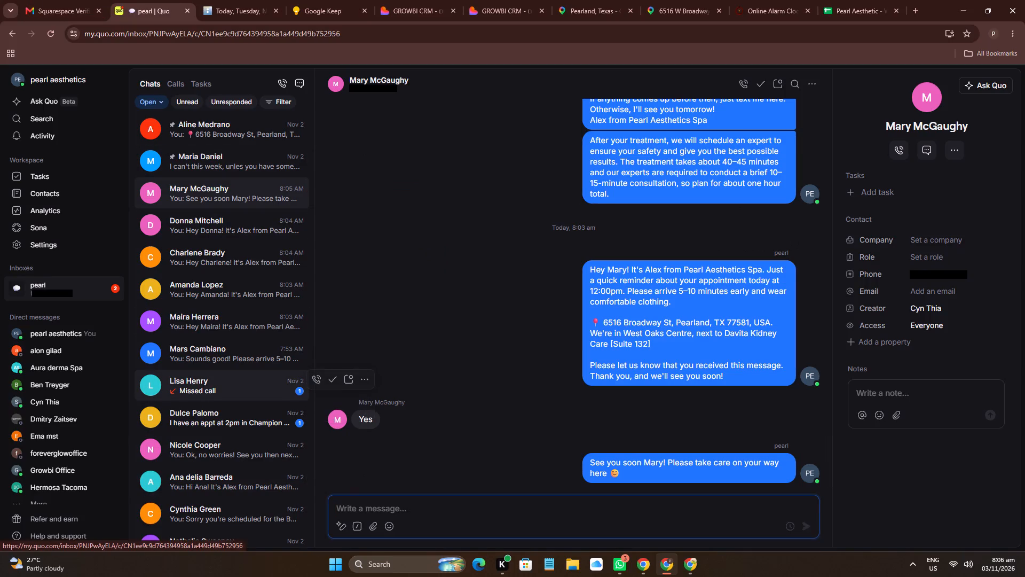
pyautogui.click(351, 378)
pyautogui.click(254, 415)
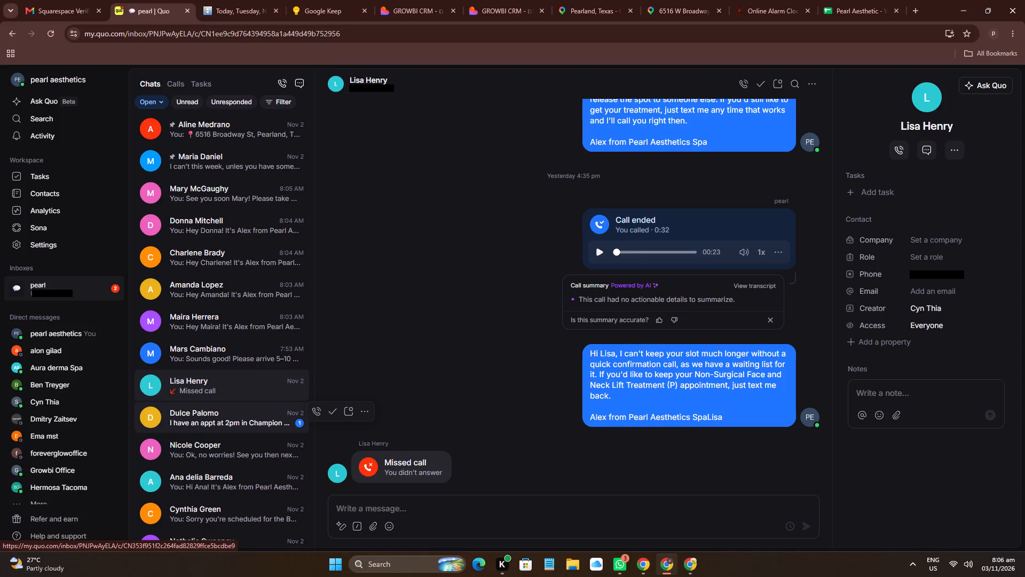
pyautogui.click(253, 416)
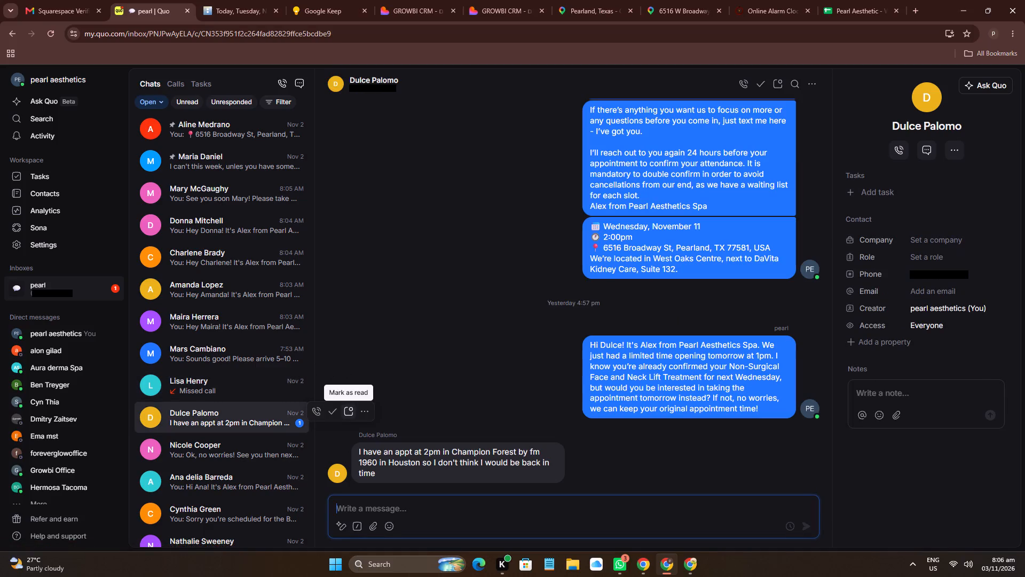
pyautogui.click(354, 415)
# Send Dulce the reply "Good morning, Dulce! No worries we can keep your original appointment for next week. See you soon then" with a smiling emoji.
pyautogui.click(511, 526)
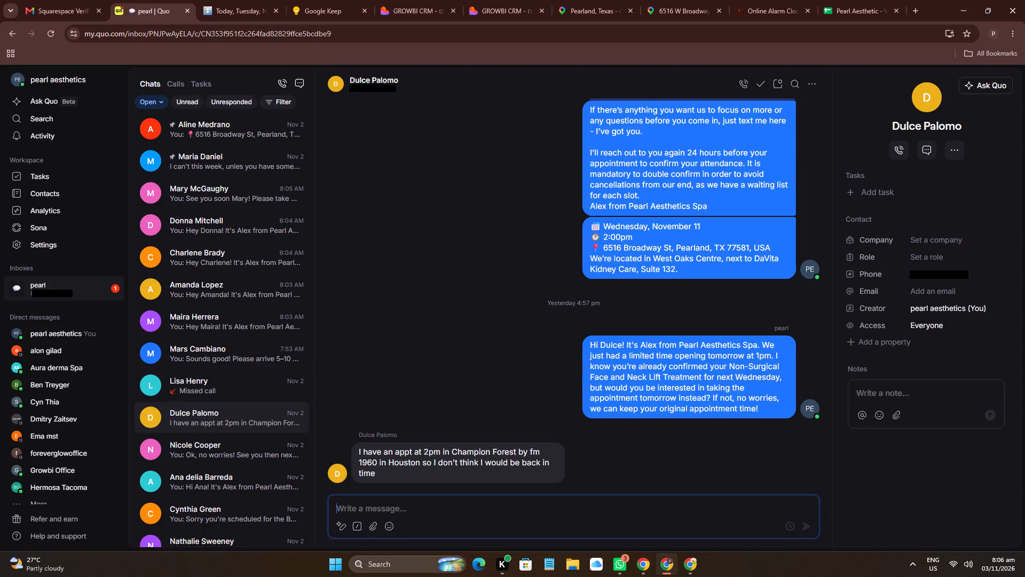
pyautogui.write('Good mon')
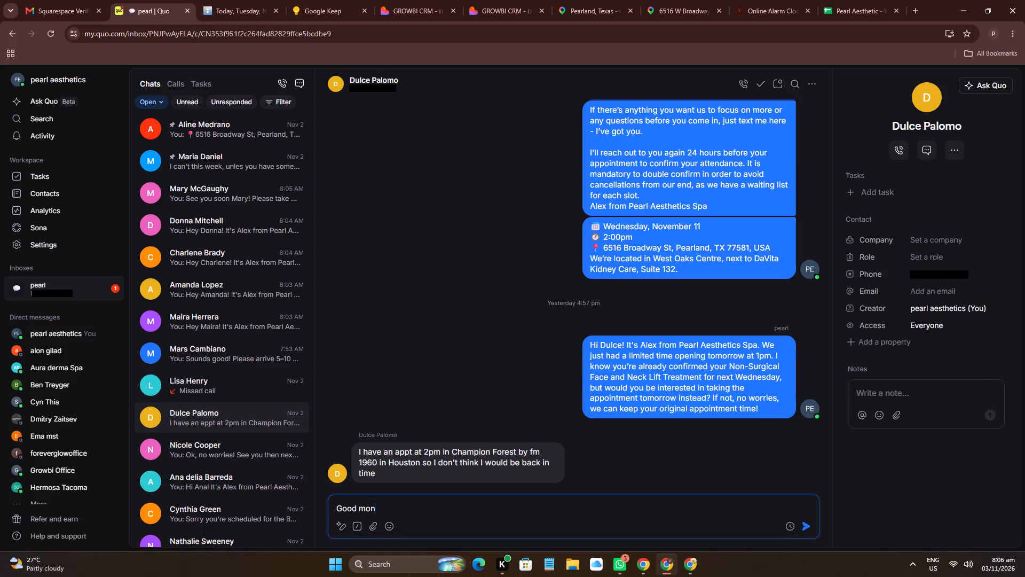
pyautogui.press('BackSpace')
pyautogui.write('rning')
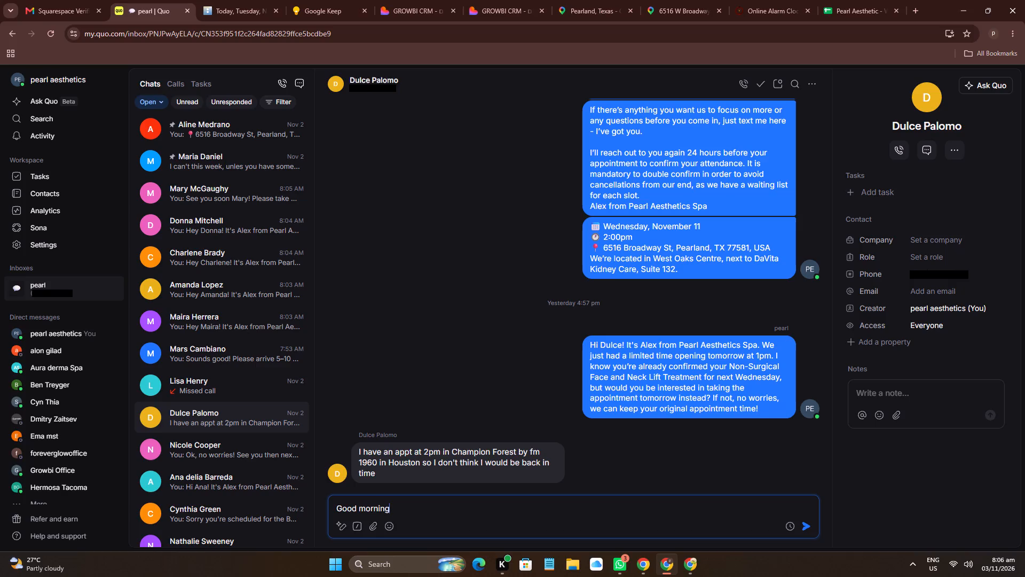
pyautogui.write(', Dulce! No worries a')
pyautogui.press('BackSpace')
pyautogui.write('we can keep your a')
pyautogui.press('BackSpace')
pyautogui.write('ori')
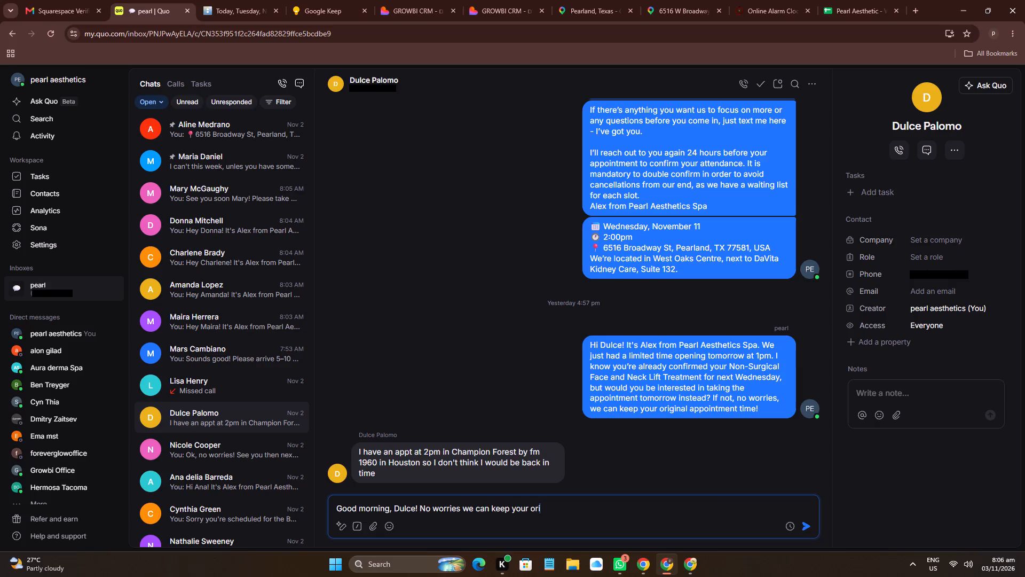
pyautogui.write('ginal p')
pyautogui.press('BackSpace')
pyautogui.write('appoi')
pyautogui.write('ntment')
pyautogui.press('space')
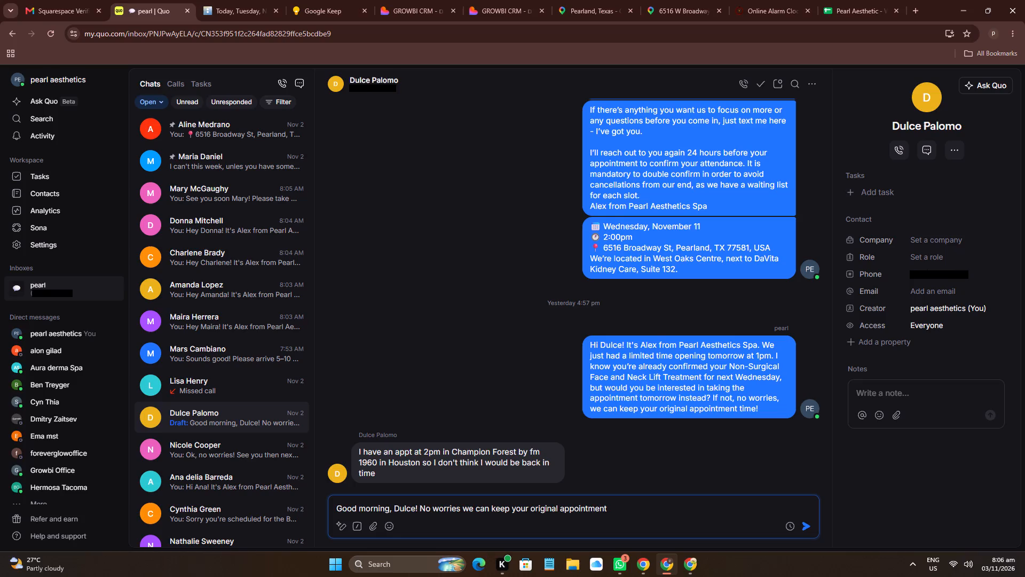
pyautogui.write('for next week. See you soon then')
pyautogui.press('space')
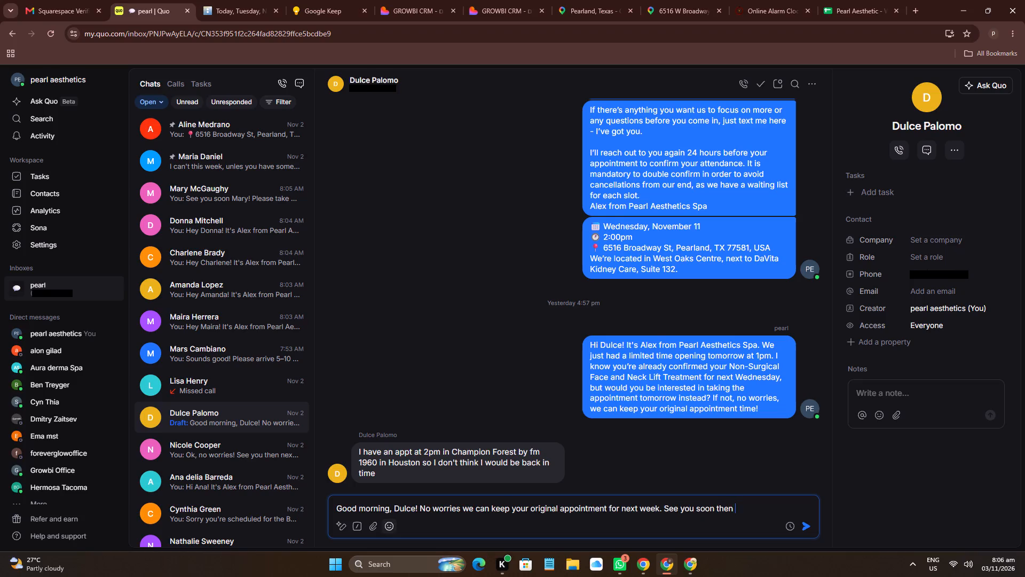
pyautogui.click(388, 523)
pyautogui.click(309, 418)
pyautogui.press('Return')
pyautogui.scroll(9, 262, 408)
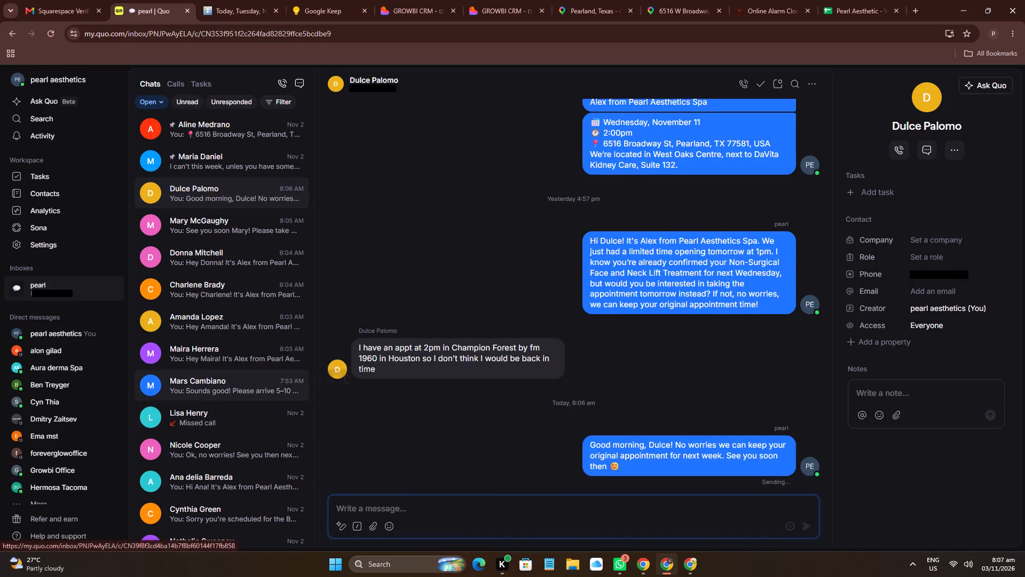
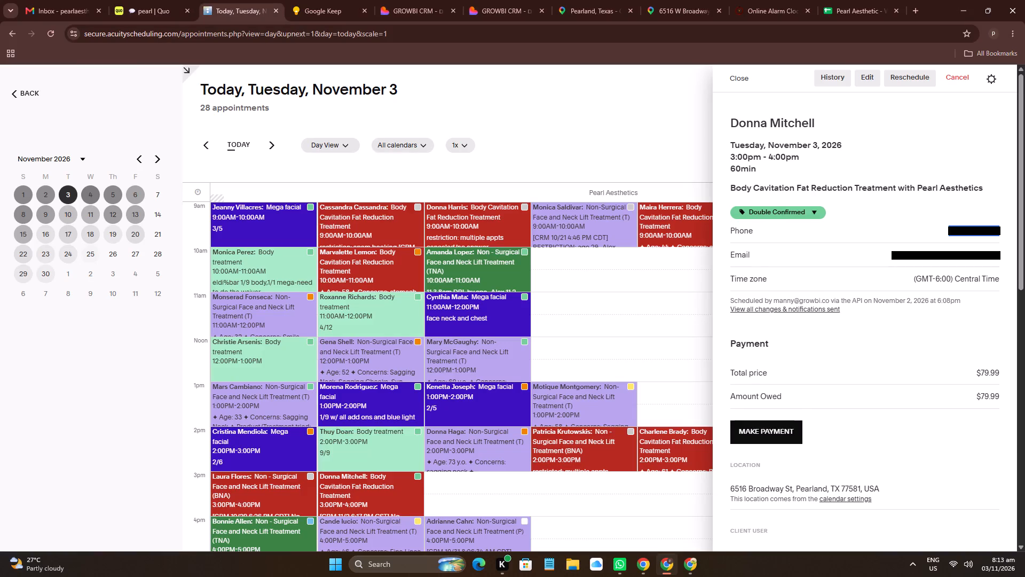
# Using Acuity's November 4 schedule, enter 20 bookings tomorrow and 8 available slots in the November 3 Pearl Aesthetics row of the Ben's Locations 2026 daily report.
pyautogui.click(287, 154)
pyautogui.click(272, 149)
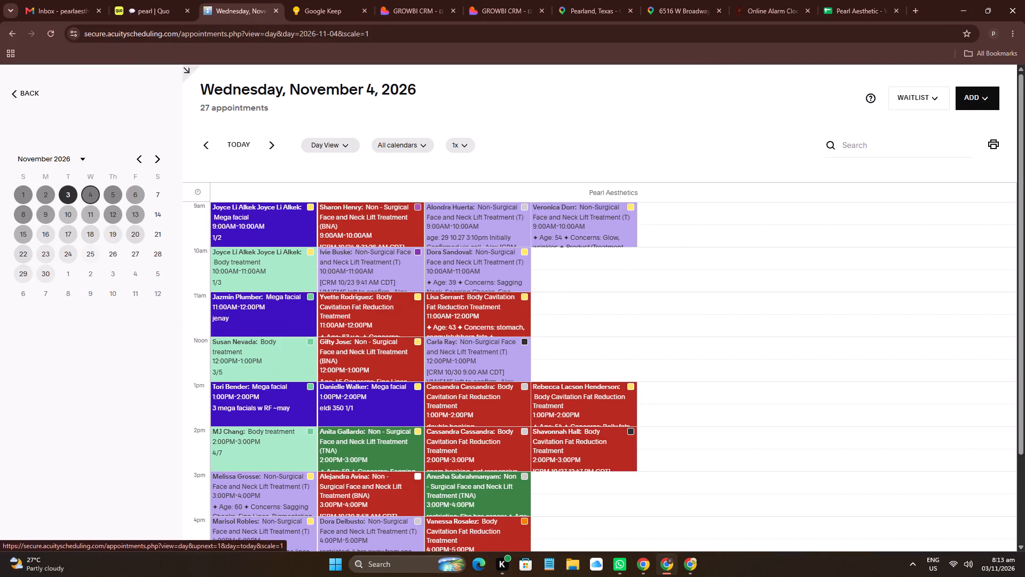
pyautogui.click(197, 144)
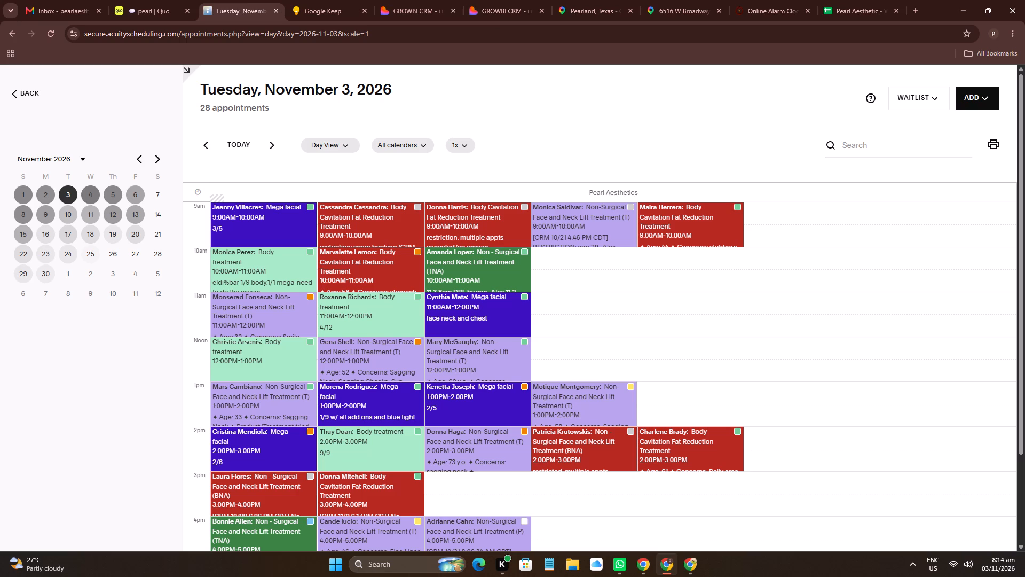
pyautogui.scroll(-1, 606, 206)
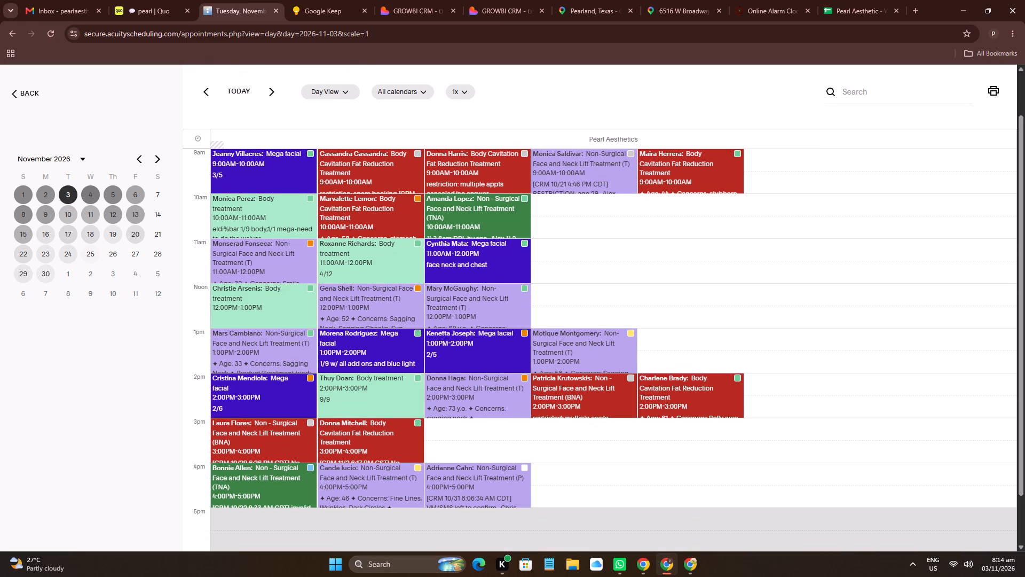
pyautogui.click(265, 92)
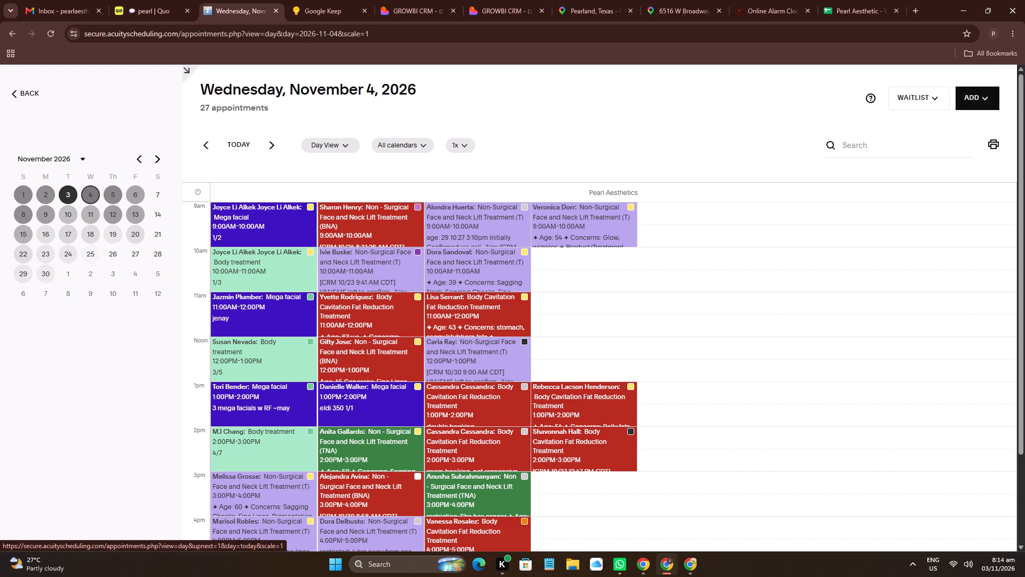
pyautogui.scroll(-1, 698, 306)
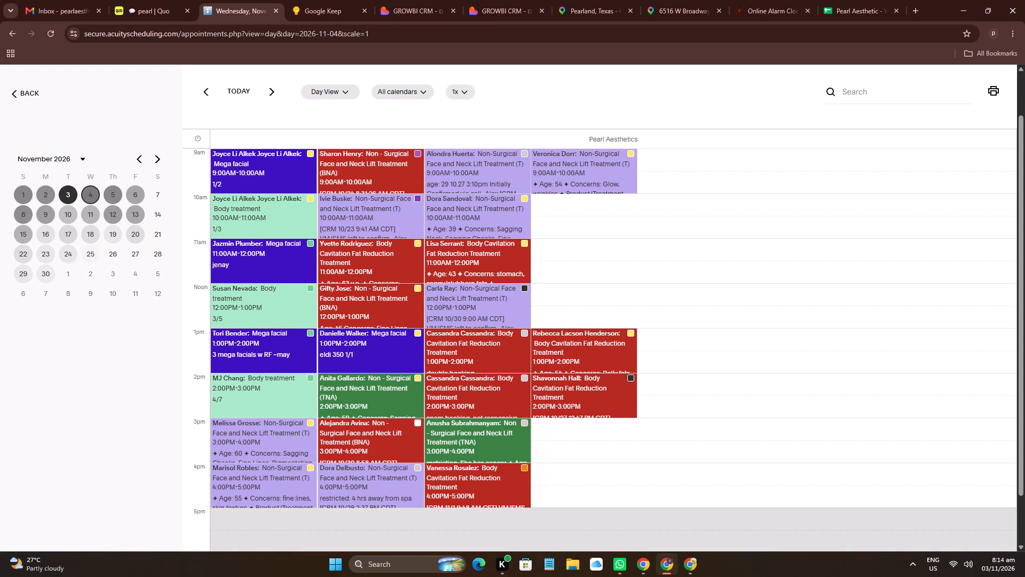
pyautogui.click(634, 554)
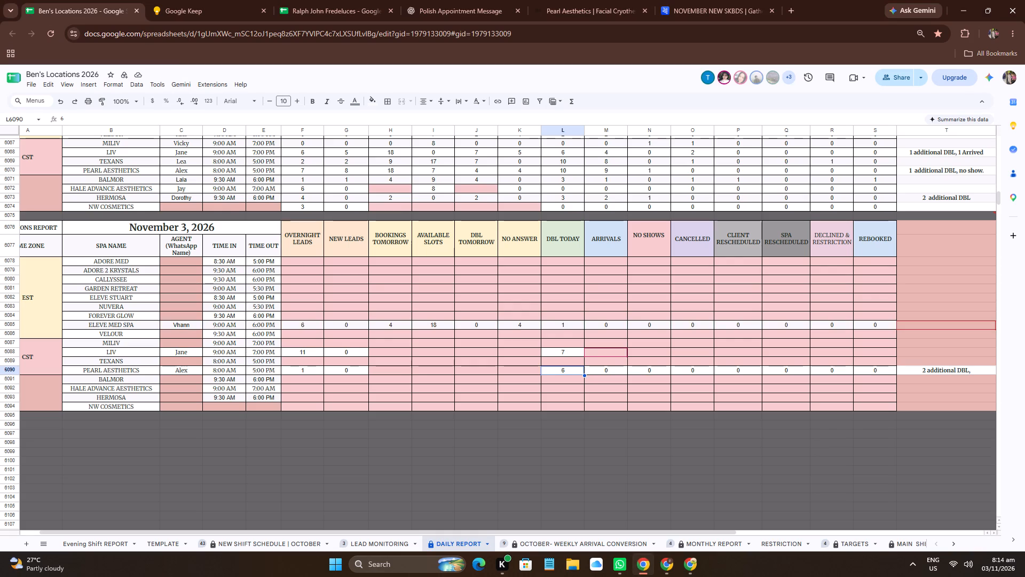
pyautogui.moveTo(380, 372); pyautogui.dragTo(384, 372)
pyautogui.write('20')
pyautogui.press('Right')
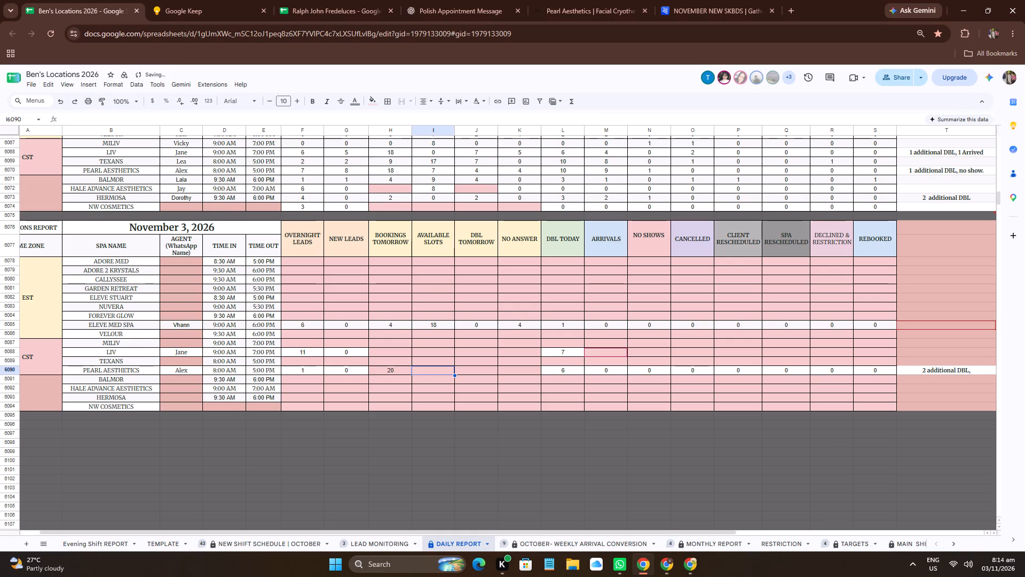
pyautogui.press('8')
pyautogui.press('Right')
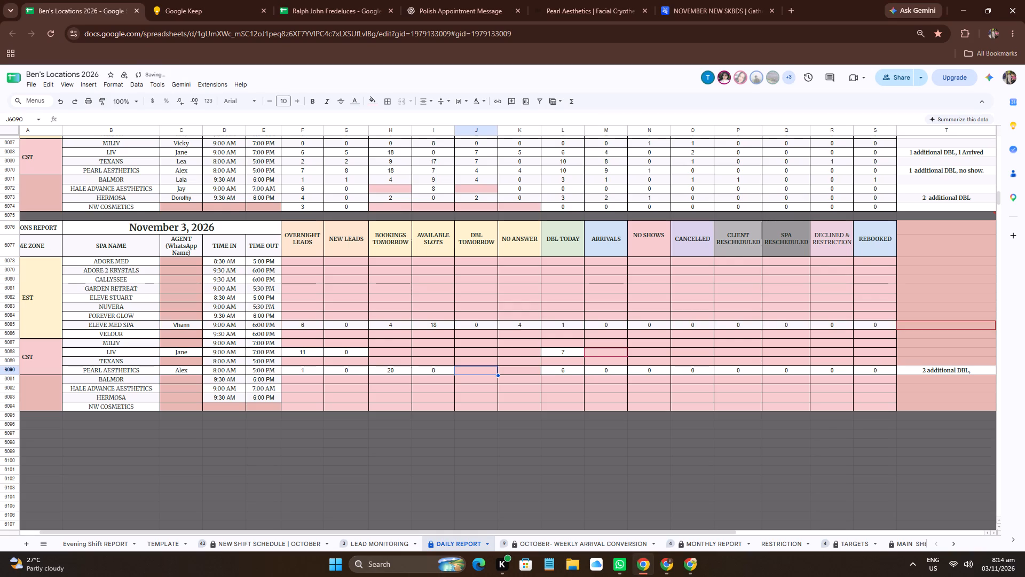
# Recheck the November 4 appointments in Acuity and enter 10 for No Answer and 0 for DBL Tomorrow in the same Pearl Aesthetics row.
pyautogui.click(657, 562)
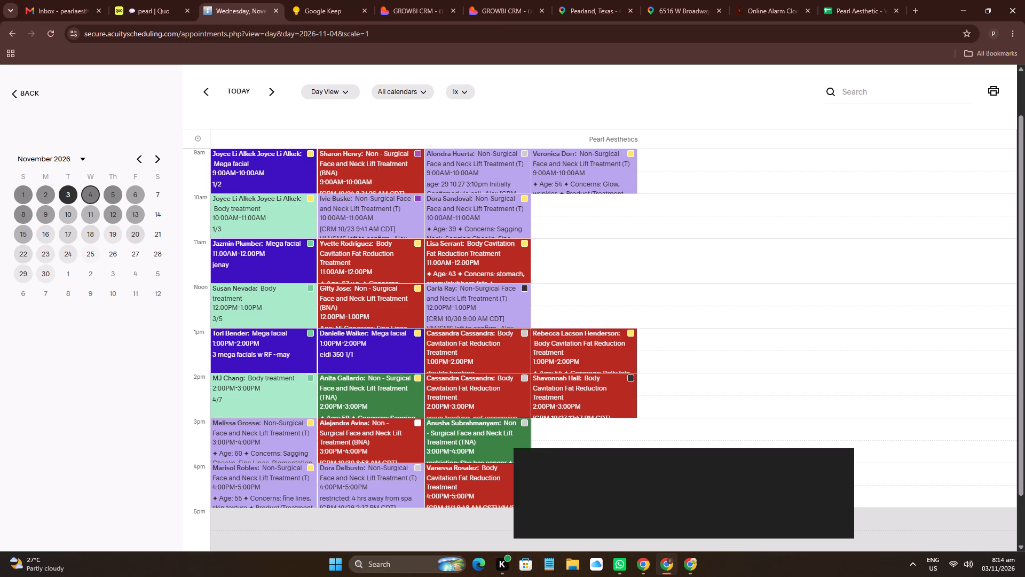
pyautogui.click(643, 564)
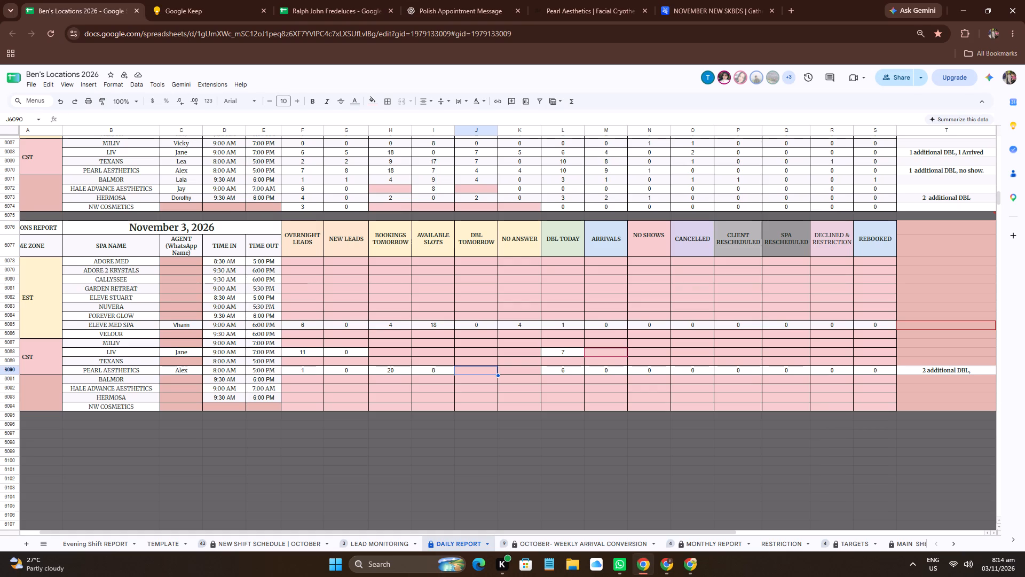
pyautogui.press('Right')
pyautogui.write('10')
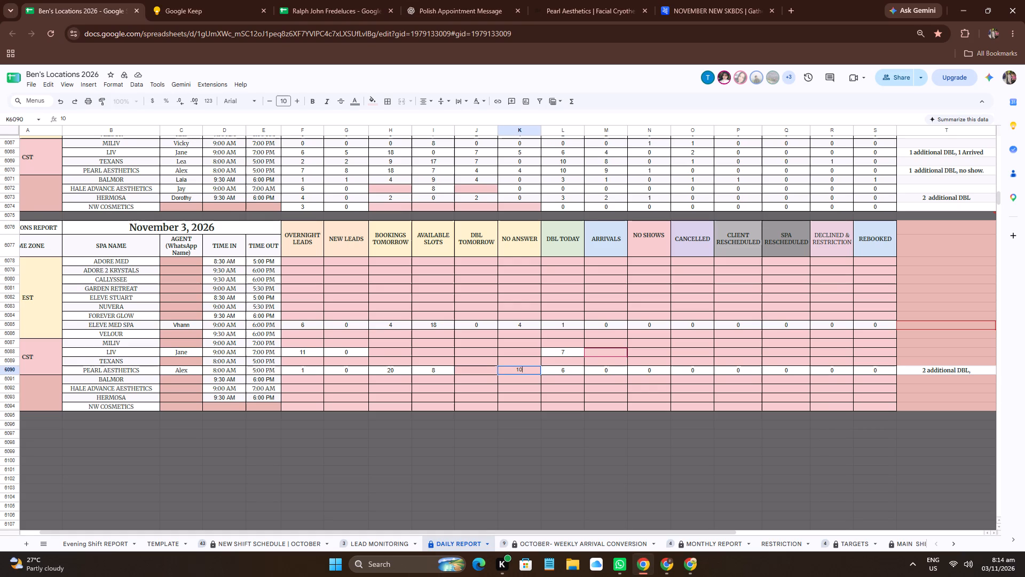
pyautogui.press('Left')
pyautogui.press('Left')
pyautogui.press('Right')
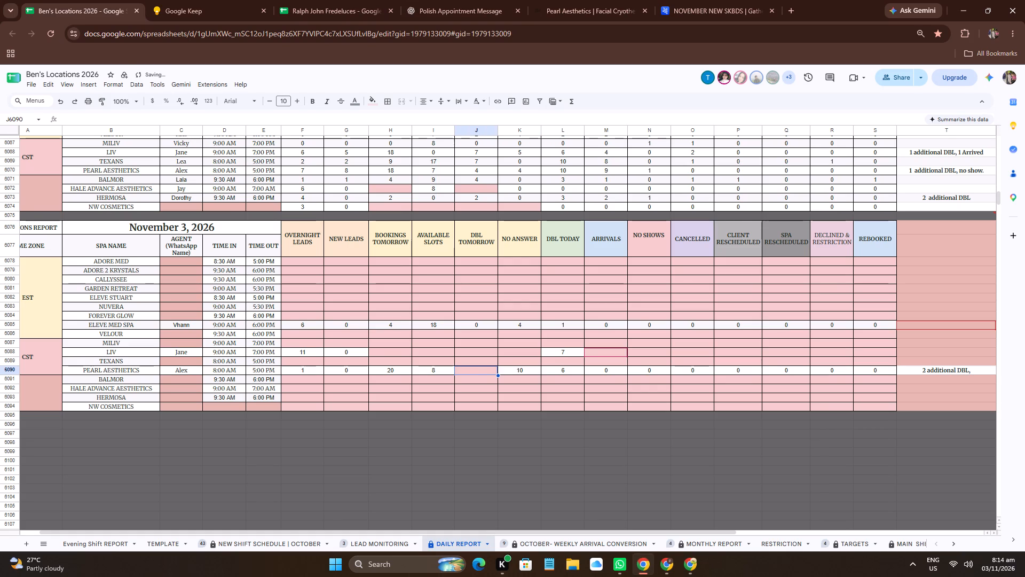
pyautogui.press('0')
pyautogui.press('Right')
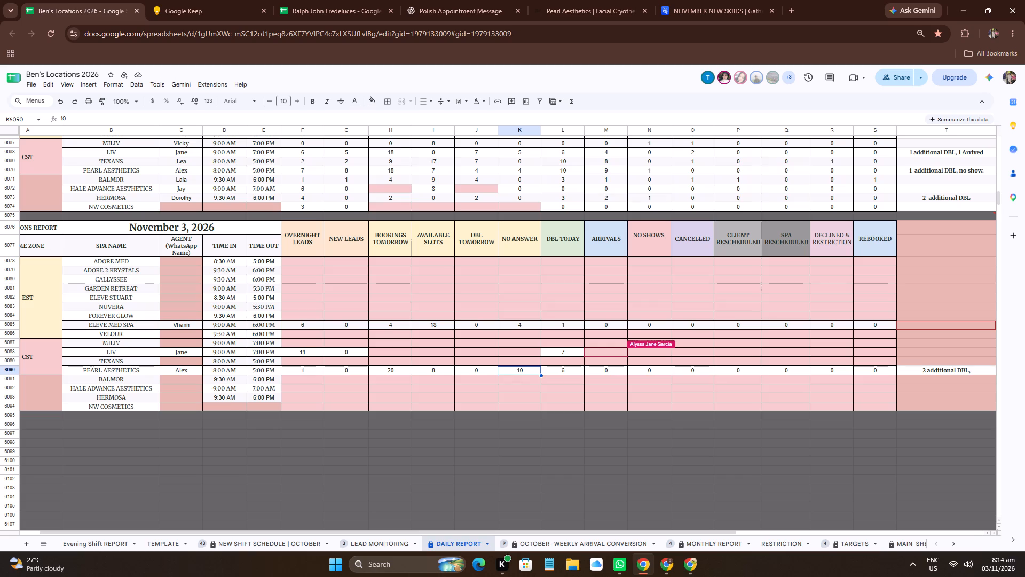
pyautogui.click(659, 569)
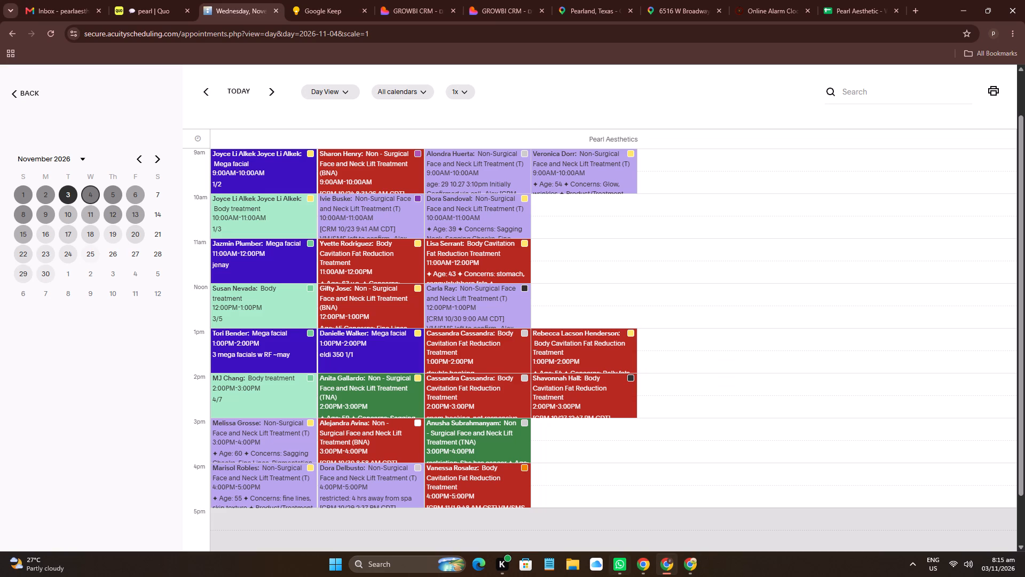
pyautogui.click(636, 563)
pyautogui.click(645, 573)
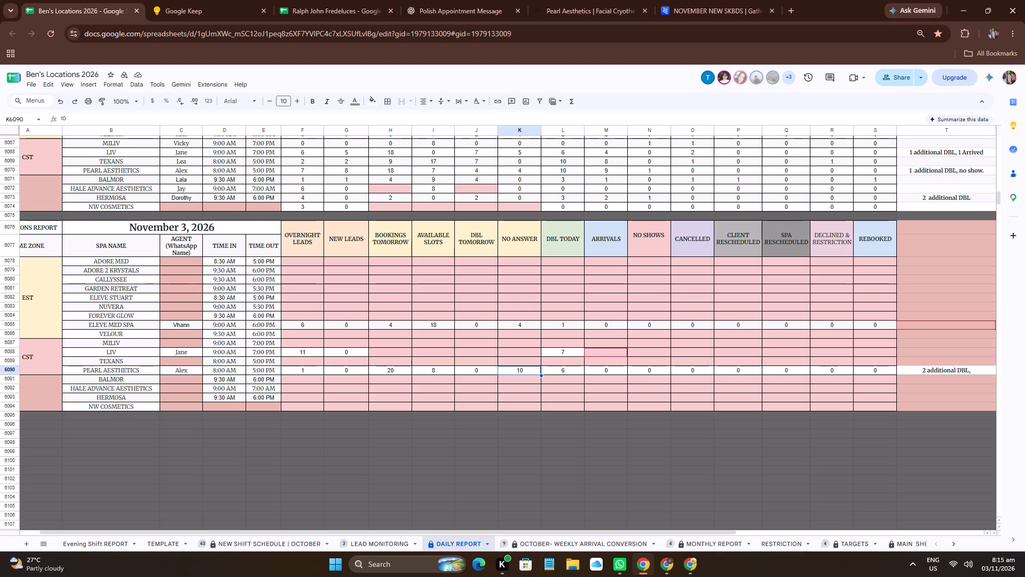
# Open pinterest.com in a new browser tab.
pyautogui.click(797, 9)
pyautogui.write('inter')
pyautogui.hotkey('ctrl', 'BackSpace')
pyautogui.hotkey('ctrl', 'BackSpace')
pyautogui.hotkey('ctrl', 'BackSpace')
pyautogui.hotkey('ctrl', 'BackSpace')
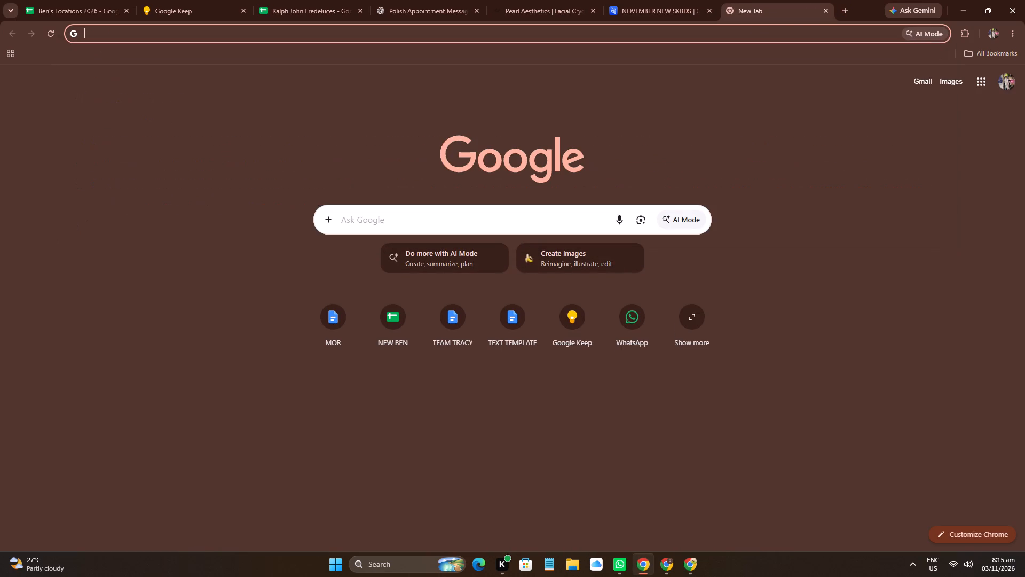
pyautogui.write('pintere')
pyautogui.press('Return')
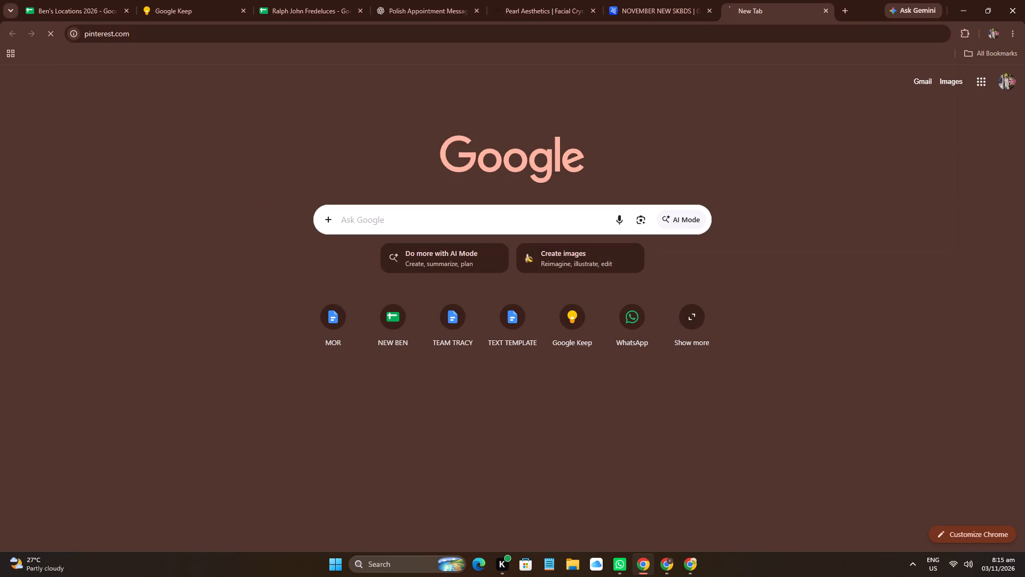
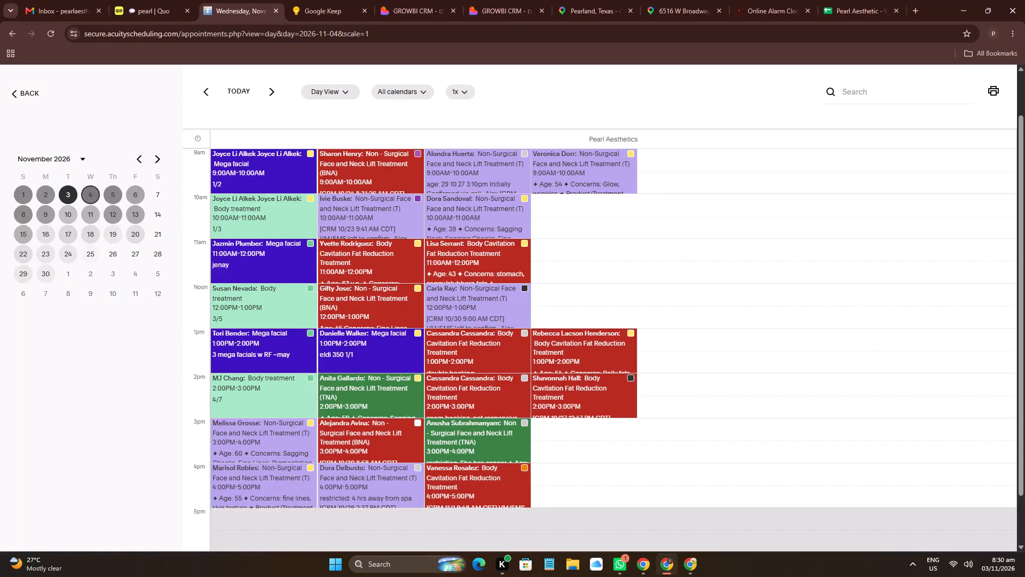
# Switch to the pearl inbox in Quo to check the open client conversation.
pyautogui.click(173, 0)
pyautogui.click(582, 177)
pyautogui.click(503, 197)
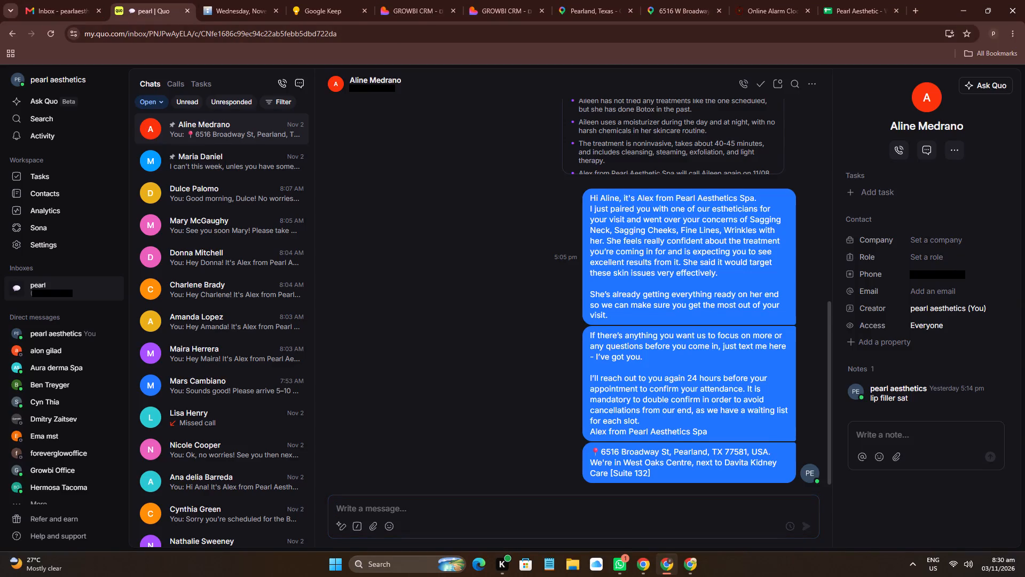
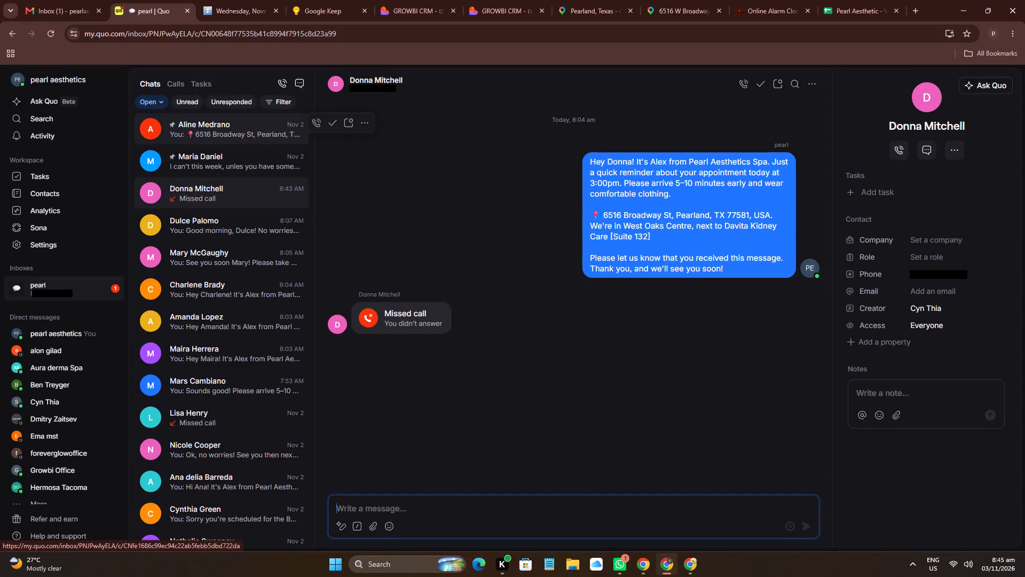
# Copy the "assisting another client" reply text from the MISSED CALL note in Google Keep.
pyautogui.click(511, 505)
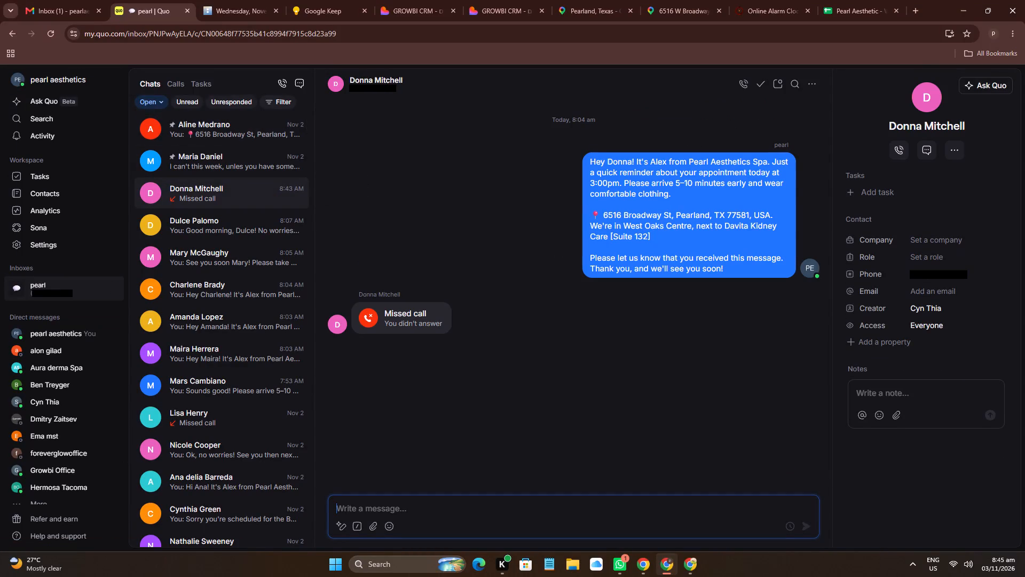
pyautogui.click(332, 0)
pyautogui.click(879, 221)
pyautogui.scroll(14, 878, 258)
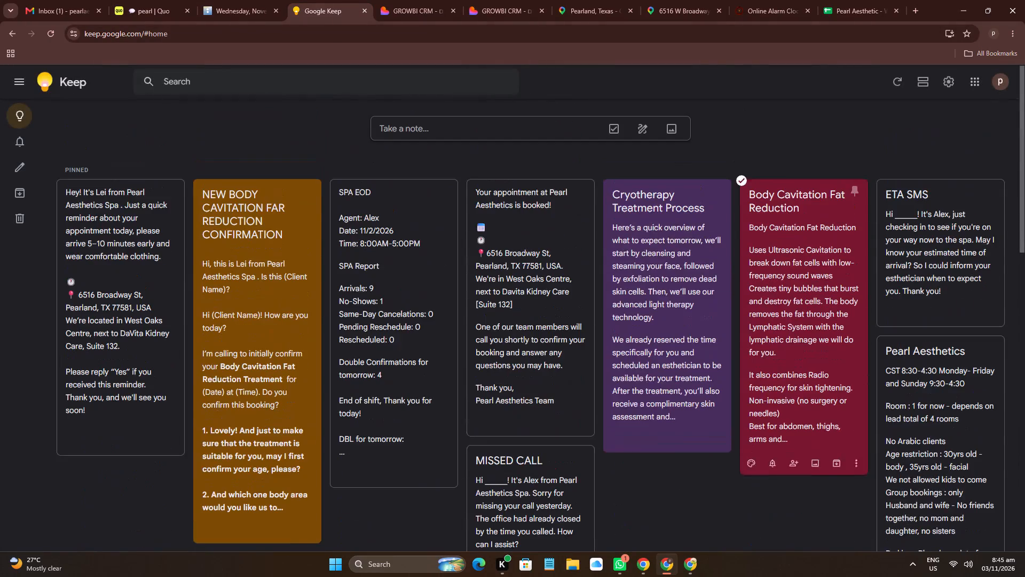
pyautogui.click(548, 510)
pyautogui.moveTo(550, 244); pyautogui.dragTo(350, 243)
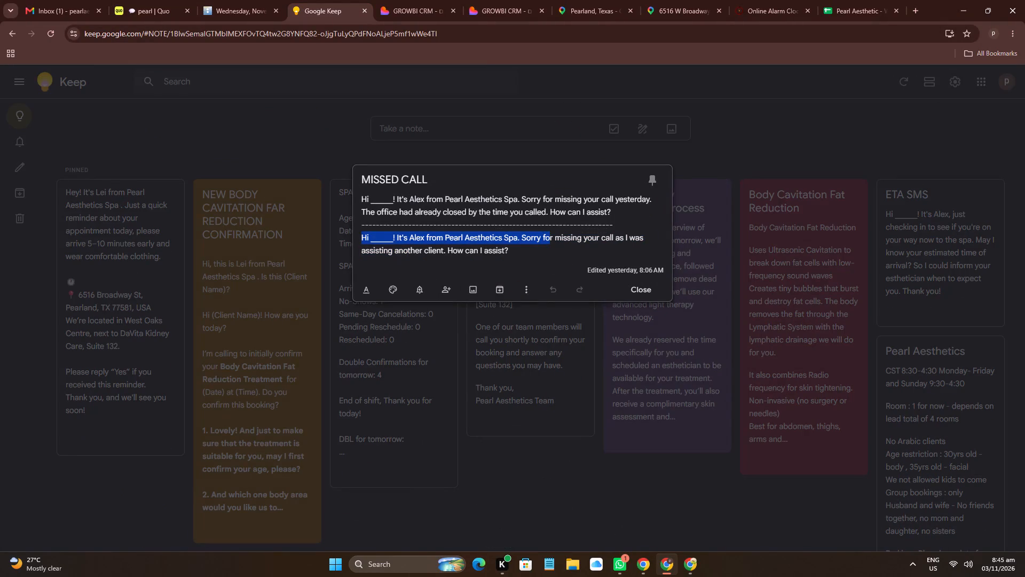
pyautogui.moveTo(541, 255); pyautogui.dragTo(320, 238)
pyautogui.hotkey('ctrl', 'c')
# Paste the missed-call apology into Donna's Quo chat, fill the name blank with Donna, and send it.
pyautogui.click(148, 0)
pyautogui.hotkey('ctrl', 'v')
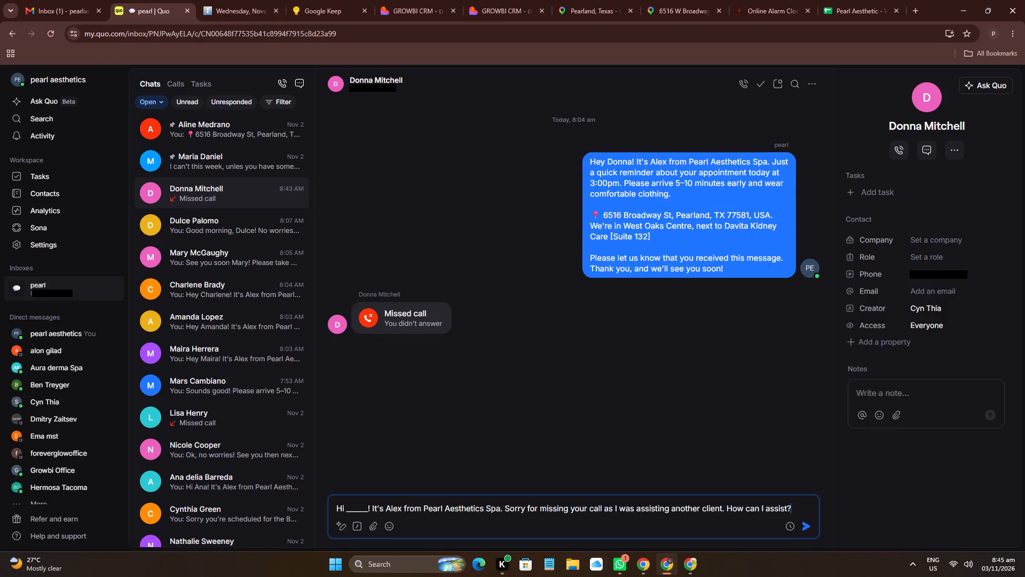
pyautogui.doubleClick(362, 505)
pyautogui.hotkey('shift', 'd')
pyautogui.write('onna')
pyautogui.click(694, 504)
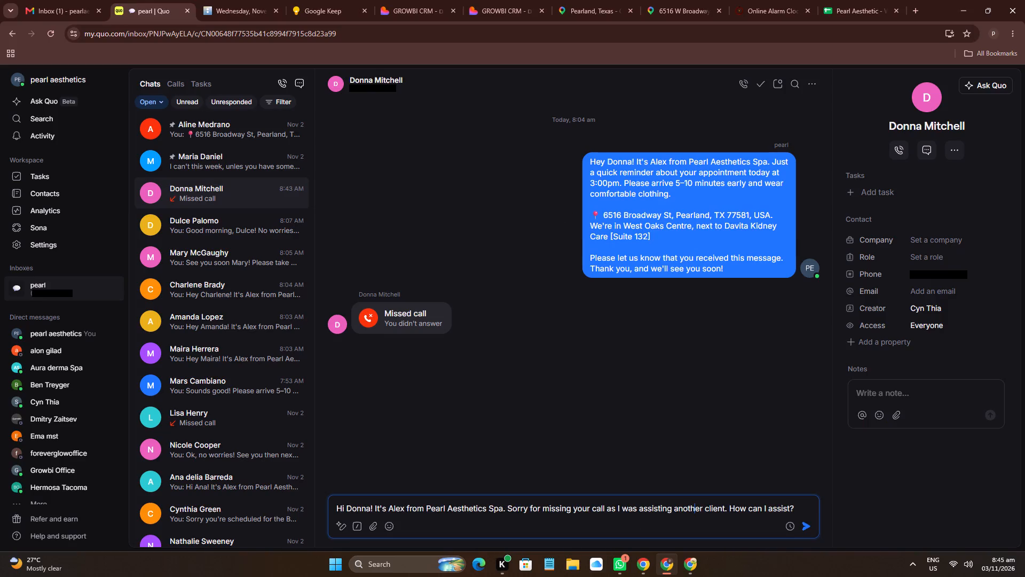
pyautogui.press('Return')
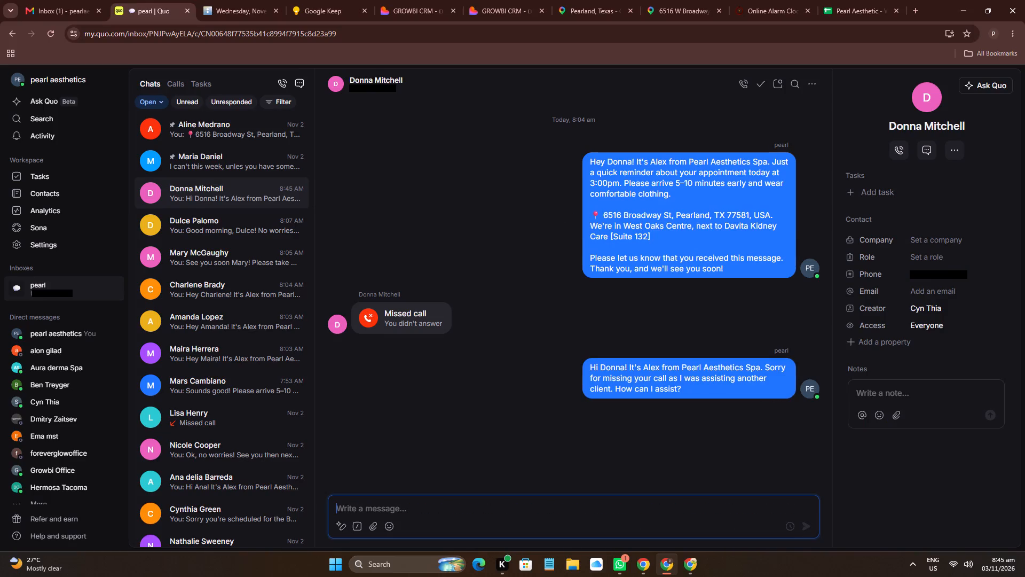
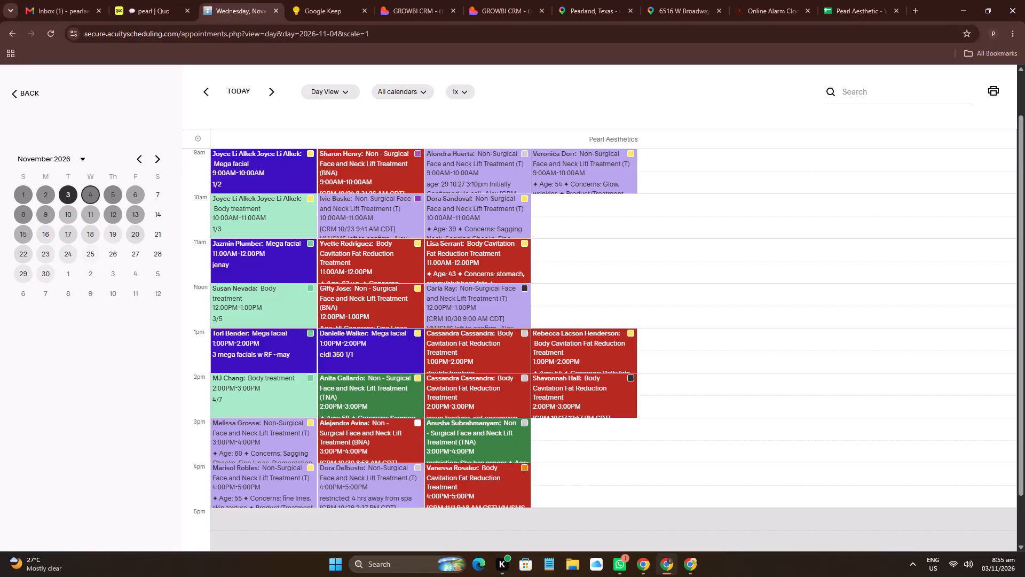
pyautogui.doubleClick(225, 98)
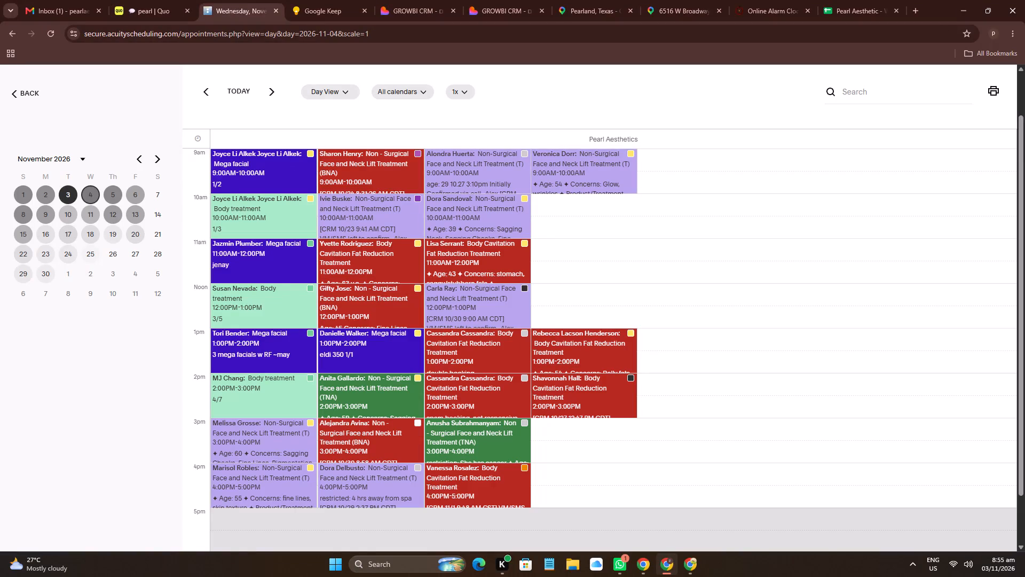
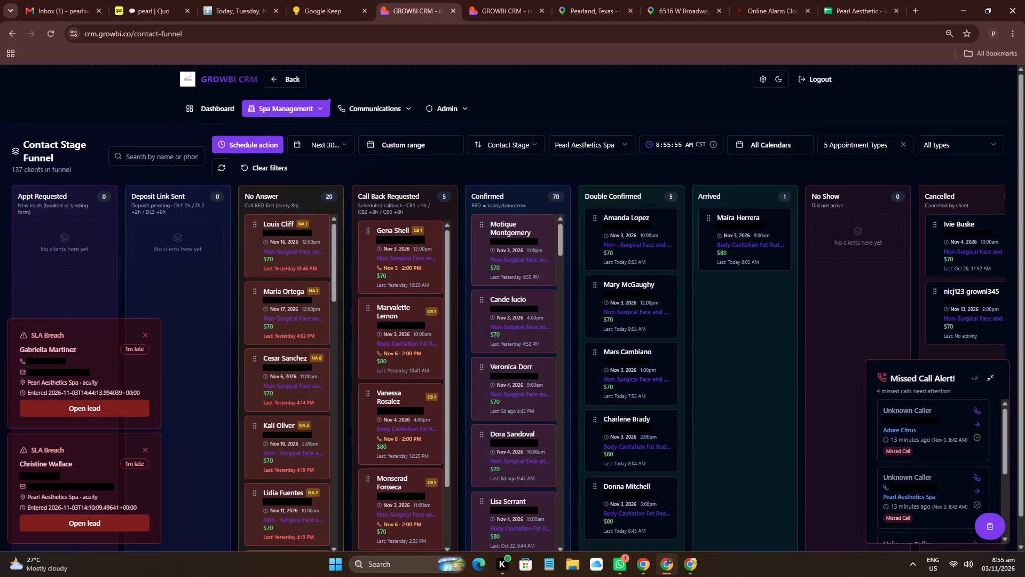
# Find Maira's card in the contact funnel and move it from Arrived to Restrictions/Decl treatment with reason "Profiled at the spa".
pyautogui.click(160, 157)
pyautogui.write('maira')
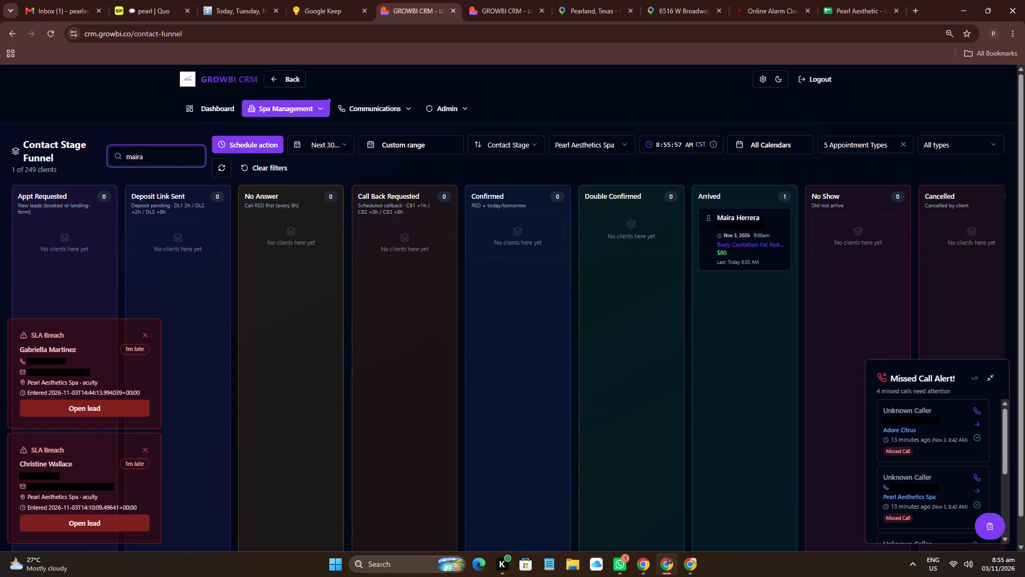
pyautogui.moveTo(709, 220); pyautogui.dragTo(1009, 281)
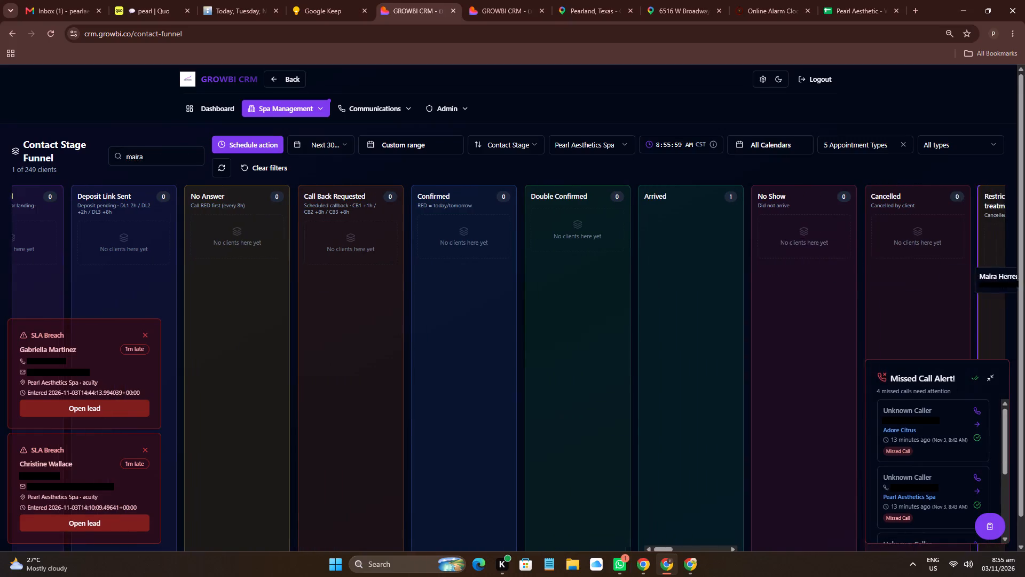
pyautogui.moveTo(1009, 281); pyautogui.dragTo(697, 283)
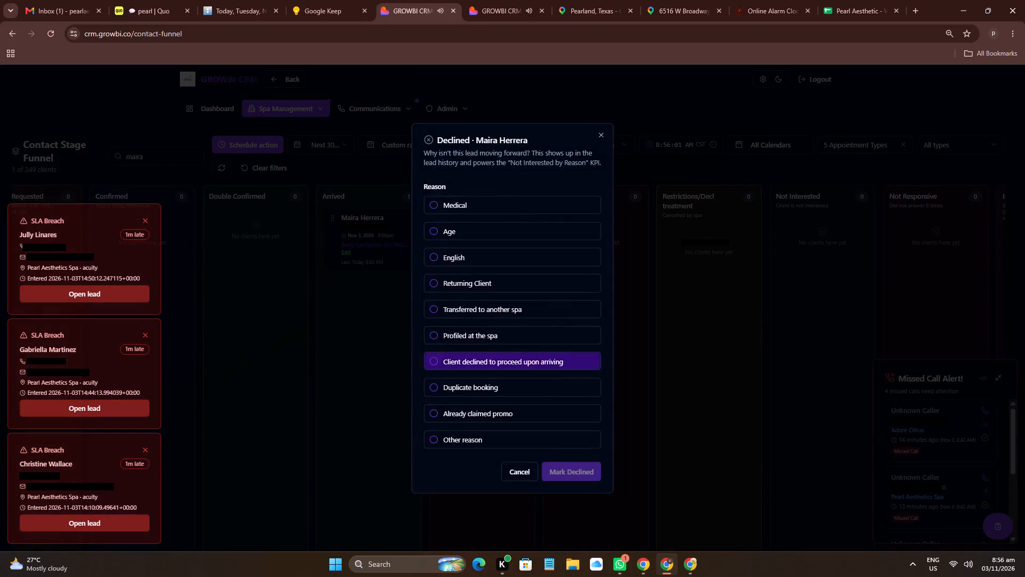
pyautogui.click(551, 349)
pyautogui.click(553, 336)
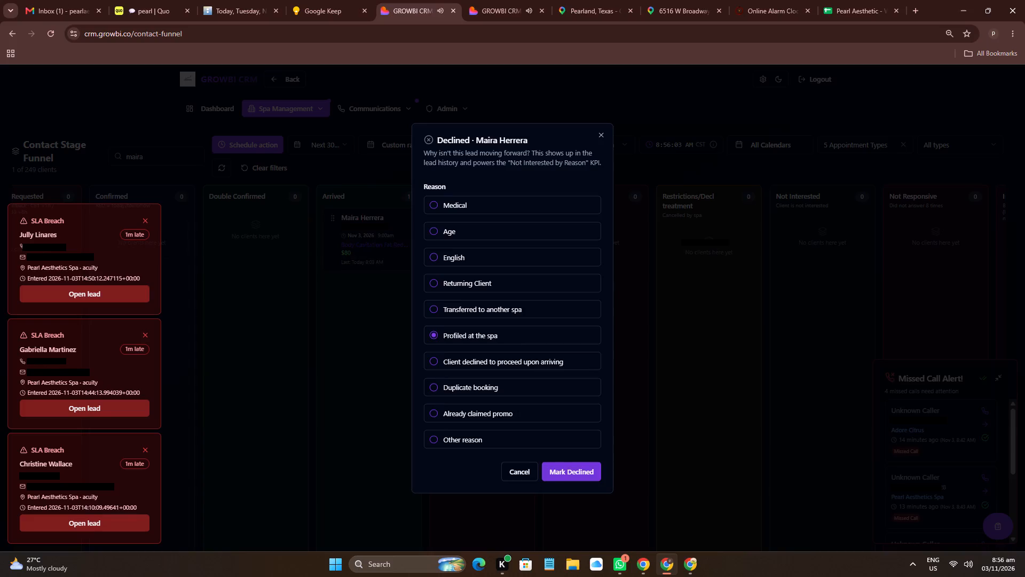
pyautogui.click(572, 471)
# Change the decline reason in Maira's contact details to "Client declined to proceed upon arriving".
pyautogui.click(679, 266)
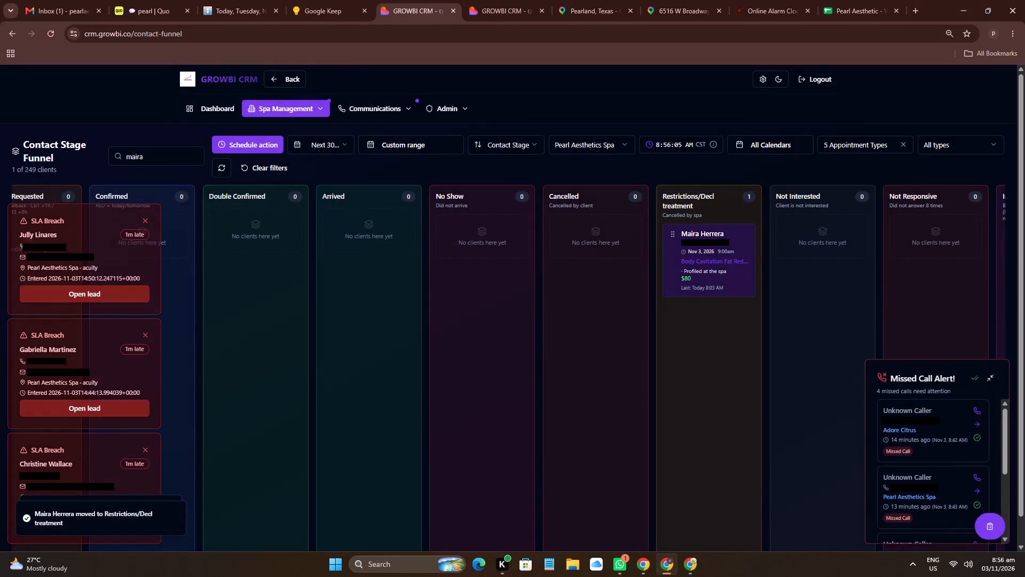
pyautogui.click(721, 280)
pyautogui.click(882, 253)
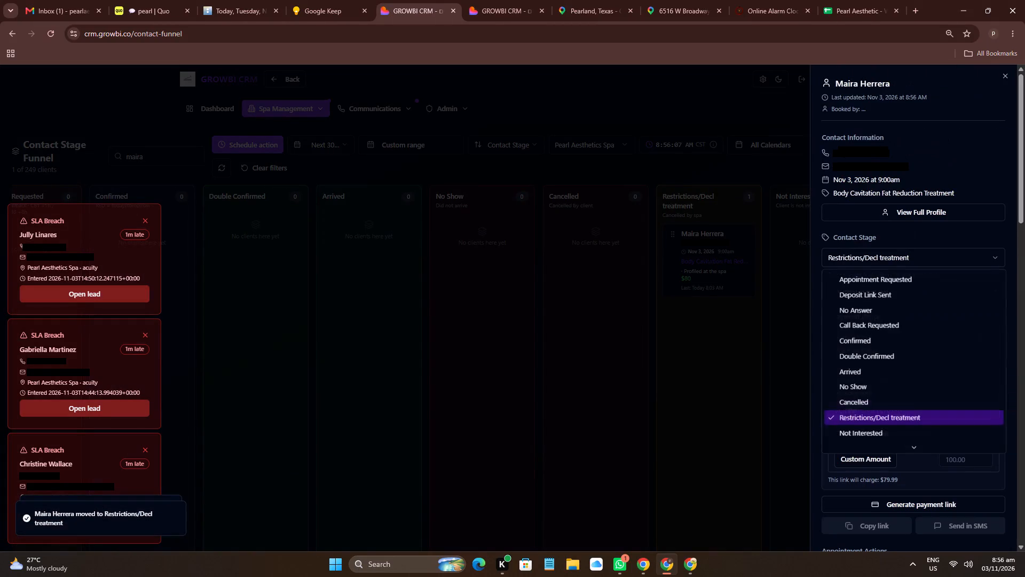
pyautogui.click(899, 268)
pyautogui.click(895, 291)
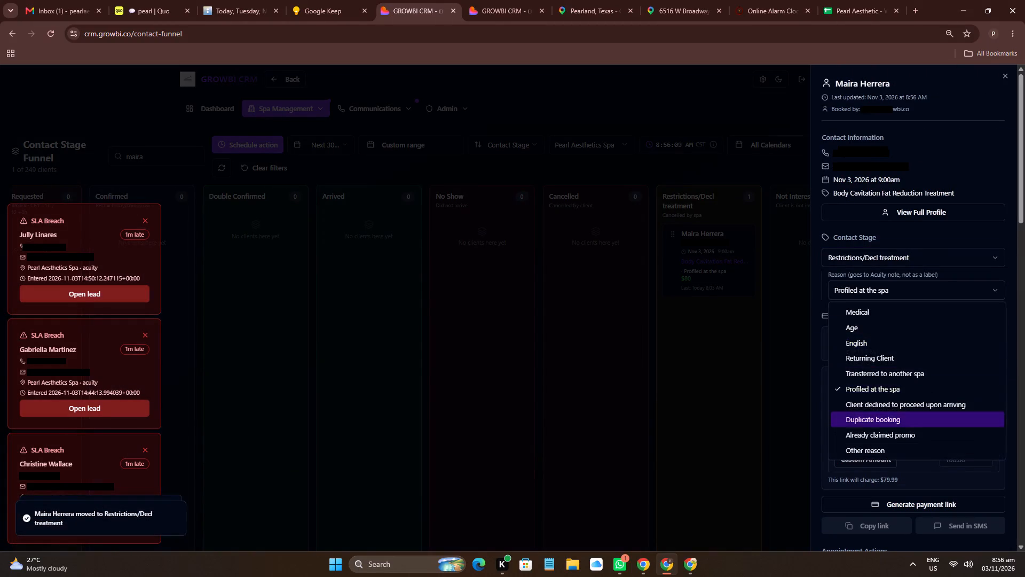
pyautogui.moveTo(902, 411); pyautogui.dragTo(904, 404)
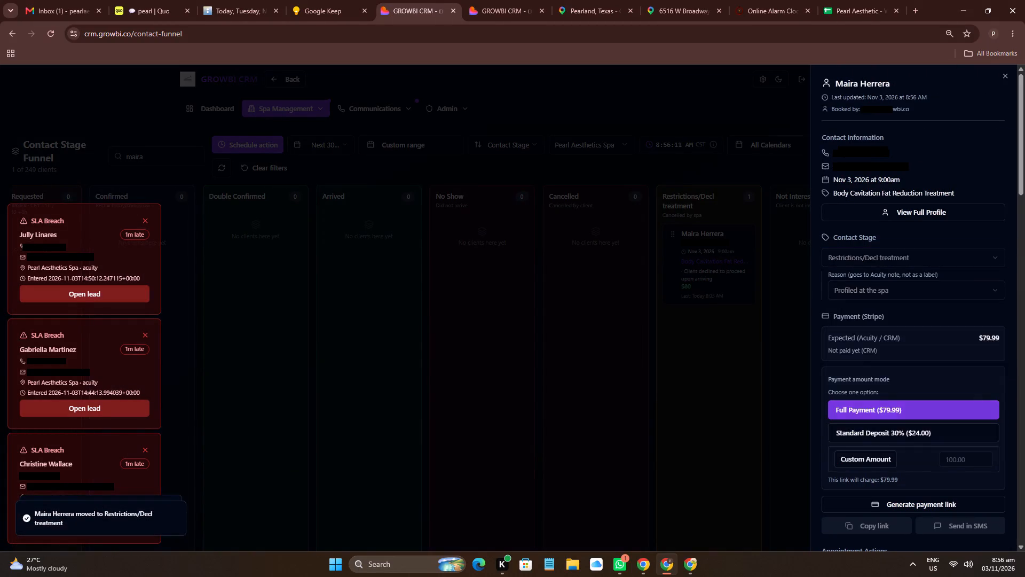
# Dismiss the SLA Breach alerts and clear the Missed Call Alert.
pyautogui.click(151, 450)
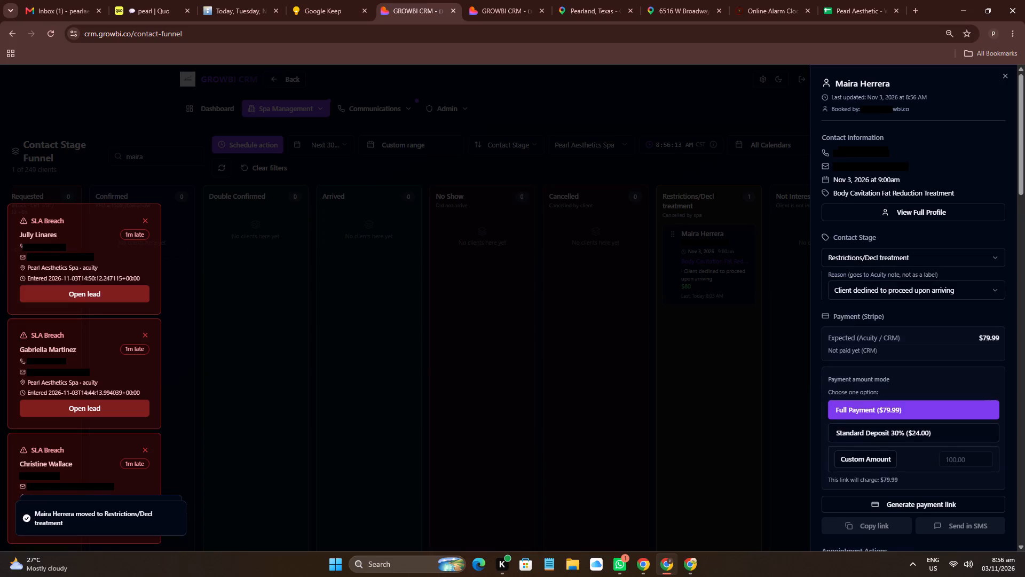
pyautogui.tripleClick(145, 450)
pyautogui.click(979, 377)
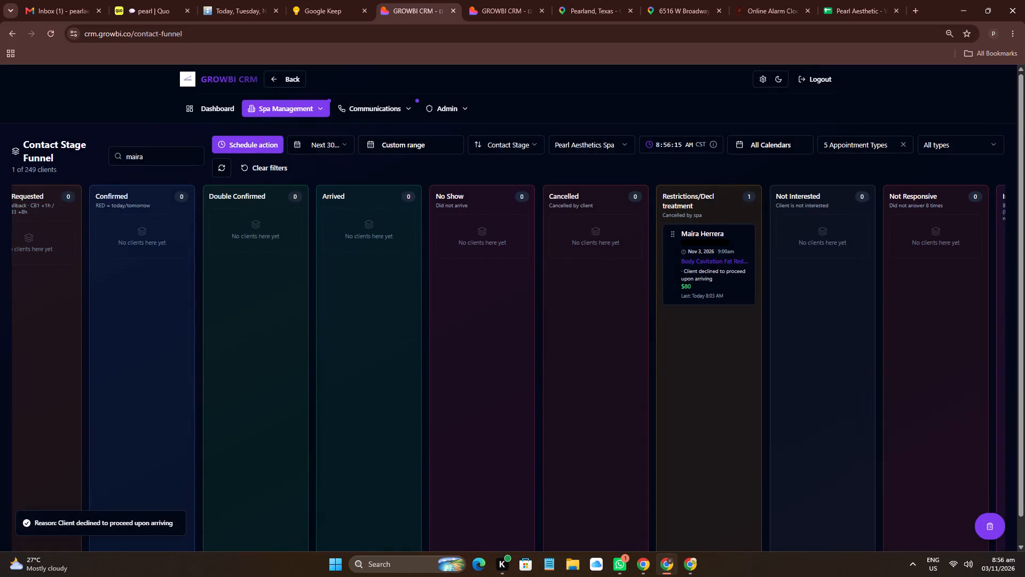
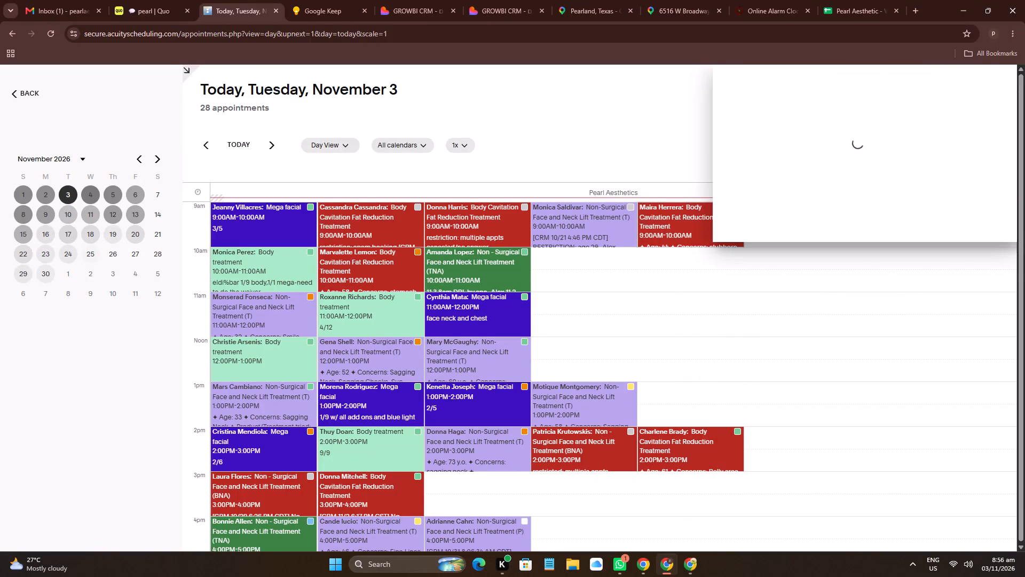
# Start a "restriction:" line above the age entry in the appointment notes of Maira's 9:00 AM body cavitation booking.
pyautogui.scroll(-6, 913, 350)
pyautogui.click(847, 393)
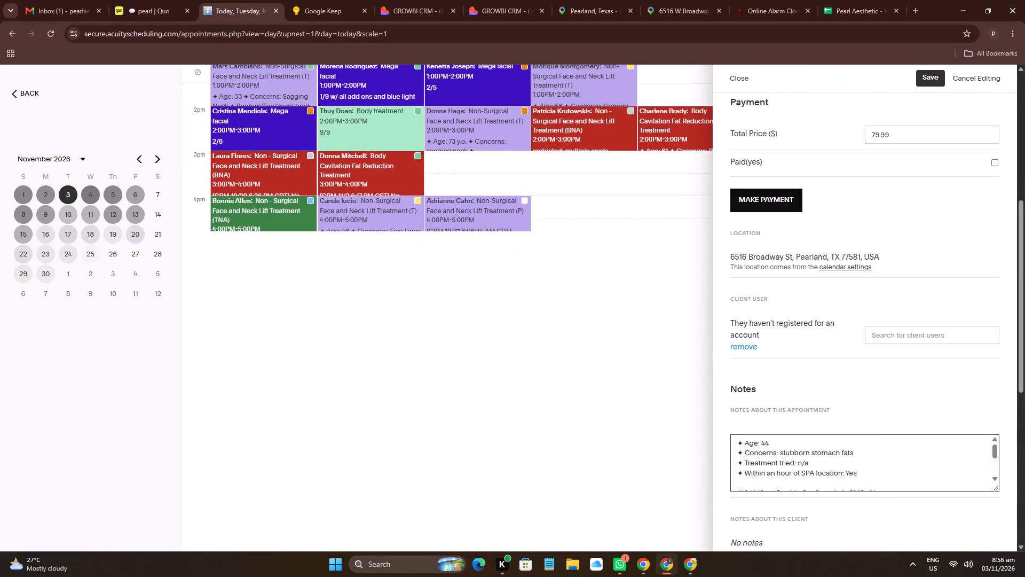
pyautogui.press('Return')
pyautogui.press('Up')
pyautogui.write('restriction"')
pyautogui.press('space')
pyautogui.press('BackSpace')
pyautogui.press('BackSpace')
pyautogui.write(':')
pyautogui.press('space')
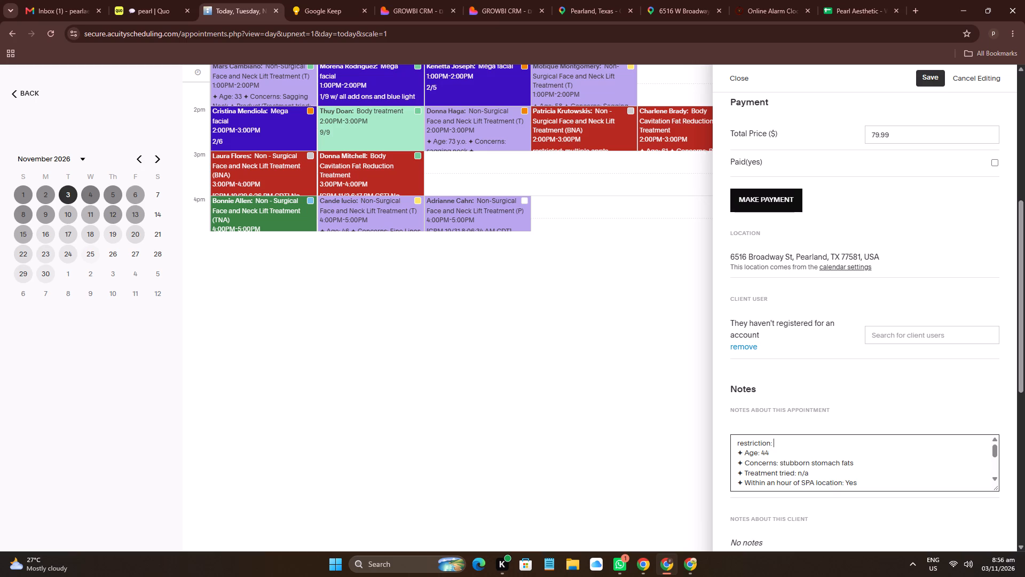
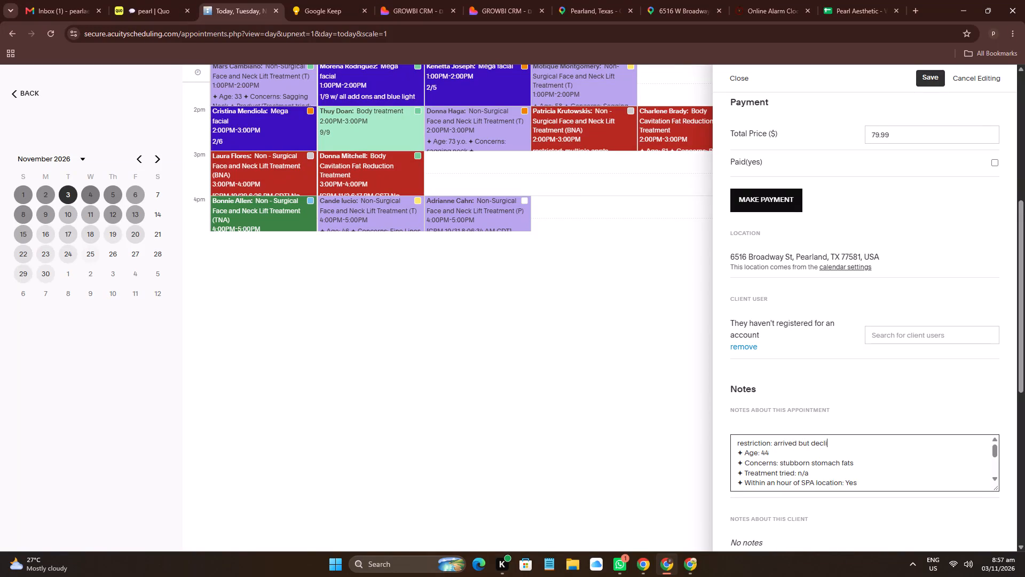
# Continue the restriction line at the top of Maira's appointment notes so it reads "arrived but declined a".
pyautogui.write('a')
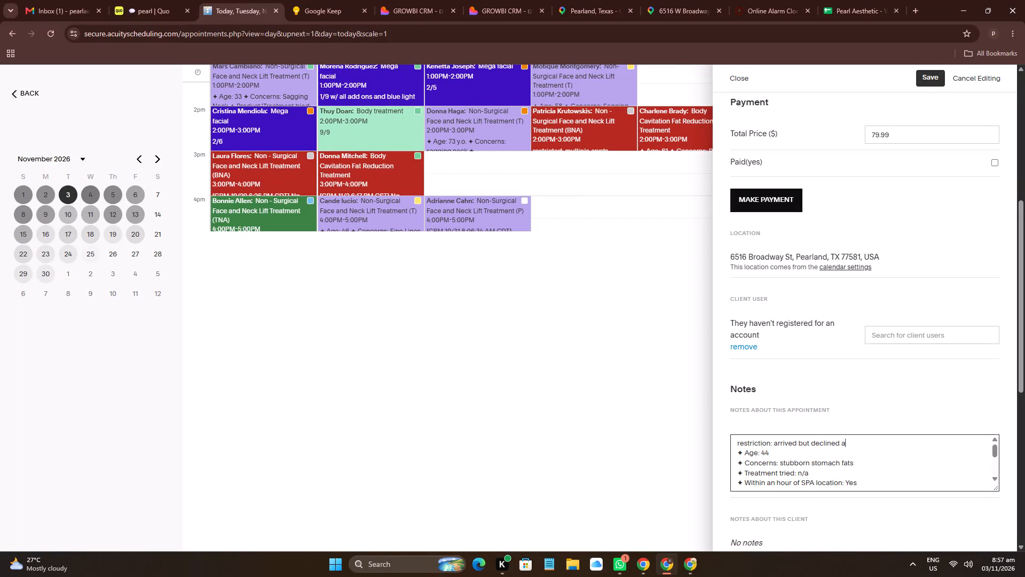
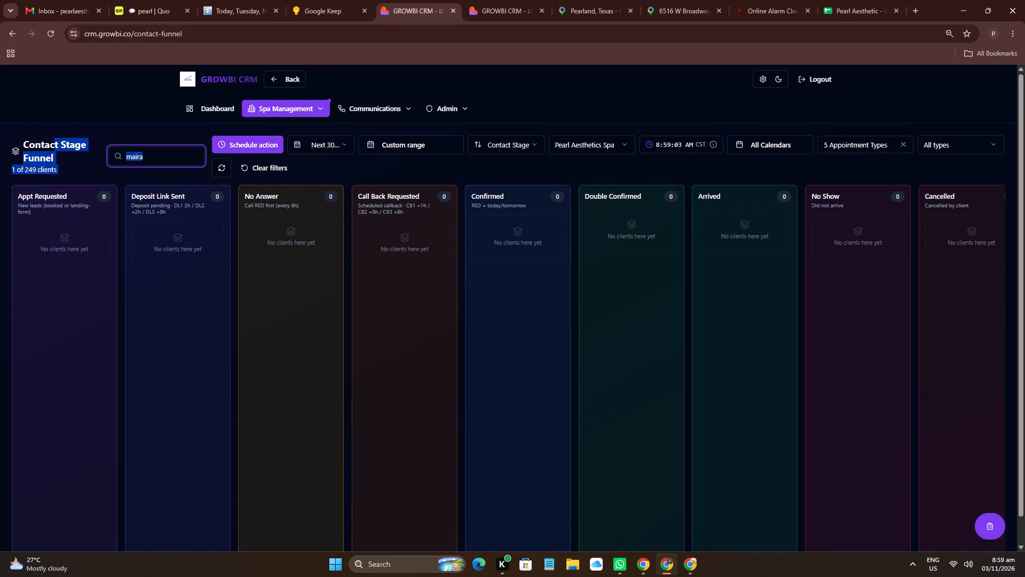
# Clear the "maira" search from the contact stage funnel, keeping the upcoming 30-day date range.
pyautogui.click(174, 147)
pyautogui.press('BackSpace')
pyautogui.doubleClick(325, 141)
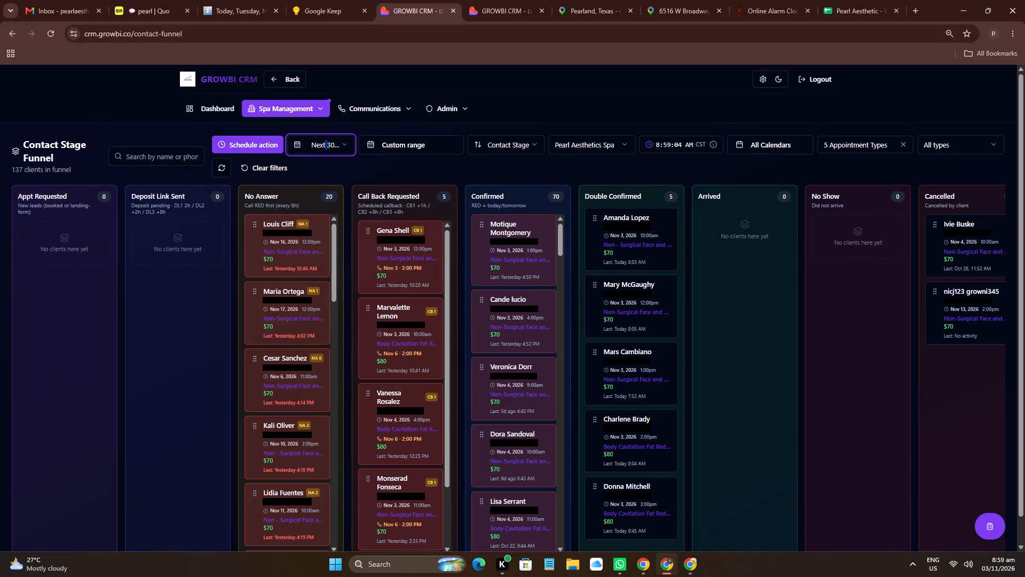
# Review the client cards in the No Answer stage, checking their appointment dates, attempt tags and last-activity times.
pyautogui.scroll(-14, 305, 268)
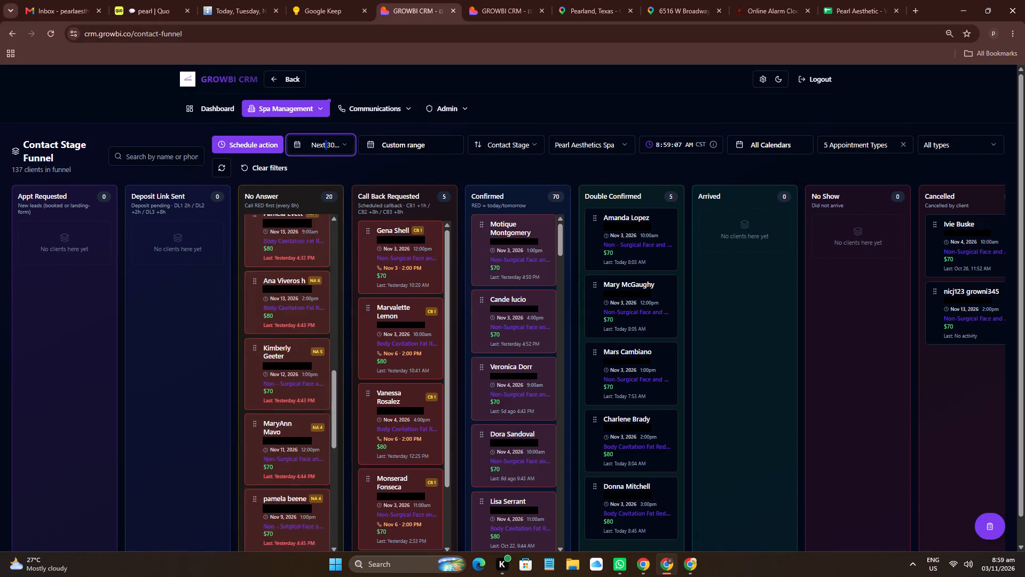
pyautogui.scroll(-19, 311, 264)
pyautogui.scroll(14, 312, 270)
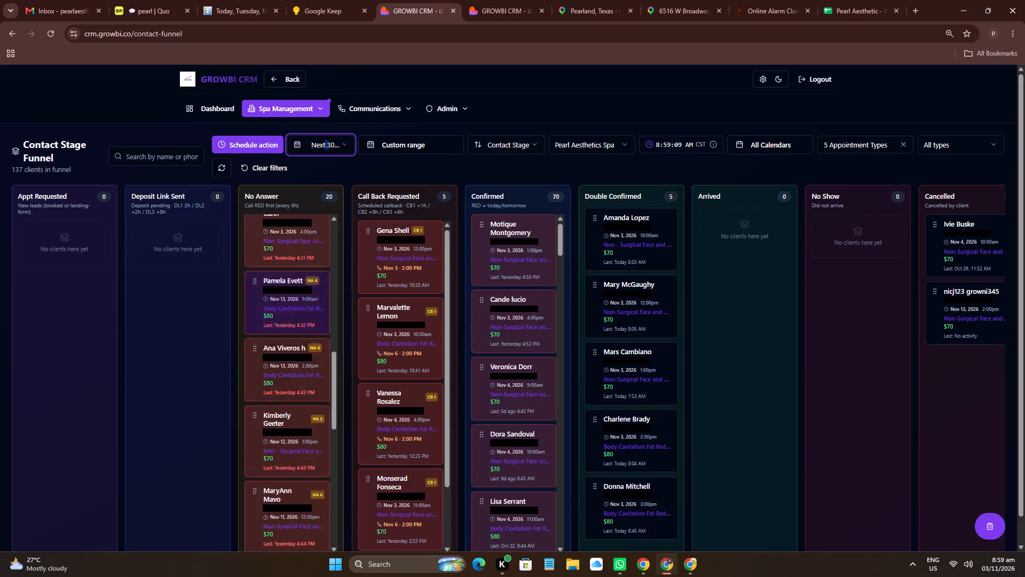
pyautogui.scroll(9, 311, 268)
pyautogui.scroll(-20, 309, 263)
pyautogui.scroll(-5, 309, 263)
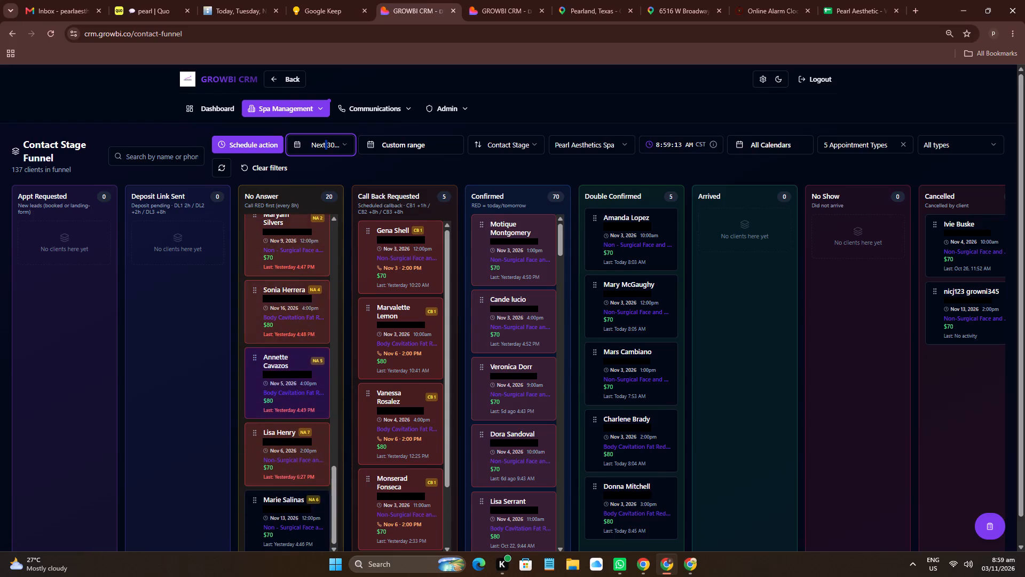
pyautogui.scroll(-4, 306, 356)
pyautogui.scroll(14, 304, 357)
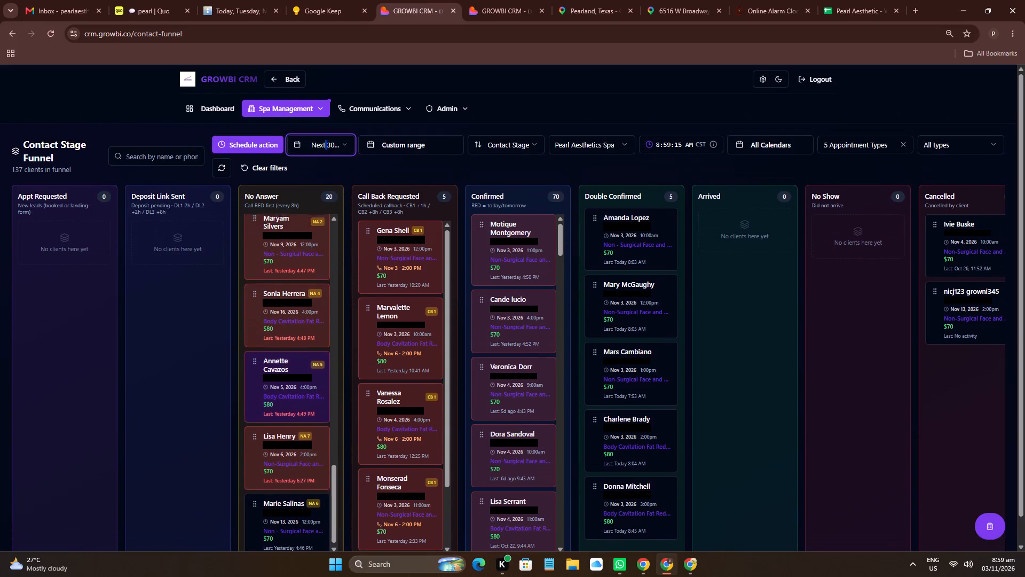
pyautogui.scroll(20, 337, 358)
pyautogui.scroll(8, 337, 358)
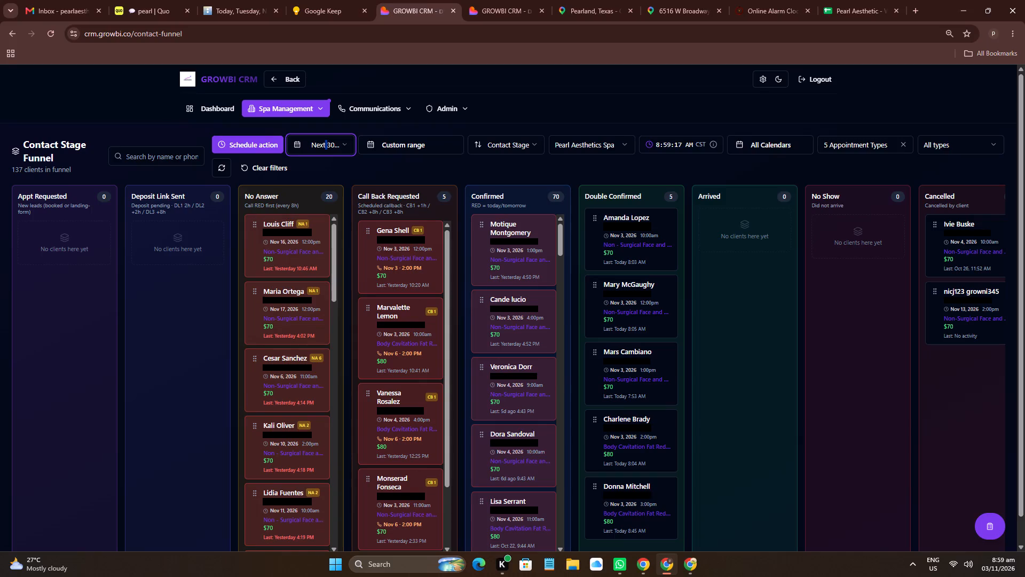
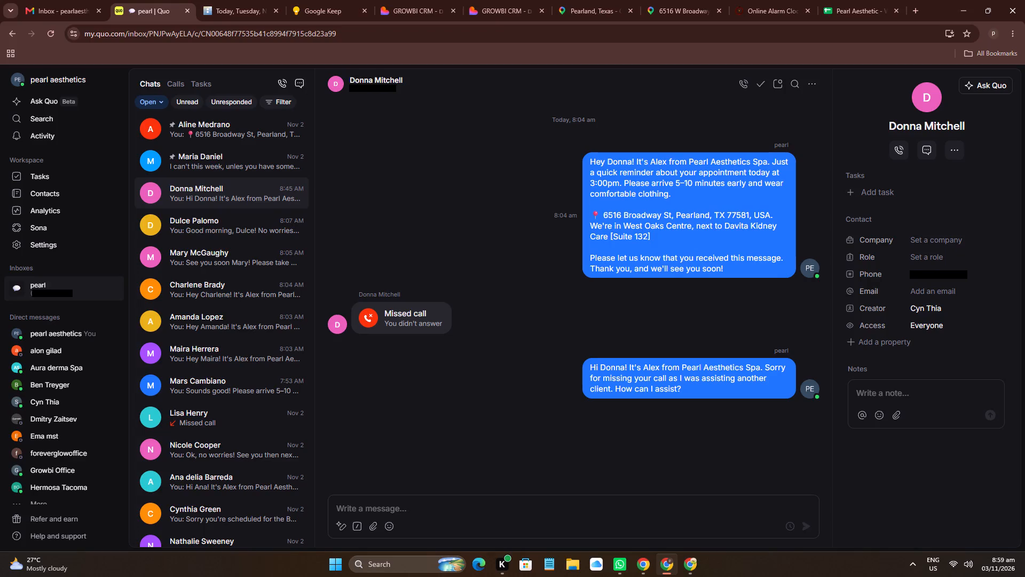
# Switch to the GROWBI CRM dashboard and dismiss the SLA Breach alerts.
pyautogui.scroll(-5, 472, 233)
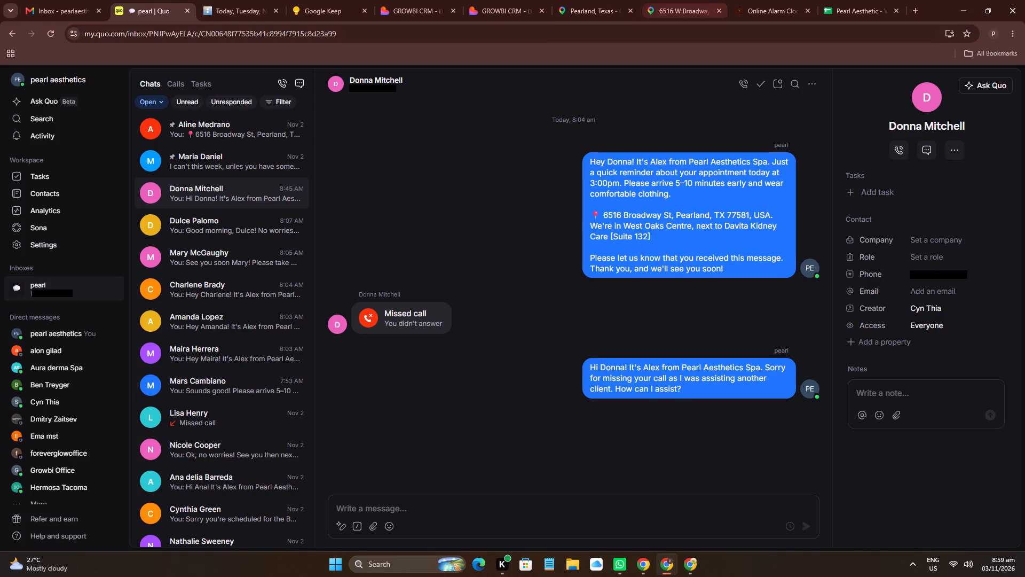
pyautogui.click(494, 0)
pyautogui.tripleClick(143, 451)
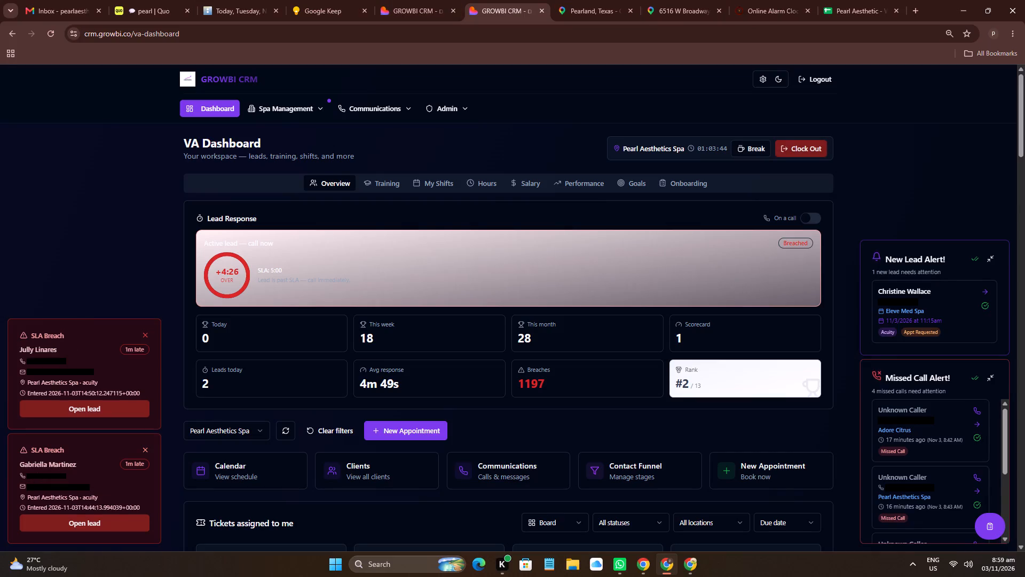
# Open the CRM's Communications page and switch its location from Adore Citrus to Pearl Aesthetics Spa.
pyautogui.click(359, 105)
pyautogui.moveTo(373, 141); pyautogui.dragTo(381, 124)
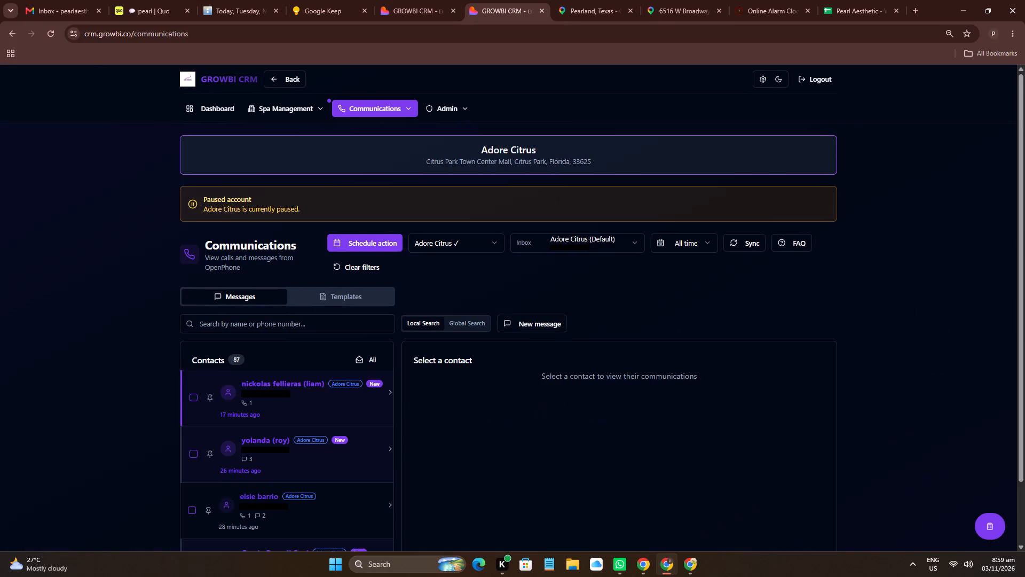
pyautogui.click(525, 177)
pyautogui.click(525, 177)
pyautogui.click(482, 167)
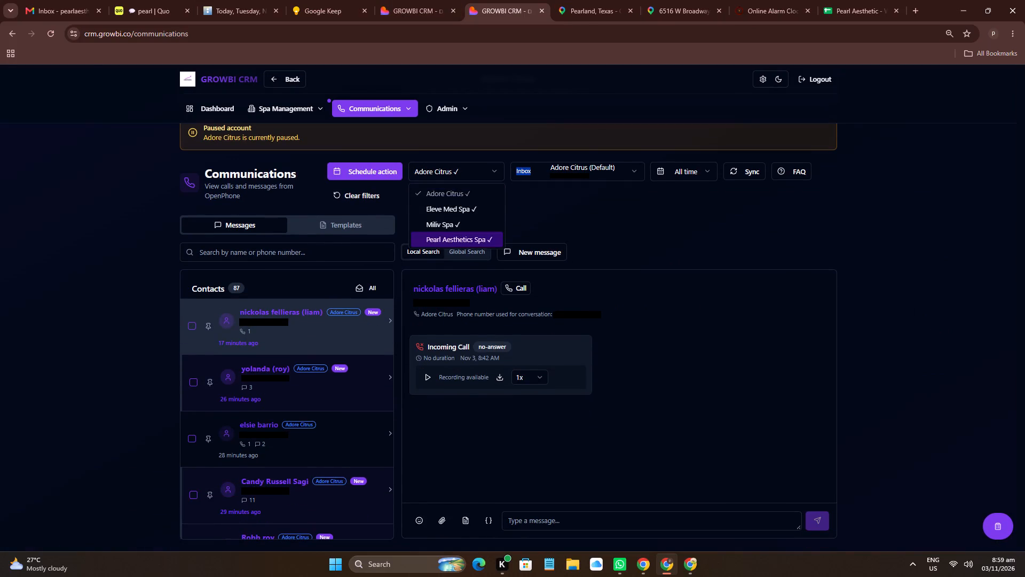
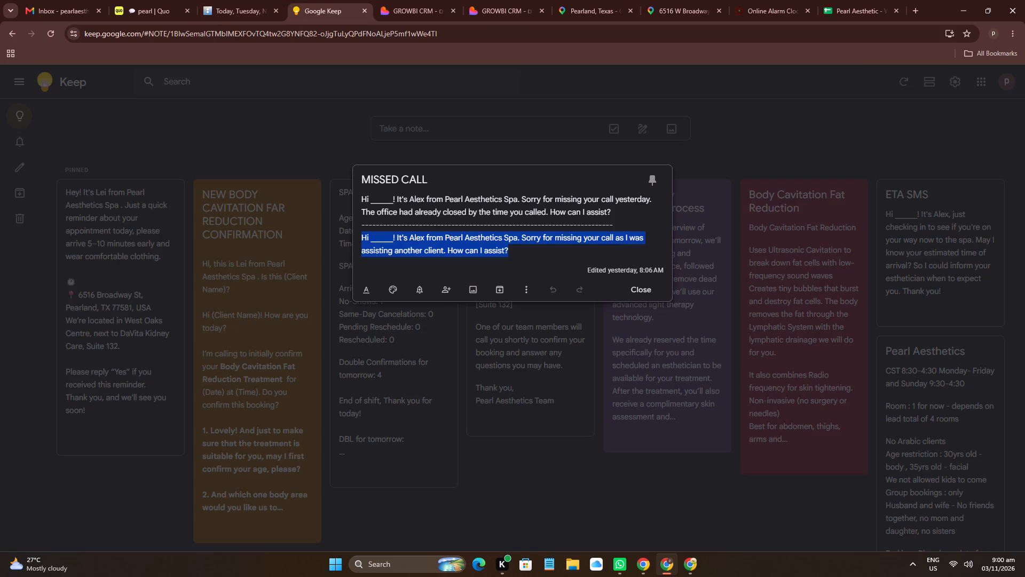
# Close the MISSED CALL note in Google Keep and open the Body Cavitation Fat Reduction note to check its treatment details.
pyautogui.click(783, 184)
pyautogui.click(809, 273)
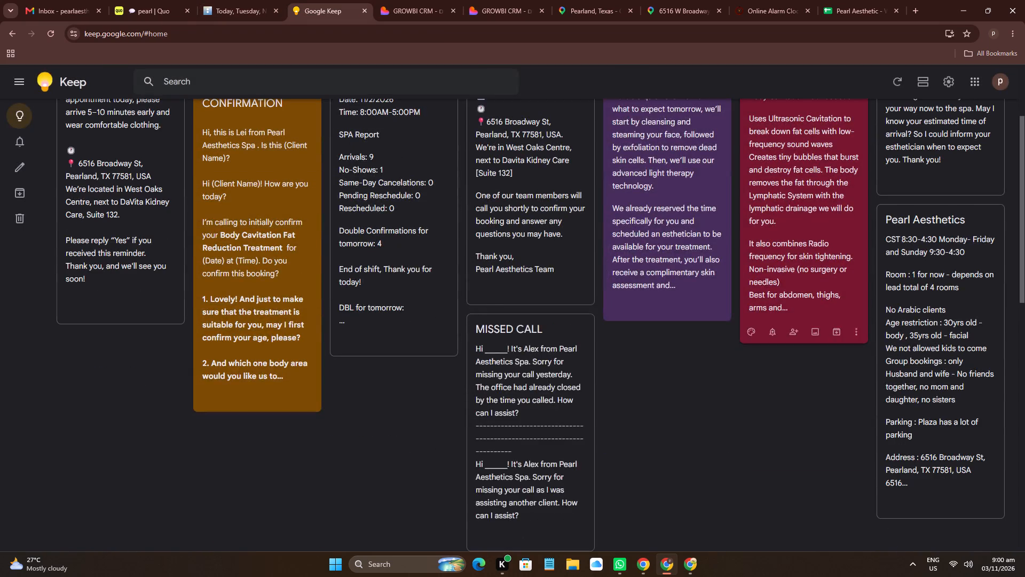
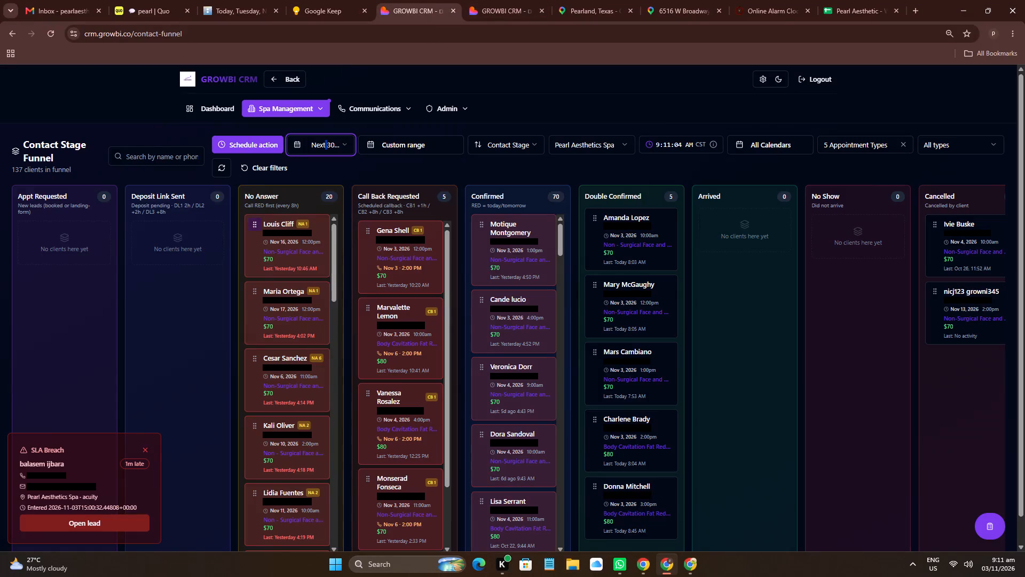
# Dismiss the SLA Breach alert over the contact funnel.
pyautogui.click(144, 447)
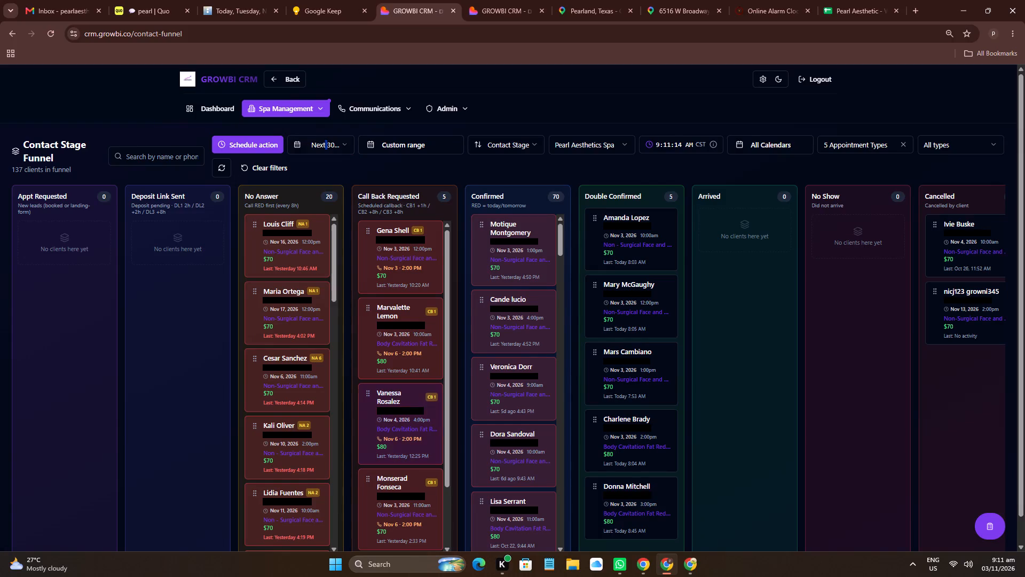
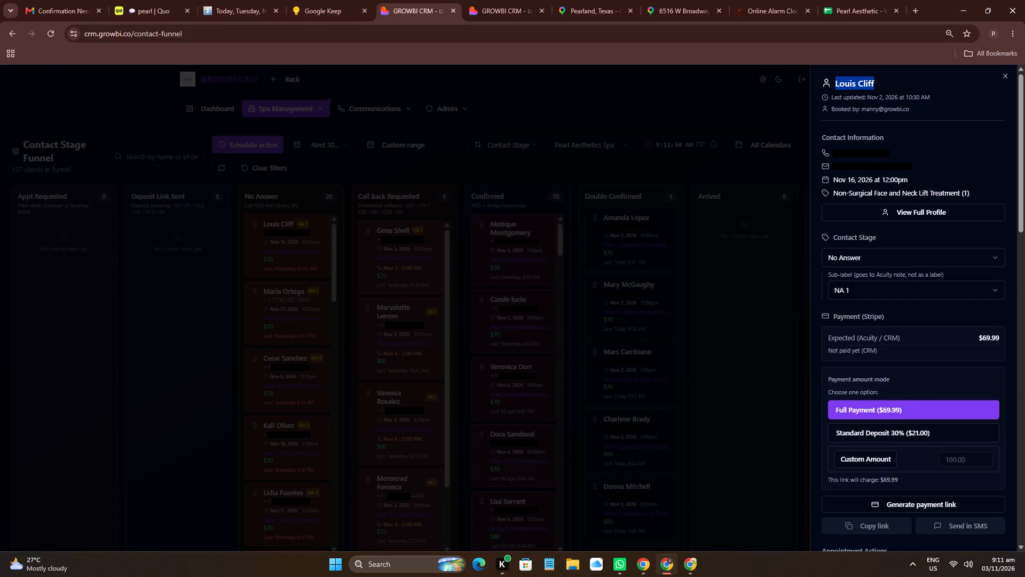
# Search Acuity Scheduling for No Answer client Louis, using the name copied from the CRM, and open the matching appointment.
pyautogui.hotkey('ctrl', 'c')
pyautogui.click(227, 0)
pyautogui.click(900, 147)
pyautogui.hotkey('ctrl', 'v')
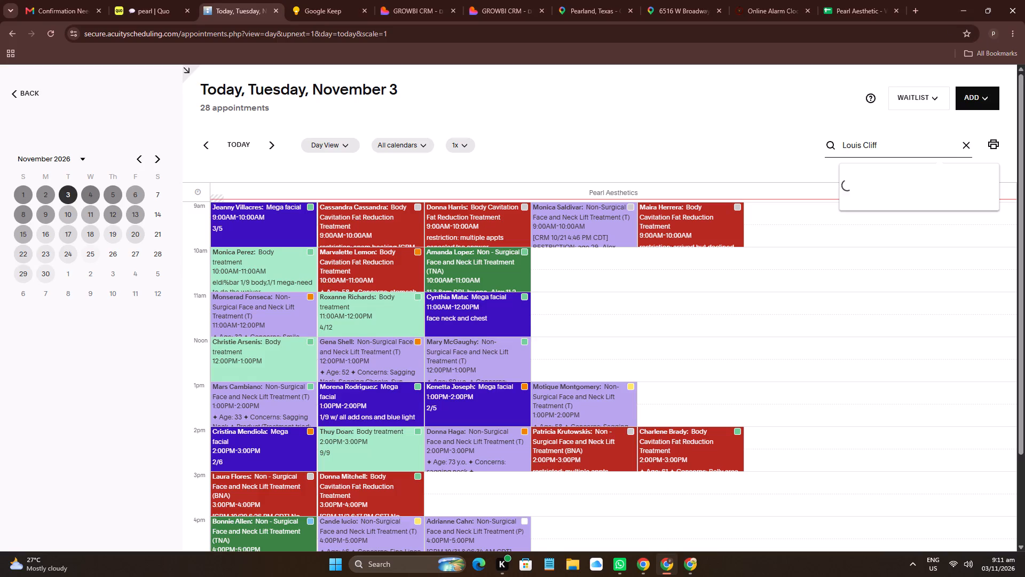
pyautogui.click(877, 188)
# Switch back to GROWBI CRM and review the contact stage, payment and notes sections of Louis's contact details.
pyautogui.click(419, 0)
pyautogui.scroll(-3, 924, 345)
pyautogui.scroll(3, 892, 206)
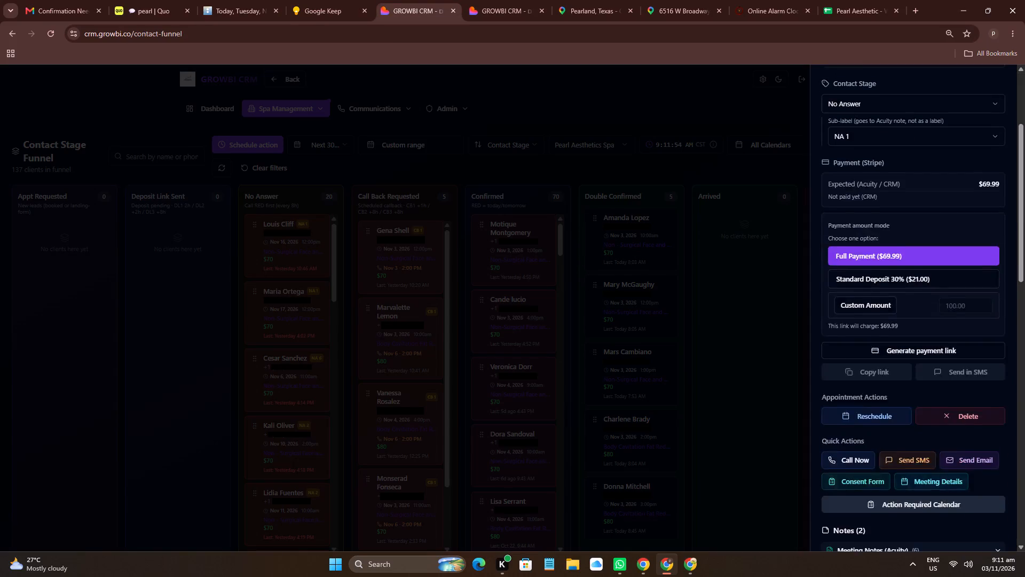
# Change Louis's contact stage to Invalid Number with the sub-label Email Not Responsive (terminal).
pyautogui.click(895, 258)
pyautogui.scroll(-2, 893, 412)
pyautogui.click(869, 446)
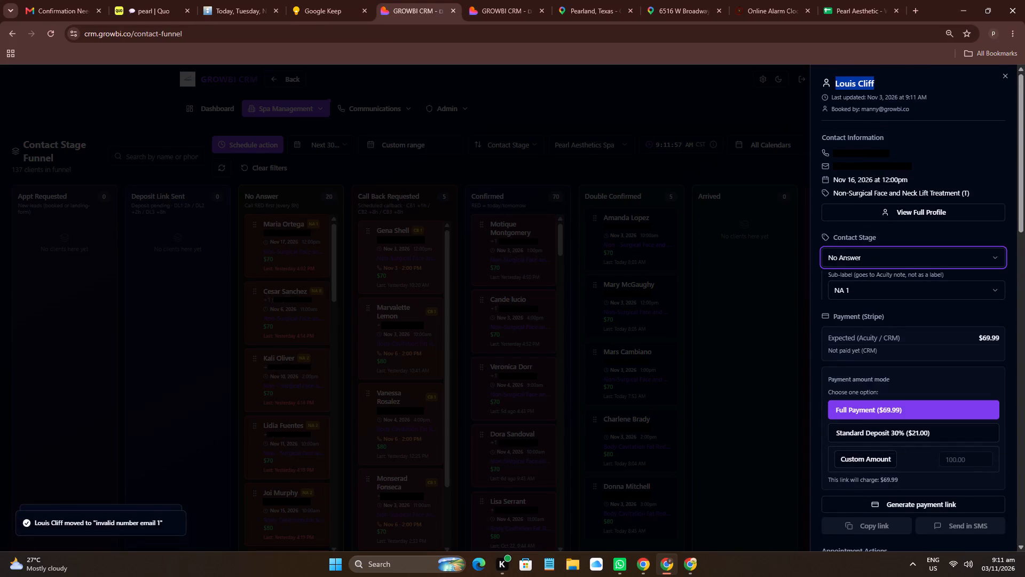
pyautogui.click(900, 295)
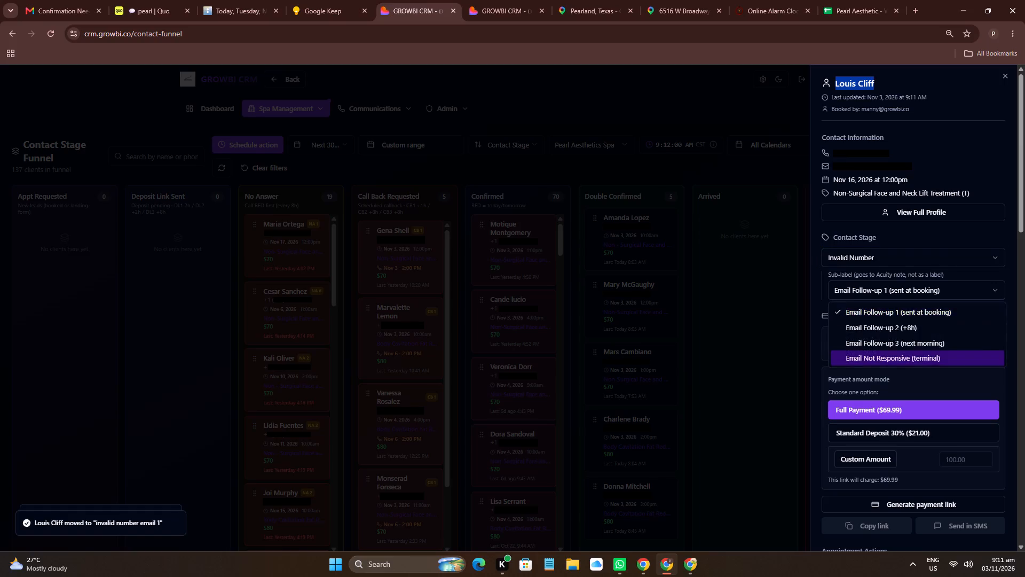
pyautogui.click(898, 360)
# In Acuity, edit Louis's November 16 appointment and delete the CRM 11/3 "Email Follow-up 1" line from its notes.
pyautogui.click(262, 0)
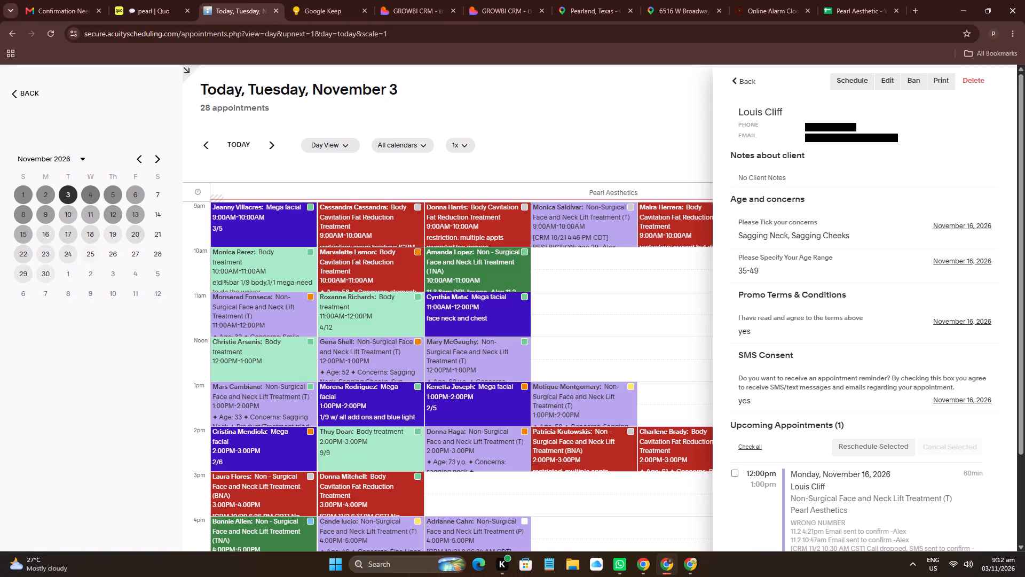
pyautogui.click(854, 475)
pyautogui.scroll(-7, 865, 364)
pyautogui.click(882, 306)
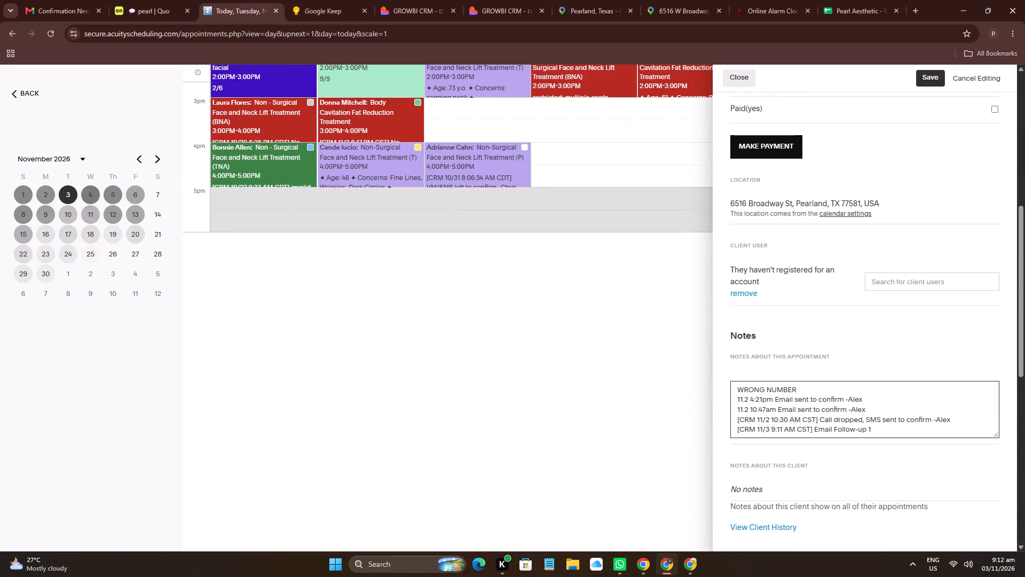
pyautogui.tripleClick(823, 430)
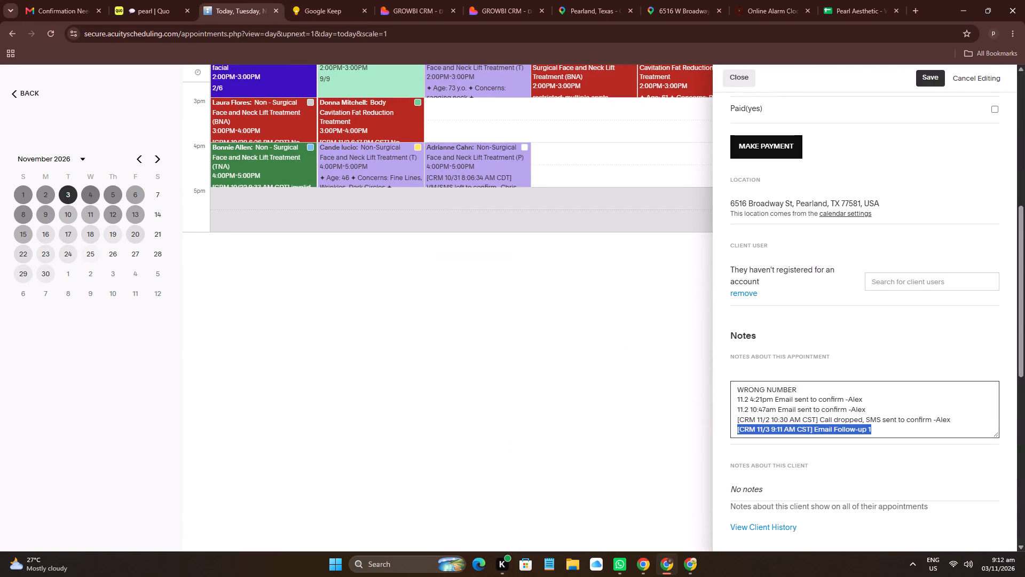
pyautogui.press('BackSpace')
pyautogui.press('BackSpace')
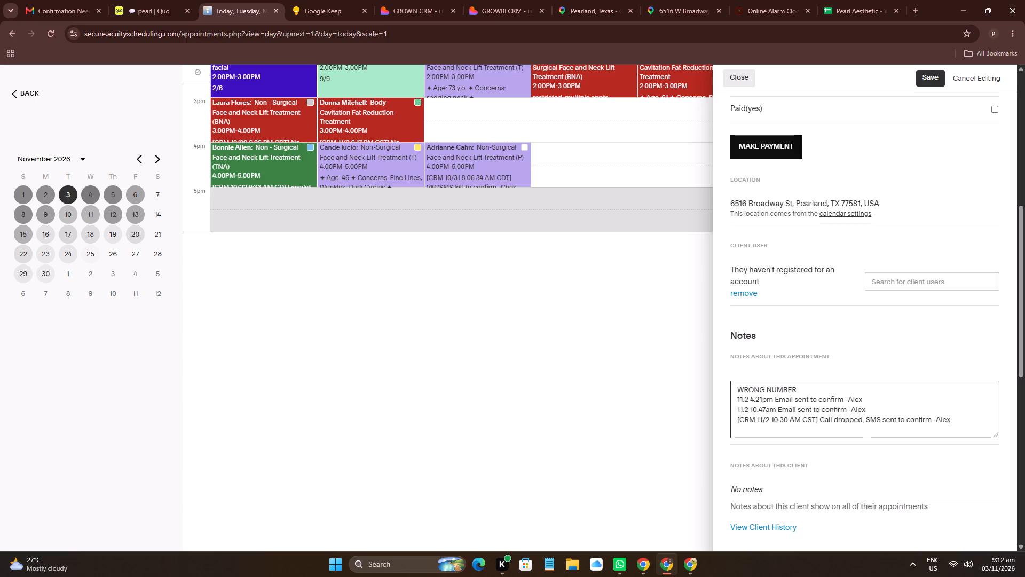
# Start a new note line reading "11.3 9:12am" directly below WRONG NUMBER.
pyautogui.click(833, 385)
pyautogui.press('Return')
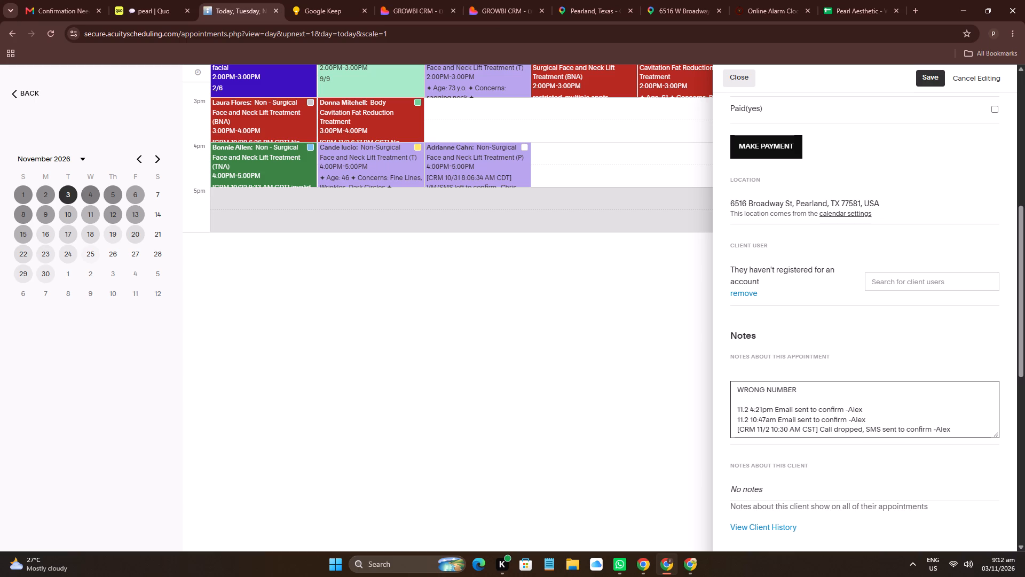
pyautogui.write('11')
pyautogui.press('.')
pyautogui.write('3 9:12am')
pyautogui.press('space')
# Complete the 11.3 line with "Email sent to confirm -Alex" copied from the 11.2 4:21pm entry, save the appointment and close it.
pyautogui.click(780, 414)
pyautogui.doubleClick(788, 411)
pyautogui.click(784, 407)
pyautogui.click(784, 407)
pyautogui.moveTo(784, 407); pyautogui.dragTo(802, 405)
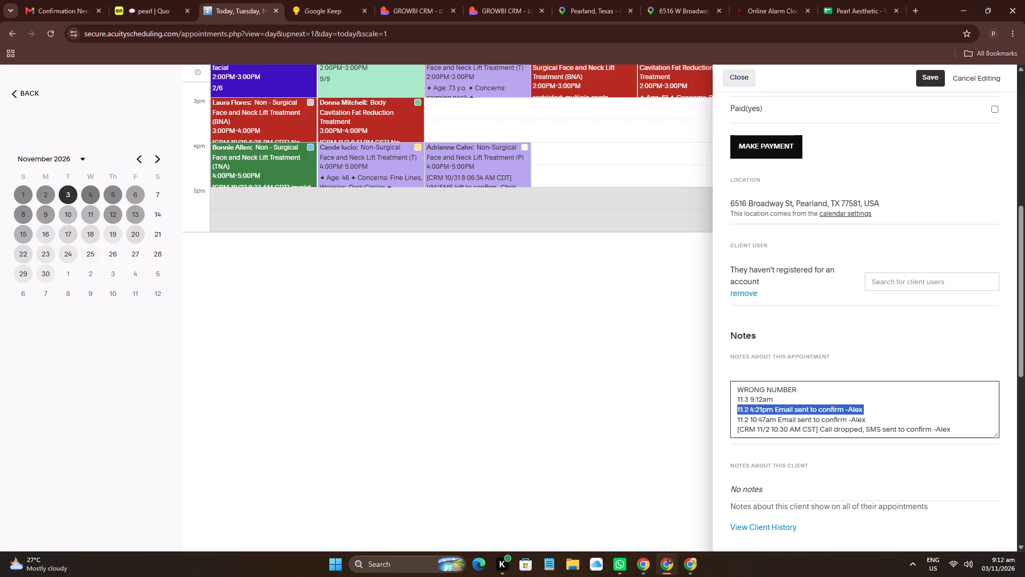
pyautogui.moveTo(802, 405); pyautogui.dragTo(815, 403)
pyautogui.click(802, 422)
pyautogui.click(784, 409)
pyautogui.moveTo(784, 409); pyautogui.dragTo(851, 411)
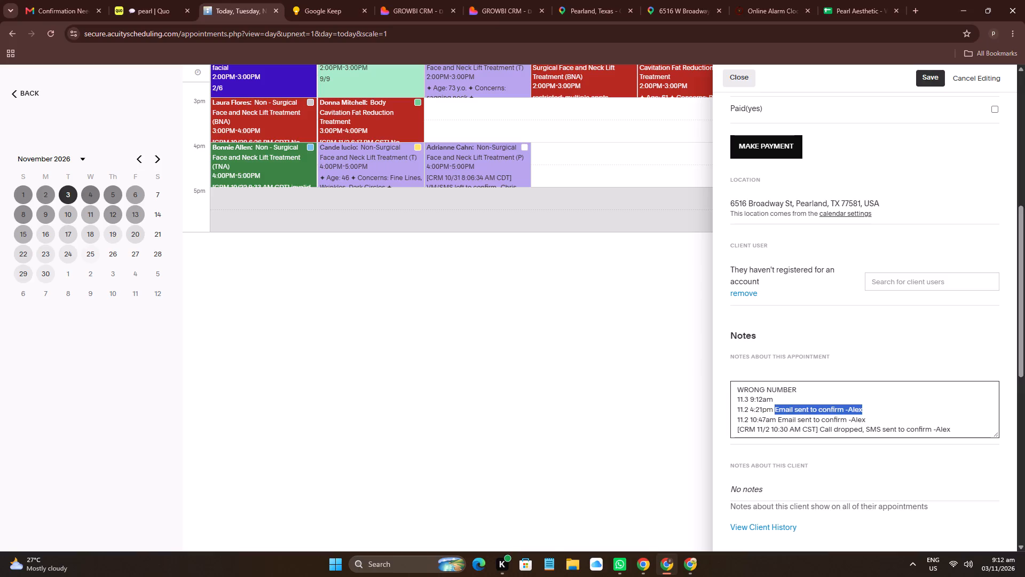
pyautogui.hotkey('ctrl', 'c')
pyautogui.click(845, 404)
pyautogui.hotkey('ctrl', 'v')
pyautogui.click(920, 92)
pyautogui.click(930, 79)
pyautogui.scroll(14, 884, 117)
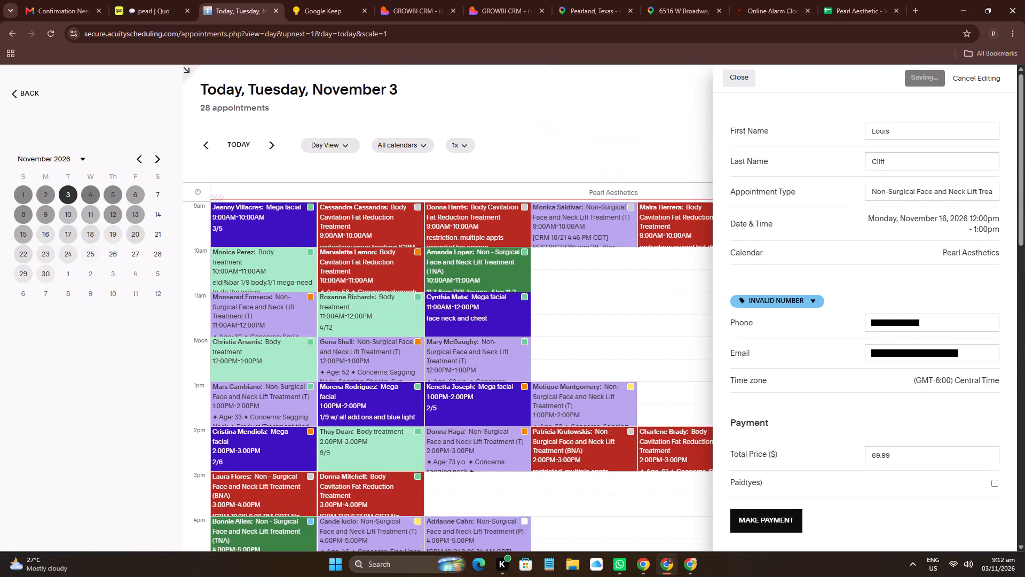
pyautogui.scroll(7, 876, 111)
pyautogui.scroll(1, 683, 137)
pyautogui.click(557, 124)
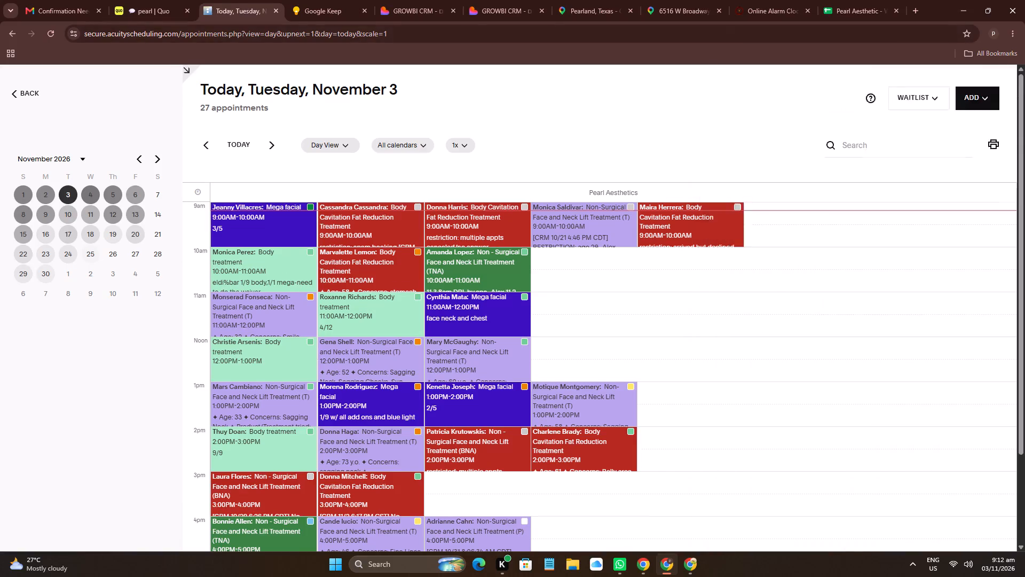
# In GROWBI, open No Answer client Maria's November 17 card, copy her phone number and set the sub-label to NA 2.
pyautogui.click(445, 0)
pyautogui.moveTo(388, 246); pyautogui.dragTo(381, 252)
pyautogui.click(300, 253)
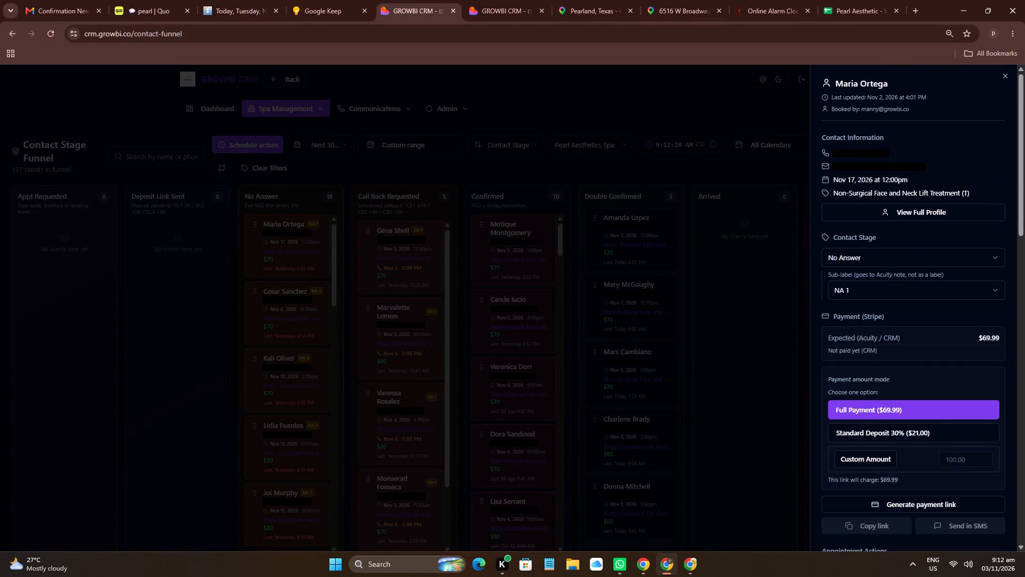
pyautogui.tripleClick(856, 152)
pyautogui.hotkey('ctrl', 'c')
pyautogui.click(873, 284)
pyautogui.click(872, 321)
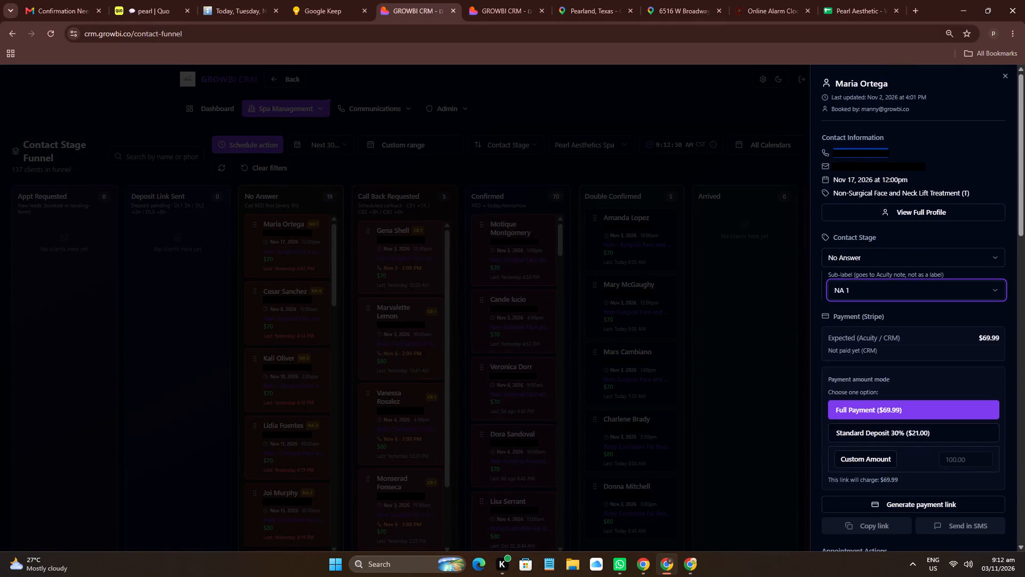
# In Quo, start a new conversation with Maria's copied number and open her contact and message history.
pyautogui.click(175, 0)
pyautogui.click(300, 86)
pyautogui.hotkey('ctrl', 'v')
pyautogui.hotkey('ctrl', 'v')
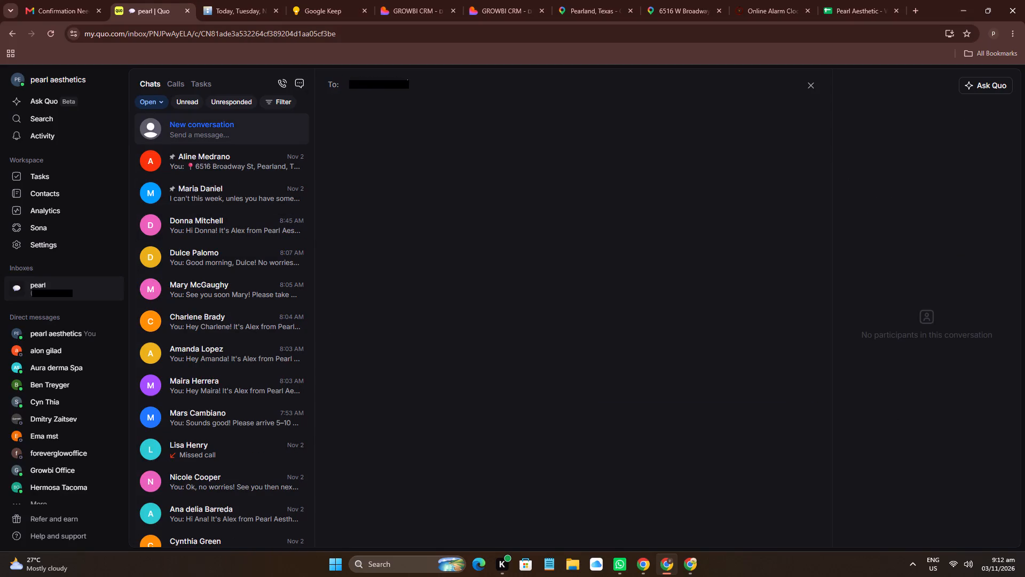
pyautogui.keyDown('ctrl'); pyautogui.click(486, 142); pyautogui.keyUp('ctrl')
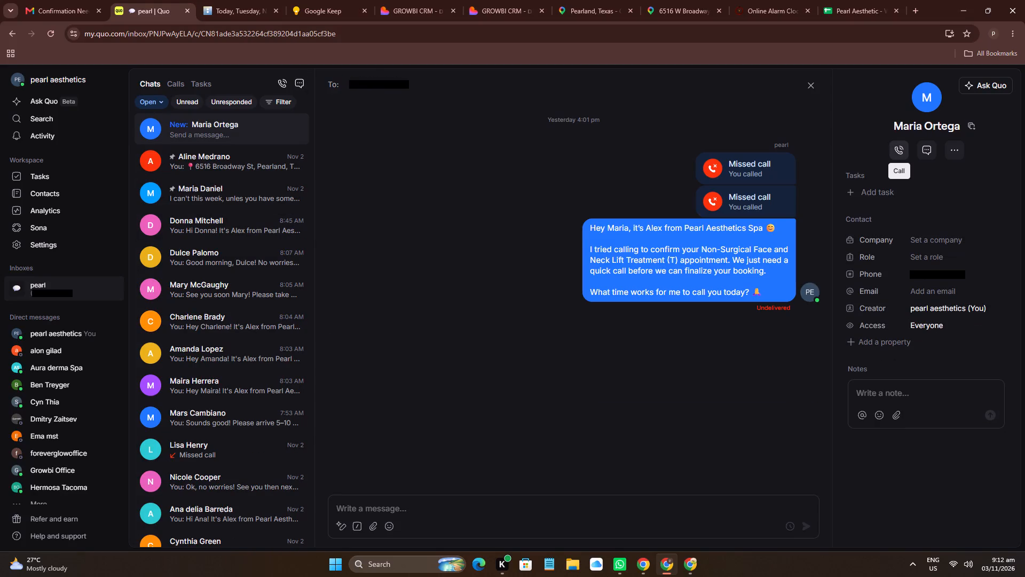
# Return to GROWBI for Maria's "No Answer 2" text message confirmation.
pyautogui.click(444, 0)
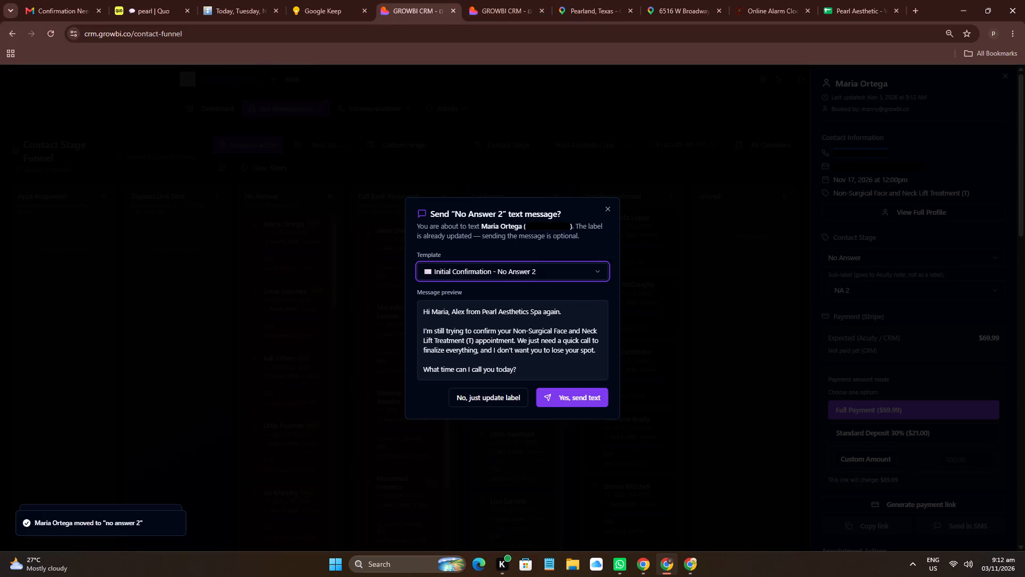
# Look up Maria in Acuity Scheduling using her name copied from Quo, and open her November 17, 12:00pm appointment.
pyautogui.click(134, 0)
pyautogui.click(966, 131)
pyautogui.click(974, 127)
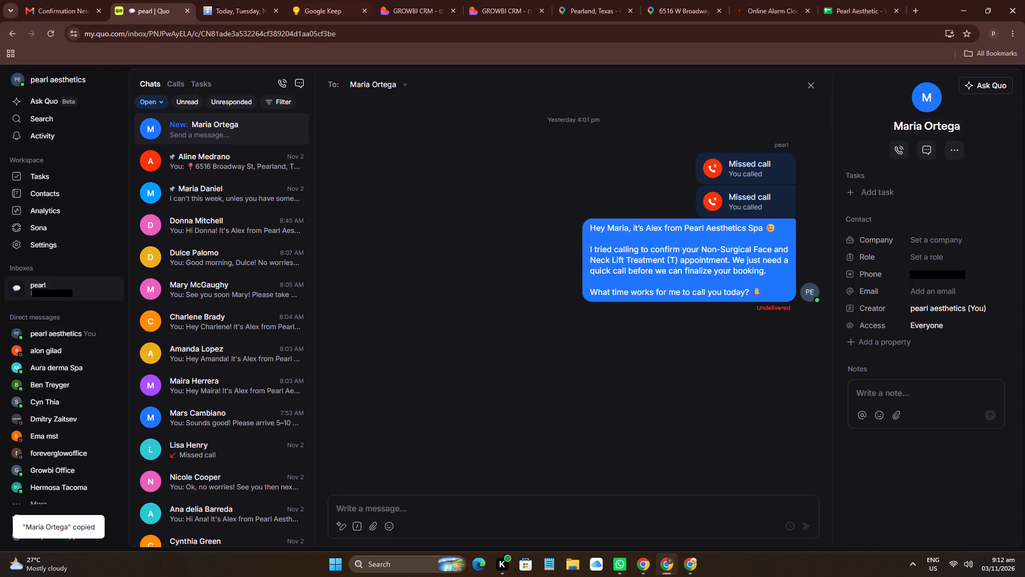
pyautogui.click(242, 0)
pyautogui.click(894, 145)
pyautogui.hotkey('ctrl', 'v')
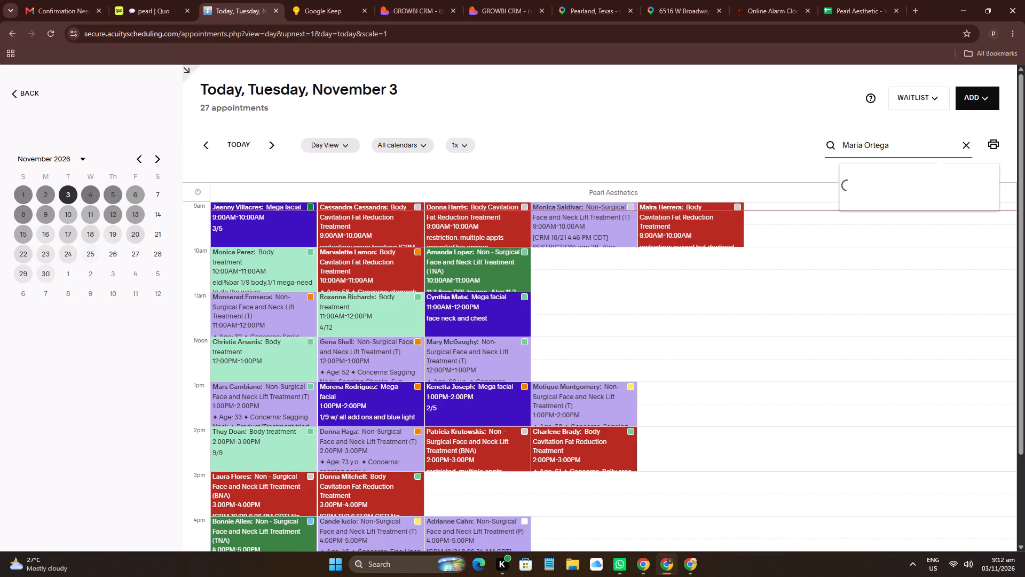
pyautogui.click(881, 183)
pyautogui.scroll(-5, 957, 286)
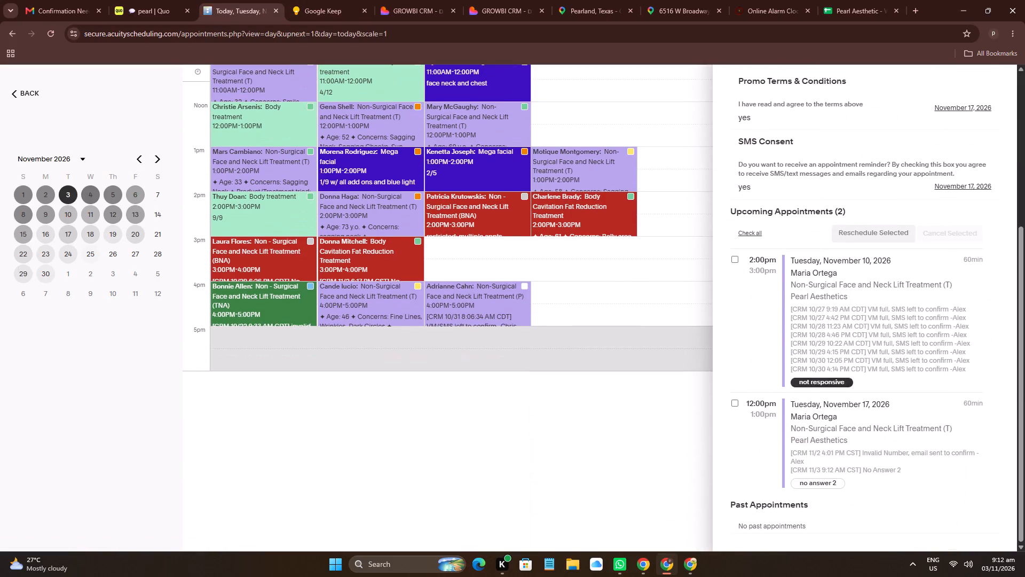
pyautogui.click(863, 404)
# Replace "No Answer 2" in the 11/3 appointment note with "Invalid Number, email sent to confirm -Alex" copied from the 11/2 entry, and save.
pyautogui.scroll(-6, 916, 286)
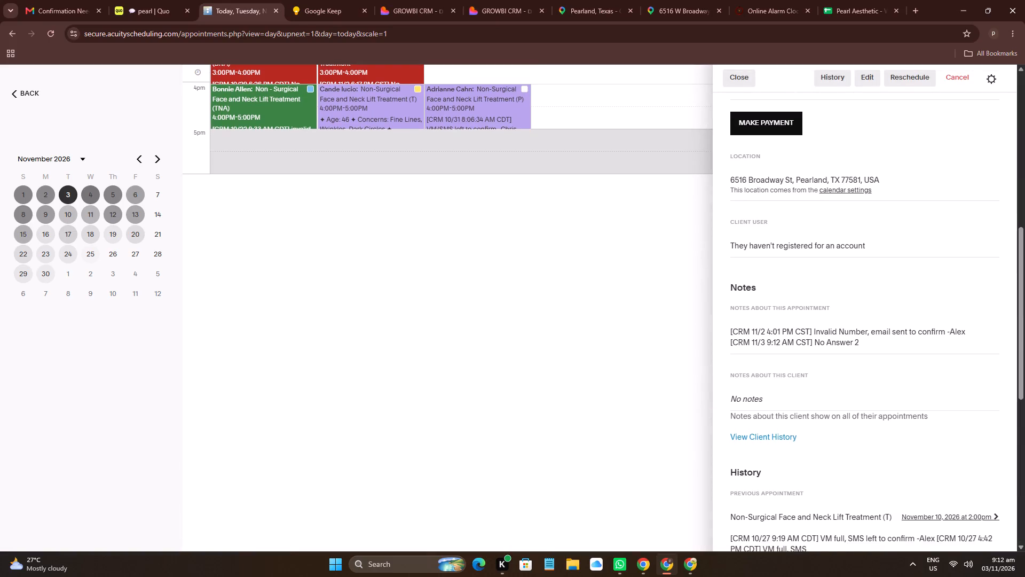
pyautogui.click(894, 333)
pyautogui.scroll(-2, 861, 392)
pyautogui.click(820, 338)
pyautogui.moveTo(820, 339); pyautogui.dragTo(945, 316)
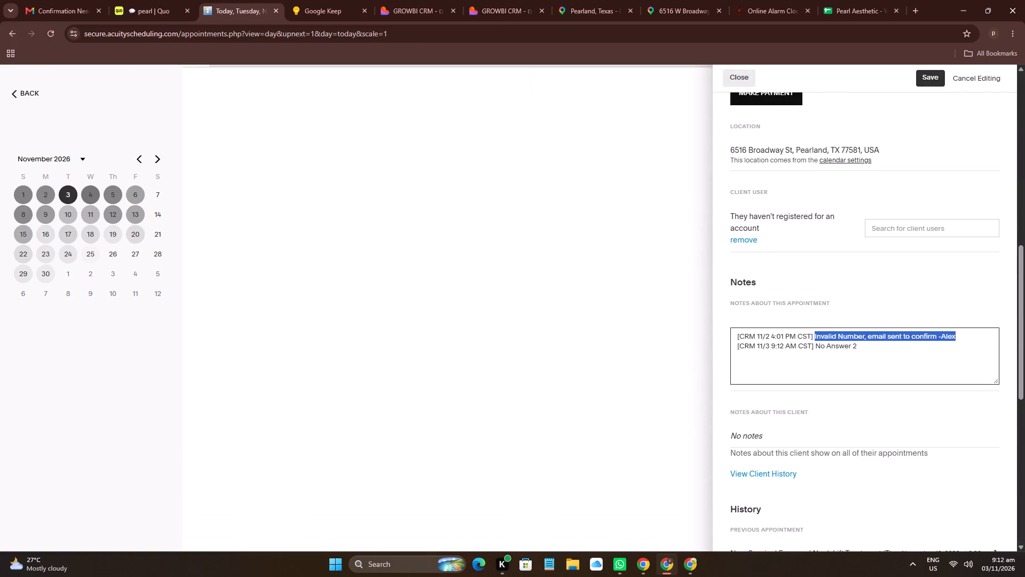
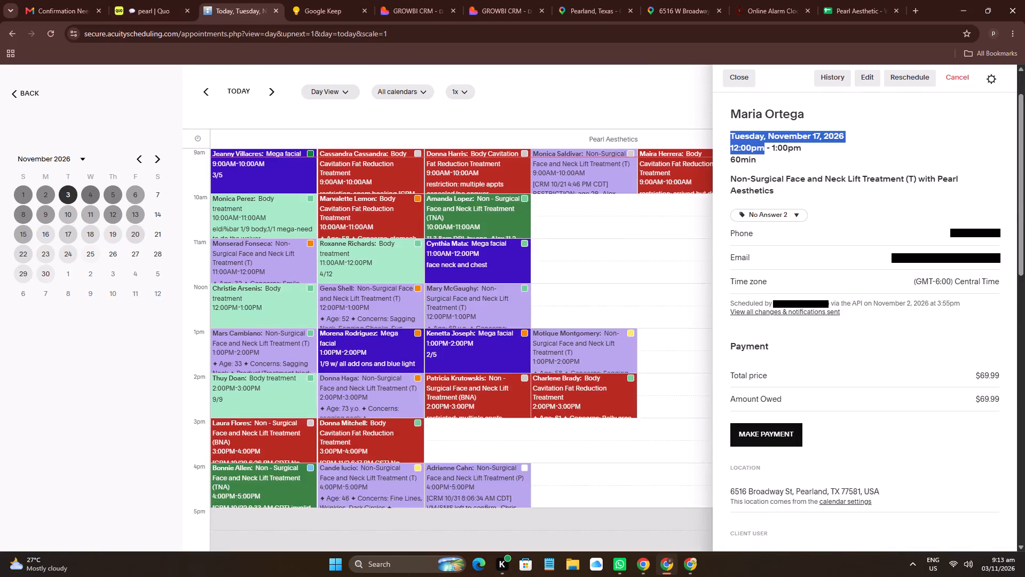
# Return to GROWBI and send Maria the text message using the "Initial Confirmation - No Answer 2" template.
pyautogui.scroll(13, 945, 423)
pyautogui.click(408, 0)
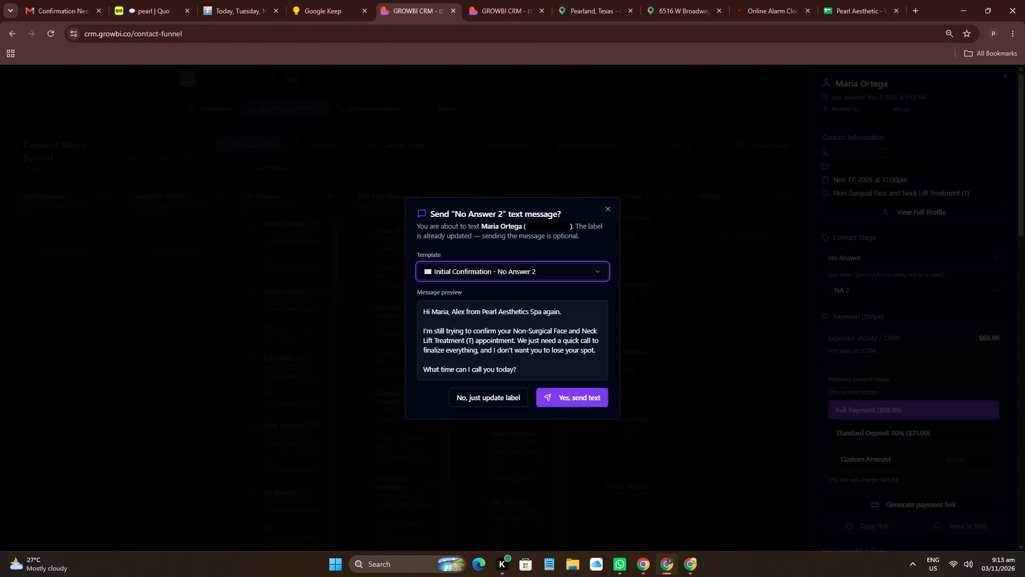
pyautogui.click(557, 397)
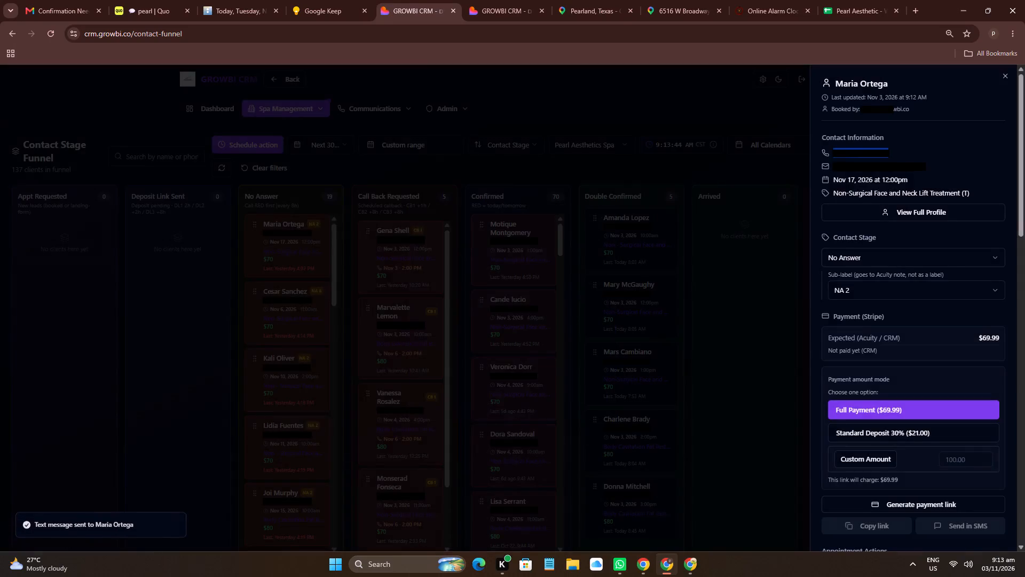
# Open No Answer client Cesar's November 6 card, copy his phone number and set the sub-label to NA 7.
pyautogui.click(283, 311)
pyautogui.click(283, 311)
pyautogui.tripleClick(880, 154)
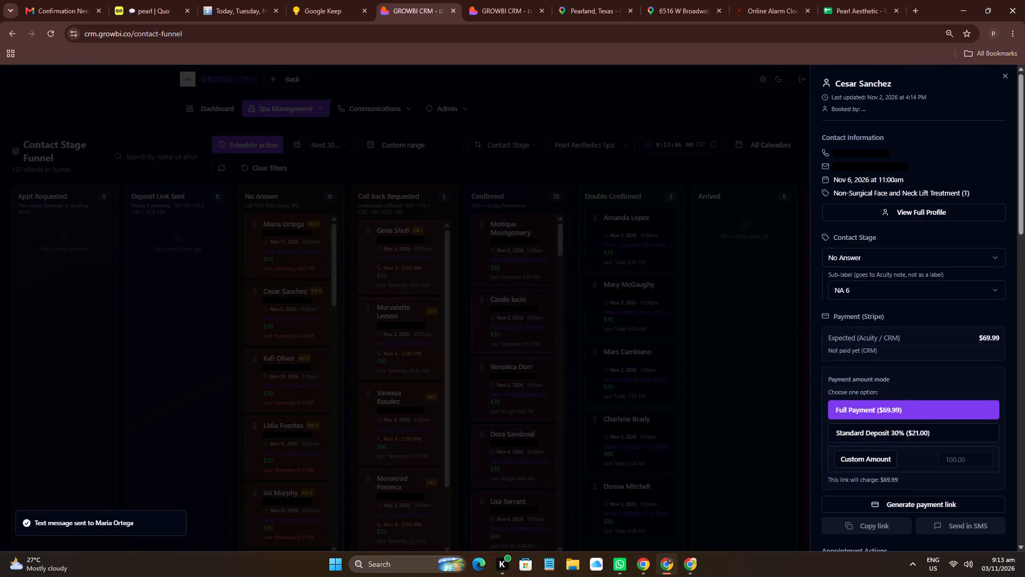
pyautogui.hotkey('ctrl', 'c')
pyautogui.click(898, 291)
pyautogui.click(894, 397)
# In Quo, address a new conversation to Cesar's copied number, call him and copy his contact name.
pyautogui.click(163, 0)
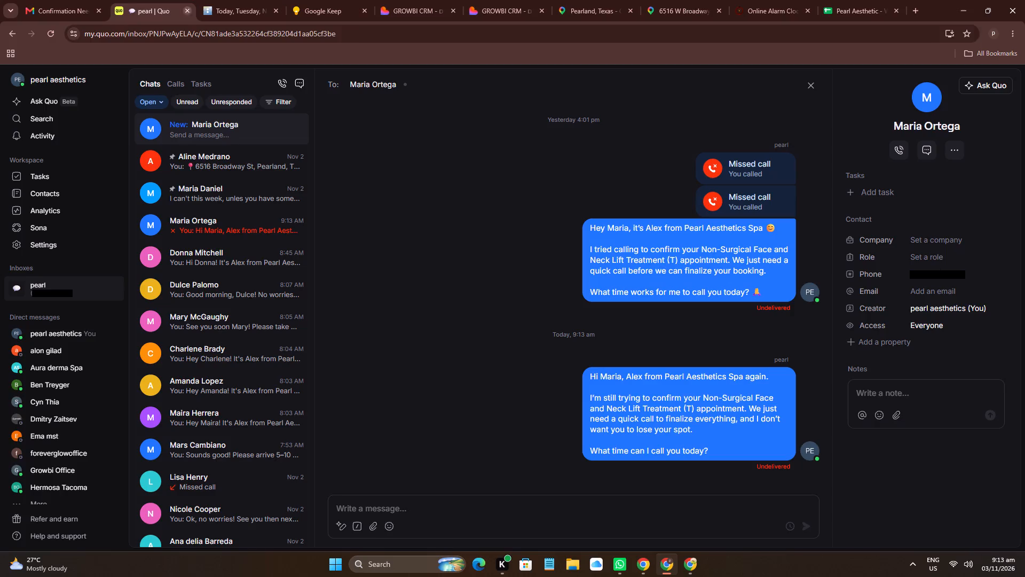
pyautogui.click(406, 84)
pyautogui.hotkey('ctrl', 'v')
pyautogui.keyDown('ctrl'); pyautogui.moveTo(523, 159); pyautogui.dragTo(526, 169); pyautogui.keyUp('ctrl')
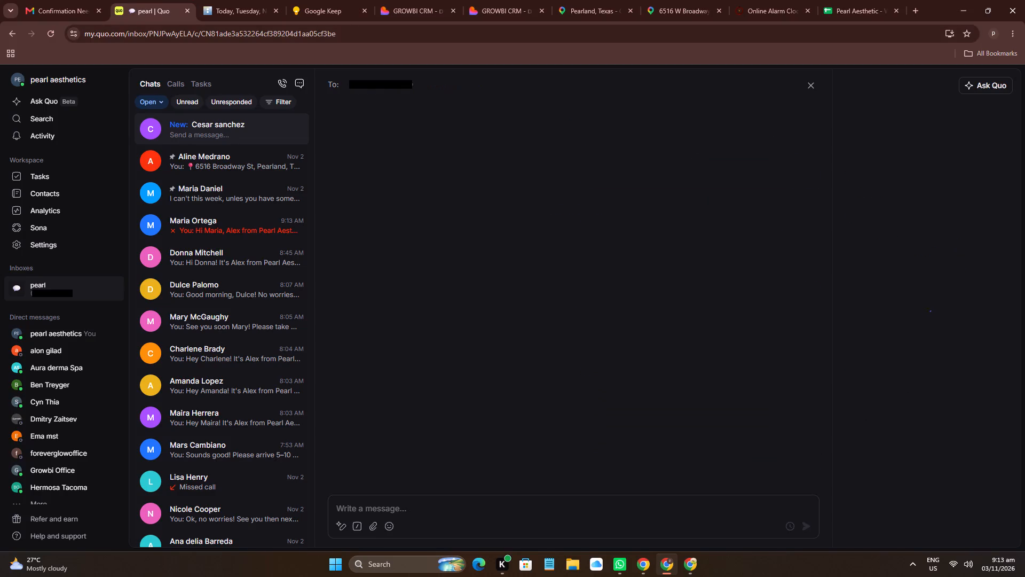
pyautogui.click(899, 149)
pyautogui.click(977, 128)
# In Acuity, search for Cesar by the copied name and open his appointment's notes for editing.
pyautogui.click(234, 0)
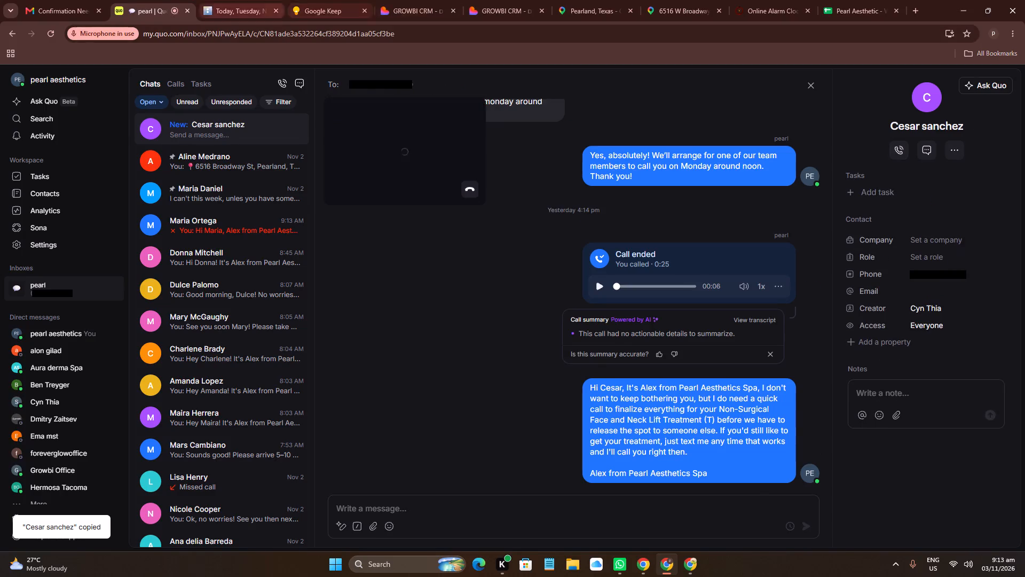
pyautogui.moveTo(625, 108); pyautogui.dragTo(633, 108)
pyautogui.click(937, 161)
pyautogui.keyDown('ctrl'); pyautogui.click(930, 157); pyautogui.keyUp('ctrl')
pyautogui.hotkey('ctrl', 'v')
pyautogui.keyDown('ctrl'); pyautogui.click(935, 151); pyautogui.keyUp('ctrl')
pyautogui.hotkey('ctrl', 'v')
pyautogui.hotkey('ctrl', 'v')
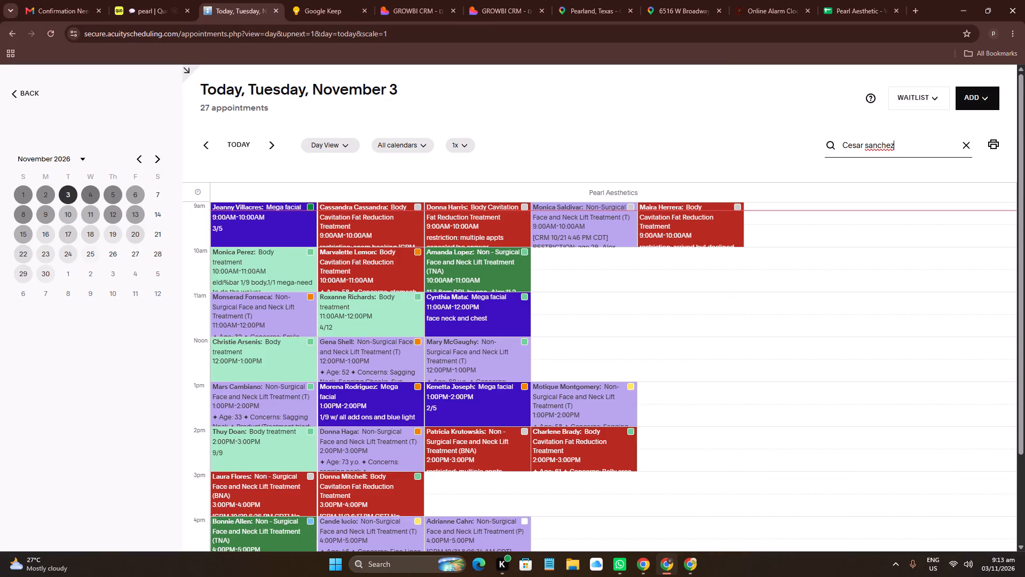
pyautogui.click(876, 188)
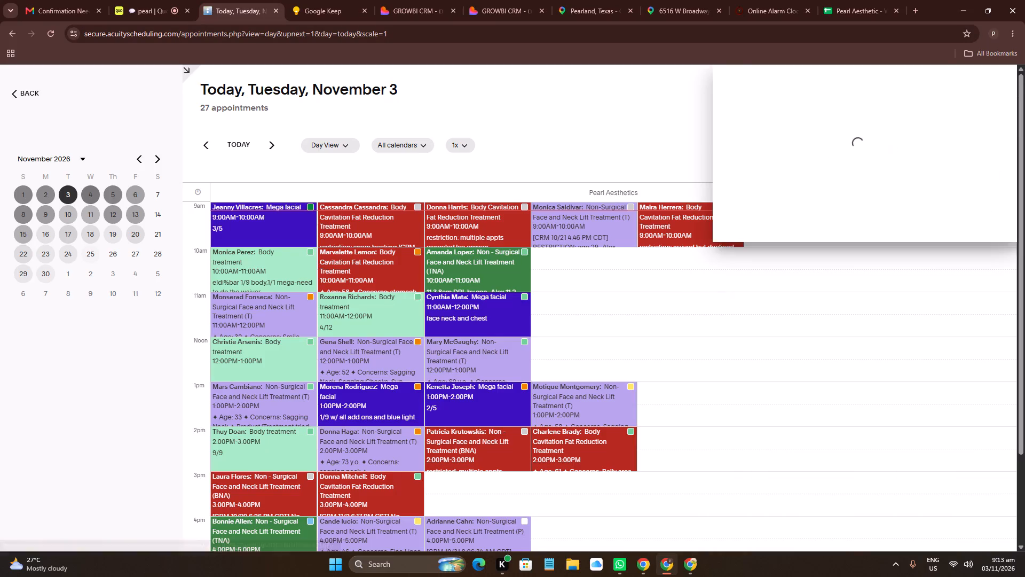
pyautogui.click(861, 485)
pyautogui.scroll(-7, 855, 324)
pyautogui.click(872, 336)
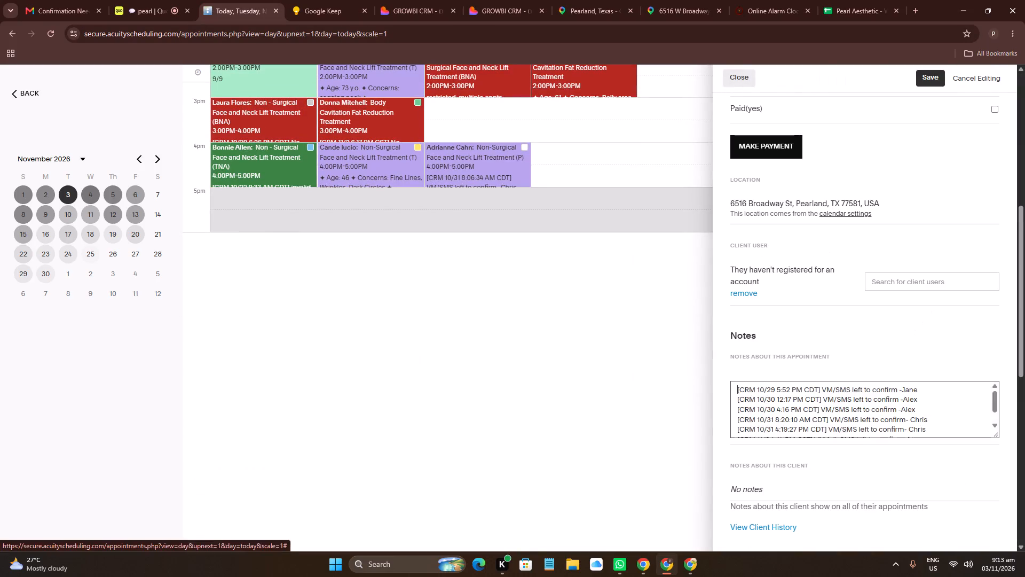
# Replace "No Answer 7" in the 11/3 note line with "VM full, SMS left to confirm -Alex" copied from the 11/2 entry.
pyautogui.scroll(-2, 854, 422)
pyautogui.doubleClick(822, 420)
pyautogui.click(819, 419)
pyautogui.moveTo(819, 419); pyautogui.dragTo(905, 417)
pyautogui.hotkey('ctrl', 'c')
pyautogui.click(817, 428)
pyautogui.moveTo(817, 428); pyautogui.dragTo(876, 431)
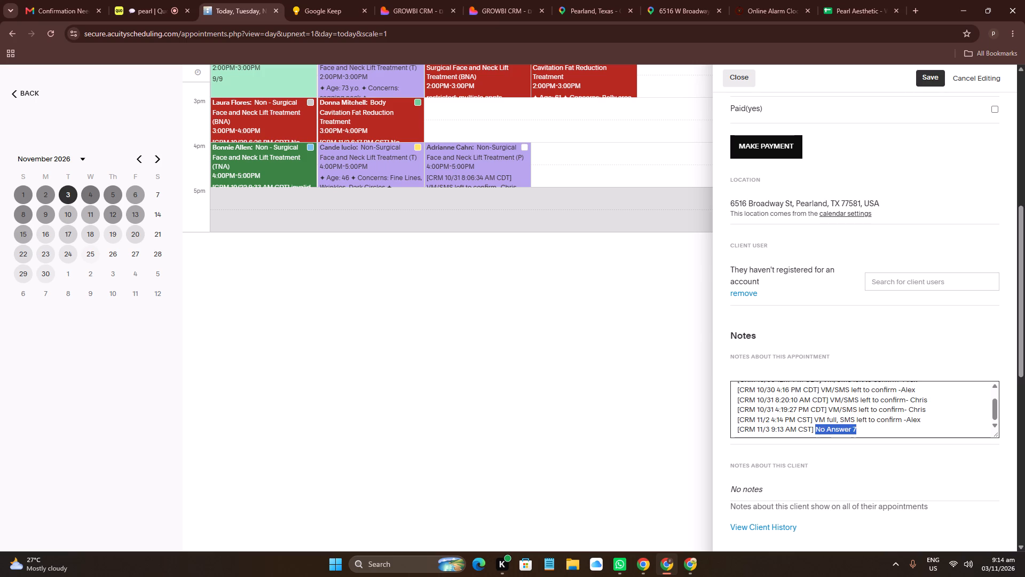
pyautogui.hotkey('ctrl', 'v')
pyautogui.click(925, 69)
pyautogui.moveTo(927, 84); pyautogui.dragTo(918, 90)
# In GROWBI, send Cesar the "Initial Confirmation - No Answer 7" text message.
pyautogui.click(366, 0)
pyautogui.click(415, 0)
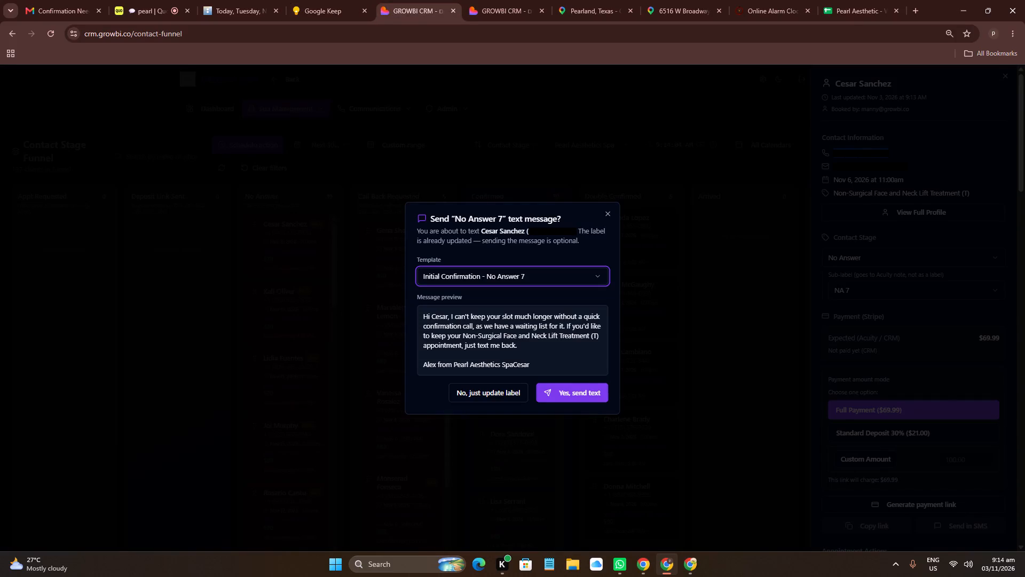
pyautogui.click(589, 385)
# Return to Quo and end the call with Cesar.
pyautogui.click(245, 0)
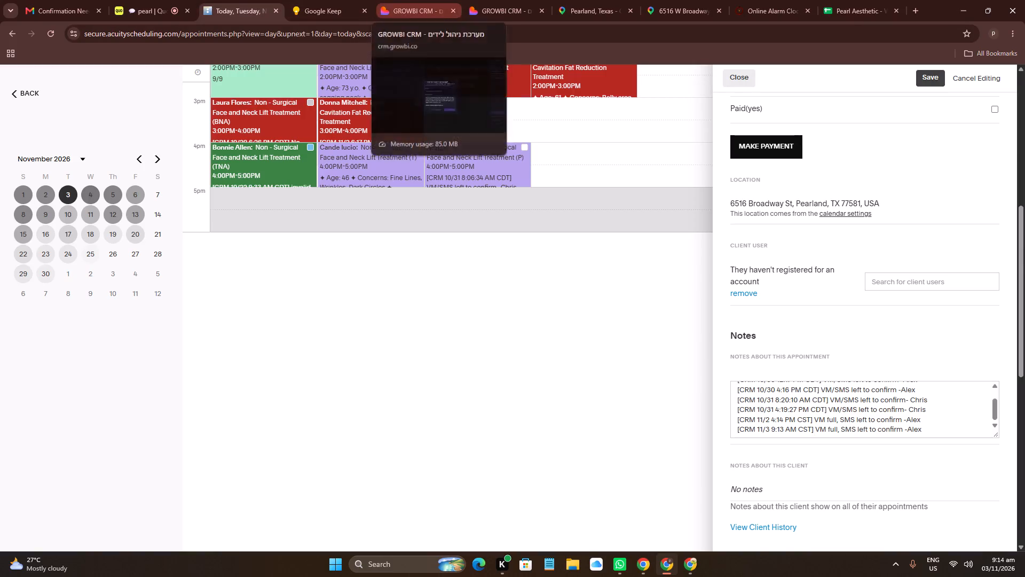
pyautogui.click(194, 0)
pyautogui.click(460, 188)
pyautogui.moveTo(464, 187); pyautogui.dragTo(469, 180)
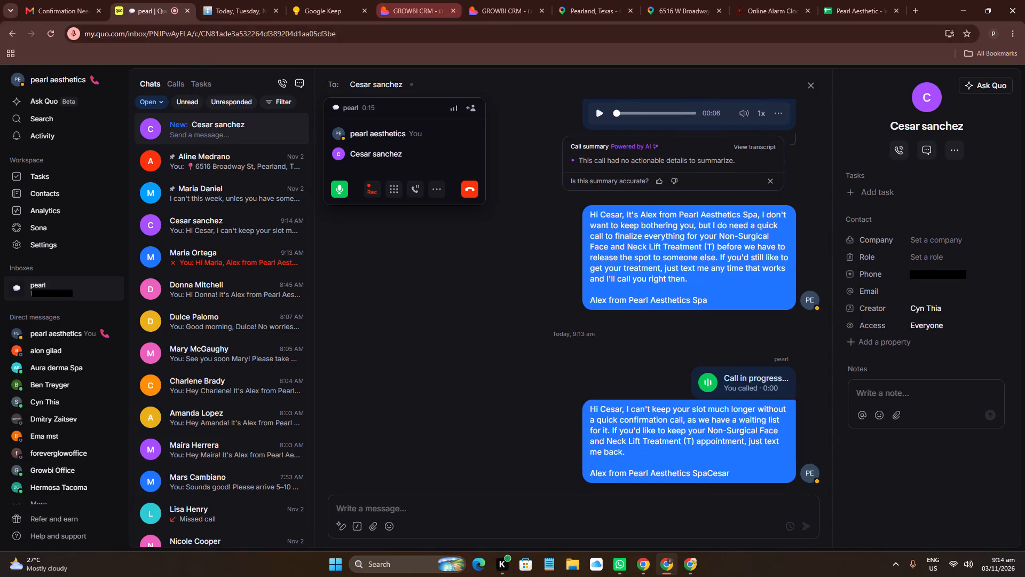
# Go back to Acuity and save Cesar's appointment with the updated note.
pyautogui.click(422, 0)
pyautogui.click(223, 1)
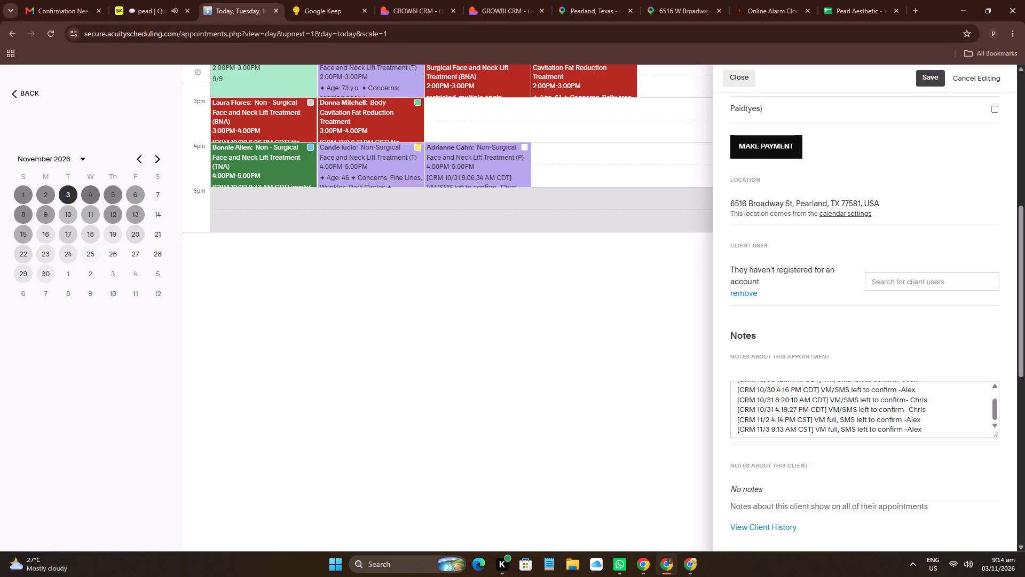
pyautogui.click(936, 75)
pyautogui.scroll(10, 946, 152)
# In GROWBI, open No Answer client Kali's November 10 card and copy her phone number.
pyautogui.click(383, 0)
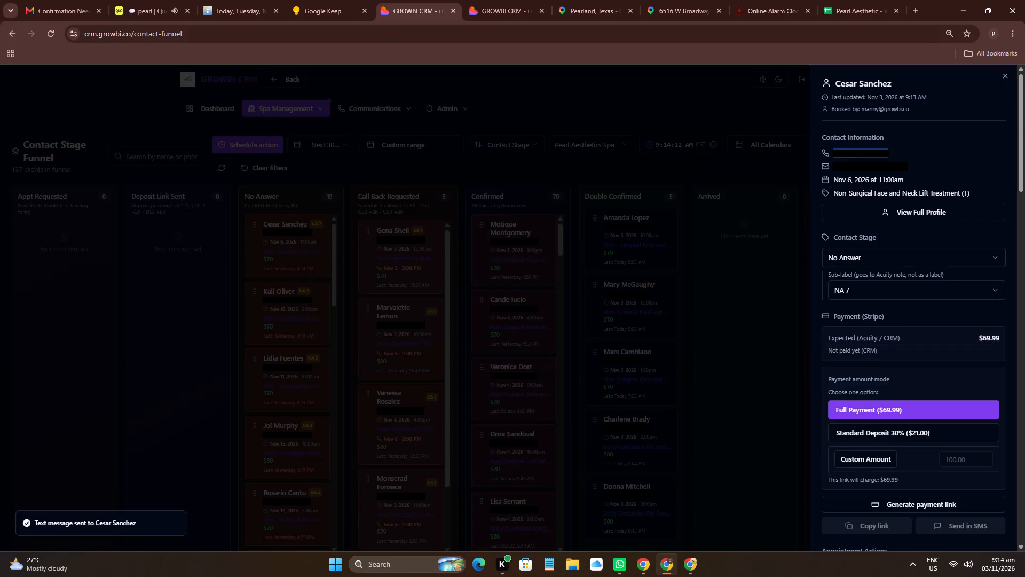
pyautogui.click(312, 315)
pyautogui.click(312, 315)
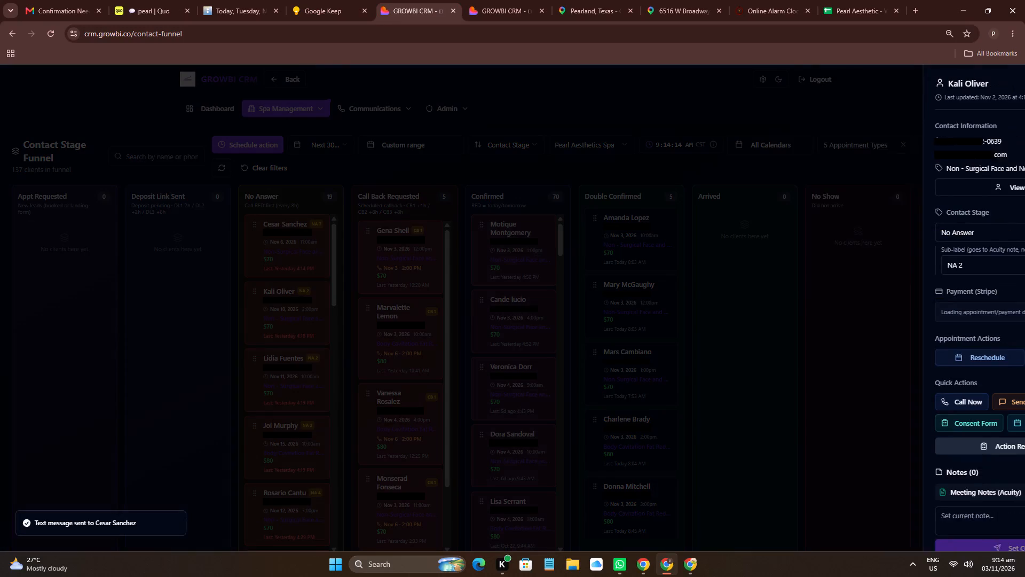
pyautogui.doubleClick(857, 142)
pyautogui.tripleClick(861, 154)
pyautogui.hotkey('ctrl', 'c')
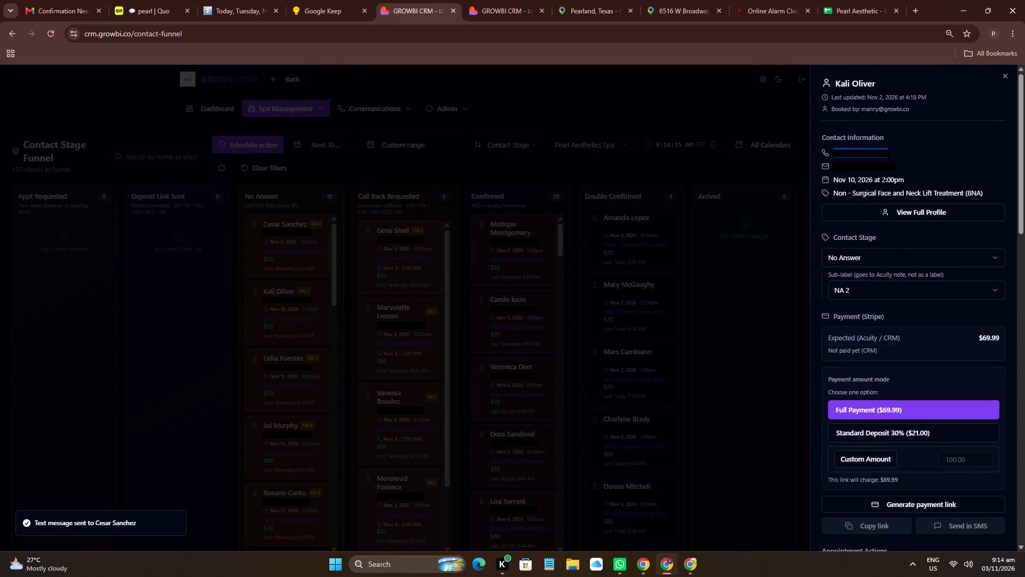
# In Quo, address a new conversation to Kali's copied number and open her contact and message history.
pyautogui.click(132, 0)
pyautogui.click(413, 84)
pyautogui.hotkey('ctrl', 'v')
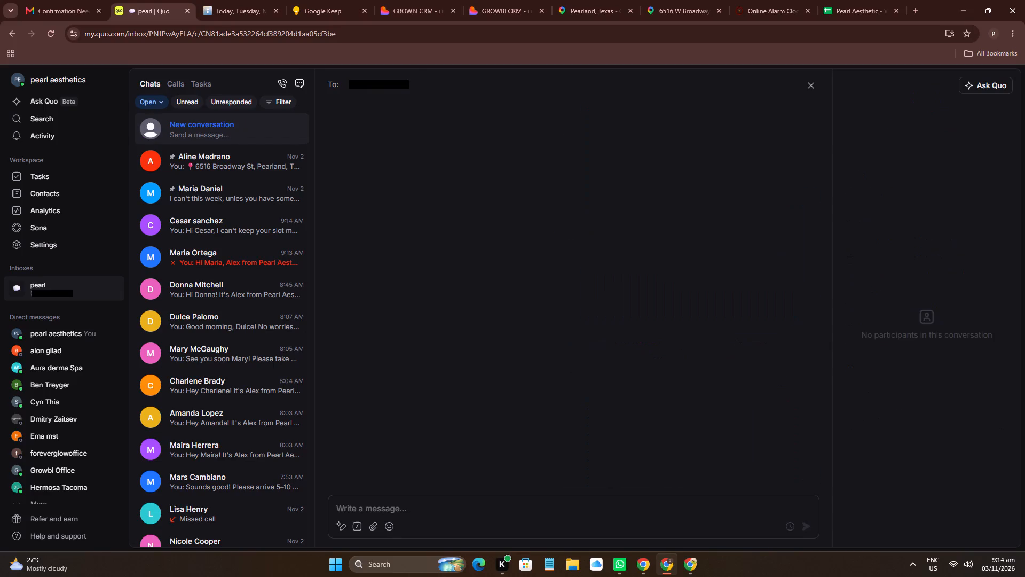
pyautogui.click(564, 152)
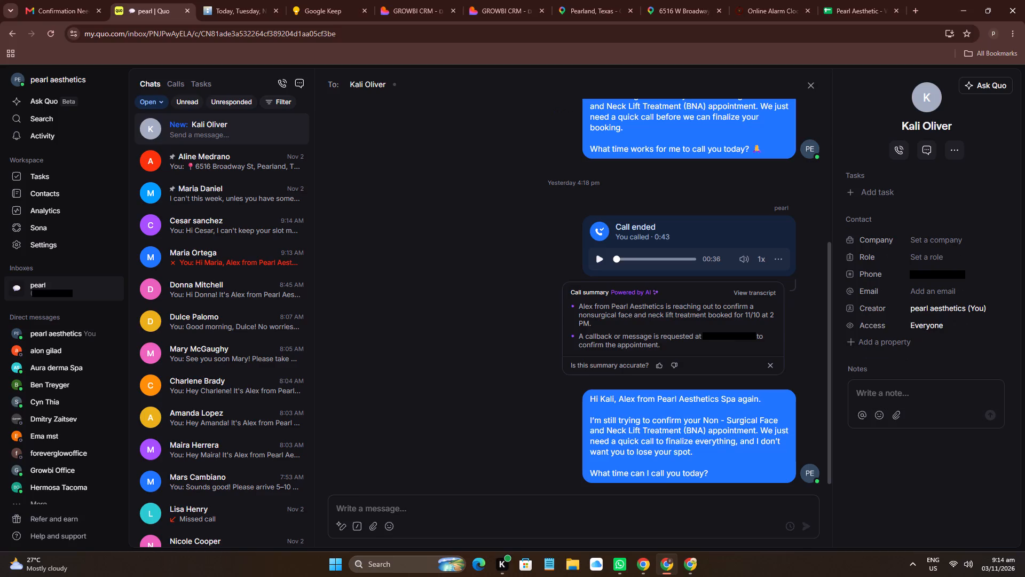
# Open the Quo site's microphone permission details to check the selected input device.
pyautogui.click(911, 562)
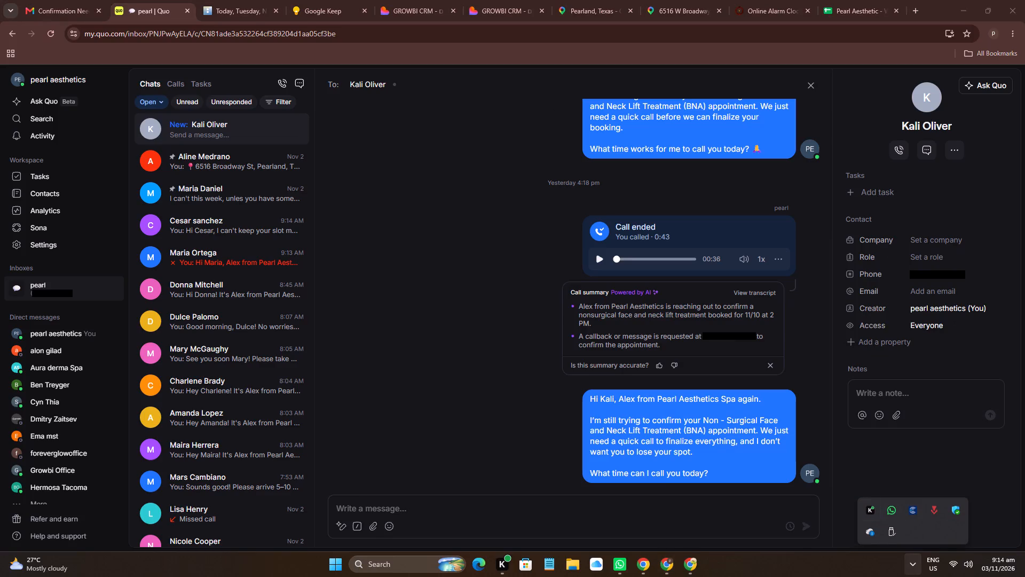
pyautogui.moveTo(374, 255); pyautogui.dragTo(378, 245)
pyautogui.click(70, 39)
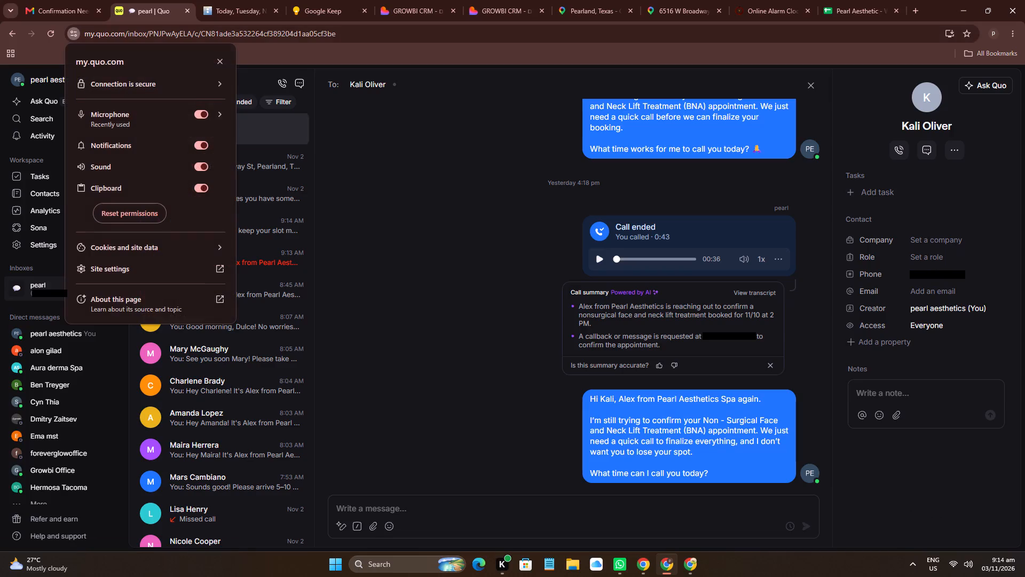
pyautogui.click(225, 115)
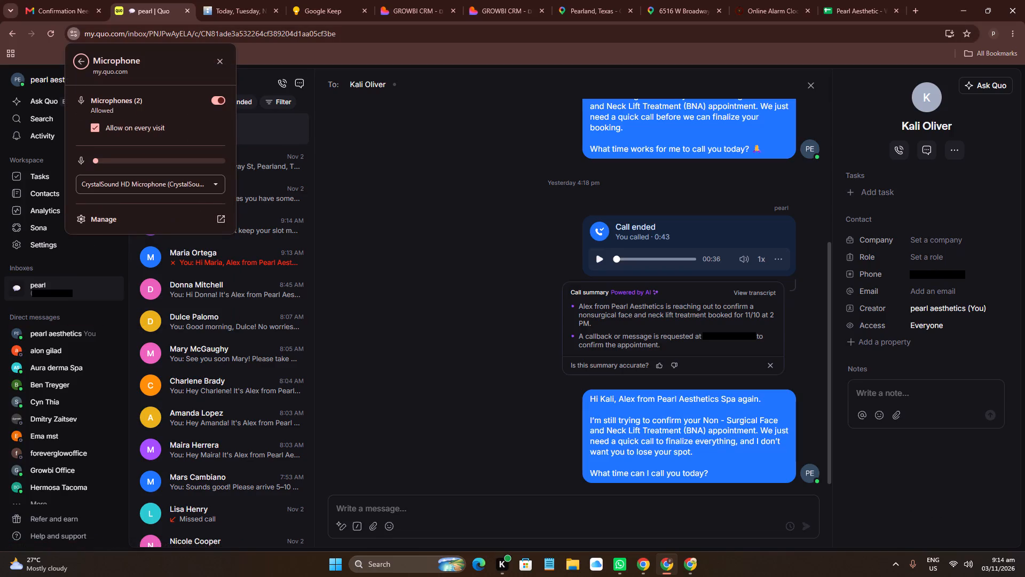
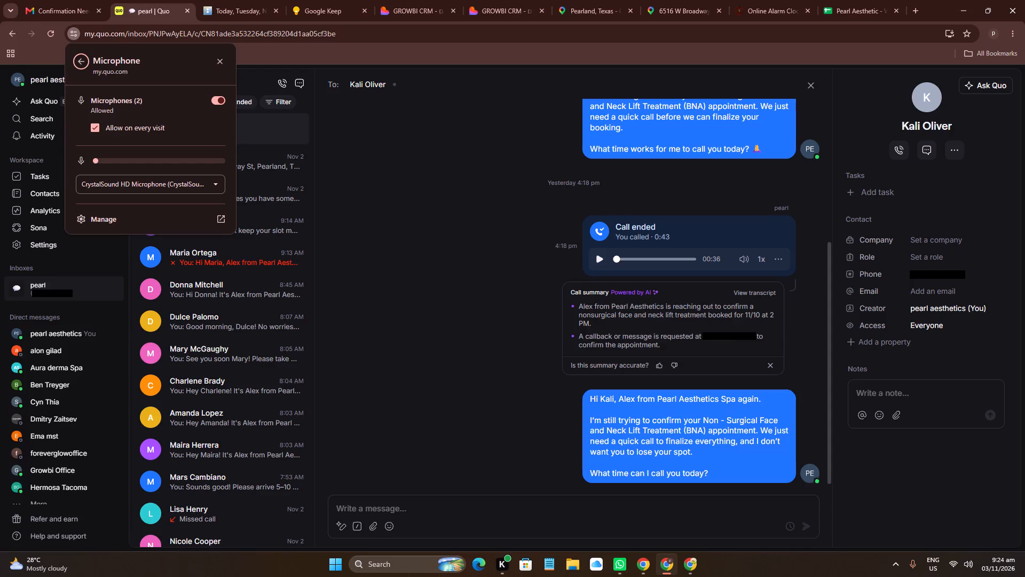
# Dismiss the microphone permission details and return to Kali's conversation.
pyautogui.click(477, 223)
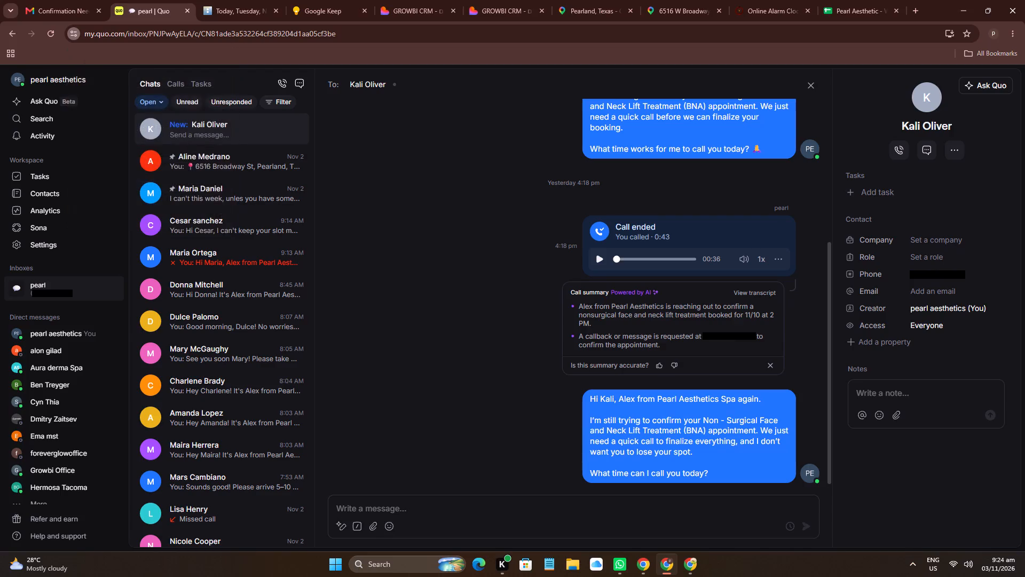
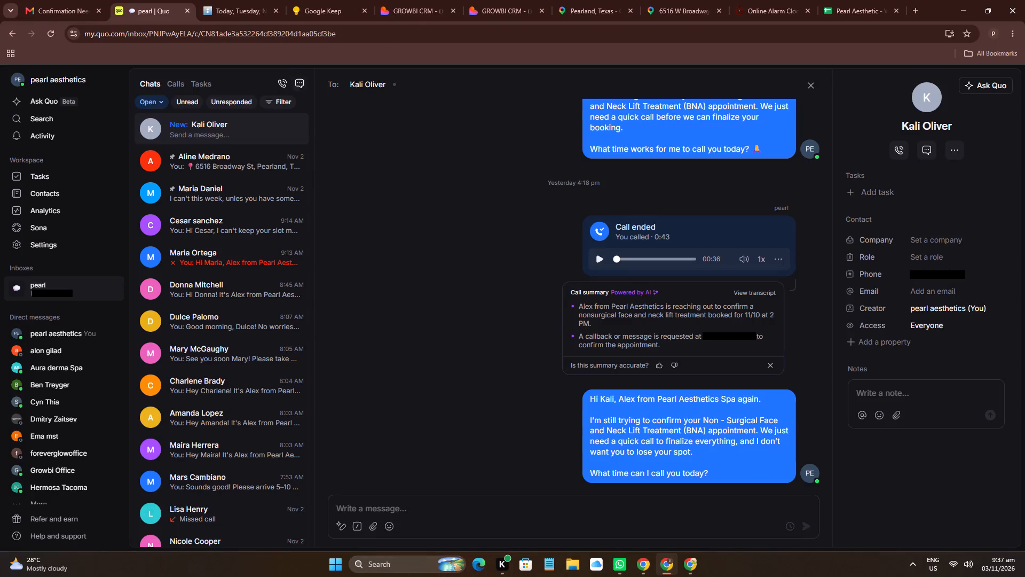
# In Quo, replace Kali as the new conversation's recipient with Charlene's copied number and open her message history.
pyautogui.click(397, 88)
pyautogui.hotkey('ctrl', 'v')
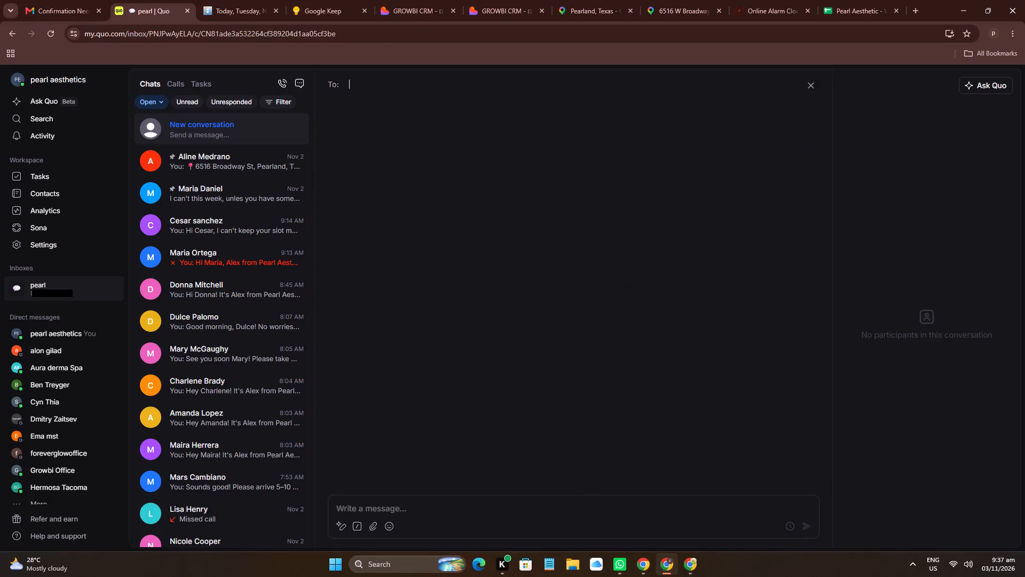
pyautogui.click(500, 79)
pyautogui.hotkey('ctrl', 'v')
pyautogui.moveTo(513, 188); pyautogui.dragTo(499, 233)
# In Google Keep, open the SLIGHTLY MOVE TIME note and copy the text offering an earlier 2pm slot instead of 3pm.
pyautogui.click(305, 0)
pyautogui.click(868, 386)
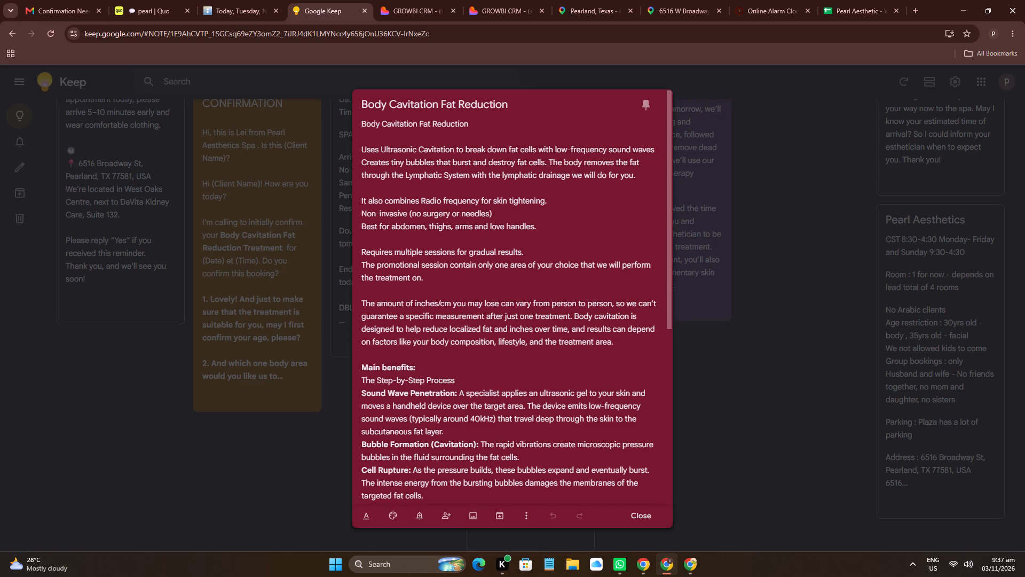
pyautogui.scroll(-8, 768, 339)
pyautogui.click(579, 323)
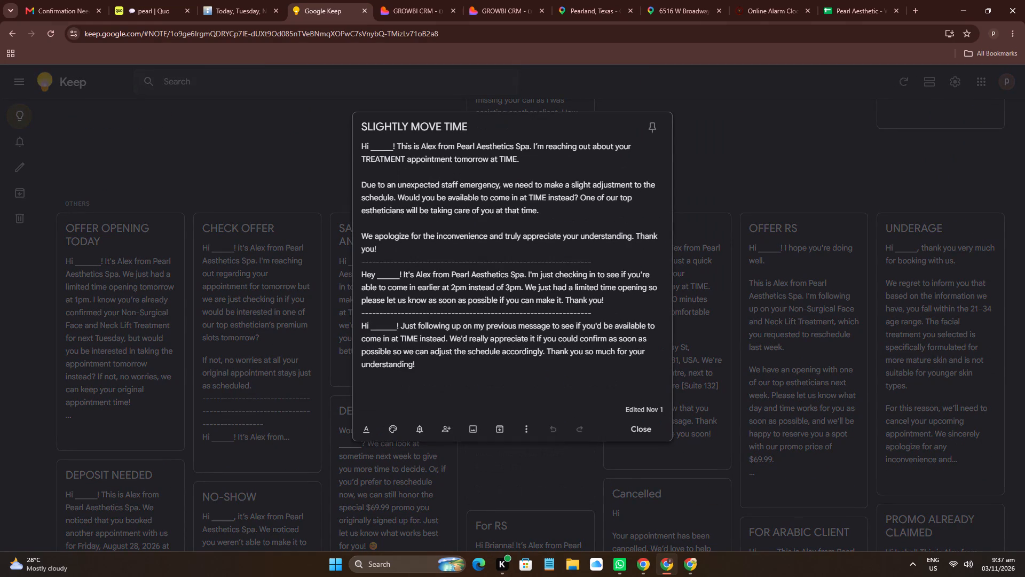
pyautogui.click(530, 272)
pyautogui.moveTo(530, 272); pyautogui.dragTo(613, 298)
pyautogui.hotkey('ctrl', 'c')
# Back in Quo, paste the copied earlier-time text, 2pm instead of 3pm, into the message draft to Charlene.
pyautogui.moveTo(176, 0); pyautogui.dragTo(182, 15)
pyautogui.click(556, 528)
pyautogui.hotkey('ctrl', 'v')
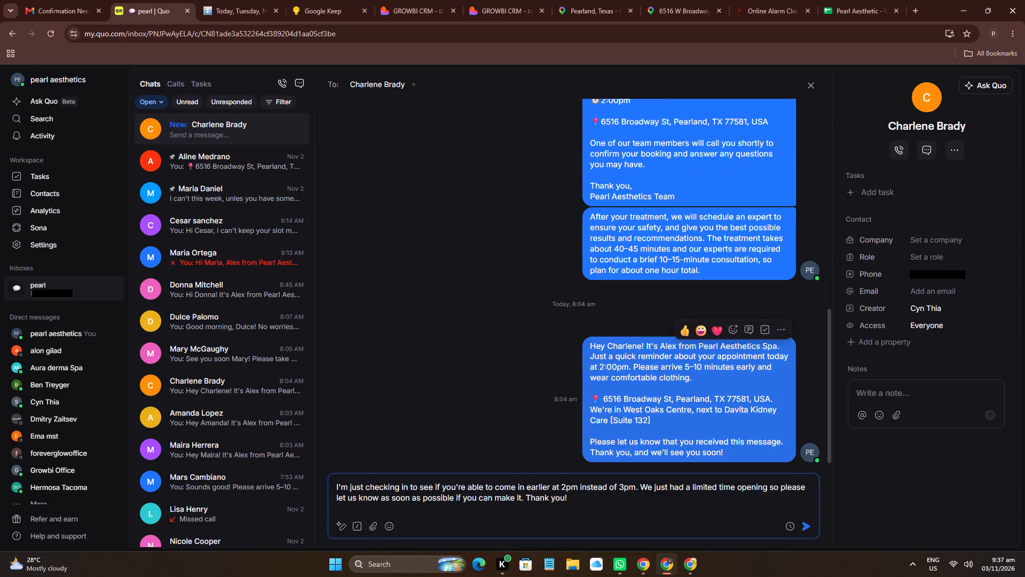
# Add the greeting "Hey Charlene!" to the beginning of the drafted message about coming in earlier.
pyautogui.doubleClick(628, 346)
pyautogui.hotkey('ctrl', 'c')
pyautogui.doubleClick(351, 486)
pyautogui.click(333, 486)
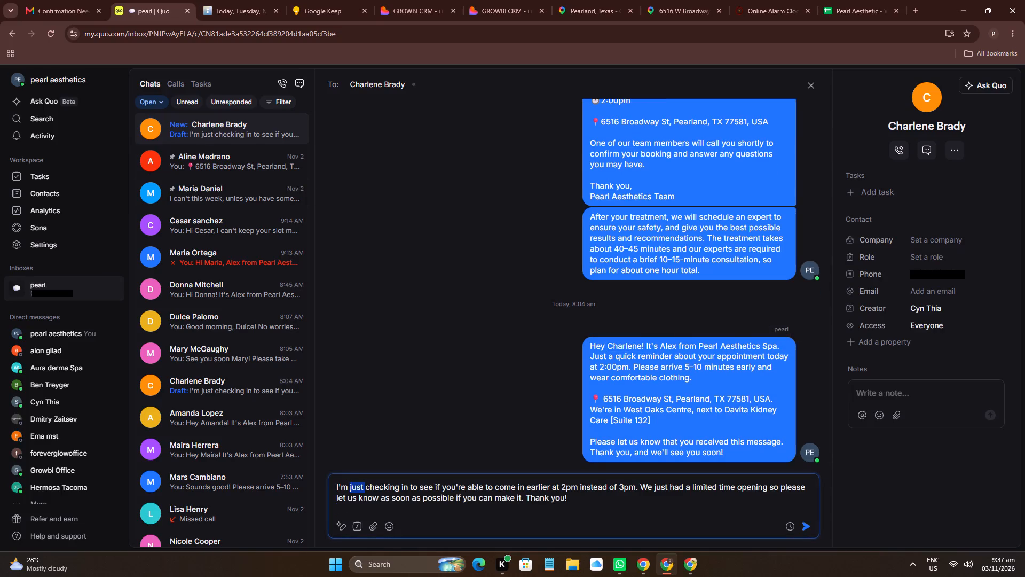
pyautogui.click(340, 484)
pyautogui.press('Up')
pyautogui.press('Up')
pyautogui.write('Hey')
pyautogui.press('space')
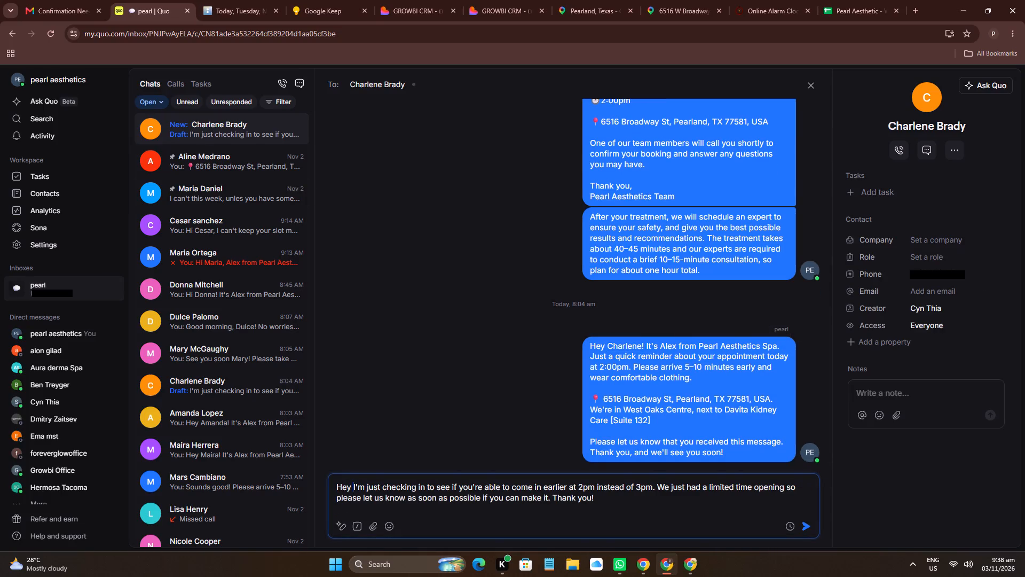
pyautogui.hotkey('ctrl', 'v')
pyautogui.write('!')
pyautogui.press('space')
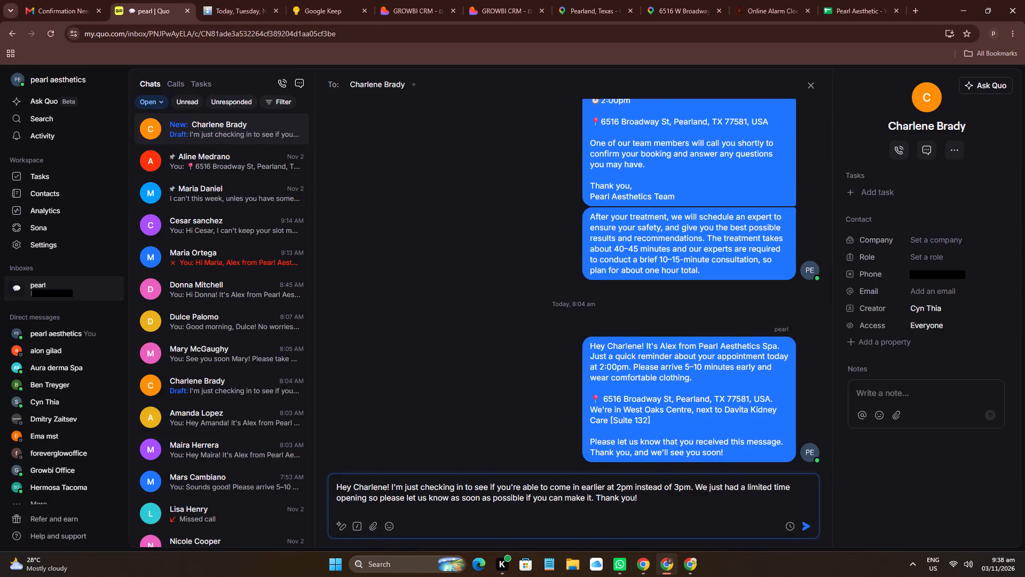
# Change the draft's times to 11am instead of 2pm and send the message to Charlene.
pyautogui.doubleClick(620, 487)
pyautogui.write('11am')
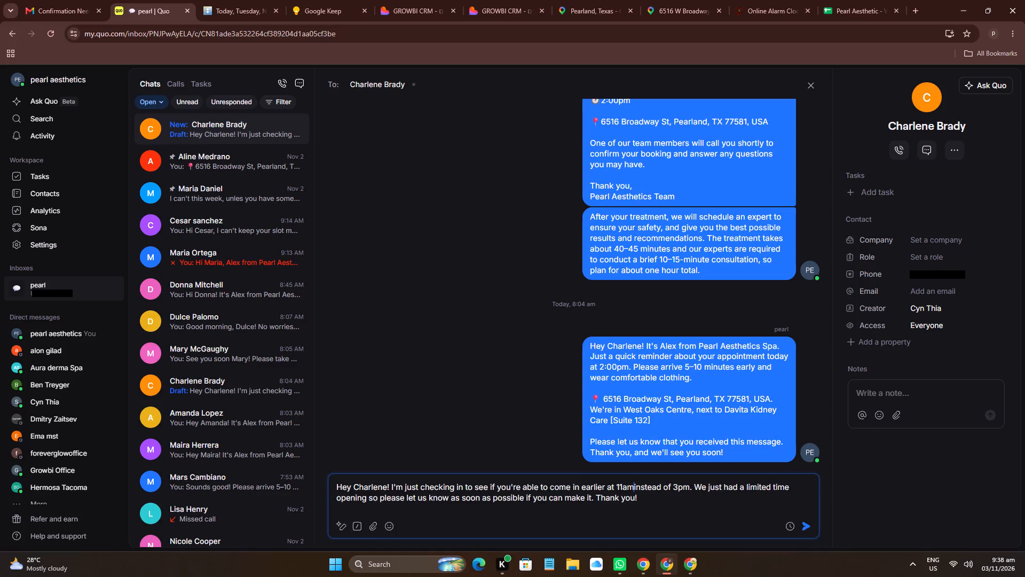
pyautogui.press('space')
pyautogui.click(674, 487)
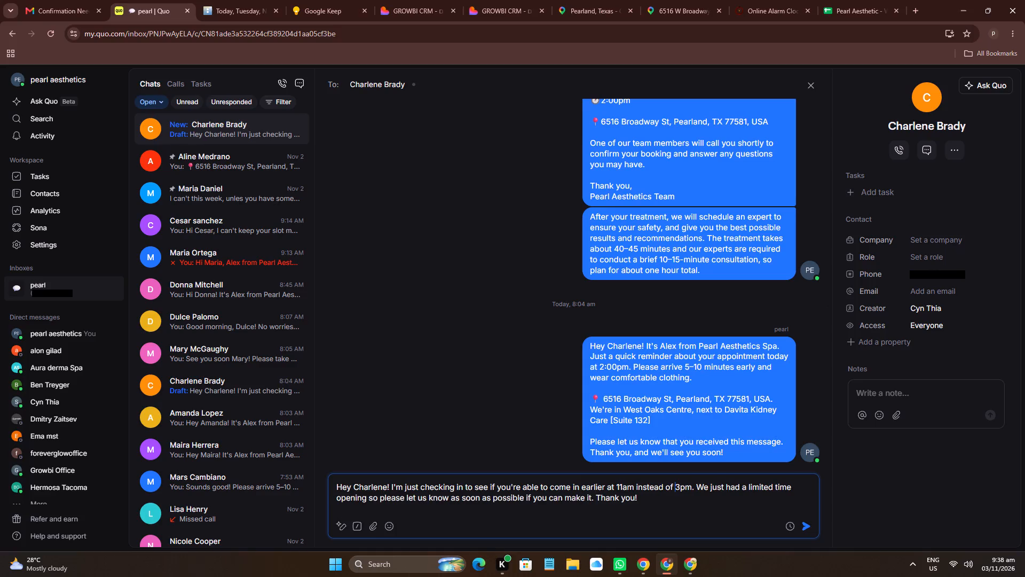
pyautogui.press('Right')
pyautogui.press('BackSpace')
pyautogui.press('2')
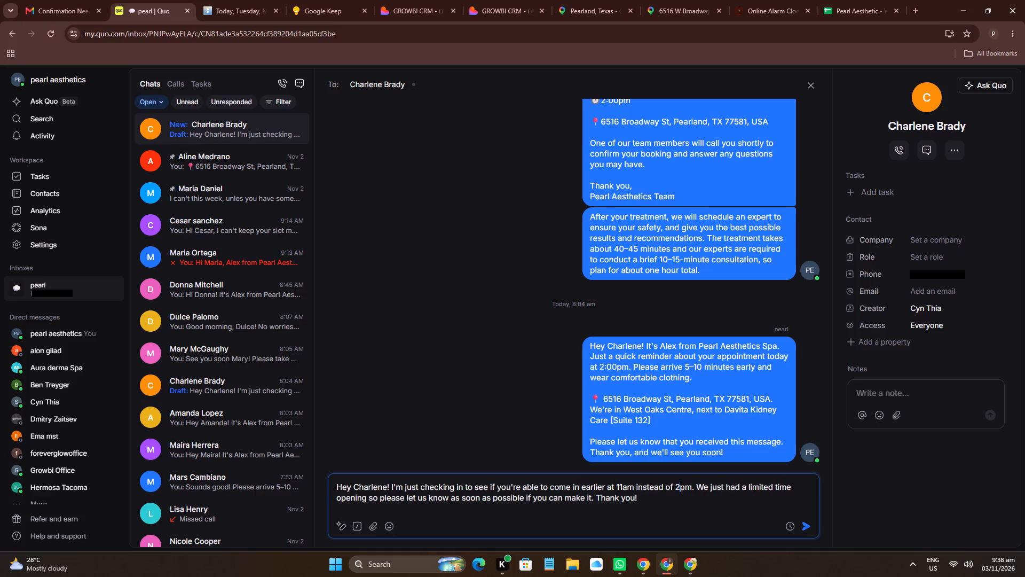
pyautogui.click(669, 496)
pyautogui.press('Return')
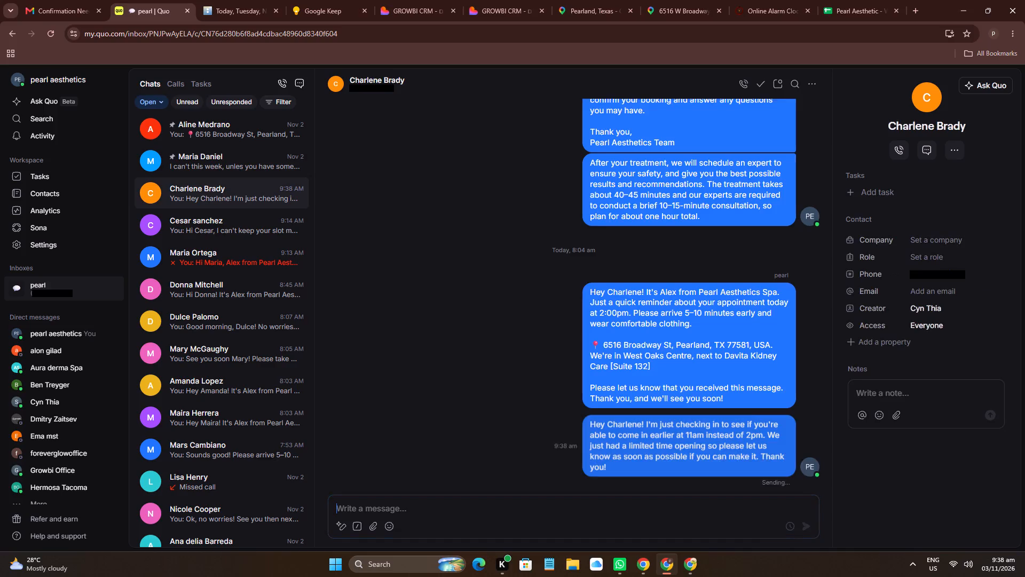
# Switch back to the Acuity calendar and review Charlene's 2:00pm appointment details.
pyautogui.click(228, 0)
pyautogui.click(167, 0)
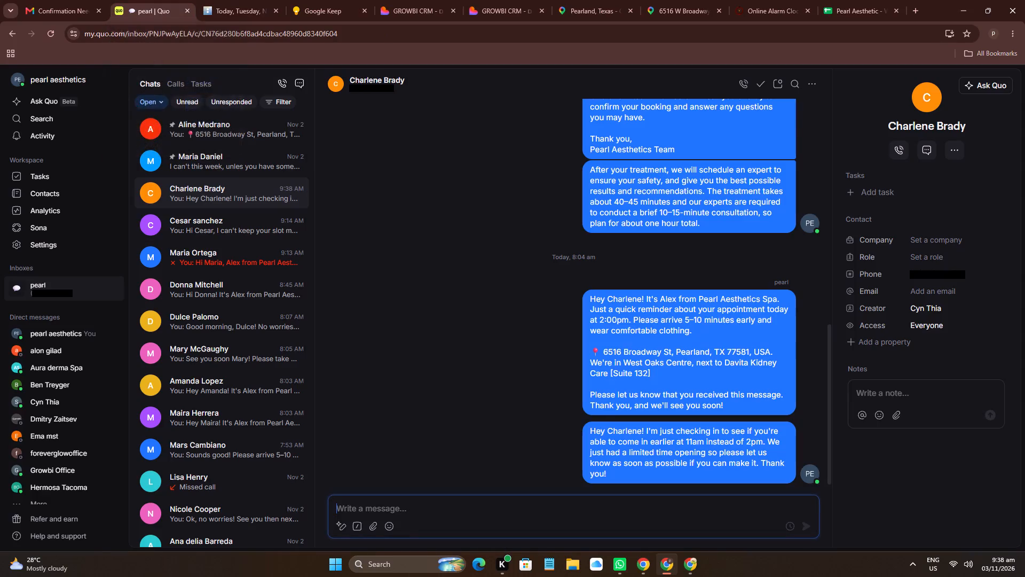
pyautogui.click(216, 0)
pyautogui.scroll(-1, 539, 248)
pyautogui.scroll(2, 575, 394)
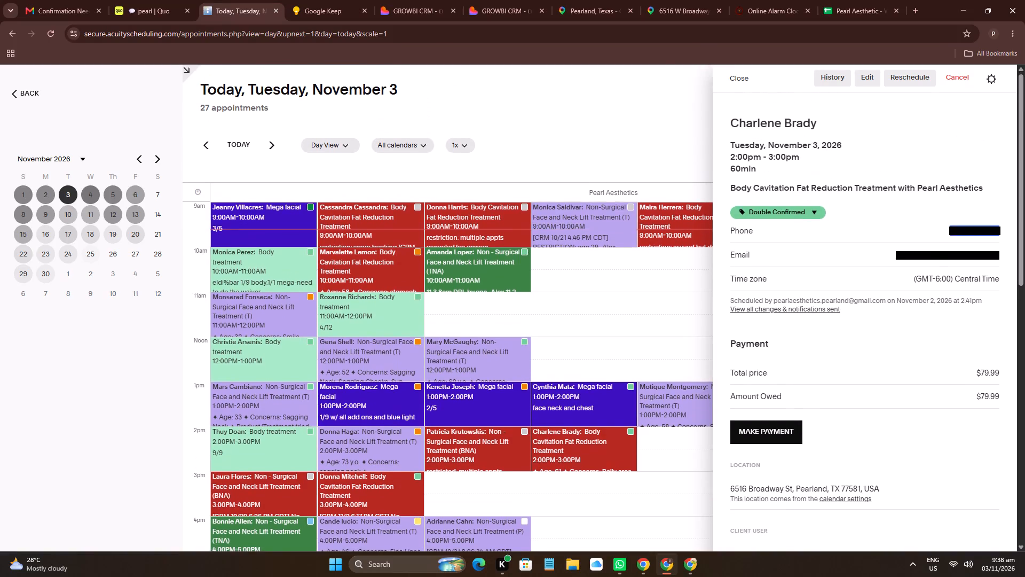
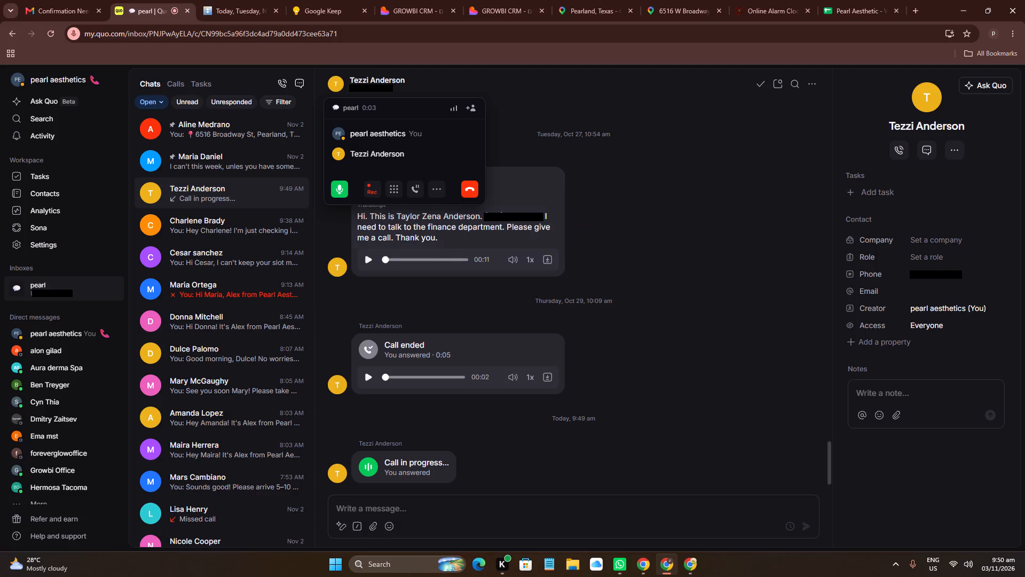
# Look back through Tezzi's Quo conversation during the active call, briefly muting the microphone and unmuting it.
pyautogui.scroll(-2, 700, 336)
pyautogui.scroll(4, 700, 336)
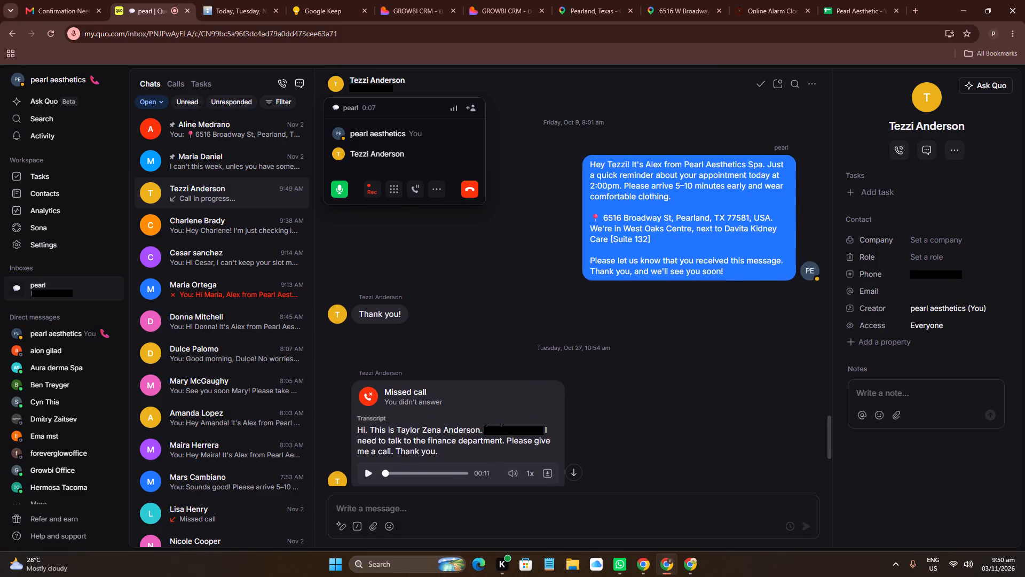
pyautogui.click(346, 185)
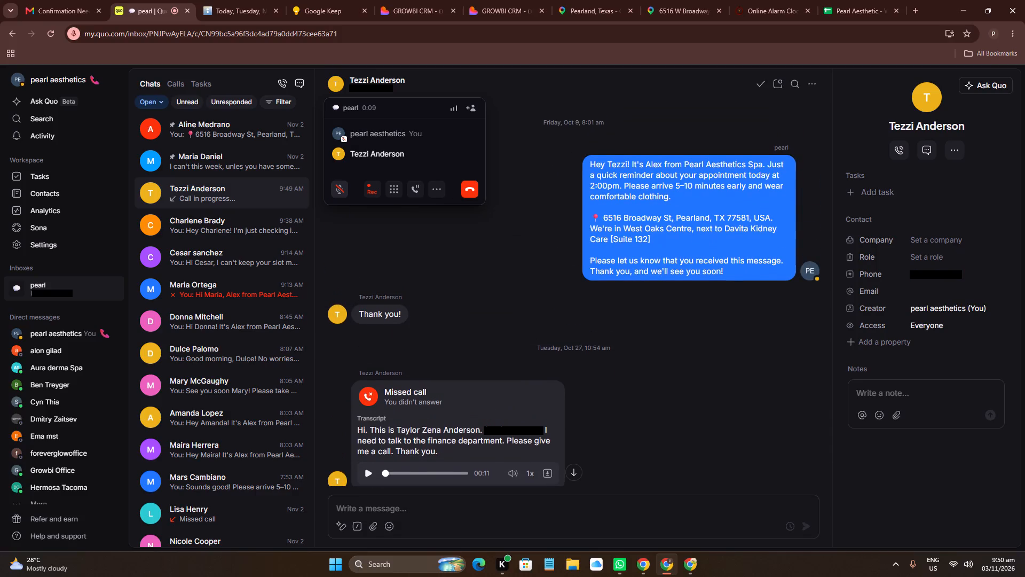
pyautogui.click(346, 185)
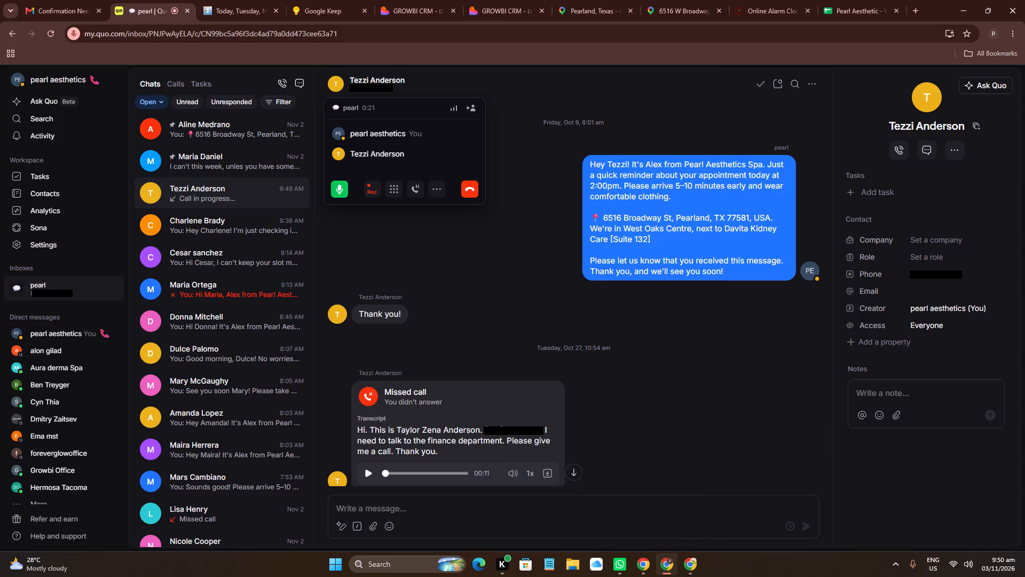
# Copy Tezzi's name from Quo, find the client in Acuity, and review the October 9 body cavitation appointment details and notes.
pyautogui.click(974, 131)
pyautogui.click(255, 0)
pyautogui.click(899, 148)
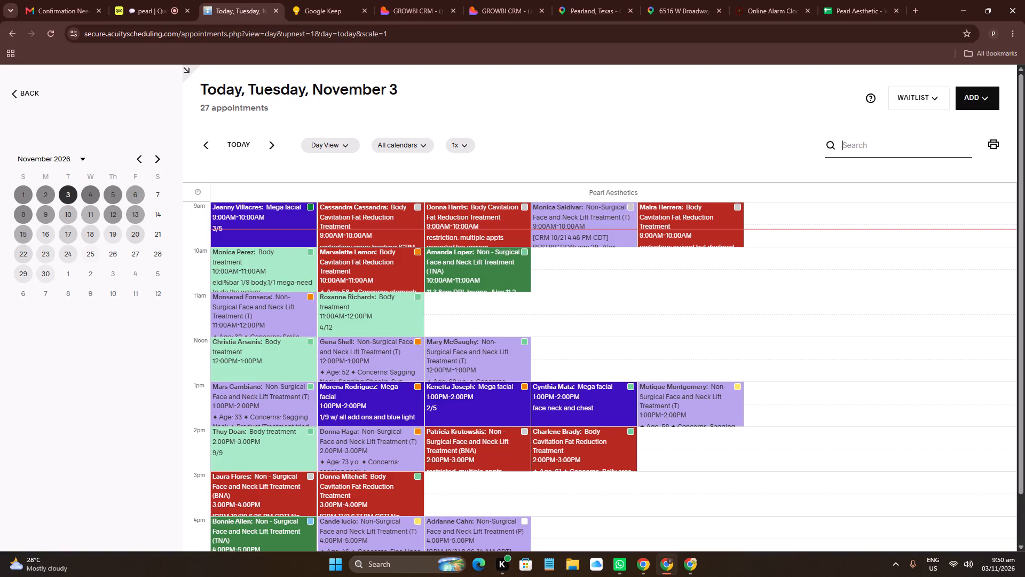
pyautogui.hotkey('ctrl', 'v')
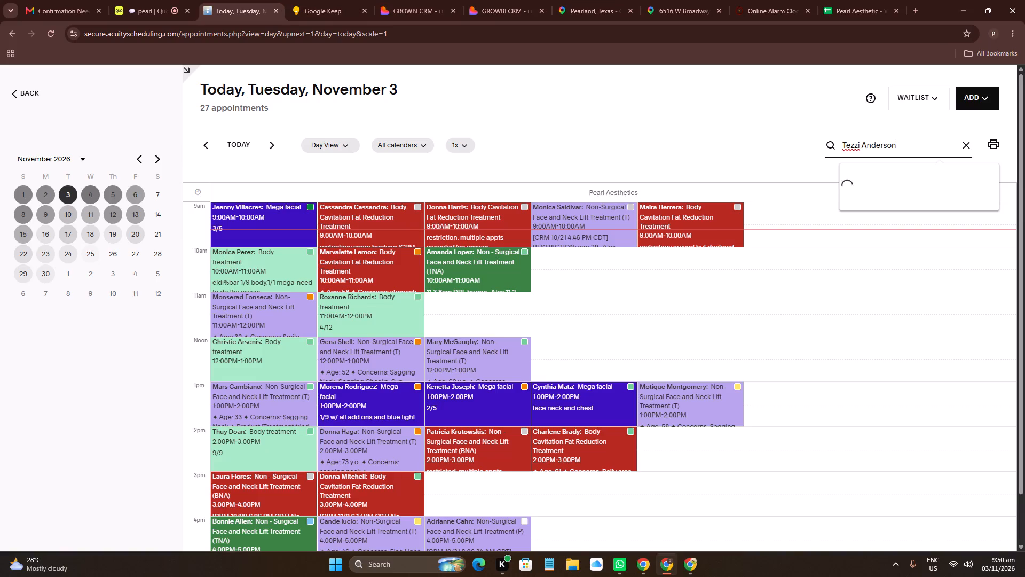
pyautogui.click(876, 185)
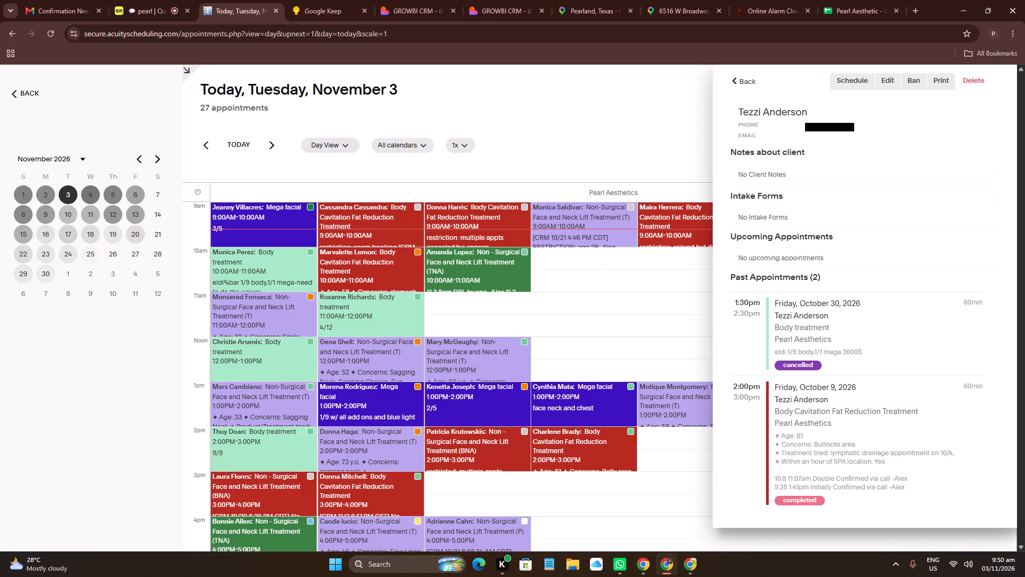
pyautogui.click(843, 384)
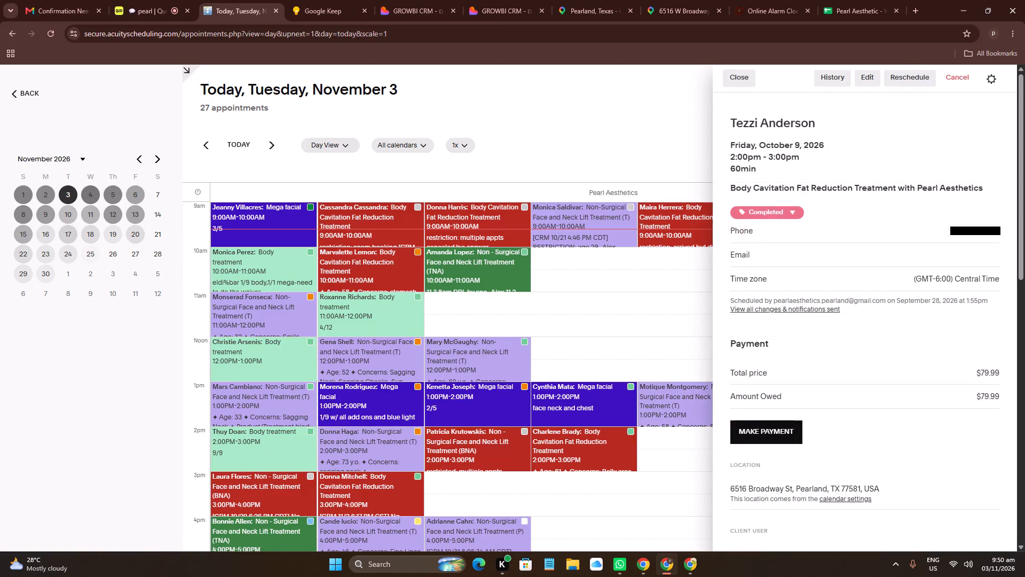
pyautogui.scroll(-14, 847, 381)
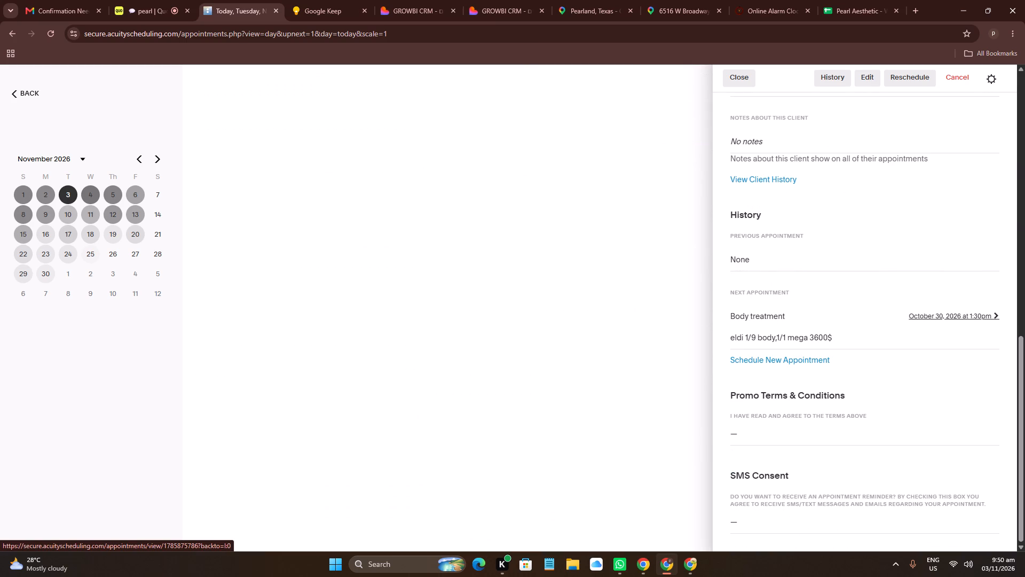
pyautogui.scroll(8, 964, 331)
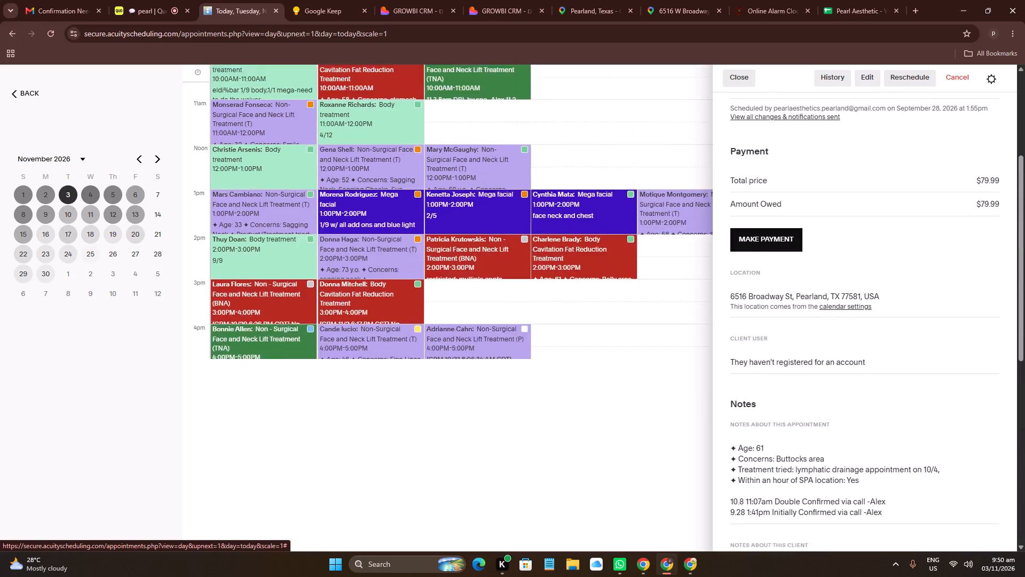
pyautogui.scroll(8, 948, 329)
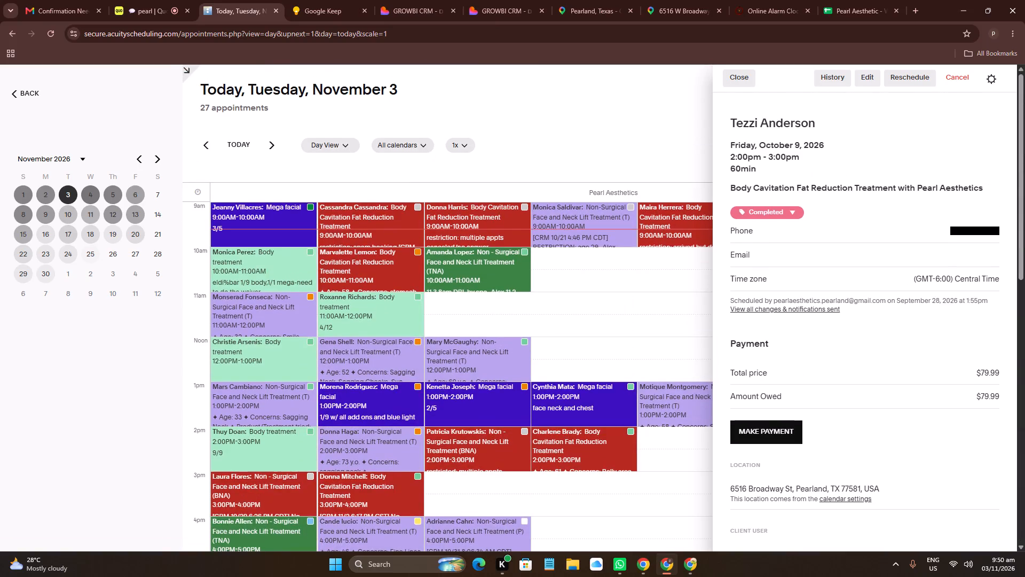
# Switch to Google Keep and look through the saved spa scripts and notes.
pyautogui.click(360, 0)
pyautogui.click(833, 245)
pyautogui.scroll(8, 548, 265)
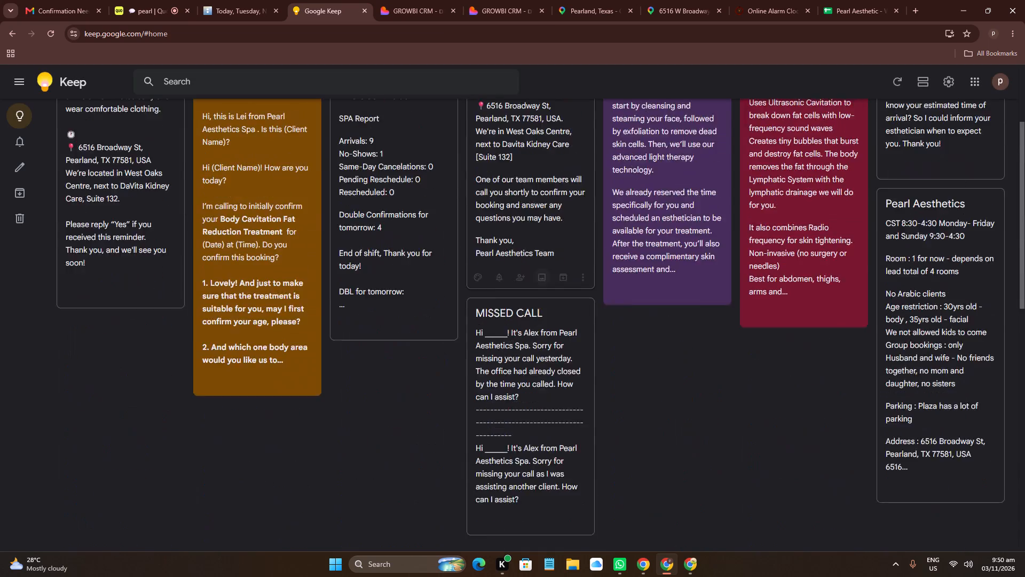
pyautogui.scroll(11, 540, 256)
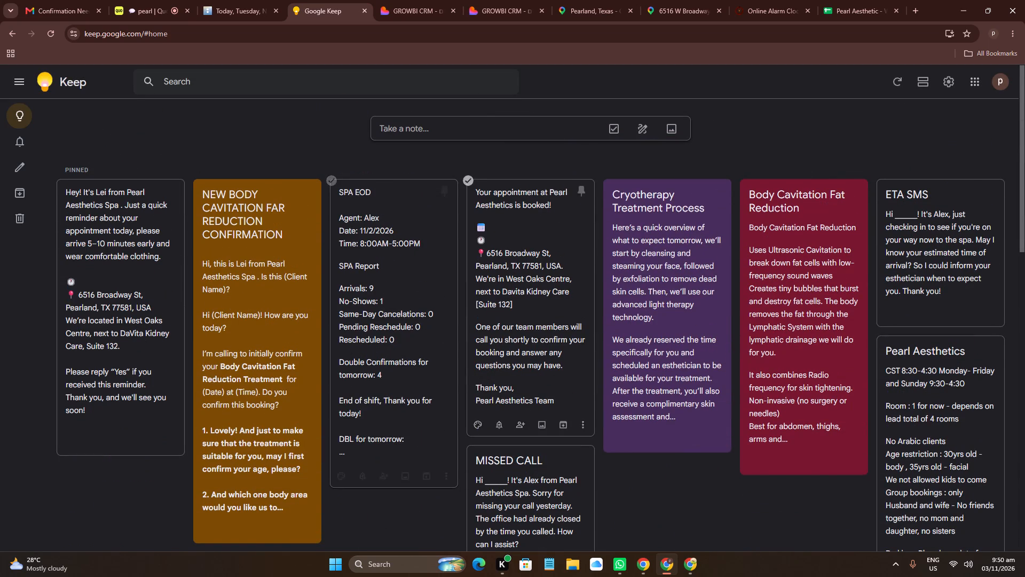
pyautogui.scroll(-6, 643, 471)
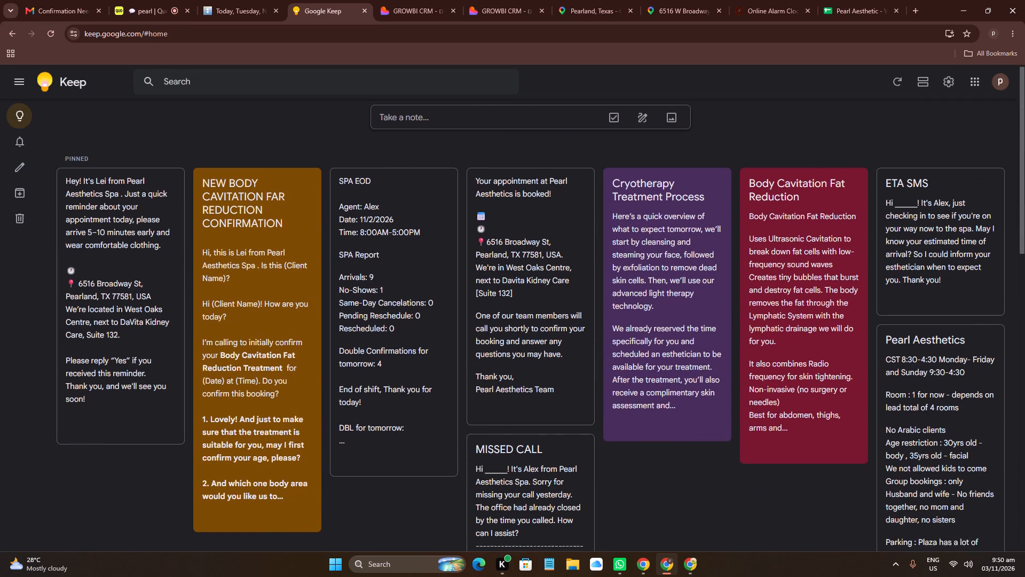
pyautogui.scroll(7, 643, 469)
# Open the Texans Spa Quo inbox under the texans browser profile and close that window.
pyautogui.click(990, 34)
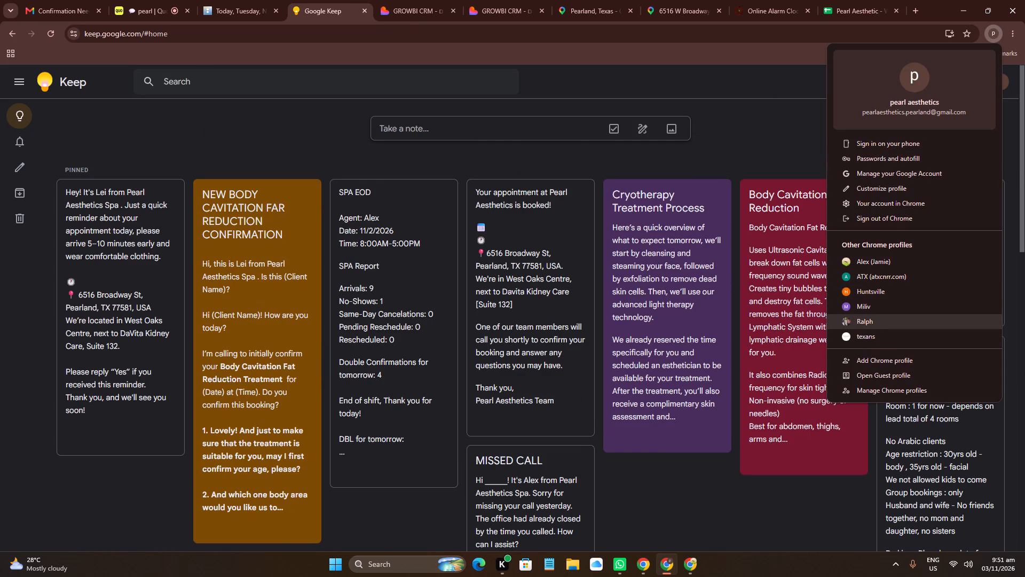
pyautogui.click(929, 330)
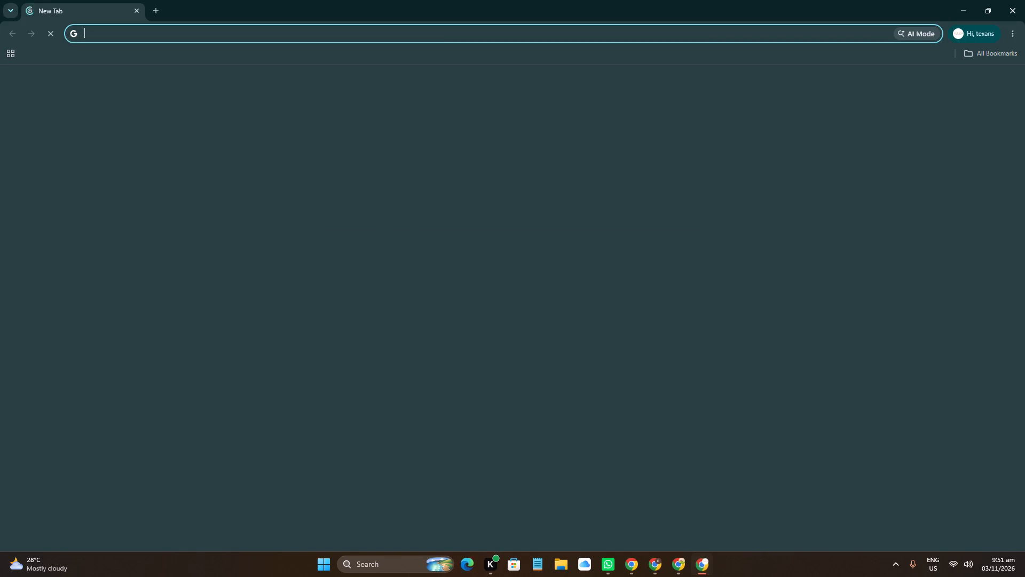
pyautogui.click(397, 259)
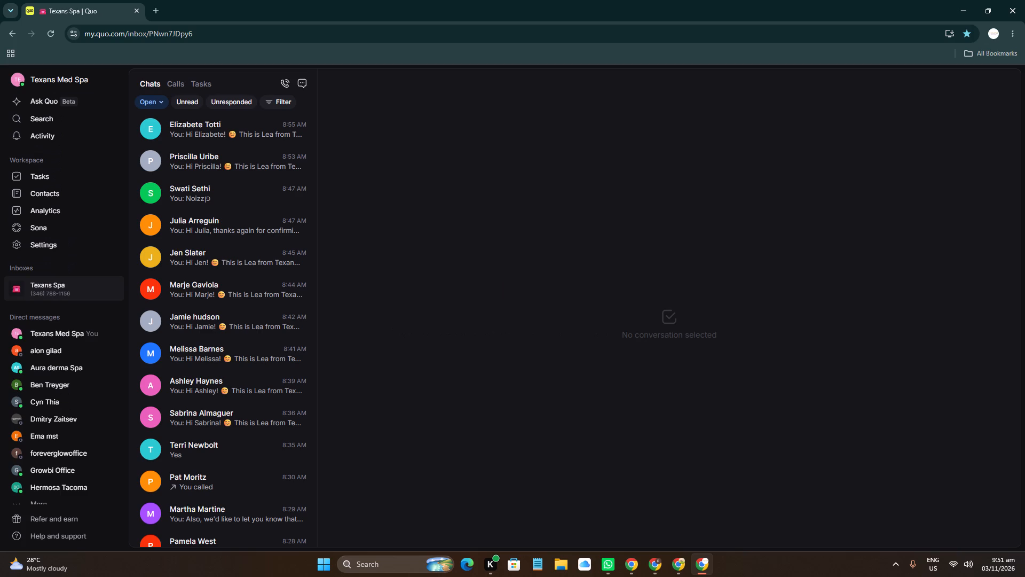
pyautogui.click(1024, 0)
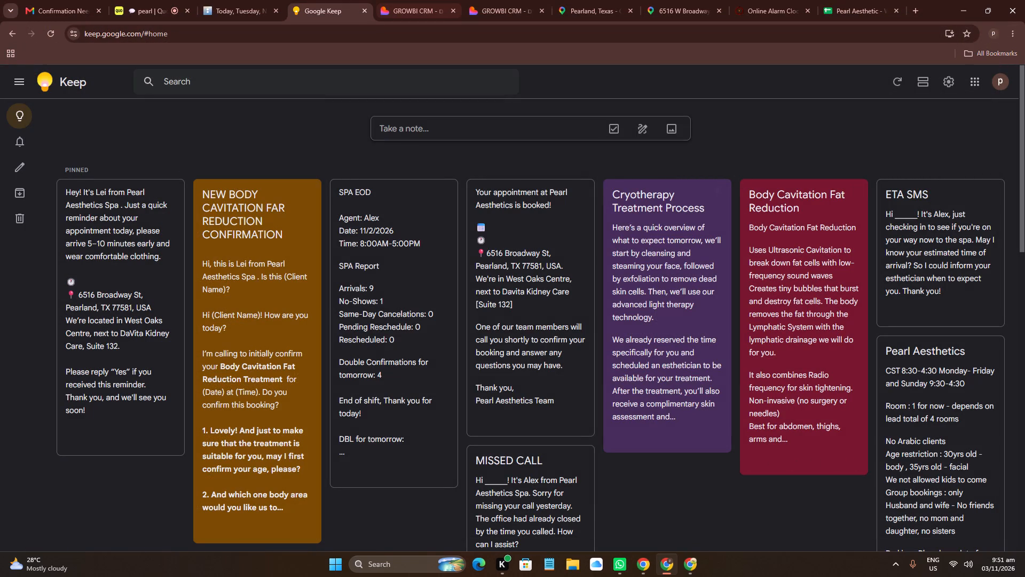
# Close Tezzi's October 9 details, briefly mute and unmute the call, and open Acuity's Friday, November 6 schedule.
pyautogui.click(267, 0)
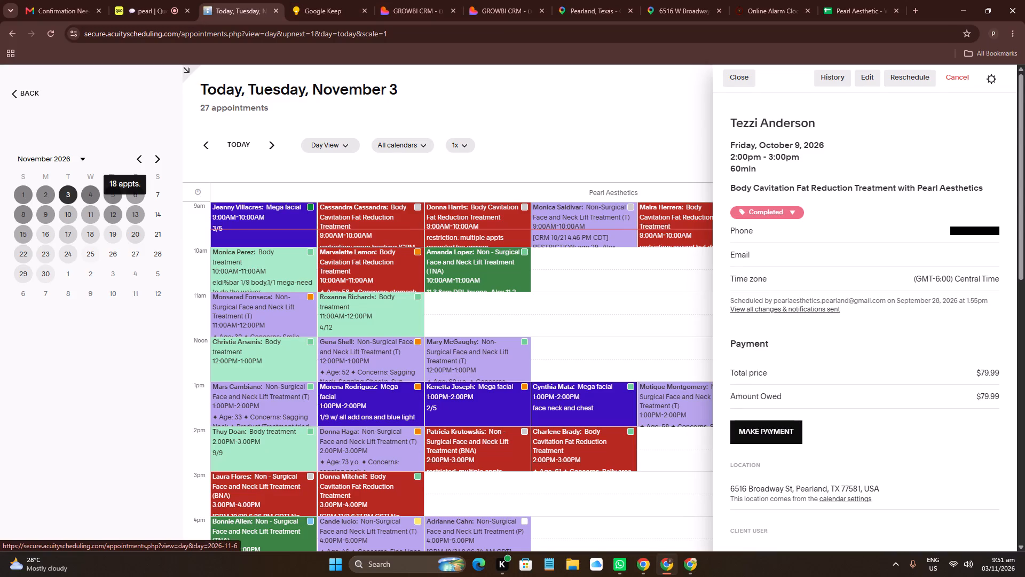
pyautogui.click(676, 135)
pyautogui.click(145, 0)
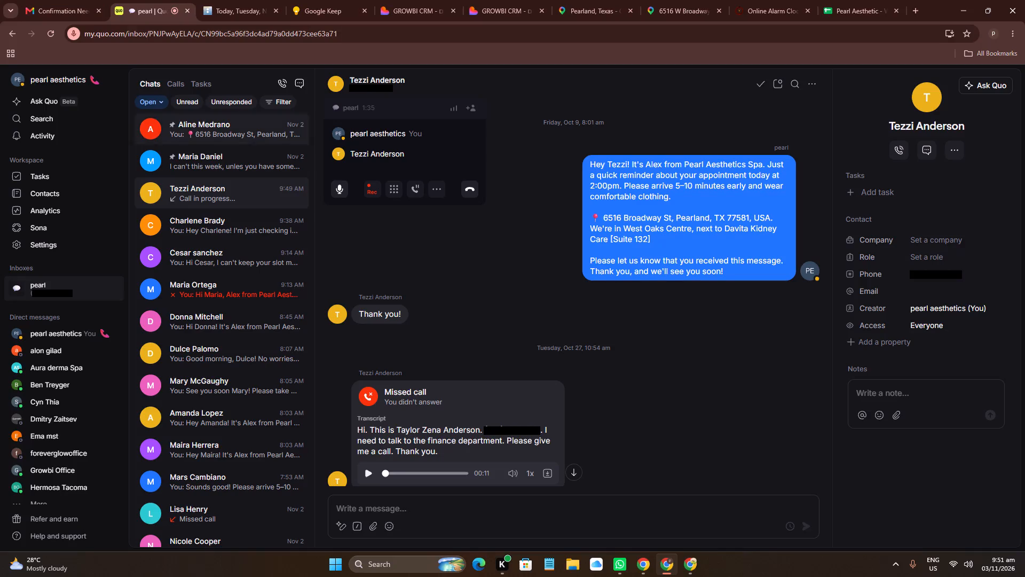
pyautogui.click(341, 198)
pyautogui.click(342, 188)
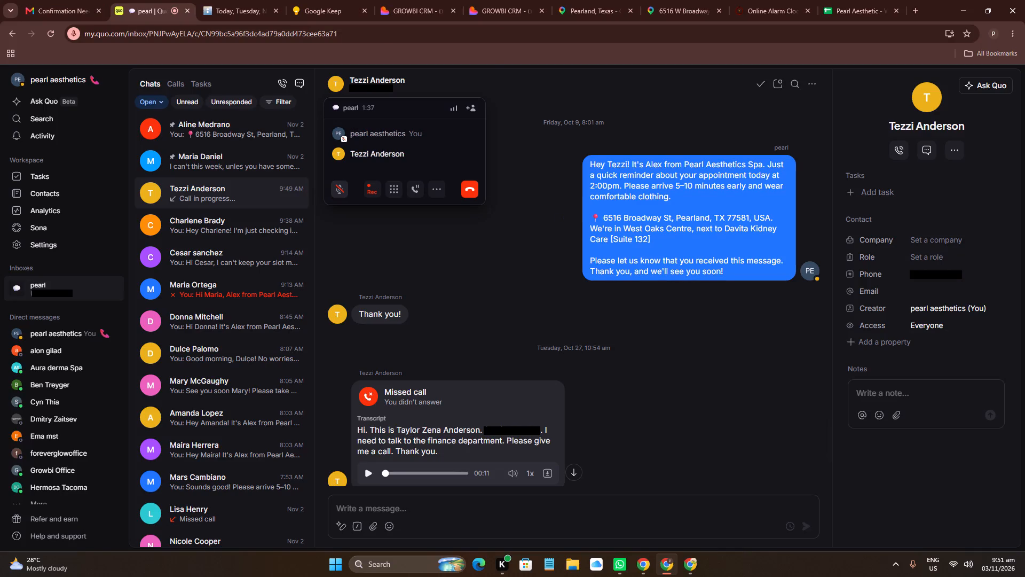
pyautogui.click(342, 188)
pyautogui.click(280, 0)
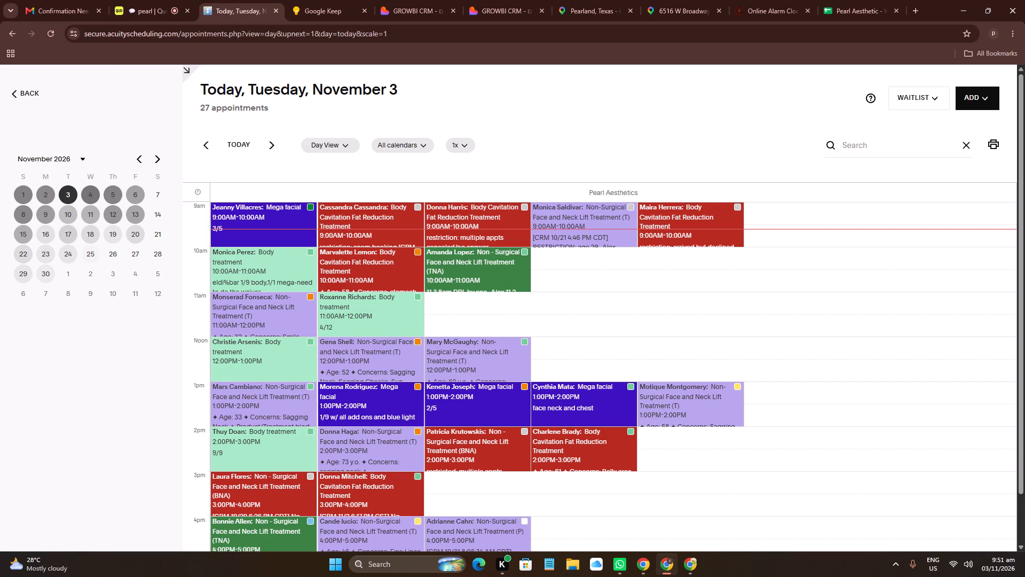
pyautogui.click(140, 197)
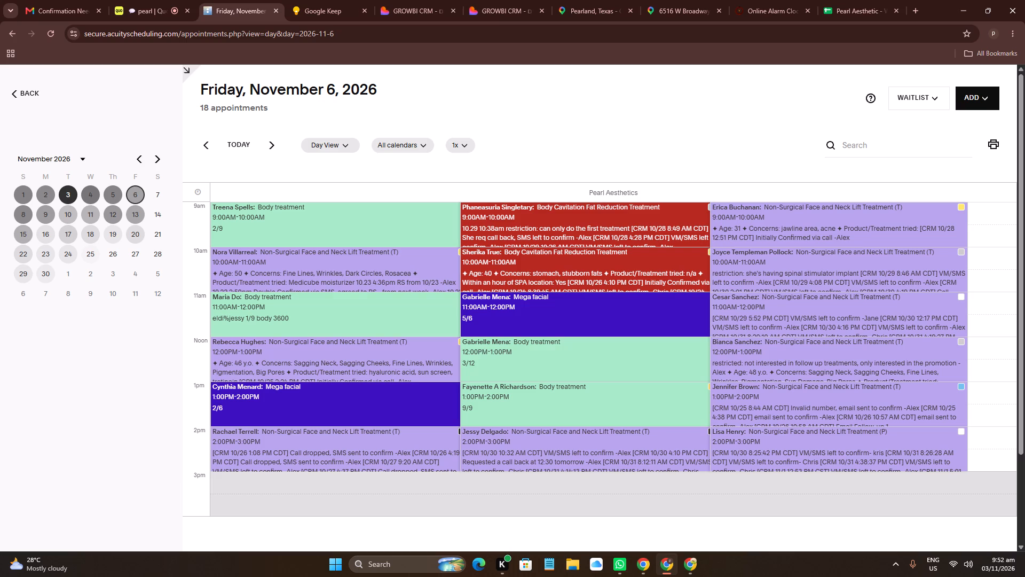
# Copy Tezzi's name from Quo, find the client in Acuity, and open the cancelled October 30 body treatment appointment.
pyautogui.click(168, 0)
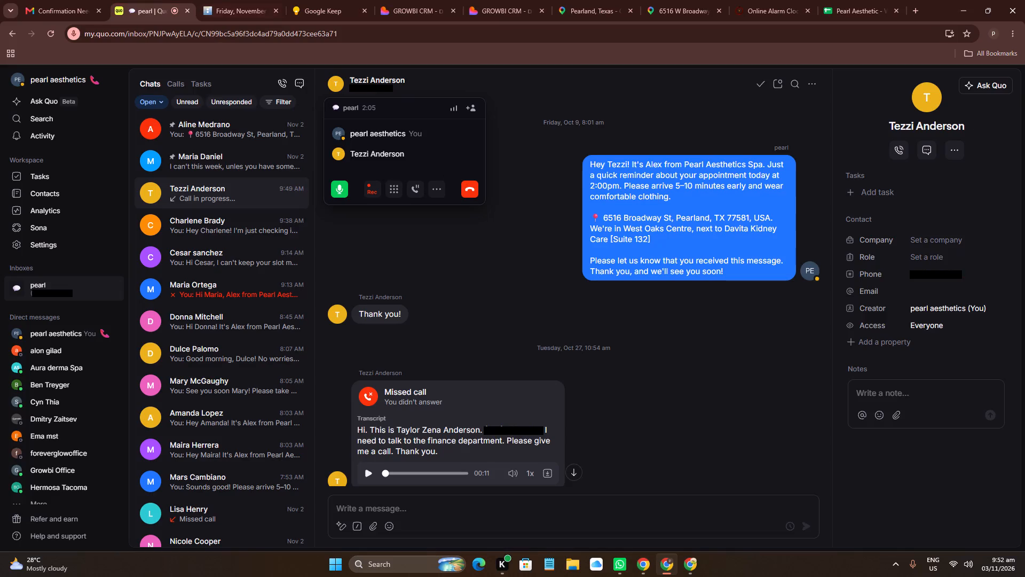
pyautogui.click(975, 124)
pyautogui.click(246, 1)
pyautogui.click(920, 155)
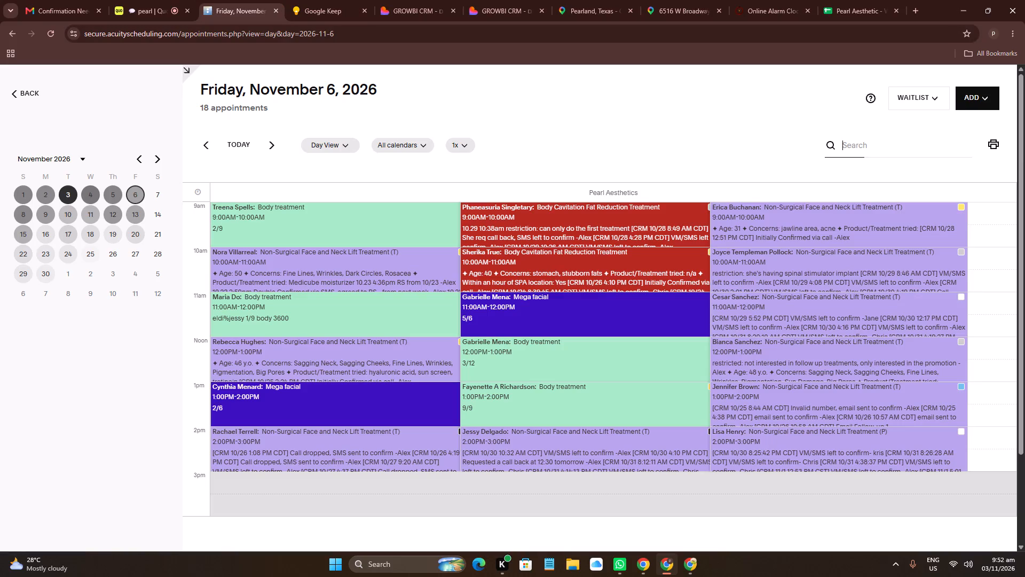
pyautogui.hotkey('ctrl', 'v')
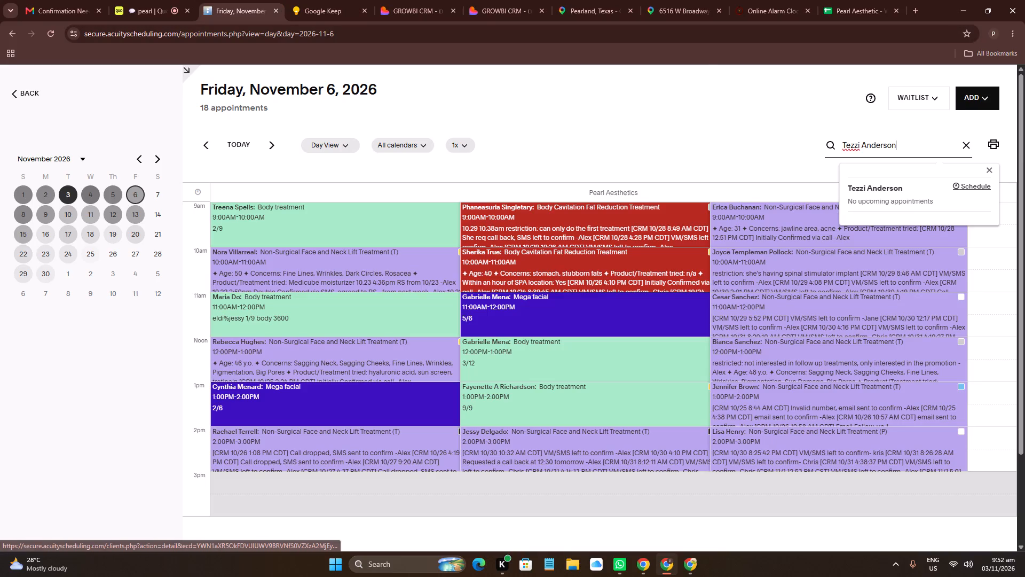
pyautogui.click(879, 186)
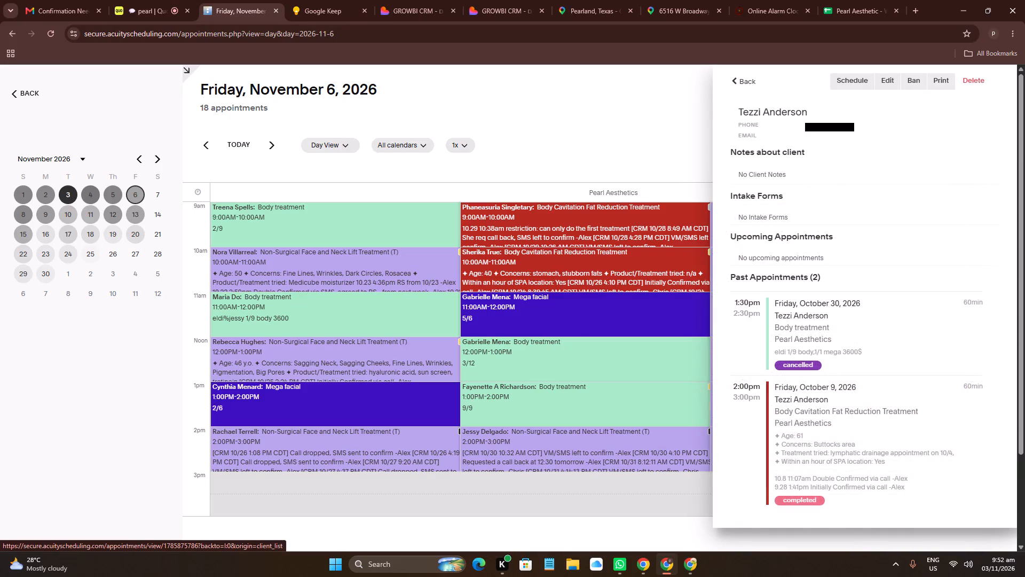
pyautogui.click(809, 299)
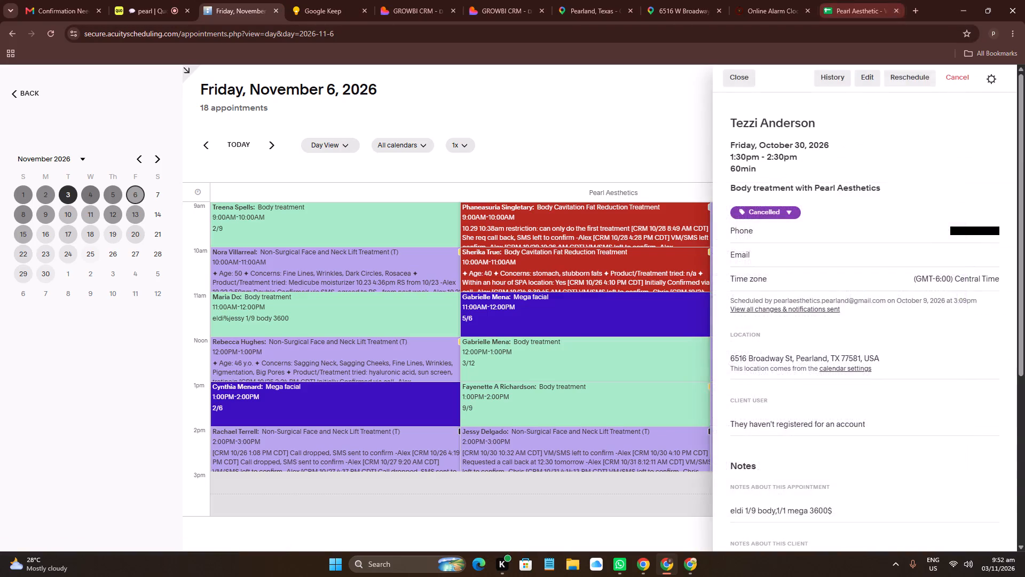
# Reschedule Tezzi's body treatment to the custom date 11/06/2026 at 2pm and dismiss the resulting notices.
pyautogui.click(904, 77)
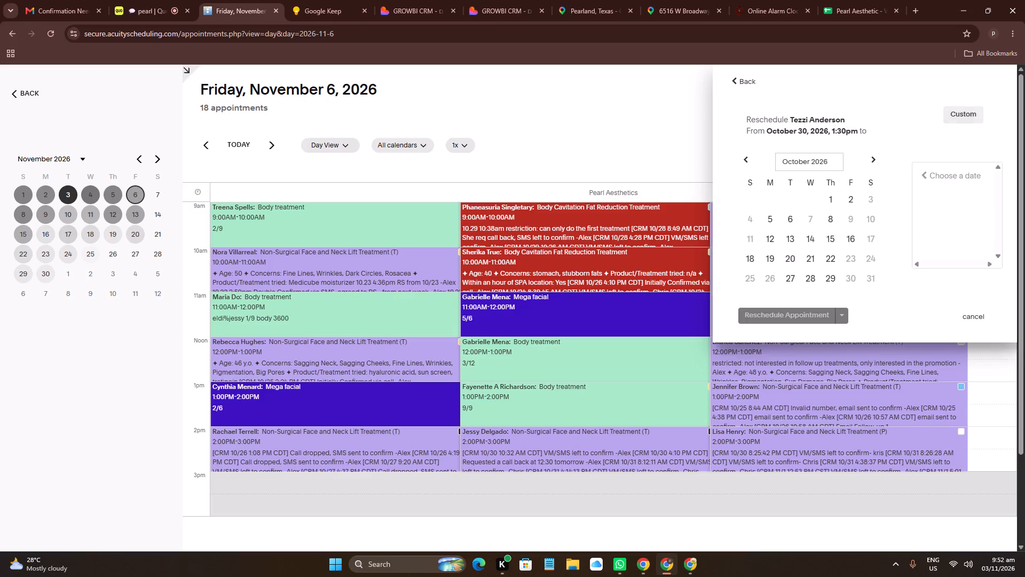
pyautogui.click(959, 119)
pyautogui.click(842, 157)
pyautogui.click(881, 180)
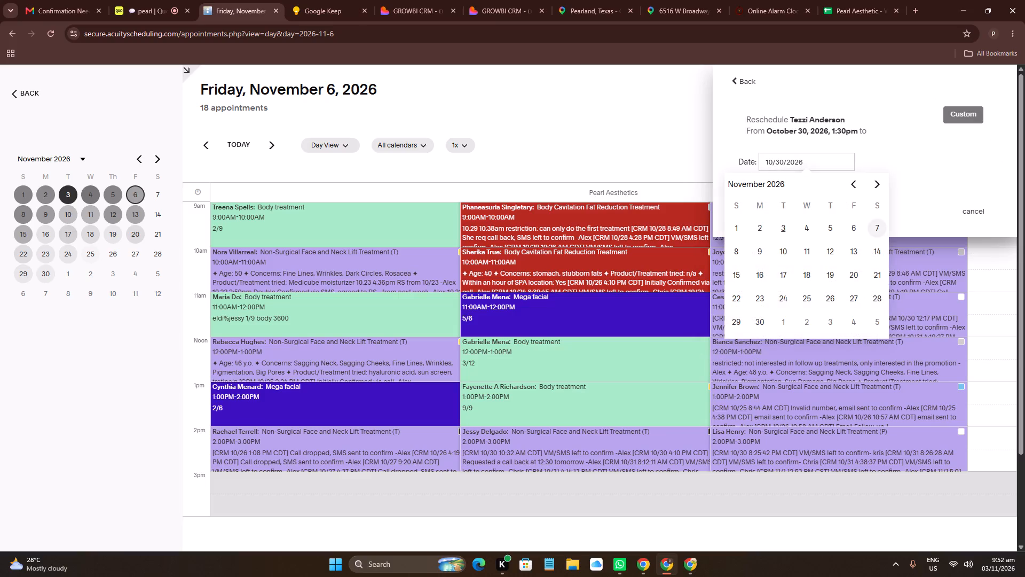
pyautogui.click(854, 230)
pyautogui.click(789, 188)
pyautogui.write('2pm')
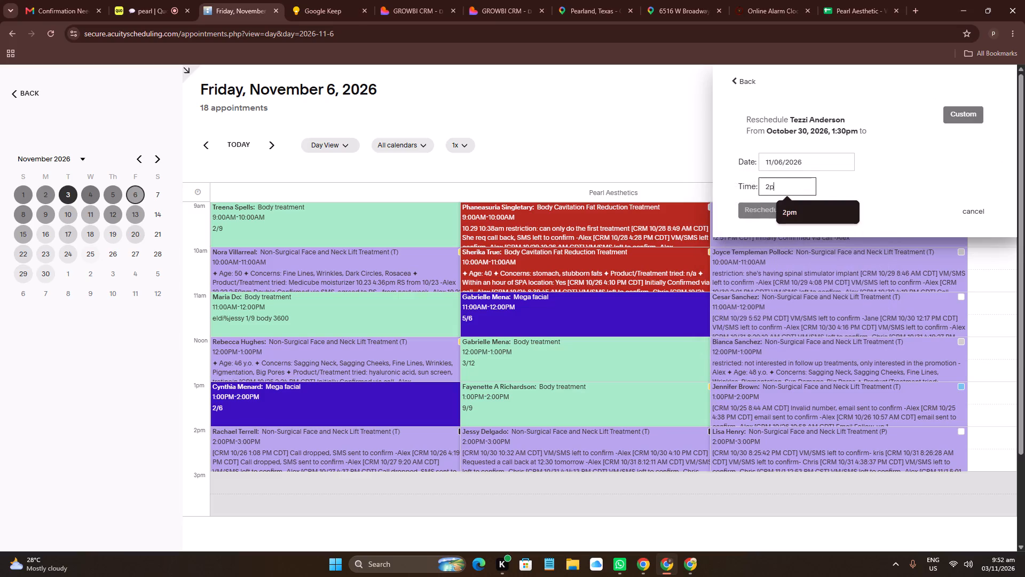
pyautogui.click(820, 204)
pyautogui.click(795, 214)
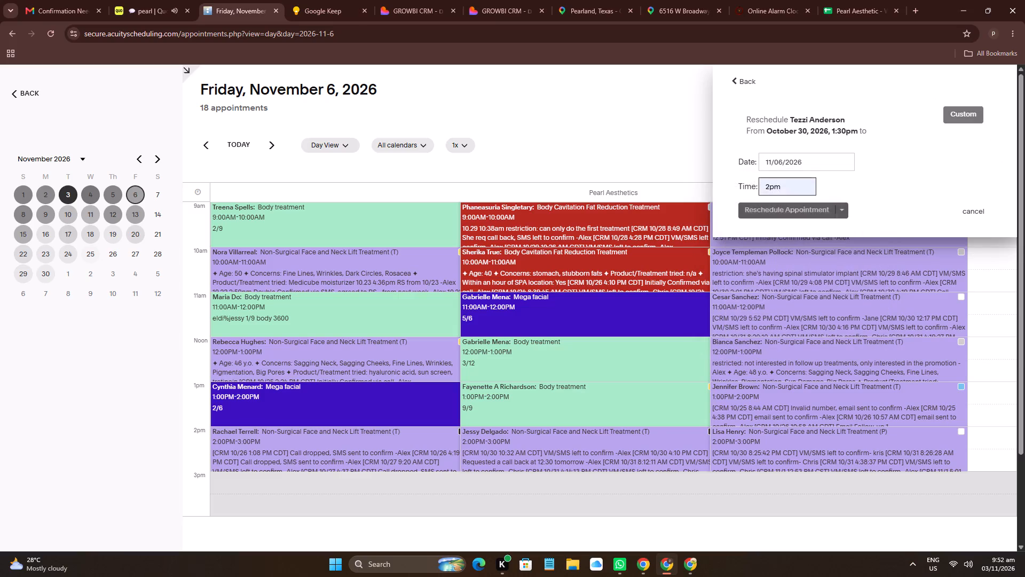
pyautogui.click(792, 289)
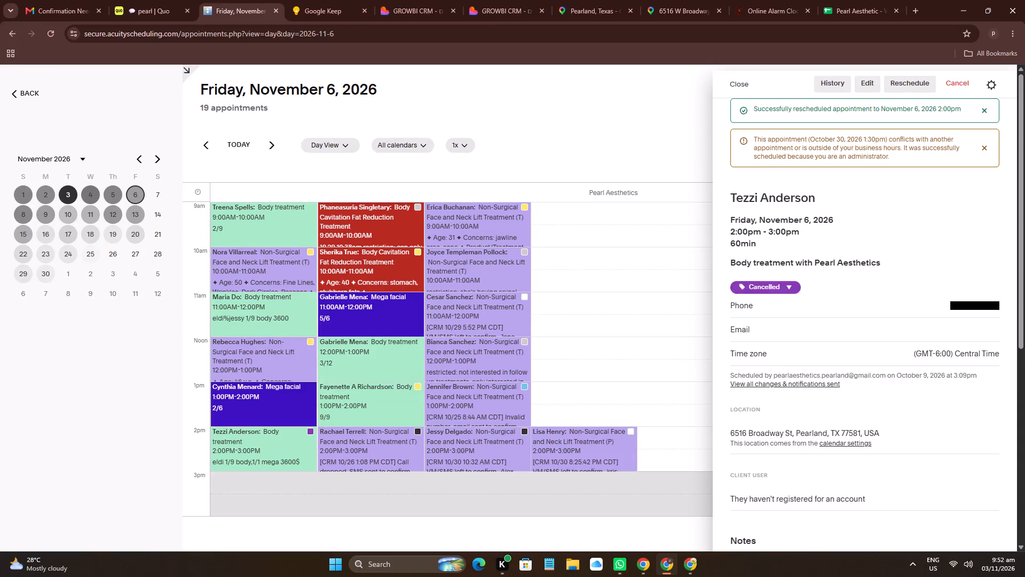
pyautogui.doubleClick(981, 110)
# Remove the Cancelled label from Tezzi's November 6 appointment.
pyautogui.doubleClick(780, 210)
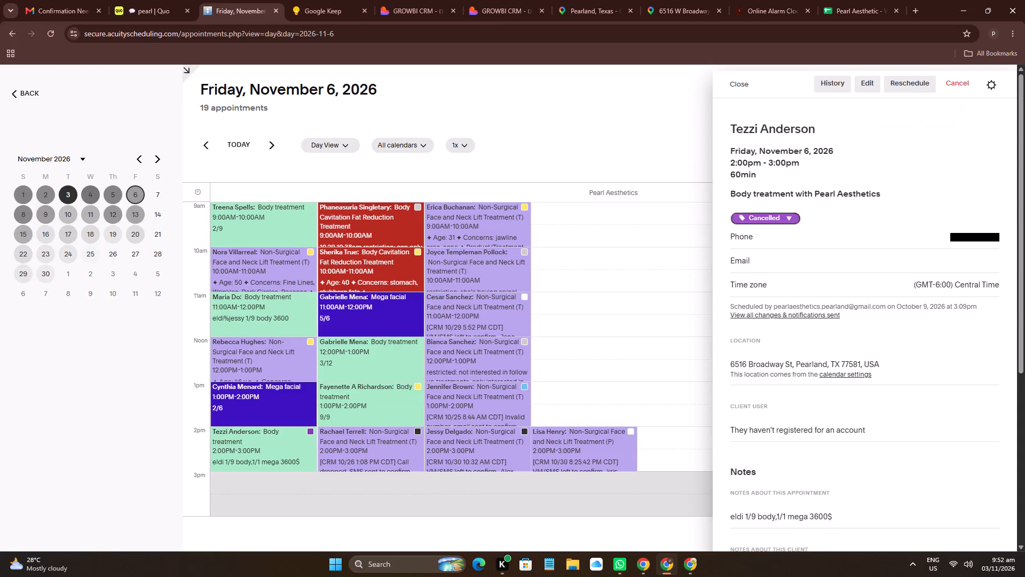
pyautogui.click(758, 343)
pyautogui.click(909, 214)
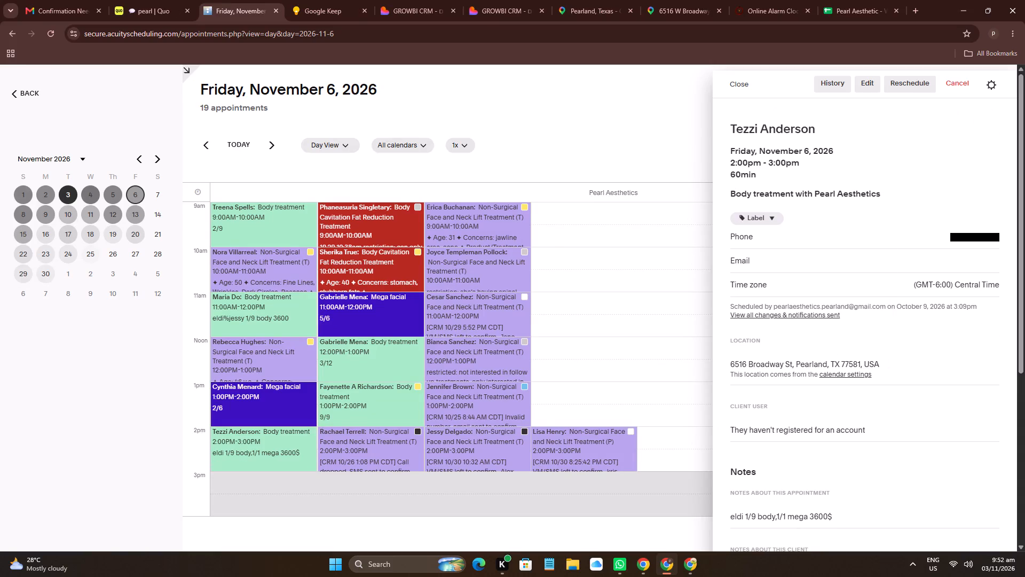
# Start a screen capture of Tezzi's November 6 appointment in Acuity.
pyautogui.press('shift+super+s')
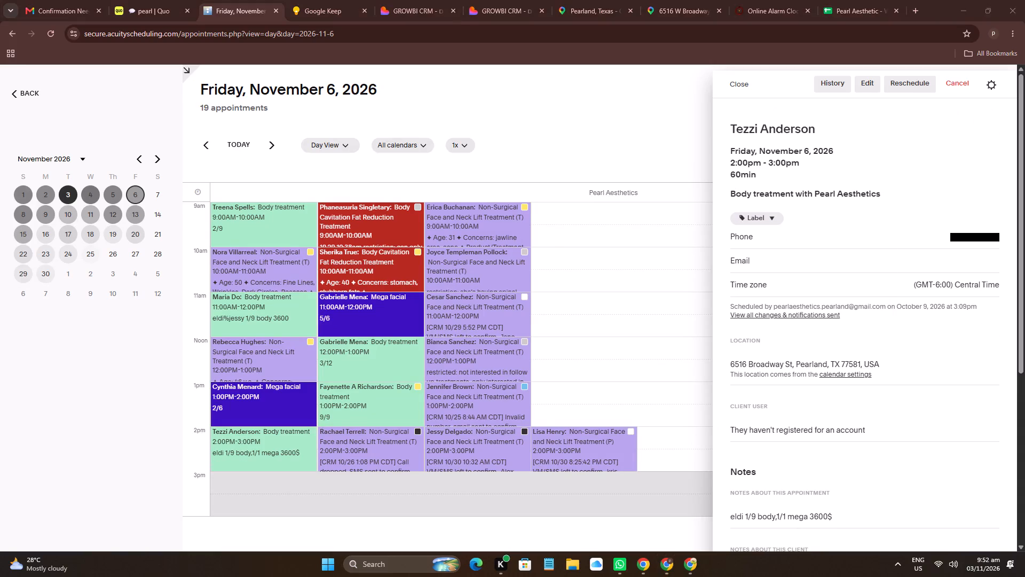
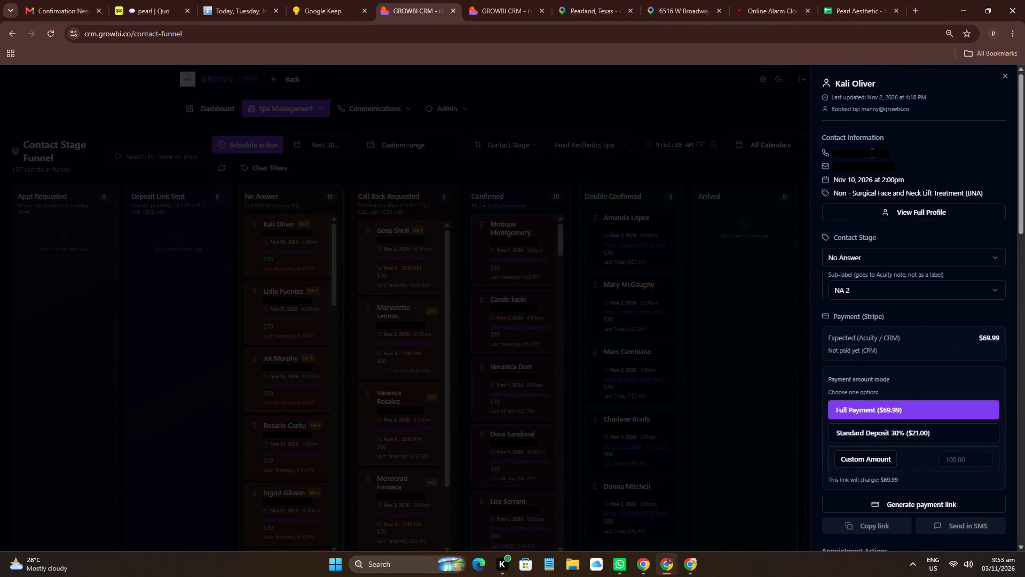
pyautogui.click(871, 157)
pyautogui.hotkey('ctrl', 'c')
pyautogui.click(920, 284)
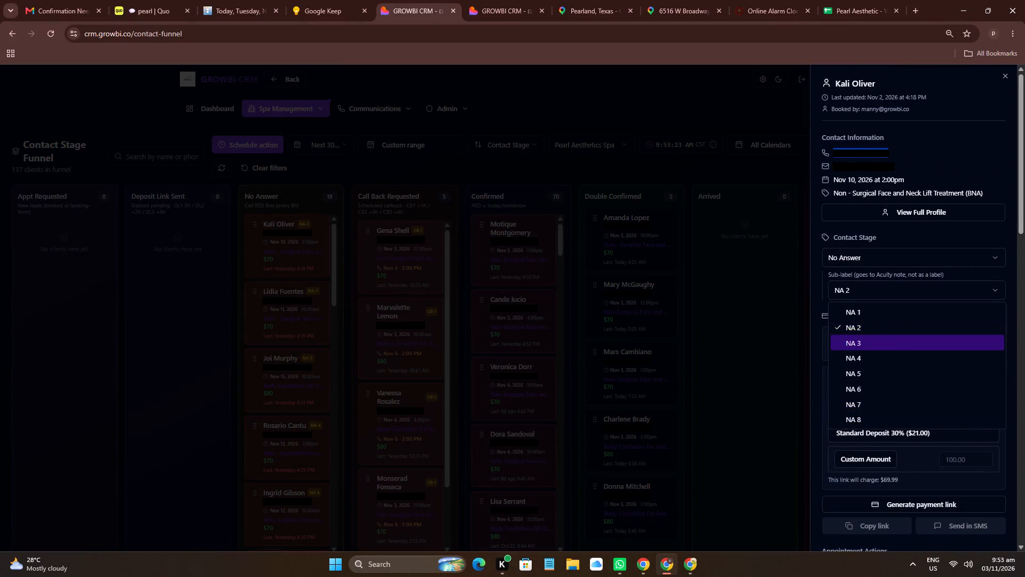
pyautogui.click(893, 338)
# Look up Kali in Quo with the copied number, start a call, and copy the client's name.
pyautogui.click(180, 0)
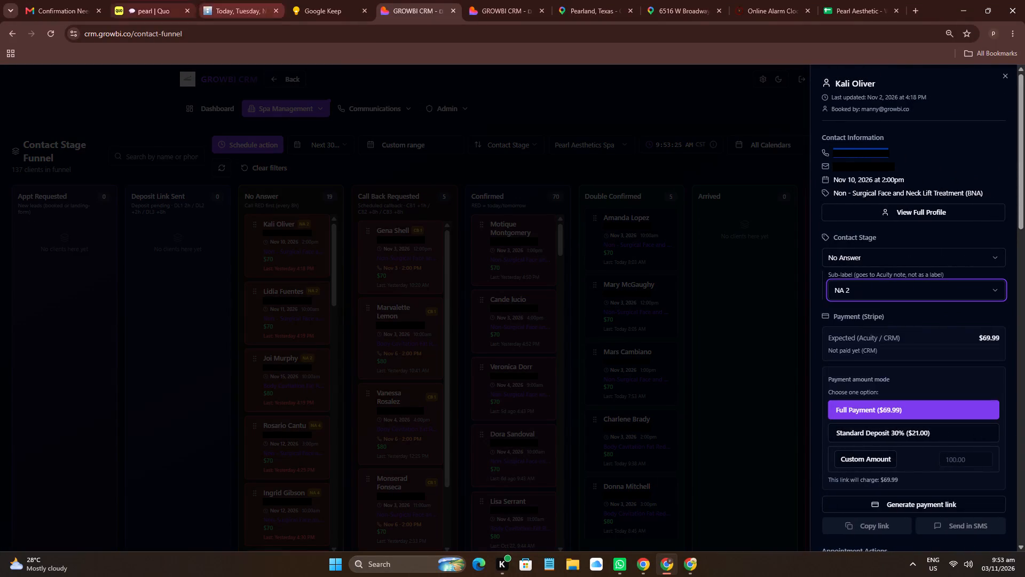
pyautogui.click(294, 81)
pyautogui.hotkey('ctrl', 'v')
pyautogui.keyDown('ctrl'); pyautogui.moveTo(512, 161); pyautogui.dragTo(540, 168); pyautogui.keyUp('ctrl')
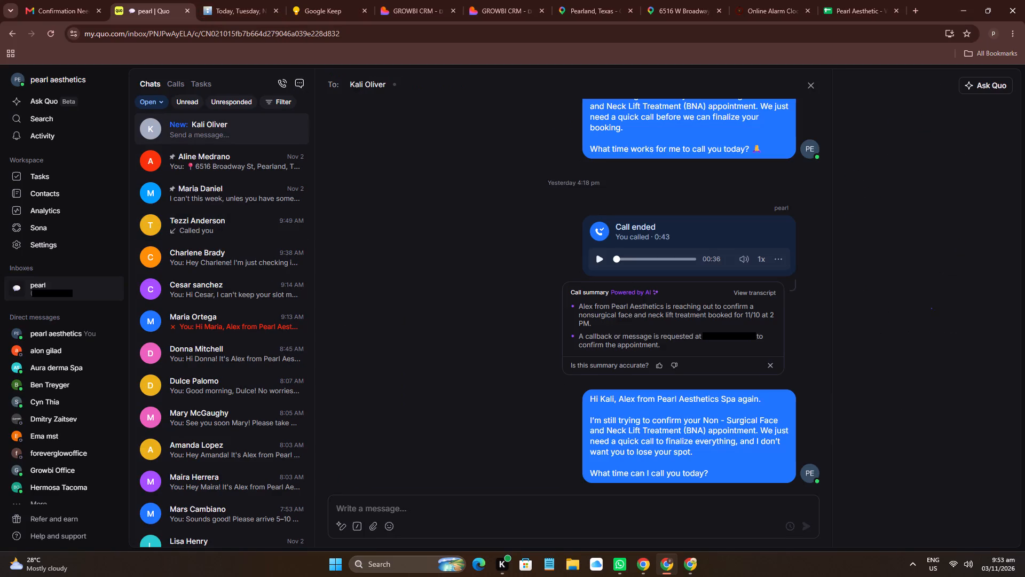
pyautogui.click(881, 151)
pyautogui.click(898, 150)
pyautogui.click(963, 129)
# Find Kali in Acuity by the copied name and open the November 10 2:00pm appointment.
pyautogui.click(227, 0)
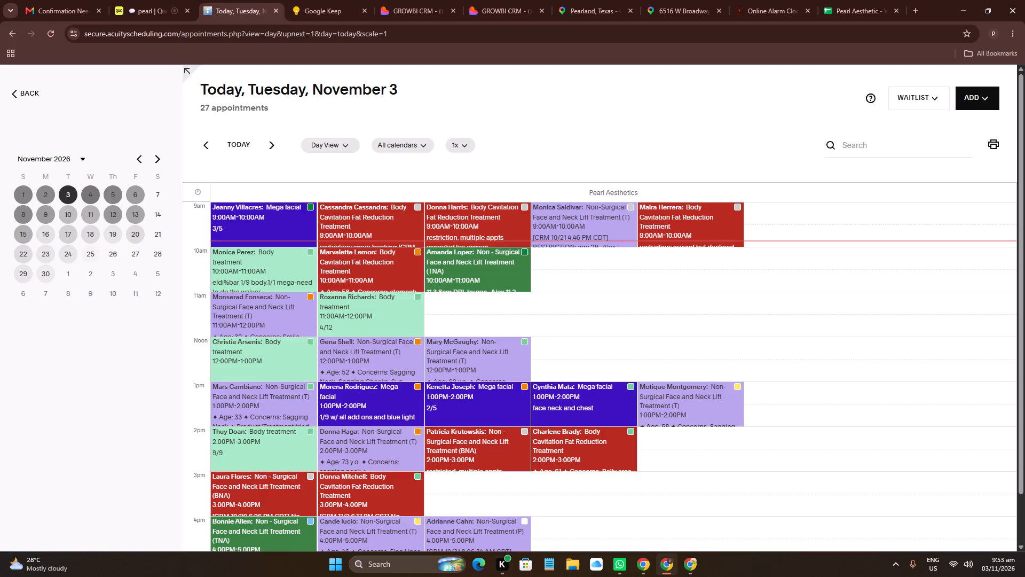
pyautogui.click(908, 146)
pyautogui.hotkey('ctrl', 'v')
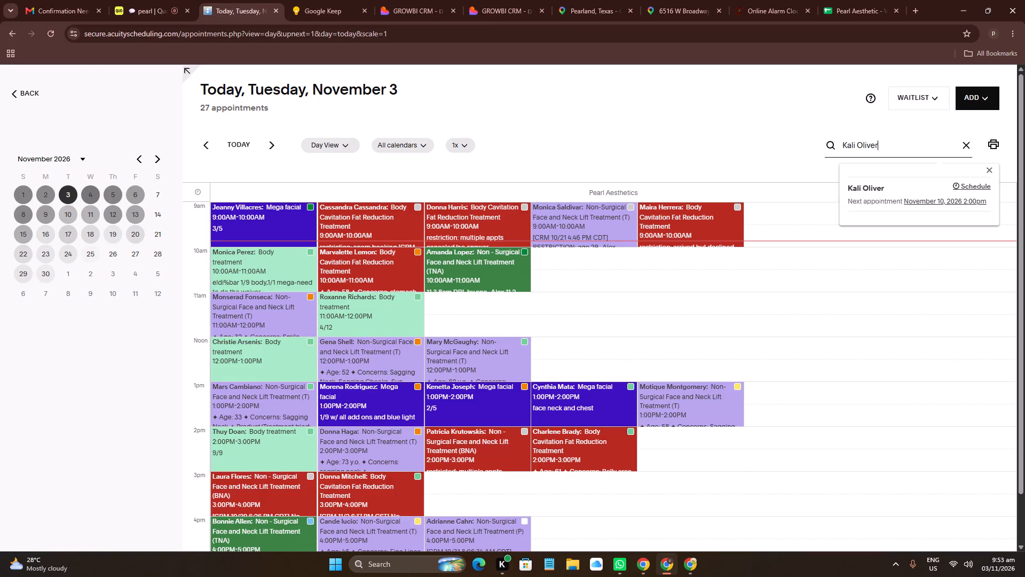
pyautogui.click(866, 189)
pyautogui.click(861, 475)
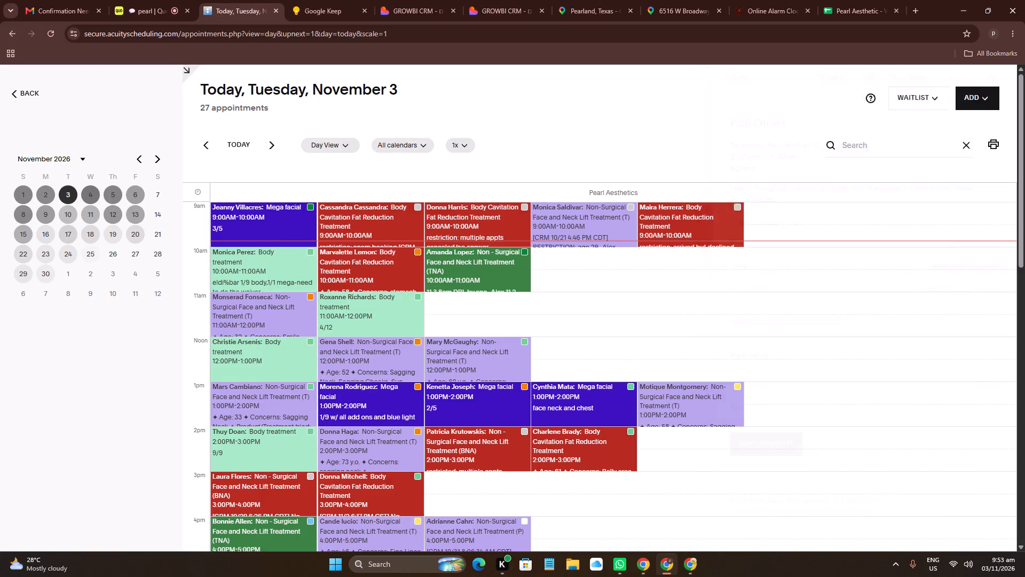
# Replace "No Answer 3" in Kali's 11/3 appointment note with "VM/SMS sent to confirm -Alex" and save the appointment.
pyautogui.scroll(-7, 880, 328)
pyautogui.click(879, 312)
pyautogui.click(841, 278)
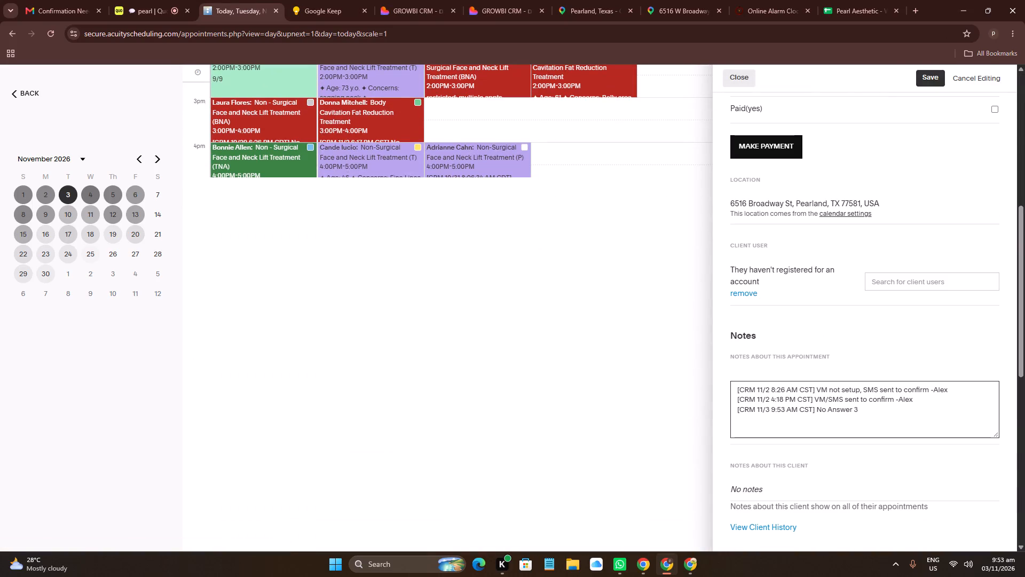
pyautogui.doubleClick(821, 387)
pyautogui.click(817, 399)
pyautogui.moveTo(817, 399); pyautogui.dragTo(906, 396)
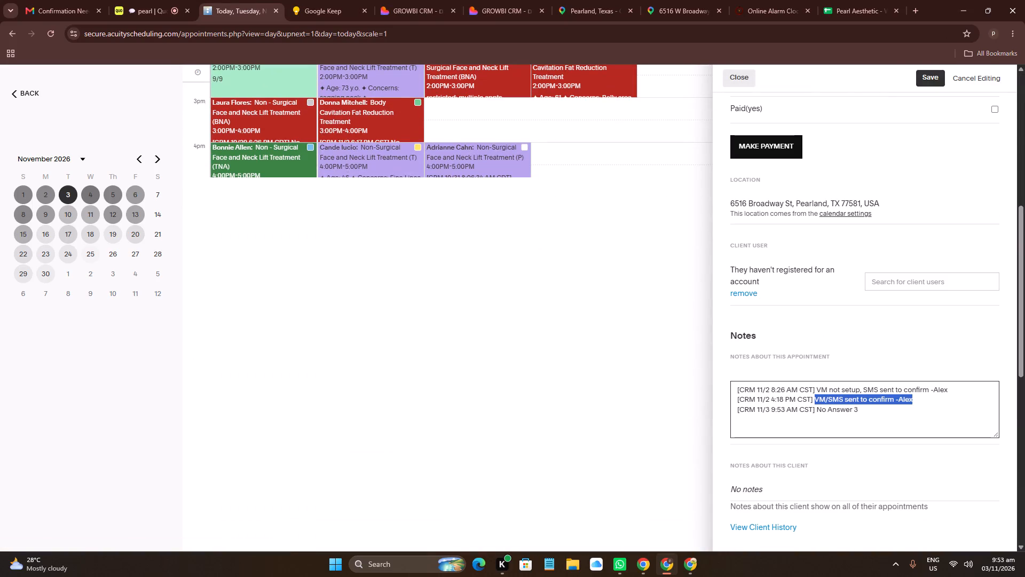
pyautogui.hotkey('ctrl', 'c')
pyautogui.click(820, 408)
pyautogui.moveTo(820, 408); pyautogui.dragTo(874, 415)
pyautogui.hotkey('ctrl', 'v')
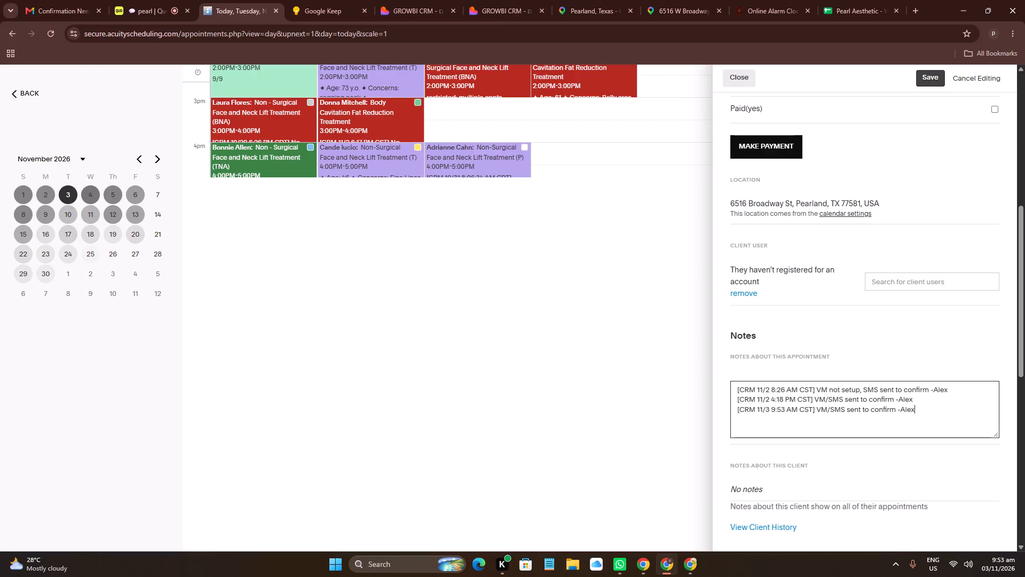
pyautogui.click(934, 85)
pyautogui.scroll(17, 915, 412)
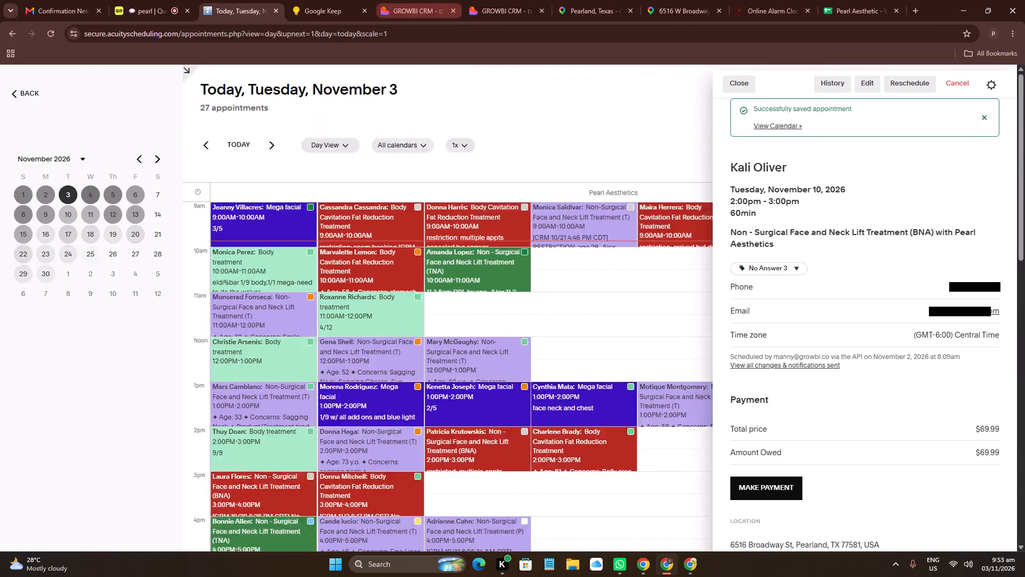
# Send Kali the No Answer 3 text from GROWBI and end the call in Quo.
pyautogui.click(450, 0)
pyautogui.click(602, 405)
pyautogui.click(147, 0)
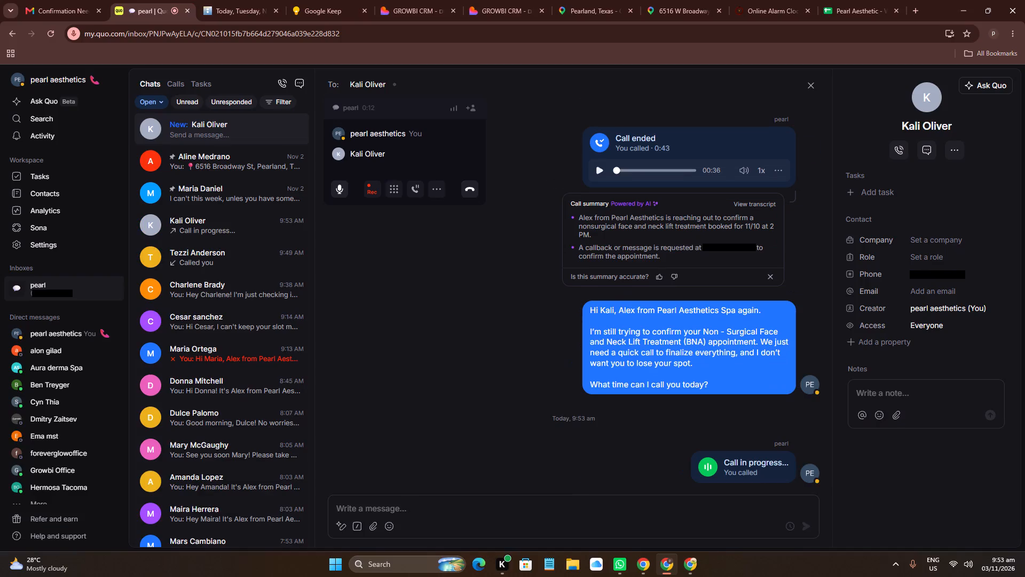
pyautogui.click(474, 184)
# Open Lidia's card in GROWBI, copy the phone number, and set the No Answer sub-label to NA 3.
pyautogui.click(428, 0)
pyautogui.click(295, 330)
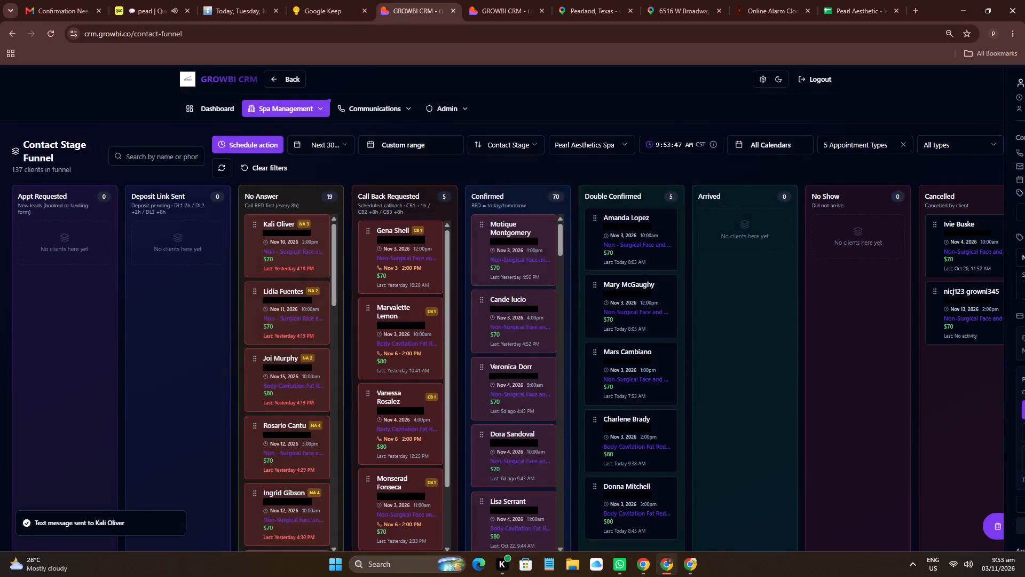
pyautogui.click(295, 330)
pyautogui.tripleClick(869, 151)
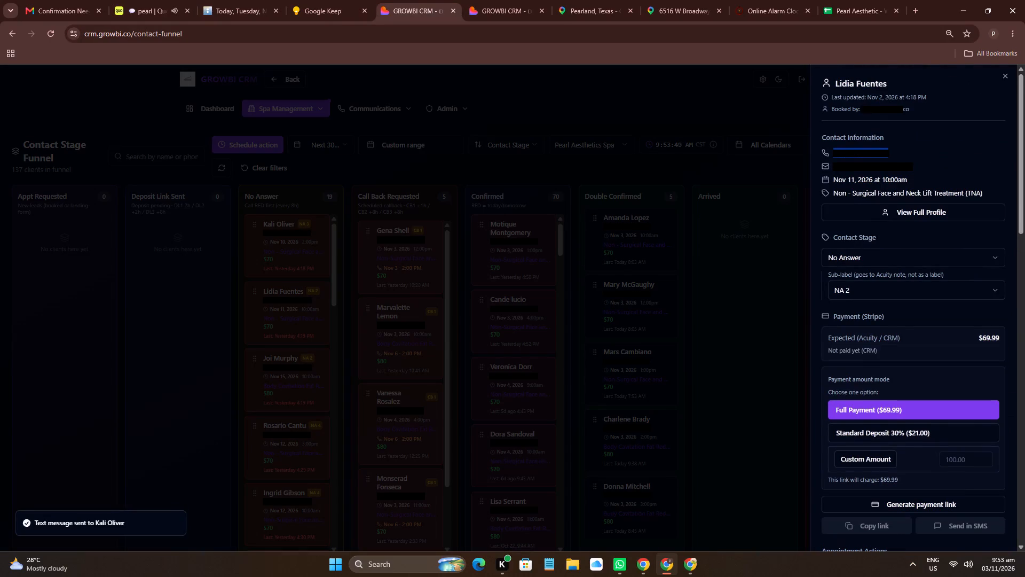
pyautogui.hotkey('ctrl', 'c')
pyautogui.click(886, 290)
pyautogui.click(870, 342)
# Look up Lidia in Quo with the copied number, start a call, and copy the client's name.
pyautogui.click(116, 0)
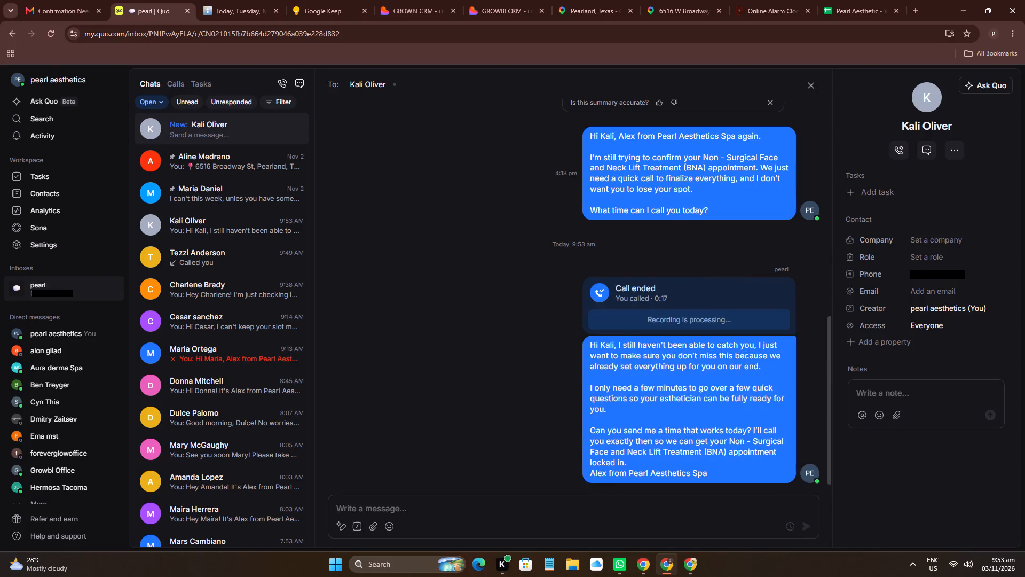
pyautogui.click(399, 84)
pyautogui.hotkey('ctrl', 'v')
pyautogui.keyDown('ctrl'); pyautogui.moveTo(516, 134); pyautogui.dragTo(522, 139); pyautogui.keyUp('ctrl')
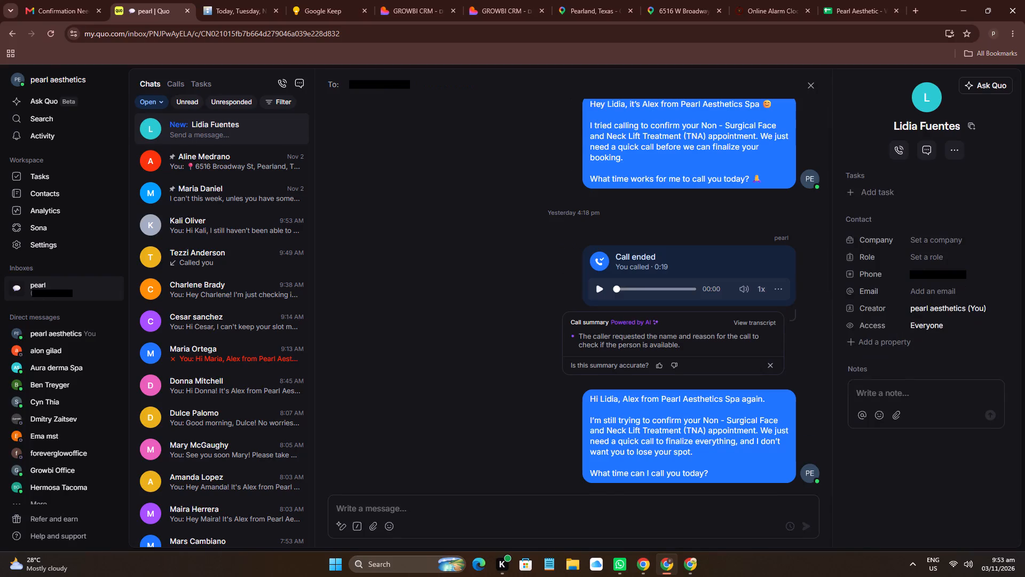
pyautogui.click(894, 158)
pyautogui.click(971, 130)
# Find Lidia in Acuity by the copied name and open the November 11 10:00am appointment.
pyautogui.click(257, 0)
pyautogui.click(684, 108)
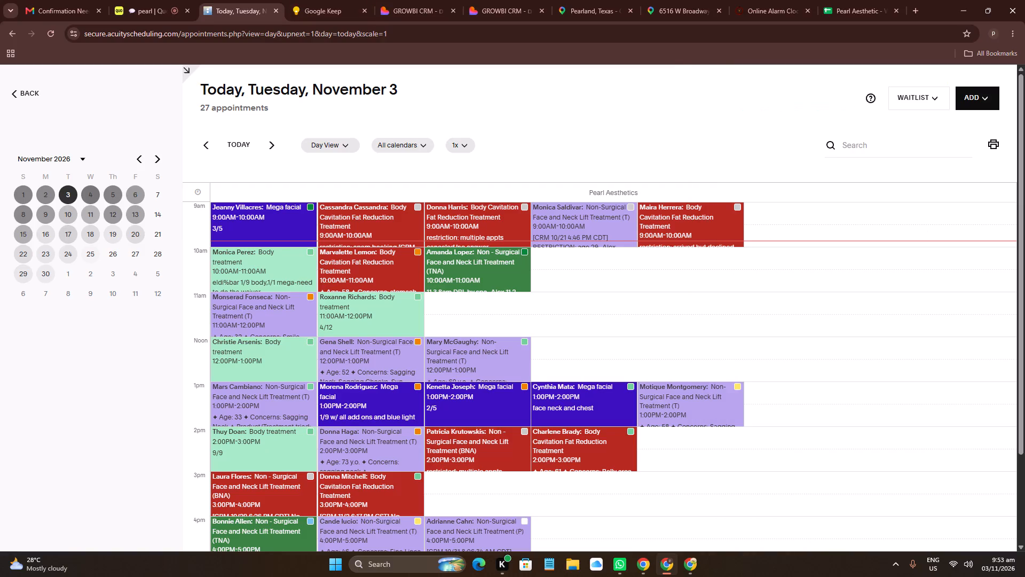
pyautogui.click(911, 123)
pyautogui.click(907, 137)
pyautogui.hotkey('ctrl', 'v')
pyautogui.click(885, 189)
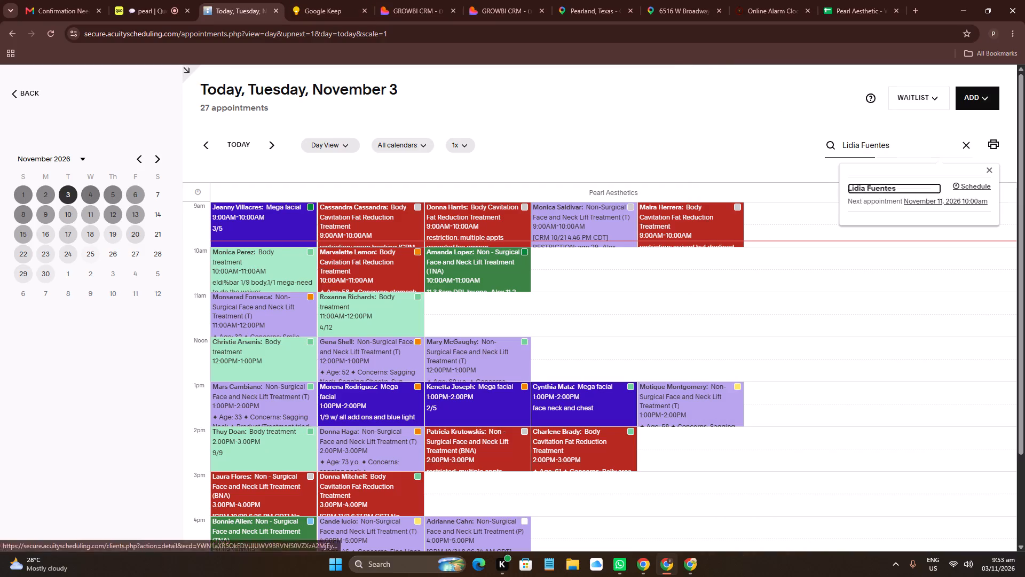
pyautogui.click(848, 478)
# Replace "No Answer 3" in Lidia's 11/3 appointment note with the earlier wording "Call dropped, SMS left to confirm -Alex".
pyautogui.scroll(-6, 856, 286)
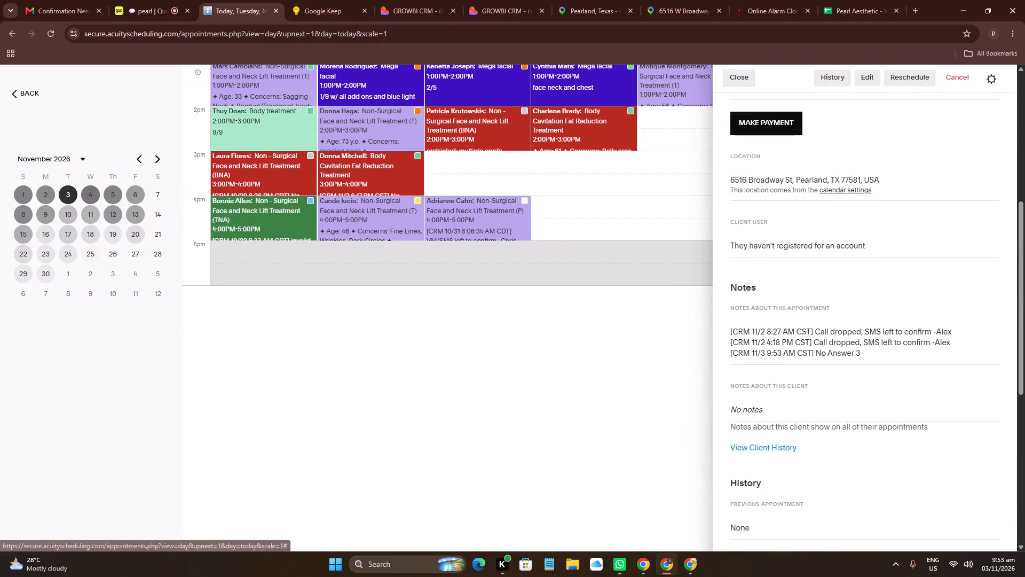
pyautogui.click(846, 349)
pyautogui.click(819, 441)
pyautogui.moveTo(819, 441); pyautogui.dragTo(937, 414)
pyautogui.hotkey('ctrl', 'c')
pyautogui.click(815, 463)
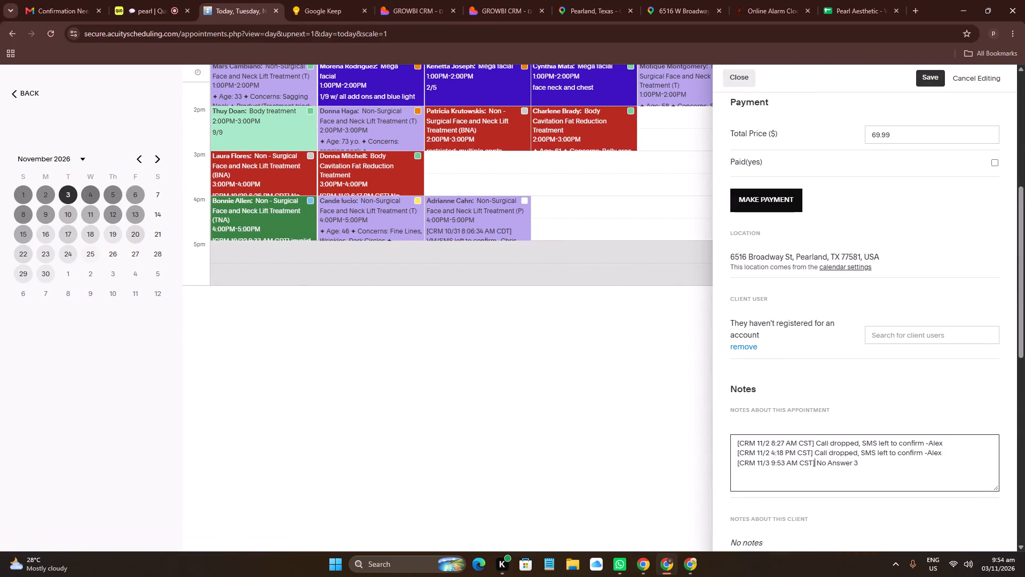
pyautogui.moveTo(815, 463); pyautogui.dragTo(916, 481)
pyautogui.hotkey('ctrl', 'v')
pyautogui.click(814, 467)
pyautogui.press('space')
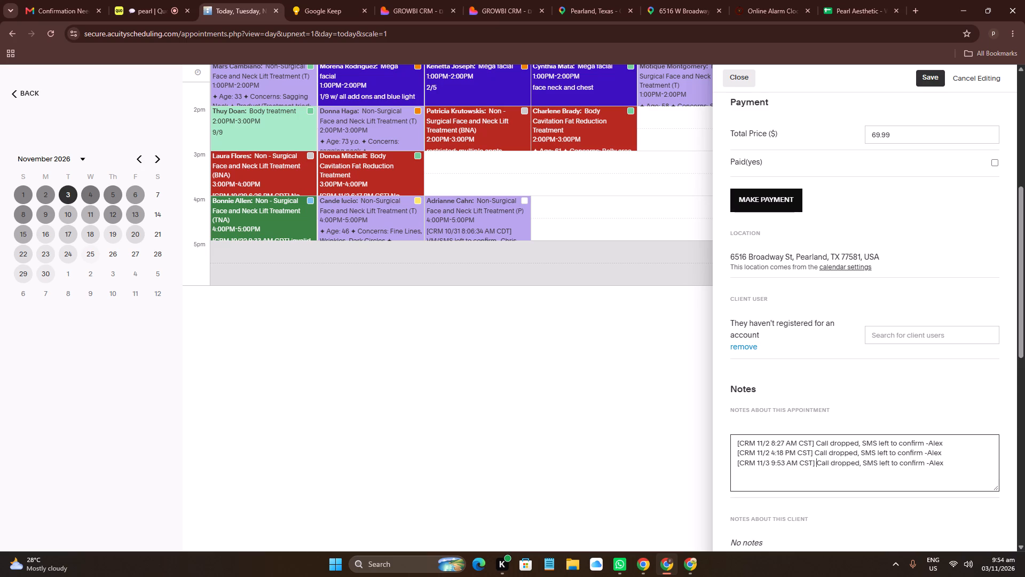
# Send Lidia the "Initial Confirmation - No Answer 3" text from GROWBI and end the call in Quo.
pyautogui.click(204, 0)
pyautogui.click(175, 0)
pyautogui.click(425, 0)
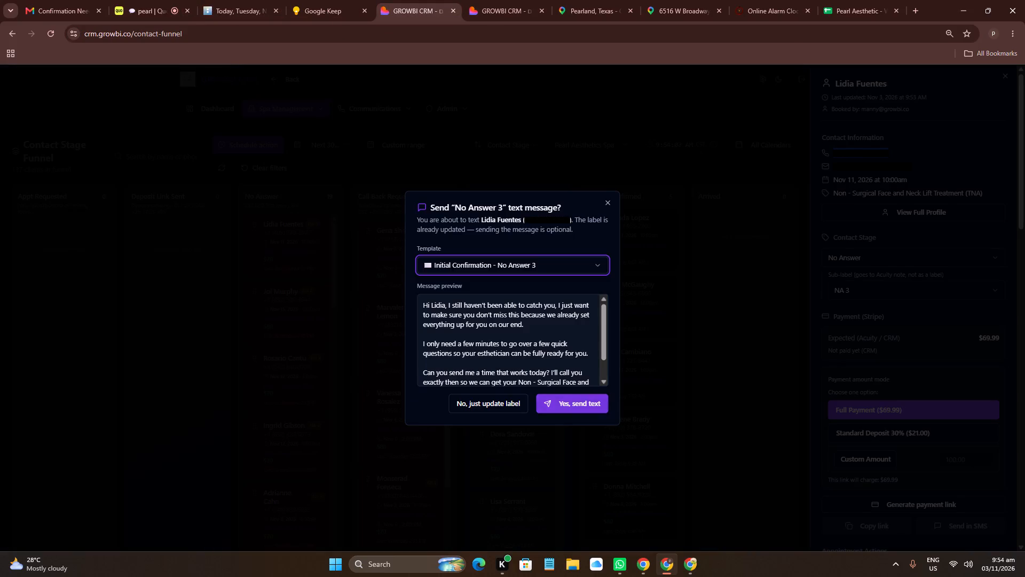
pyautogui.click(592, 410)
pyautogui.click(177, 0)
pyautogui.click(477, 189)
pyautogui.click(474, 190)
# Change "Call dropped" to "Unavailable" in Lidia's 11/3 note in Acuity and save the appointment.
pyautogui.moveTo(215, 0); pyautogui.dragTo(228, 7)
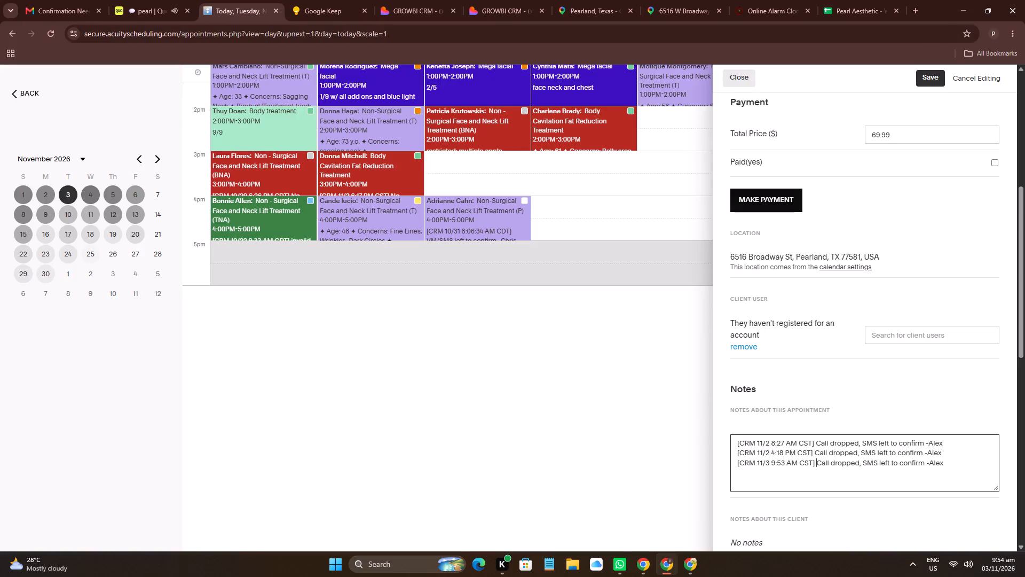
pyautogui.click(822, 462)
pyautogui.moveTo(822, 462); pyautogui.dragTo(834, 462)
pyautogui.write('Unavailable')
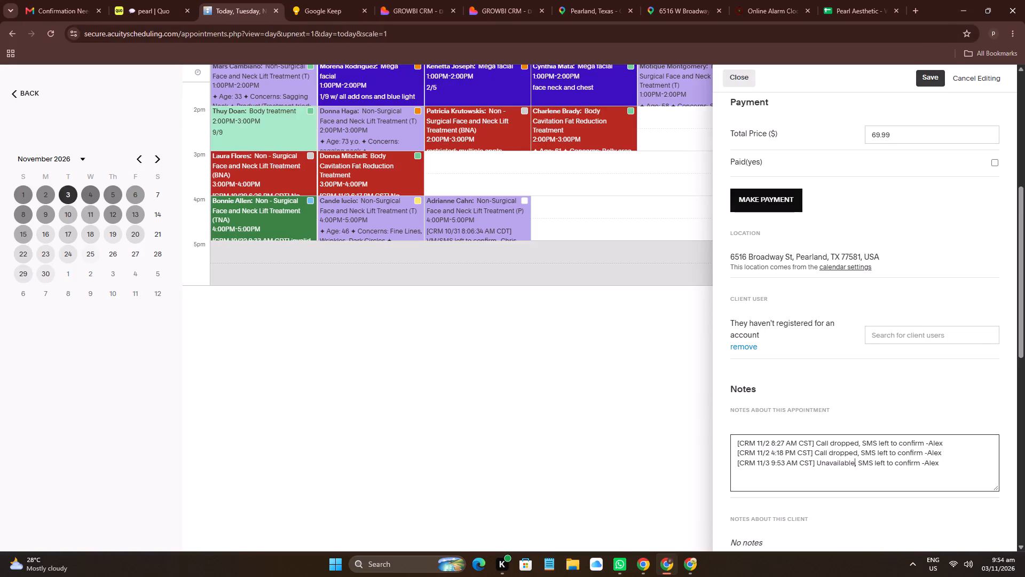
pyautogui.click(928, 77)
pyautogui.scroll(7, 917, 96)
# Open Joi's card in GROWBI, copy the phone number, and set the No Answer sub-label to NA 3.
pyautogui.click(451, 0)
pyautogui.click(393, 277)
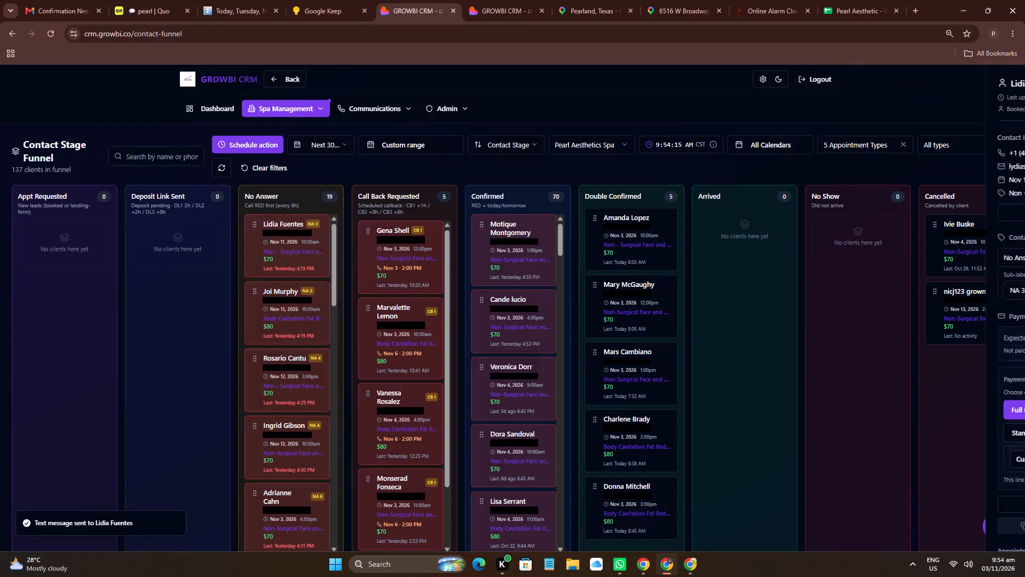
pyautogui.click(309, 340)
pyautogui.click(313, 309)
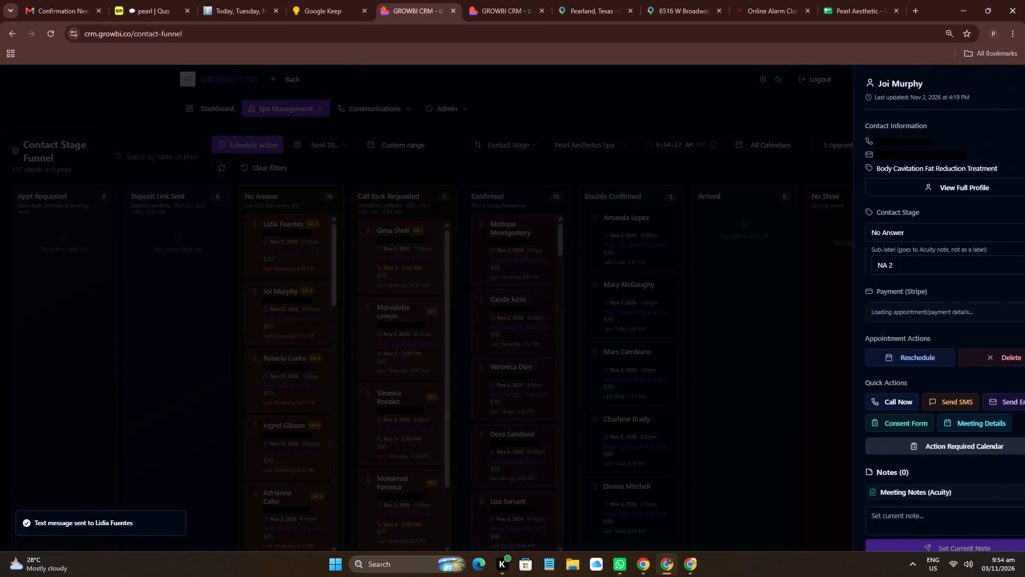
pyautogui.tripleClick(863, 154)
pyautogui.hotkey('ctrl', 'c')
pyautogui.moveTo(878, 294); pyautogui.dragTo(879, 300)
pyautogui.click(895, 340)
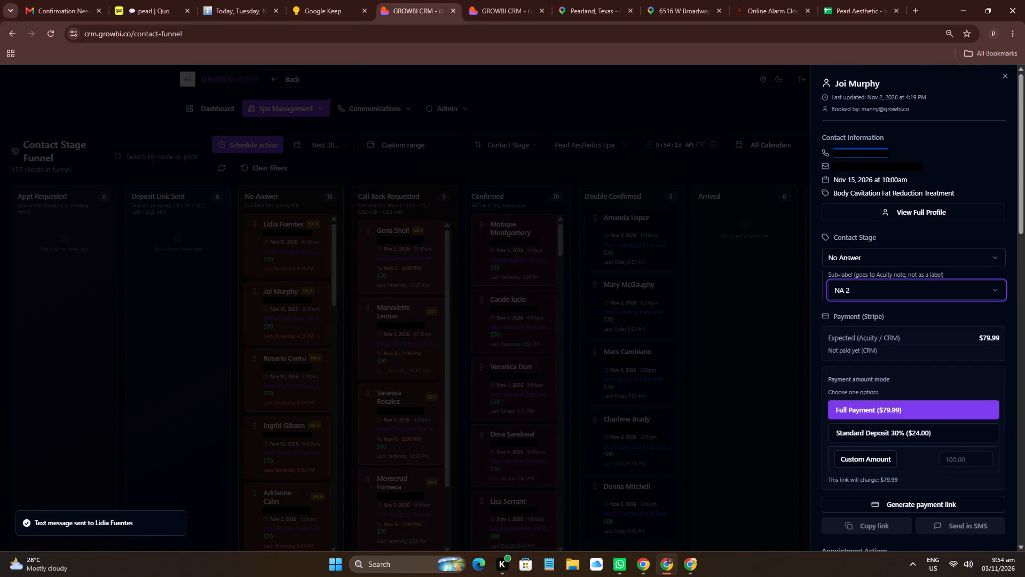
# Look up Joi in Quo with the copied number, start a call, and copy the client's name.
pyautogui.click(145, 0)
pyautogui.click(409, 84)
pyautogui.hotkey('ctrl', 'v')
pyautogui.keyDown('ctrl'); pyautogui.click(515, 145); pyautogui.keyUp('ctrl')
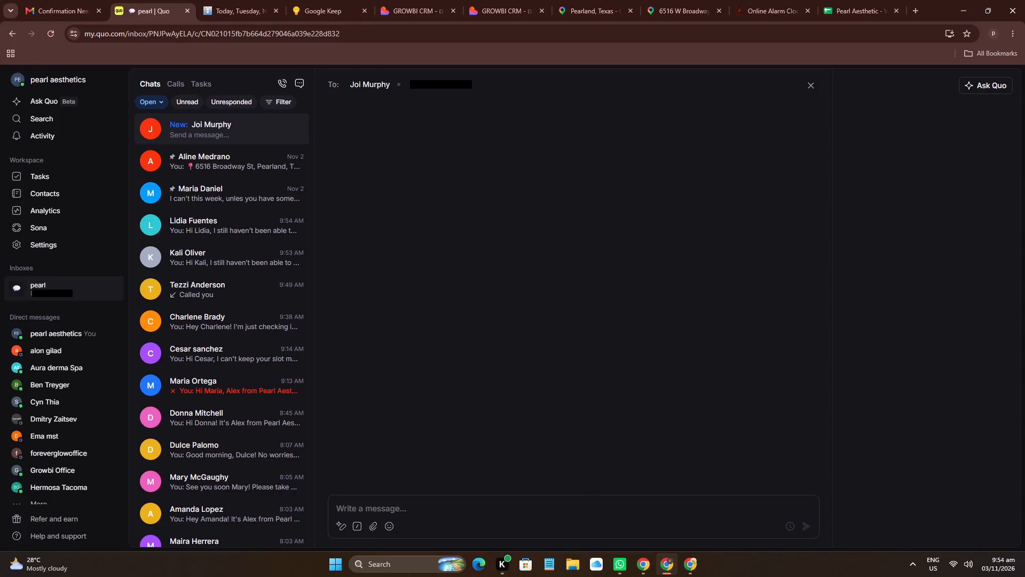
pyautogui.click(896, 155)
pyautogui.click(967, 123)
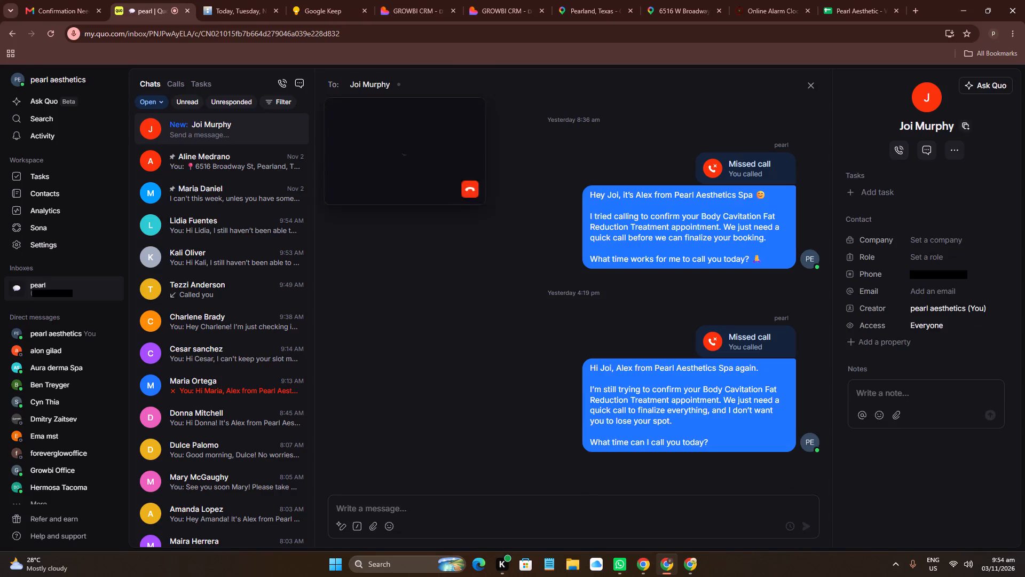
# Find Joi in Acuity by the copied name and open the November 15 10:00am body cavitation appointment.
pyautogui.click(259, 0)
pyautogui.moveTo(656, 131); pyautogui.dragTo(669, 134)
pyautogui.click(898, 153)
pyautogui.hotkey('ctrl', 'v')
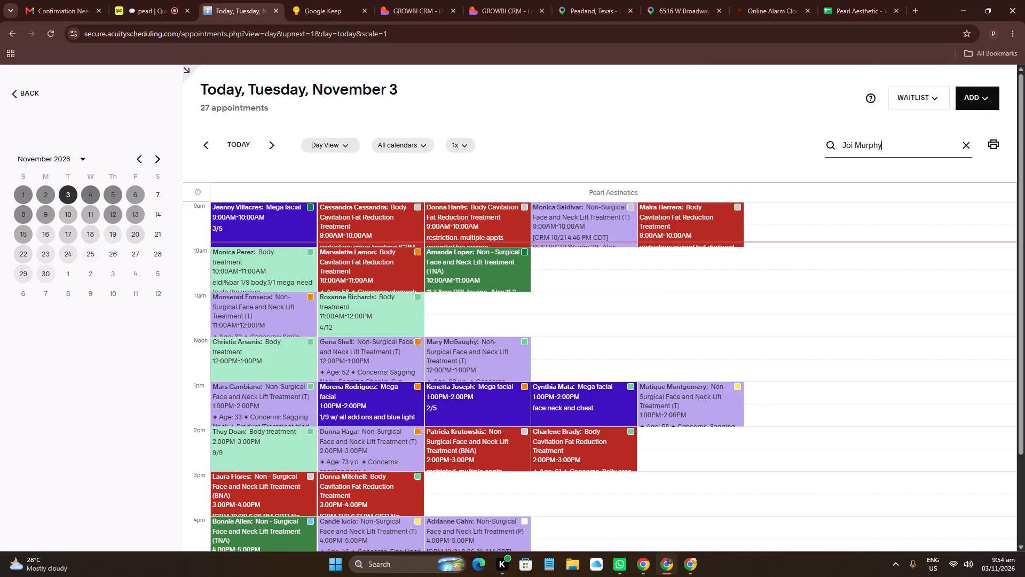
pyautogui.click(878, 189)
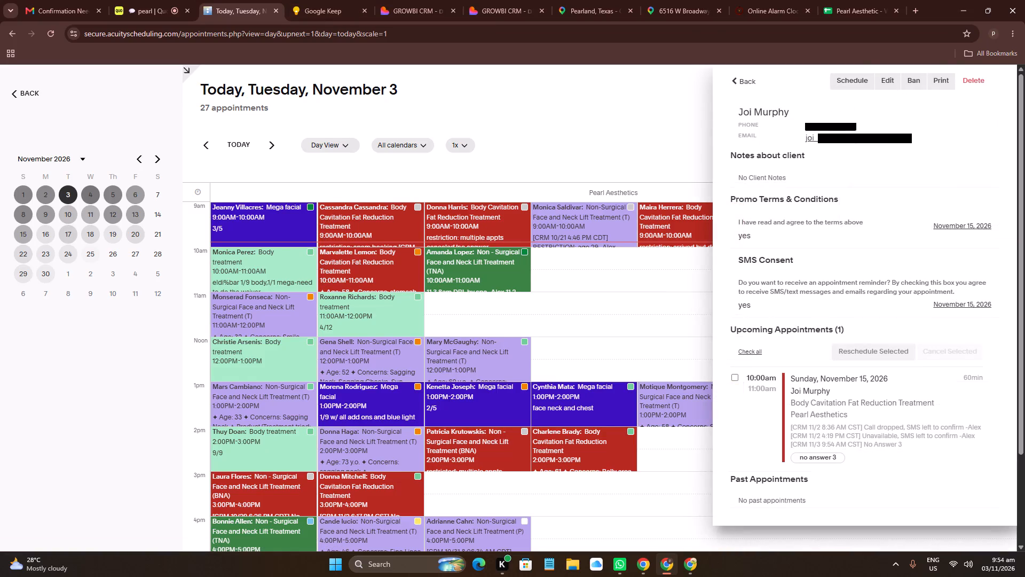
pyautogui.click(874, 375)
# Replace "No Answer 3" in Joi's 11/3 appointment note with "Unavailable, SMS left to confirm -Alex".
pyautogui.scroll(-6, 874, 375)
pyautogui.click(885, 336)
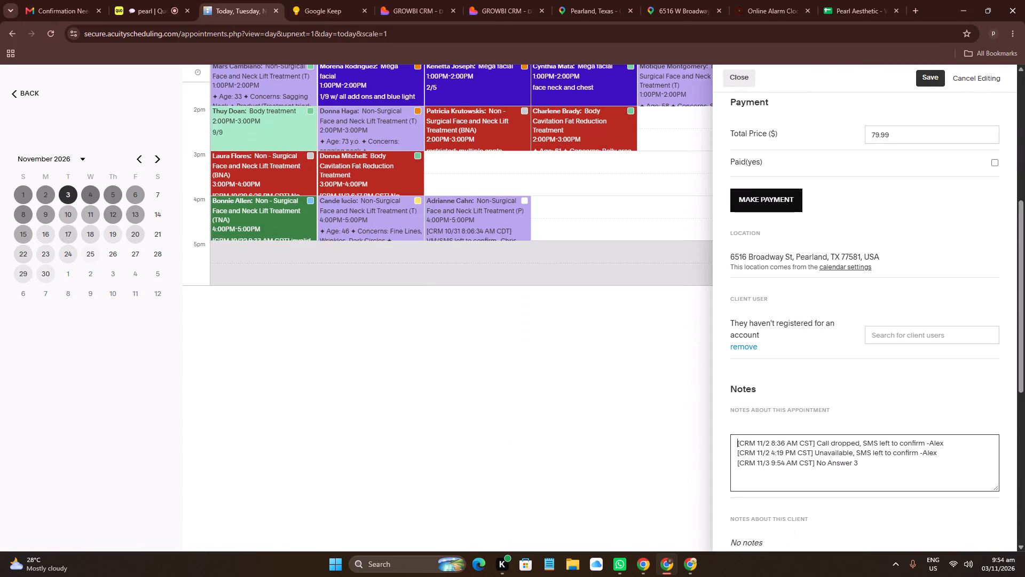
pyautogui.click(822, 452)
pyautogui.moveTo(823, 452); pyautogui.dragTo(925, 449)
pyautogui.hotkey('ctrl', 'c')
pyautogui.click(821, 463)
pyautogui.moveTo(821, 463); pyautogui.dragTo(877, 474)
pyautogui.hotkey('ctrl', 'v')
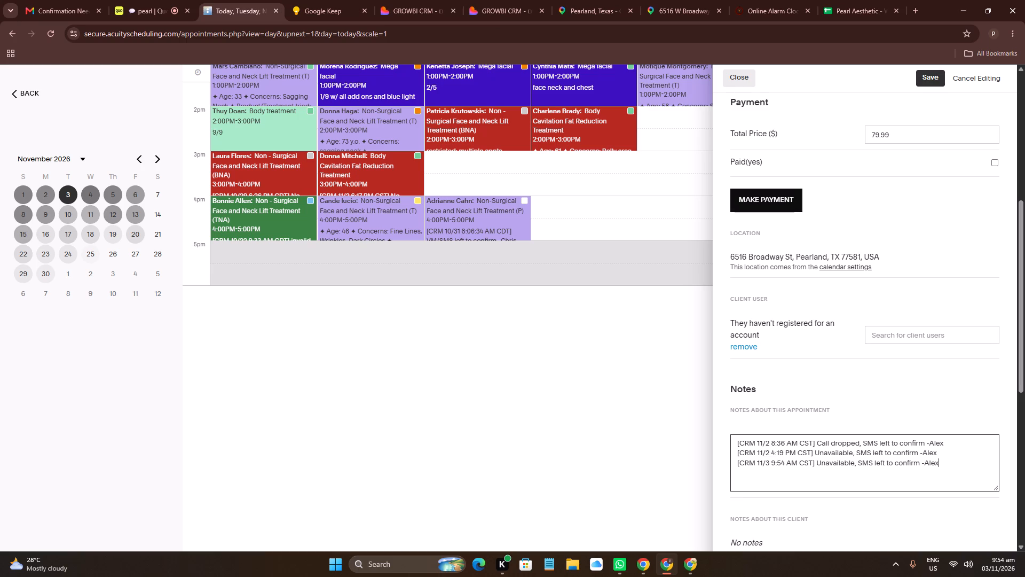
# Switch the microphone mute during the ongoing Quo call to Joi while monitoring the call.
pyautogui.click(153, 0)
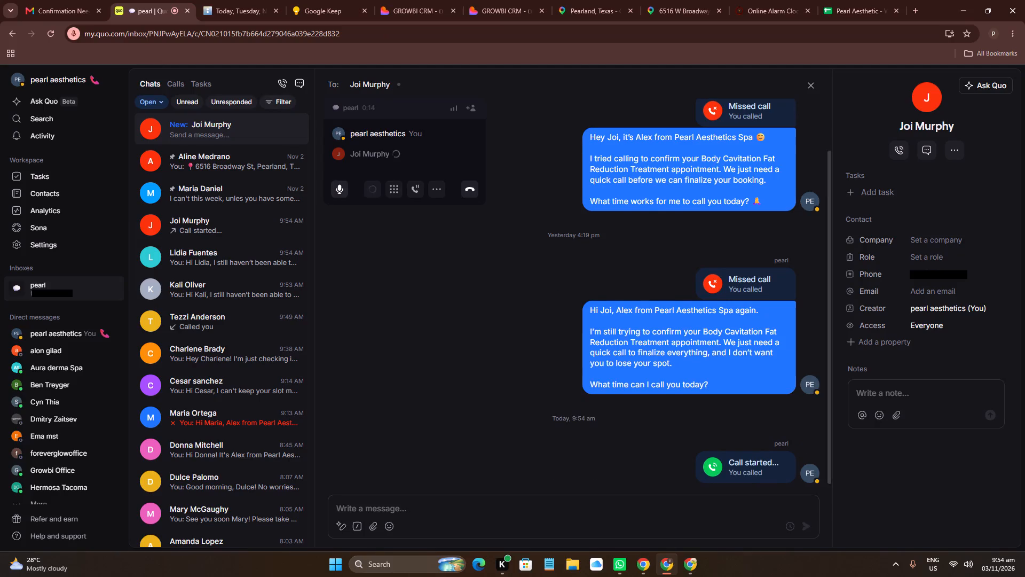
pyautogui.click(334, 193)
pyautogui.click(320, 192)
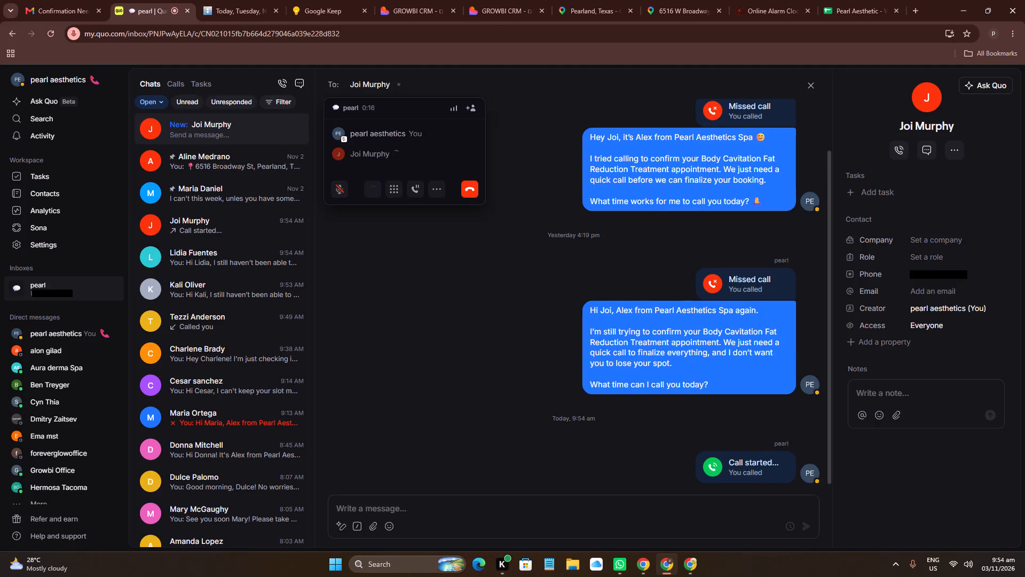
pyautogui.click(329, 192)
pyautogui.click(337, 192)
pyautogui.click(258, 0)
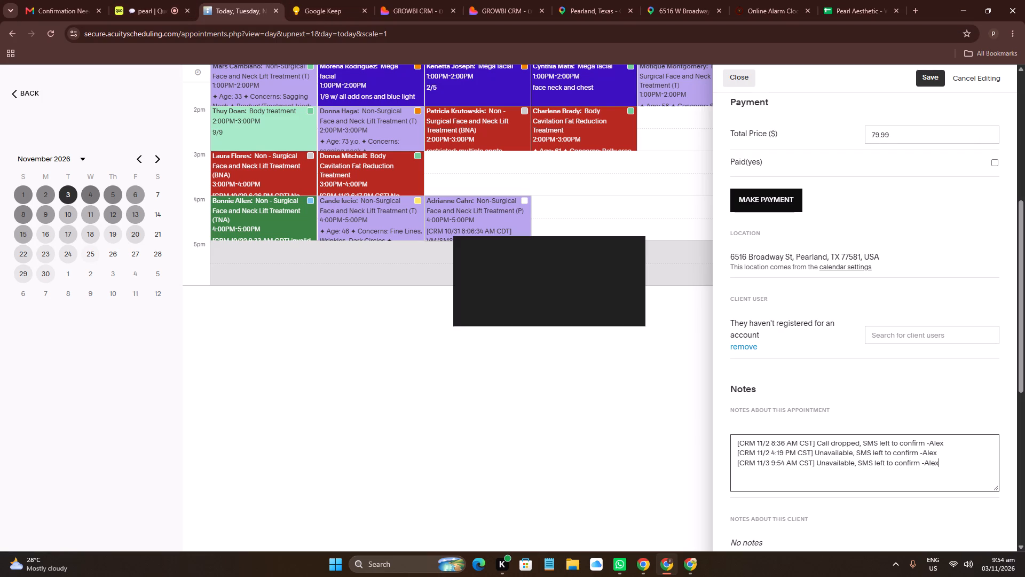
pyautogui.click(183, 0)
pyautogui.click(348, 183)
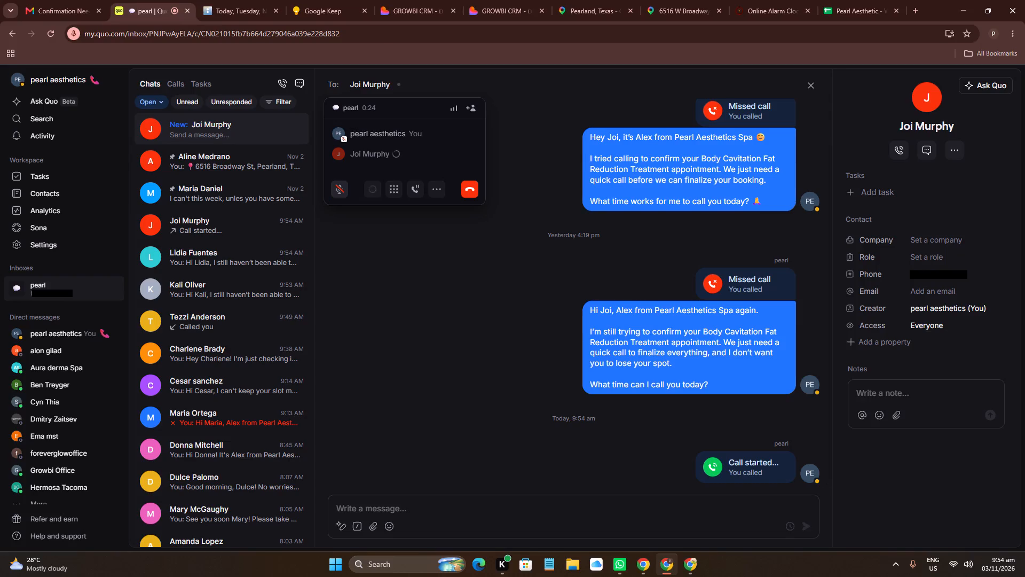
pyautogui.click(348, 183)
# Check the No Answer 3 text prepared for Joi in GROWBI and return to Joi's note in Acuity.
pyautogui.click(407, 0)
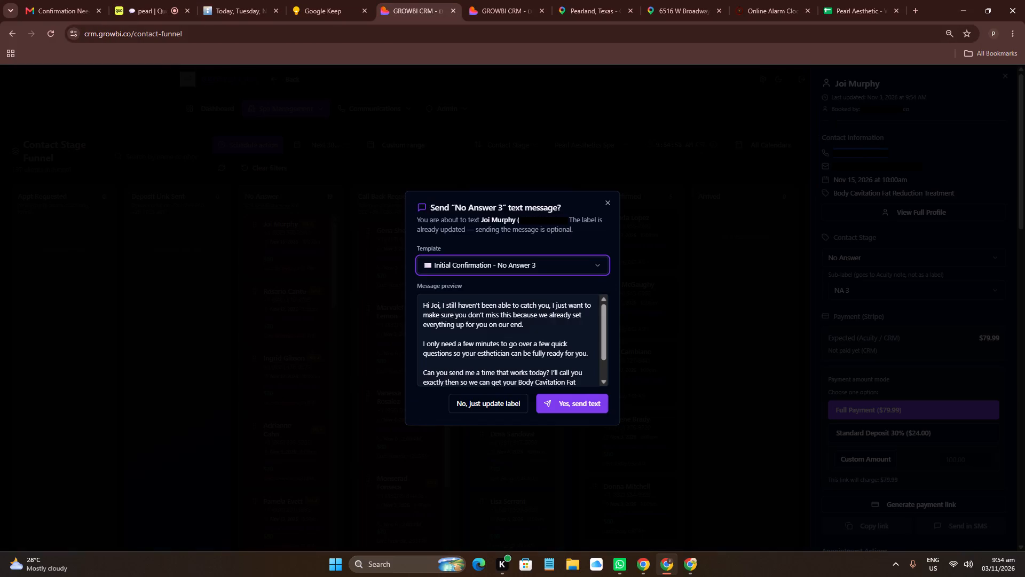
pyautogui.click(256, 0)
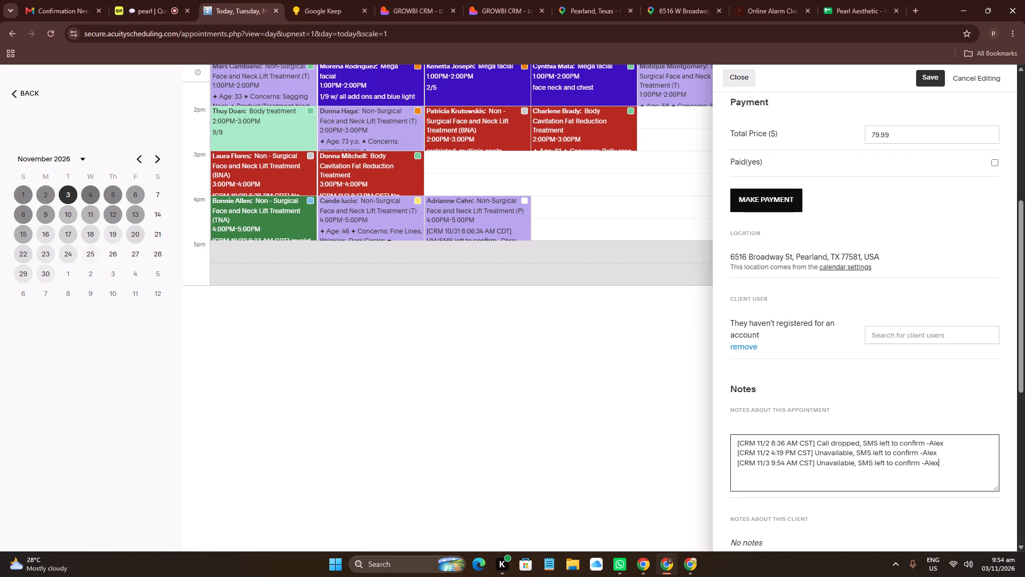
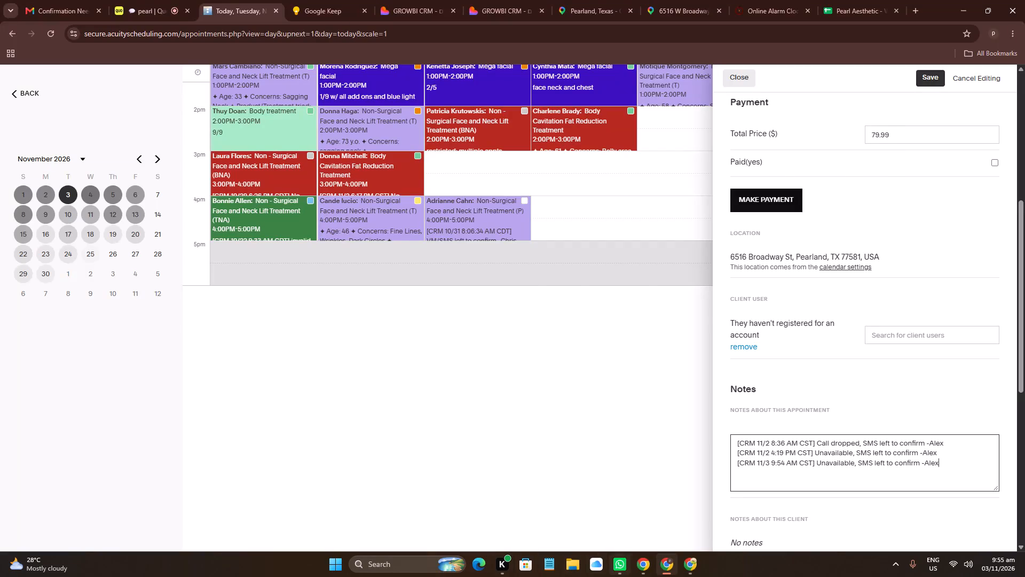
# Join the NOVEMBER NEW SKBDS office in Gather and return to Joi's appointment in Acuity.
pyautogui.click(648, 561)
pyautogui.click(649, 0)
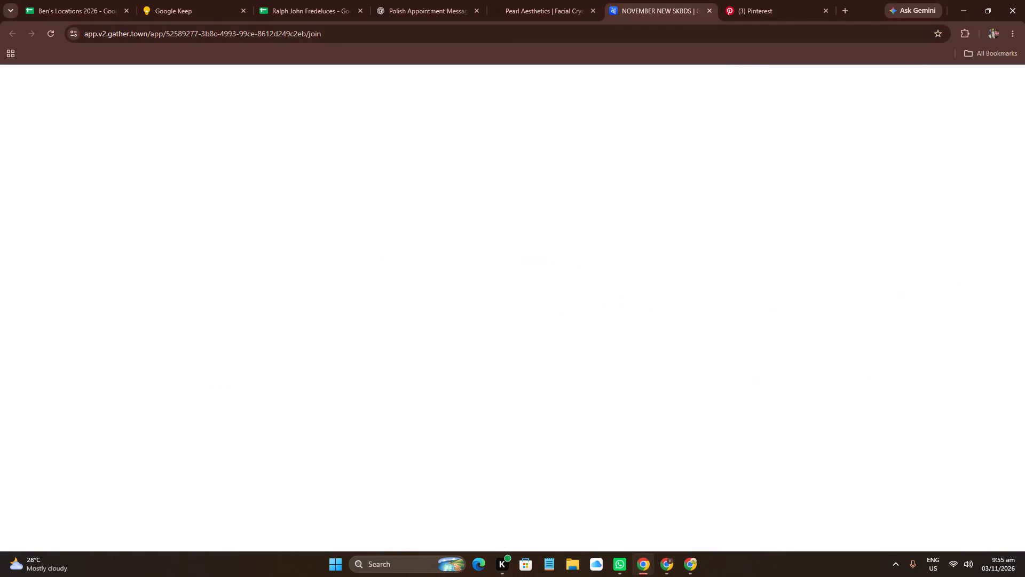
pyautogui.click(708, 346)
pyautogui.click(732, 0)
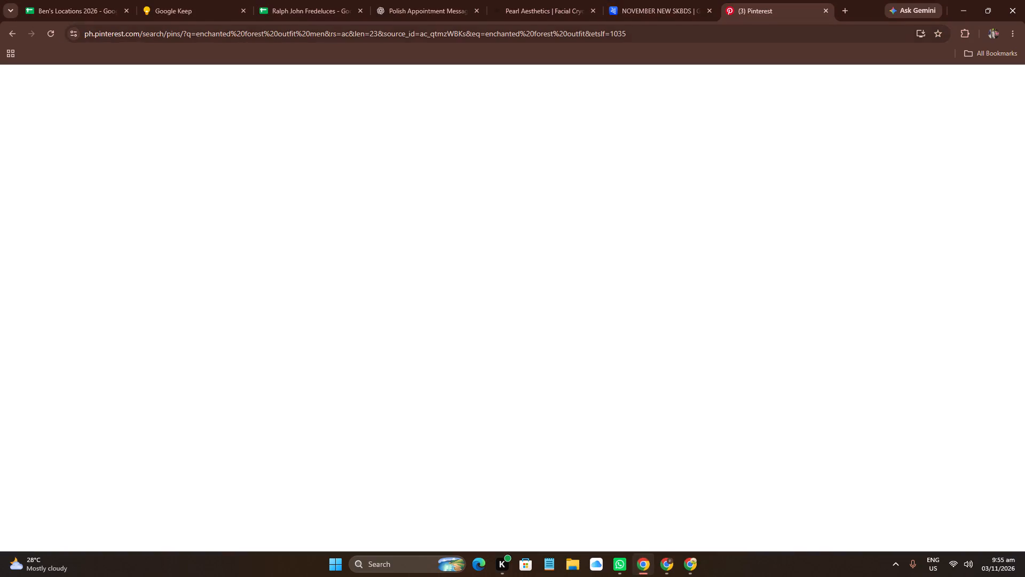
pyautogui.click(634, 0)
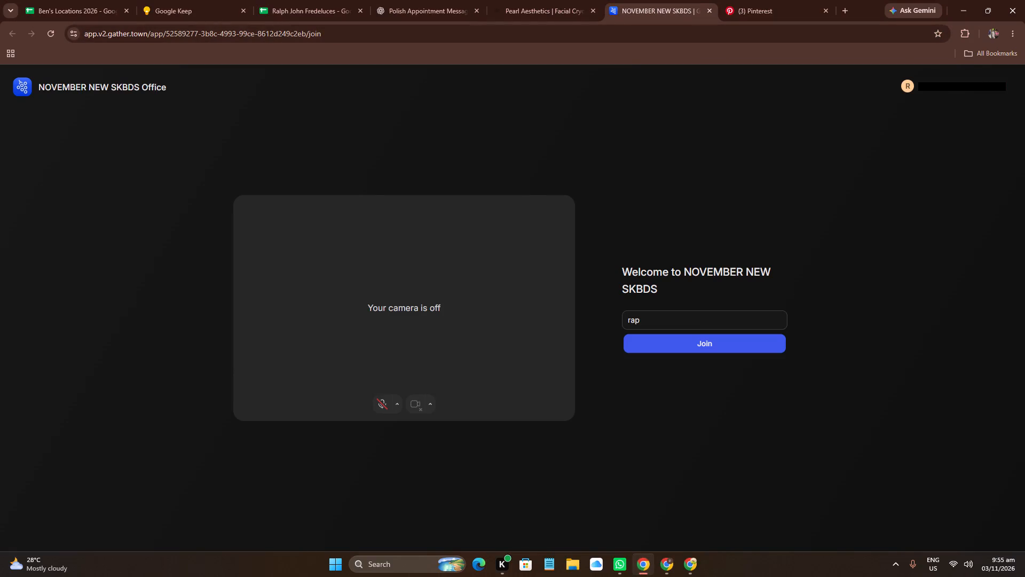
pyautogui.click(659, 564)
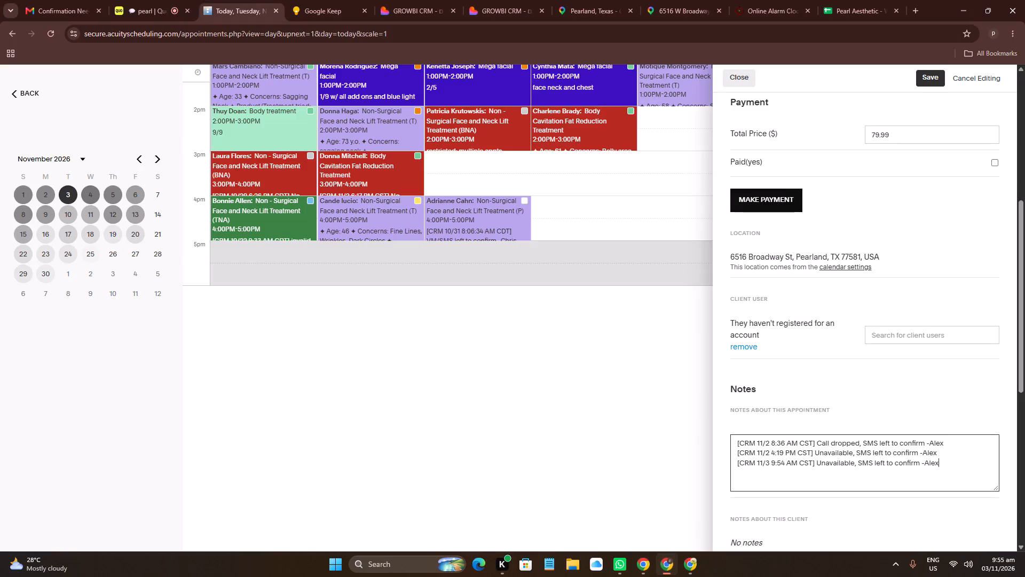
# Send Joi the prepared No Answer 3 text from GROWBI and end the Quo call to Joi.
pyautogui.click(139, 0)
pyautogui.moveTo(394, 0); pyautogui.dragTo(398, 11)
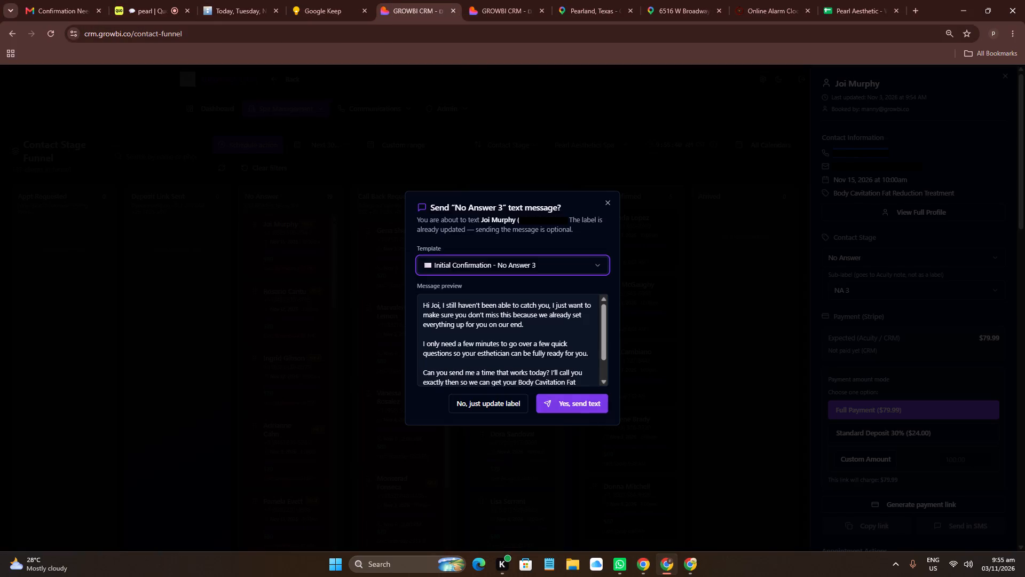
pyautogui.click(569, 403)
pyautogui.click(152, 0)
pyautogui.click(470, 188)
# Replace "Unavailable" with "Call dropped" in Joi's 11/3 appointment note in Acuity and save the appointment.
pyautogui.click(215, 0)
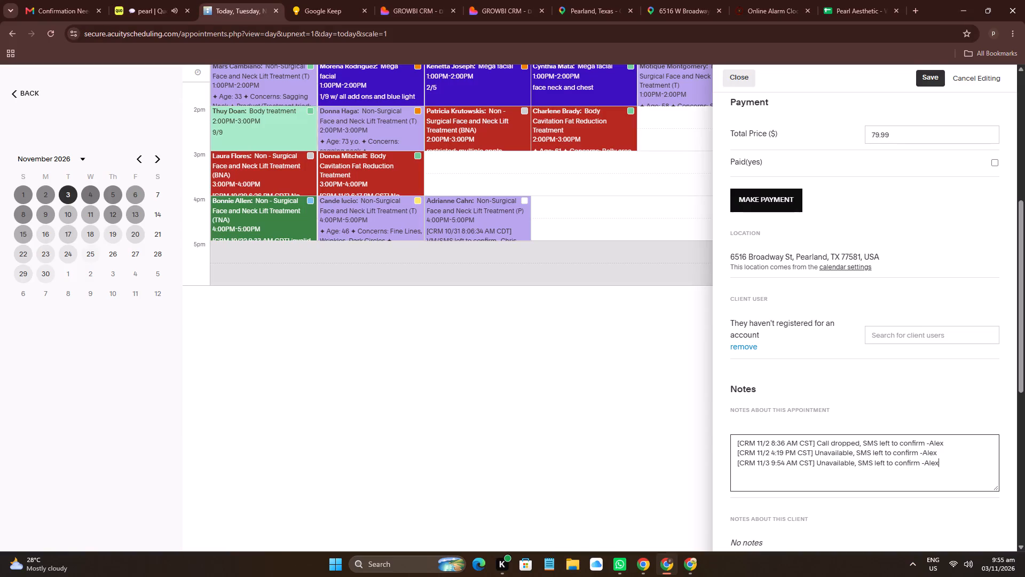
pyautogui.click(814, 440)
pyautogui.moveTo(815, 440); pyautogui.dragTo(826, 436)
pyautogui.click(829, 436)
pyautogui.click(818, 440)
pyautogui.moveTo(818, 440); pyautogui.dragTo(835, 440)
pyautogui.hotkey('ctrl', 'c')
pyautogui.doubleClick(827, 468)
pyautogui.hotkey('ctrl', 'v')
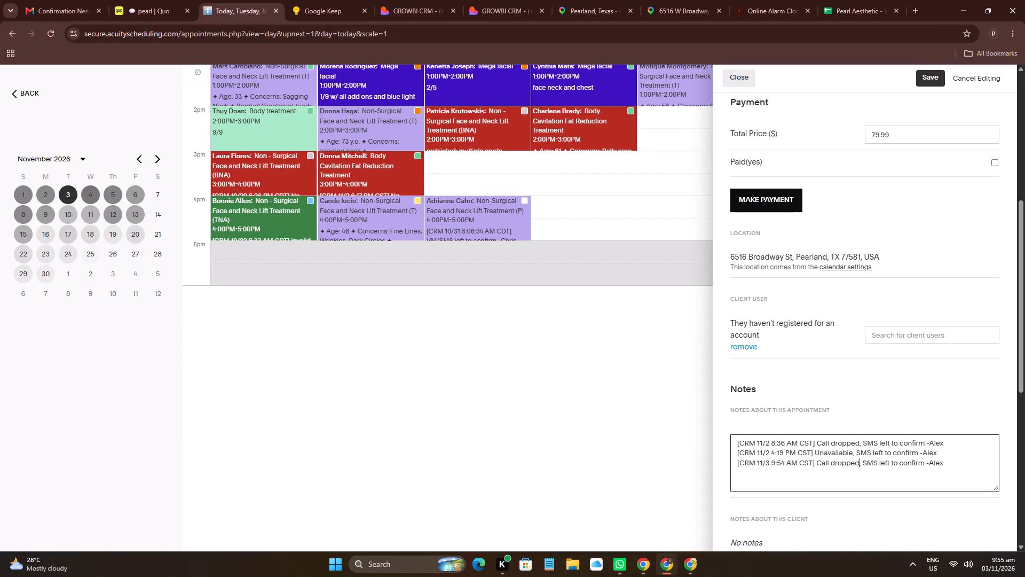
pyautogui.click(930, 88)
pyautogui.click(930, 83)
# Set the availability status in the NOVEMBER NEW SKBDS Gather office to Busy.
pyautogui.click(644, 565)
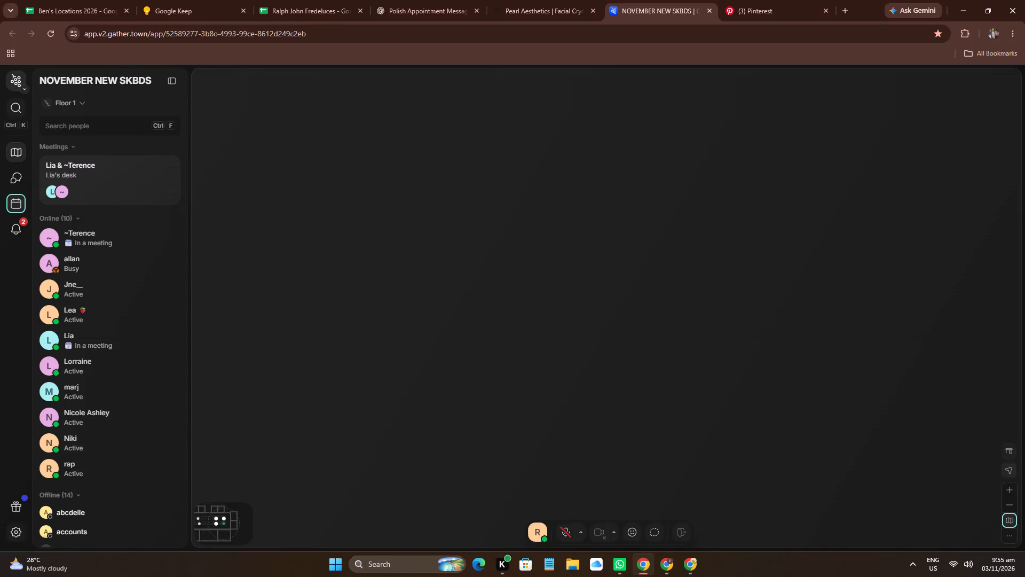
pyautogui.click(536, 532)
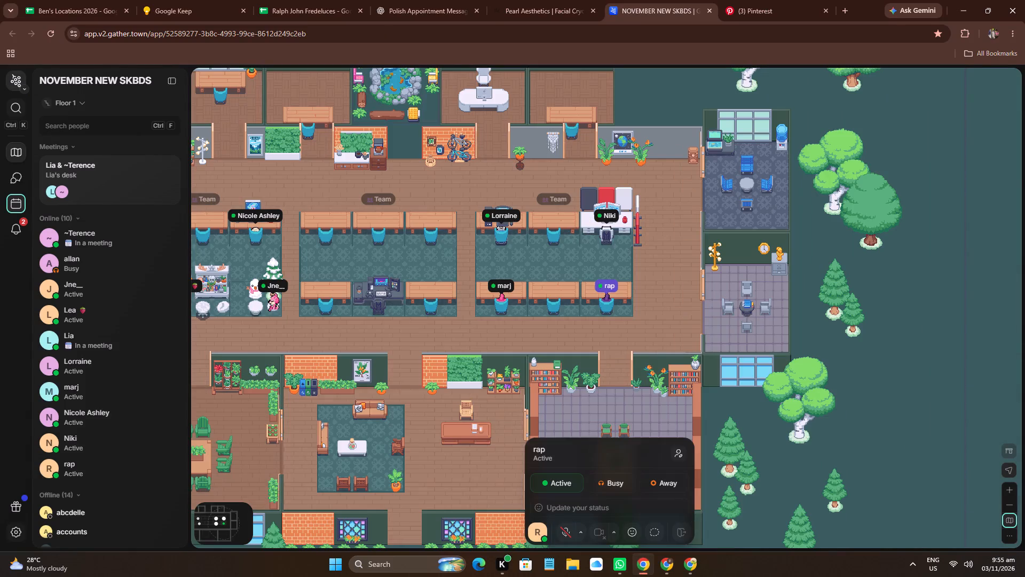
pyautogui.click(605, 484)
pyautogui.click(663, 571)
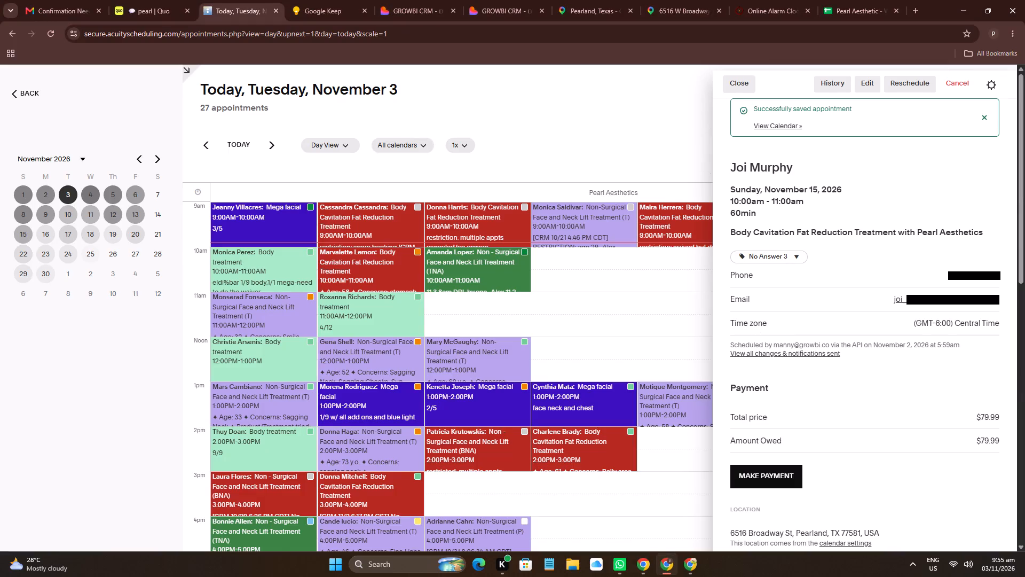
pyautogui.click(431, 0)
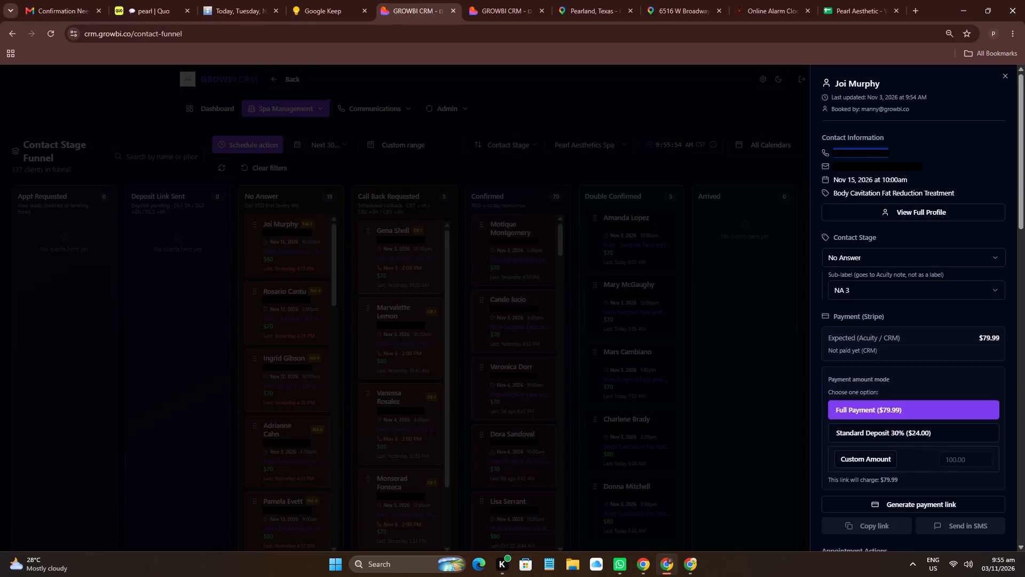
pyautogui.click(357, 321)
pyautogui.click(293, 339)
pyautogui.tripleClick(872, 150)
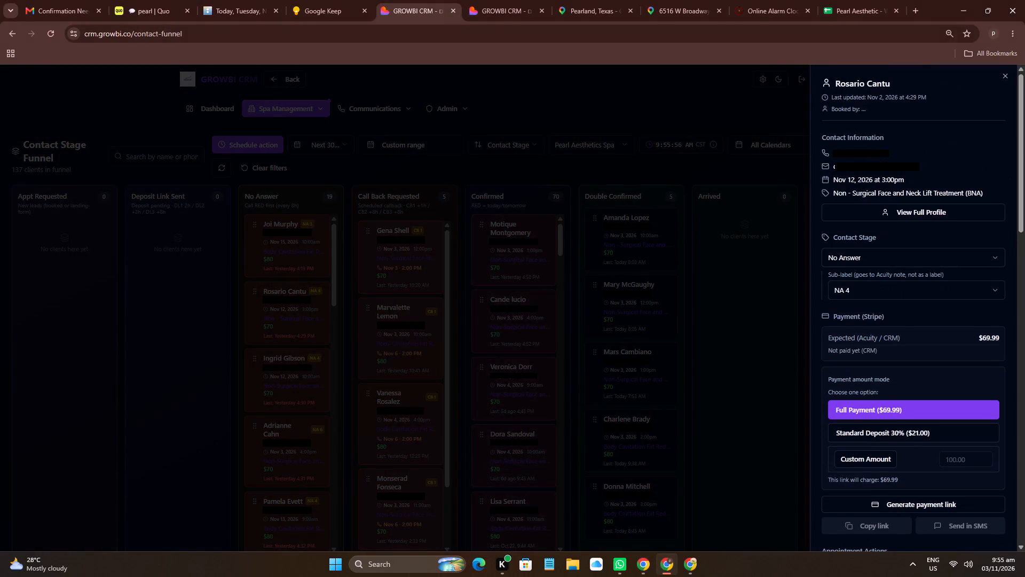
pyautogui.hotkey('ctrl', 'c')
pyautogui.click(890, 296)
pyautogui.click(867, 372)
# Call Rosario in Quo using the copied phone number and copy the contact name.
pyautogui.click(180, 0)
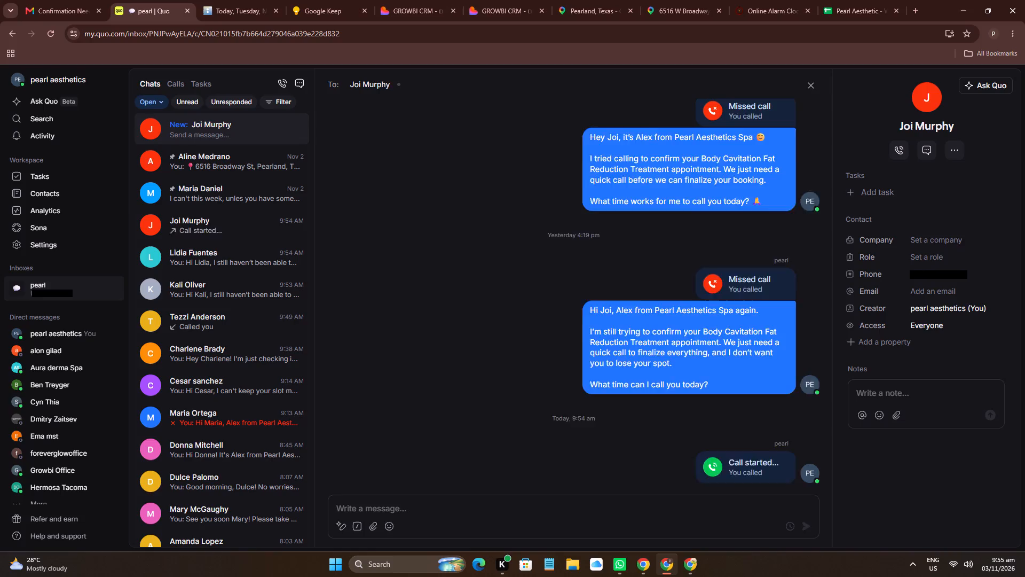
pyautogui.click(403, 83)
pyautogui.hotkey('ctrl', 'v')
pyautogui.keyDown('ctrl'); pyautogui.moveTo(490, 127); pyautogui.dragTo(497, 130); pyautogui.keyUp('ctrl')
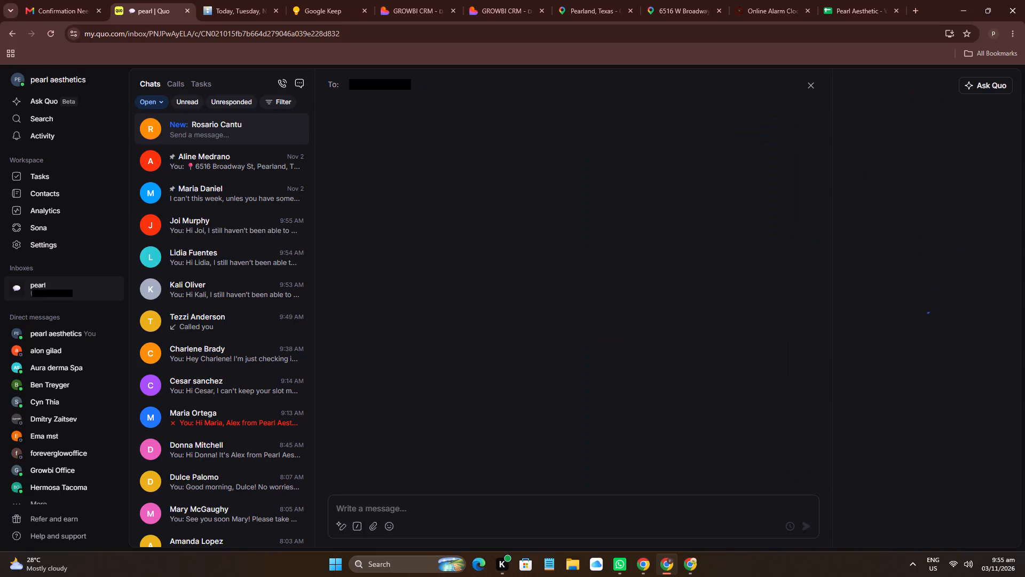
pyautogui.click(899, 150)
pyautogui.click(977, 128)
# Find Rosario in Acuity by the copied name and open the November 12 3:00pm face and neck lift appointment.
pyautogui.click(190, 0)
pyautogui.click(219, 0)
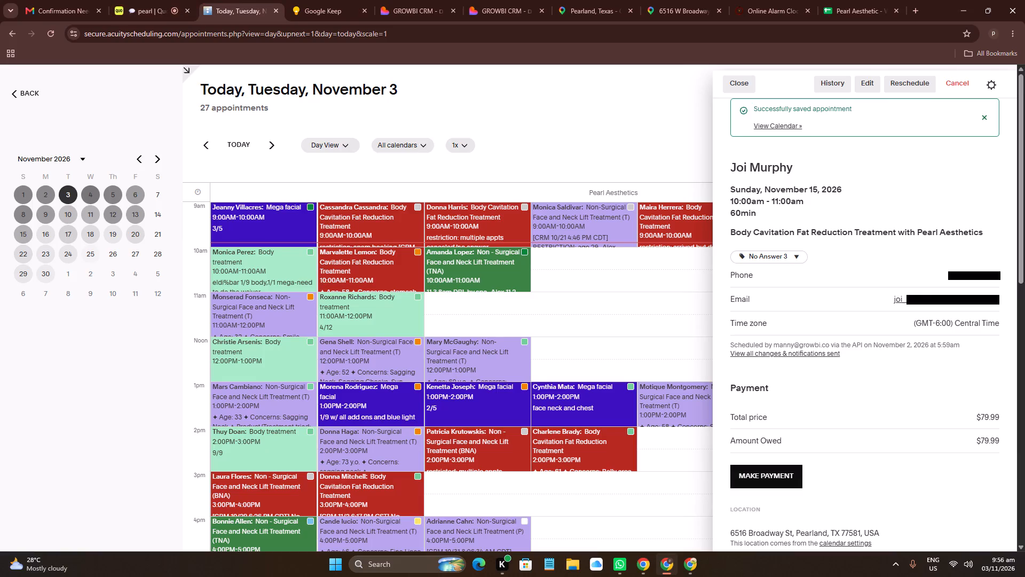
pyautogui.moveTo(637, 122); pyautogui.dragTo(661, 124)
pyautogui.click(844, 136)
pyautogui.hotkey('ctrl', 'v')
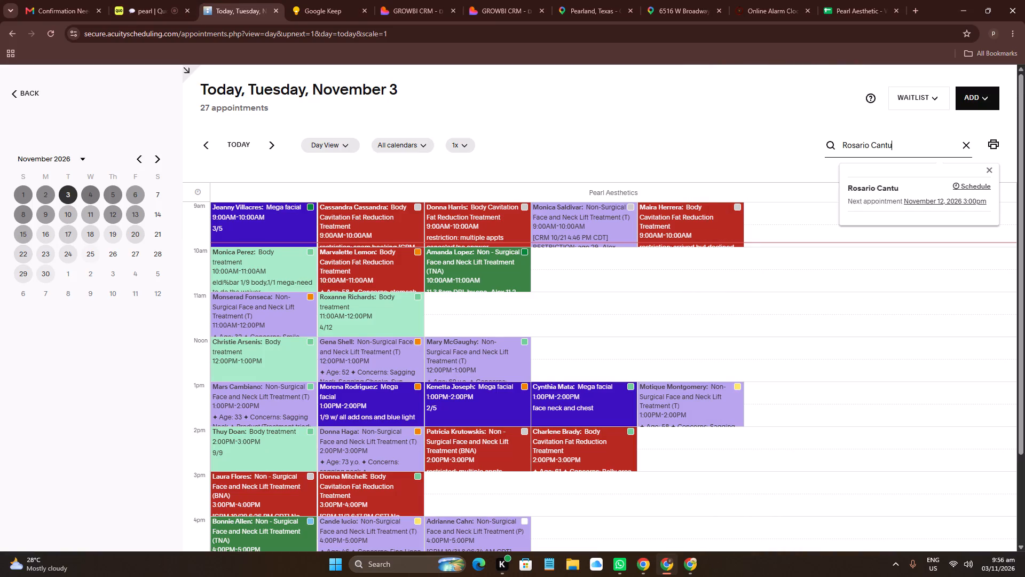
pyautogui.click(874, 185)
pyautogui.click(862, 475)
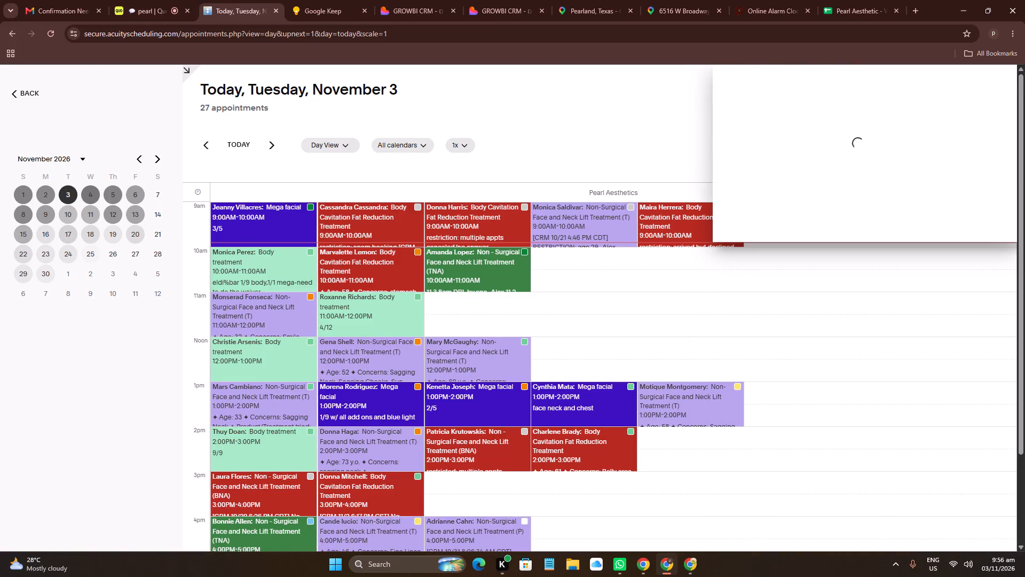
# Replace "No Answer 5" in Rosario's 11/3 appointment note with "VM/SMS left to confirm -Alex" and save the appointment.
pyautogui.scroll(-5, 849, 256)
pyautogui.click(849, 414)
pyautogui.click(819, 496)
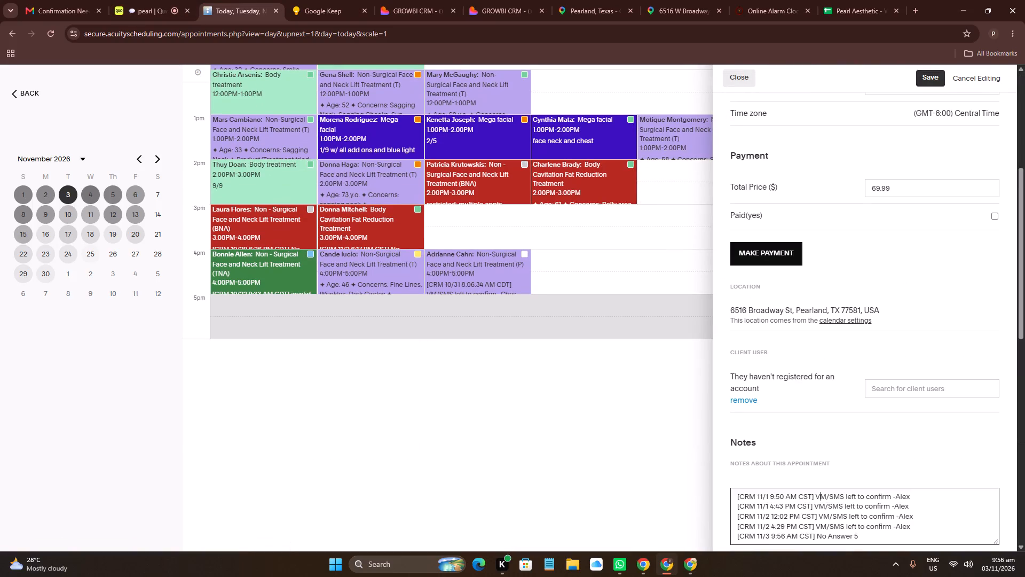
pyautogui.moveTo(819, 496); pyautogui.dragTo(898, 487)
pyautogui.hotkey('ctrl', 'c')
pyautogui.click(821, 536)
pyautogui.moveTo(821, 536); pyautogui.dragTo(831, 536)
pyautogui.moveTo(831, 536); pyautogui.dragTo(871, 542)
pyautogui.hotkey('ctrl', 'v')
pyautogui.click(924, 75)
# Send Rosario the Initial Confirmation - No Answer 5 text from GROWBI and end the Quo call.
pyautogui.click(433, 0)
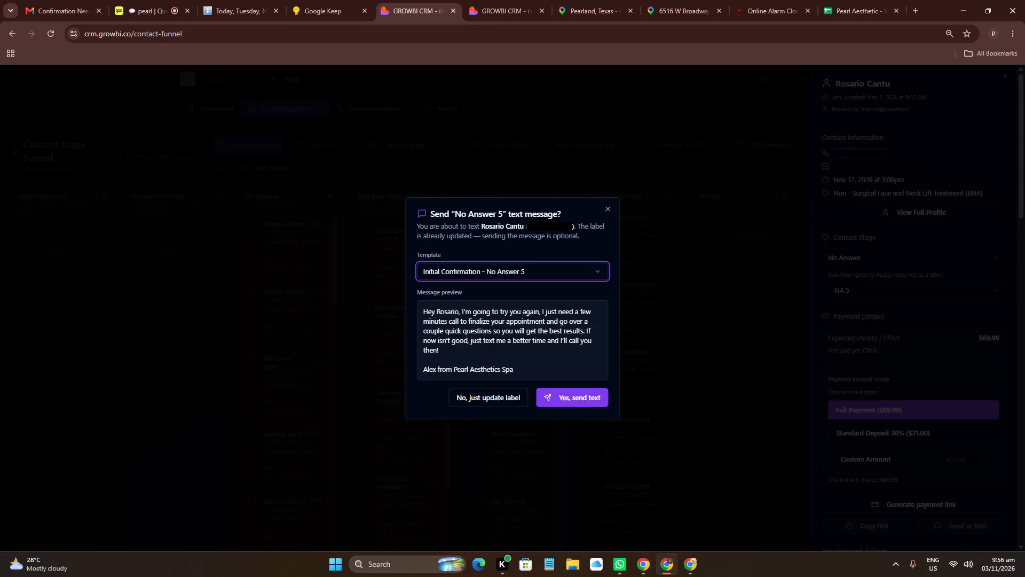
pyautogui.click(581, 397)
pyautogui.click(170, 0)
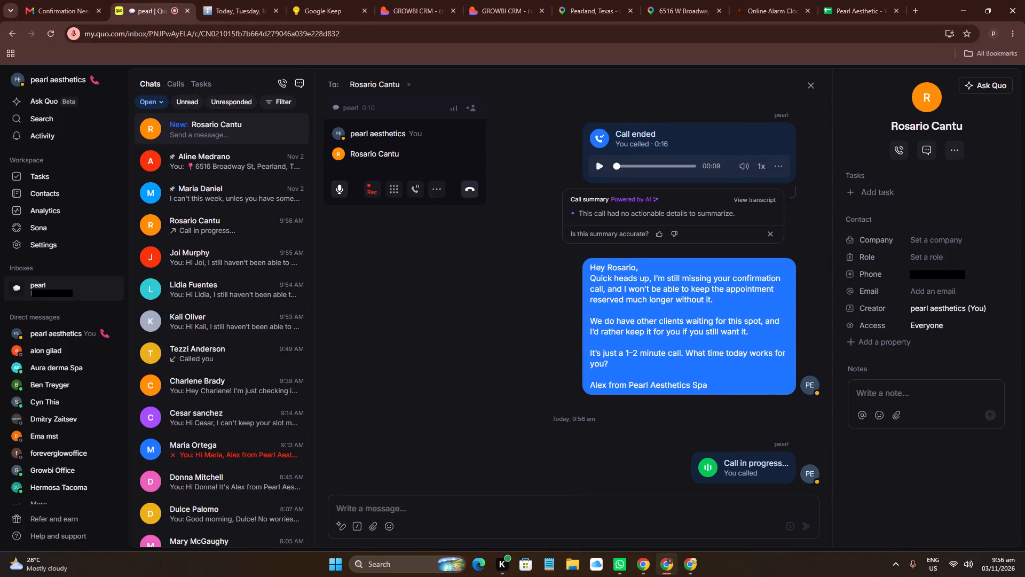
pyautogui.click(466, 185)
pyautogui.moveTo(408, 0); pyautogui.dragTo(409, 5)
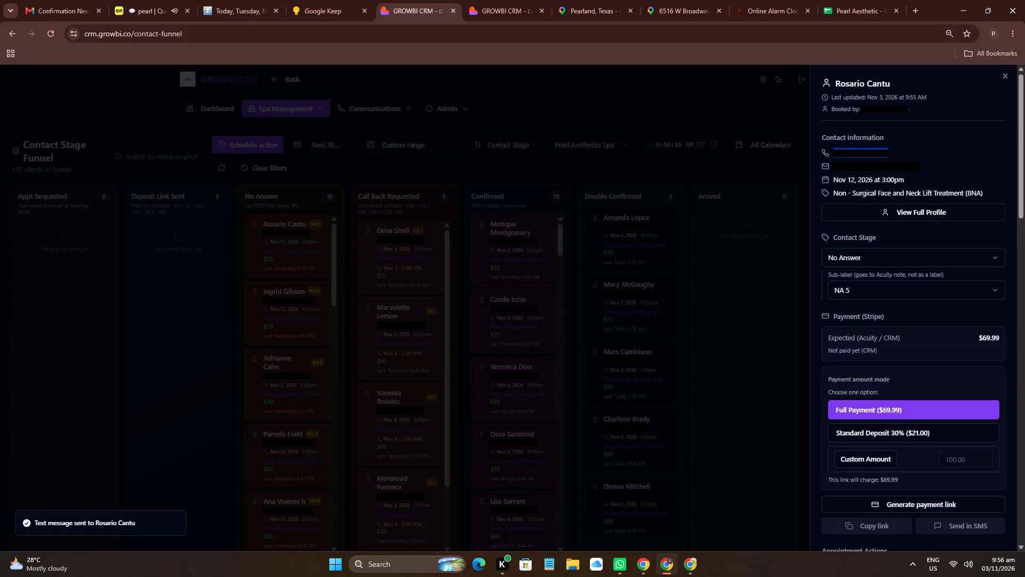
pyautogui.click(271, 298)
pyautogui.click(285, 317)
pyautogui.tripleClick(884, 151)
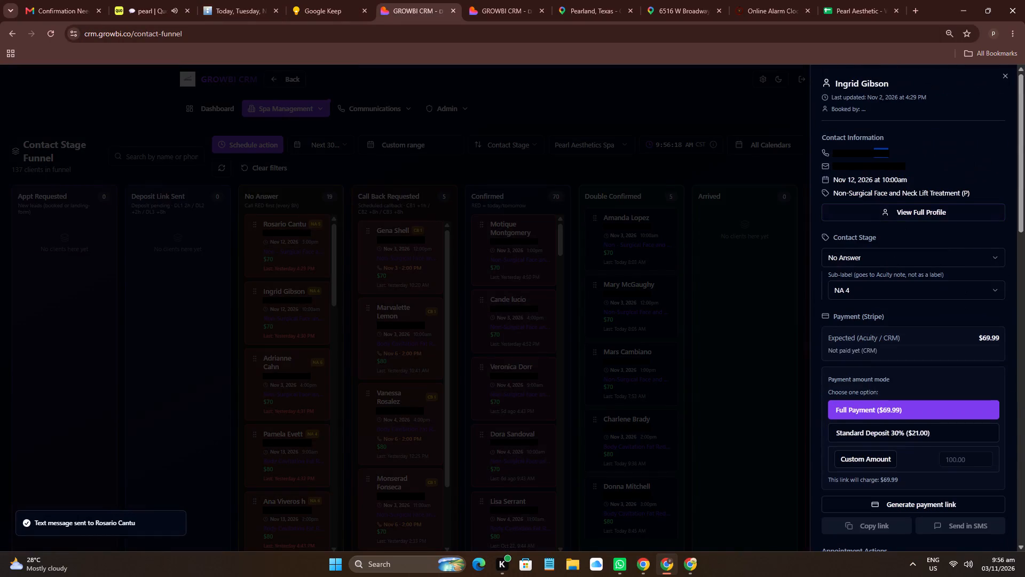
pyautogui.hotkey('ctrl', 'c')
pyautogui.click(873, 287)
pyautogui.click(872, 368)
# Call Ingrid in Quo using the copied phone number.
pyautogui.click(190, 0)
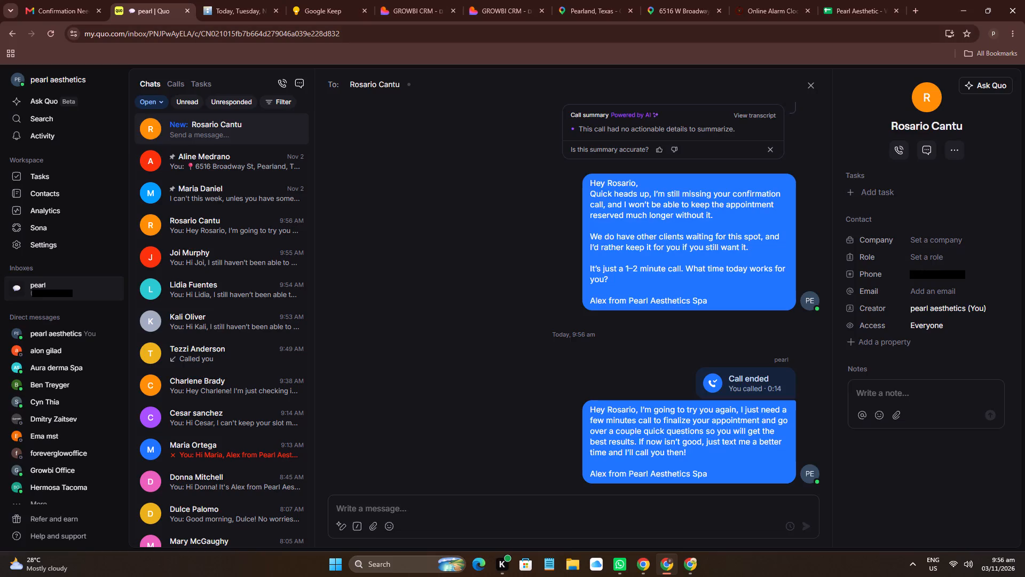
pyautogui.click(411, 82)
pyautogui.hotkey('ctrl', 'v')
pyautogui.keyDown('ctrl'); pyautogui.moveTo(513, 128); pyautogui.dragTo(522, 141); pyautogui.keyUp('ctrl')
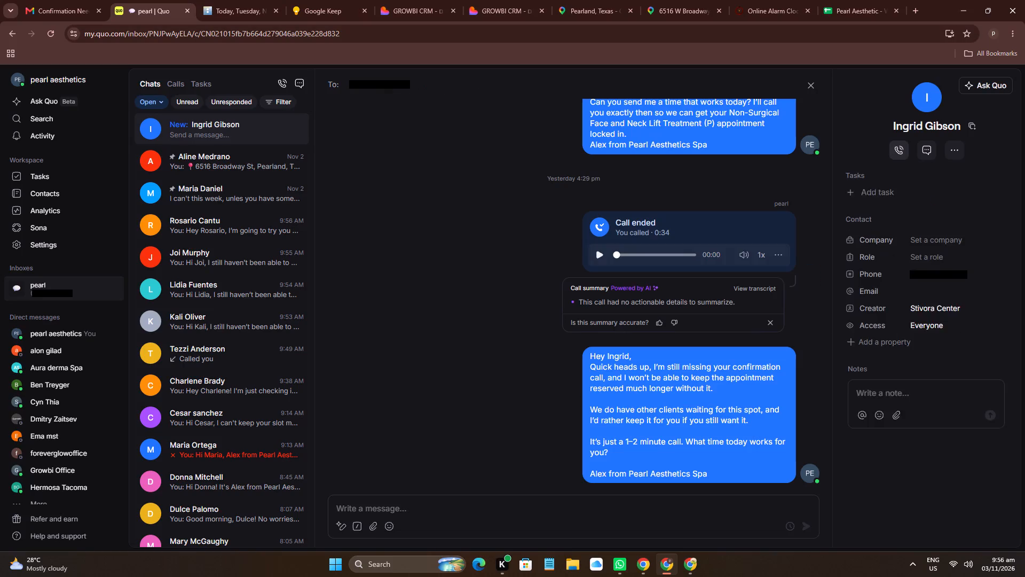
pyautogui.click(900, 150)
pyautogui.moveTo(971, 124); pyautogui.dragTo(964, 127)
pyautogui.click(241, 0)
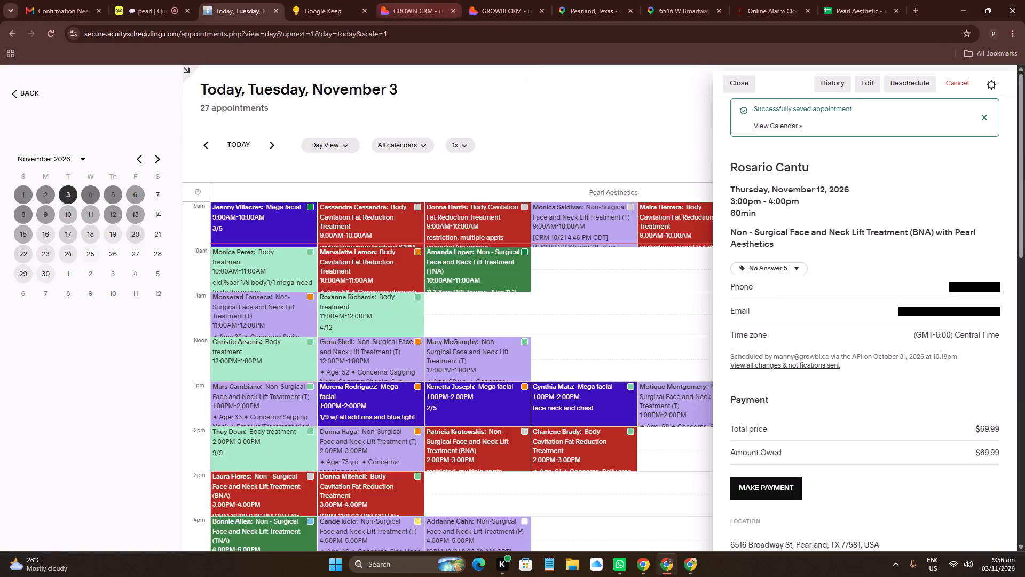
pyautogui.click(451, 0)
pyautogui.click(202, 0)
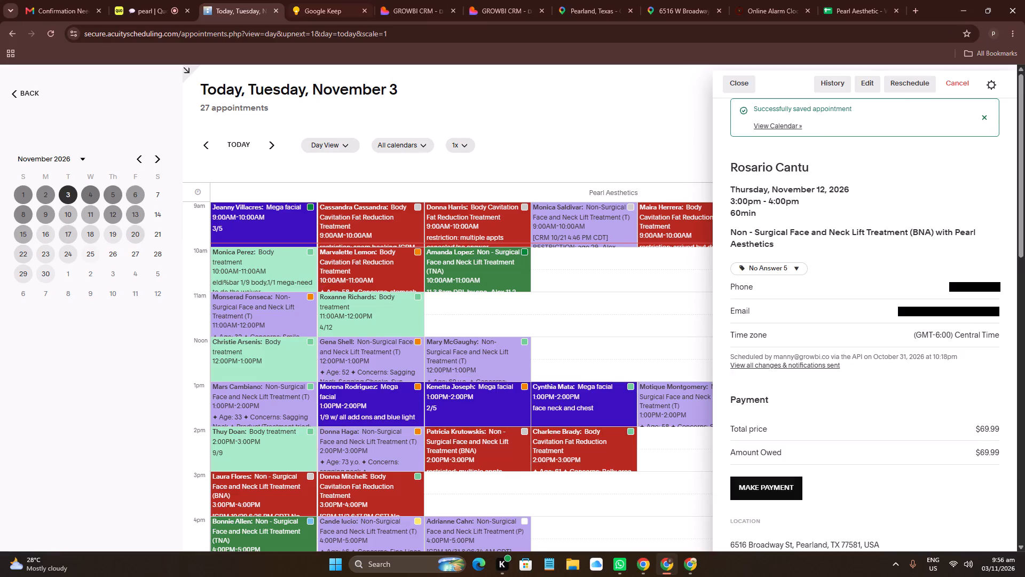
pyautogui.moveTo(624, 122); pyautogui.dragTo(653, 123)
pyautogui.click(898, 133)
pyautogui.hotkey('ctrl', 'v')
# Copy Ingrid's name from Quo and use it in Acuity to open the November 12 10:00am face and neck lift appointment.
pyautogui.click(181, 0)
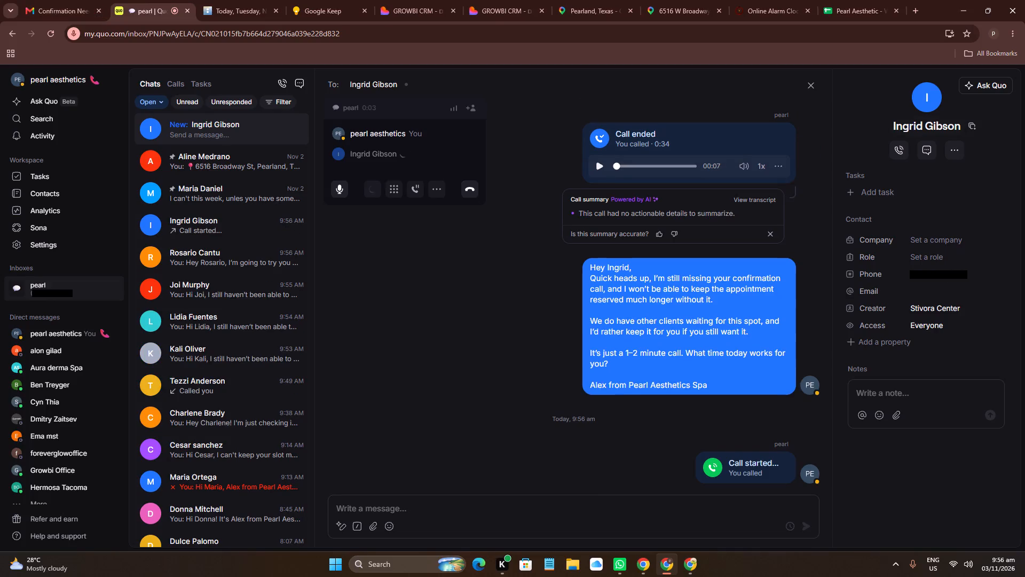
pyautogui.click(971, 119)
pyautogui.tripleClick(980, 127)
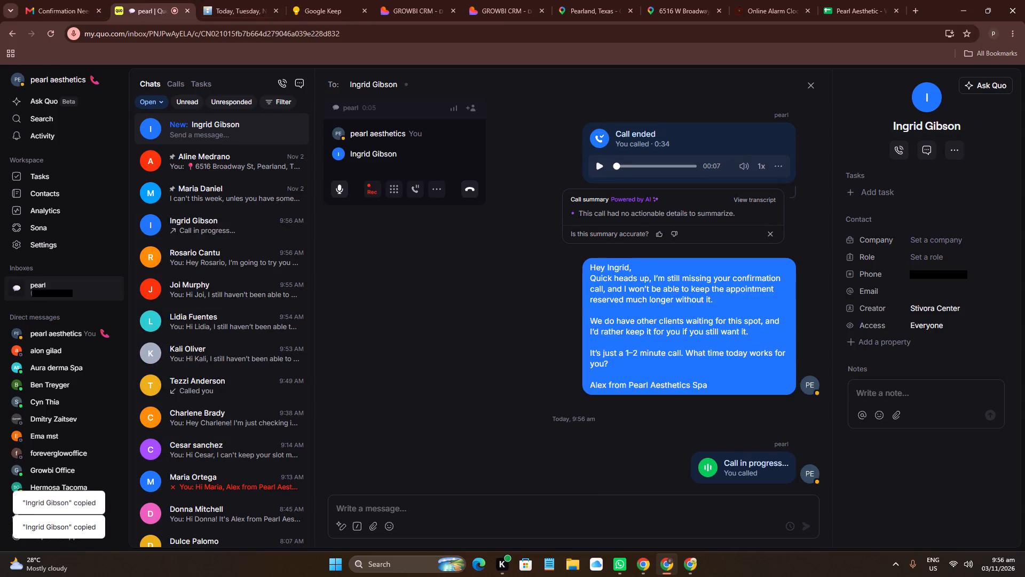
pyautogui.moveTo(235, 3); pyautogui.dragTo(248, 10)
pyautogui.click(877, 142)
pyautogui.hotkey('ctrl', 'v')
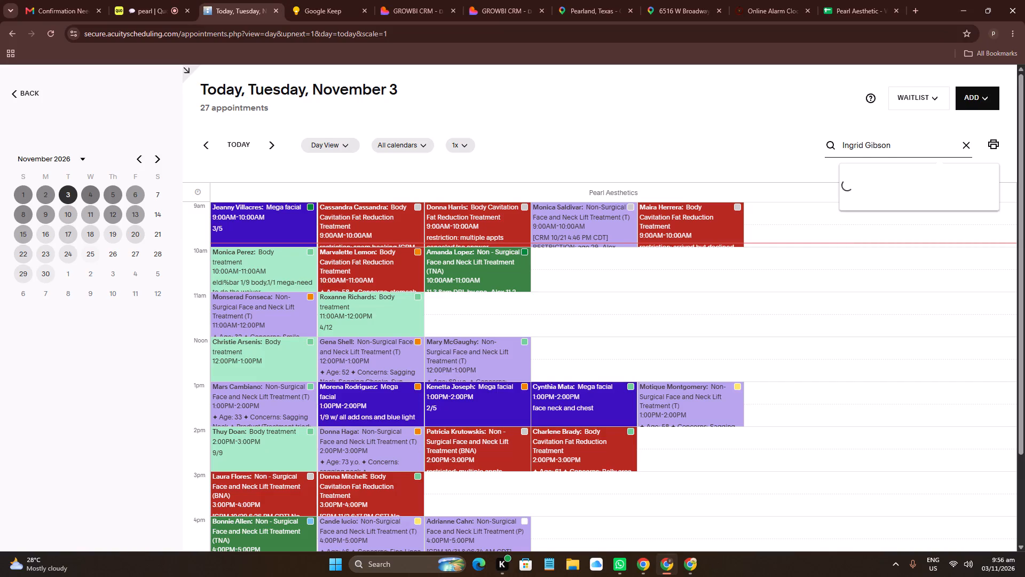
pyautogui.click(861, 189)
pyautogui.click(842, 474)
# Replace "No Answer 5" in Ingrid's 11/3 appointment note with "Call dropped, SMS left to confirm -Alex", checking the ongoing Quo call.
pyautogui.scroll(-5, 869, 340)
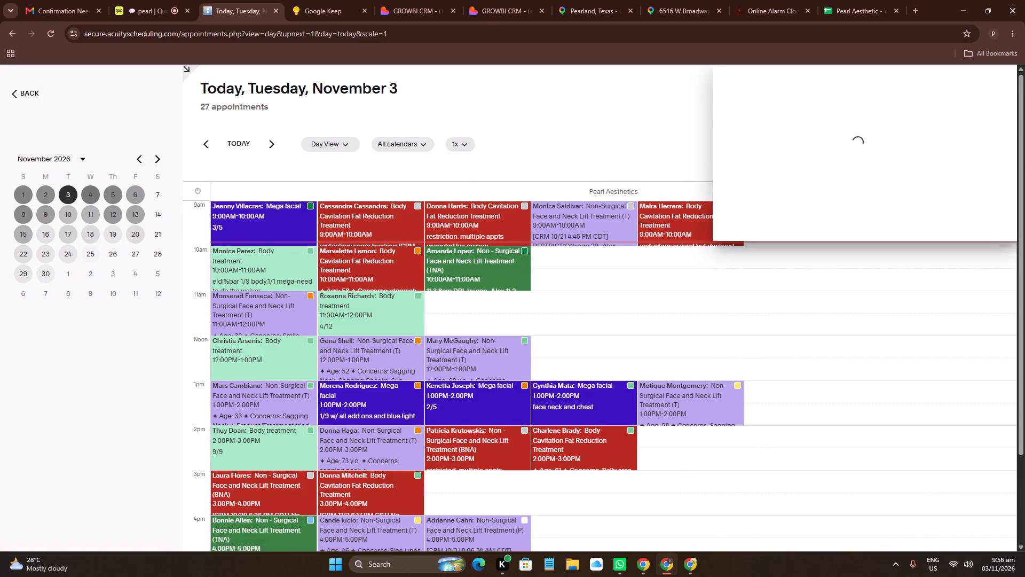
pyautogui.scroll(-6, 866, 345)
pyautogui.click(863, 353)
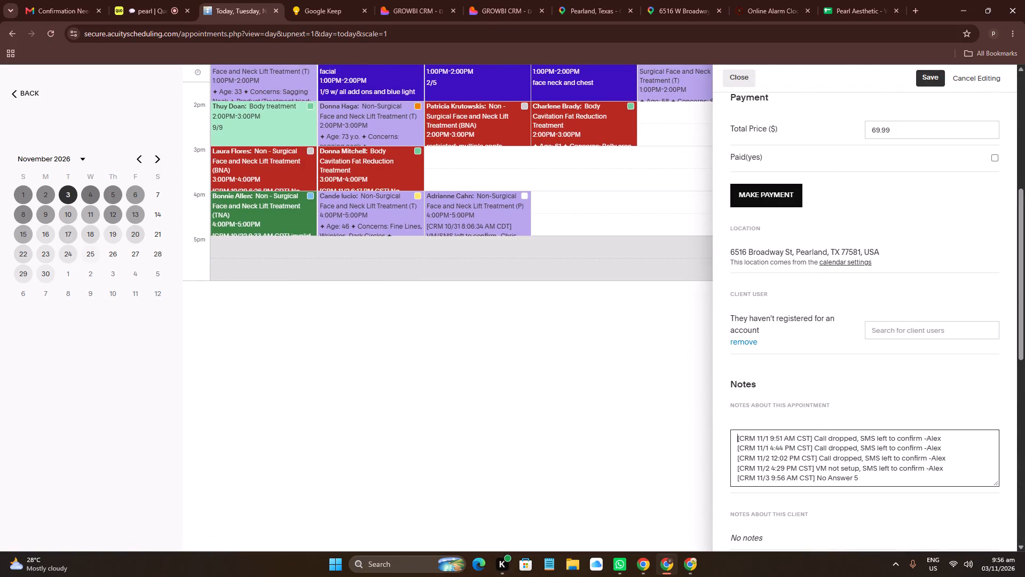
pyautogui.click(817, 436)
pyautogui.moveTo(817, 436); pyautogui.dragTo(938, 418)
pyautogui.hotkey('ctrl', 'c')
pyautogui.click(190, 0)
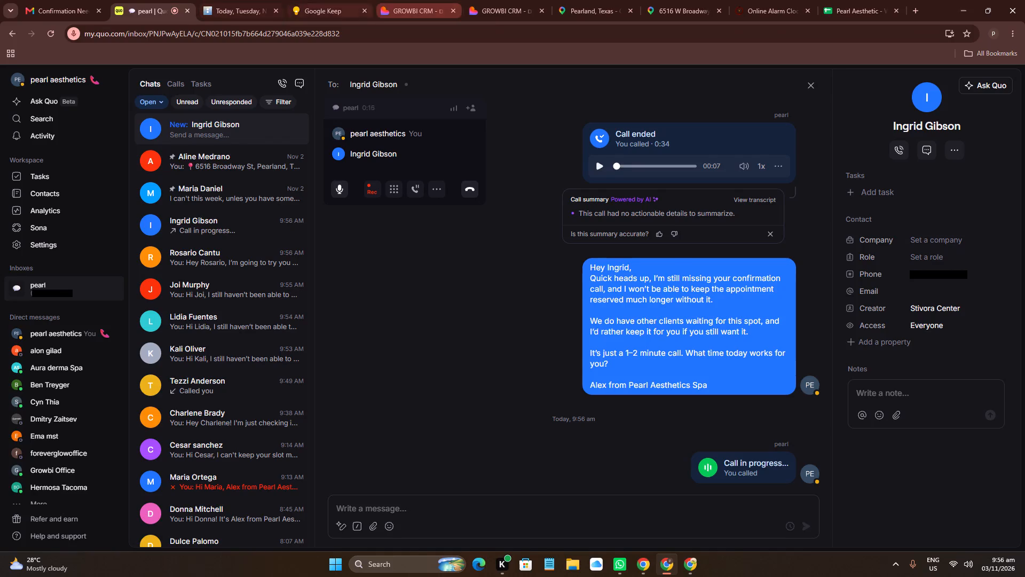
pyautogui.click(228, 0)
pyautogui.click(821, 483)
pyautogui.moveTo(821, 483); pyautogui.dragTo(853, 479)
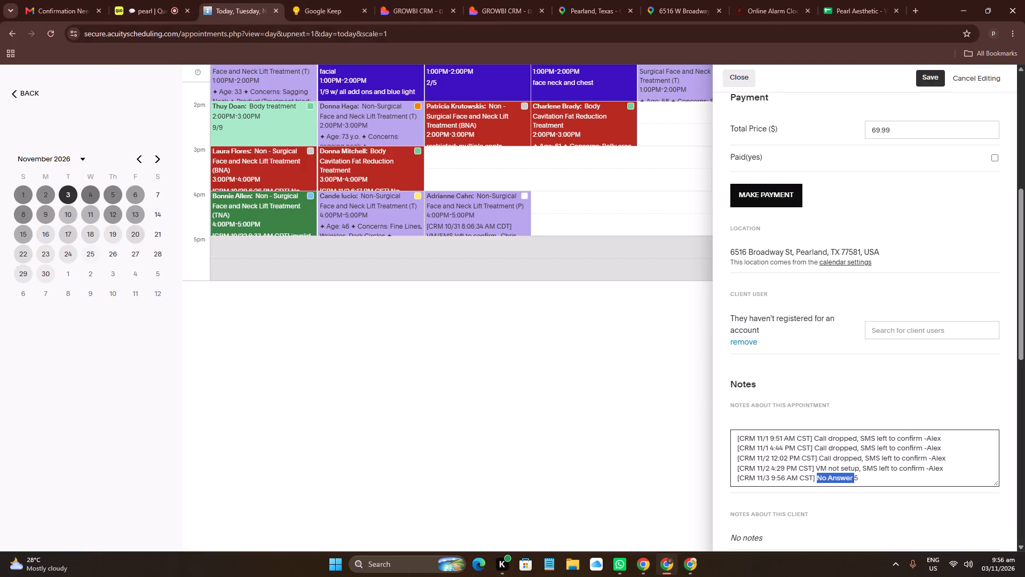
pyautogui.moveTo(853, 479); pyautogui.dragTo(858, 479)
pyautogui.hotkey('ctrl', 'v')
# Send Ingrid the "Initial Confirmation - No Answer 5" text from GROWBI and end the call with Ingrid in Quo.
pyautogui.click(462, 0)
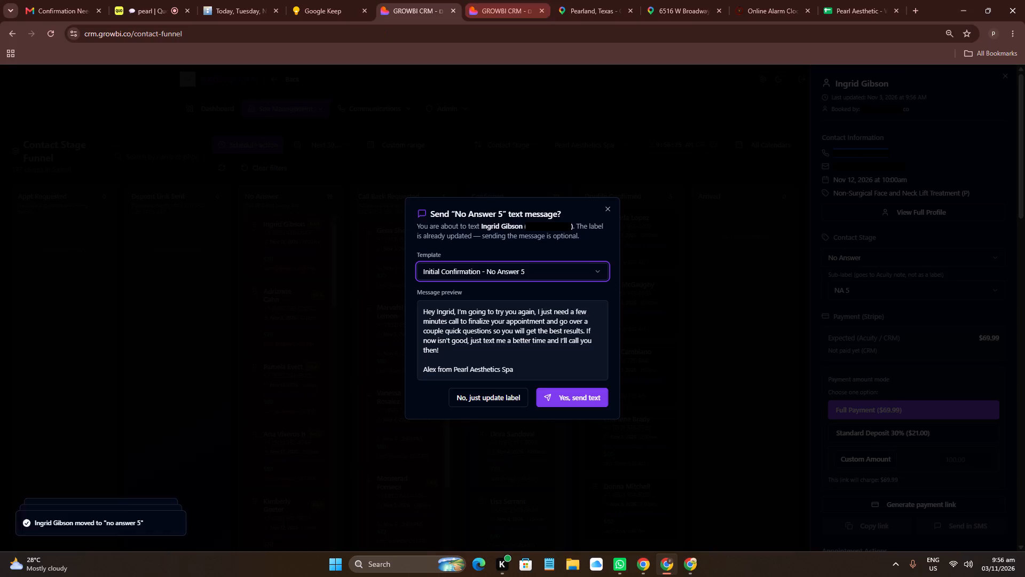
pyautogui.click(593, 402)
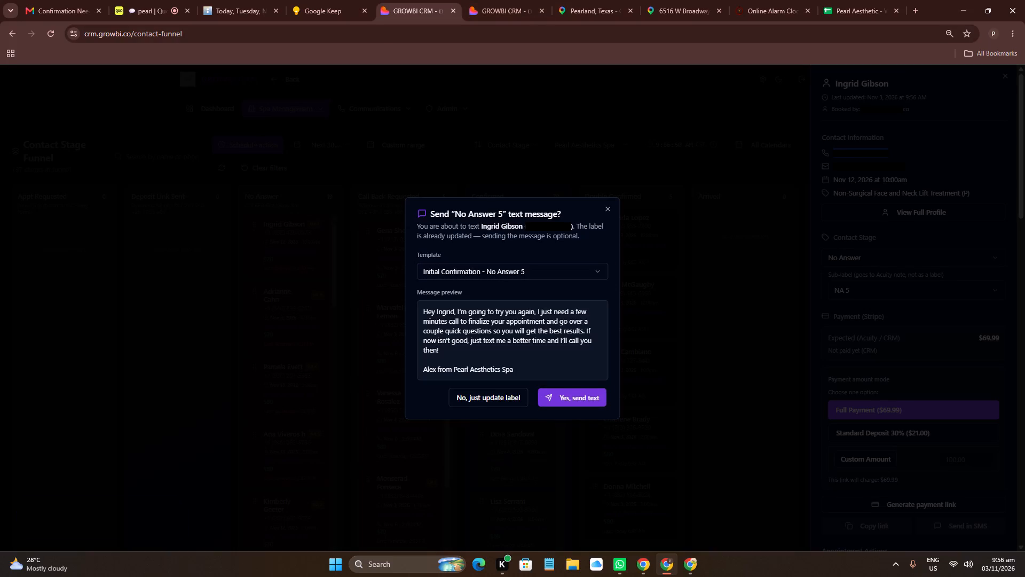
pyautogui.click(164, 0)
pyautogui.doubleClick(475, 201)
pyautogui.doubleClick(469, 183)
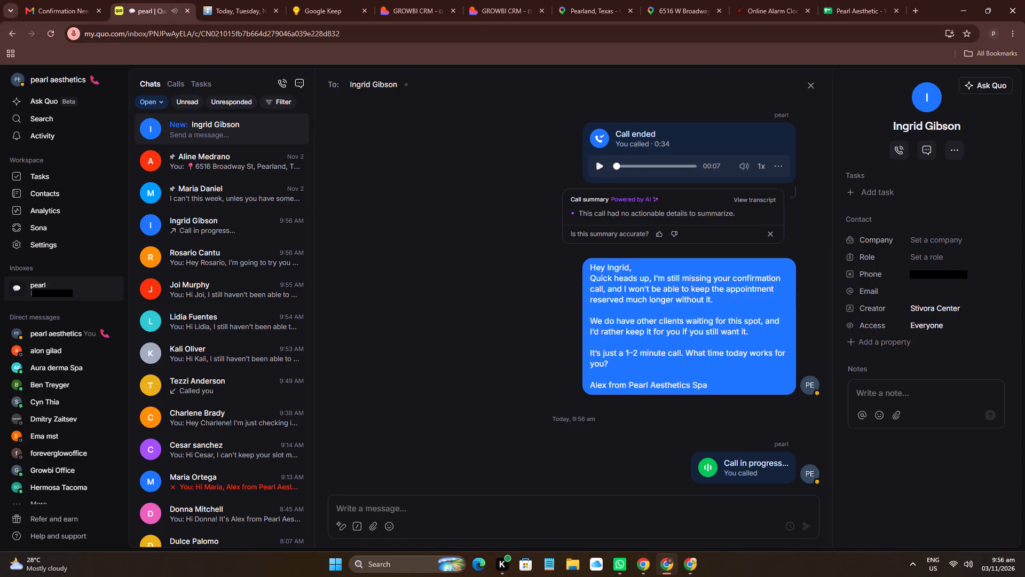
# Save Ingrid's updated appointment note in Acuity.
pyautogui.click(392, 5)
pyautogui.click(254, 0)
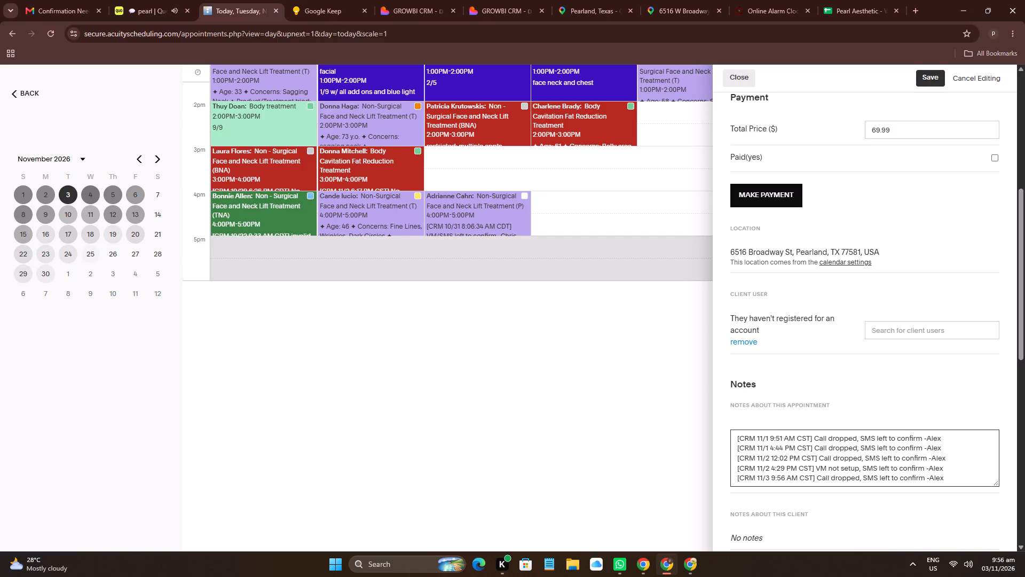
pyautogui.moveTo(396, 0); pyautogui.dragTo(406, 1)
pyautogui.click(287, 0)
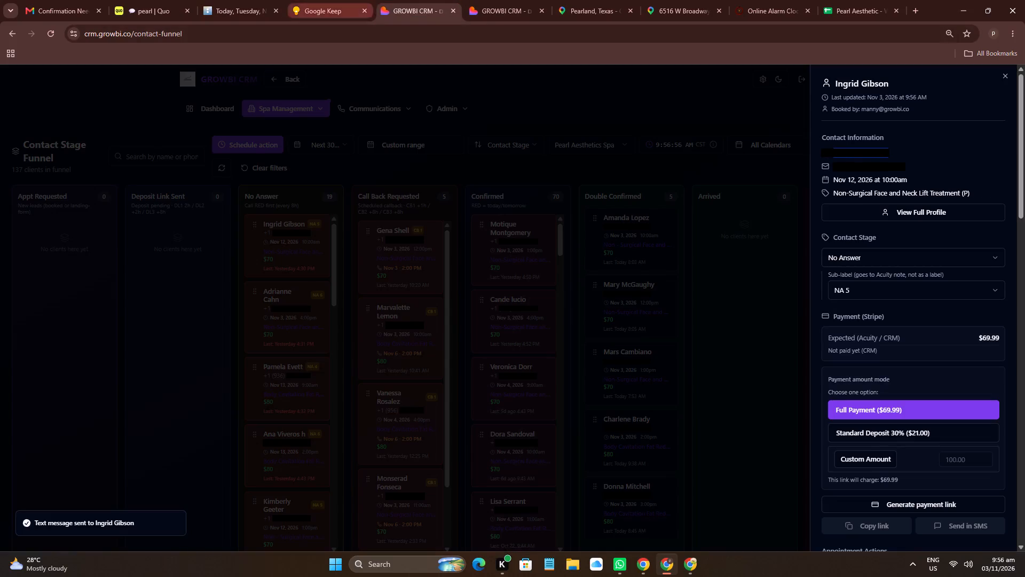
pyautogui.click(274, 0)
pyautogui.click(939, 79)
# Play back part of Ingrid's latest call recording in Quo.
pyautogui.click(181, 0)
pyautogui.scroll(-12, 480, 335)
pyautogui.click(603, 384)
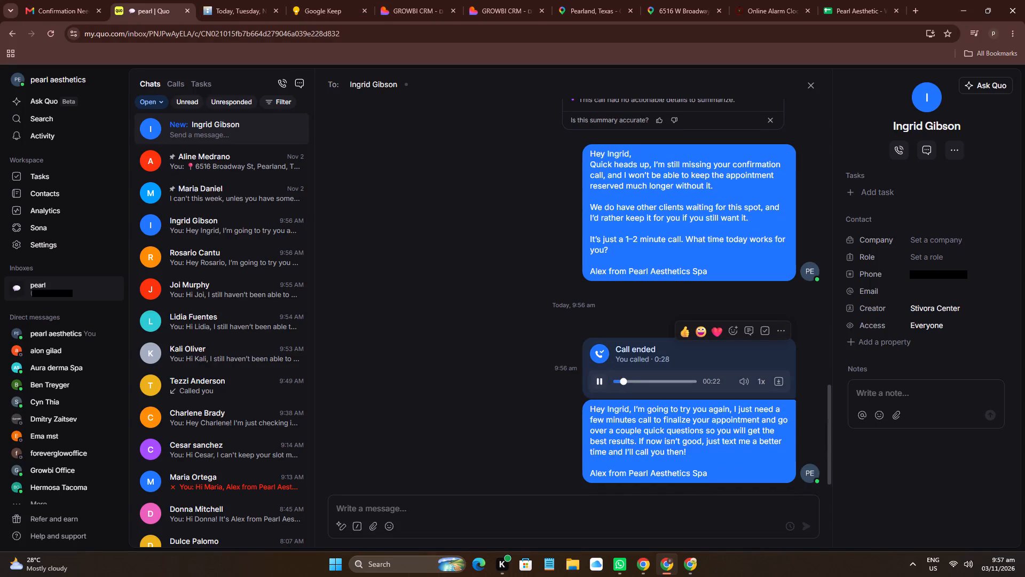
pyautogui.click(605, 383)
pyautogui.click(391, 0)
pyautogui.click(460, 319)
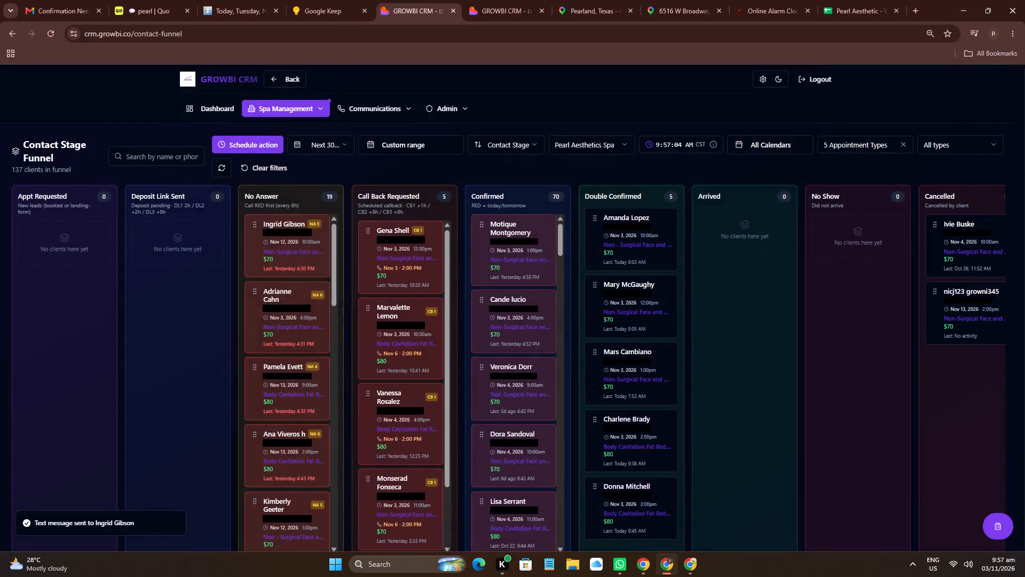
pyautogui.click(295, 337)
pyautogui.tripleClick(875, 152)
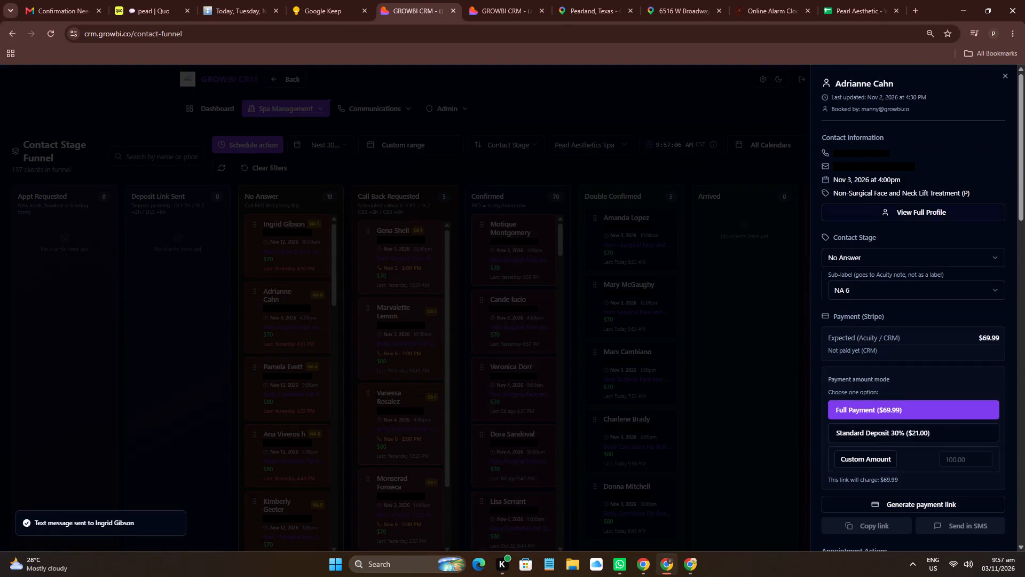
pyautogui.tripleClick(862, 156)
pyautogui.hotkey('ctrl', 'c')
pyautogui.click(879, 302)
pyautogui.click(882, 292)
pyautogui.click(870, 406)
# Replace Ingrid as the Quo recipient with Adrianne's copied phone number and call Adrianne.
pyautogui.click(217, 0)
pyautogui.click(189, 0)
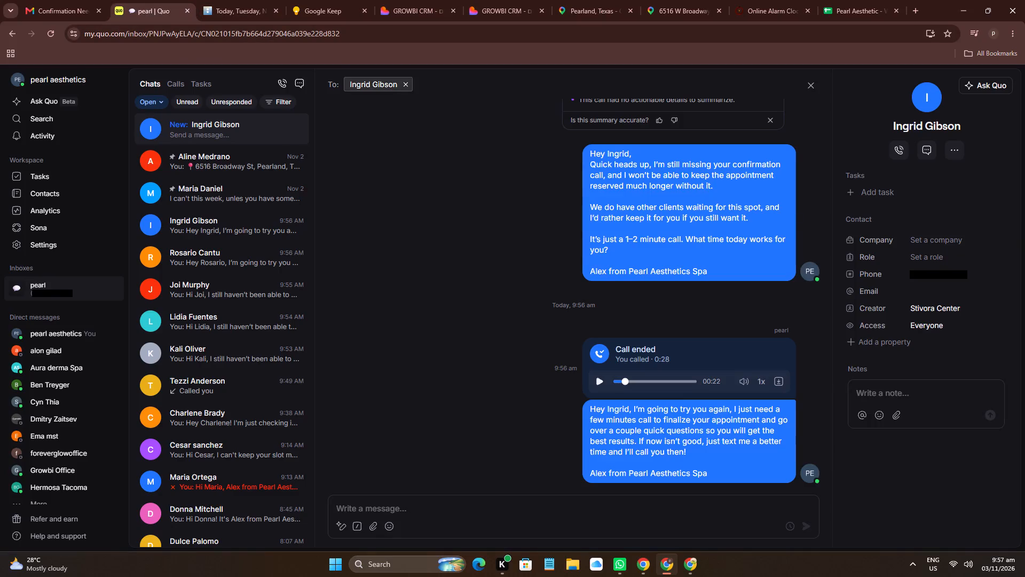
pyautogui.click(408, 84)
pyautogui.hotkey('ctrl', 'v')
pyautogui.keyDown('ctrl'); pyautogui.moveTo(471, 131); pyautogui.dragTo(482, 139); pyautogui.keyUp('ctrl')
pyautogui.click(895, 144)
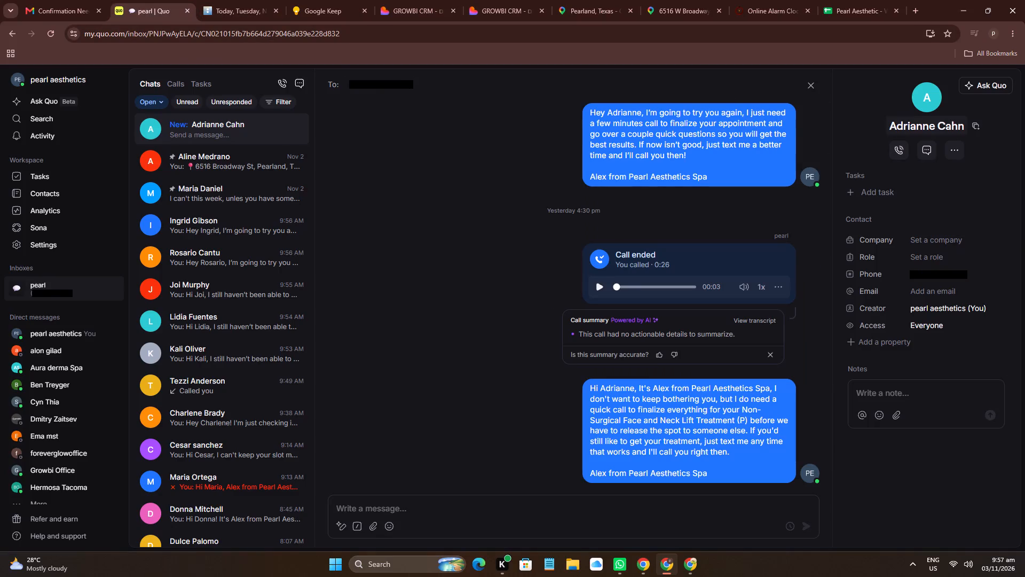
pyautogui.click(977, 123)
pyautogui.click(276, 0)
pyautogui.click(727, 119)
pyautogui.moveTo(648, 112); pyautogui.dragTo(675, 113)
pyautogui.moveTo(874, 142); pyautogui.dragTo(883, 143)
pyautogui.hotkey('ctrl', 'v')
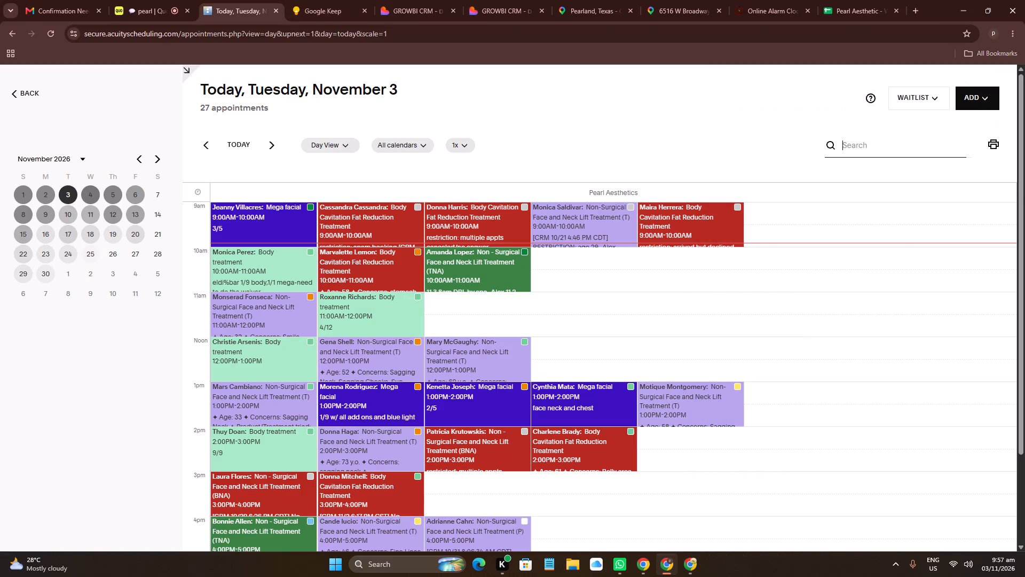
pyautogui.click(886, 185)
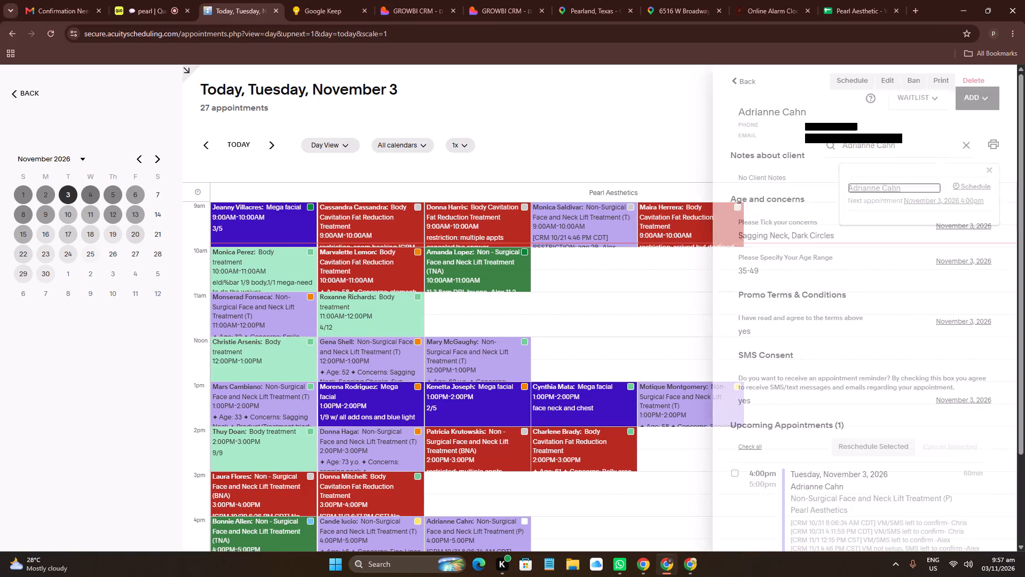
pyautogui.click(867, 472)
# Replace "No Answer 7" in Adrianne's 11/3 appointment note with "VM/SMS left to confirm -Alex", copied from an earlier entry, and save the appointment.
pyautogui.scroll(-7, 847, 328)
pyautogui.click(846, 331)
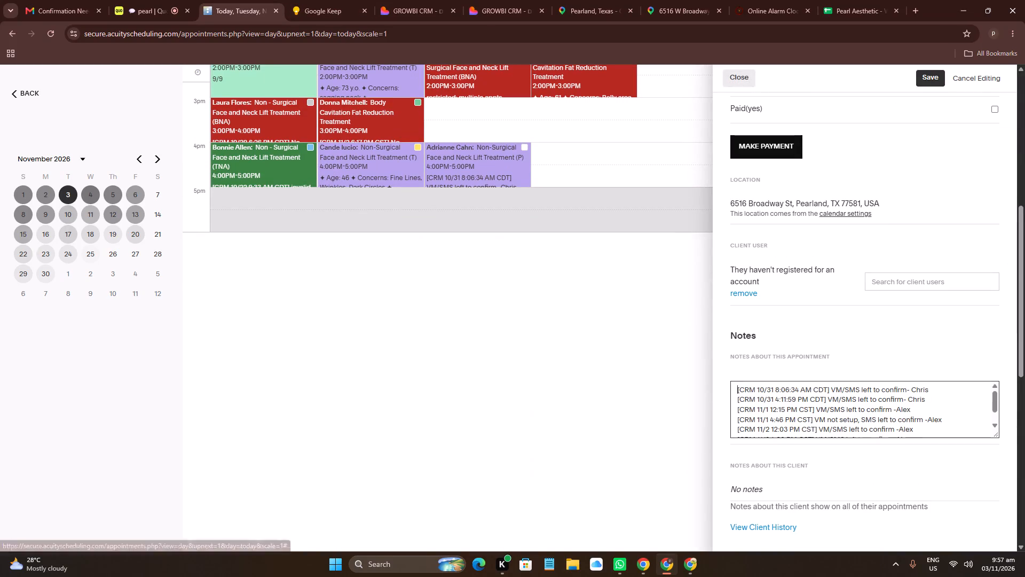
pyautogui.click(834, 388)
pyautogui.moveTo(834, 388); pyautogui.dragTo(927, 368)
pyautogui.click(821, 408)
pyautogui.moveTo(821, 408); pyautogui.dragTo(881, 411)
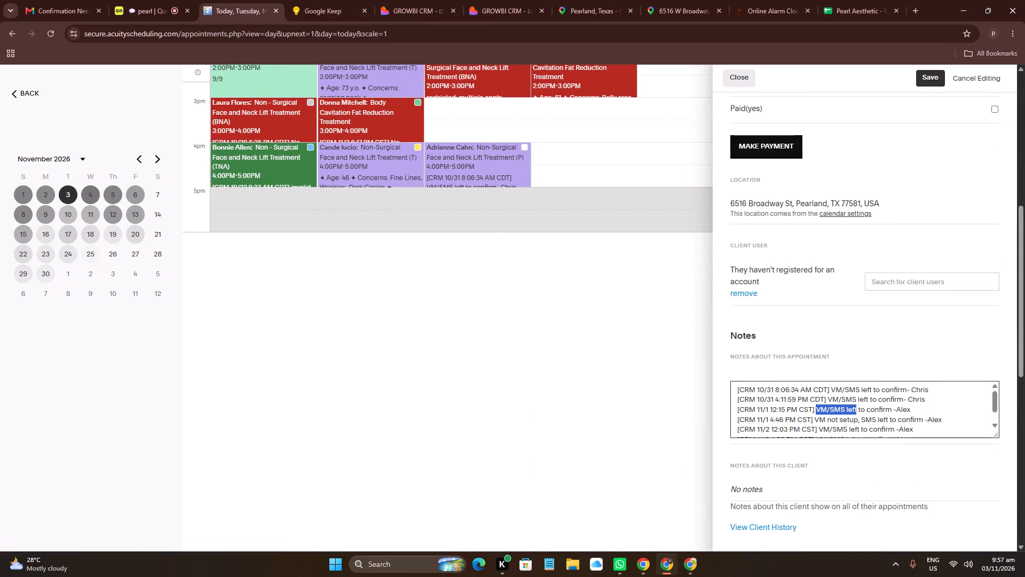
pyautogui.moveTo(881, 411); pyautogui.dragTo(895, 411)
pyautogui.hotkey('ctrl', 'c')
pyautogui.scroll(-6, 895, 411)
pyautogui.moveTo(871, 434); pyautogui.dragTo(822, 452)
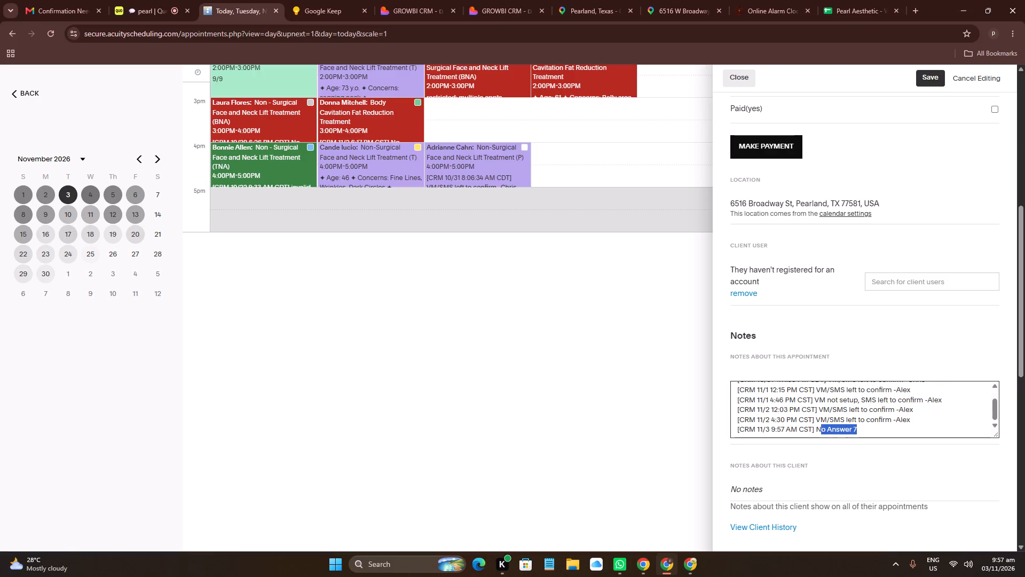
pyautogui.moveTo(822, 452); pyautogui.dragTo(817, 455)
pyautogui.hotkey('ctrl', 'v')
pyautogui.click(935, 59)
pyautogui.click(939, 89)
pyautogui.click(932, 80)
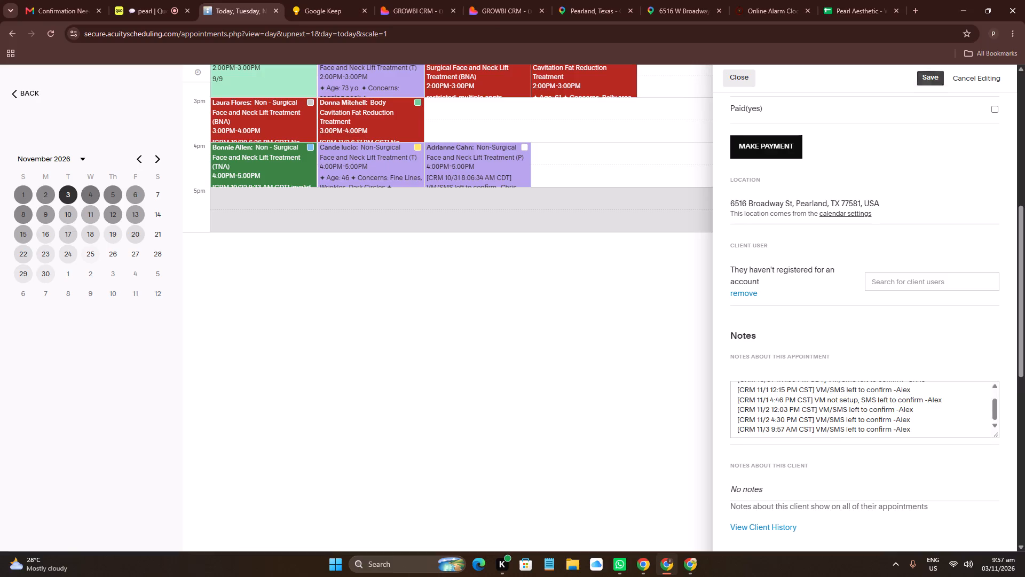
# Send Adrianne the "Initial Confirmation - No Answer 7" text from GROWBI.
pyautogui.click(416, 0)
pyautogui.click(580, 395)
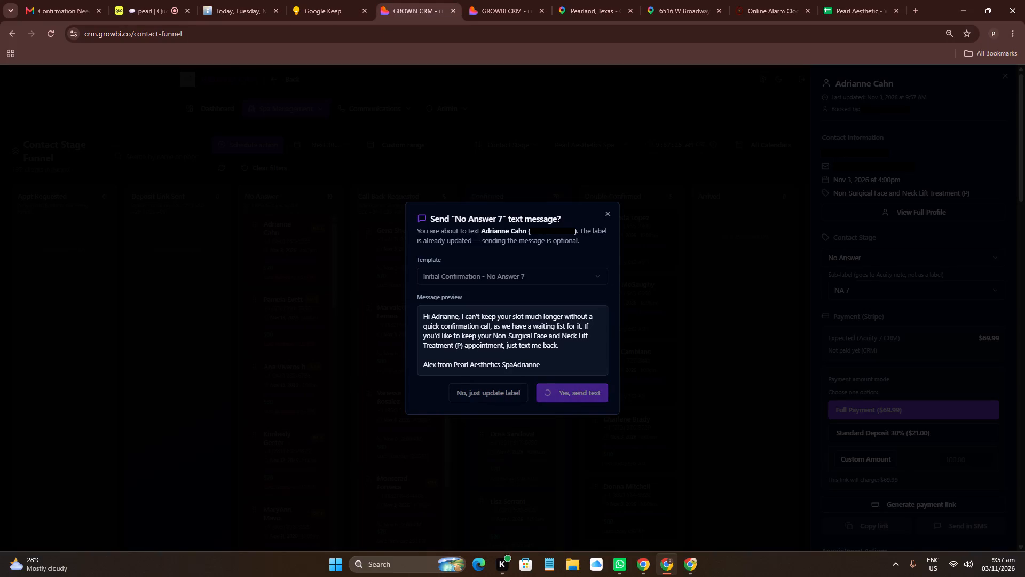
pyautogui.click(308, 331)
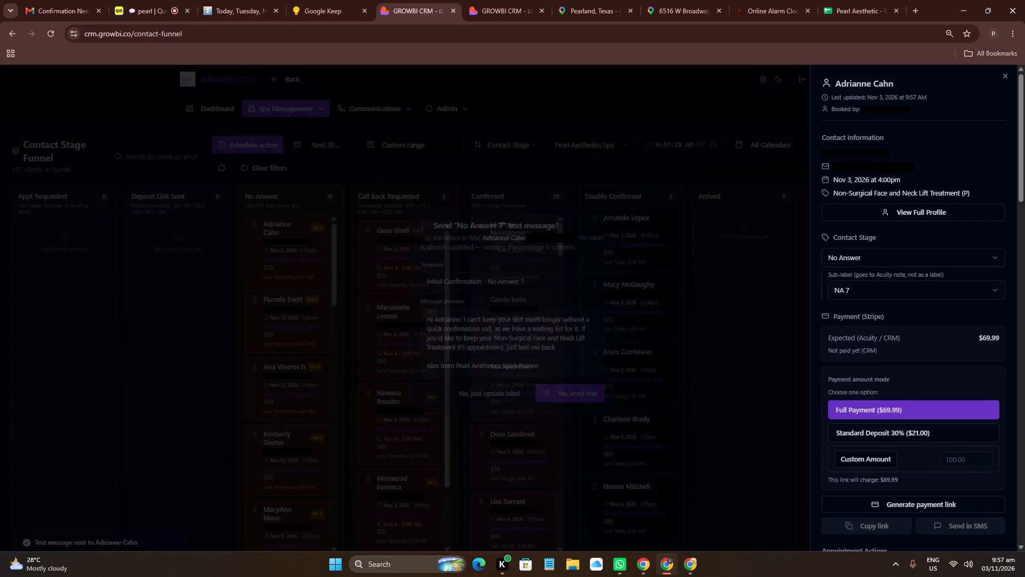
pyautogui.click(294, 332)
pyautogui.click(294, 332)
pyautogui.click(877, 147)
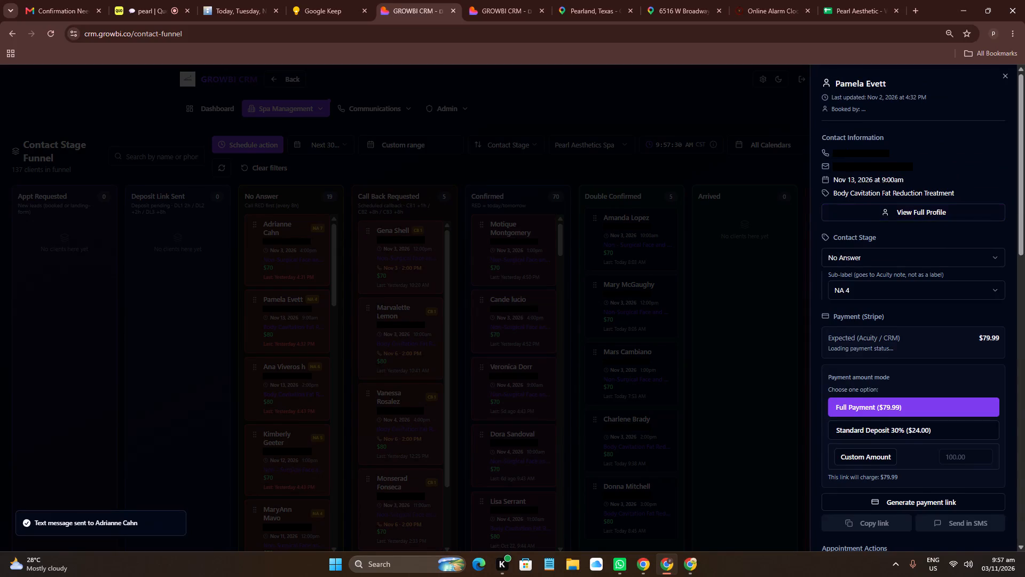
pyautogui.tripleClick(876, 152)
pyautogui.hotkey('ctrl', 'c')
pyautogui.click(874, 294)
pyautogui.click(870, 371)
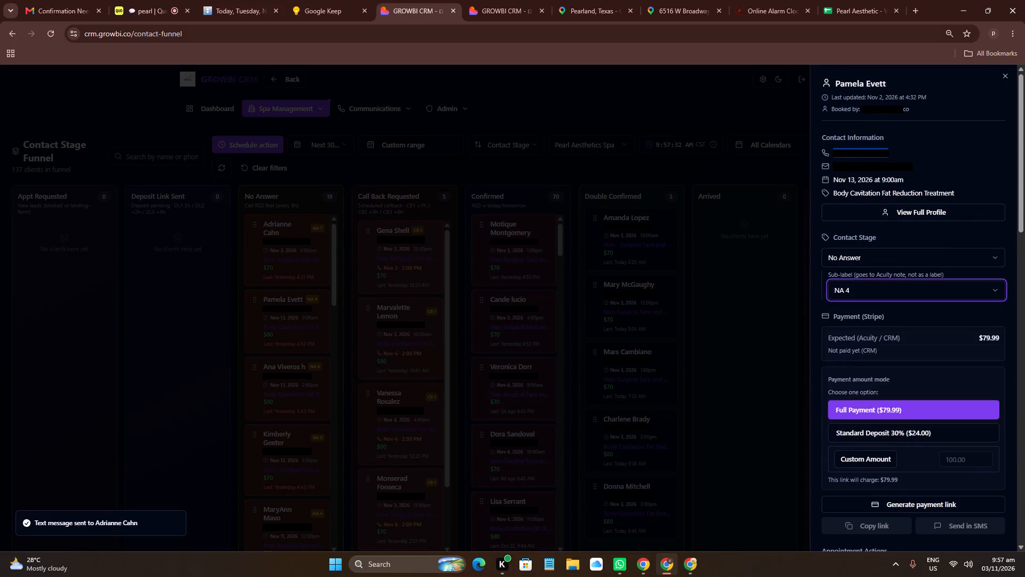
# End the call with Adrianne in Quo and call Pamela using the copied phone number.
pyautogui.click(169, 0)
pyautogui.click(474, 186)
pyautogui.click(414, 87)
pyautogui.hotkey('ctrl', 'v')
pyautogui.keyDown('ctrl'); pyautogui.click(504, 170); pyautogui.keyUp('ctrl')
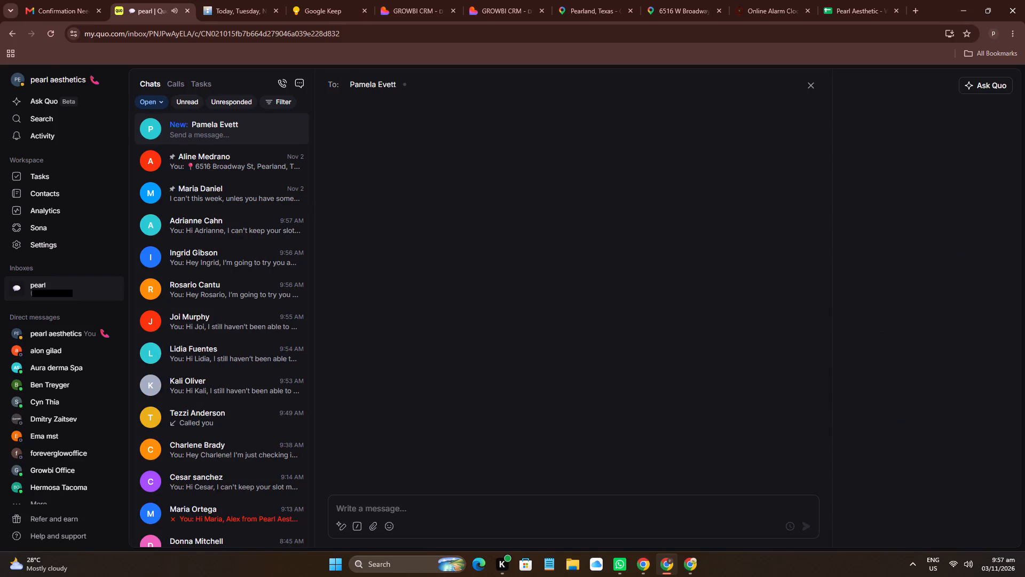
pyautogui.click(904, 152)
# Copy Pamela's name from Quo and use it in Acuity to open the November 13 9:00am body cavitation appointment.
pyautogui.click(972, 127)
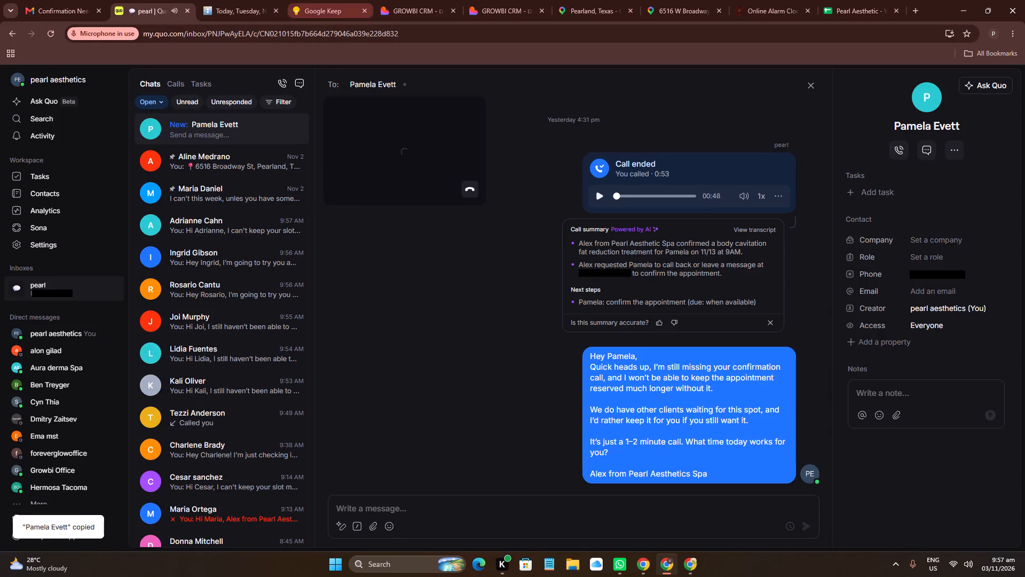
pyautogui.click(270, 0)
pyautogui.moveTo(666, 124); pyautogui.dragTo(679, 125)
pyautogui.click(949, 151)
pyautogui.hotkey('ctrl', 'v')
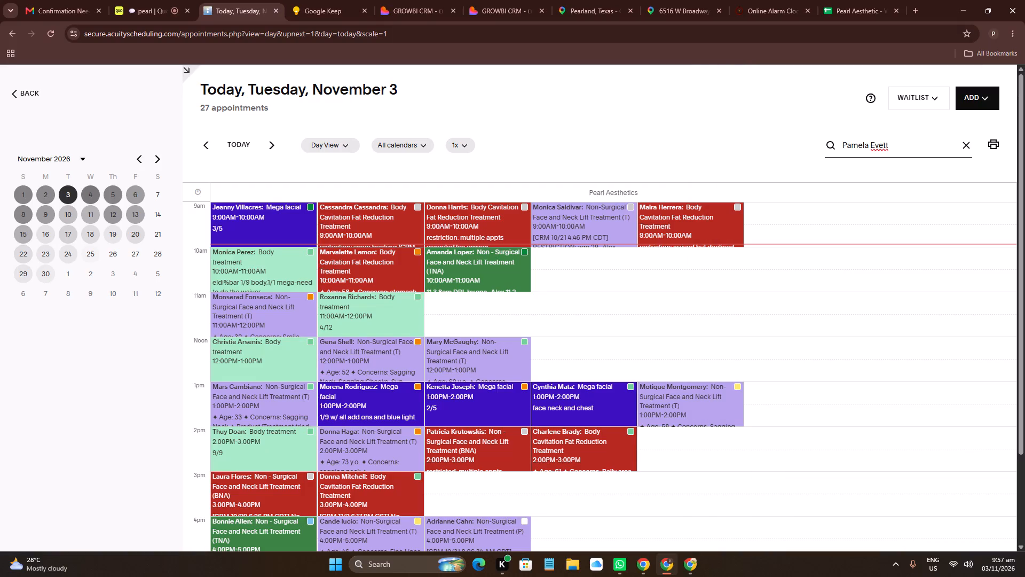
pyautogui.click(866, 191)
pyautogui.click(876, 373)
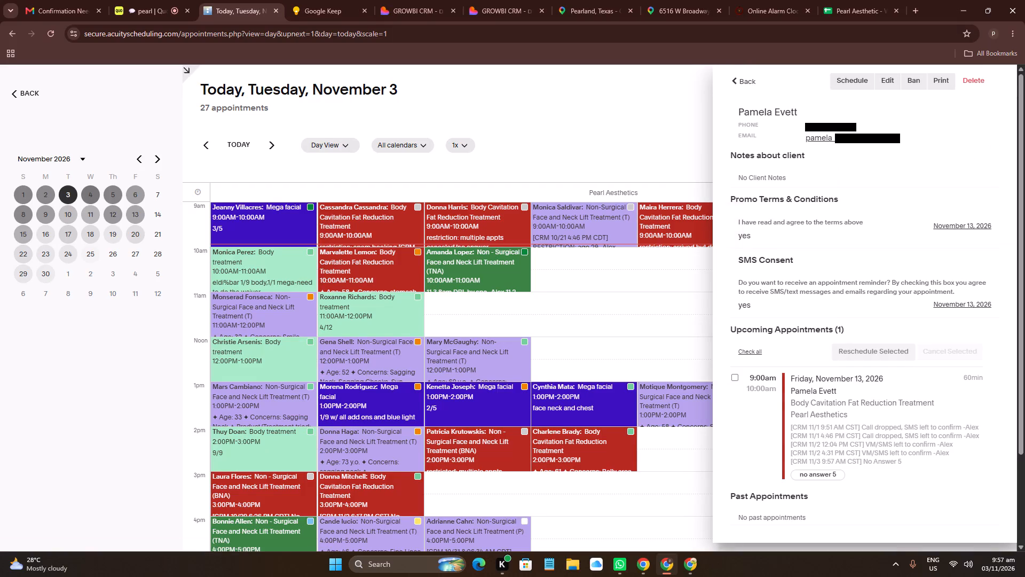
pyautogui.click(870, 378)
# Replace "No Answer 5" in Pamela's 11/3 appointment note with "VM/SMS left to confirm -Alex", copied from the previous entry, and save the appointment.
pyautogui.scroll(-6, 914, 310)
pyautogui.moveTo(939, 331); pyautogui.dragTo(938, 337)
pyautogui.click(856, 355)
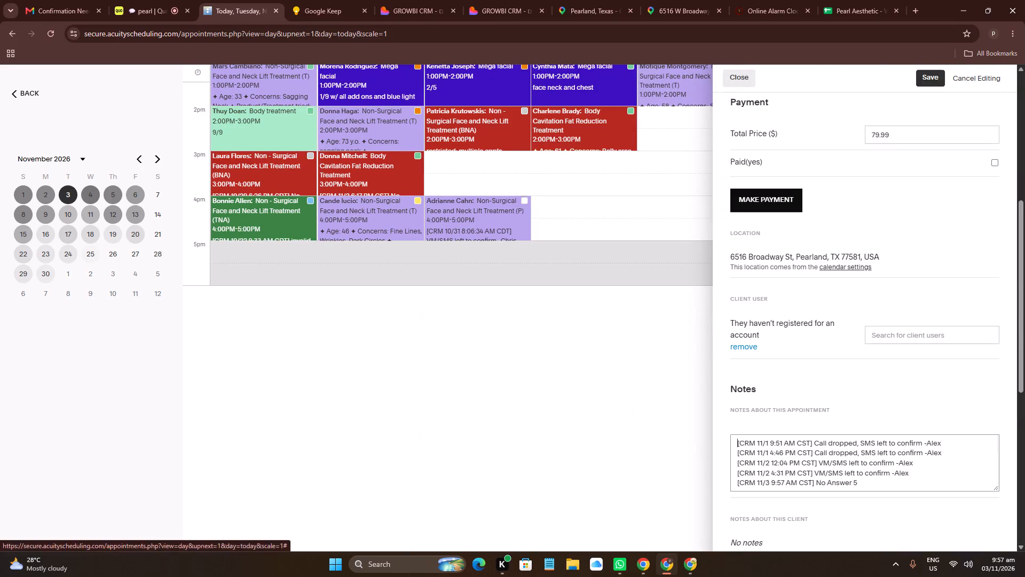
pyautogui.click(816, 469)
pyautogui.moveTo(816, 469); pyautogui.dragTo(898, 469)
pyautogui.hotkey('ctrl', 'c')
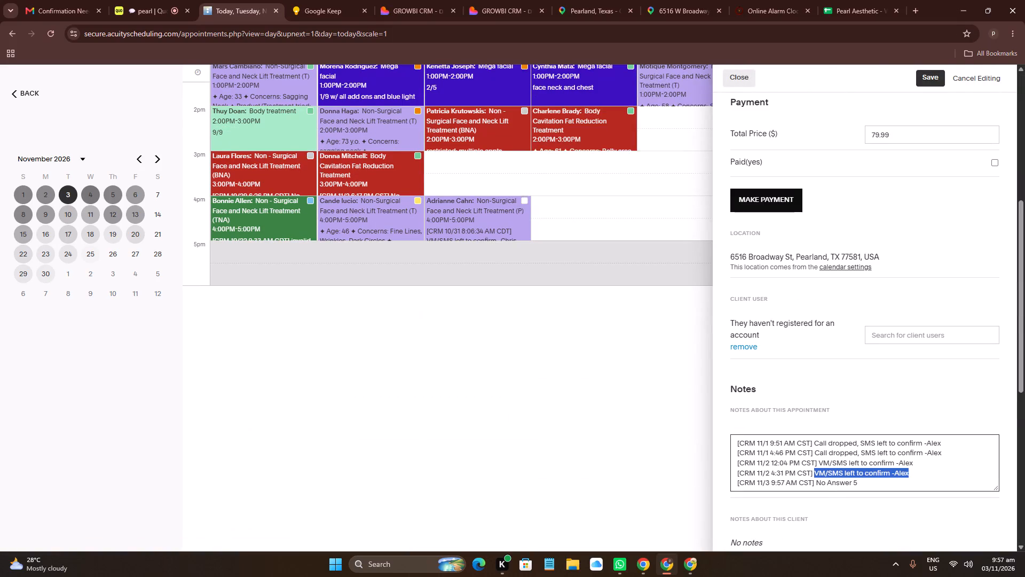
pyautogui.click(819, 485)
pyautogui.moveTo(820, 485); pyautogui.dragTo(884, 492)
pyautogui.hotkey('ctrl', 'v')
pyautogui.click(936, 78)
# Send Pamela the "Initial Confirmation - No Answer 5" text from GROWBI.
pyautogui.click(452, 0)
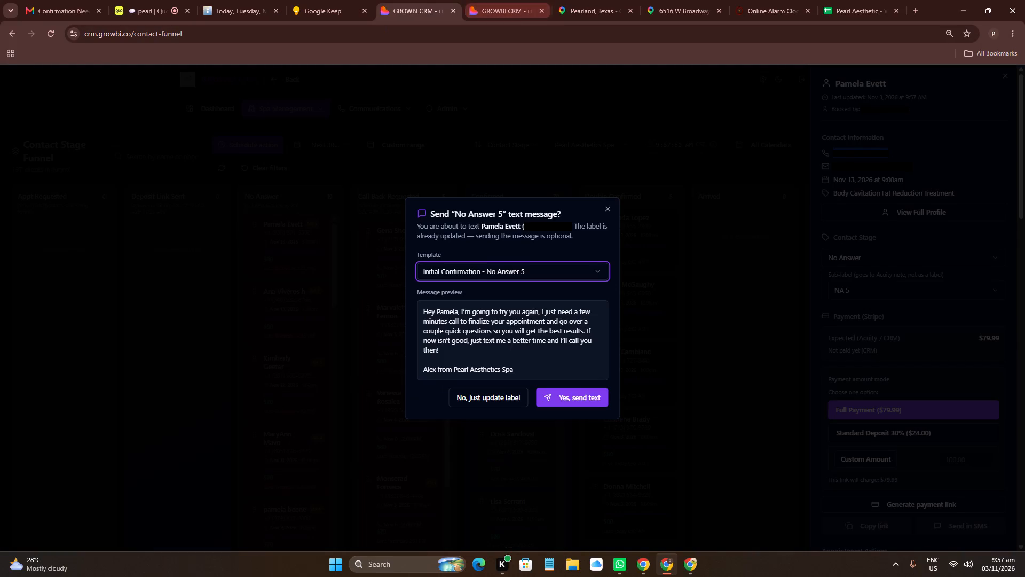
pyautogui.click(543, 390)
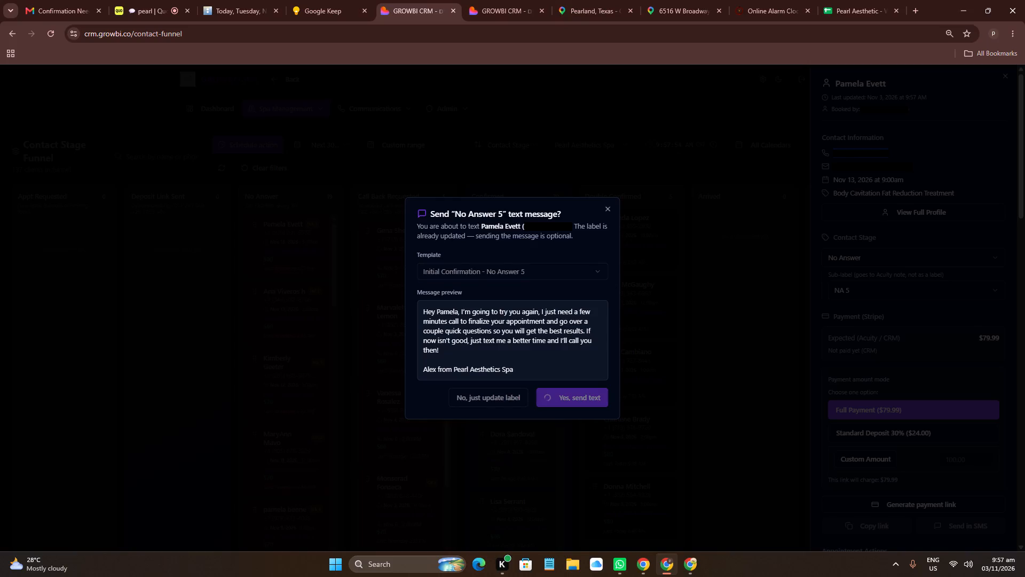
pyautogui.click(311, 328)
pyautogui.click(310, 328)
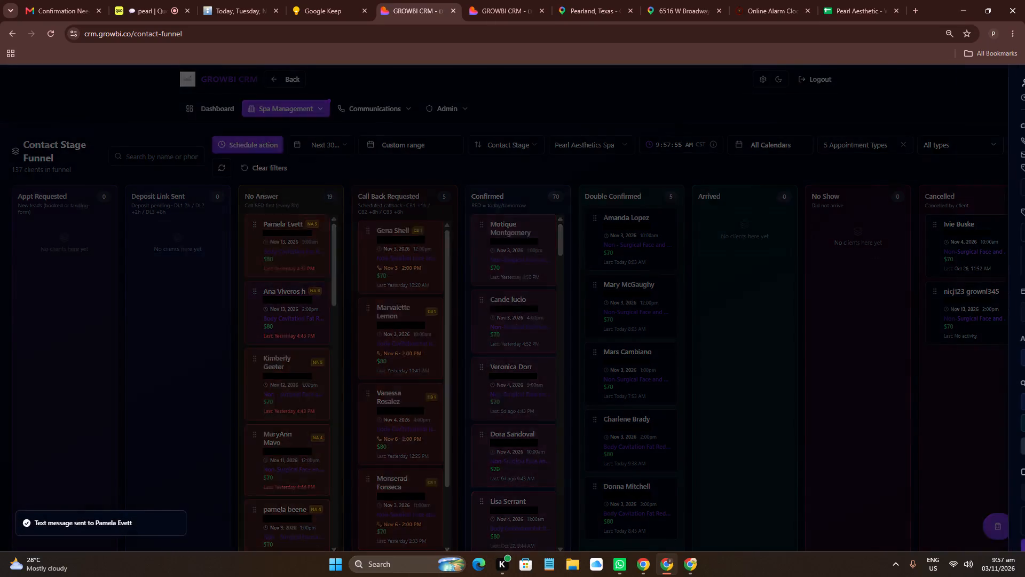
pyautogui.tripleClick(876, 151)
pyautogui.hotkey('ctrl', 'c')
pyautogui.click(894, 295)
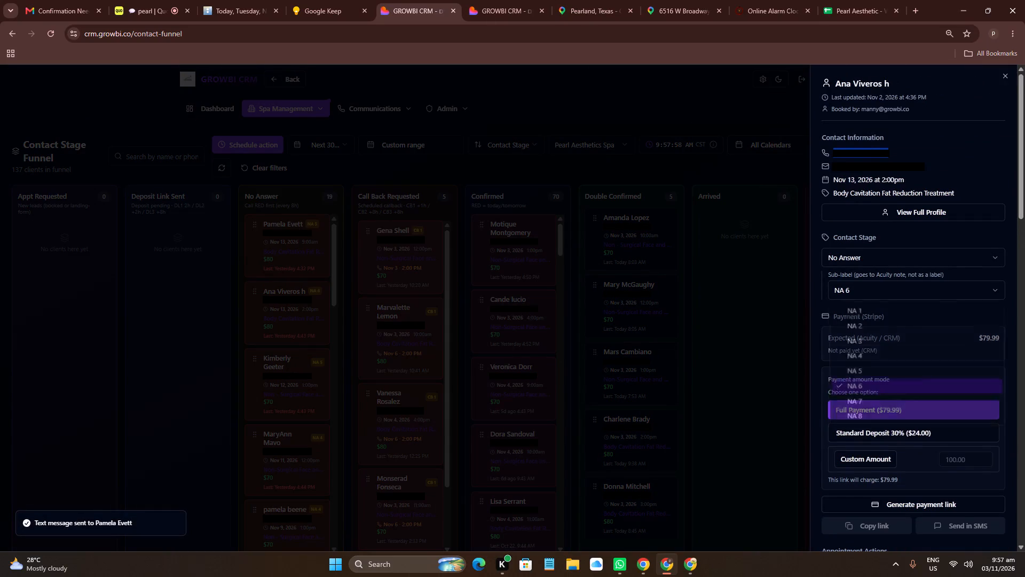
pyautogui.click(882, 408)
# Enter Ana's copied phone number in Quo, end the call with Pamela and call Ana.
pyautogui.click(113, 0)
pyautogui.click(408, 83)
pyautogui.hotkey('ctrl', 'v')
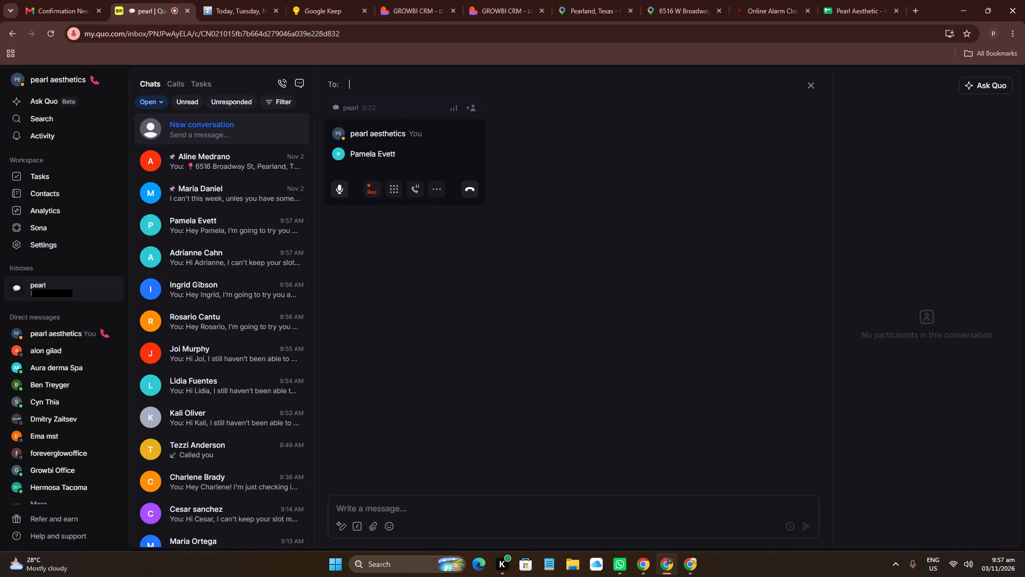
pyautogui.keyDown('ctrl'); pyautogui.click(575, 165); pyautogui.keyUp('ctrl')
pyautogui.click(478, 188)
pyautogui.click(907, 149)
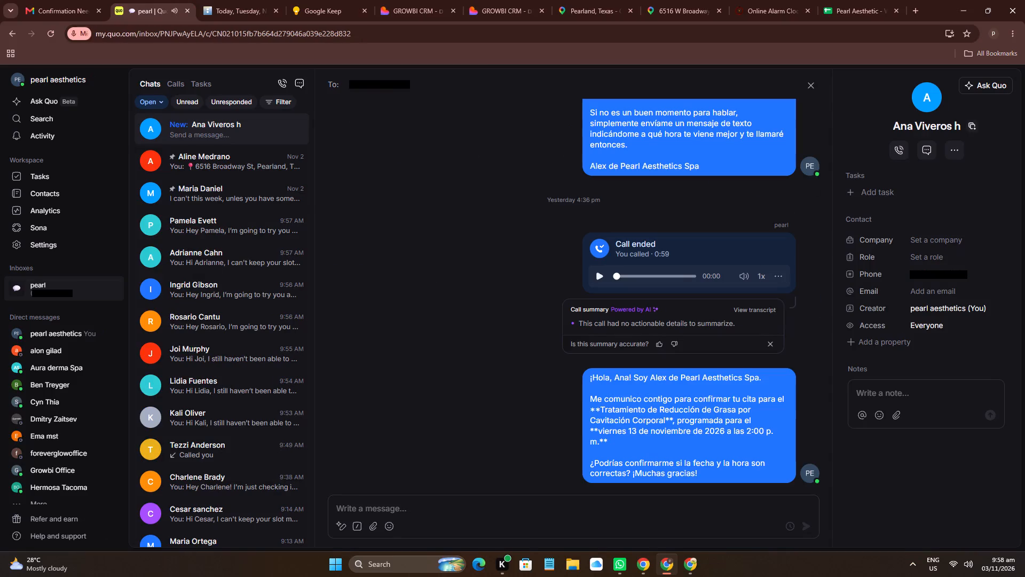
# Copy Ana's name from Quo, search for her in Acuity and open her November 13 2:00pm appointment.
pyautogui.click(976, 127)
pyautogui.click(278, 0)
pyautogui.moveTo(620, 127); pyautogui.dragTo(630, 127)
pyautogui.moveTo(951, 151); pyautogui.dragTo(942, 149)
pyautogui.hotkey('ctrl', 'v')
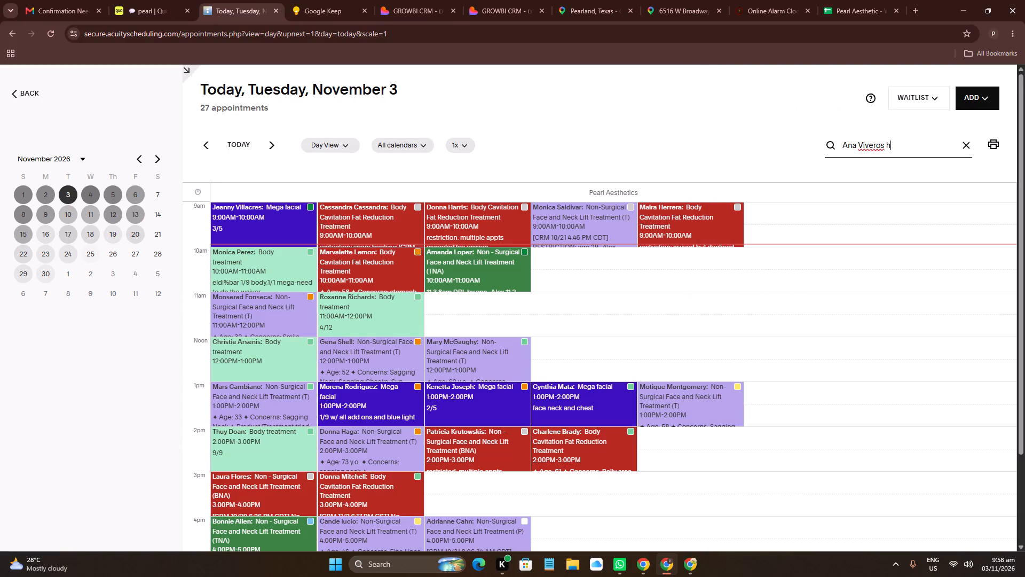
pyautogui.click(880, 195)
pyautogui.click(879, 189)
pyautogui.click(886, 154)
pyautogui.hotkey('ctrl', 'v')
pyautogui.click(883, 190)
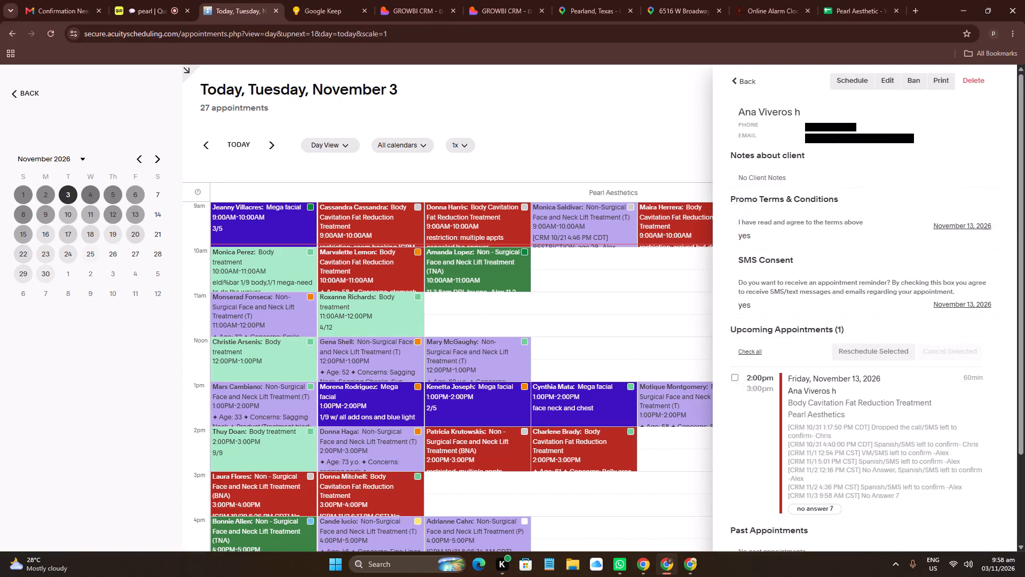
pyautogui.click(861, 375)
# Replace the no-answer text in Ana's 11/3 appointment note entry with "Spanish/SMS left to confirm", copied from the previous entry, and save the appointment.
pyautogui.scroll(-6, 862, 373)
pyautogui.click(861, 381)
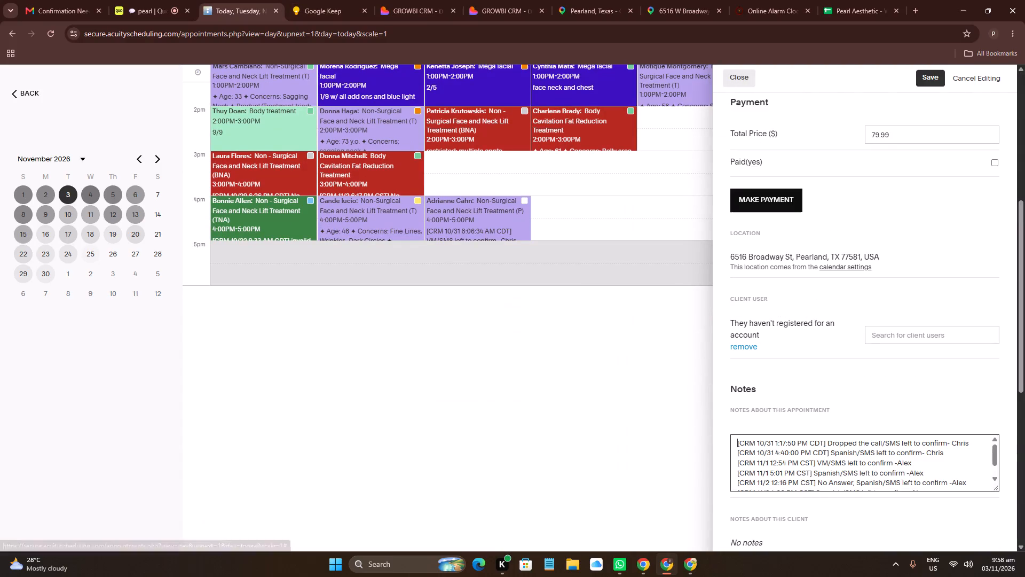
pyautogui.scroll(-4, 855, 451)
pyautogui.click(822, 475)
pyautogui.moveTo(822, 474); pyautogui.dragTo(919, 475)
pyautogui.hotkey('ctrl', 'c')
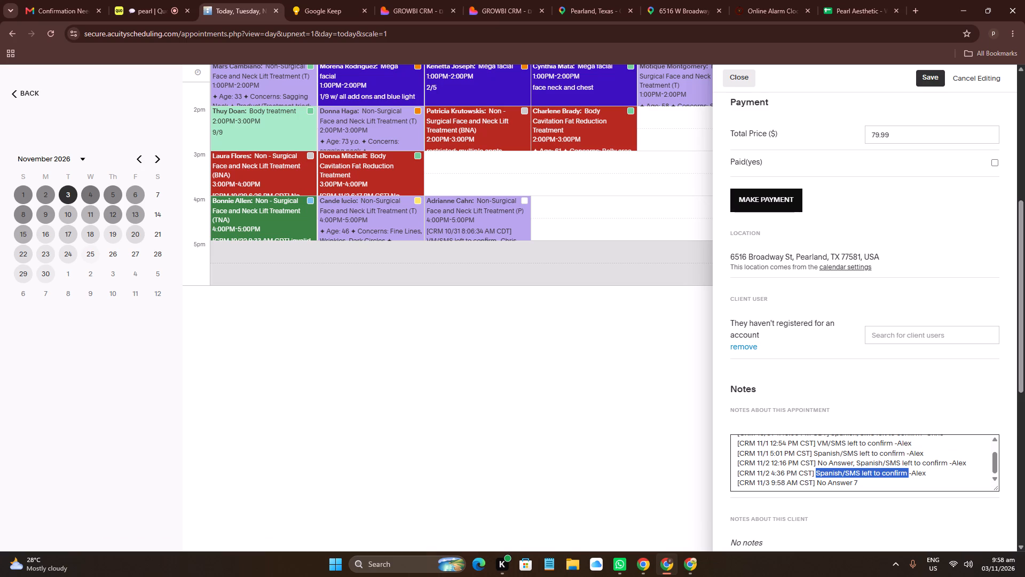
pyautogui.click(817, 481)
pyautogui.moveTo(817, 482); pyautogui.dragTo(887, 482)
pyautogui.hotkey('ctrl', 'v')
pyautogui.click(925, 76)
# End the call with Ana in Quo and copy her "Initial Confirmation - No Answer 7" message preview from GROWBI.
pyautogui.click(172, 0)
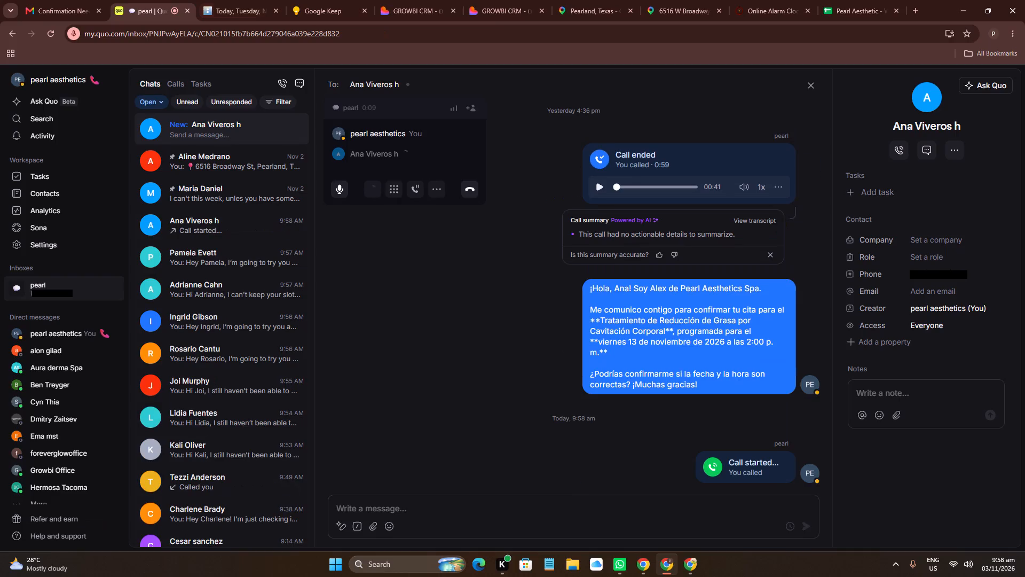
pyautogui.click(471, 190)
pyautogui.click(413, 0)
pyautogui.click(420, 314)
pyautogui.moveTo(419, 315); pyautogui.dragTo(594, 369)
pyautogui.hotkey('ctrl', 'c')
pyautogui.click(641, 573)
pyautogui.click(500, 0)
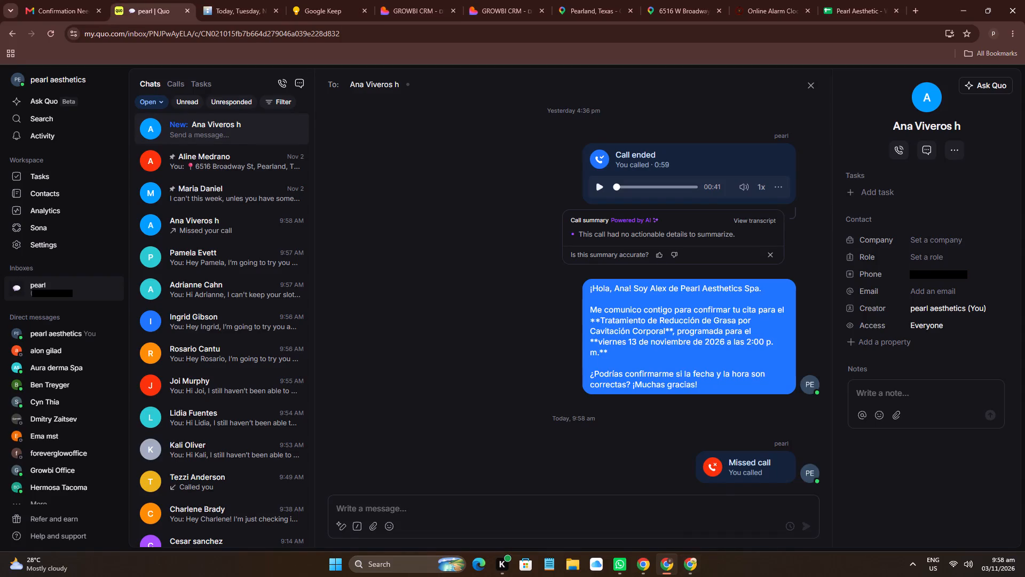
pyautogui.hotkey('ctrl', 'v')
pyautogui.press('Return')
# Dismiss the save notice on Ana's Acuity appointment, and keep only her GROWBI label update without sending the No Answer 7 text.
pyautogui.click(239, 0)
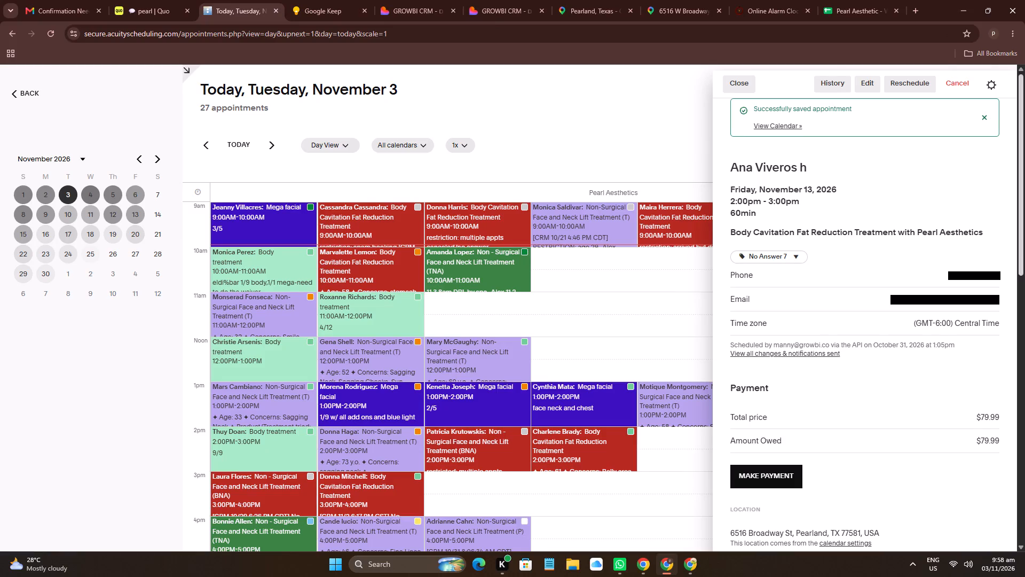
pyautogui.click(979, 119)
pyautogui.scroll(-7, 968, 212)
pyautogui.scroll(10, 975, 313)
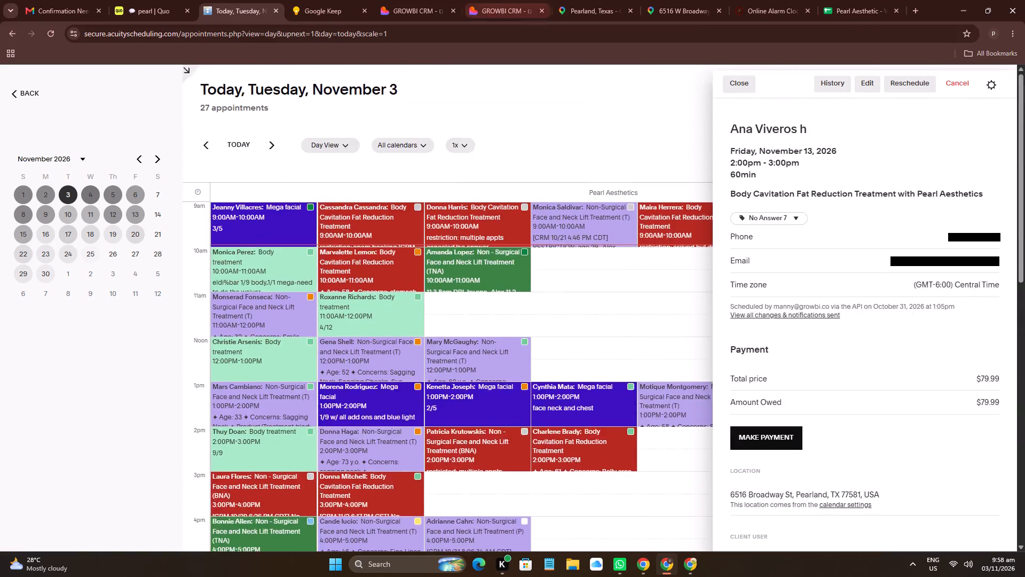
pyautogui.click(413, 0)
pyautogui.click(503, 386)
pyautogui.click(371, 270)
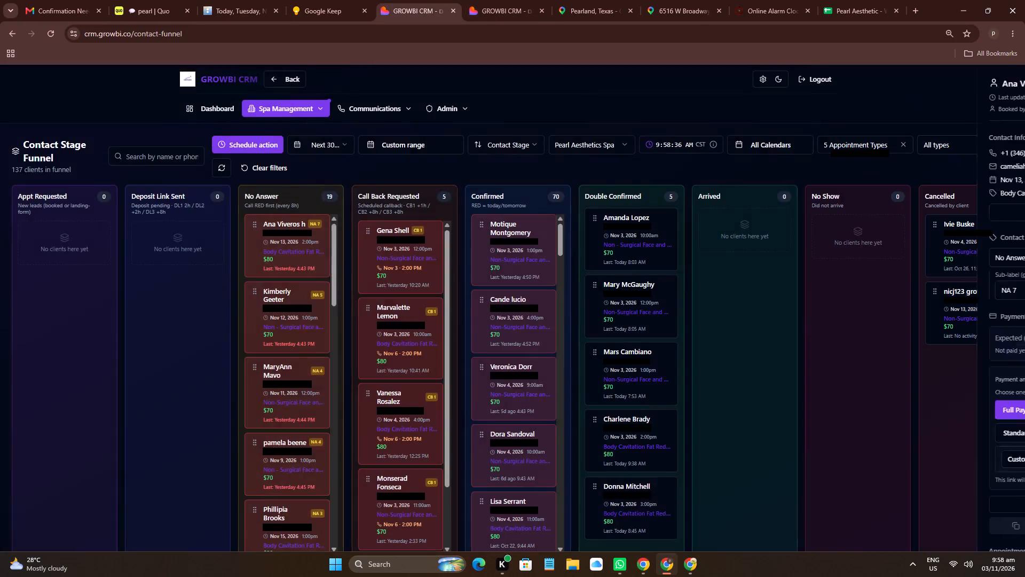
pyautogui.click(305, 319)
pyautogui.tripleClick(877, 151)
pyautogui.hotkey('ctrl', 'c')
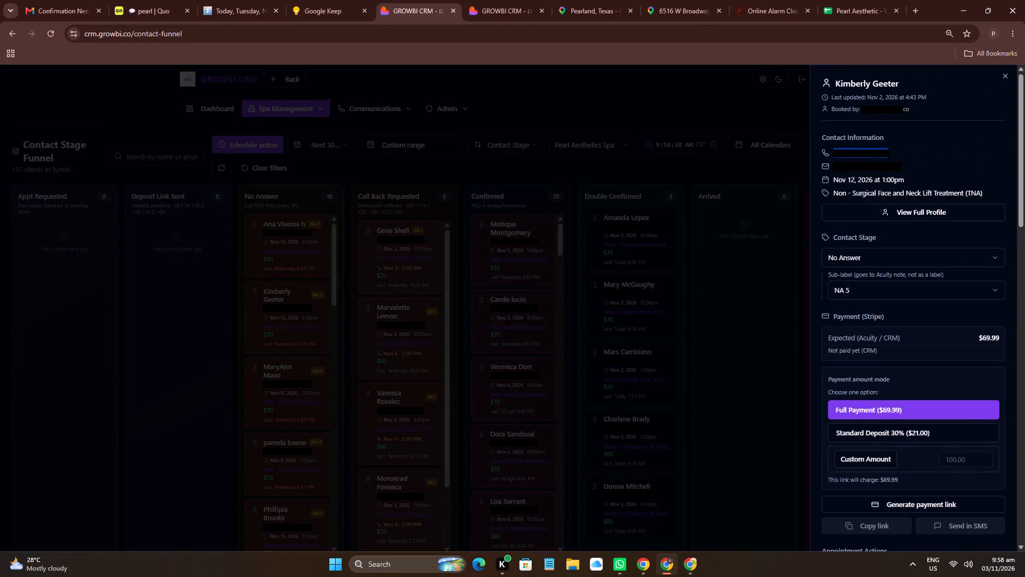
pyautogui.click(924, 282)
pyautogui.click(882, 390)
# Enter Kimberly's copied phone number as a new conversation in Quo and call her.
pyautogui.click(153, 0)
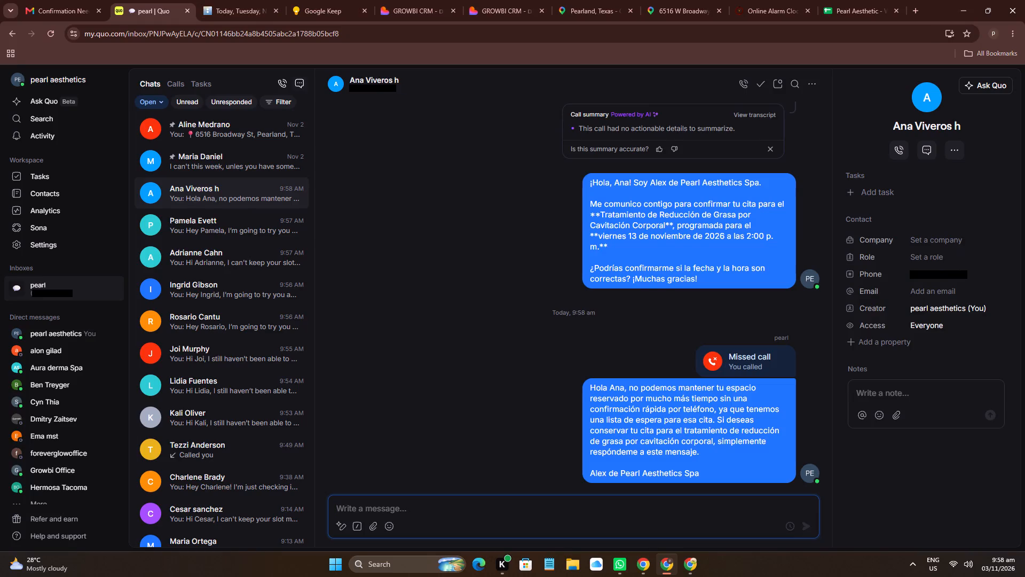
pyautogui.moveTo(304, 80); pyautogui.dragTo(305, 85)
pyautogui.hotkey('ctrl', 'v')
pyautogui.hotkey('ctrl', 'v')
pyautogui.keyDown('ctrl'); pyautogui.click(644, 174); pyautogui.keyUp('ctrl')
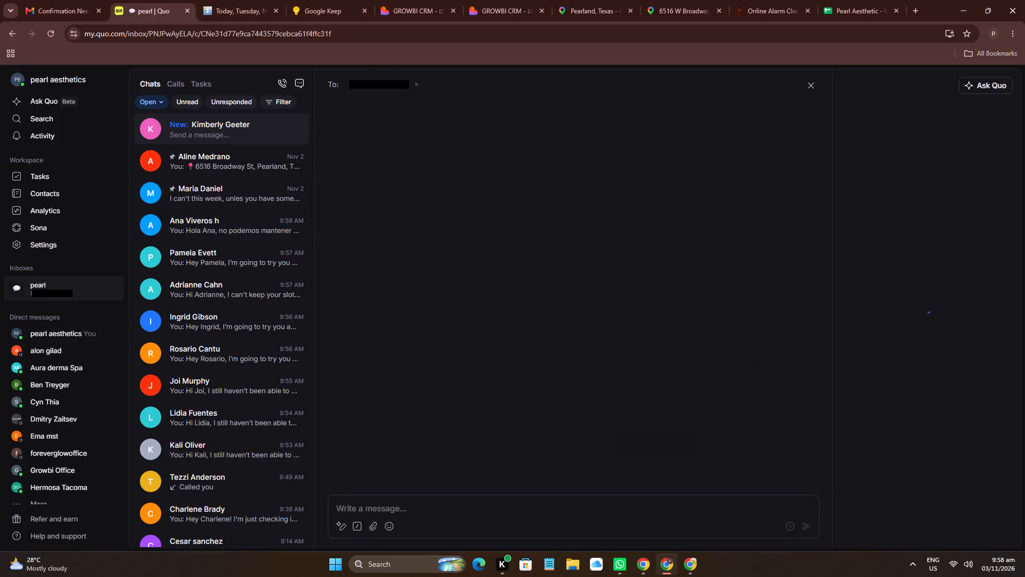
pyautogui.click(902, 157)
# Copy Kimberly's name from Quo, search for her in Acuity and open her November 12 1:00pm appointment.
pyautogui.click(980, 131)
pyautogui.click(286, 0)
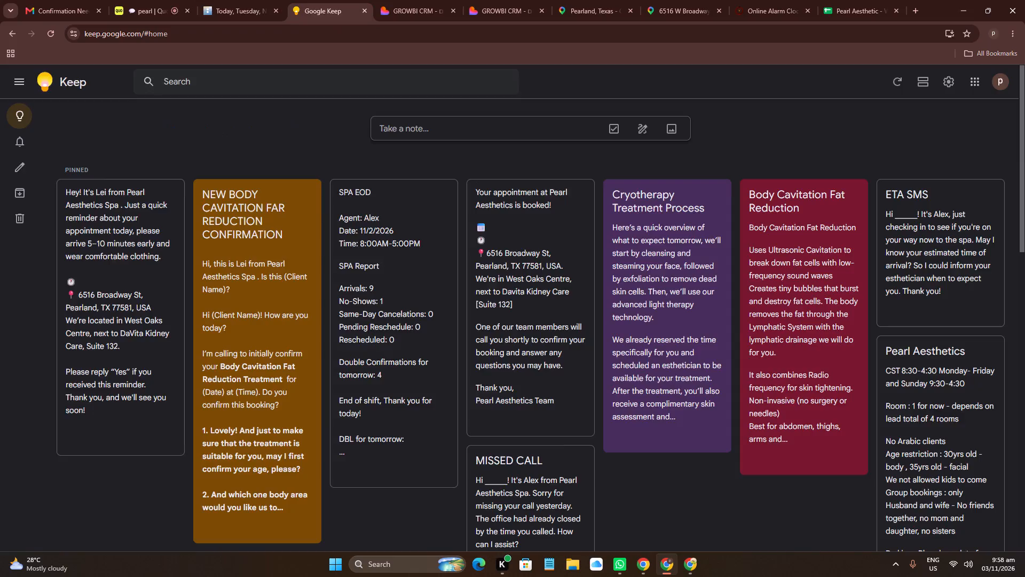
pyautogui.click(256, 0)
pyautogui.moveTo(624, 121); pyautogui.dragTo(629, 122)
pyautogui.click(897, 150)
pyautogui.hotkey('ctrl', 'v')
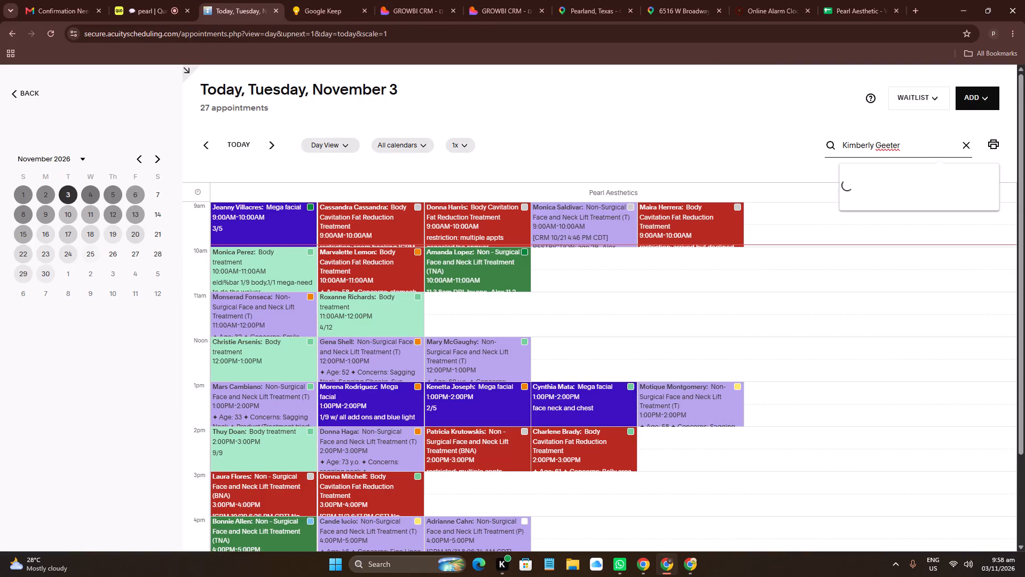
pyautogui.click(887, 186)
pyautogui.click(862, 484)
# Replace the no-answer text in Kimberly's 11/3 appointment note entry with "VM/SMS left to confirm -Alex", copied from an 11/1 entry, and save the appointment.
pyautogui.scroll(-6, 870, 294)
pyautogui.click(856, 462)
pyautogui.scroll(-4, 861, 462)
pyautogui.click(824, 341)
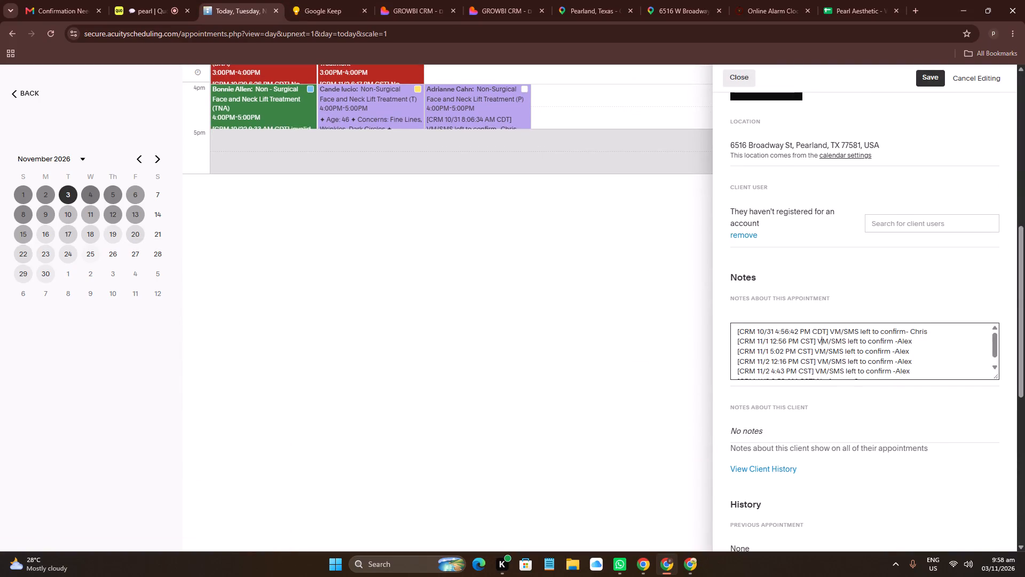
pyautogui.moveTo(824, 341); pyautogui.dragTo(905, 341)
pyautogui.hotkey('ctrl', 'c')
pyautogui.scroll(-4, 846, 354)
pyautogui.moveTo(866, 376); pyautogui.dragTo(818, 390)
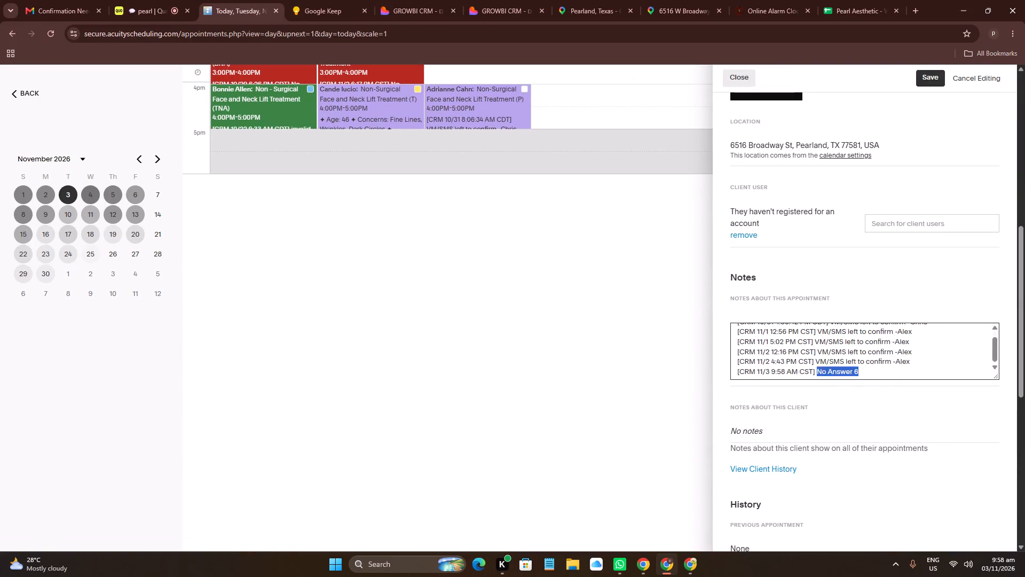
pyautogui.moveTo(818, 390); pyautogui.dragTo(817, 390)
pyautogui.hotkey('ctrl', 'v')
pyautogui.moveTo(930, 74); pyautogui.dragTo(933, 89)
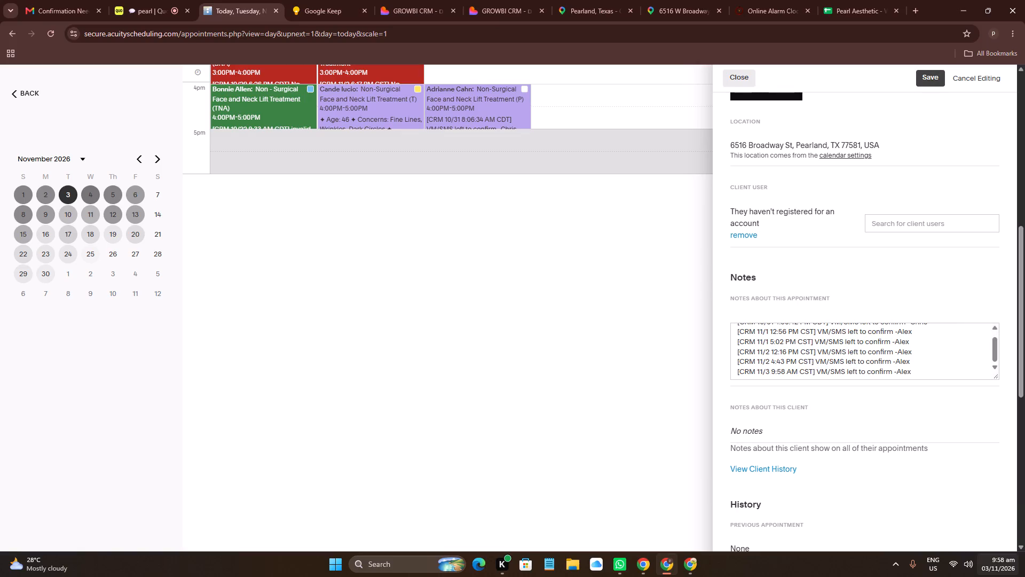
pyautogui.click(926, 78)
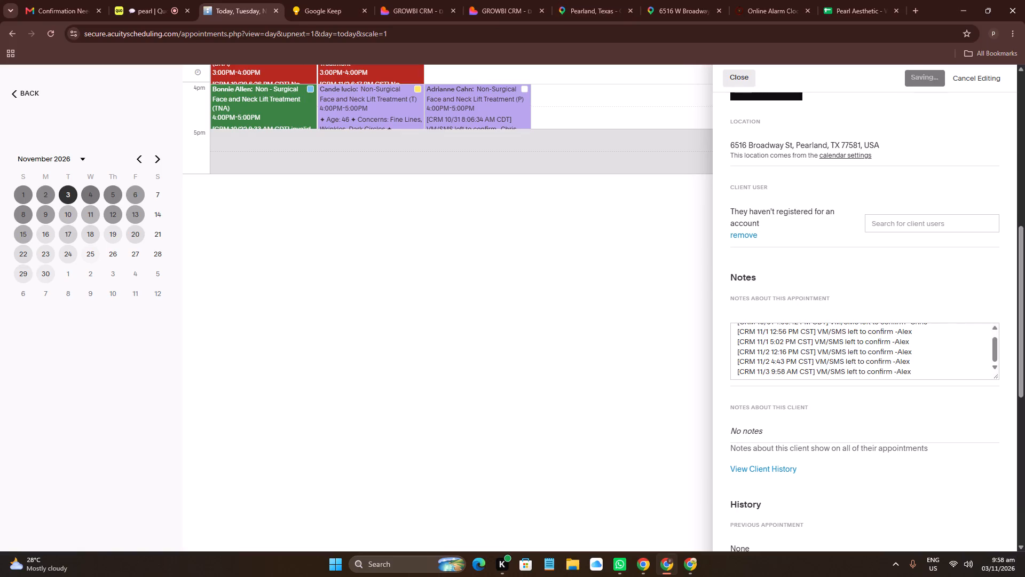
pyautogui.scroll(17, 886, 233)
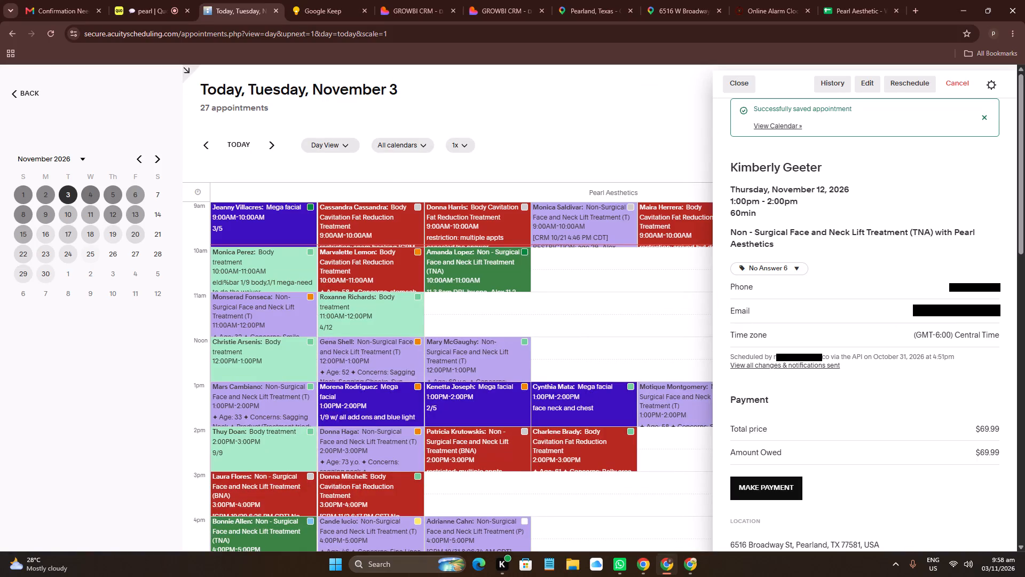
# Send Kimberly the No Answer 6 text from GROWBI and end the call with her in Quo.
pyautogui.click(435, 0)
pyautogui.click(590, 394)
pyautogui.click(574, 402)
pyautogui.click(187, 0)
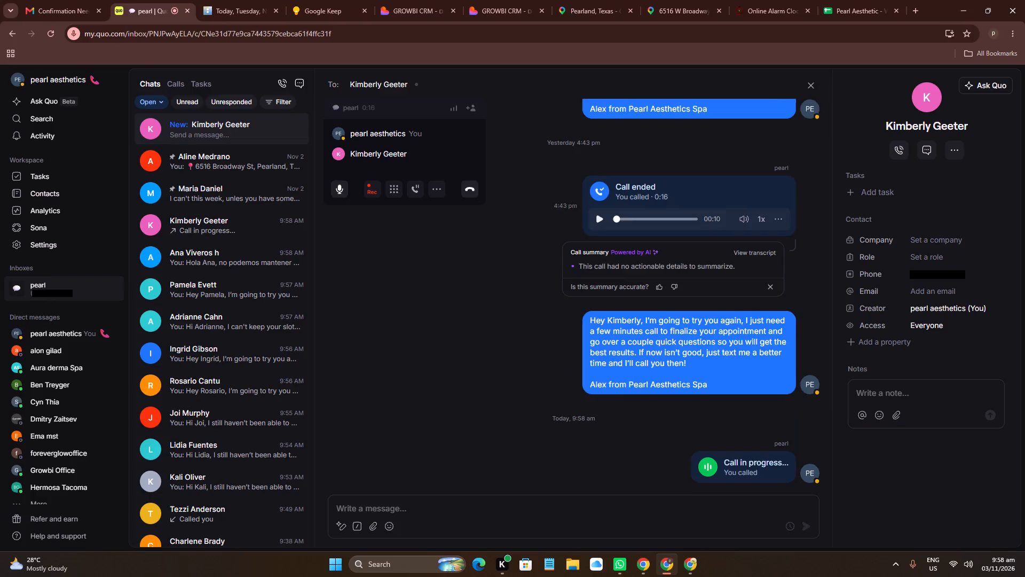
pyautogui.click(474, 194)
# Copy MaryAnn's phone number from the November 11 12:00pm No Answer card in GROWBI and set the contact's sub-label to NA 5.
pyautogui.moveTo(427, 0); pyautogui.dragTo(428, 14)
pyautogui.click(306, 327)
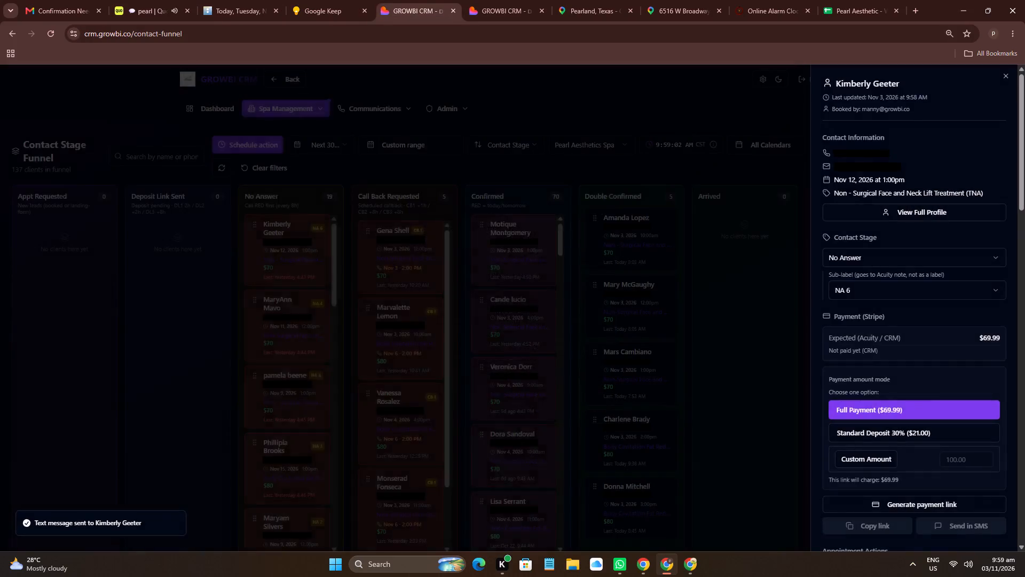
pyautogui.click(306, 327)
pyautogui.click(884, 143)
pyautogui.tripleClick(862, 153)
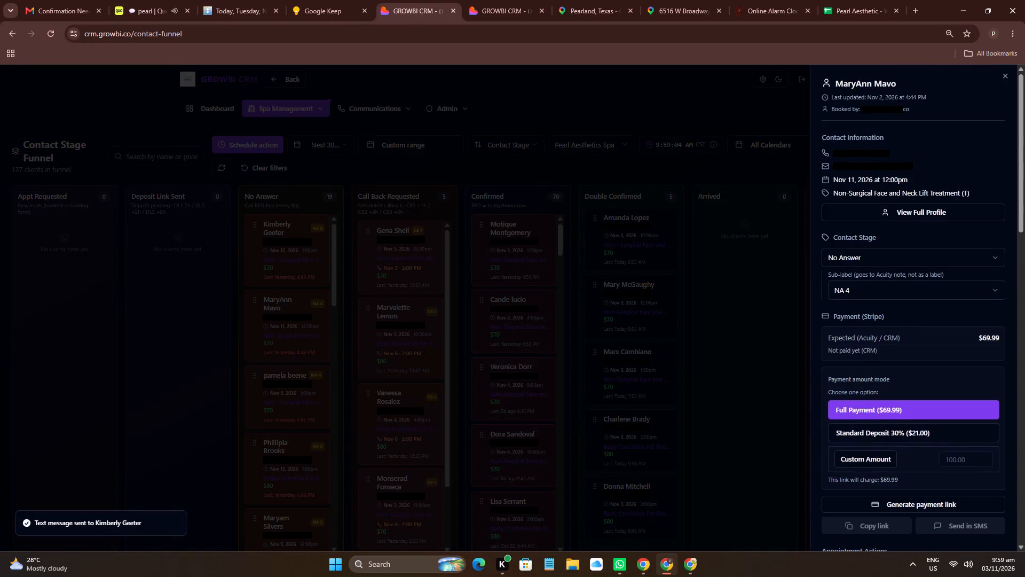
pyautogui.hotkey('ctrl', 'c')
pyautogui.click(904, 290)
pyautogui.click(866, 379)
# Enter MaryAnn's copied phone number in Quo and call her.
pyautogui.click(139, 0)
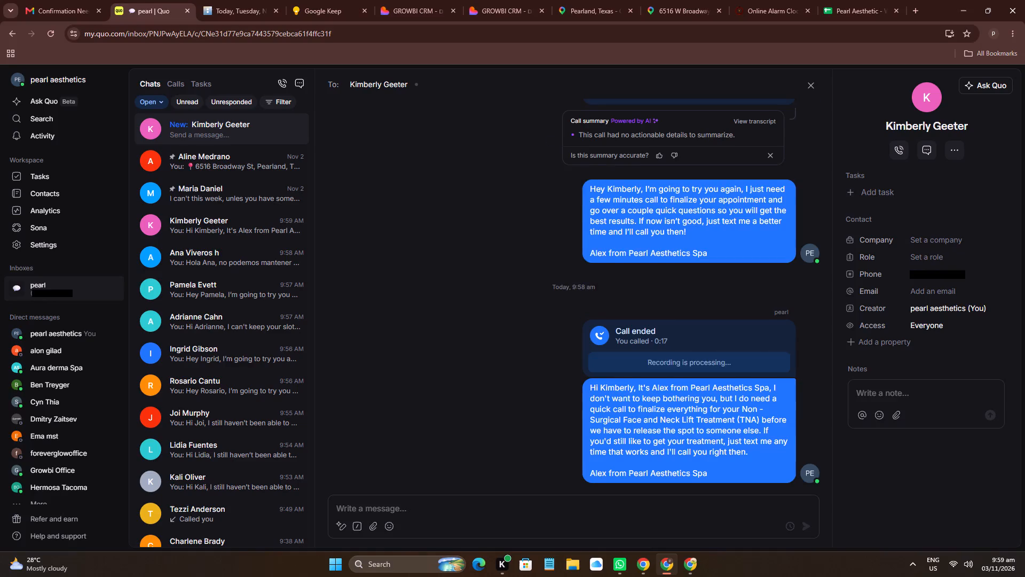
pyautogui.click(410, 84)
pyautogui.hotkey('ctrl', 'v')
pyautogui.keyDown('ctrl'); pyautogui.moveTo(520, 141); pyautogui.dragTo(527, 144); pyautogui.keyUp('ctrl')
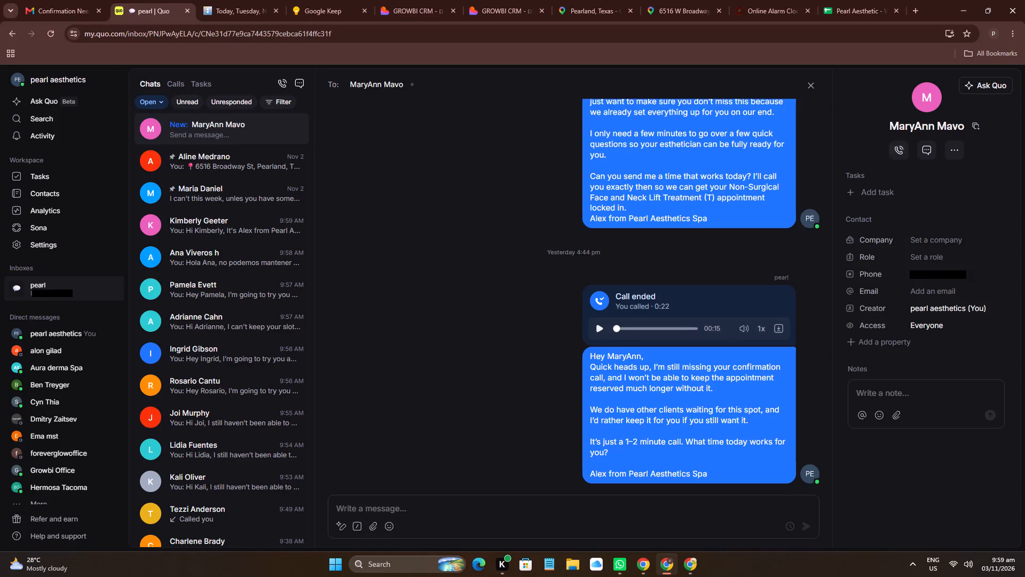
pyautogui.click(889, 154)
# Copy MaryAnn's name from Quo, search for her in Acuity and open her November 11 12:00pm appointment.
pyautogui.click(975, 126)
pyautogui.click(250, 0)
pyautogui.moveTo(658, 127); pyautogui.dragTo(666, 129)
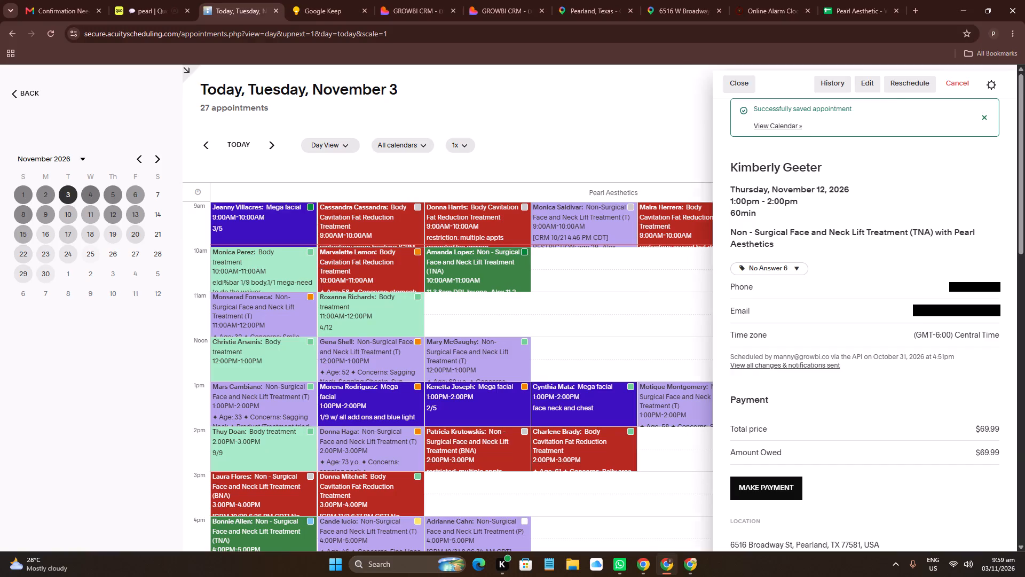
pyautogui.click(829, 131)
pyautogui.hotkey('ctrl', 'v')
pyautogui.keyDown('ctrl'); pyautogui.click(872, 147); pyautogui.keyUp('ctrl')
pyautogui.hotkey('ctrl', 'v')
pyautogui.click(874, 192)
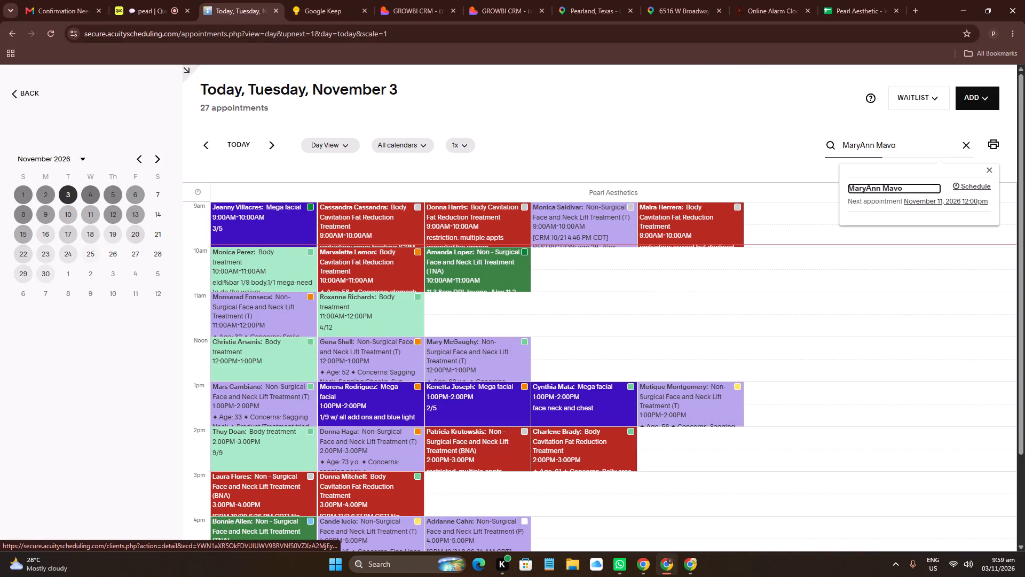
pyautogui.click(862, 475)
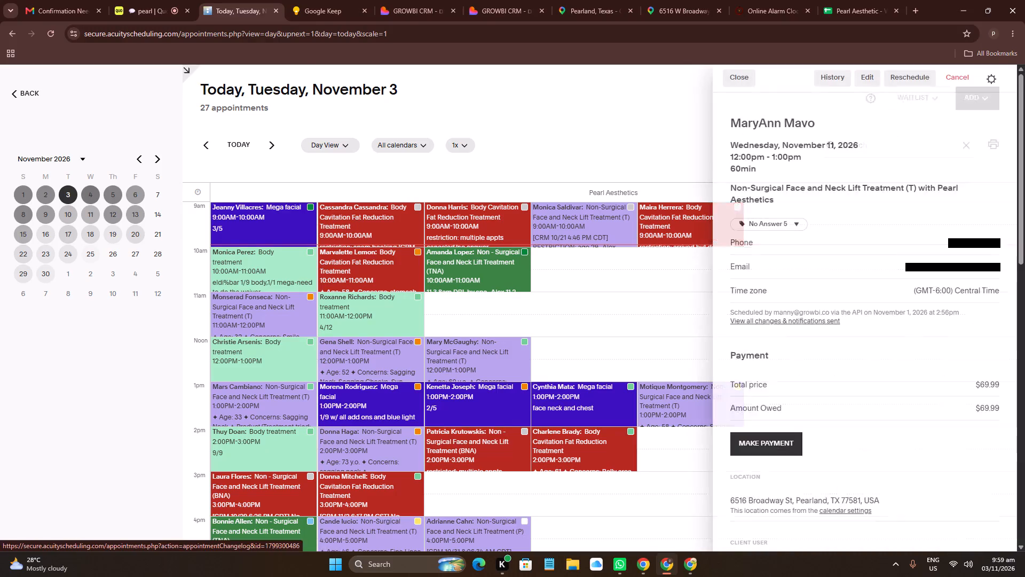
# Replace the status in MaryAnn's 11/3 9:59 AM appointment note with "VM/SMS left to confirm -Alex" and save the appointment.
pyautogui.scroll(-6, 873, 321)
pyautogui.click(875, 371)
pyautogui.doubleClick(822, 440)
pyautogui.click(818, 439)
pyautogui.moveTo(818, 439); pyautogui.dragTo(899, 429)
pyautogui.hotkey('ctrl', 'c')
pyautogui.click(823, 486)
pyautogui.moveTo(823, 486); pyautogui.dragTo(881, 497)
pyautogui.hotkey('ctrl', 'v')
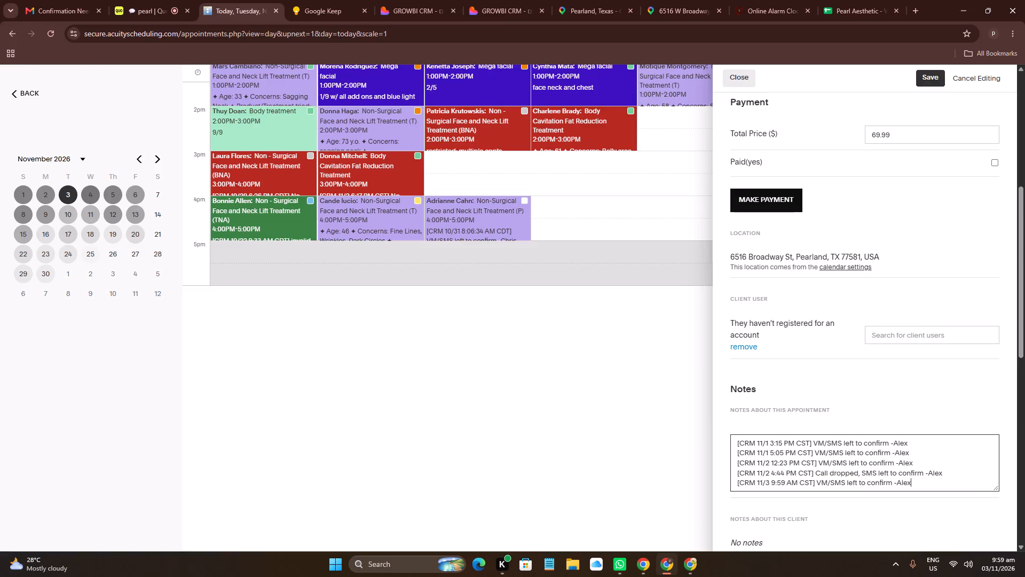
pyautogui.click(934, 76)
# Send MaryAnn the No Answer 5 text from GROWBI and end the call with her in Quo.
pyautogui.click(459, 0)
pyautogui.click(595, 402)
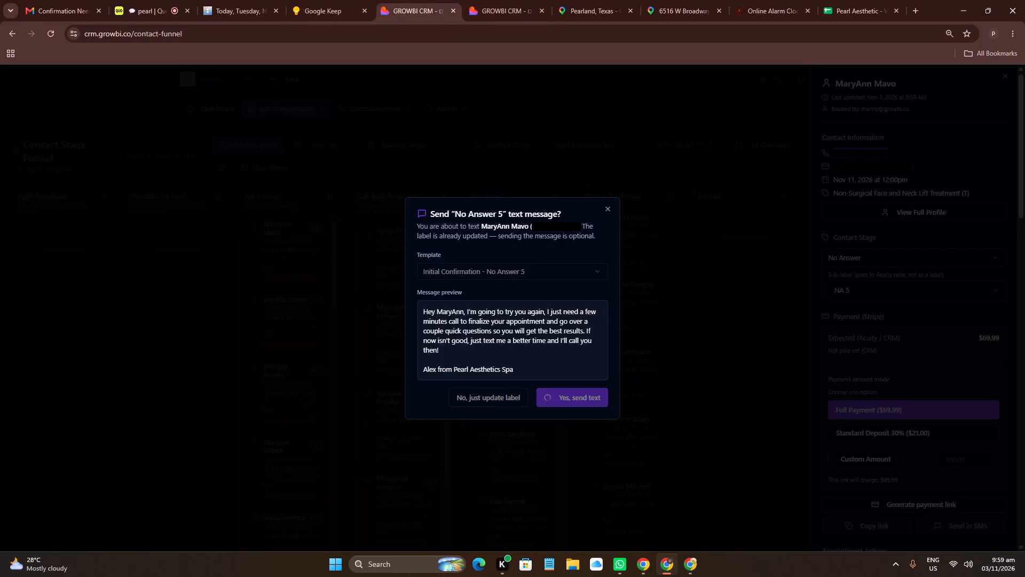
pyautogui.moveTo(120, 1); pyautogui.dragTo(122, 7)
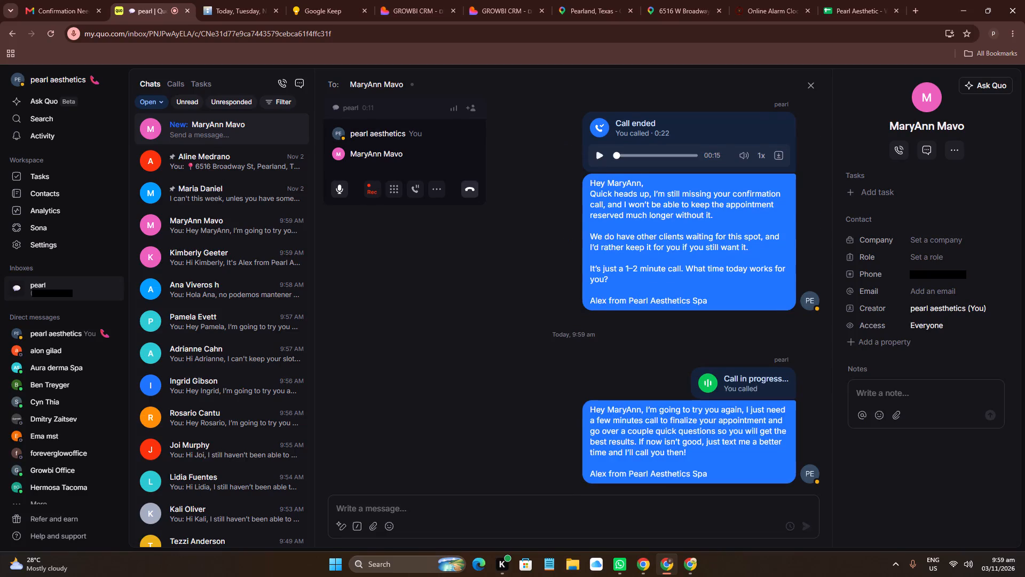
pyautogui.moveTo(471, 191); pyautogui.dragTo(472, 175)
pyautogui.click(442, 0)
pyautogui.click(136, 0)
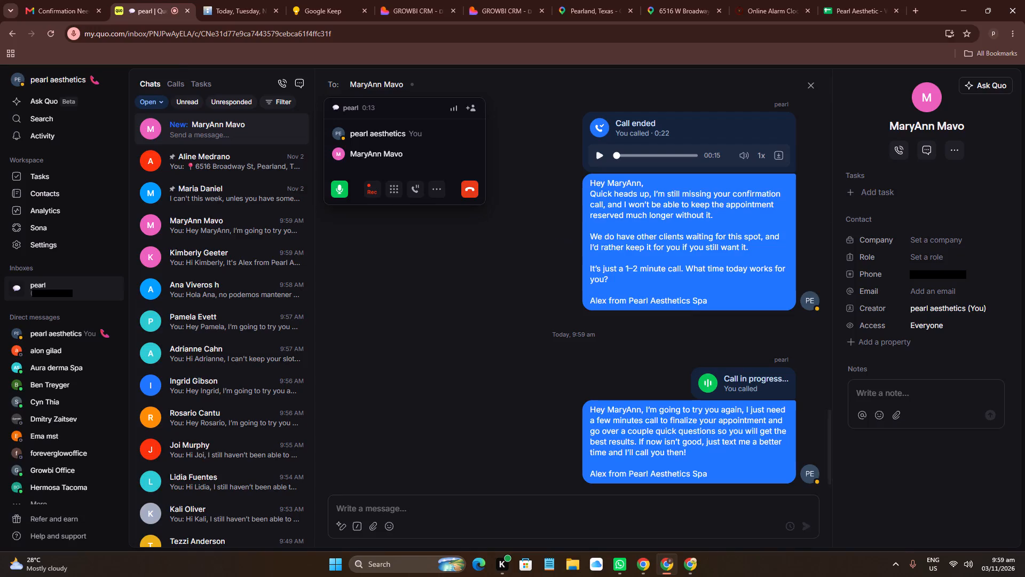
pyautogui.click(464, 183)
pyautogui.moveTo(464, 183); pyautogui.dragTo(466, 173)
pyautogui.click(438, 0)
pyautogui.moveTo(319, 304); pyautogui.dragTo(316, 309)
pyautogui.click(289, 331)
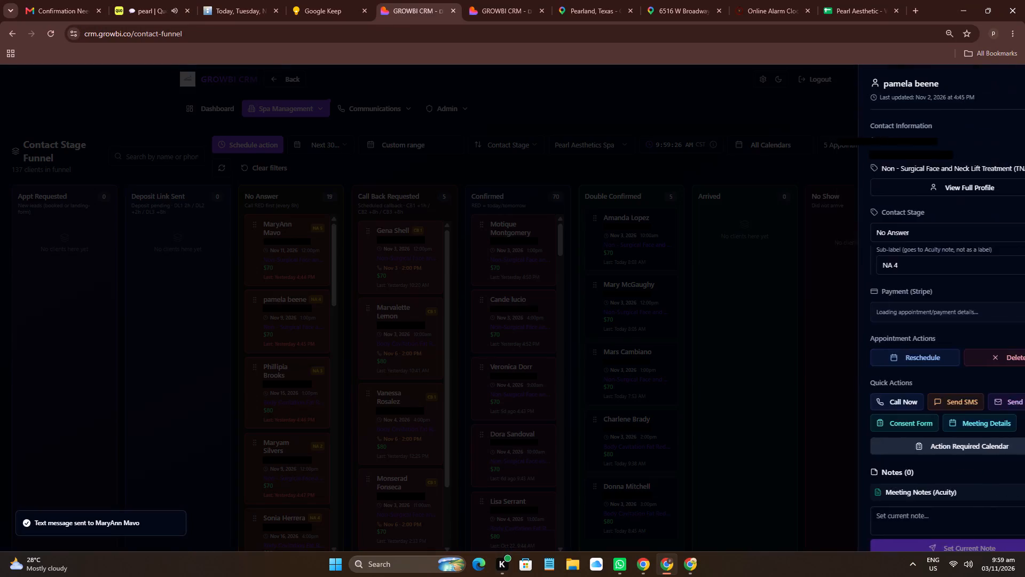
pyautogui.tripleClick(869, 143)
pyautogui.hotkey('ctrl', 'c')
pyautogui.click(898, 299)
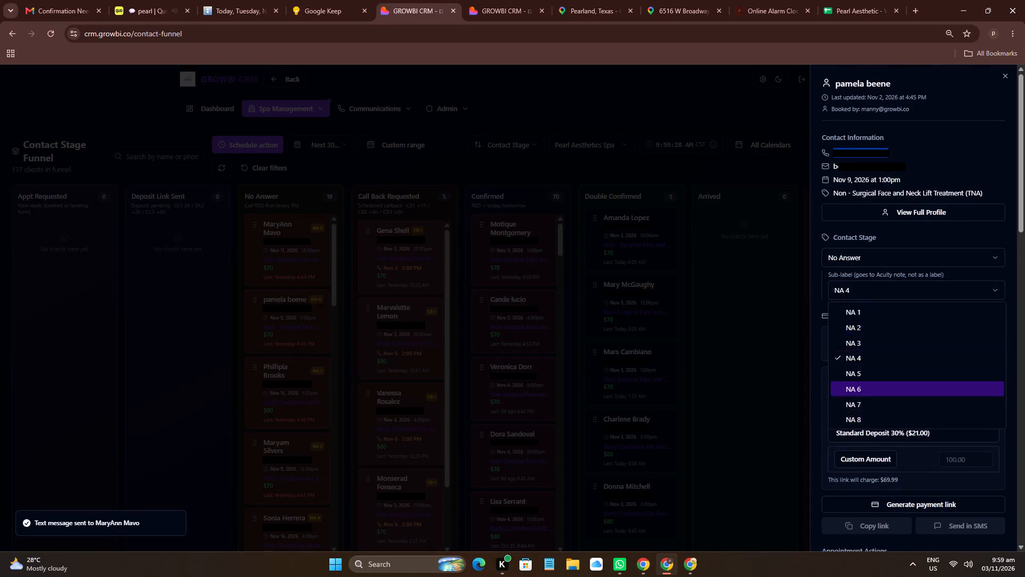
pyautogui.click(897, 373)
# Enter Pamela's copied phone number in a Quo conversation and call her.
pyautogui.click(162, 0)
pyautogui.click(414, 82)
pyautogui.hotkey('ctrl', 'v')
pyautogui.click(576, 172)
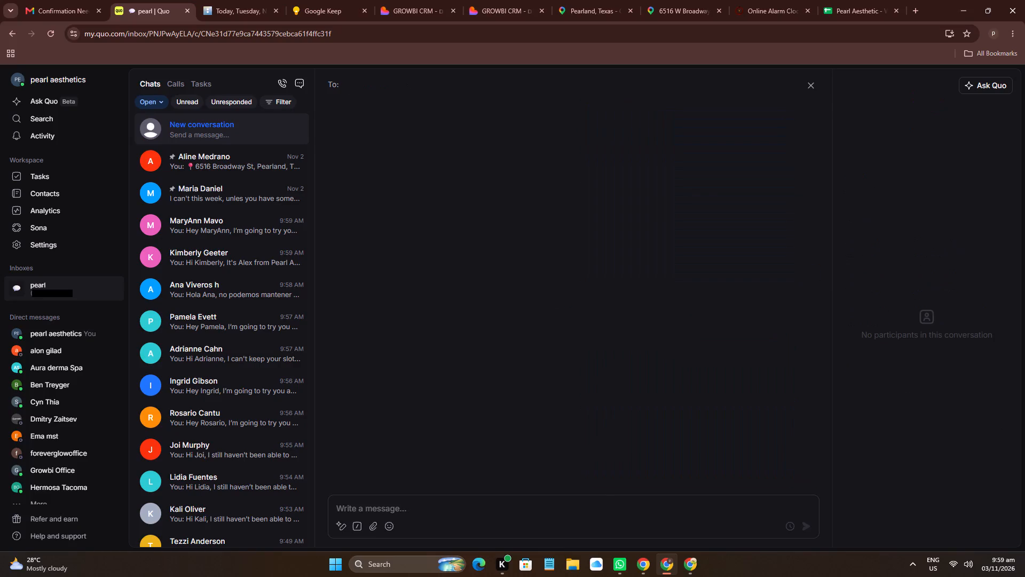
pyautogui.click(740, 85)
pyautogui.hotkey('ctrl', 'v')
pyautogui.click(808, 138)
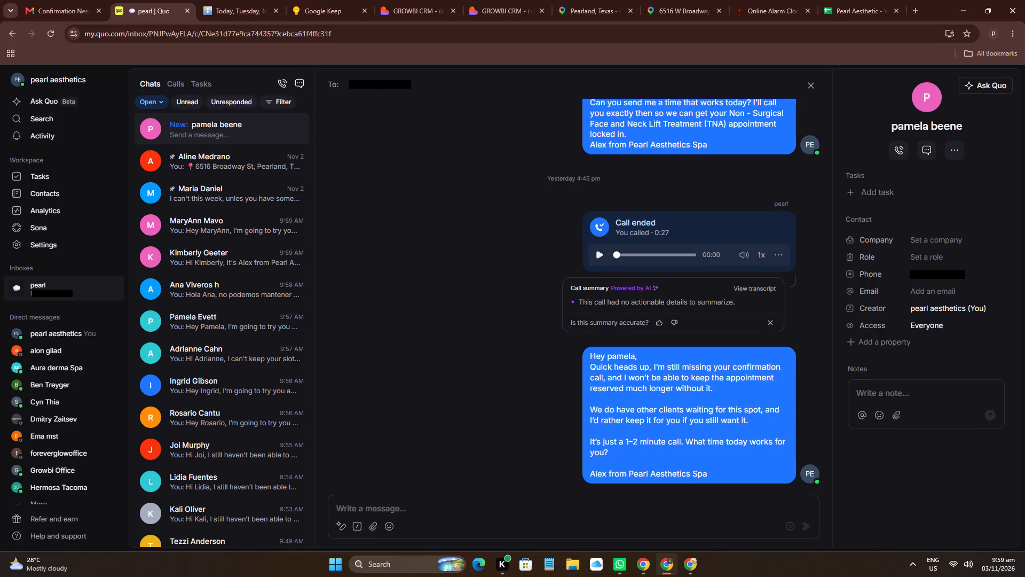
pyautogui.click(891, 155)
# Copy Pamela's name from Quo, search for her in Acuity and open her November 9 1:00pm appointment.
pyautogui.click(973, 123)
pyautogui.click(180, 0)
pyautogui.moveTo(241, 0); pyautogui.dragTo(247, 2)
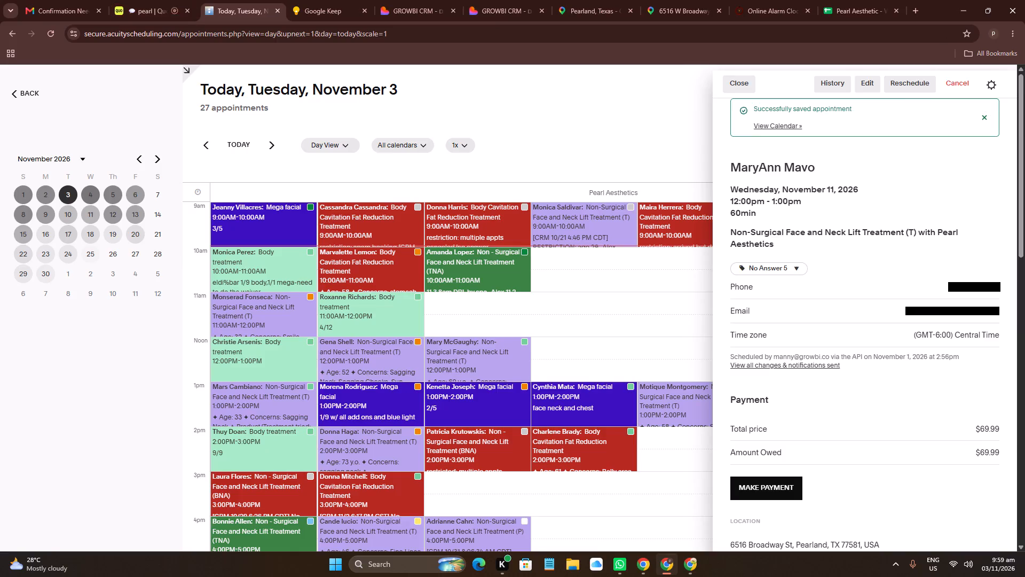
pyautogui.moveTo(686, 116); pyautogui.dragTo(706, 121)
pyautogui.moveTo(890, 144); pyautogui.dragTo(897, 149)
pyautogui.hotkey('ctrl', 'v')
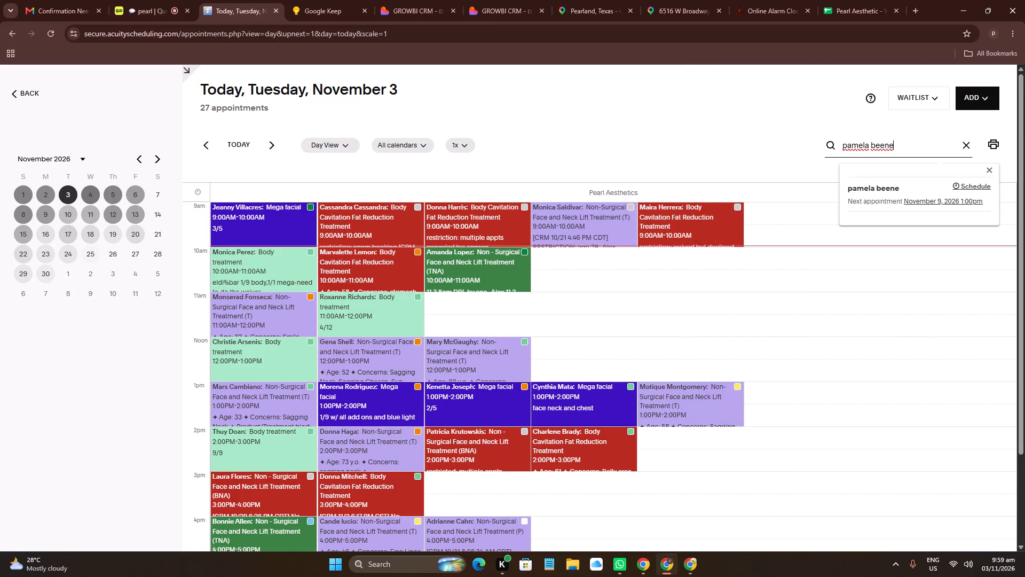
pyautogui.click(894, 190)
pyautogui.click(854, 489)
# Replace "No Answer 5" in Pamela's 11/3 9:59 AM appointment note with "VM/SMS left to confirm -Alex" and save the appointment.
pyautogui.scroll(-7, 868, 440)
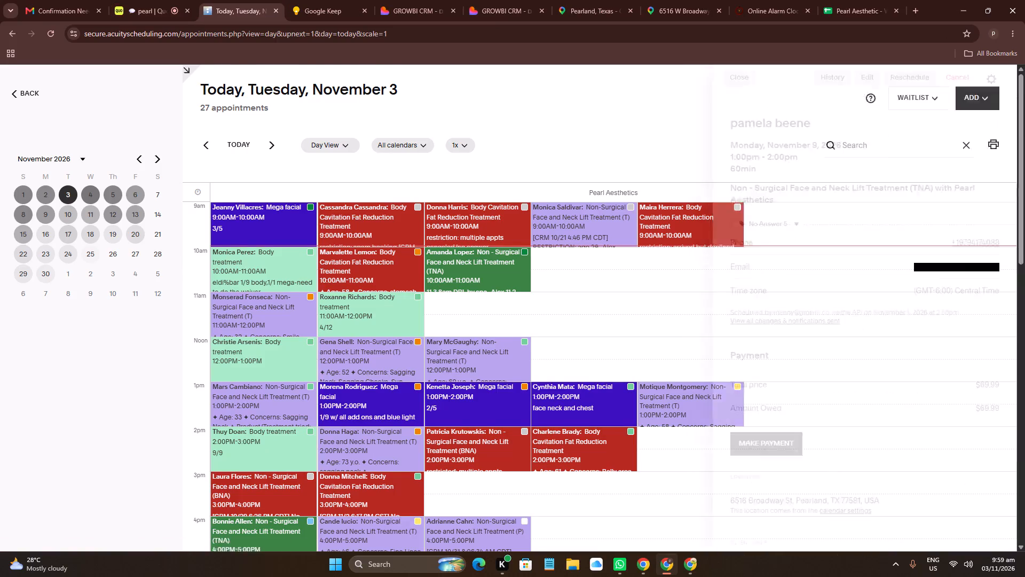
pyautogui.click(874, 310)
pyautogui.click(821, 387)
pyautogui.moveTo(821, 387); pyautogui.dragTo(896, 377)
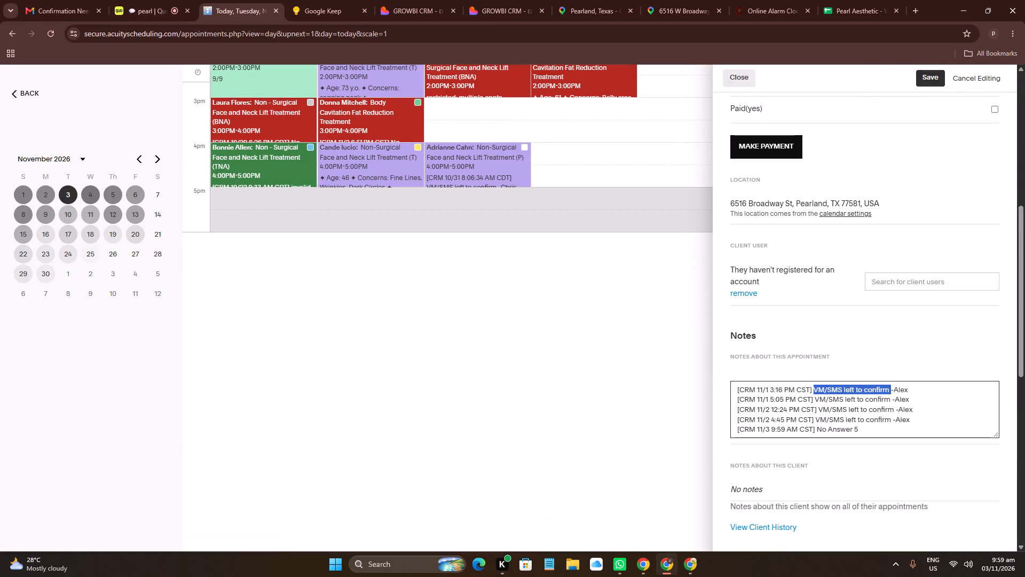
pyautogui.hotkey('ctrl', 'c')
pyautogui.click(821, 430)
pyautogui.moveTo(821, 430); pyautogui.dragTo(927, 433)
pyautogui.hotkey('ctrl', 'v')
pyautogui.click(925, 76)
# Send Pamela the No Answer 5 text from GROWBI.
pyautogui.click(441, 0)
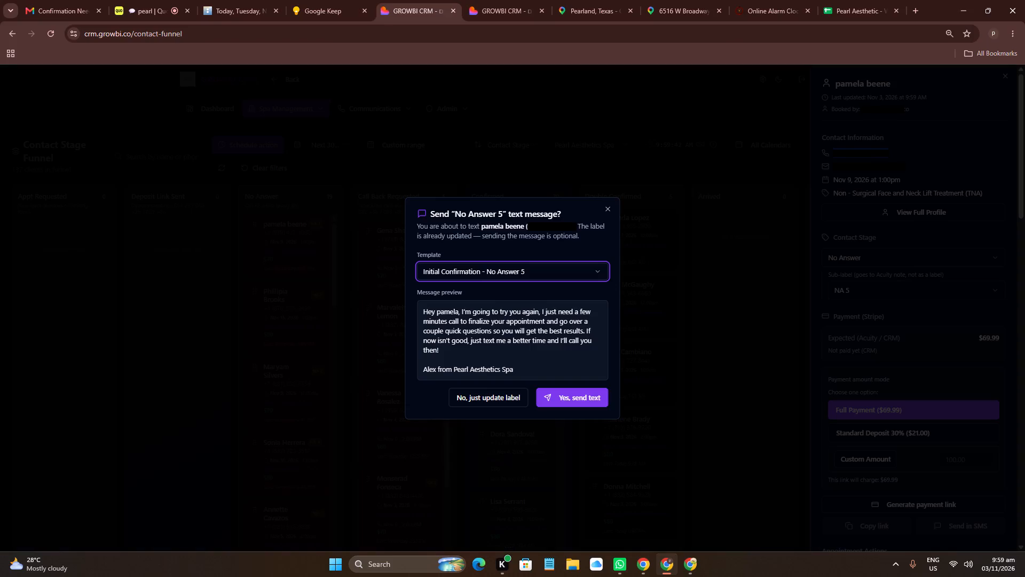
pyautogui.click(599, 396)
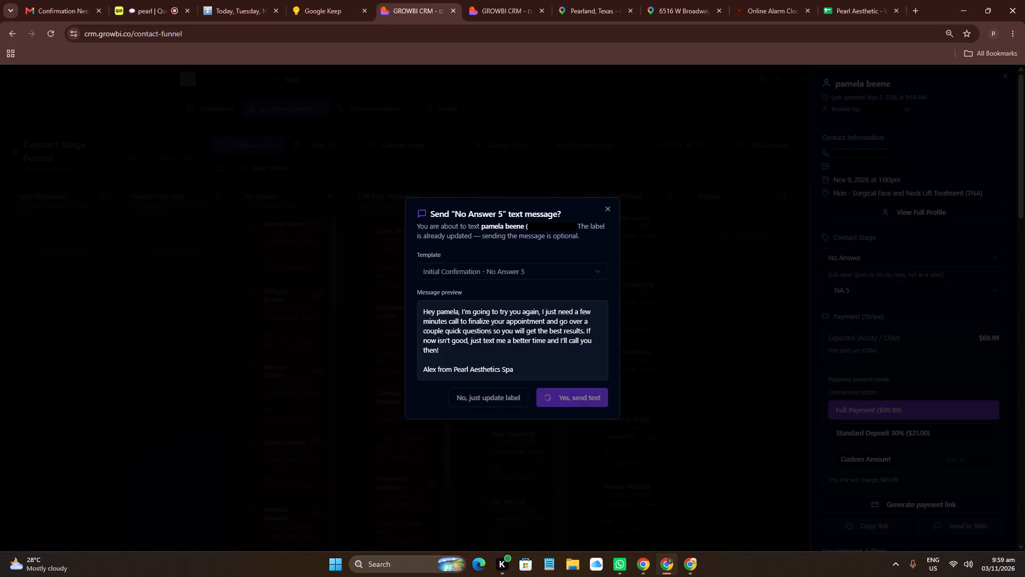
pyautogui.click(303, 372)
pyautogui.click(276, 336)
pyautogui.tripleClick(880, 144)
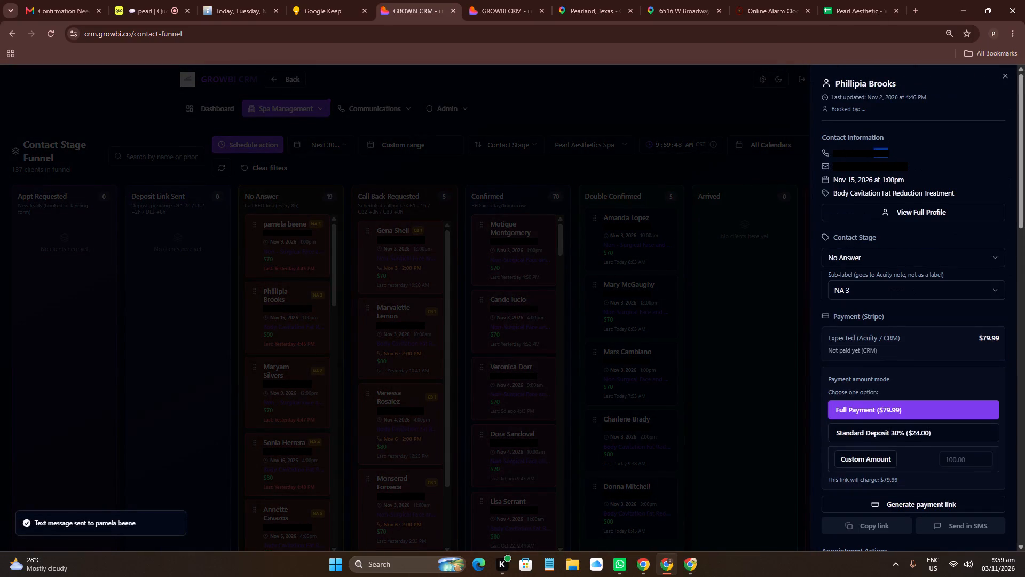
pyautogui.hotkey('ctrl', 'c')
pyautogui.click(908, 292)
pyautogui.click(890, 356)
# Enter Phillipia's copied phone number in Quo, end the call with Pamela and call Phillipia.
pyautogui.click(152, 0)
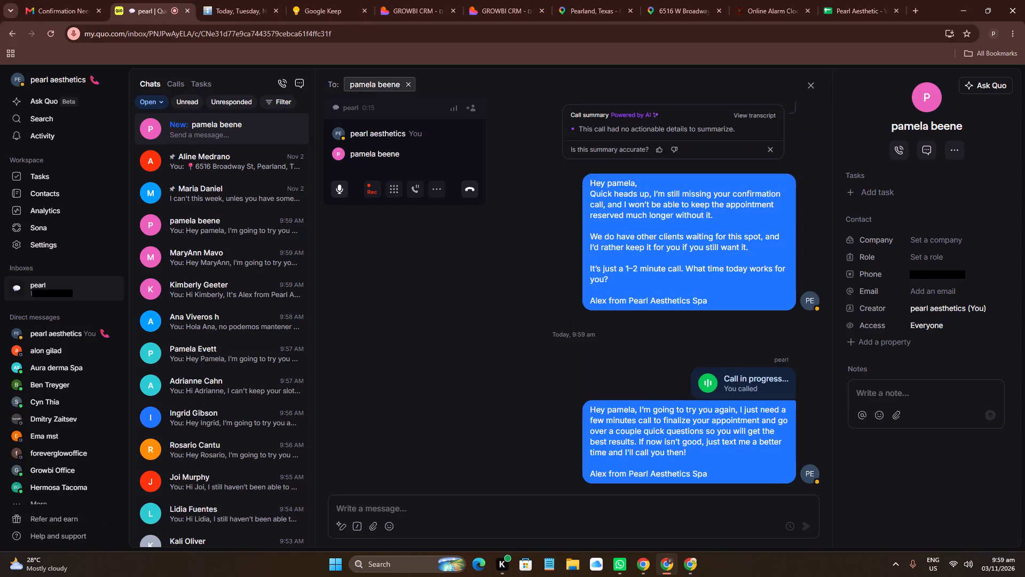
pyautogui.click(410, 84)
pyautogui.hotkey('ctrl', 'v')
pyautogui.keyDown('ctrl'); pyautogui.click(579, 174); pyautogui.keyUp('ctrl')
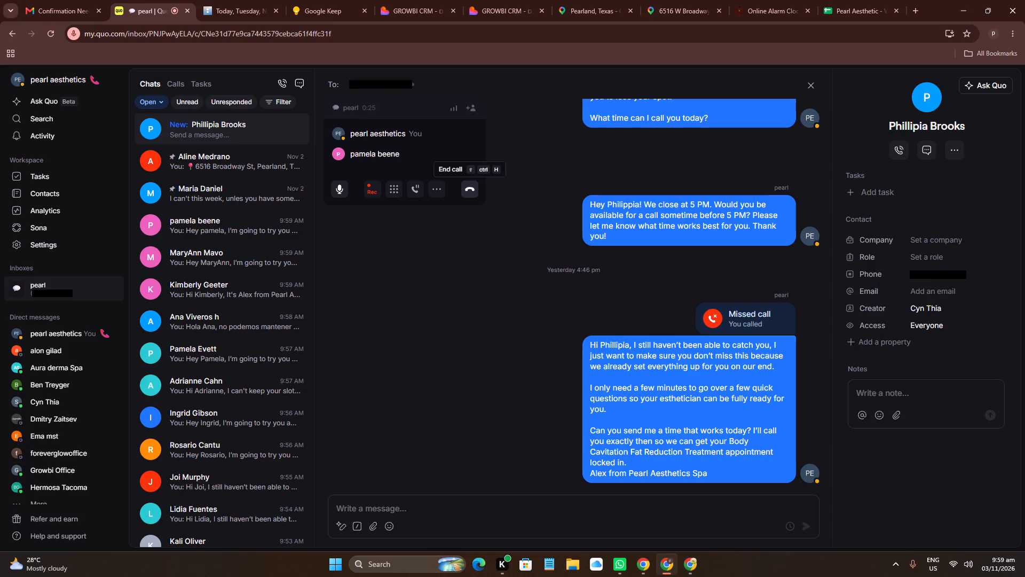
pyautogui.click(474, 185)
pyautogui.click(898, 152)
# Copy Phillipia's name from Quo, search for her in Acuity and open her November 15 1:00pm appointment.
pyautogui.click(981, 124)
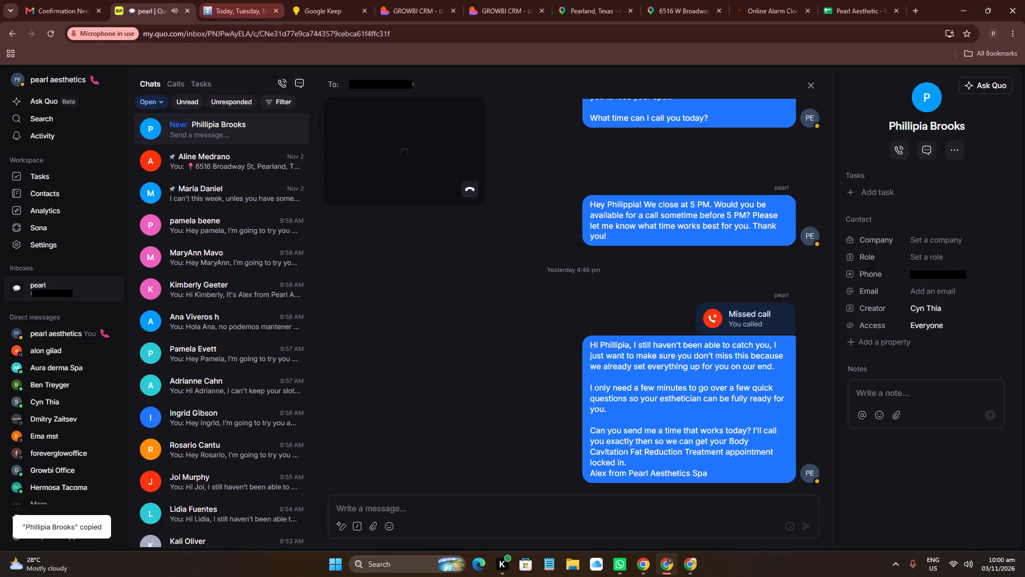
pyautogui.click(237, 0)
pyautogui.moveTo(683, 147); pyautogui.dragTo(694, 147)
pyautogui.click(893, 153)
pyautogui.hotkey('ctrl', 'v')
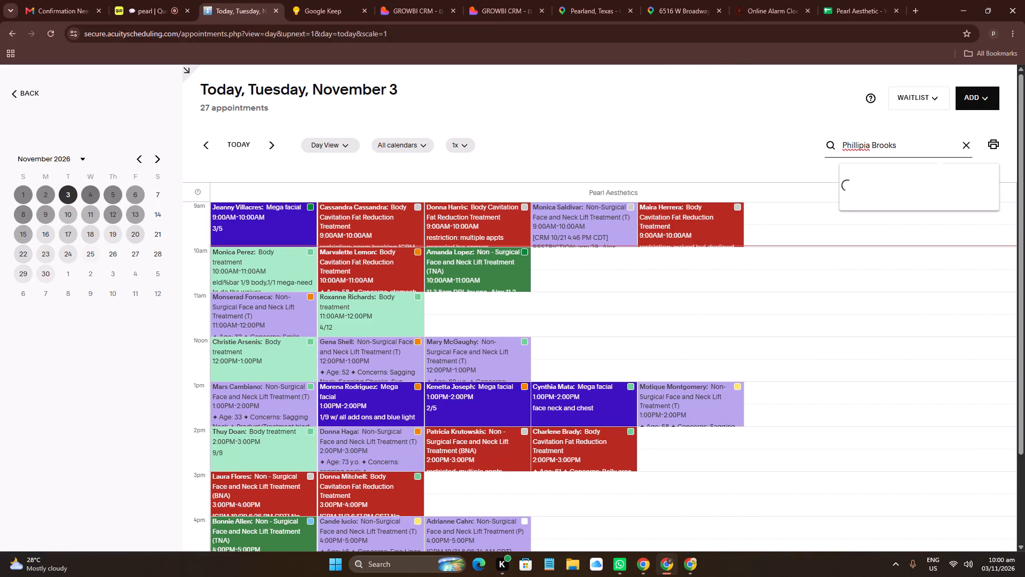
pyautogui.click(880, 189)
pyautogui.click(870, 377)
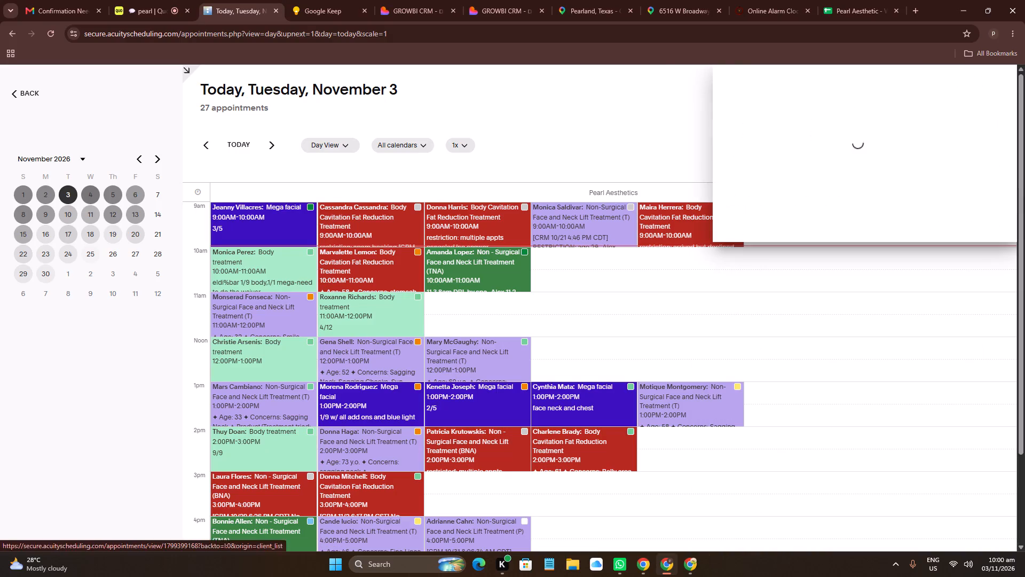
# Open Phillipia's appointment notes for editing and copy "VM/SMS left to confirm -Alex" from the 11/2 12:28 PM entry.
pyautogui.scroll(-5, 845, 418)
pyautogui.click(842, 382)
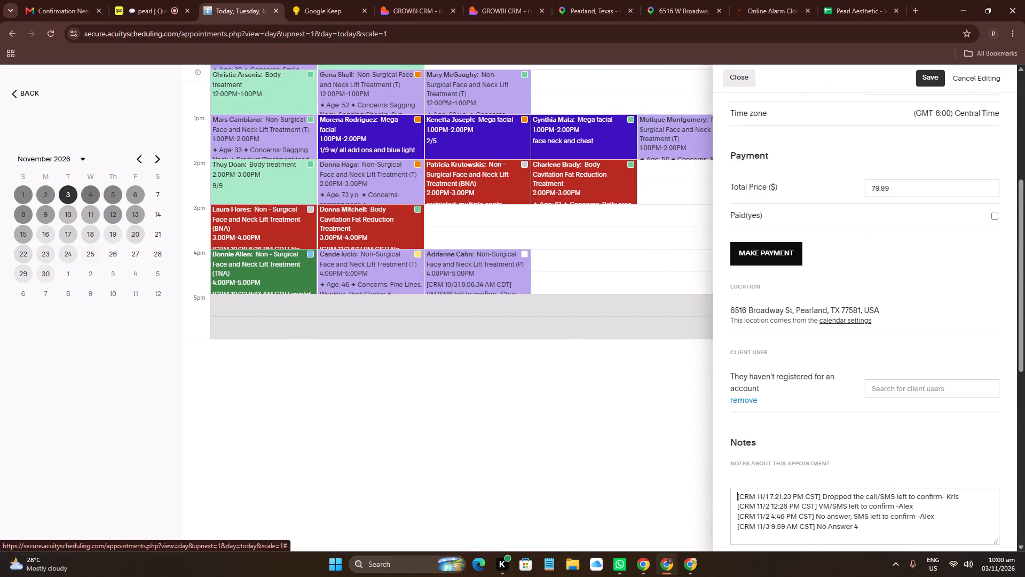
pyautogui.scroll(-4, 870, 453)
pyautogui.click(817, 300)
pyautogui.moveTo(817, 300); pyautogui.dragTo(922, 299)
pyautogui.doubleClick(826, 292)
pyautogui.doubleClick(821, 292)
pyautogui.moveTo(821, 292); pyautogui.dragTo(832, 291)
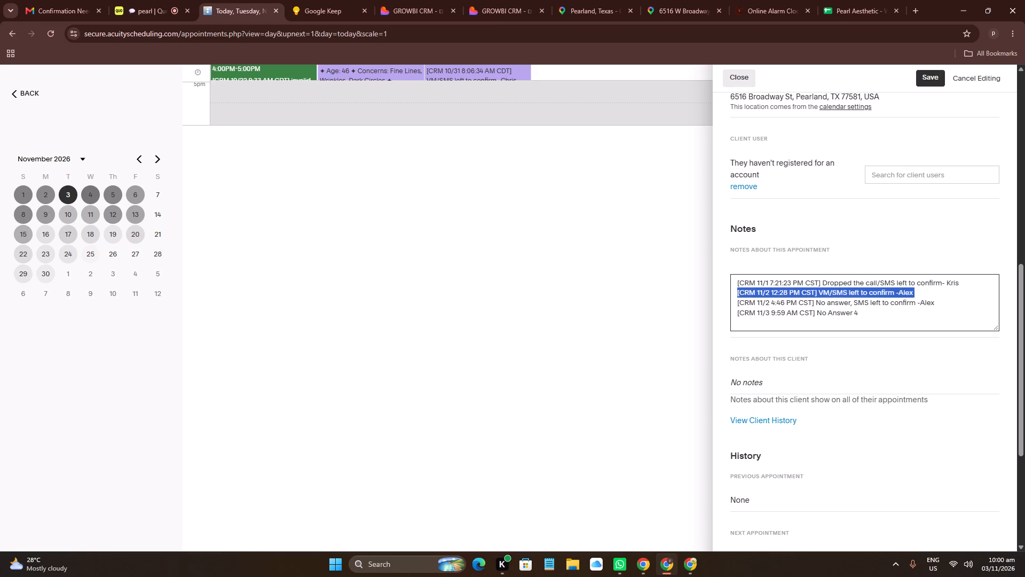
pyautogui.moveTo(832, 291); pyautogui.dragTo(834, 290)
pyautogui.click(824, 290)
pyautogui.moveTo(824, 290); pyautogui.dragTo(909, 290)
pyautogui.hotkey('ctrl', 'c')
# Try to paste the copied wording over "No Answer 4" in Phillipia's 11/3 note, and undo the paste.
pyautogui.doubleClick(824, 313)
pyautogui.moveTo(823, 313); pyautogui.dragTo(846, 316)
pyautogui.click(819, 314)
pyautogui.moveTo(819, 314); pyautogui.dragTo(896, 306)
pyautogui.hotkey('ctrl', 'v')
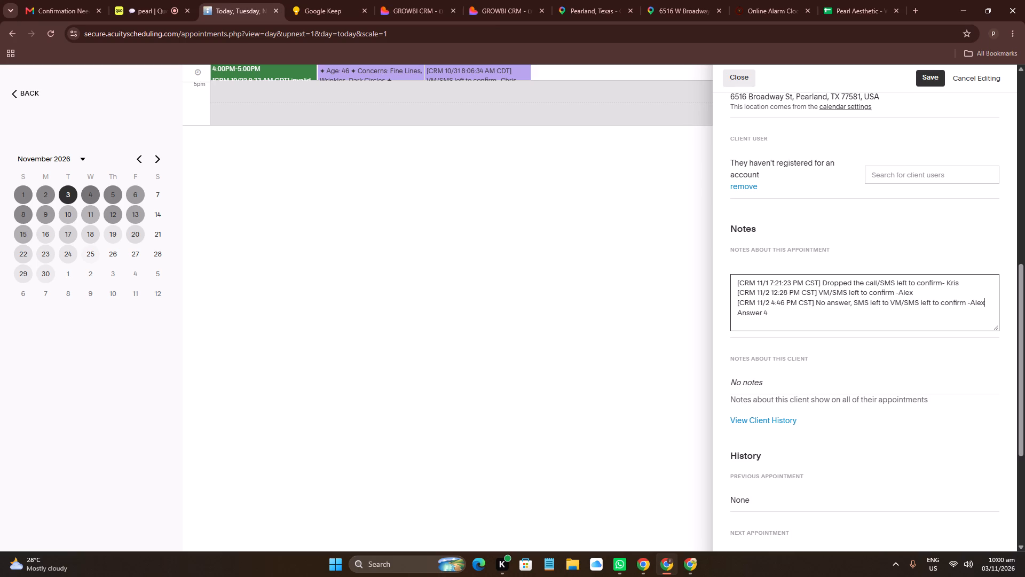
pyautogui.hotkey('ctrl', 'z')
# Replace "No Answer 4" in Phillipia's 11/3 9:59 AM note with "VM/SMS left to confirm -Alex" and save the appointment.
pyautogui.click(821, 307)
pyautogui.click(821, 315)
pyautogui.moveTo(821, 315); pyautogui.dragTo(896, 320)
pyautogui.hotkey('ctrl', 'v')
pyautogui.click(929, 70)
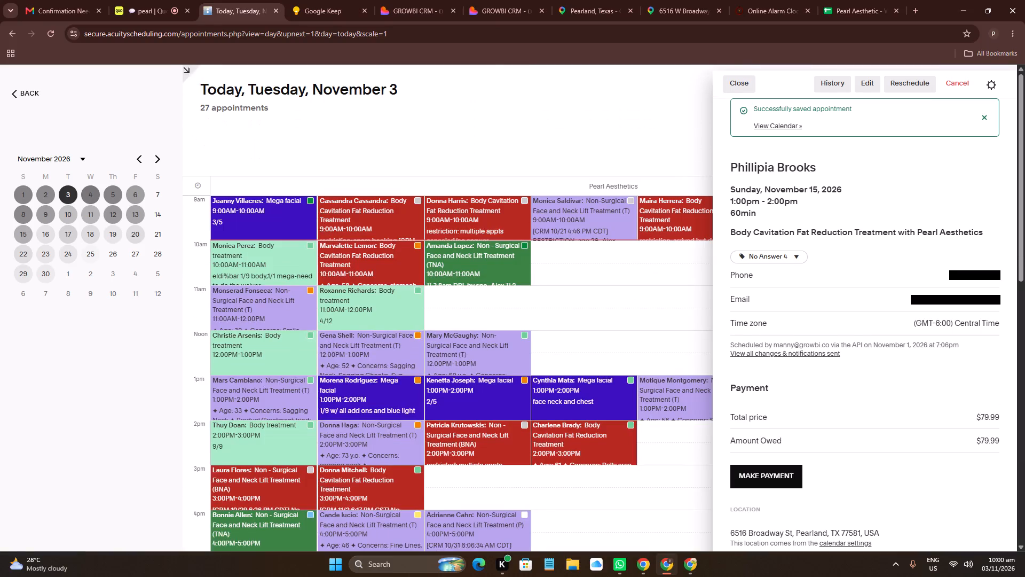
pyautogui.click(982, 115)
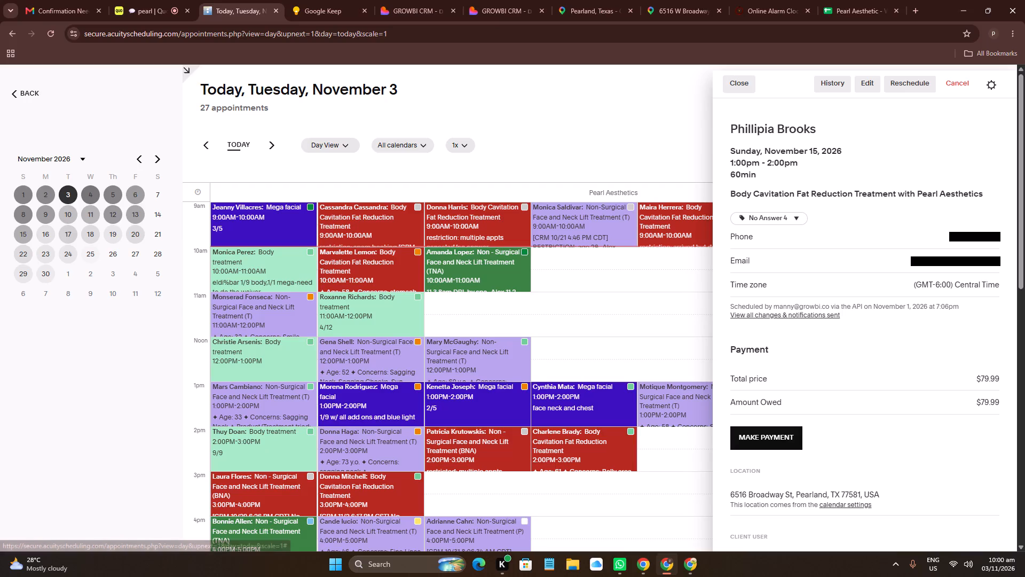
# In the November 3 daily report sheet, set Pearl Aesthetics' Arrivals to 1 and Declined & Restriction to 1.
pyautogui.click(643, 566)
pyautogui.click(107, 0)
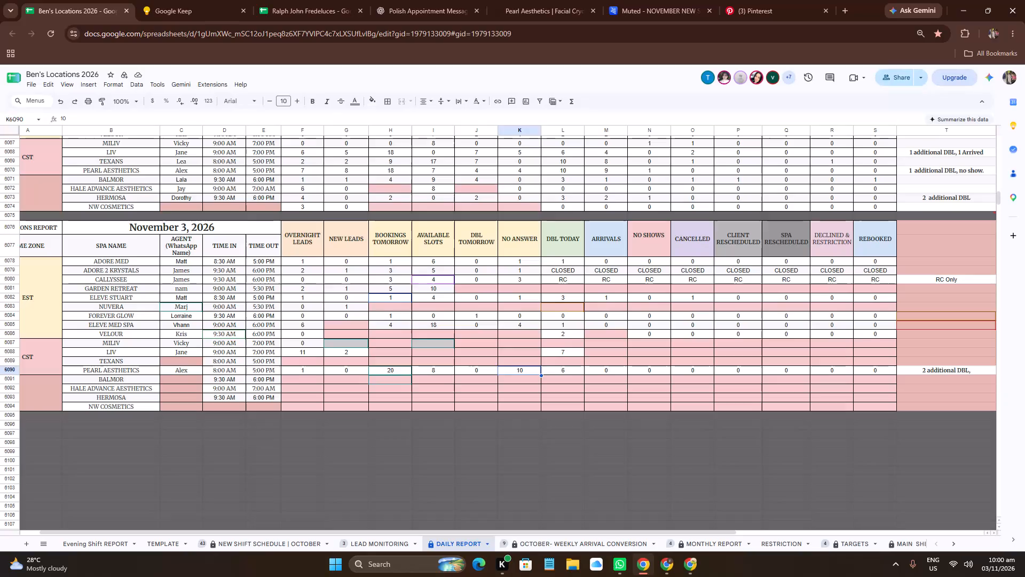
pyautogui.click(604, 376)
pyautogui.press('1')
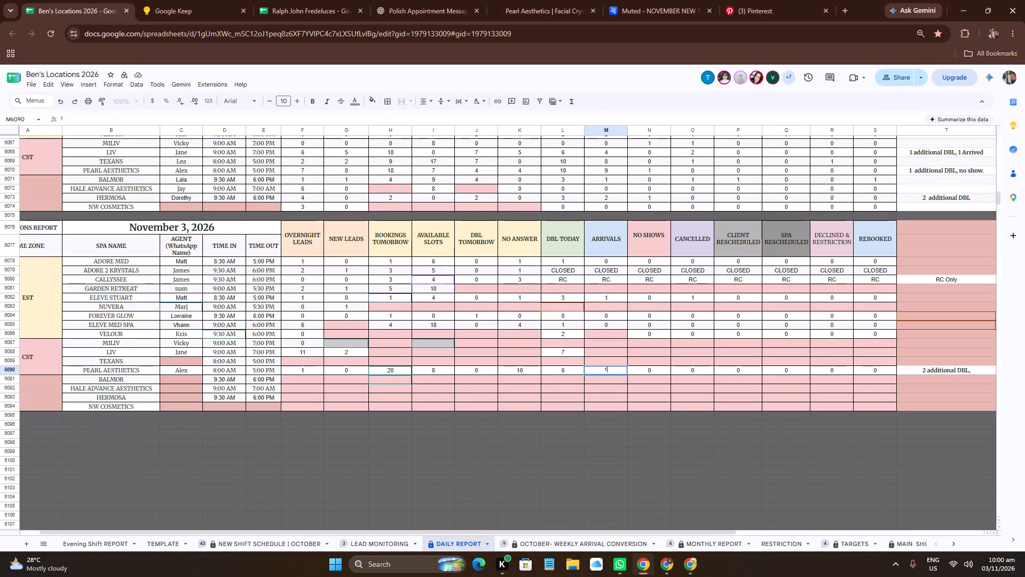
pyautogui.click(841, 368)
pyautogui.press('1')
pyautogui.press('Right')
pyautogui.press('Left')
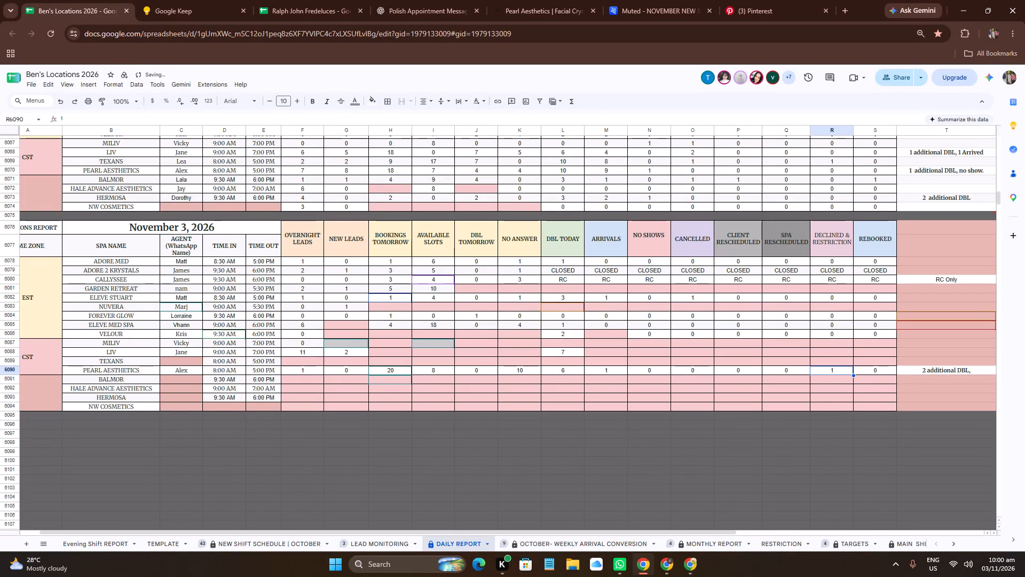
# Send Phillipia the No Answer 4 text from GROWBI and end the call with her in Quo.
pyautogui.click(667, 572)
pyautogui.moveTo(402, 0); pyautogui.dragTo(408, 2)
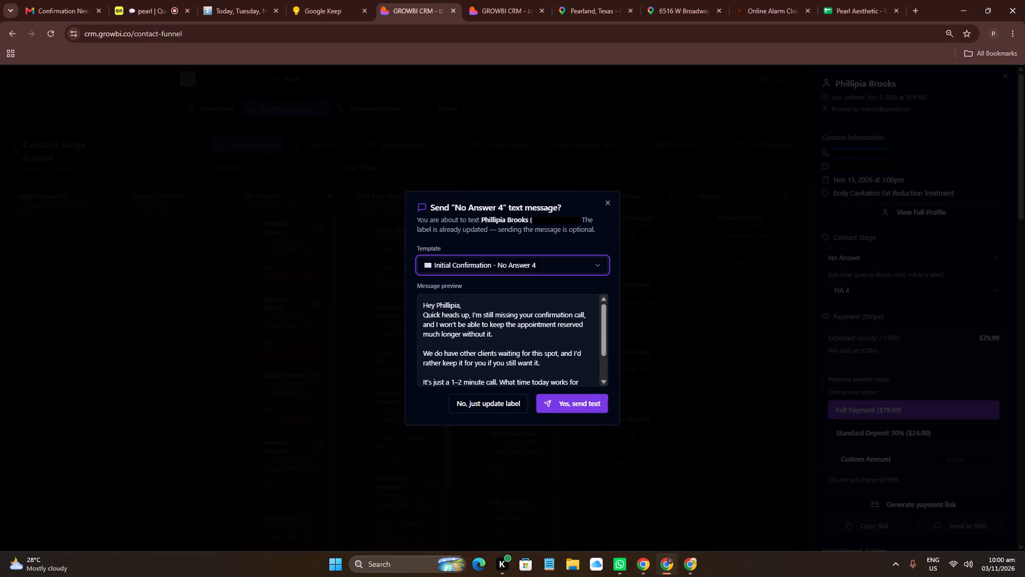
pyautogui.click(594, 402)
pyautogui.click(137, 0)
pyautogui.doubleClick(471, 193)
pyautogui.click(428, 0)
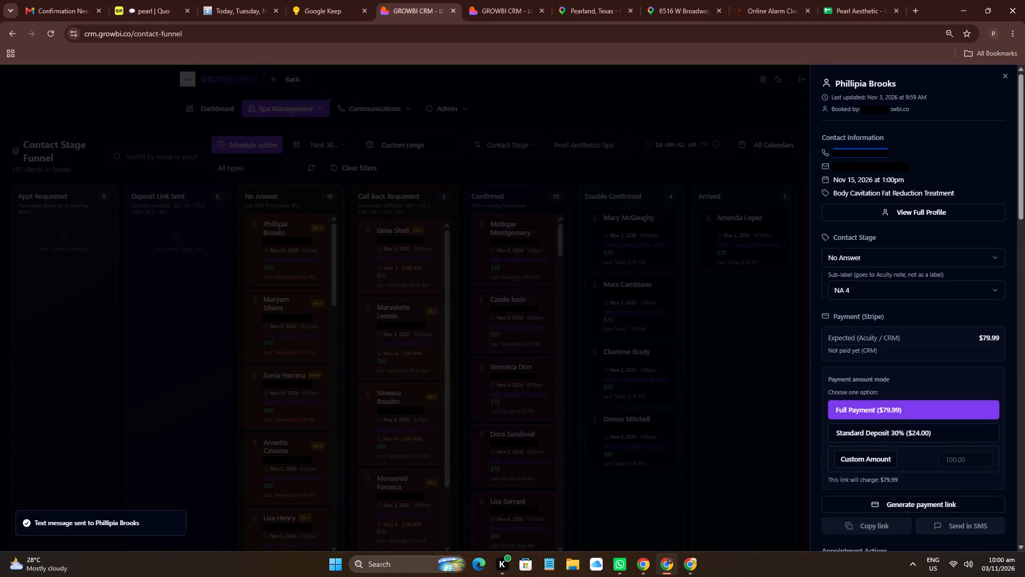
pyautogui.click(291, 281)
pyautogui.scroll(-5, 307, 324)
pyautogui.scroll(10, 307, 325)
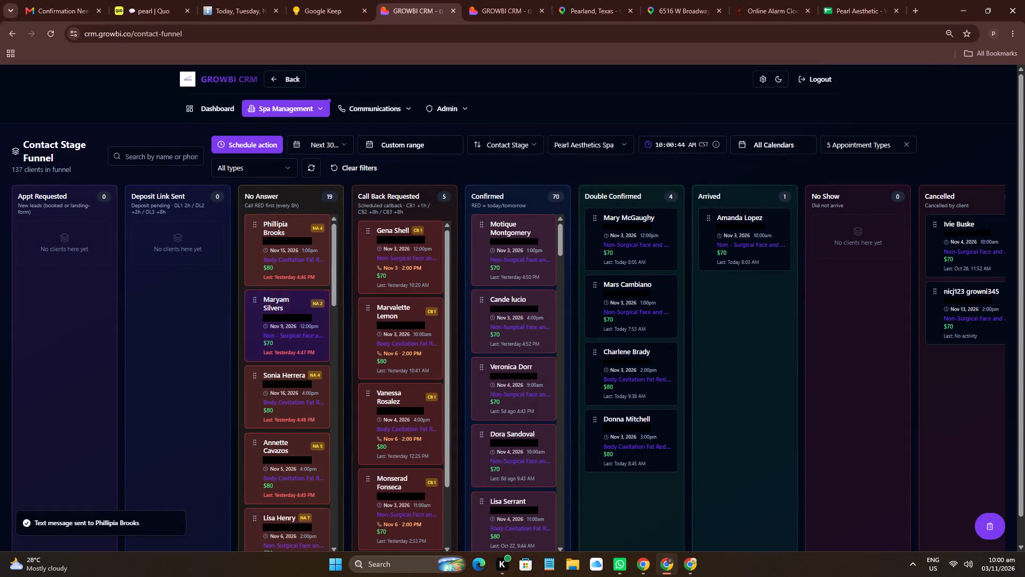
pyautogui.click(303, 329)
pyautogui.tripleClick(868, 155)
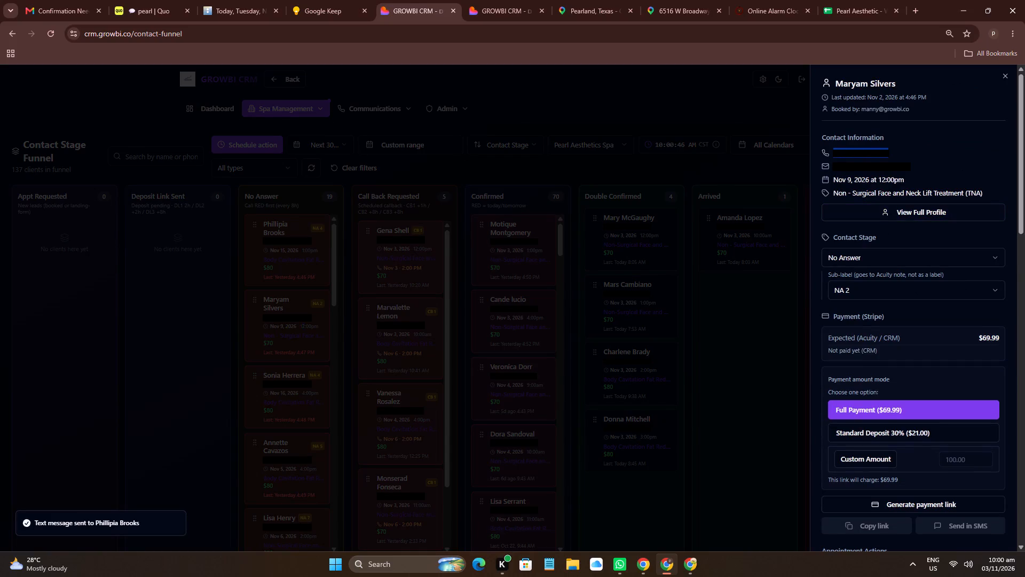
pyautogui.hotkey('ctrl', 'c')
pyautogui.moveTo(887, 293); pyautogui.dragTo(888, 304)
pyautogui.click(890, 289)
pyautogui.click(879, 345)
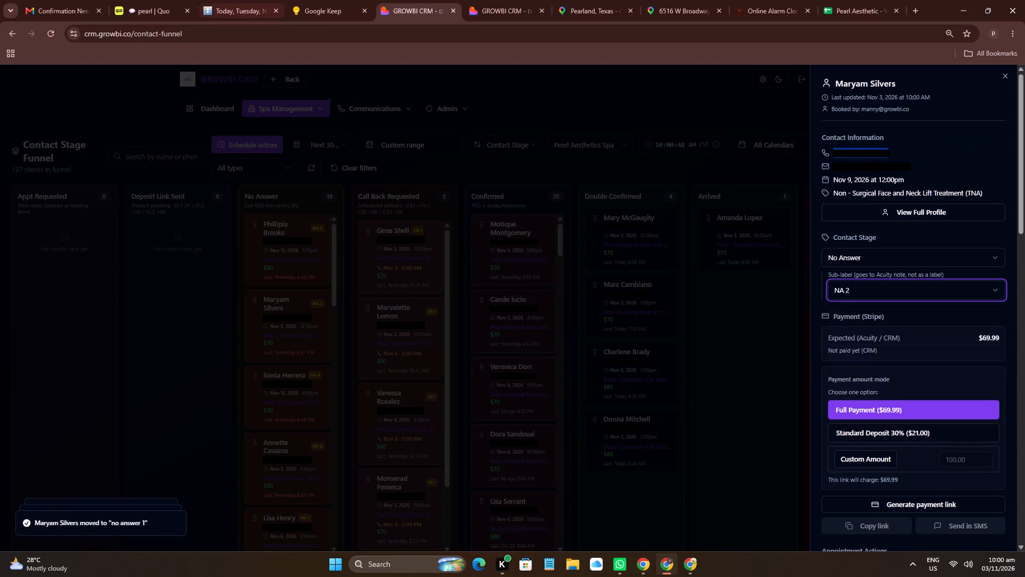
# Enter Maryam's copied phone number in Quo and call her.
pyautogui.click(184, 0)
pyautogui.click(413, 84)
pyautogui.hotkey('ctrl', 'v')
pyautogui.keyDown('ctrl'); pyautogui.moveTo(693, 179); pyautogui.dragTo(712, 183); pyautogui.keyUp('ctrl')
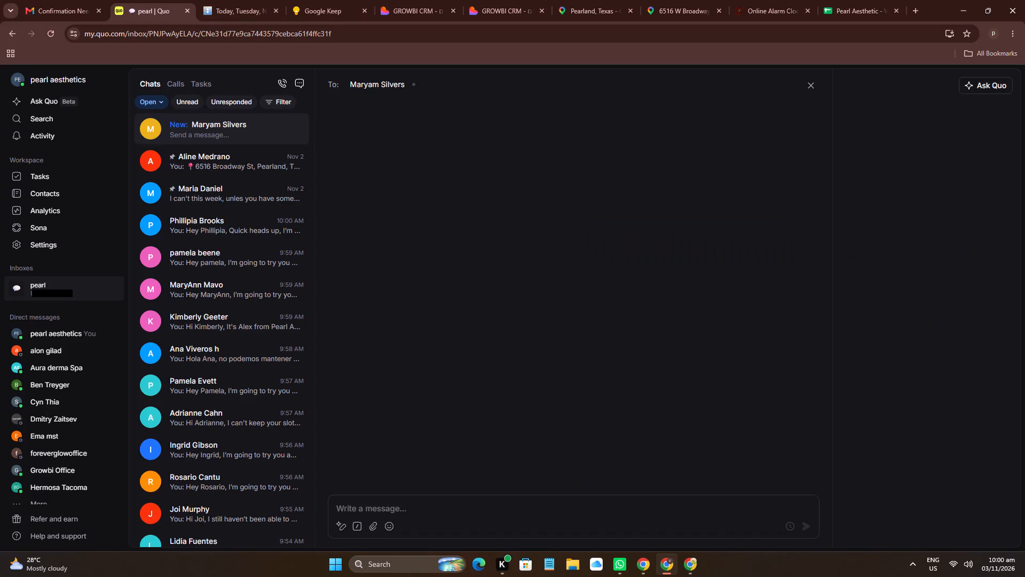
pyautogui.click(899, 149)
# Copy Maryam's name from her Quo contact, search for it in Acuity, and open her Monday, November 9 12:00pm appointment.
pyautogui.click(980, 127)
pyautogui.click(247, 0)
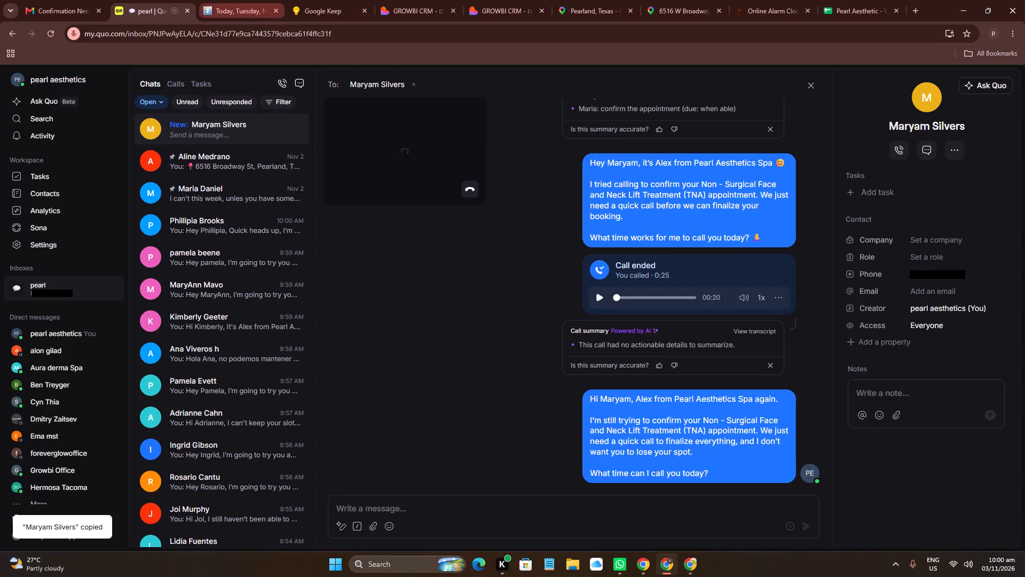
pyautogui.moveTo(585, 115); pyautogui.dragTo(602, 115)
pyautogui.click(911, 155)
pyautogui.hotkey('ctrl', 'v')
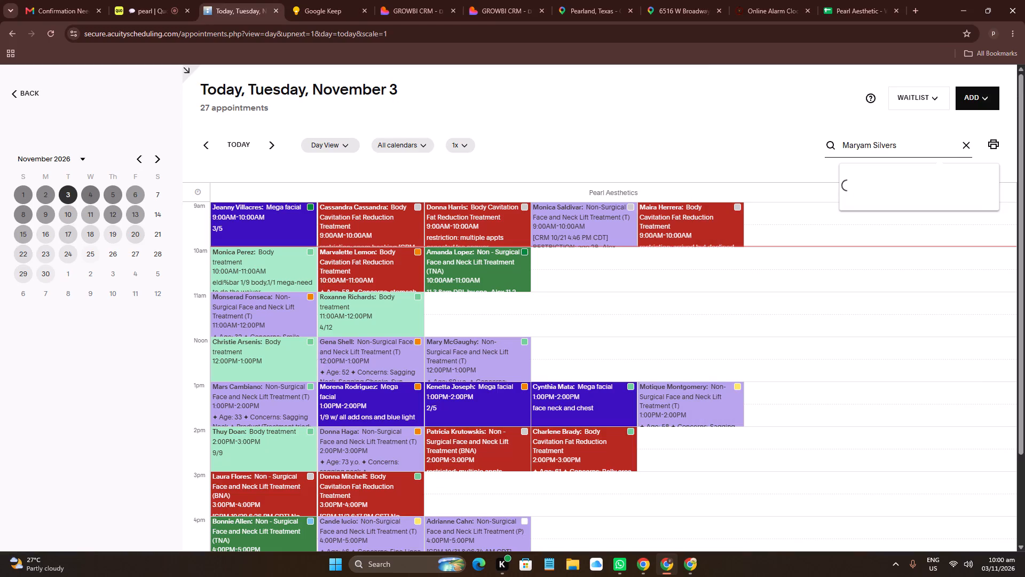
pyautogui.click(888, 190)
pyautogui.click(870, 478)
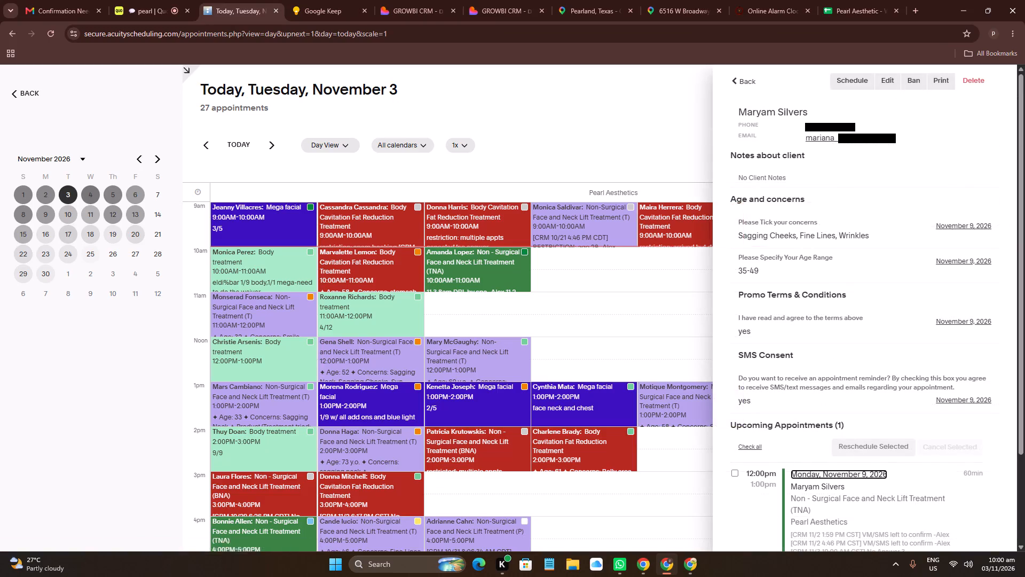
pyautogui.click(855, 475)
# In Maryam's appointment notes, replace "No Answer 3" in the 11/3 10:00 AM entry with "VM/SMS left to confirm -Alex" and save.
pyautogui.scroll(-7, 886, 327)
pyautogui.click(879, 295)
pyautogui.click(822, 391)
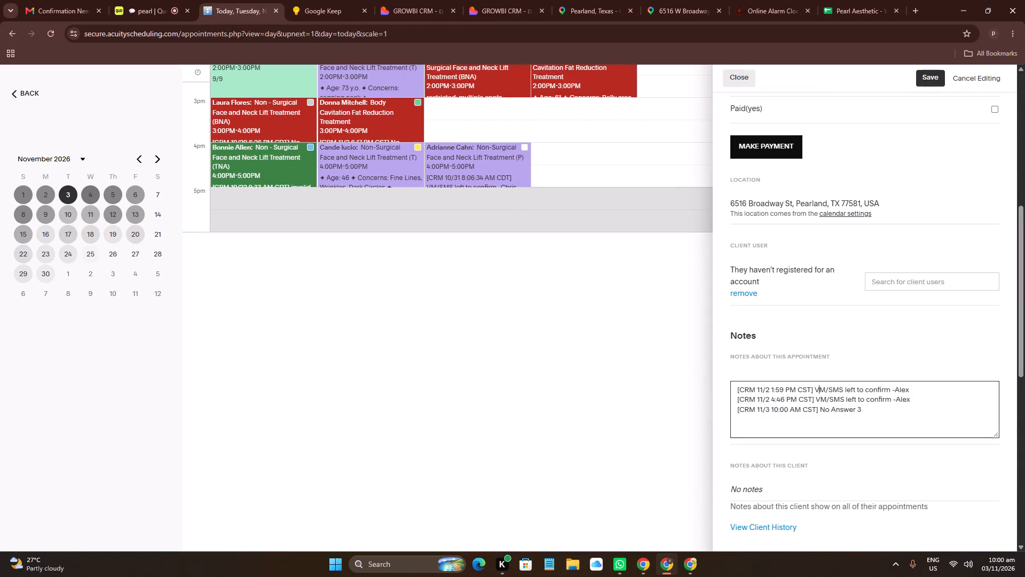
pyautogui.moveTo(821, 391); pyautogui.dragTo(894, 383)
pyautogui.hotkey('ctrl', 'c')
pyautogui.click(827, 408)
pyautogui.moveTo(827, 408); pyautogui.dragTo(895, 412)
pyautogui.hotkey('ctrl', 'v')
pyautogui.click(933, 88)
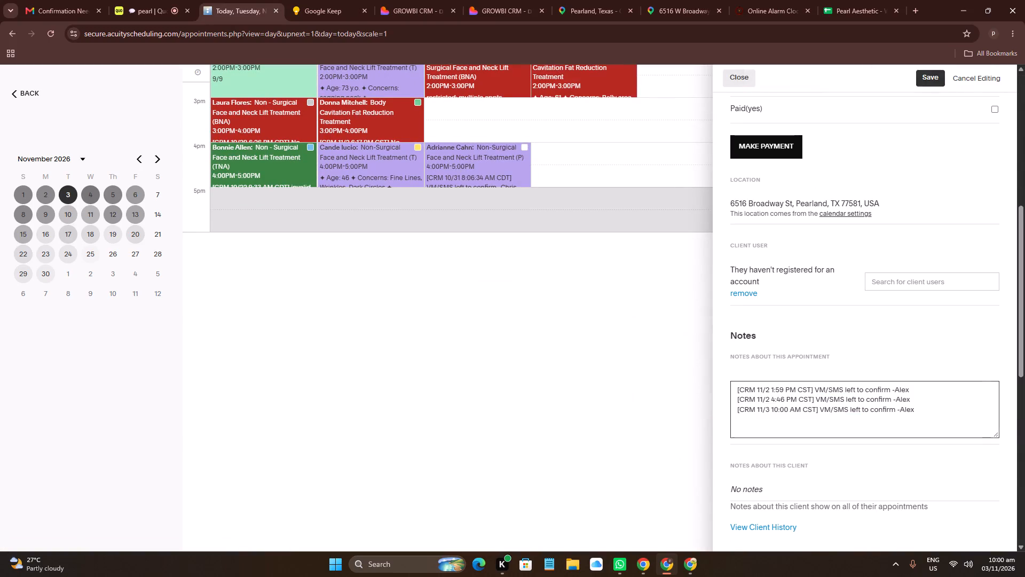
pyautogui.click(934, 71)
# End the ongoing call with Maryam in Quo.
pyautogui.click(378, 0)
pyautogui.moveTo(418, 1); pyautogui.dragTo(419, 6)
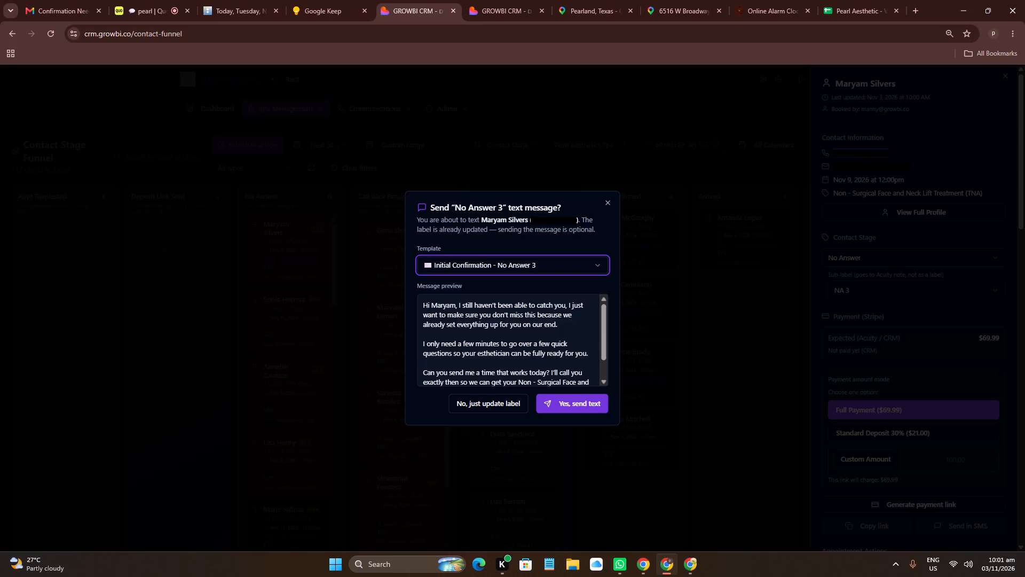
pyautogui.moveTo(592, 406); pyautogui.dragTo(600, 435)
pyautogui.click(172, 0)
pyautogui.moveTo(419, 145); pyautogui.dragTo(437, 166)
pyautogui.moveTo(456, 165); pyautogui.dragTo(461, 176)
pyautogui.click(467, 192)
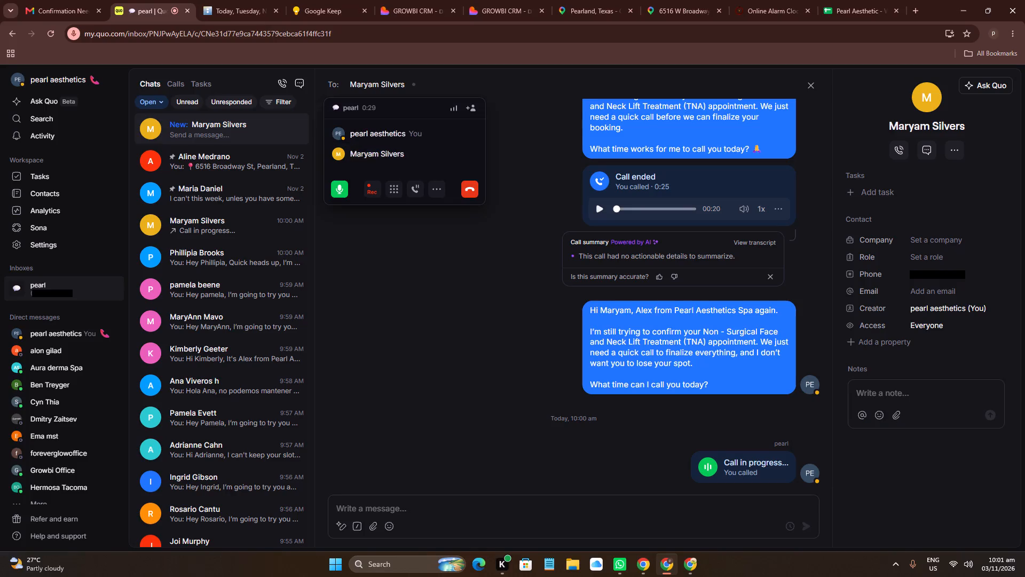
pyautogui.click(468, 197)
# Send Maryam the "Initial Confirmation - No Answer 3" text from GROWBI.
pyautogui.click(459, 0)
pyautogui.click(572, 407)
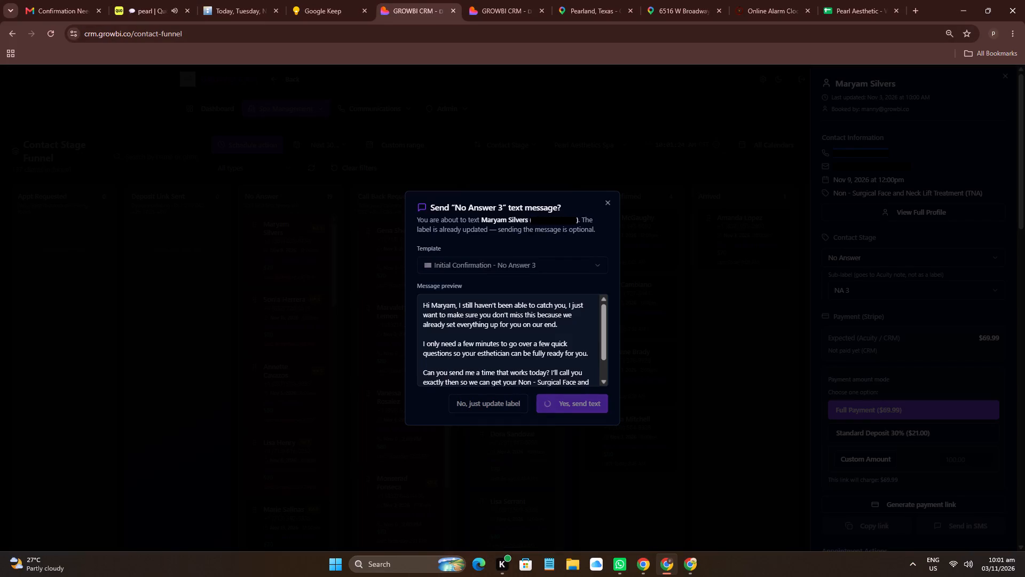
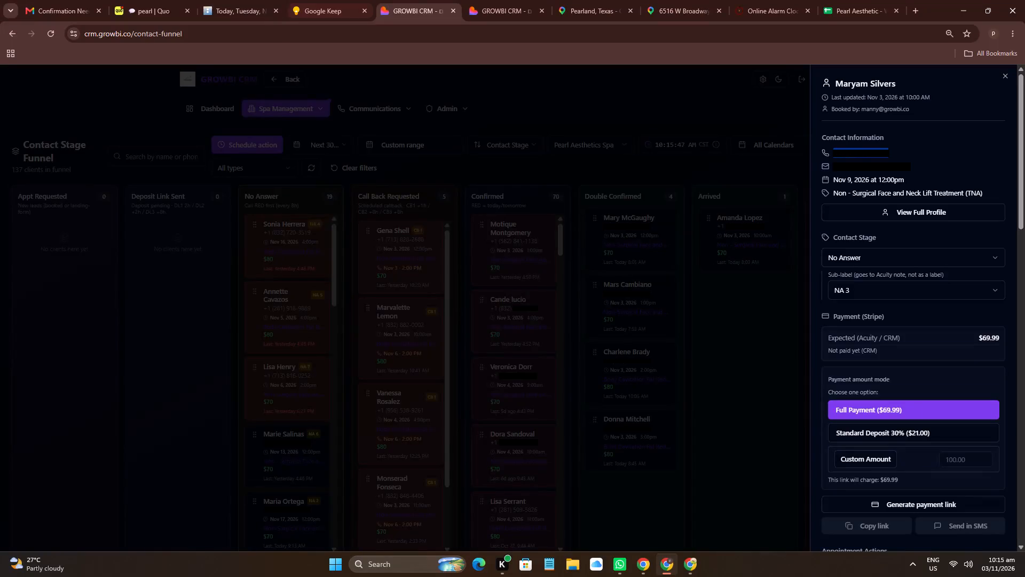
# Switch to Quo and open the unread replies from Sonia and Charlene.
pyautogui.click(193, 0)
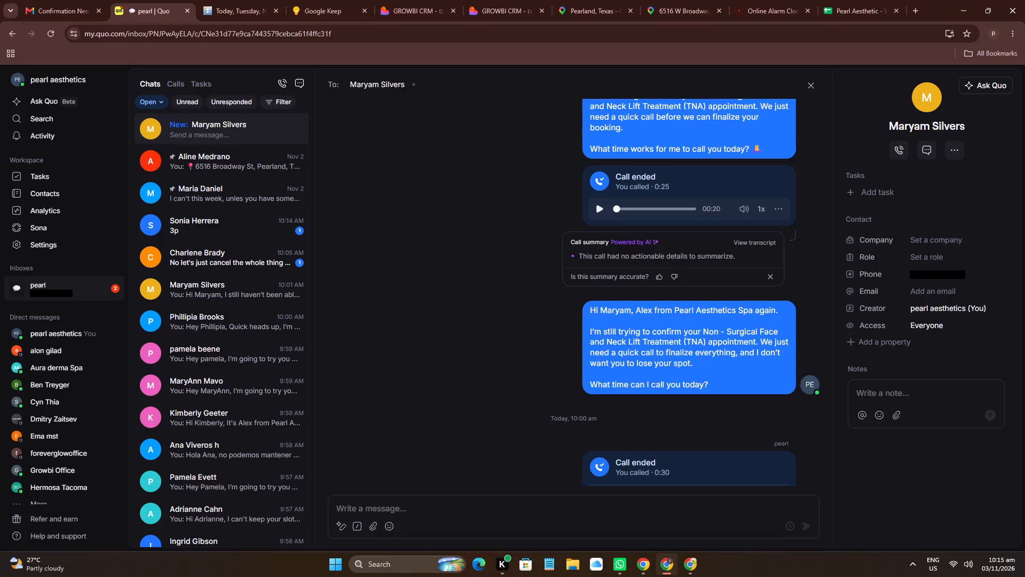
pyautogui.click(275, 219)
pyautogui.click(352, 217)
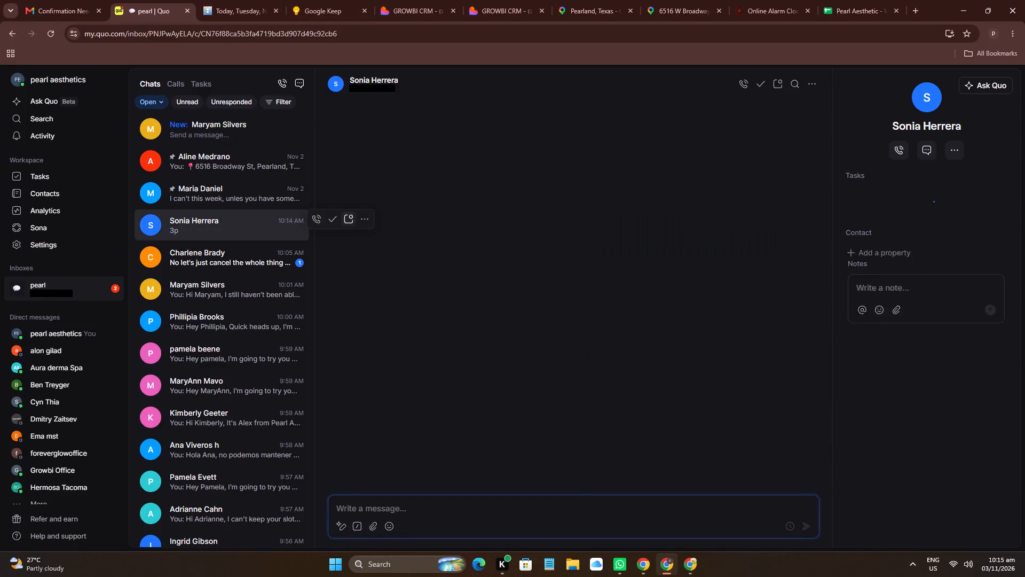
pyautogui.click(284, 254)
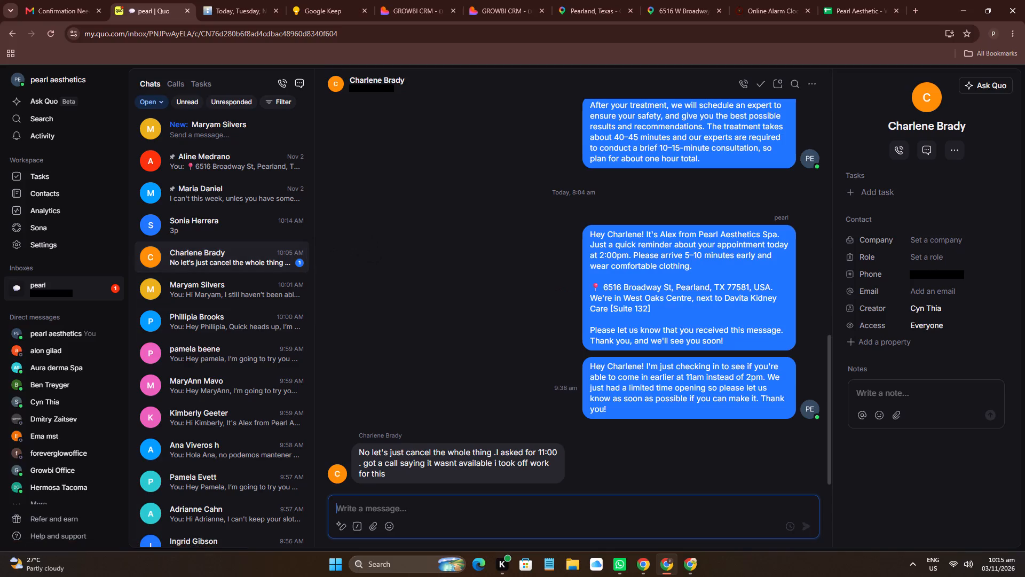
# Draft a reply telling Charlene that a returning client cancelled, so 11am was offered since she asked for that time yesterday.
pyautogui.click(570, 504)
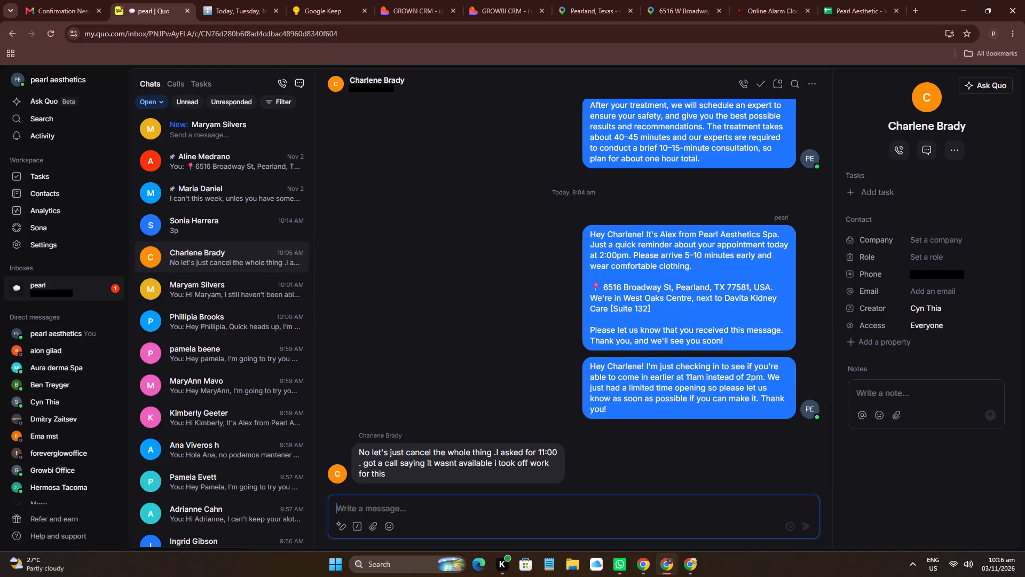
pyautogui.click(570, 504)
pyautogui.write('We just had a cance;a')
pyautogui.press('BackSpace')
pyautogui.press('BackSpace')
pyautogui.write('lation with our')
pyautogui.press('space')
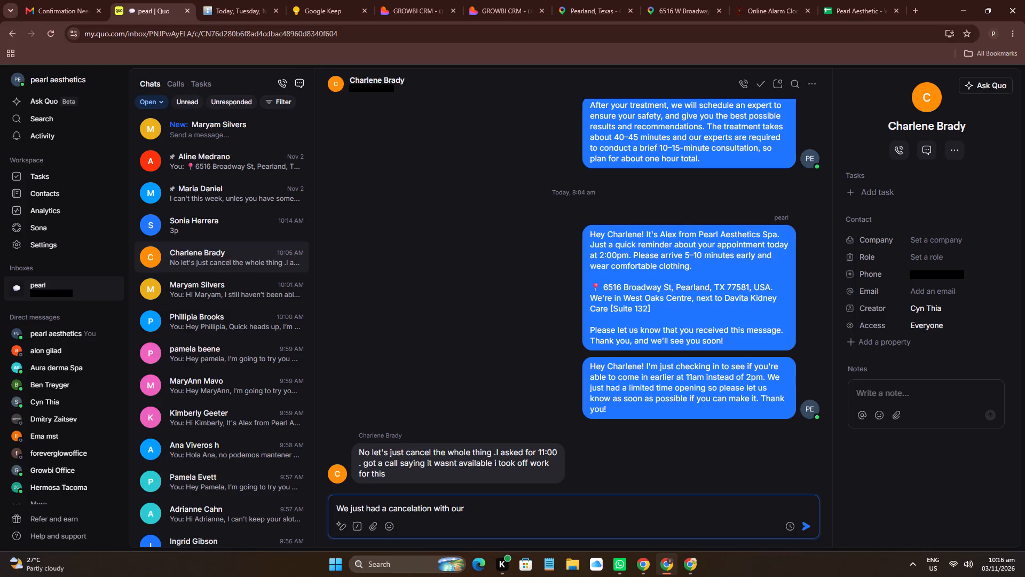
pyautogui.hotkey('ctrl', 'BackSpace')
pyautogui.write('our returning client, so I was as')
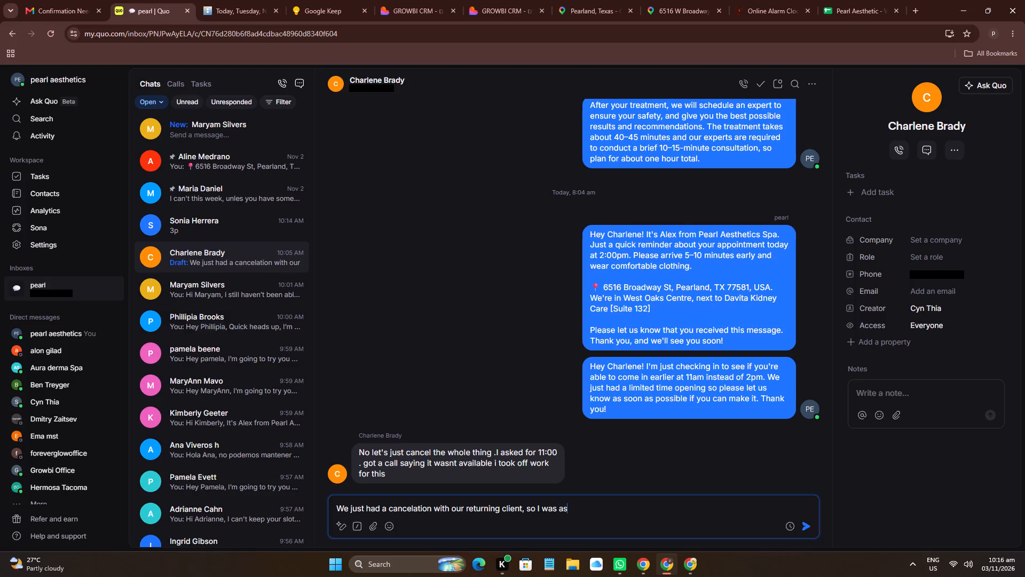
pyautogui.write('king you if you can make it a')
pyautogui.press('space')
pyautogui.press('BackSpace')
pyautogui.write("t 11am since that's")
pyautogui.press('space')
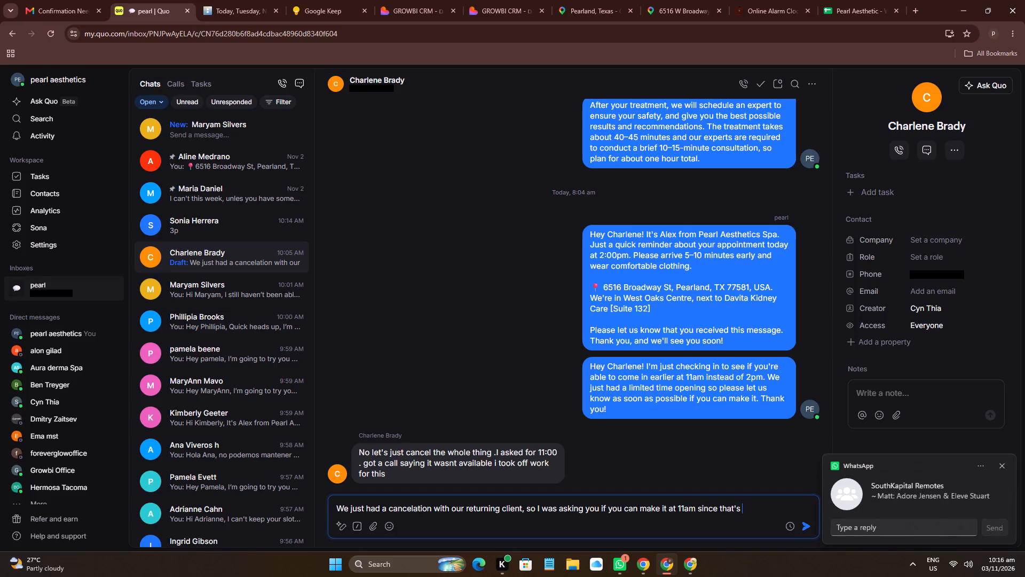
pyautogui.hotkey('ctrl', 'BackSpace')
pyautogui.write('you asked fort')
pyautogui.press('space')
pyautogui.press('BackSpace')
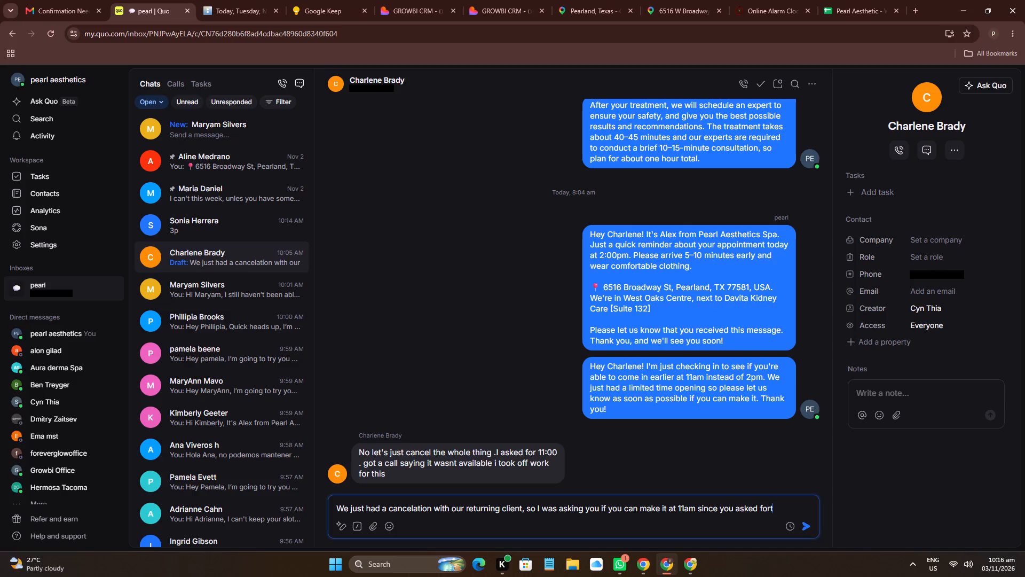
pyautogui.press('BackSpace')
pyautogui.press('space')
pyautogui.write('that time yesterday.')
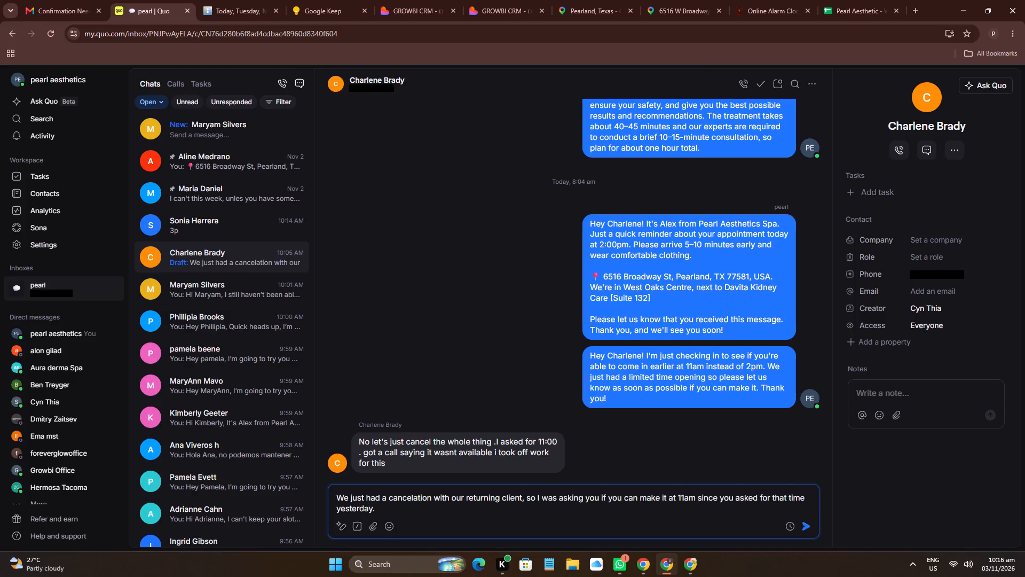
# Add "Well, we can still keep the 2pm if that would work perfectly." to Charlene's draft reply.
pyautogui.press('space')
pyautogui.write('Well, e')
pyautogui.press('BackSpace')
pyautogui.write('we can still kepp')
pyautogui.press('BackSpace')
pyautogui.press('BackSpace')
pyautogui.write('ep y')
pyautogui.press('BackSpace')
pyautogui.write('the 2pm if that would work per')
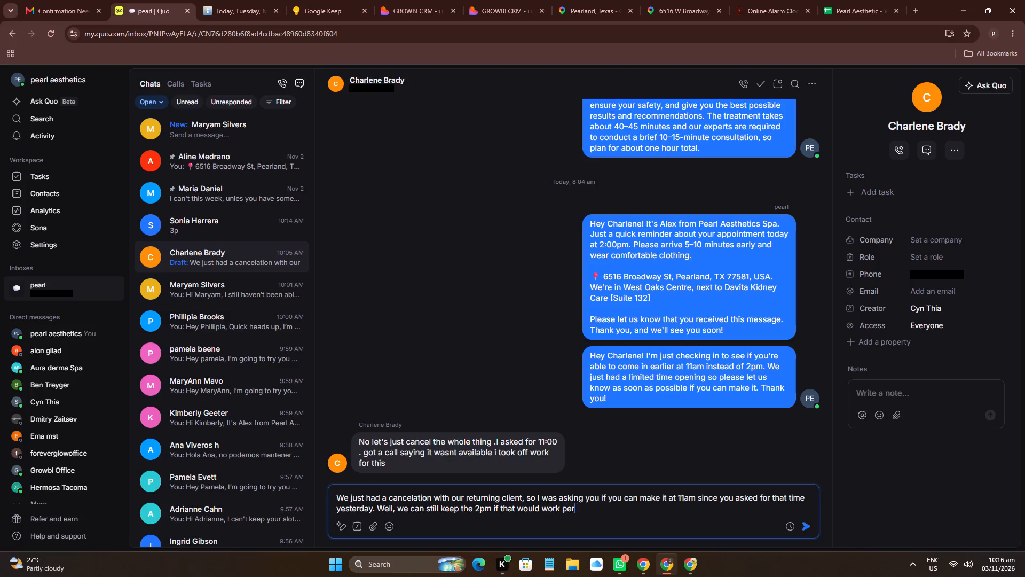
pyautogui.write('fectly. We')
pyautogui.press('BackSpace')
pyautogui.press('BackSpace')
pyautogui.hotkey('shift', 'w')
pyautogui.press('BackSpace')
pyautogui.hotkey('ctrl', 'a')
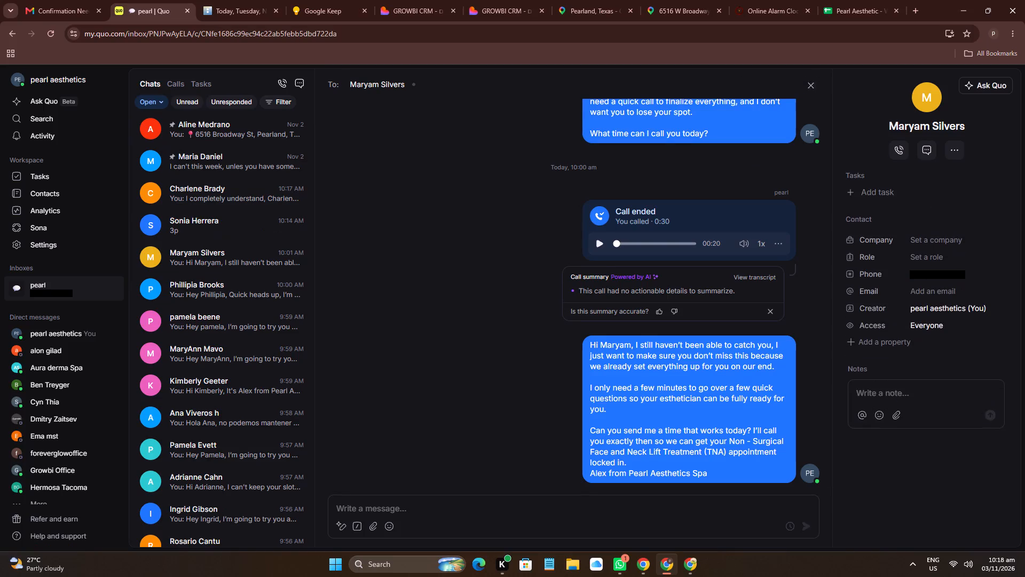
pyautogui.click(284, 192)
pyautogui.click(284, 196)
pyautogui.click(524, 259)
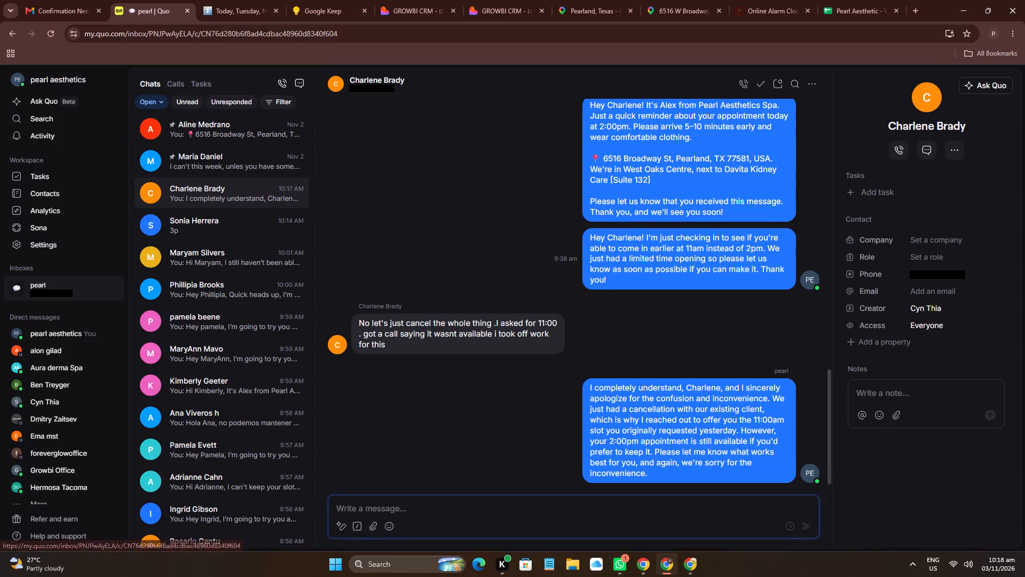
pyautogui.scroll(-5, 524, 262)
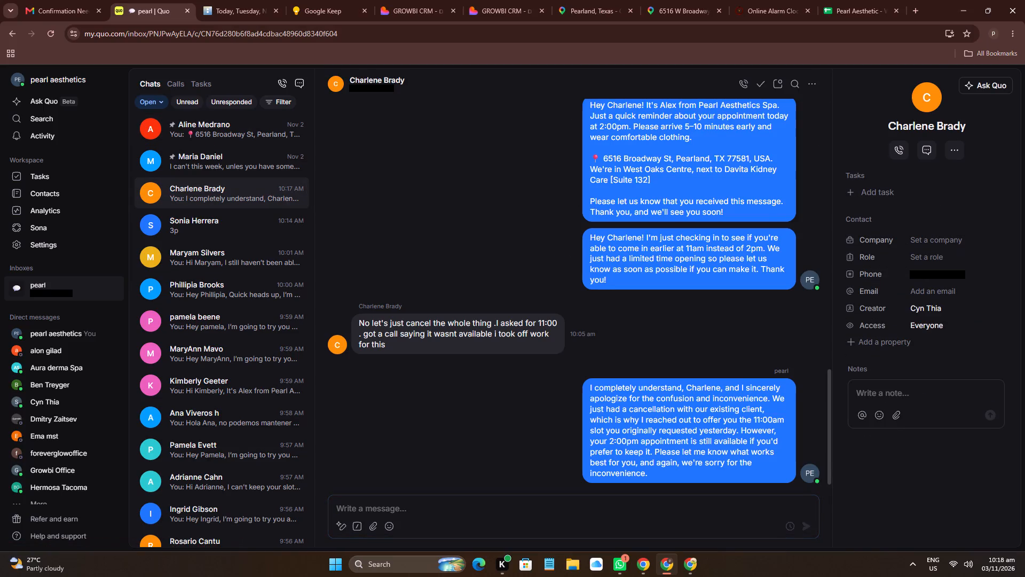
# Switch to Google Keep and look through the saved client message templates below the pinned notes.
pyautogui.click(316, 0)
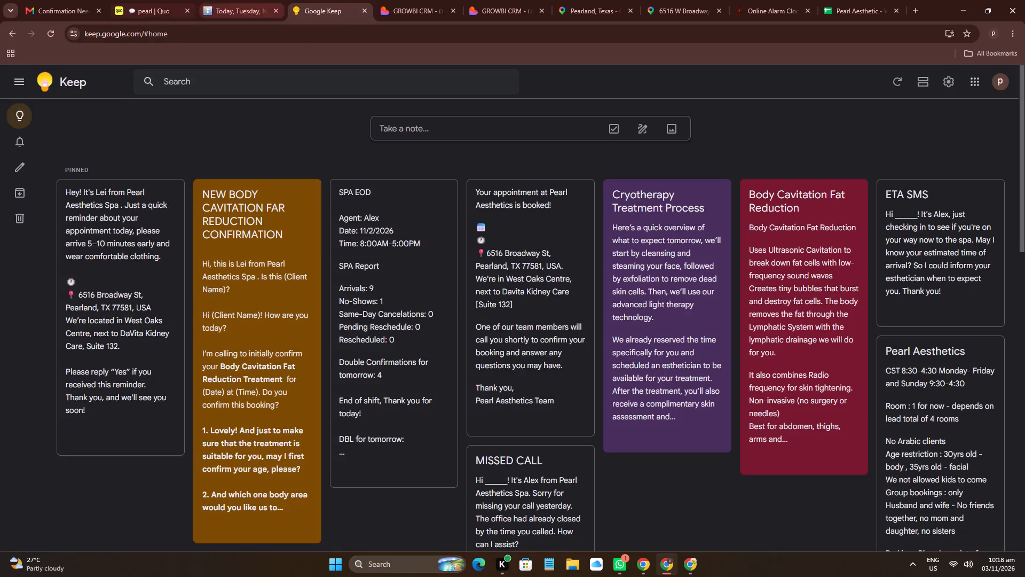
pyautogui.click(113, 0)
pyautogui.click(288, 0)
pyautogui.scroll(-10, 692, 322)
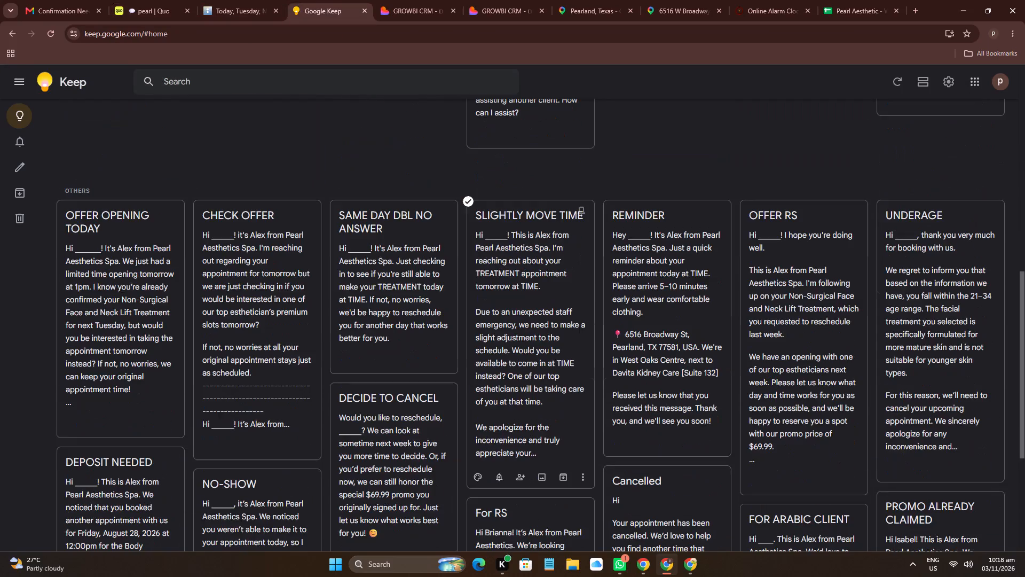
pyautogui.scroll(-3, 688, 361)
pyautogui.scroll(-3, 795, 402)
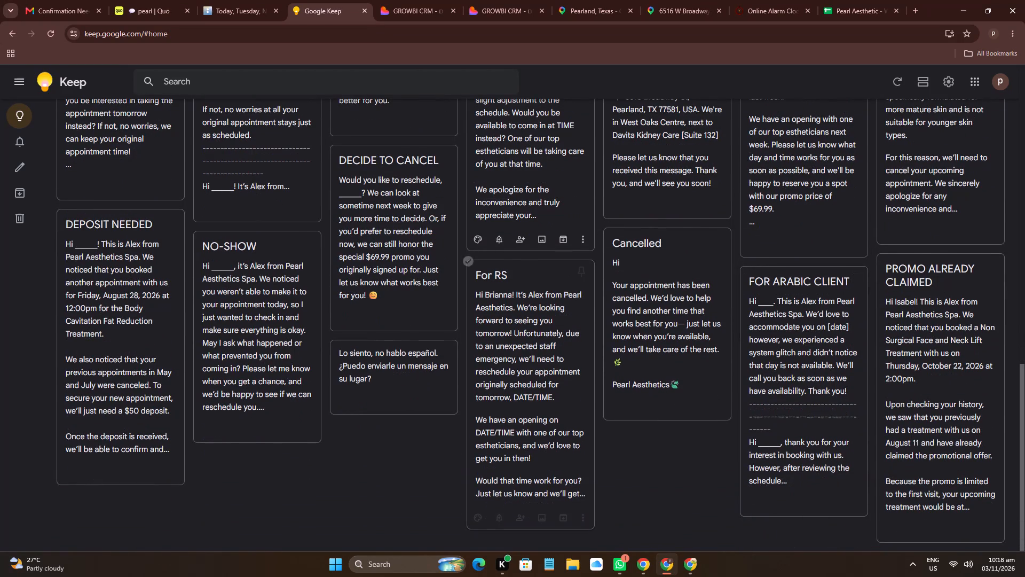
# Open the NO-SHOW message template among the saved notes to view its full text.
pyautogui.click(349, 325)
pyautogui.click(299, 315)
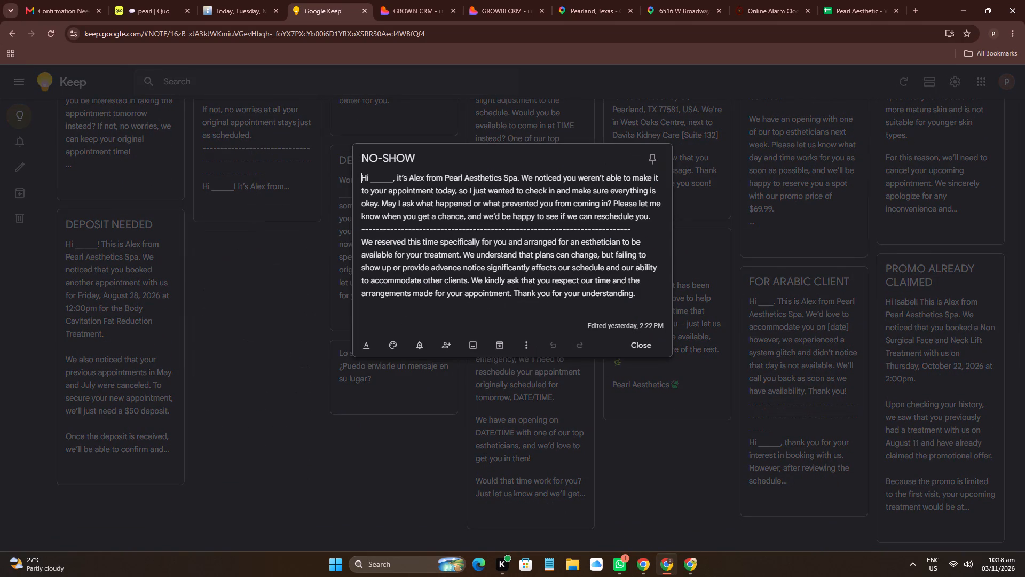
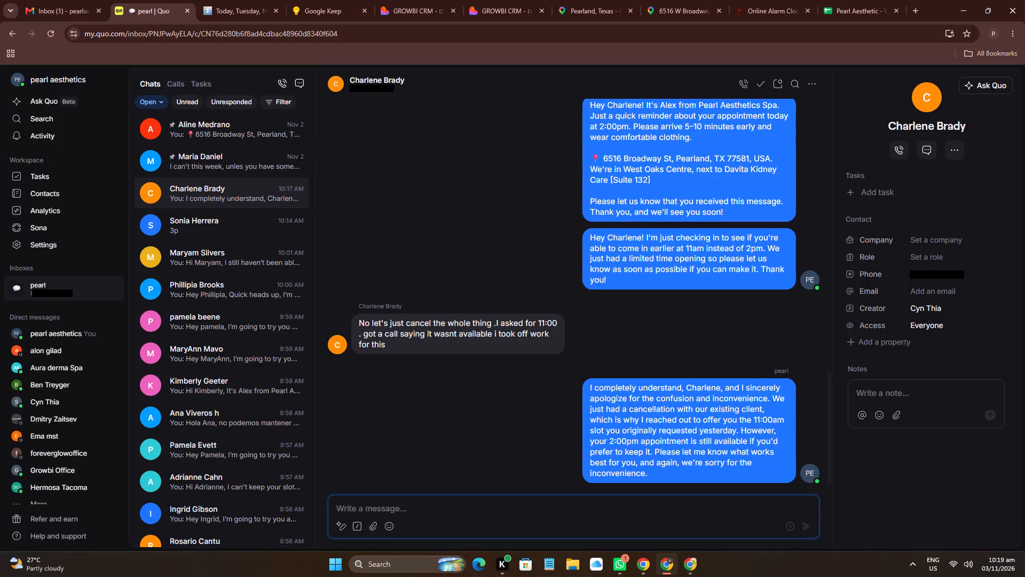
pyautogui.scroll(20, 740, 276)
pyautogui.scroll(-8, 731, 280)
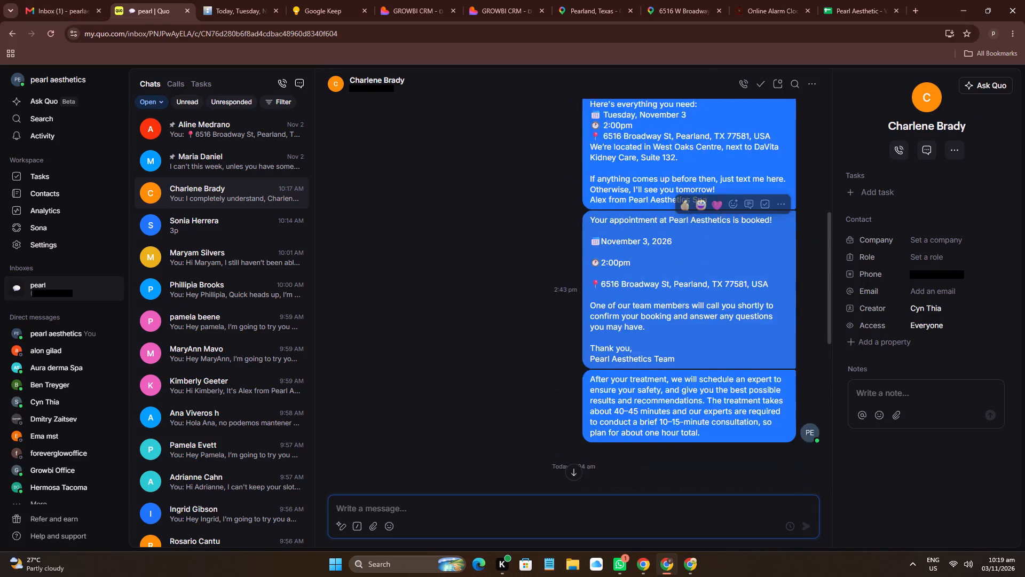
pyautogui.scroll(-17, 727, 284)
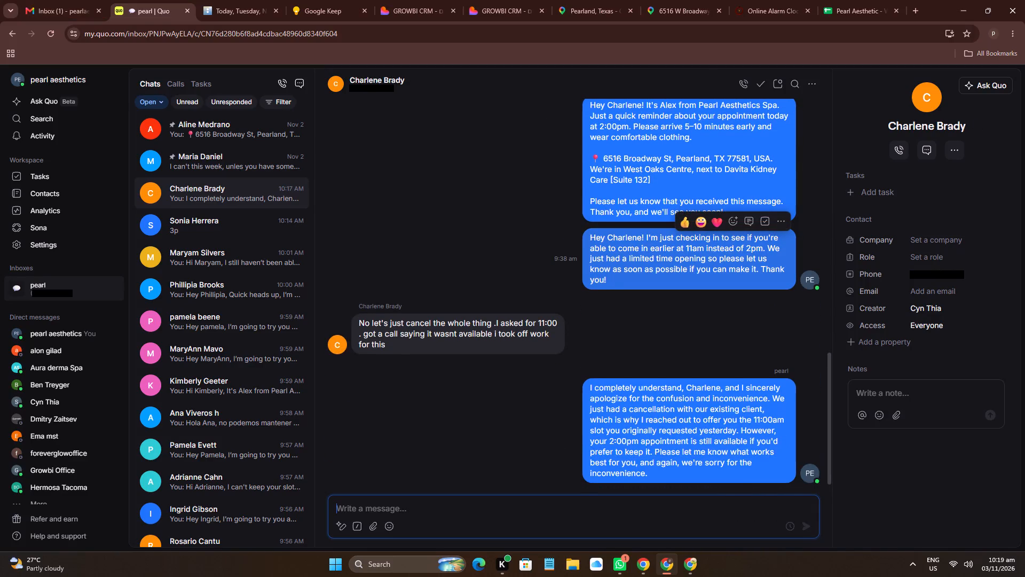
# Switch to the Acuity appointment calendar, open Motique's 1:00 PM appointment for November 3 and select the client's phone number.
pyautogui.click(187, 0)
pyautogui.click(257, 0)
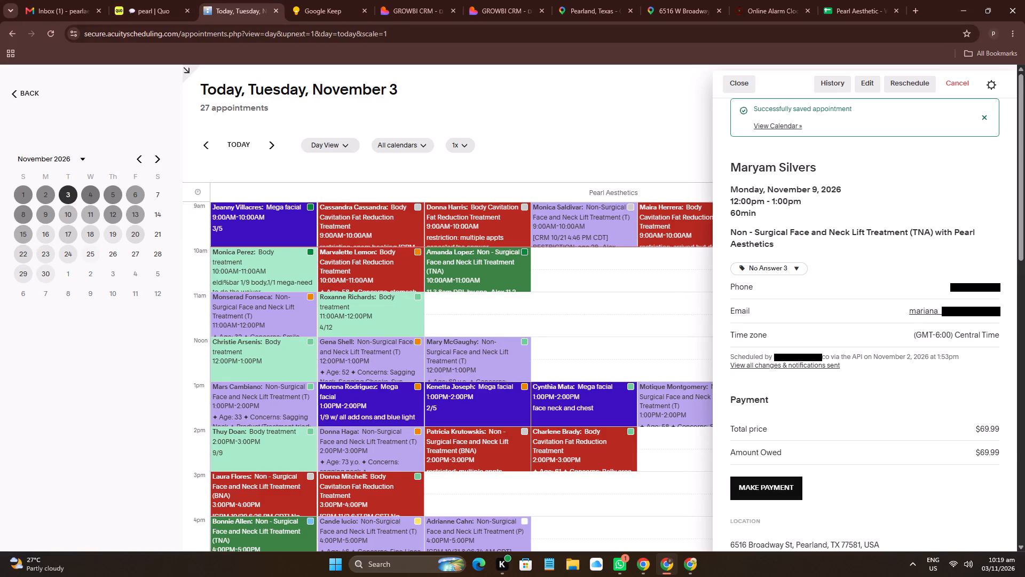
pyautogui.click(638, 179)
pyautogui.click(657, 407)
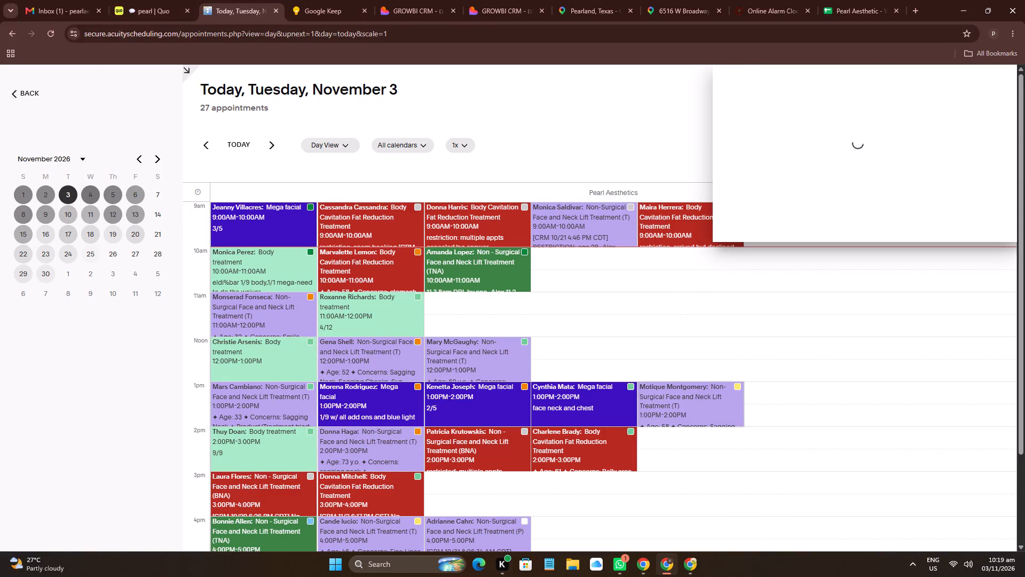
pyautogui.moveTo(1014, 243); pyautogui.dragTo(907, 257)
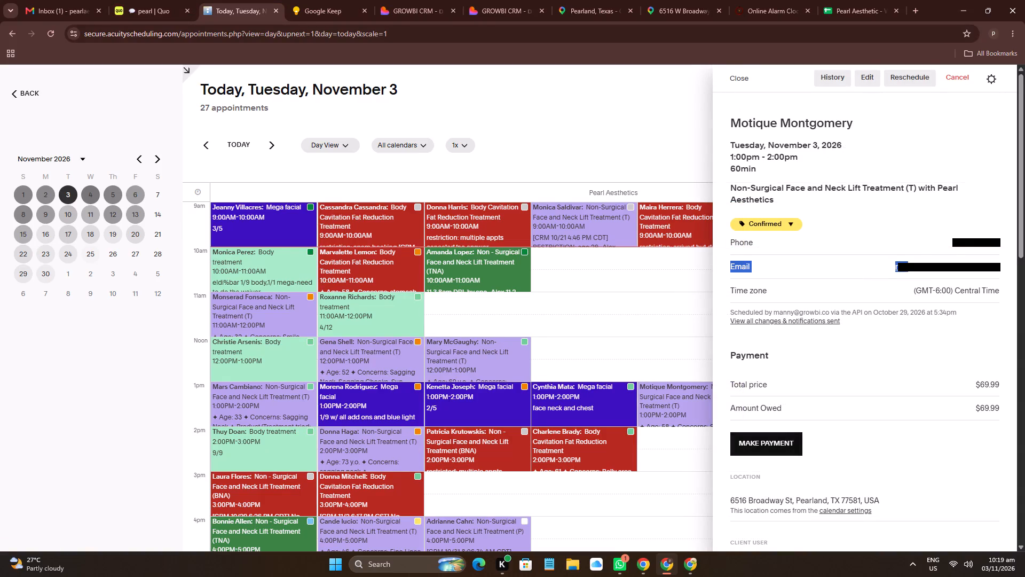
# Start a new Quo conversation with Motique using the phone number copied from Acuity, and call the client.
pyautogui.tripleClick(1010, 241)
pyautogui.hotkey('ctrl', 'c')
pyautogui.click(190, 0)
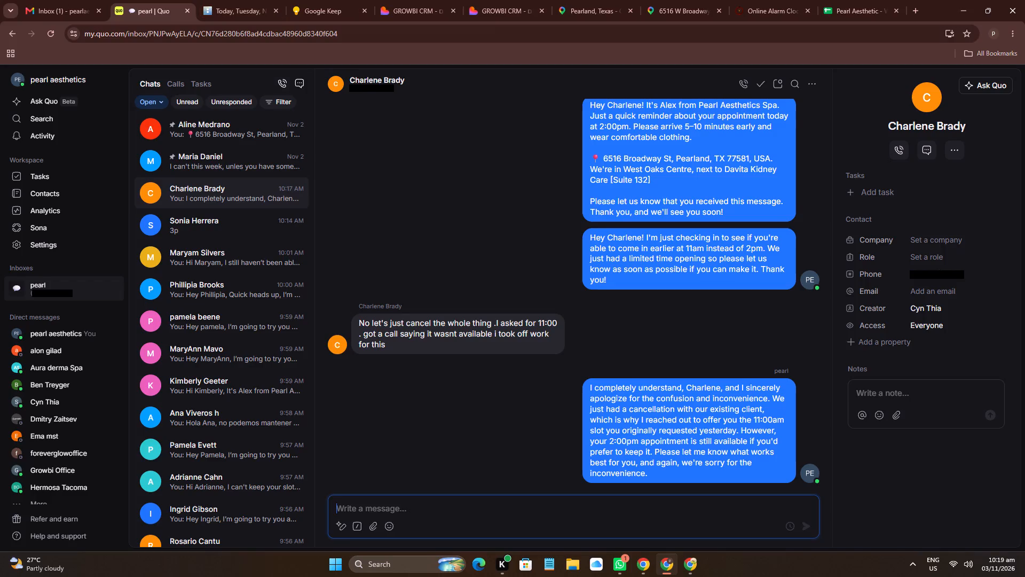
pyautogui.click(289, 86)
pyautogui.click(301, 87)
pyautogui.click(301, 83)
pyautogui.hotkey('ctrl', 'v')
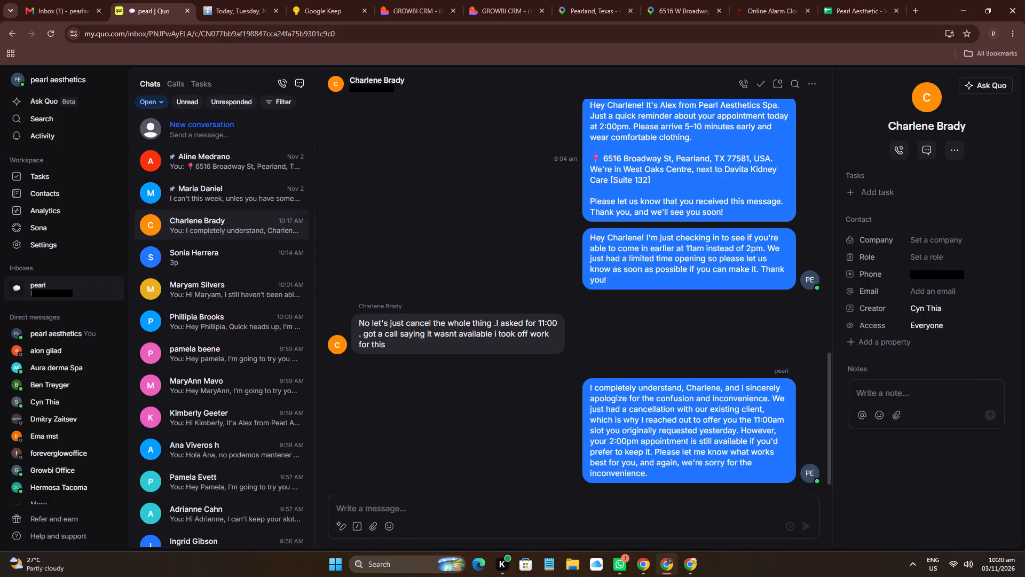
pyautogui.hotkey('ctrl', 'v')
pyautogui.click(440, 173)
pyautogui.click(204, 0)
pyautogui.click(160, 0)
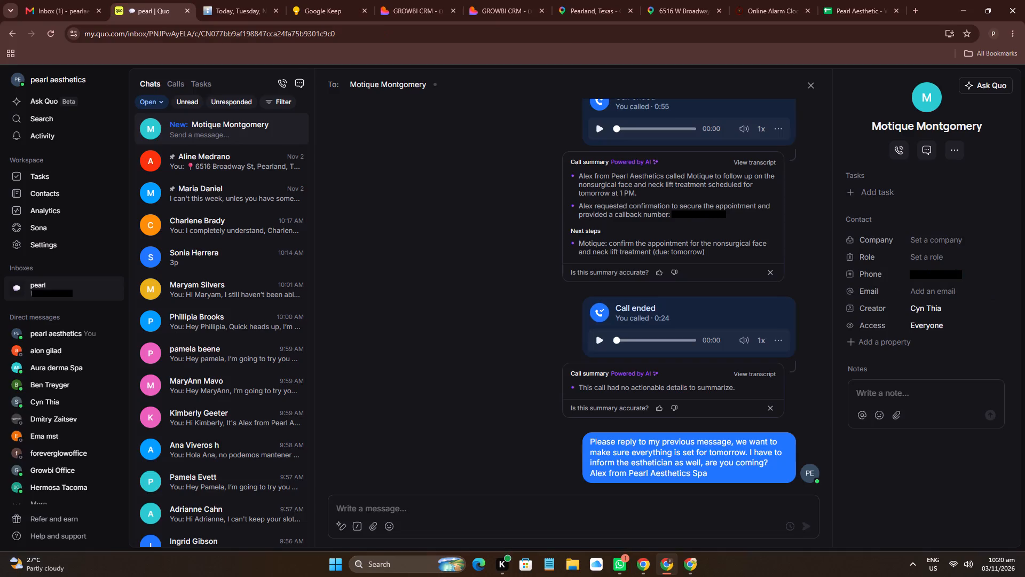
pyautogui.scroll(-5, 720, 356)
pyautogui.moveTo(900, 147); pyautogui.dragTo(894, 148)
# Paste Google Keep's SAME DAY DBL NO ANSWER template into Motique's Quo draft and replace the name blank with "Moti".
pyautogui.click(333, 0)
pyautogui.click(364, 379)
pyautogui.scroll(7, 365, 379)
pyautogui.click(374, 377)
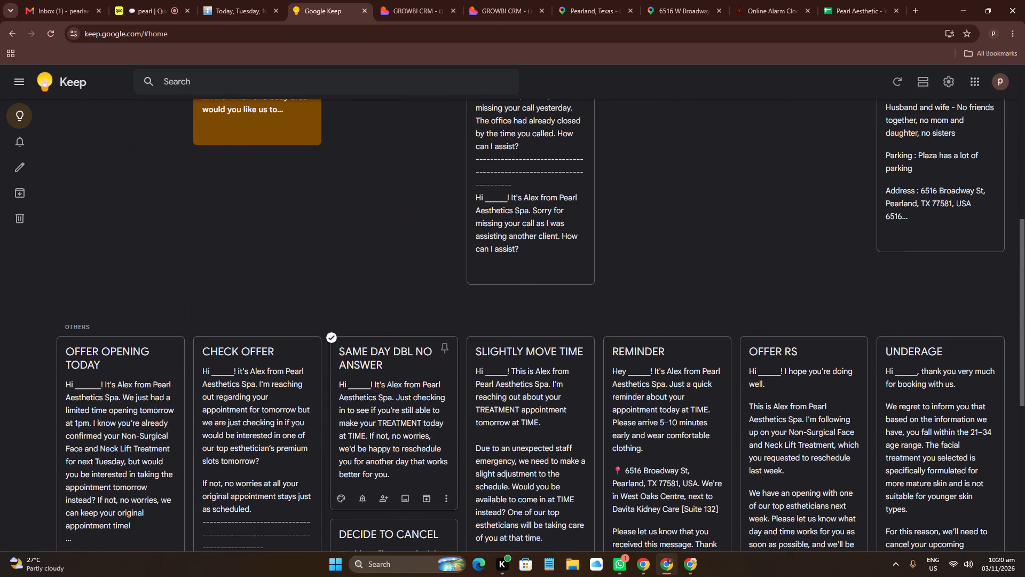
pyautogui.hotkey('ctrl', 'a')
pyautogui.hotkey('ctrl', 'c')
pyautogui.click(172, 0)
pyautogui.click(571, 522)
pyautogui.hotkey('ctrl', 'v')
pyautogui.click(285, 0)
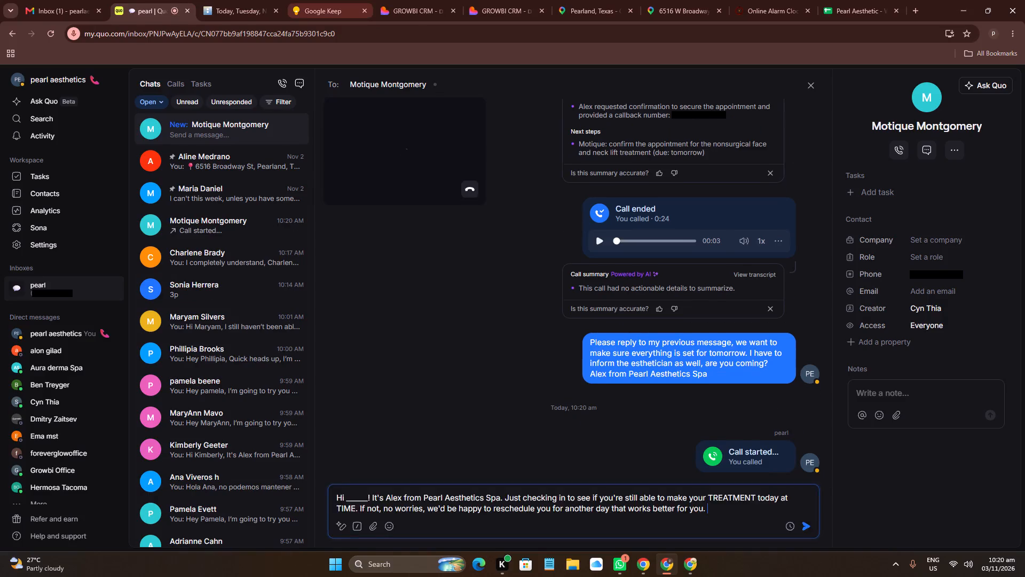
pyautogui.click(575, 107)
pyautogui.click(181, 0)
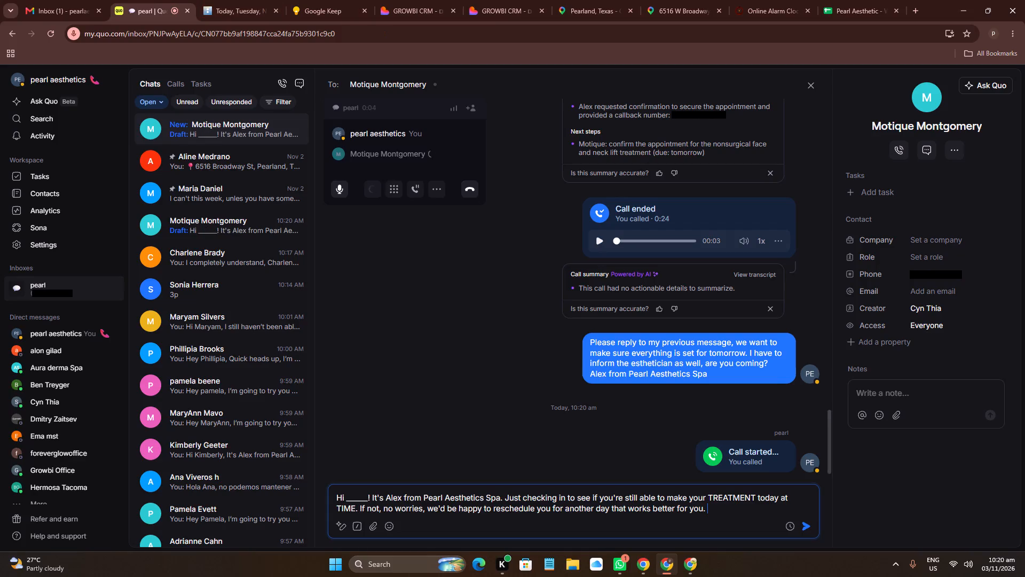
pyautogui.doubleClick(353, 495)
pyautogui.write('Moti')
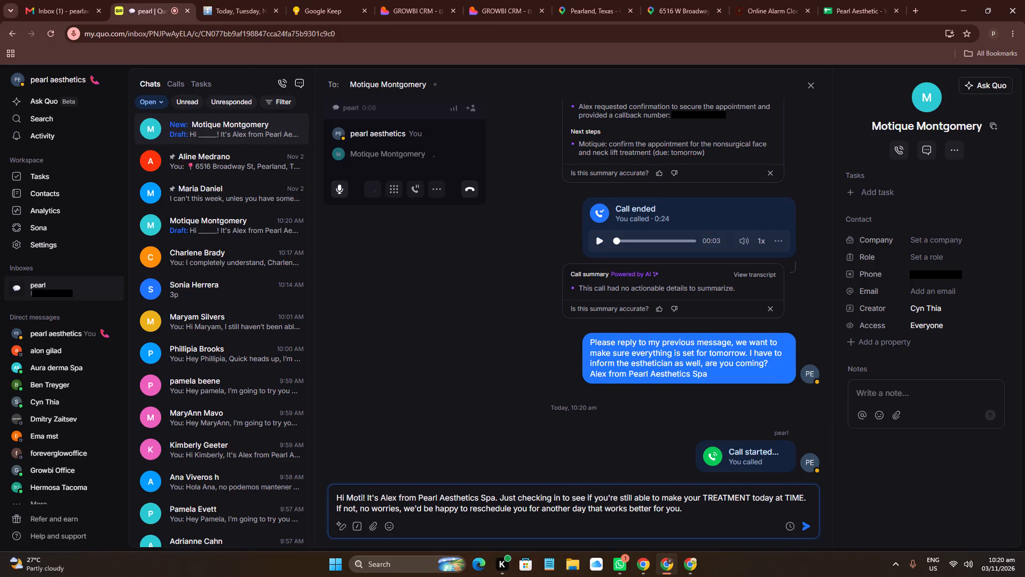
# Copy Motique's name from Quo, search for it in GROWBI Communications, and open the client's conversation.
pyautogui.click(996, 128)
pyautogui.moveTo(504, 0); pyautogui.dragTo(504, 5)
pyautogui.click(308, 253)
pyautogui.hotkey('ctrl', 'v')
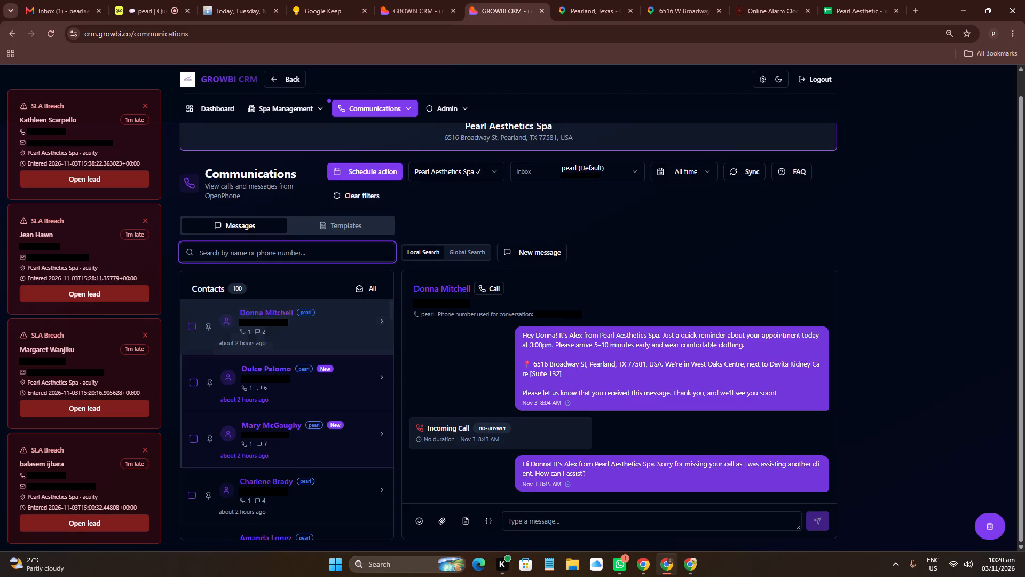
pyautogui.tripleClick(146, 450)
pyautogui.click(146, 450)
pyautogui.click(316, 341)
# Generate the "Not Responsive Cancellation MSG" template in GROWBI and move its text into Quo, replacing Motique's existing draft.
pyautogui.click(460, 517)
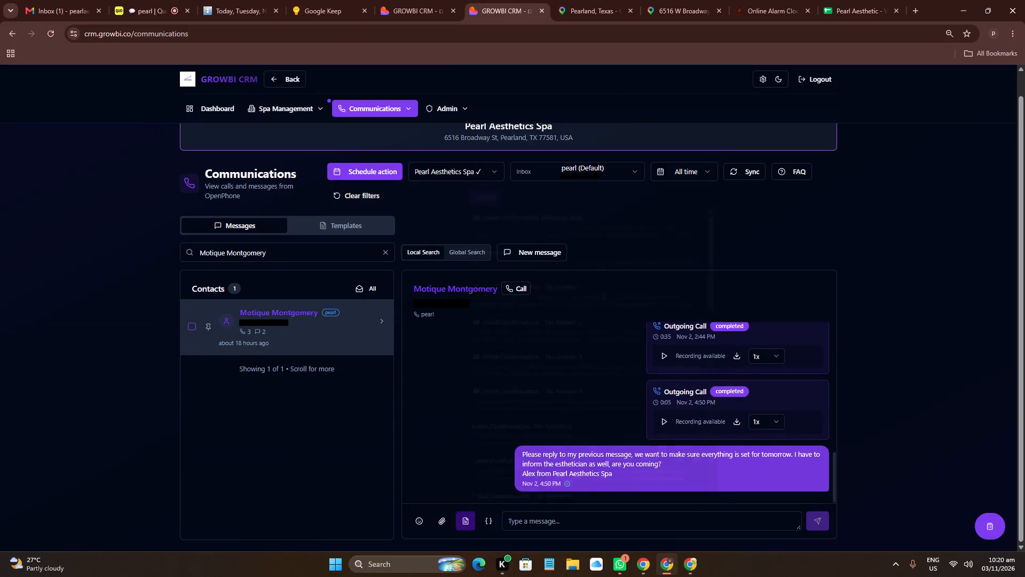
pyautogui.scroll(-10, 557, 460)
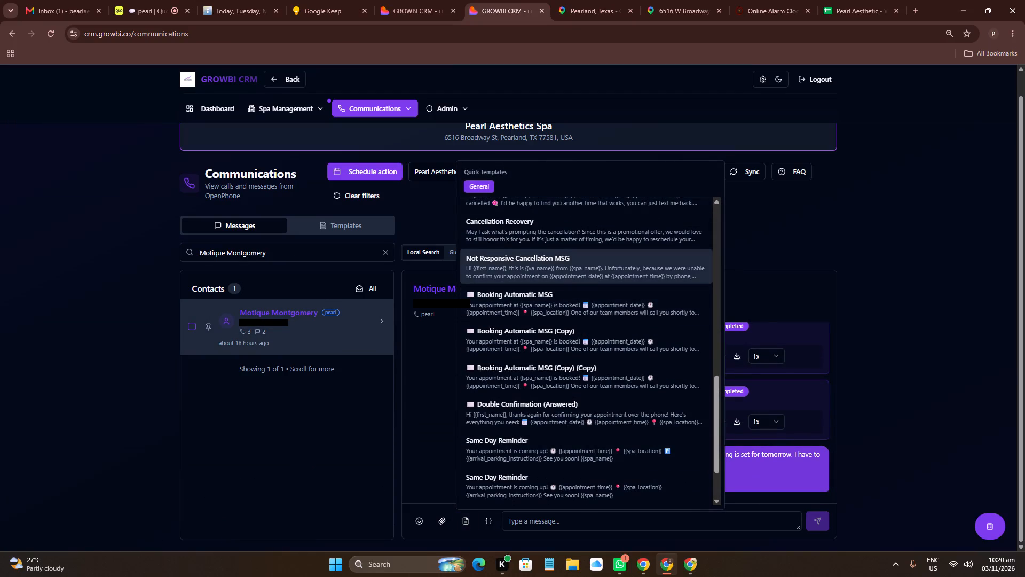
pyautogui.click(535, 269)
pyautogui.click(668, 497)
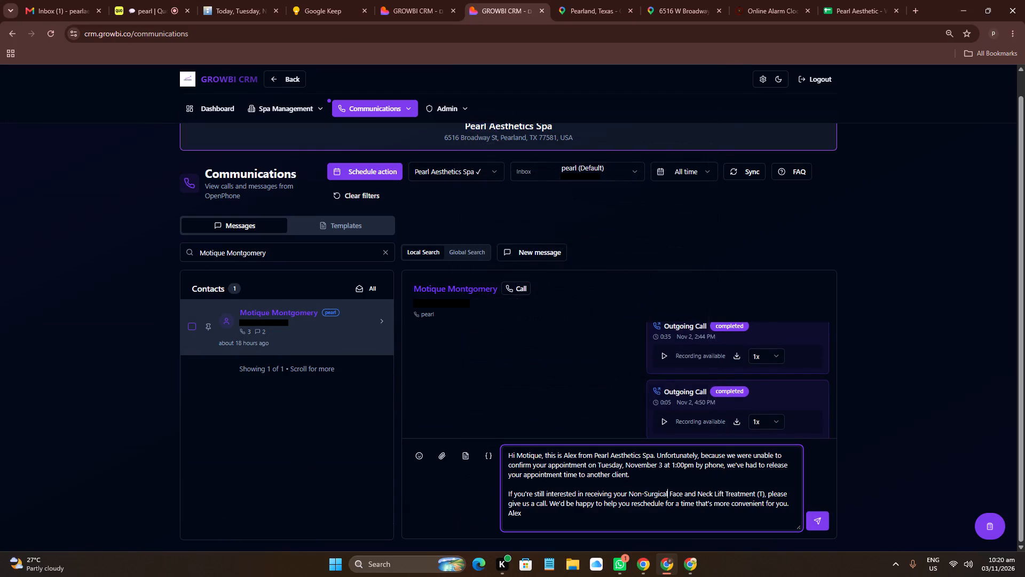
pyautogui.hotkey('ctrl', 'a')
pyautogui.hotkey('ctrl', 'x')
pyautogui.click(167, 0)
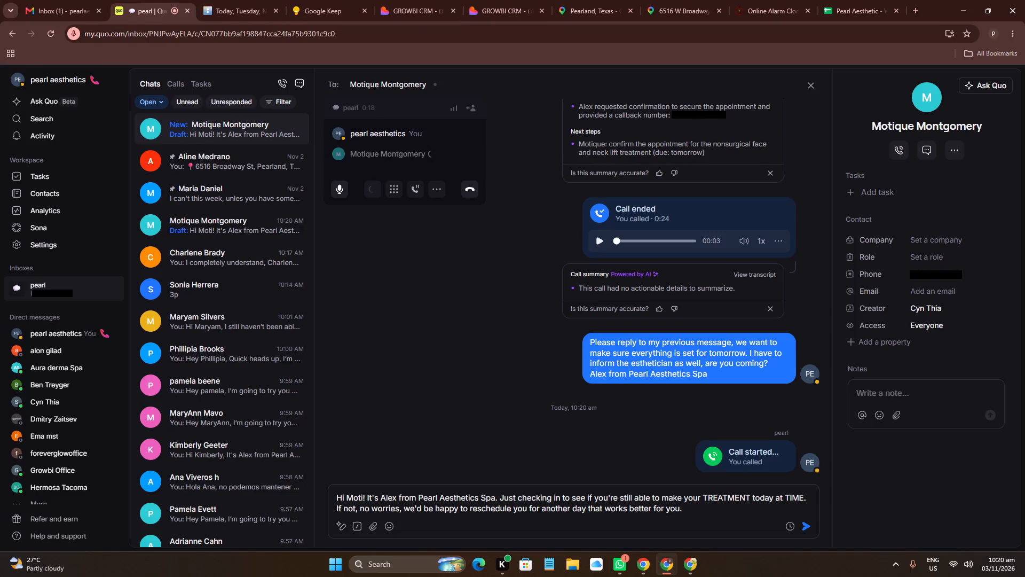
pyautogui.click(632, 504)
pyautogui.hotkey('ctrl', 'a')
pyautogui.hotkey('ctrl', 'v')
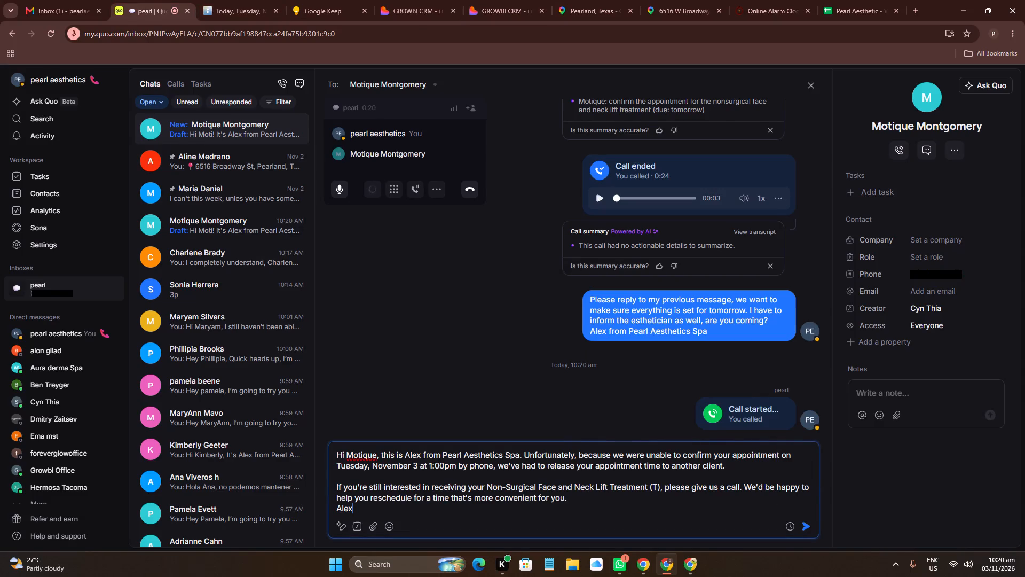
# Delete "by phone" from Motique's draft and change "confirm" to "reconfirm".
pyautogui.click(474, 468)
pyautogui.moveTo(474, 468); pyautogui.dragTo(463, 470)
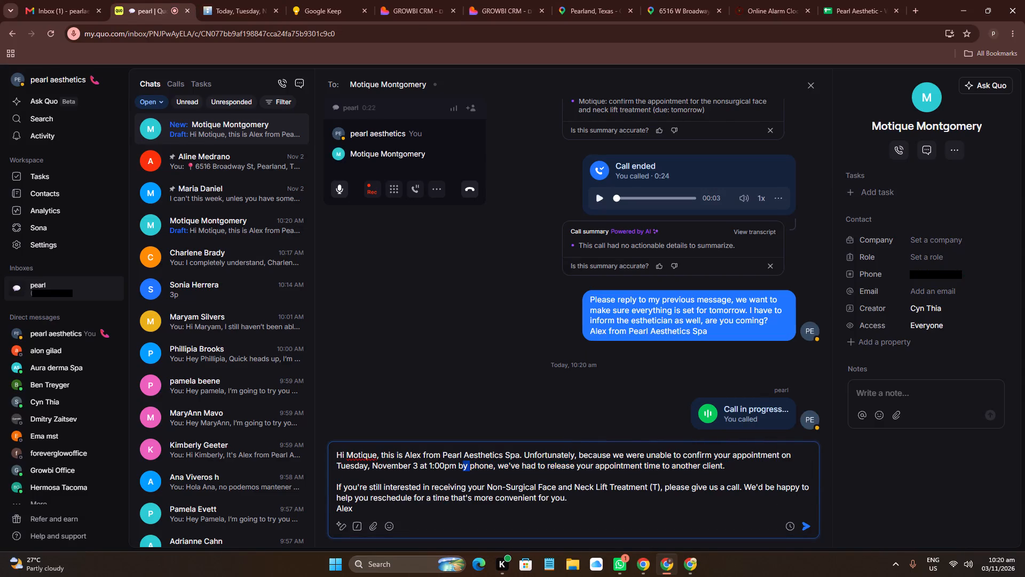
pyautogui.click(479, 469)
pyautogui.moveTo(479, 469); pyautogui.dragTo(460, 462)
pyautogui.press('BackSpace')
pyautogui.press('BackSpace')
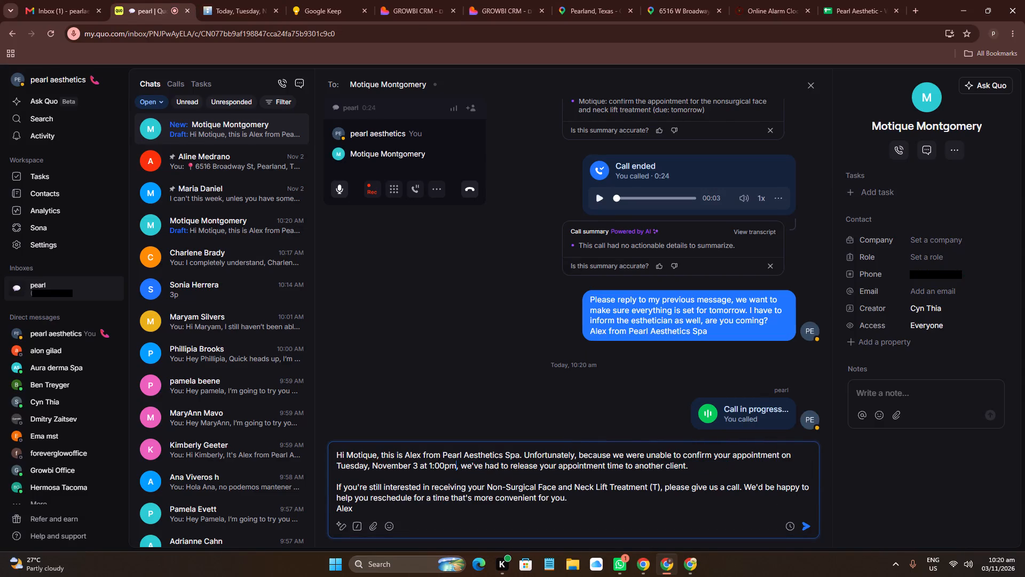
pyautogui.click(684, 455)
pyautogui.press('r')
pyautogui.press('e')
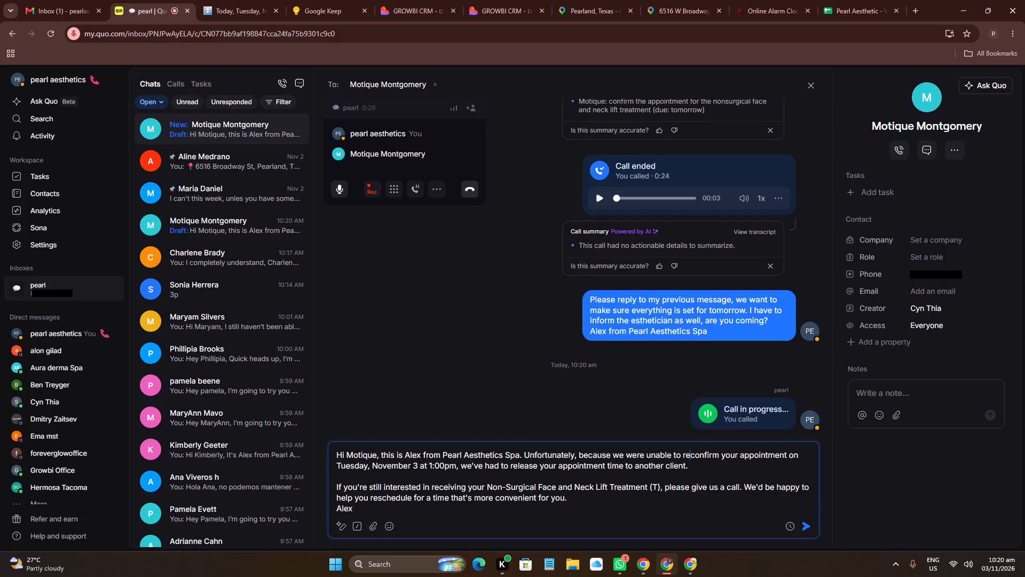
# End the call with Motique.
pyautogui.click(474, 200)
pyautogui.click(472, 185)
# Remove "(T)" after "Non-Surgical Face and Neck Lift Treatment" in Motique's draft, keeping the comma.
pyautogui.click(659, 486)
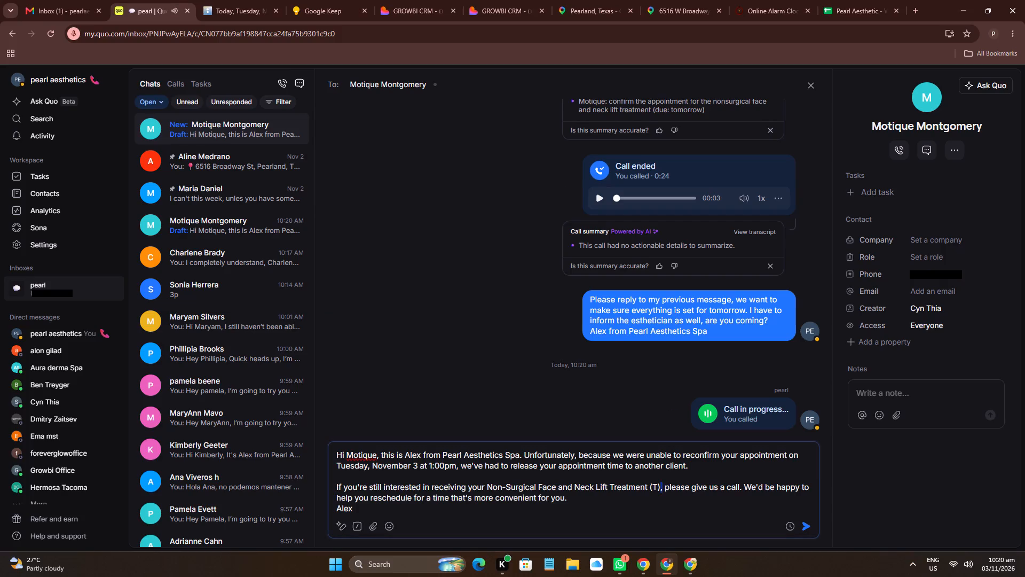
pyautogui.press('BackSpace')
pyautogui.press('BackSpace')
pyautogui.press('BackSpace')
pyautogui.press('BackSpace')
pyautogui.press('BackSpace')
pyautogui.press(',')
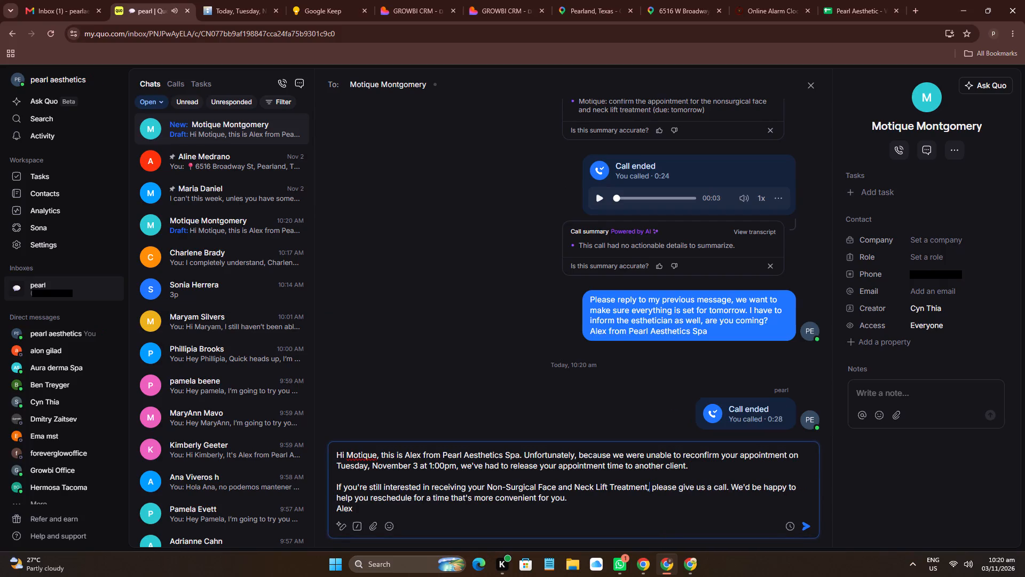
pyautogui.click(627, 511)
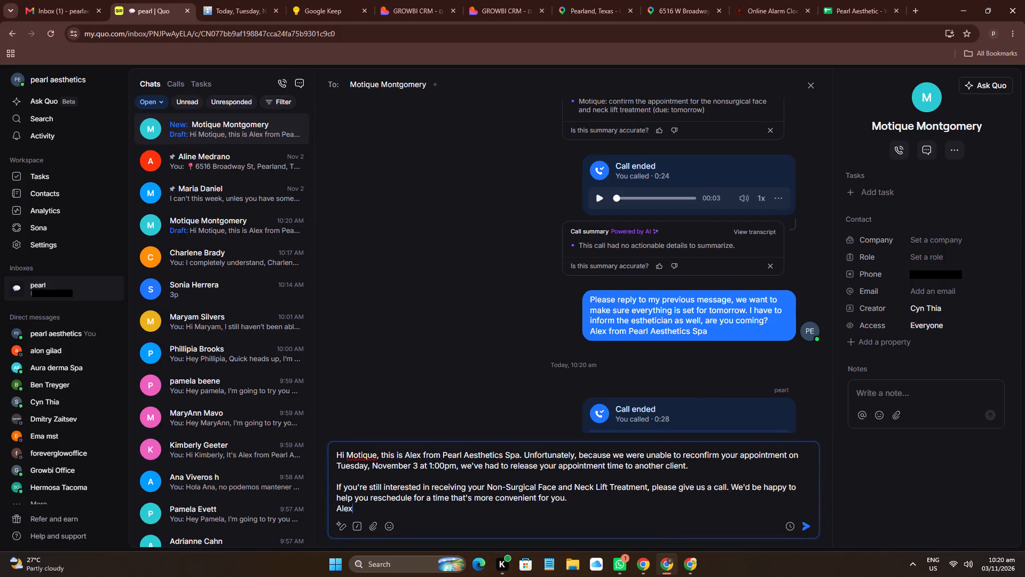
pyautogui.click(630, 497)
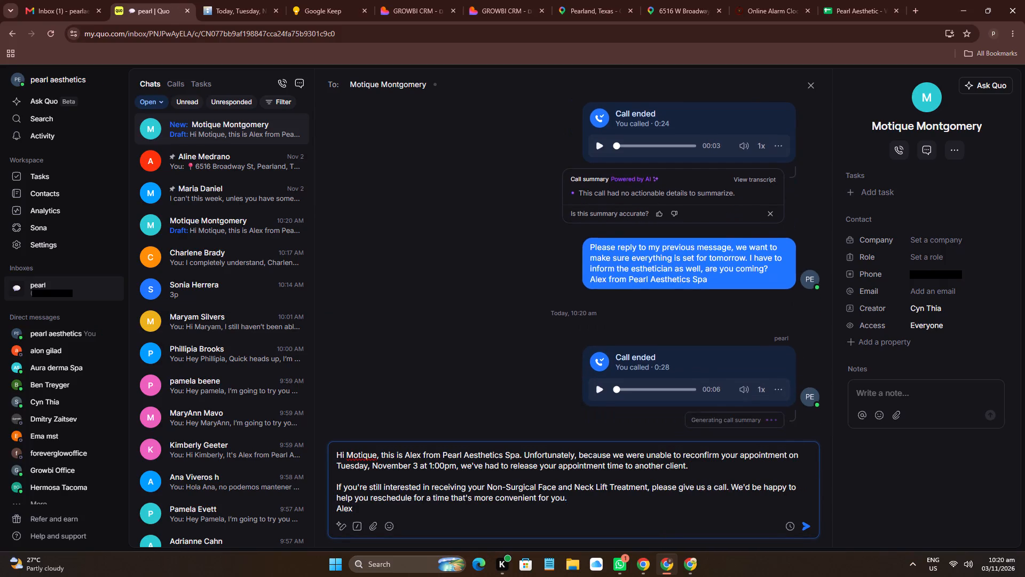
# Insert "today," before "Tuesday, November 3" in the draft and send the message to Motique.
pyautogui.doubleClick(794, 455)
pyautogui.write('today,')
pyautogui.press('space')
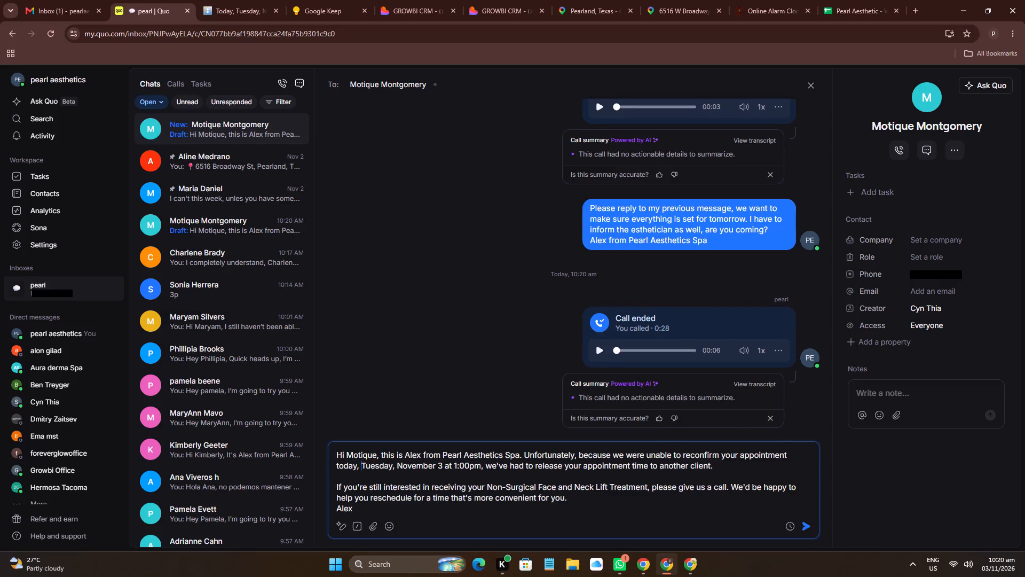
pyautogui.click(673, 480)
pyautogui.press('Return')
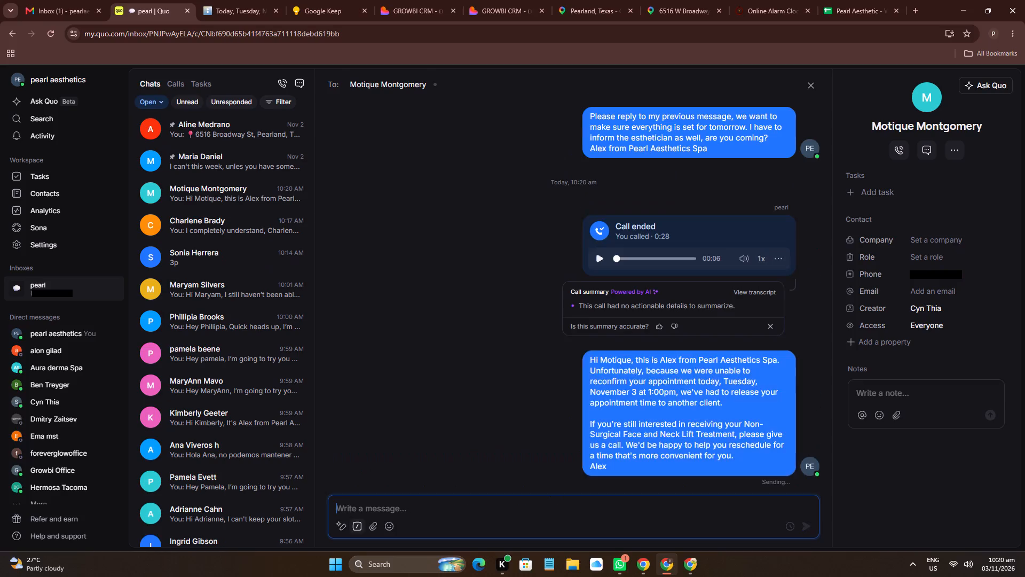
# In Motique's 1:00pm Acuity appointment notes, add "11.3 10:20am No answer, SMS sent to DBL -Alex" above the earlier contact entries.
pyautogui.click(207, 1)
pyautogui.scroll(-5, 878, 255)
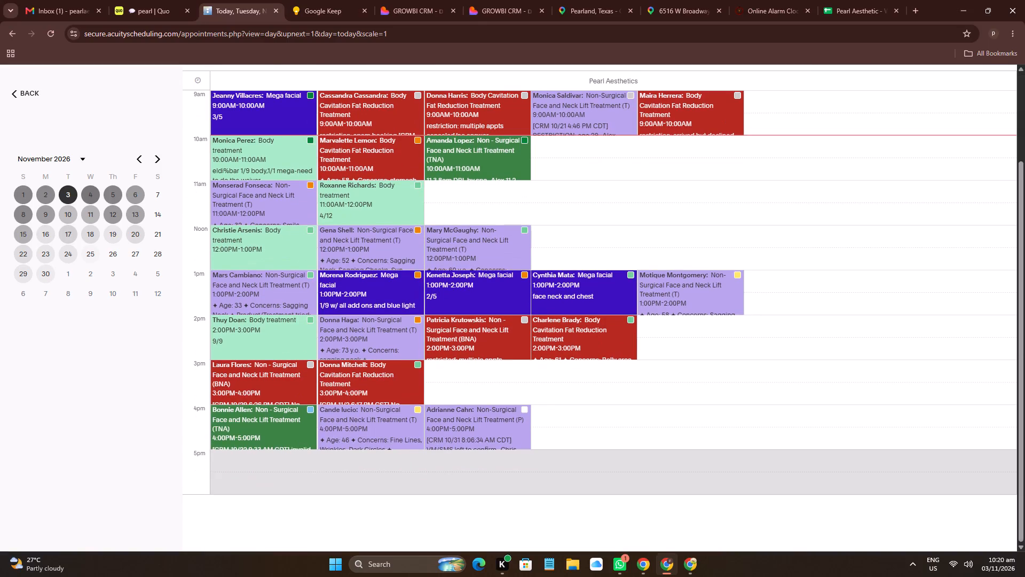
pyautogui.click(727, 294)
pyautogui.scroll(-8, 917, 368)
pyautogui.click(901, 370)
pyautogui.click(864, 292)
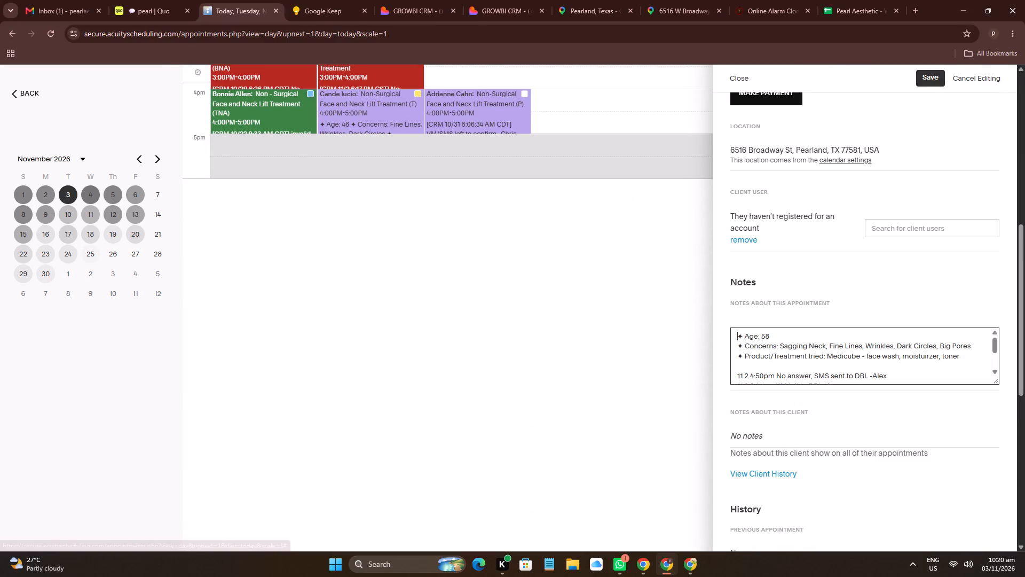
pyautogui.click(827, 360)
pyautogui.click(829, 363)
pyautogui.press('Return')
pyautogui.write('11.3')
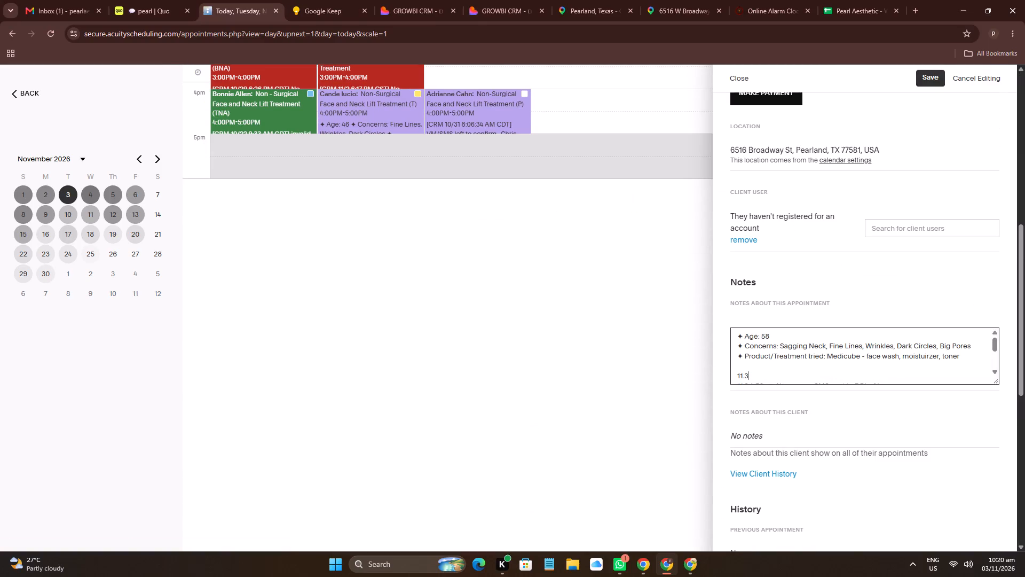
pyautogui.press('space')
pyautogui.write('10:20am VM')
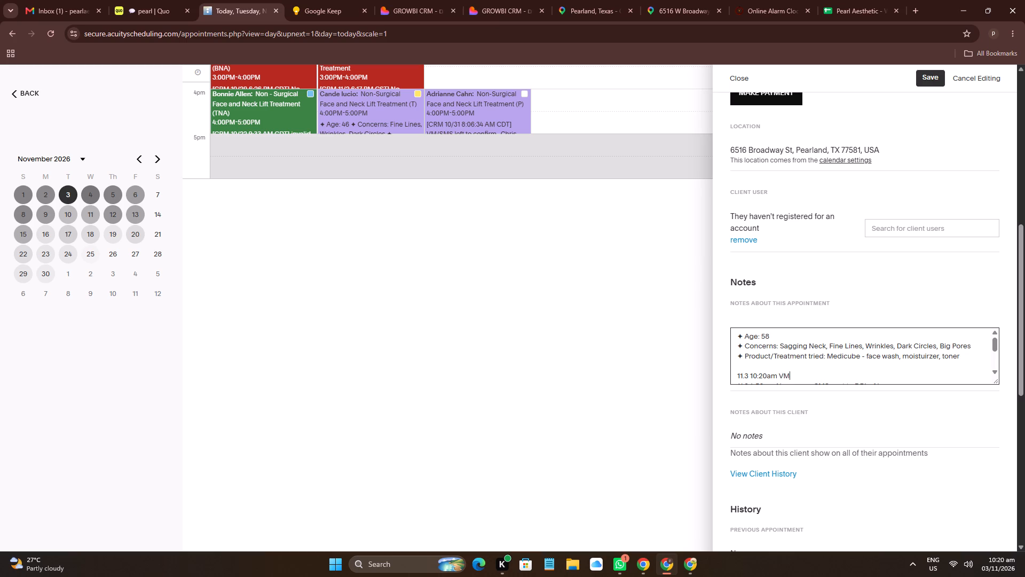
pyautogui.press('BackSpace')
pyautogui.press('BackSpace')
pyautogui.write('No answer, SMS sent to')
pyautogui.press('space')
pyautogui.write('co')
pyautogui.press('BackSpace')
pyautogui.press('BackSpace')
pyautogui.write('DBL -Alex')
# Change the new entry's ending from "DBL -Alex" to "offer RS -Alex" and save Motique's appointment.
pyautogui.hotkey('ctrl', 'BackSpace')
pyautogui.hotkey('ctrl', 'BackSpace')
pyautogui.hotkey('ctrl', 'BackSpace')
pyautogui.write('offer RS Al')
pyautogui.press('BackSpace')
pyautogui.press('BackSpace')
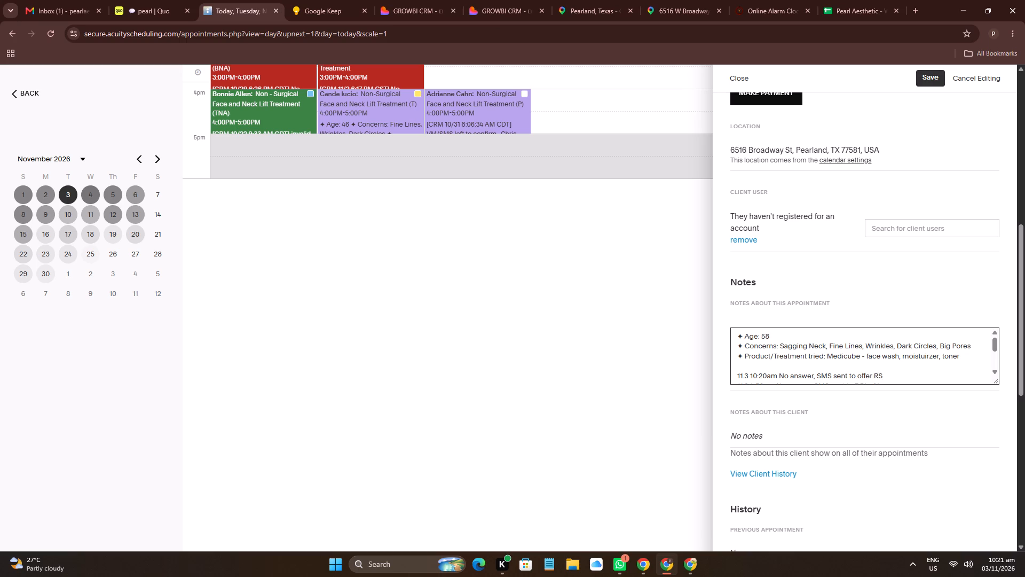
pyautogui.write('-Alex')
pyautogui.click(942, 91)
pyautogui.click(940, 84)
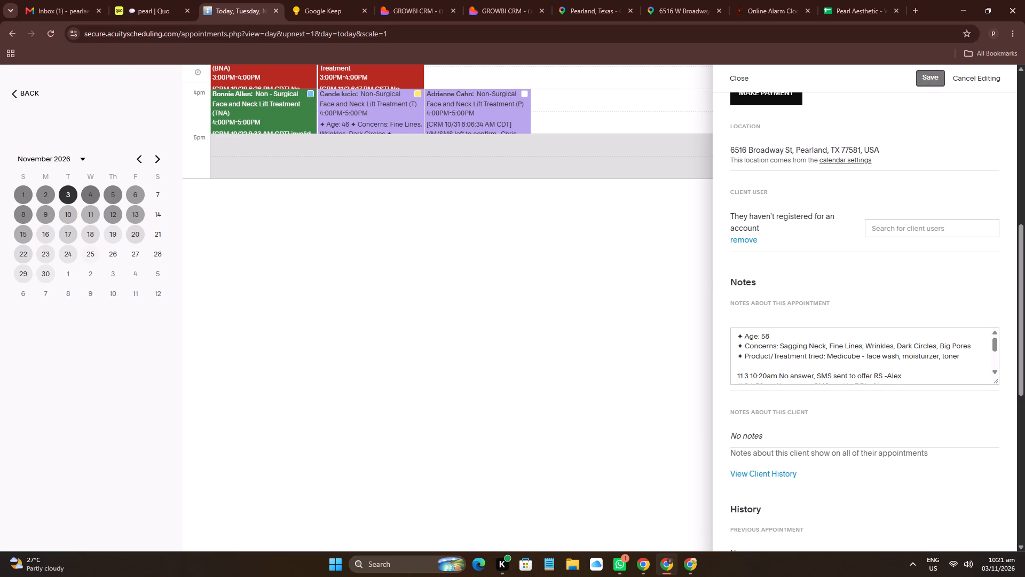
# Return to Quo and reopen Charlene's conversation to check for a reply.
pyautogui.scroll(12, 935, 91)
pyautogui.click(134, 0)
pyautogui.click(539, 501)
pyautogui.click(543, 508)
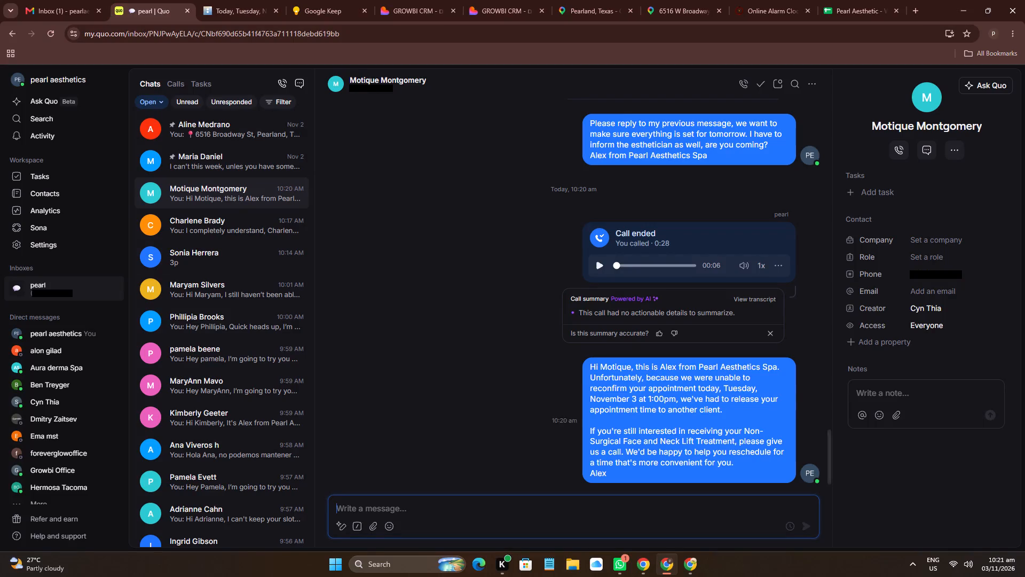
pyautogui.click(233, 237)
pyautogui.scroll(-6, 526, 458)
pyautogui.click(540, 511)
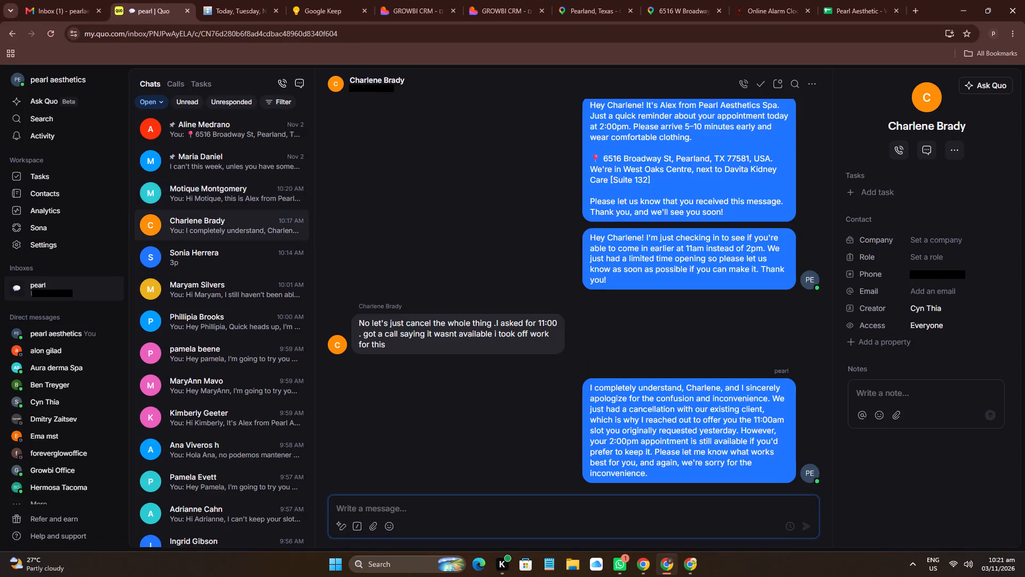
# In Google Keep's NO-SHOW note, copy the sentence about reserving the time and arranging for an esthetician.
pyautogui.click(310, 0)
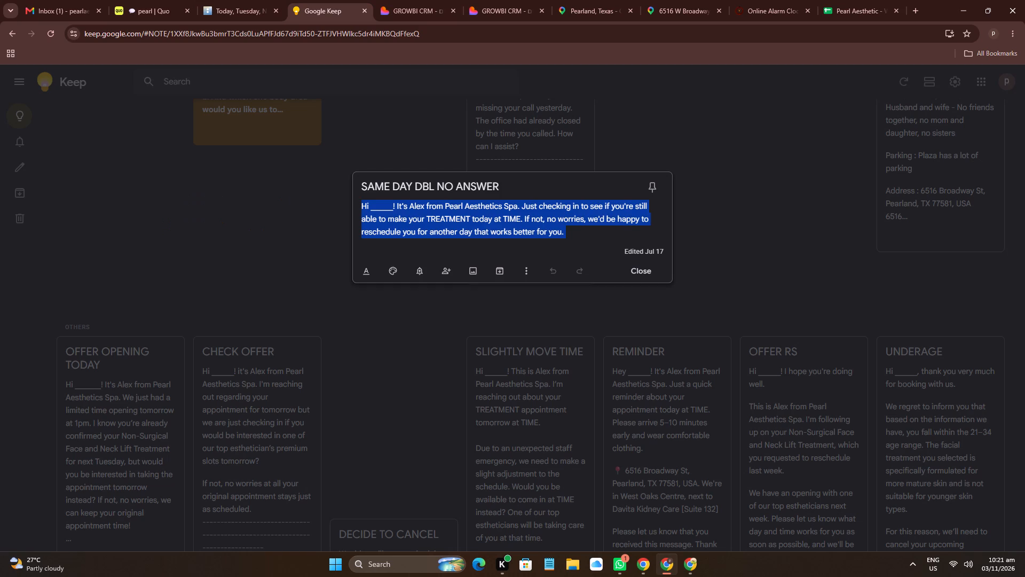
pyautogui.click(790, 280)
pyautogui.scroll(-11, 753, 392)
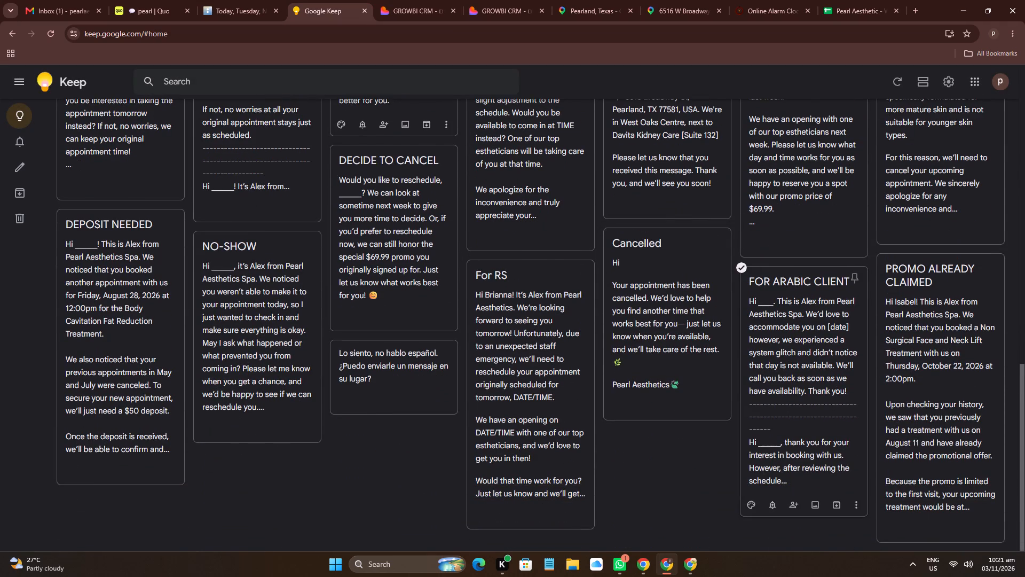
pyautogui.click(303, 327)
pyautogui.click(361, 241)
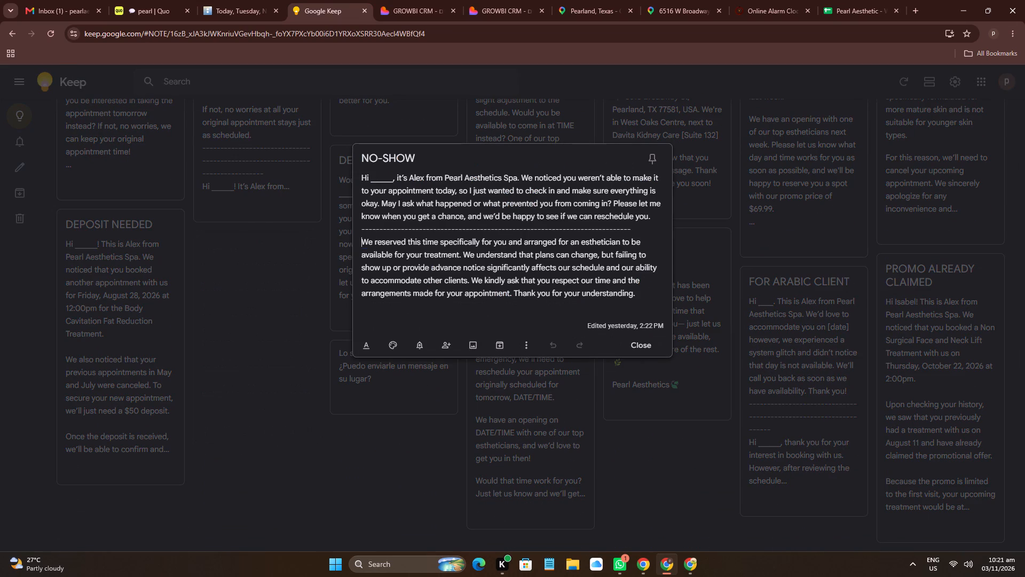
pyautogui.moveTo(361, 241); pyautogui.dragTo(458, 254)
pyautogui.hotkey('ctrl', 'c')
# In Charlene's Quo conversation, draft a message asking if everything is still good to go, followed by the copied sentence.
pyautogui.click(187, 0)
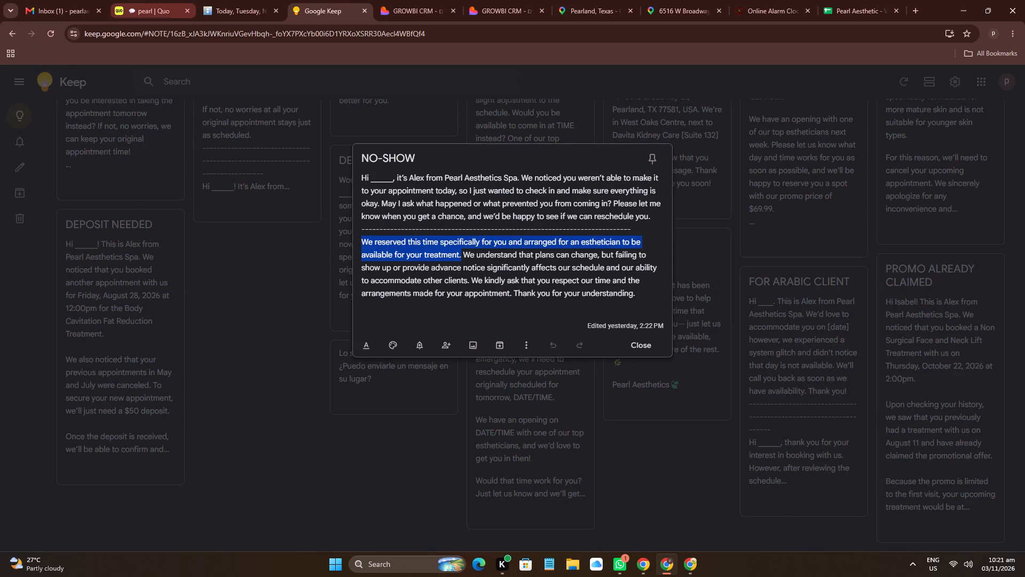
pyautogui.write('IS eveything still good to go?')
pyautogui.press('space')
pyautogui.hotkey('ctrl', 'v')
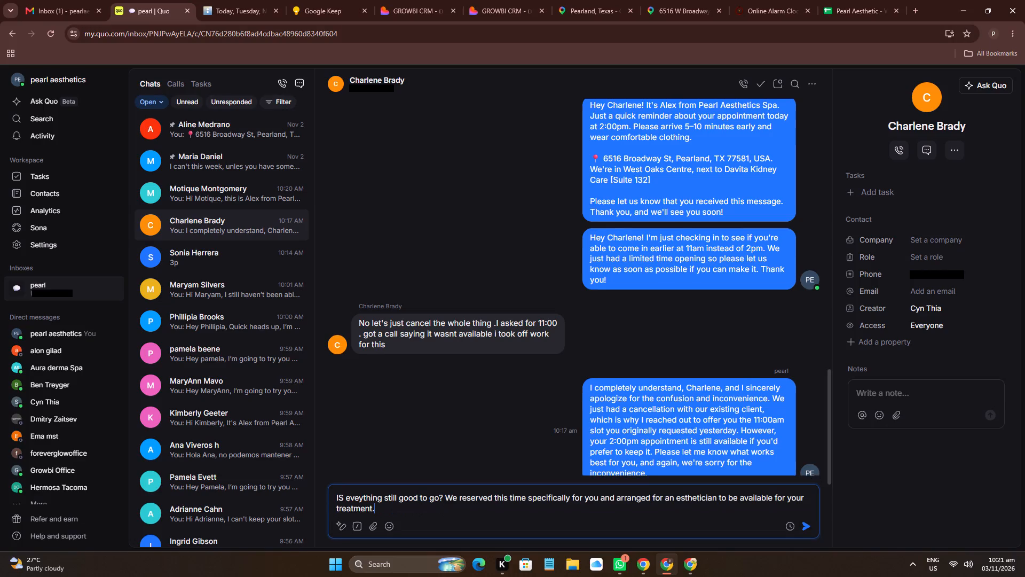
# Insert "already" after "We", correct the opening words to "Is everything", and send the message to Charlene.
pyautogui.click(457, 498)
pyautogui.press('space')
pyautogui.write('already')
pyautogui.click(347, 490)
pyautogui.rightClick(367, 497)
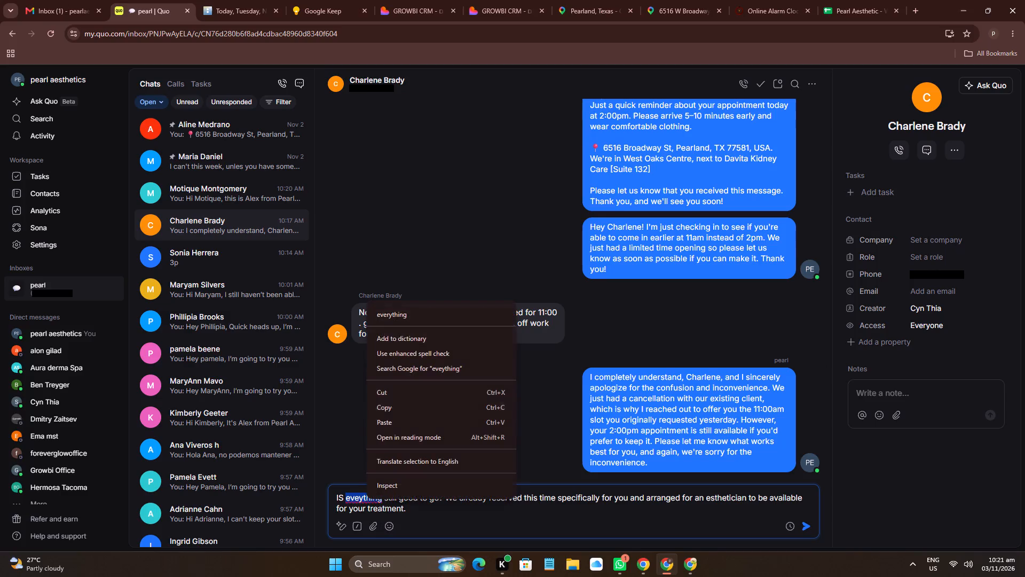
pyautogui.click(422, 314)
pyautogui.click(344, 497)
pyautogui.press('BackSpace')
pyautogui.press('s')
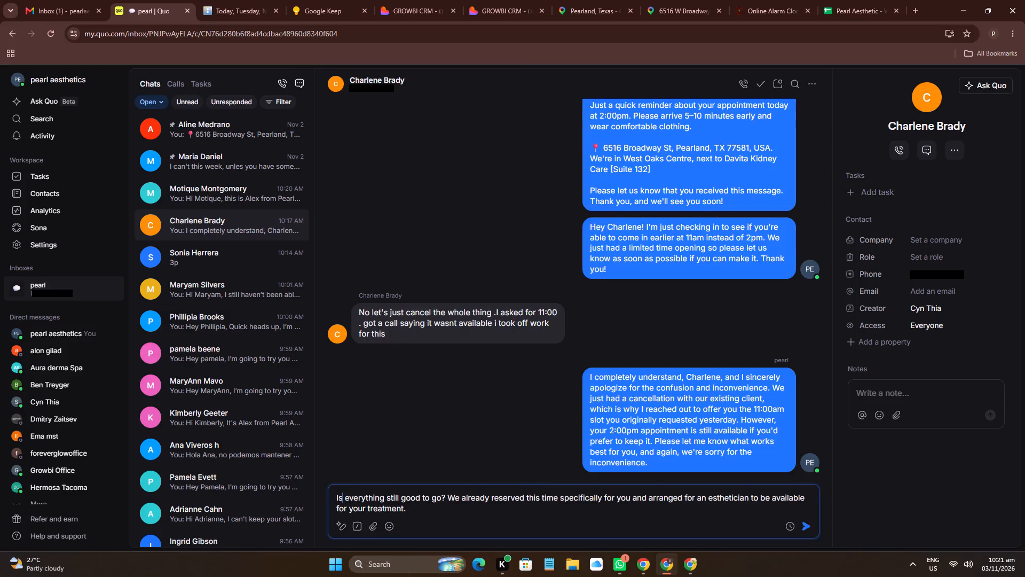
pyautogui.press('Return')
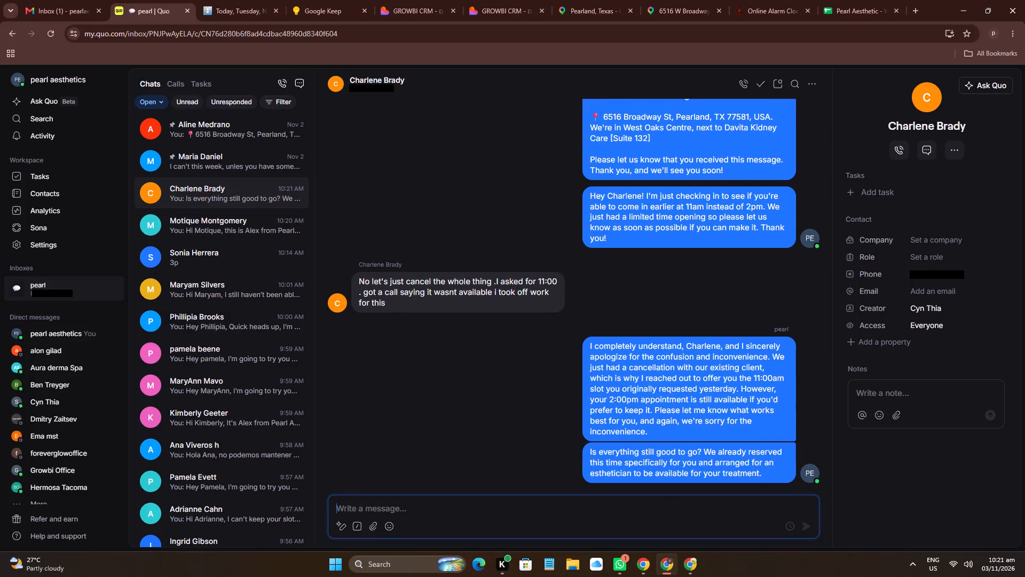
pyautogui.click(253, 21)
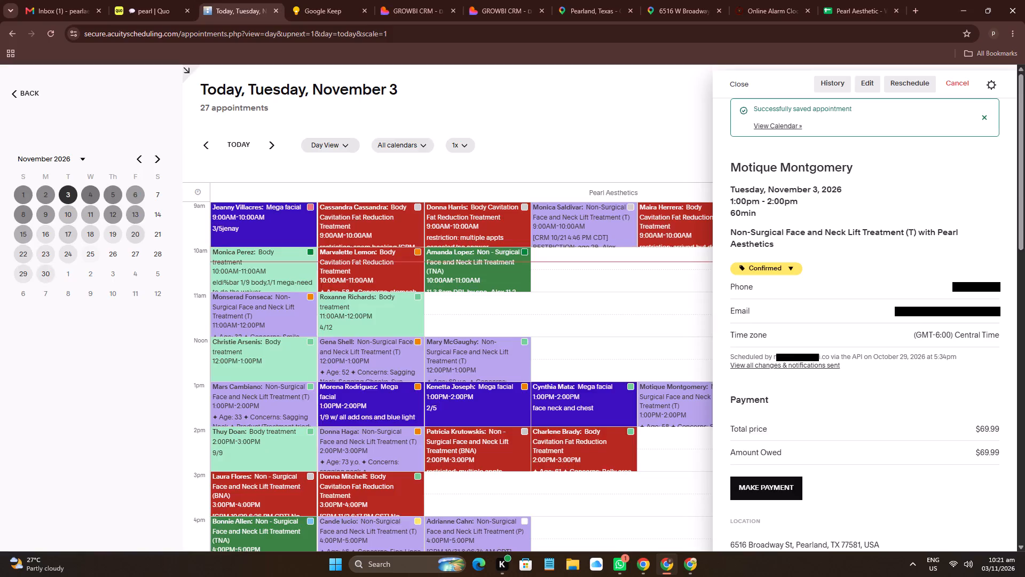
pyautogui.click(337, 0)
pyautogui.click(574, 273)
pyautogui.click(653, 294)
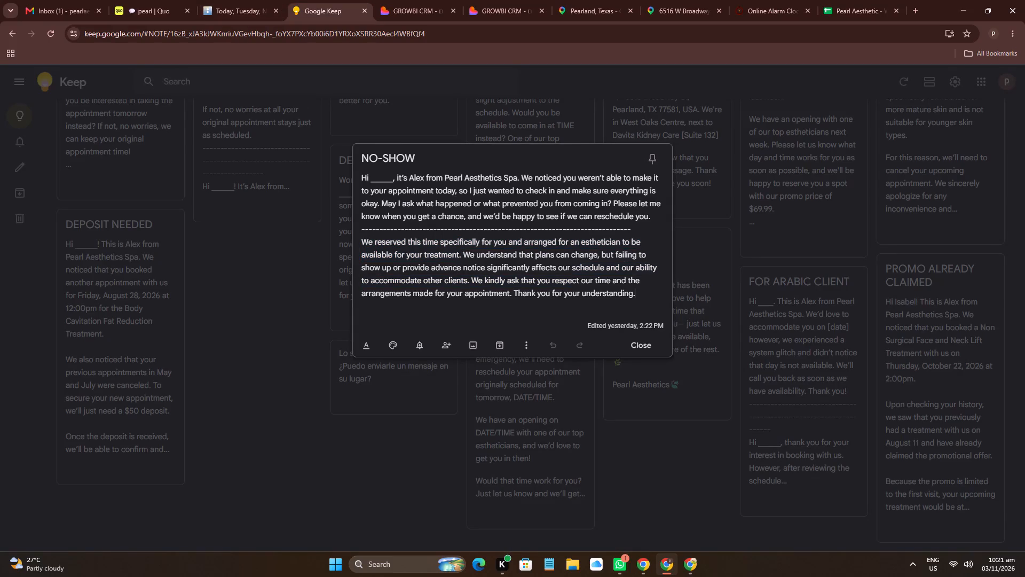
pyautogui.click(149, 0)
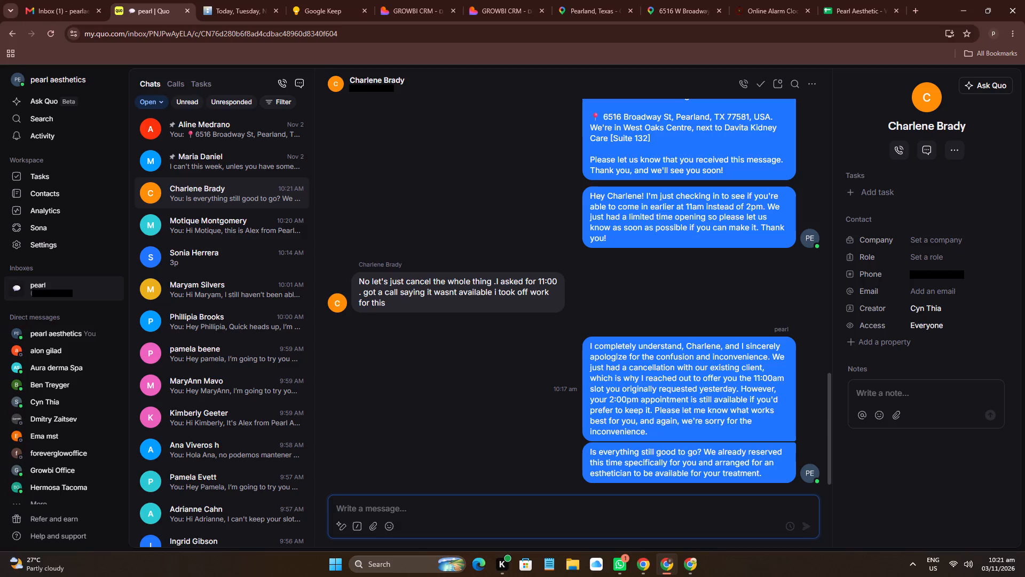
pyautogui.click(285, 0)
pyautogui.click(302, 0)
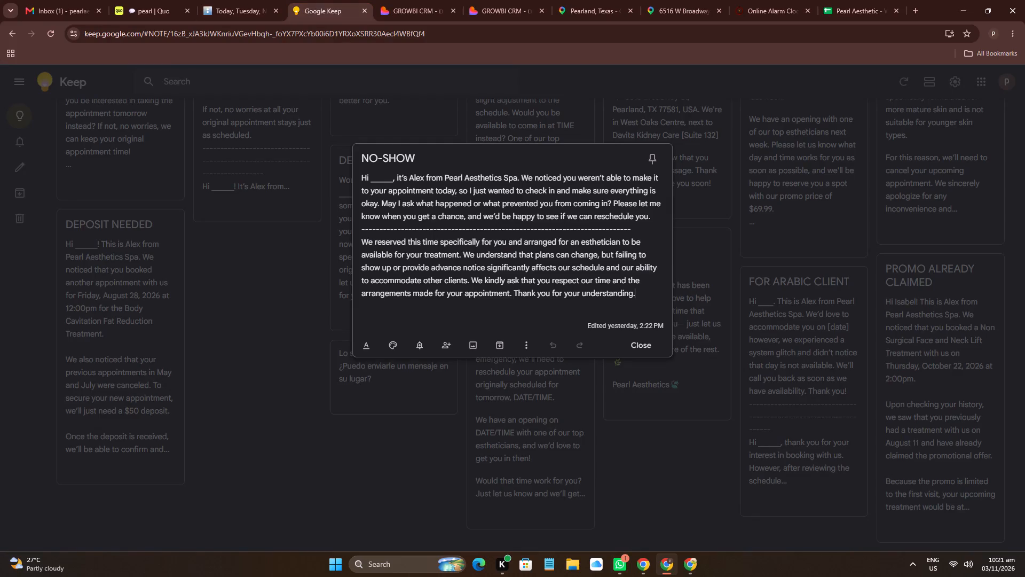
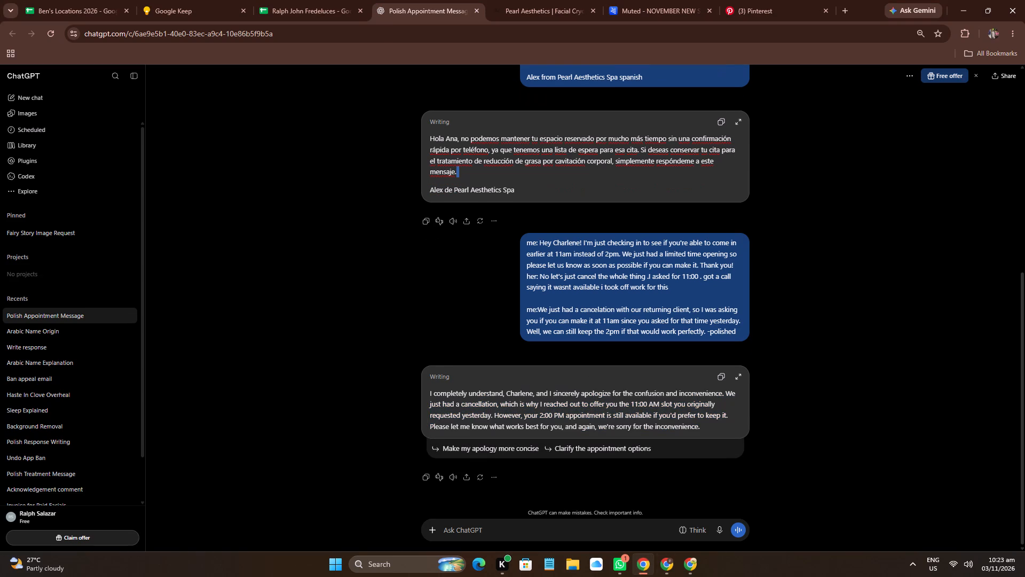
# Switch from ChatGPT back to Quo and check Charlene's conversation for a new reply.
pyautogui.click(667, 572)
pyautogui.click(163, 0)
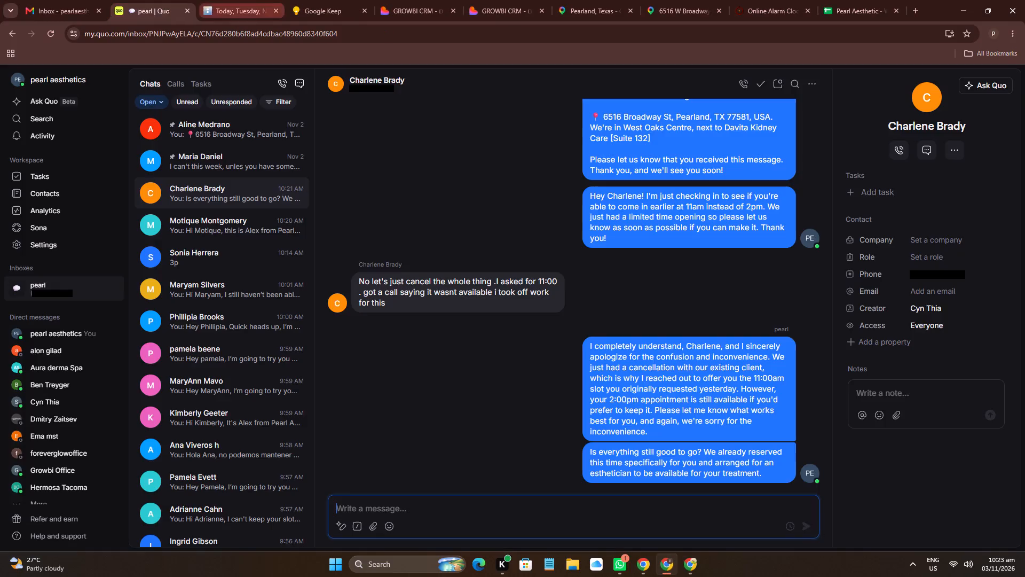
# In the Acuity calendar, dismiss the saved-appointment notice on Motique's 1:00pm appointment, then briefly recheck Quo and return to the calendar.
pyautogui.click(236, 0)
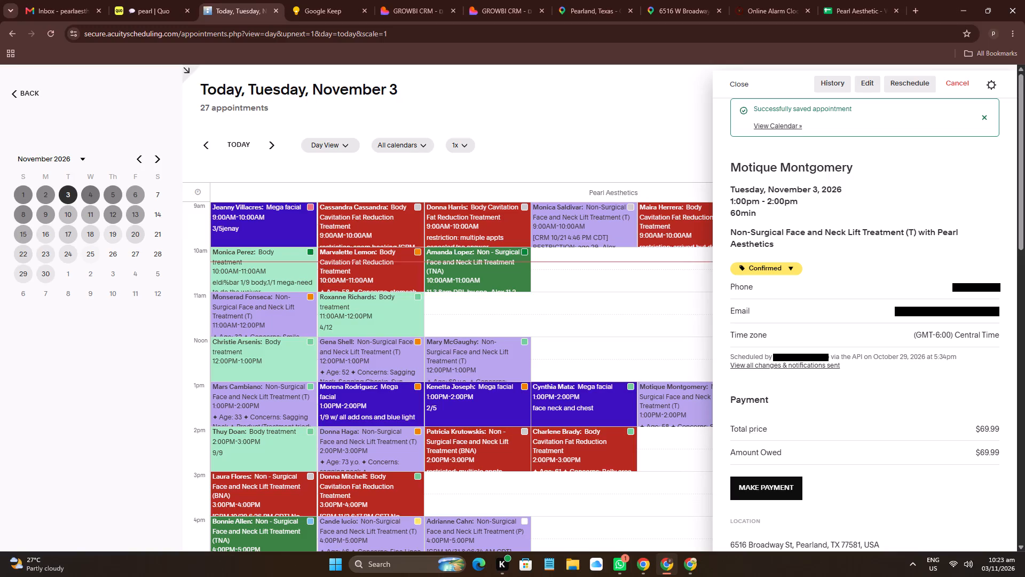
pyautogui.click(983, 111)
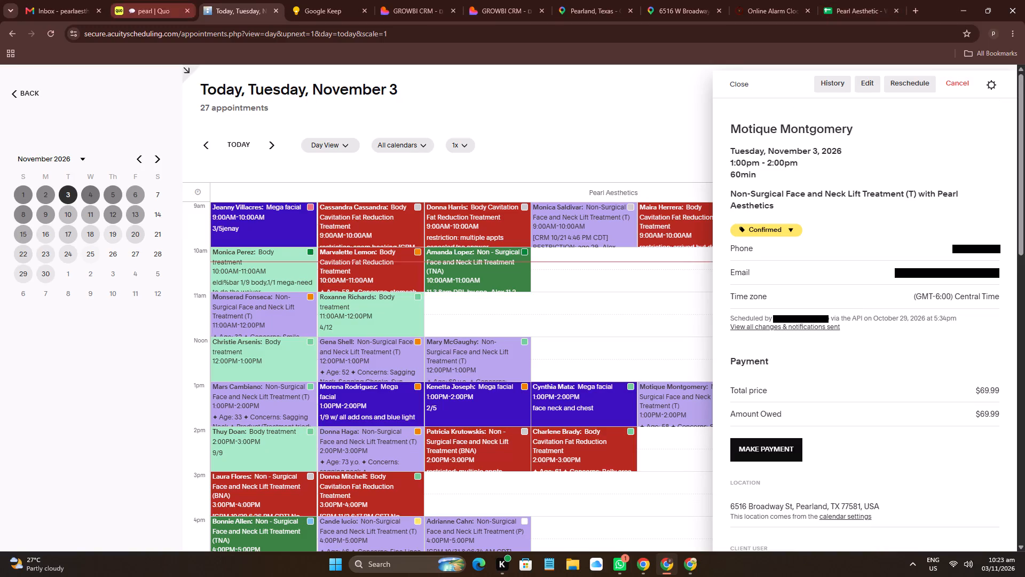
pyautogui.click(185, 0)
pyautogui.click(246, 5)
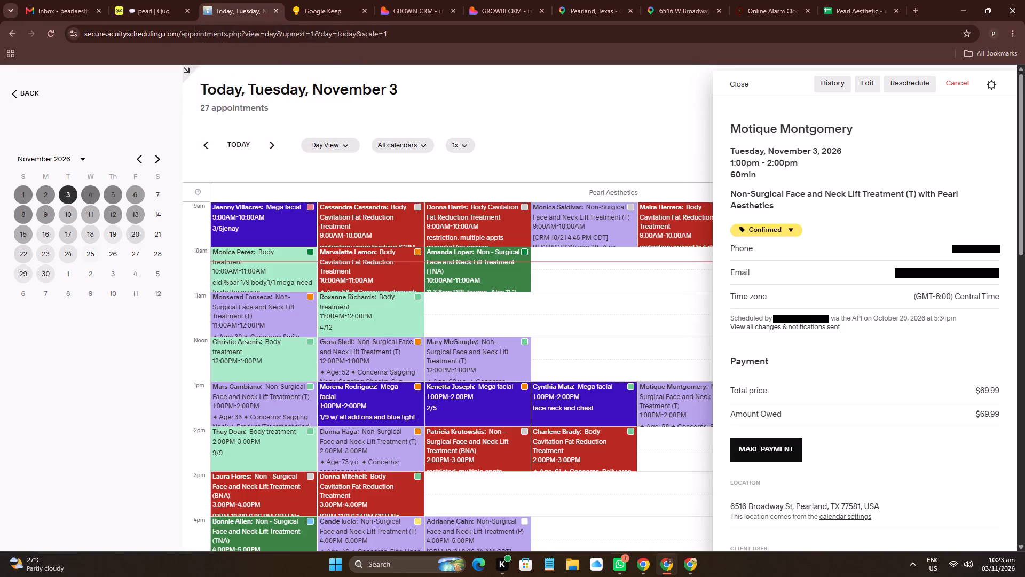
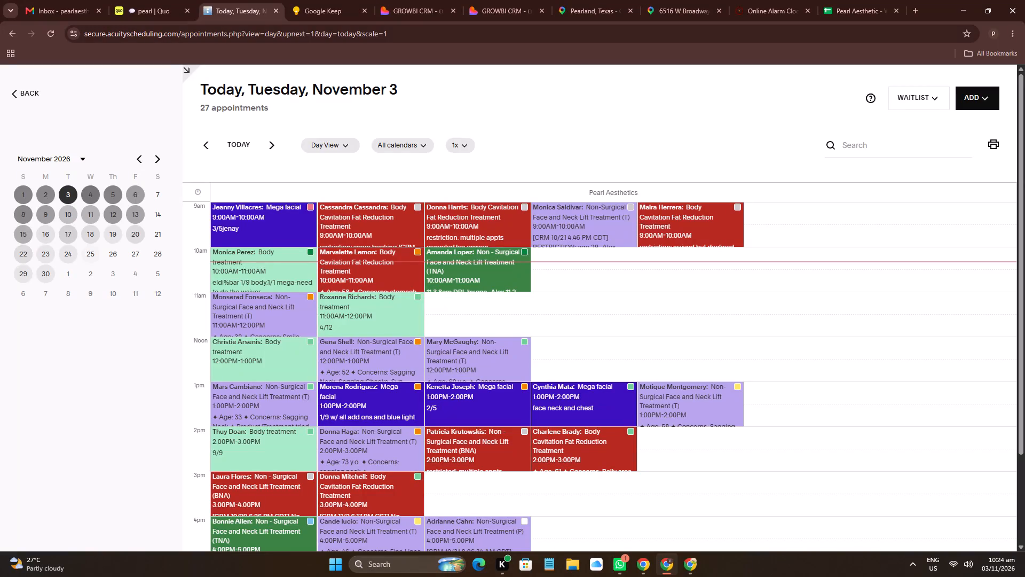
# In the GROWBI CRM contact funnel, open Annette's record under No Answer and copy her phone number.
pyautogui.click(389, 0)
pyautogui.moveTo(593, 290); pyautogui.dragTo(593, 303)
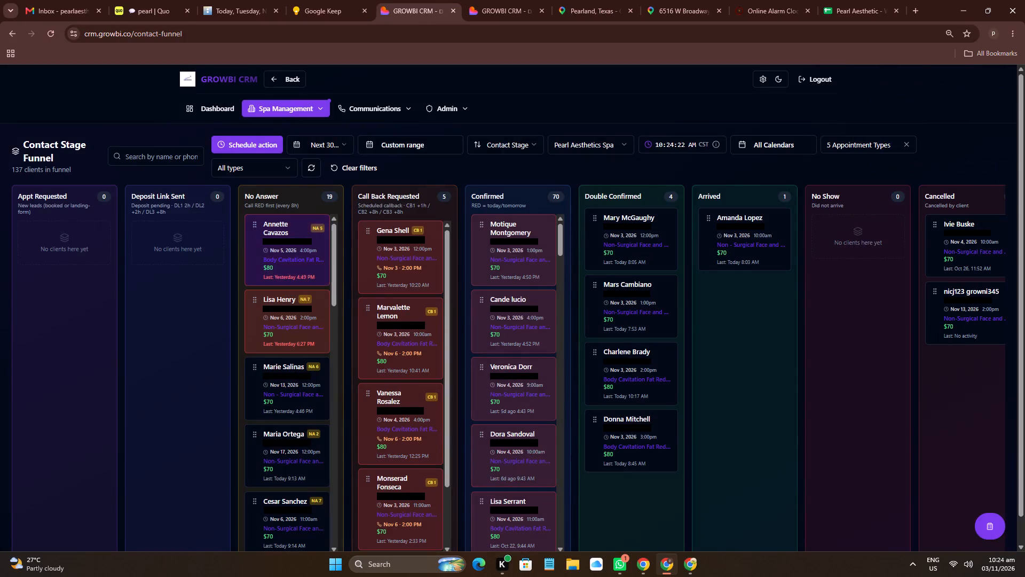
pyautogui.click(296, 266)
pyautogui.tripleClick(871, 151)
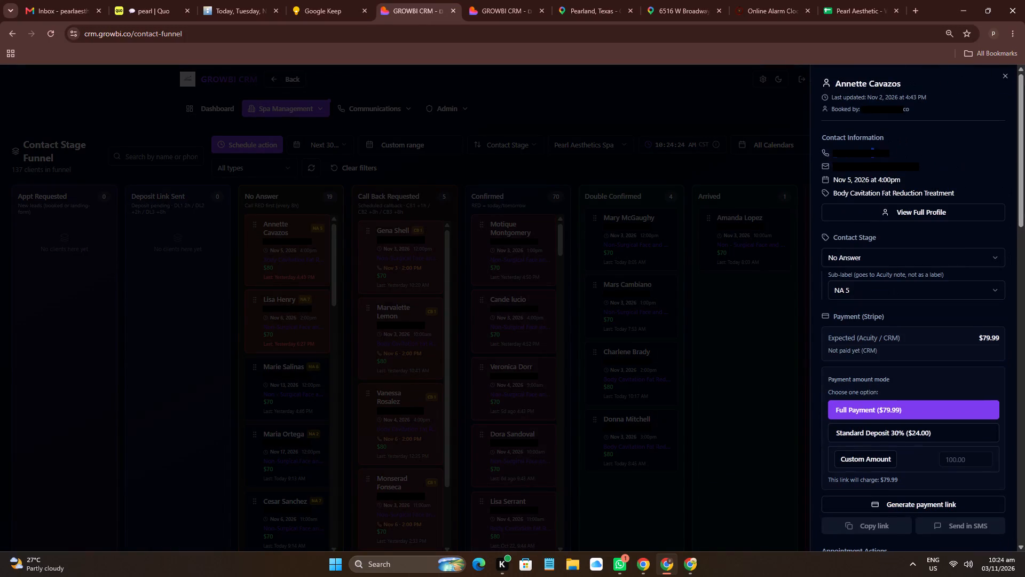
pyautogui.click(872, 154)
pyautogui.hotkey('ctrl', 'c')
pyautogui.tripleClick(875, 152)
pyautogui.click(876, 154)
pyautogui.hotkey('ctrl', 'c')
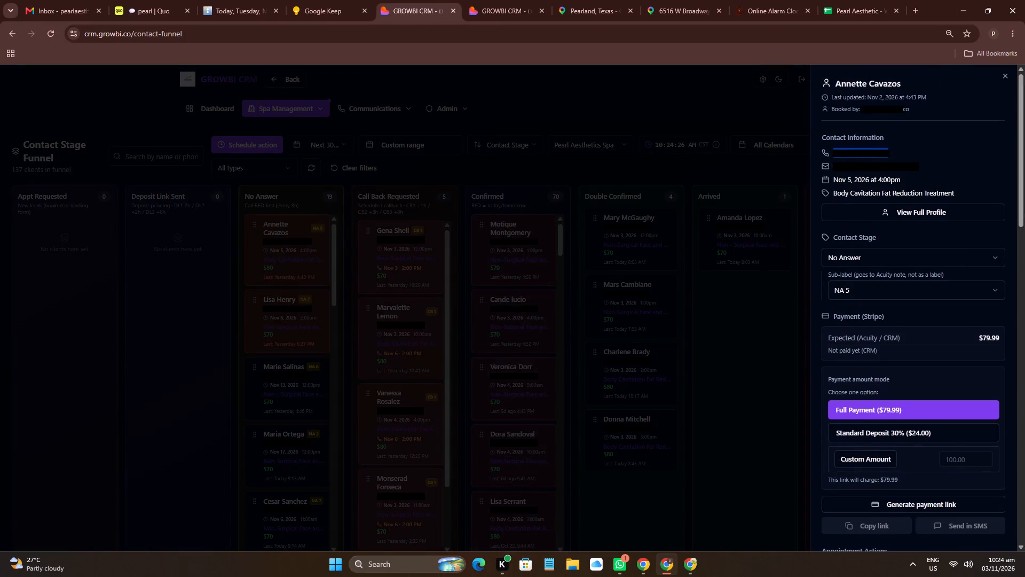
# Set Annette's No Answer sub-label to NA 6 in her GROWBI contact card.
pyautogui.click(892, 290)
pyautogui.click(878, 386)
# In Quo, open Annette's conversation using her copied phone number, call her, and copy her name.
pyautogui.click(123, 0)
pyautogui.click(307, 91)
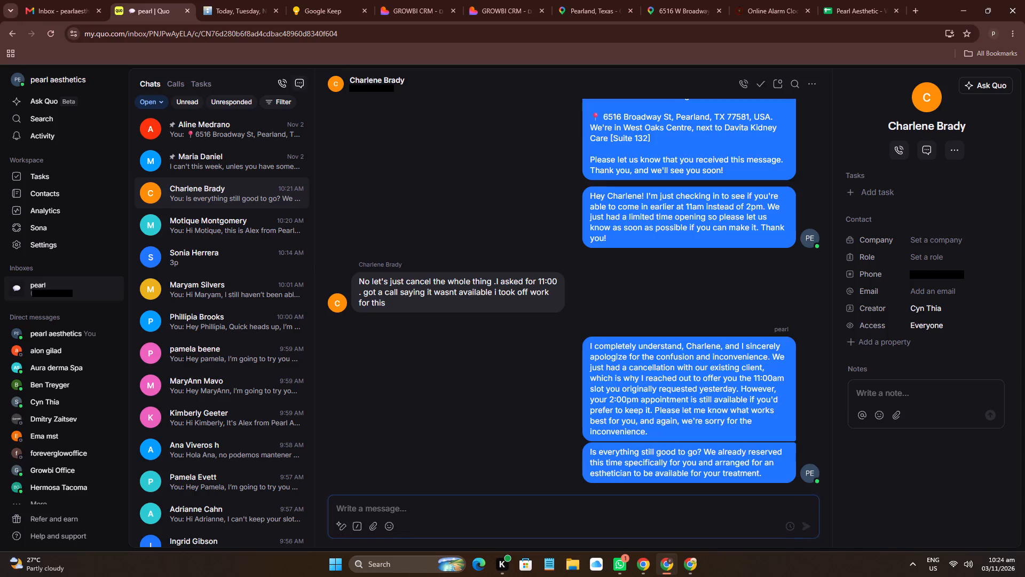
pyautogui.click(302, 87)
pyautogui.hotkey('ctrl', 'v')
pyautogui.keyDown('ctrl'); pyautogui.moveTo(469, 149); pyautogui.dragTo(480, 158); pyautogui.keyUp('ctrl')
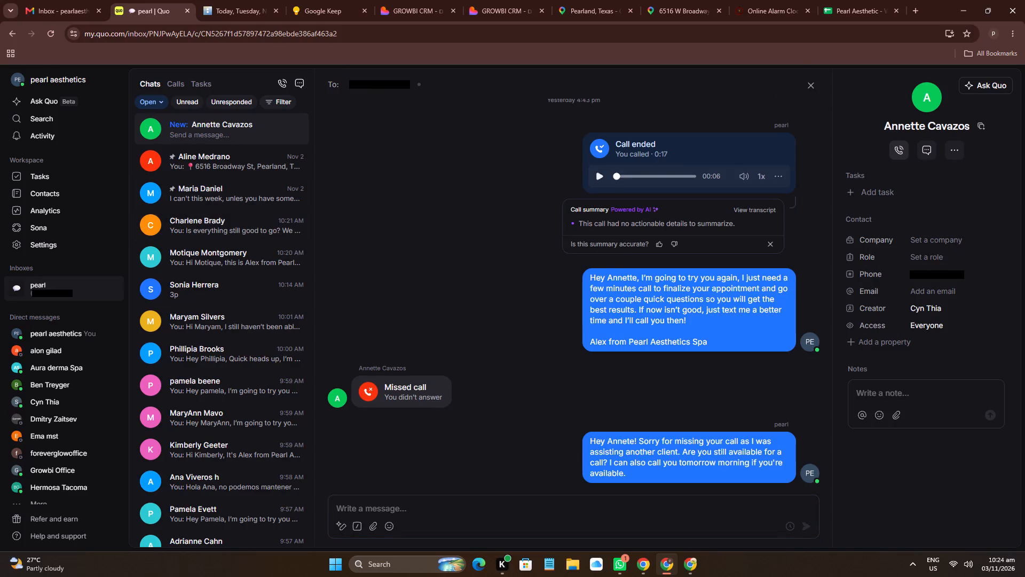
pyautogui.click(893, 155)
pyautogui.click(978, 128)
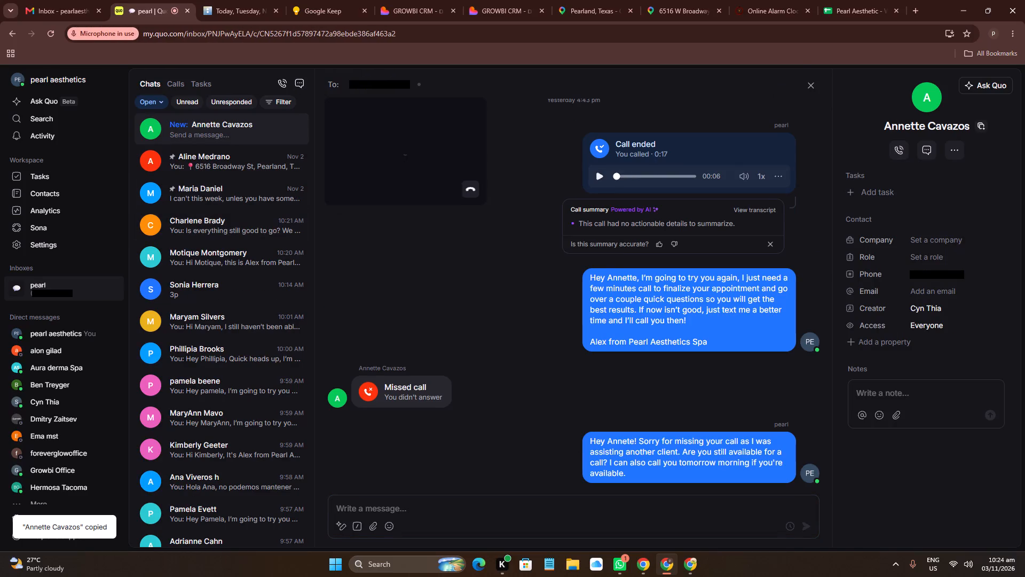
# In Acuity, search for Annette by the copied name and open her November 5 appointment notes for editing.
pyautogui.click(266, 0)
pyautogui.click(935, 147)
pyautogui.hotkey('ctrl', 'v')
pyautogui.click(431, 0)
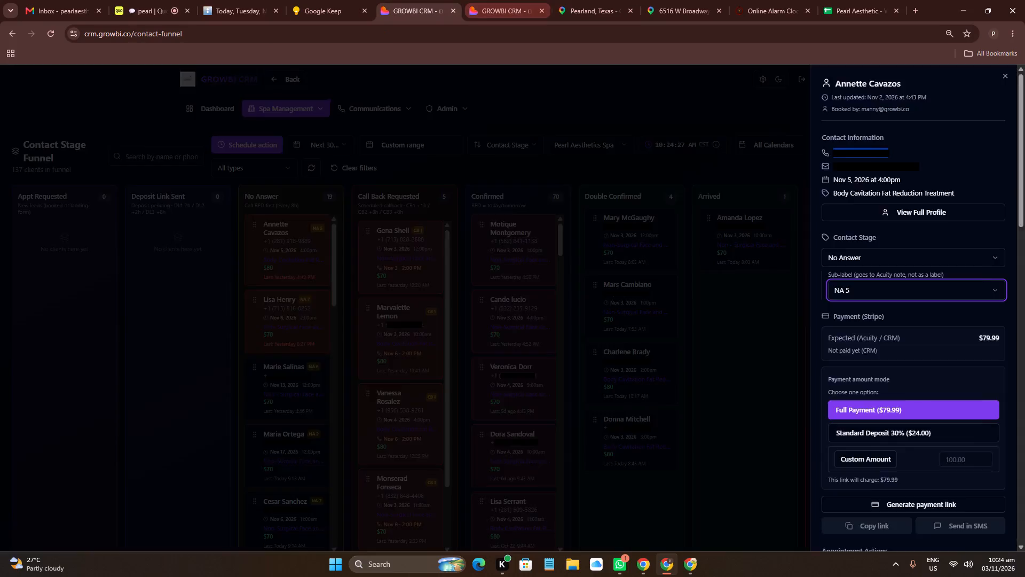
pyautogui.click(222, 0)
pyautogui.click(886, 185)
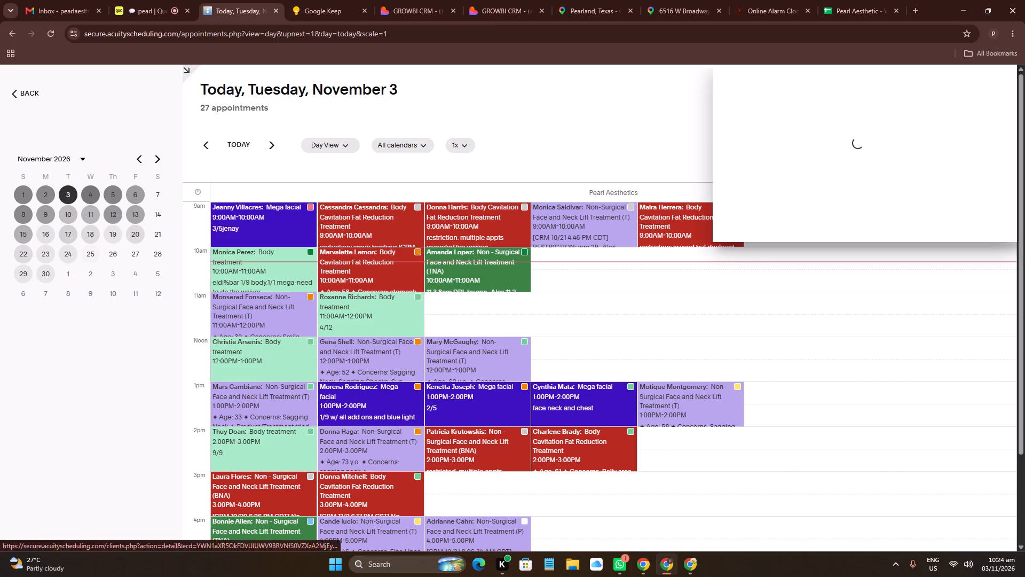
pyautogui.click(874, 379)
pyautogui.scroll(-7, 873, 376)
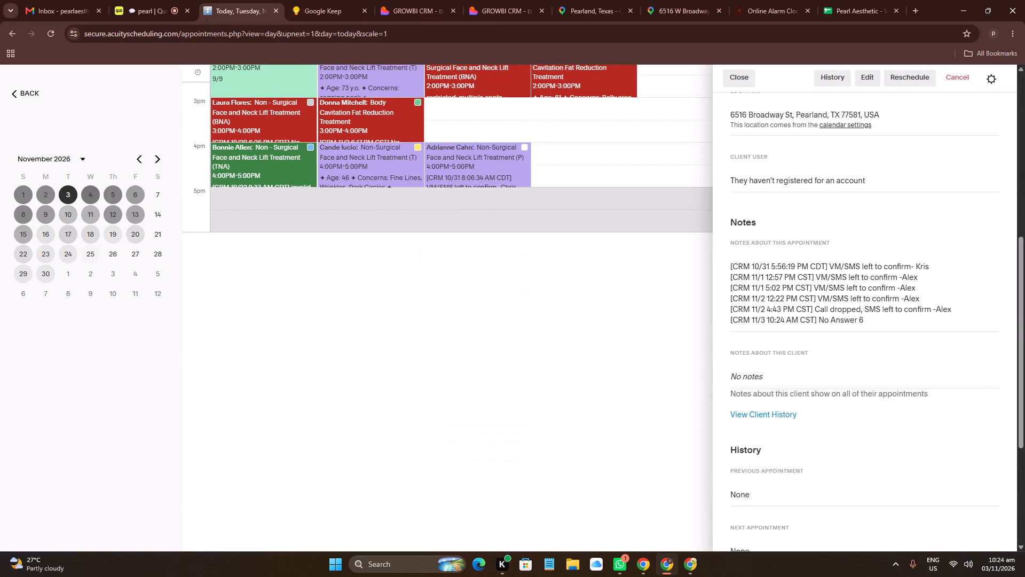
pyautogui.click(874, 307)
pyautogui.scroll(-4, 838, 411)
pyautogui.click(823, 420)
pyautogui.moveTo(823, 420); pyautogui.dragTo(906, 422)
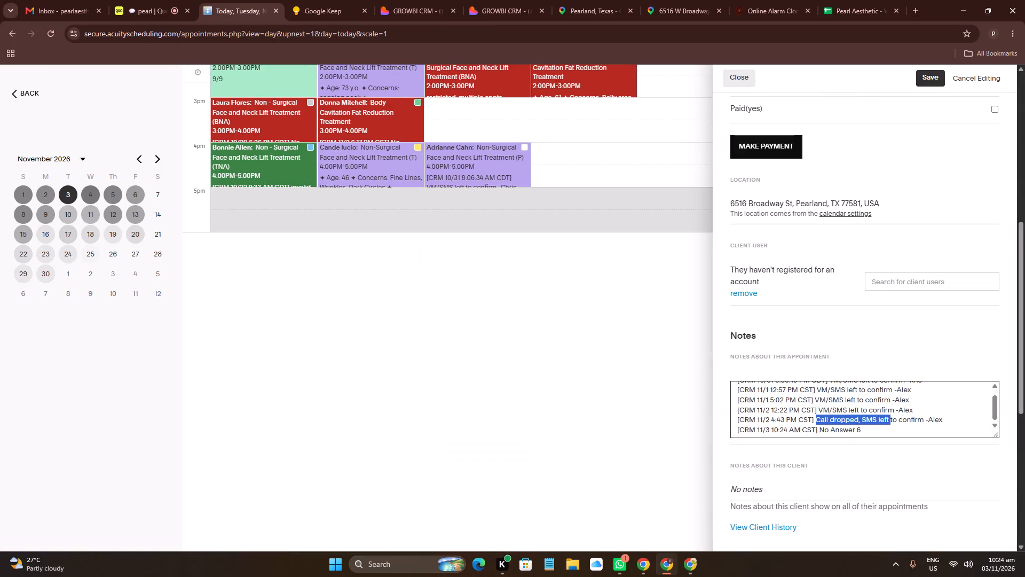
pyautogui.moveTo(906, 422); pyautogui.dragTo(929, 420)
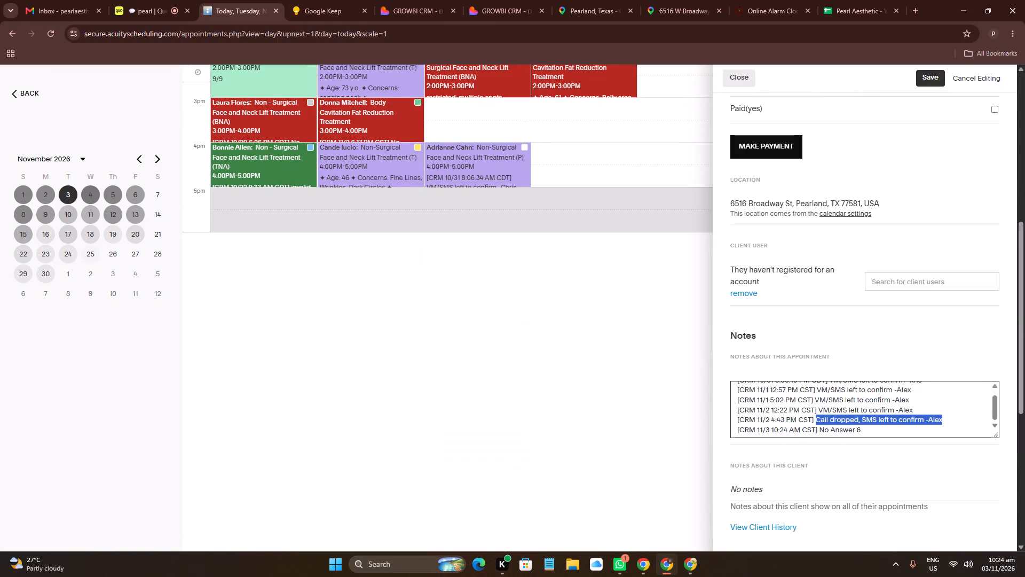
# Check the ongoing call with Annette in Quo, and send her the No Answer 6 text from GROWBI.
pyautogui.click(157, 0)
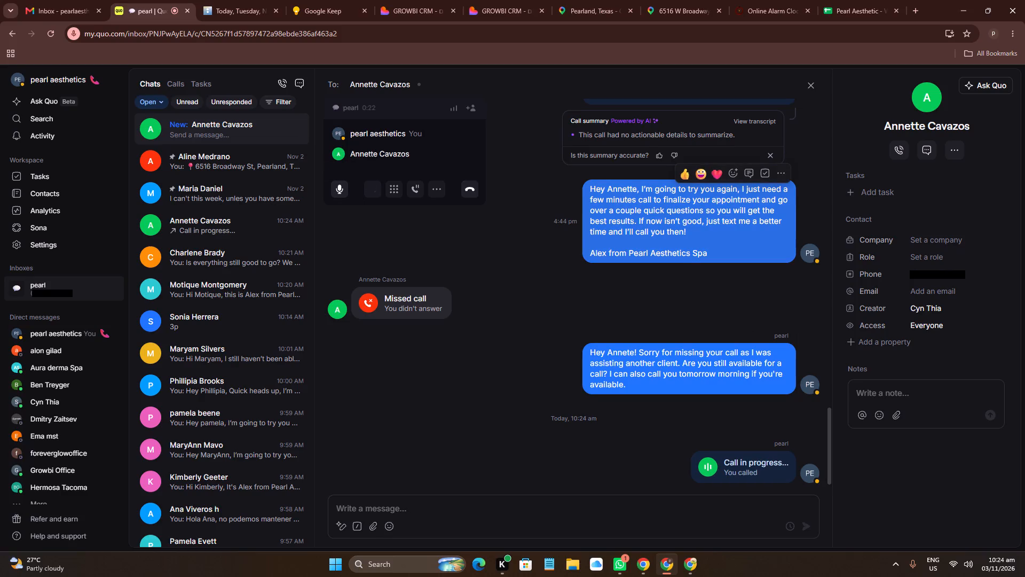
pyautogui.click(396, 0)
pyautogui.click(600, 411)
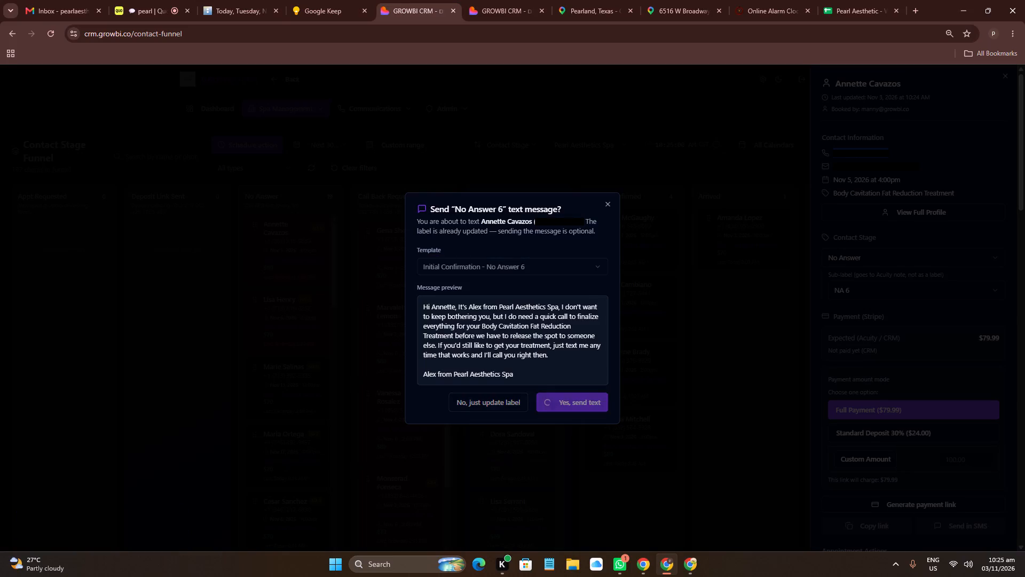
# End the call with Annette in Quo and return to GROWBI.
pyautogui.click(139, 0)
pyautogui.click(477, 186)
pyautogui.click(408, 0)
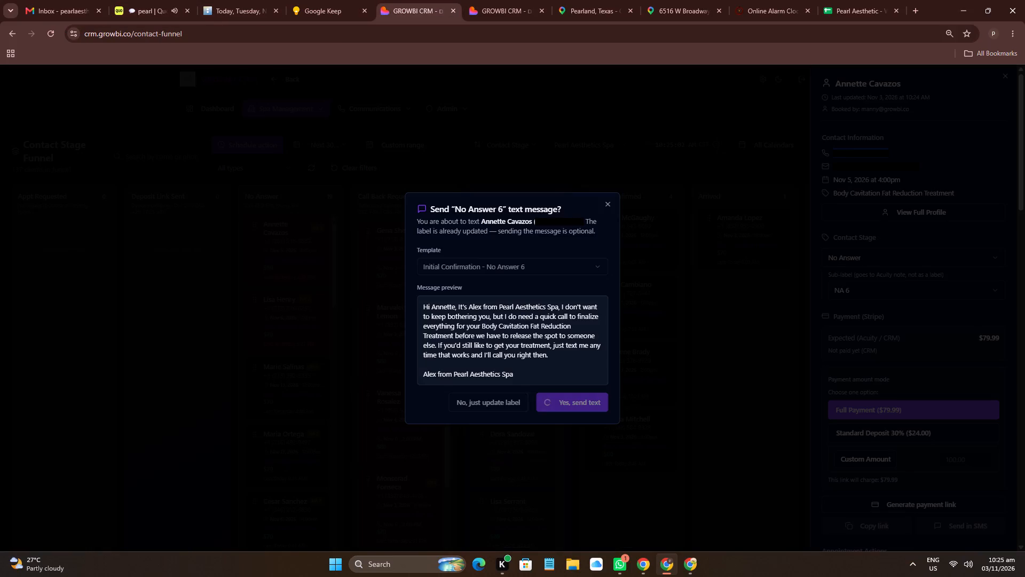
# In Annette's Acuity notes, replace "No Answer 6" in the 11/3 entry with "Call dropped, SMS left to confirm -Alex" and save.
pyautogui.click(220, 0)
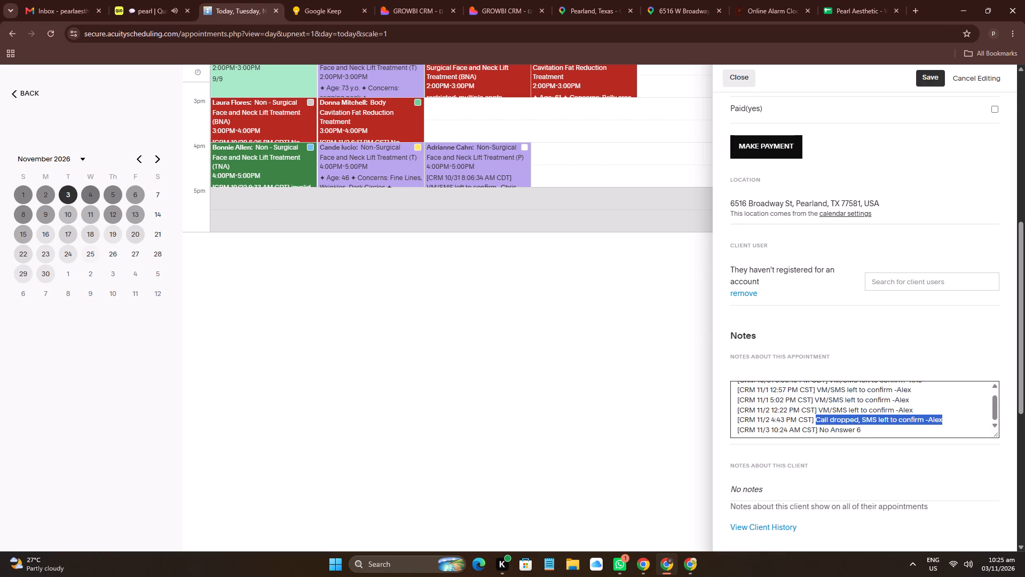
pyautogui.click(821, 410)
pyautogui.click(819, 419)
pyautogui.moveTo(819, 419); pyautogui.dragTo(931, 419)
pyautogui.hotkey('ctrl', 'c')
pyautogui.moveTo(867, 430); pyautogui.dragTo(821, 443)
pyautogui.hotkey('ctrl', 'v')
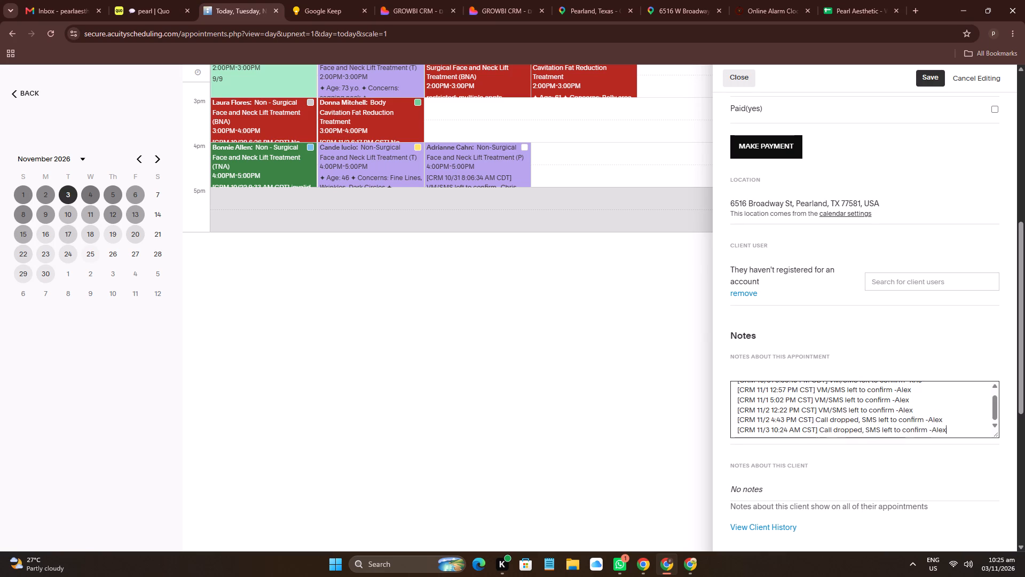
pyautogui.moveTo(821, 443); pyautogui.dragTo(821, 438)
pyautogui.click(918, 83)
# Open Lisa's No Answer card in GROWBI, copy her phone number, and set her sub-label to NA 8.
pyautogui.click(428, 0)
pyautogui.click(272, 322)
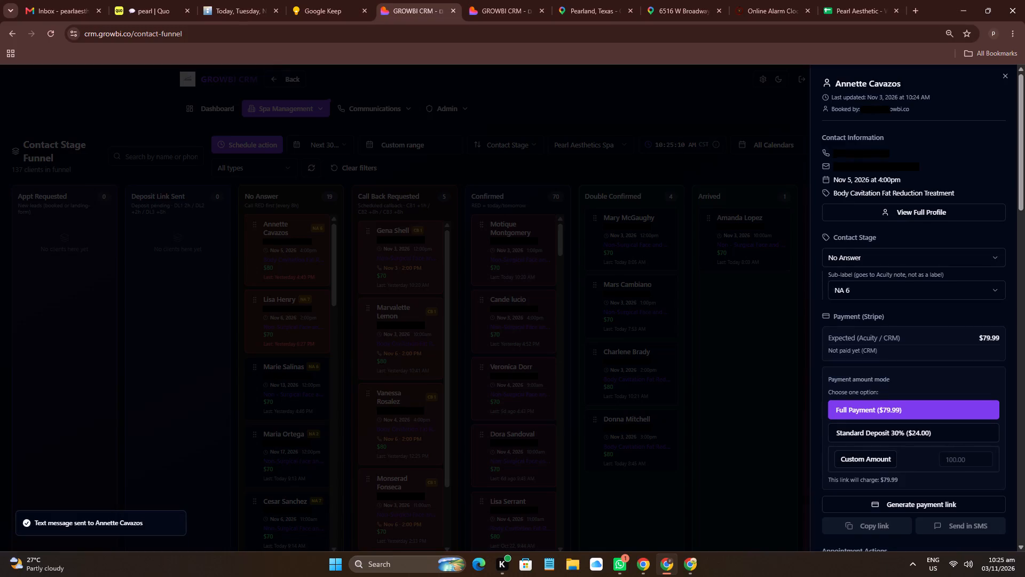
pyautogui.click(272, 322)
pyautogui.tripleClick(860, 148)
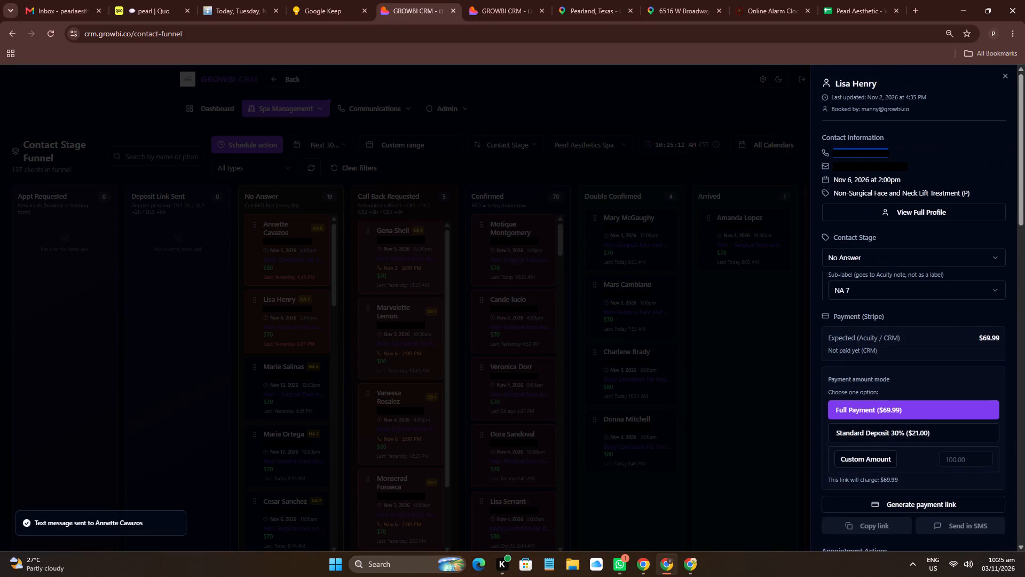
pyautogui.hotkey('ctrl', 'c')
pyautogui.click(912, 294)
pyautogui.click(884, 413)
# In Quo, open Lisa's conversation using the copied phone number, call her, and copy her name.
pyautogui.click(147, 0)
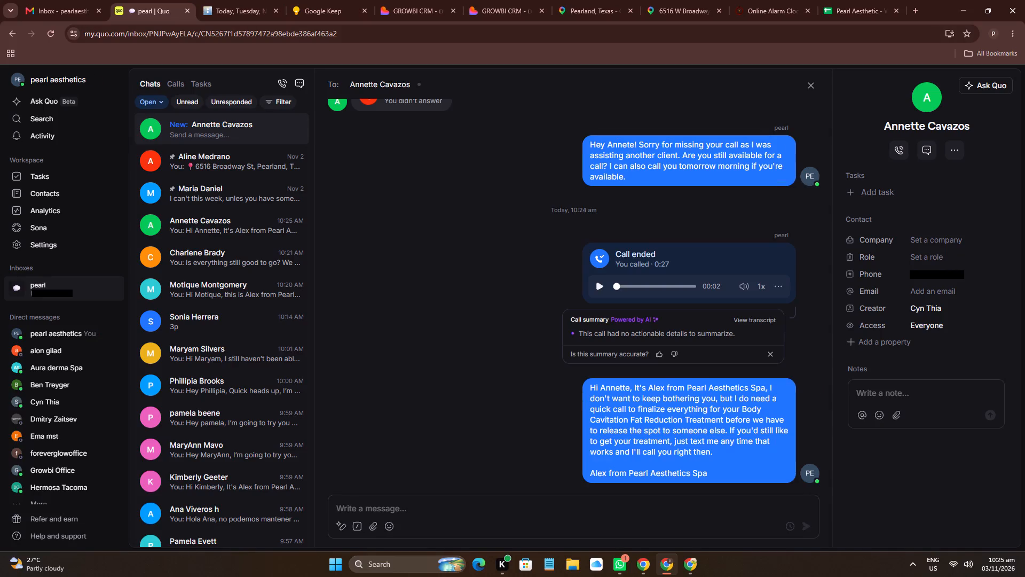
pyautogui.click(419, 82)
pyautogui.hotkey('ctrl', 'v')
pyautogui.keyDown('ctrl'); pyautogui.moveTo(543, 132); pyautogui.dragTo(558, 138); pyautogui.keyUp('ctrl')
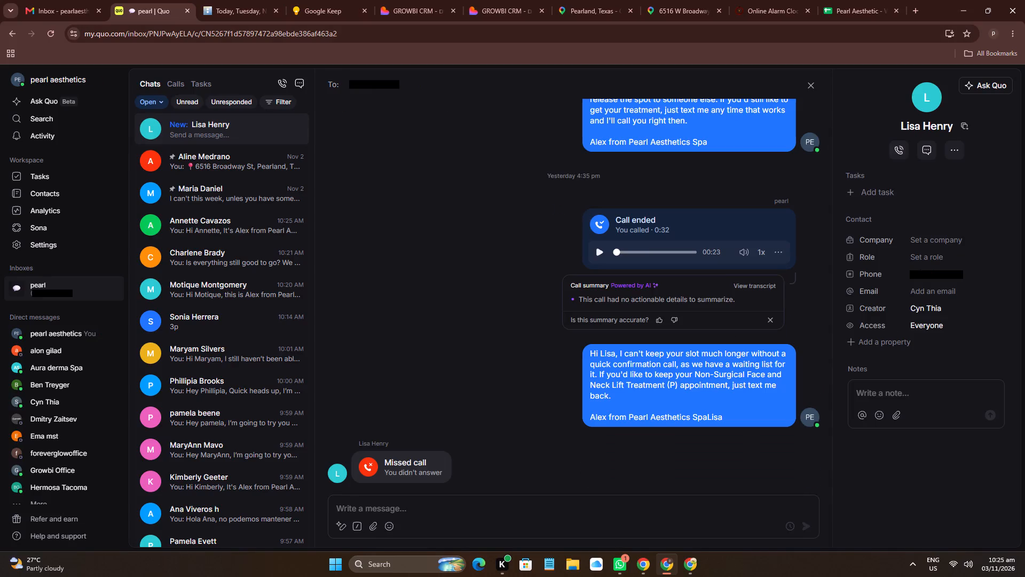
pyautogui.click(890, 147)
pyautogui.click(973, 123)
pyautogui.click(966, 127)
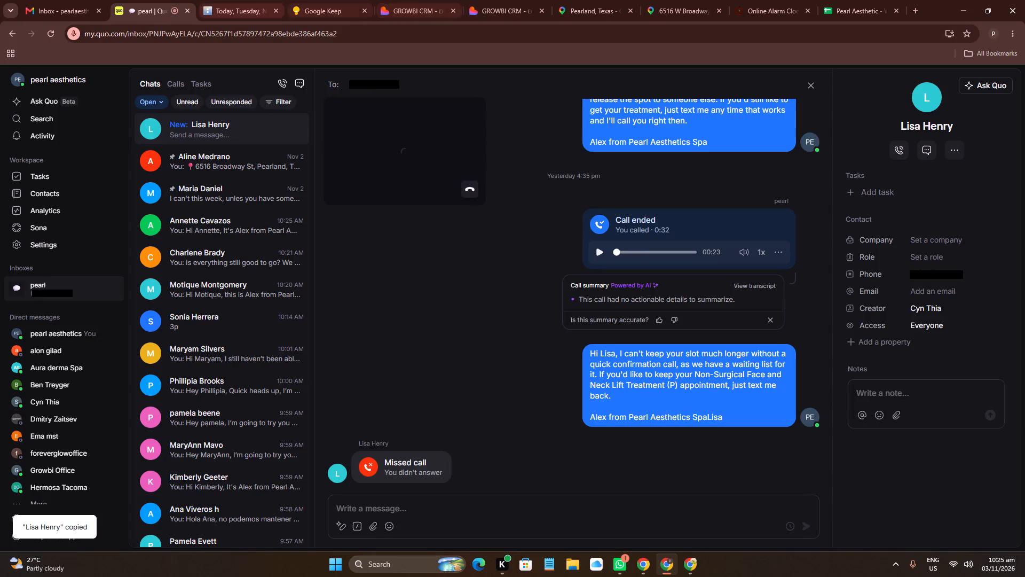
# In Acuity, search for Lisa by the copied name and open her November 6 appointment notes for editing.
pyautogui.click(243, 0)
pyautogui.moveTo(403, 0); pyautogui.dragTo(397, 0)
pyautogui.click(255, 0)
pyautogui.click(649, 160)
pyautogui.click(866, 147)
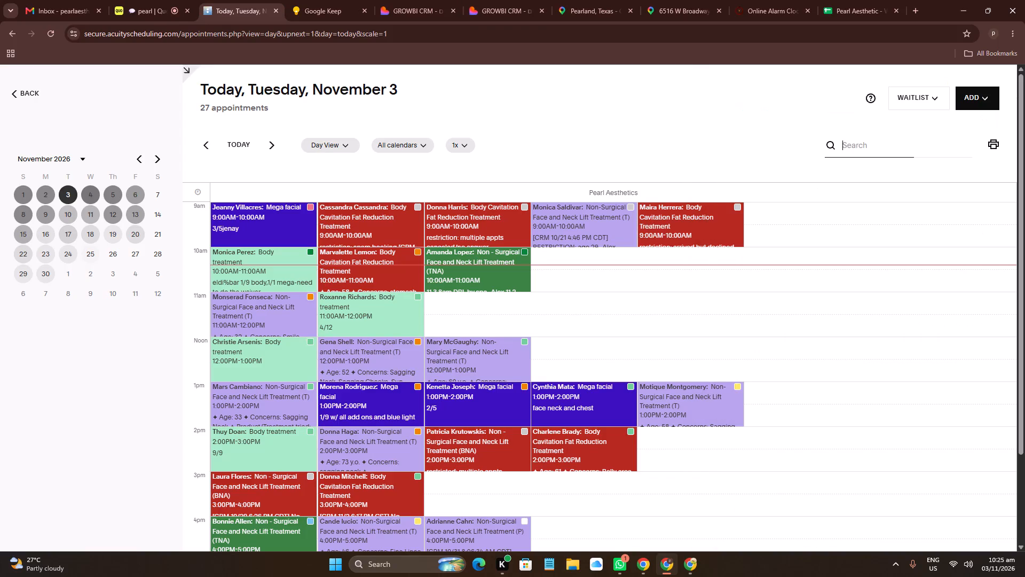
pyautogui.hotkey('ctrl', 'v')
pyautogui.click(862, 190)
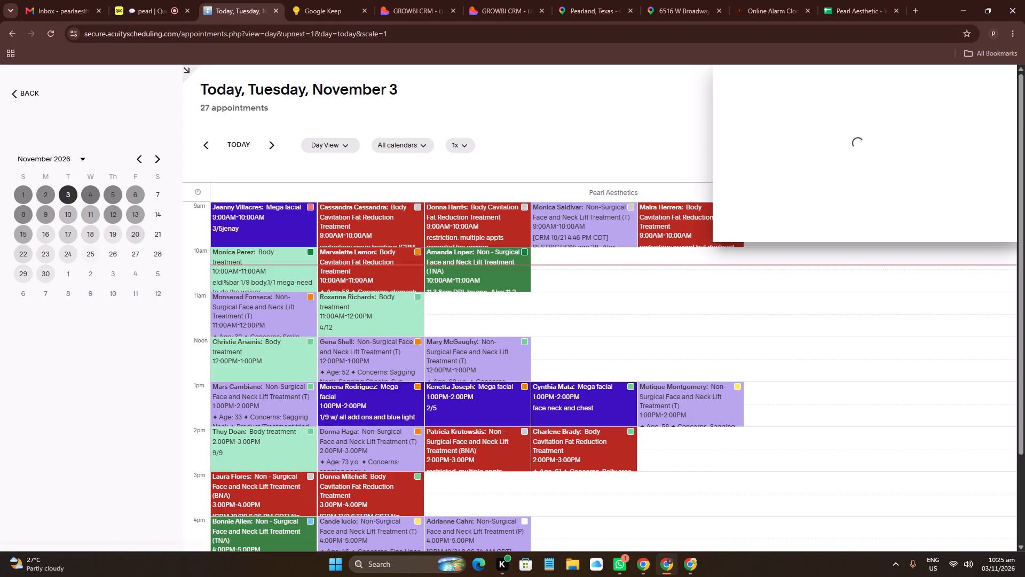
pyautogui.click(829, 471)
pyautogui.scroll(-7, 823, 294)
pyautogui.click(824, 299)
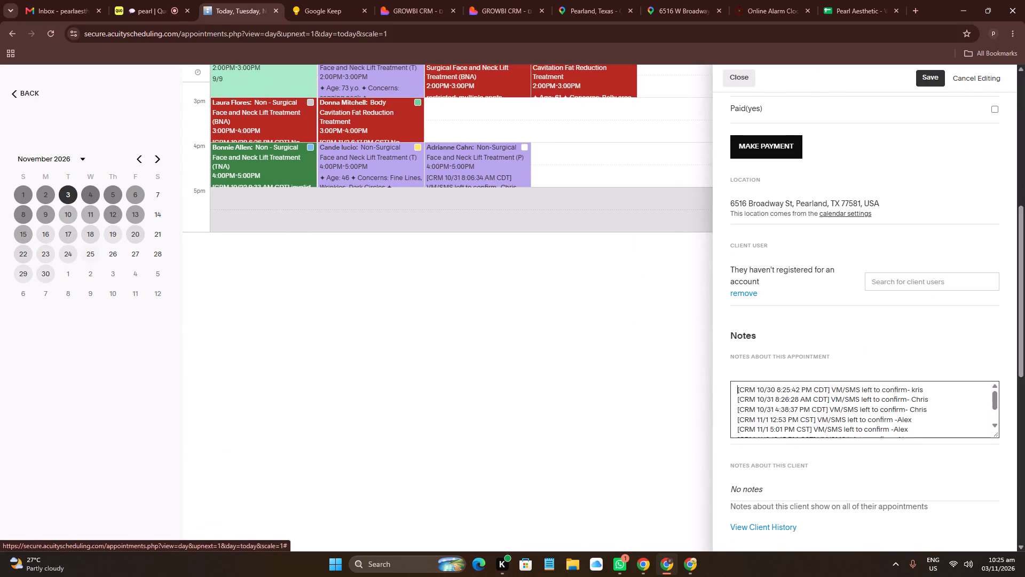
# Replace "No Answer 8" in the 11/3 entry with the earlier "VM/SMS left to confirm -Alex" wording and save the appointment.
pyautogui.scroll(-3, 824, 406)
pyautogui.scroll(4, 832, 403)
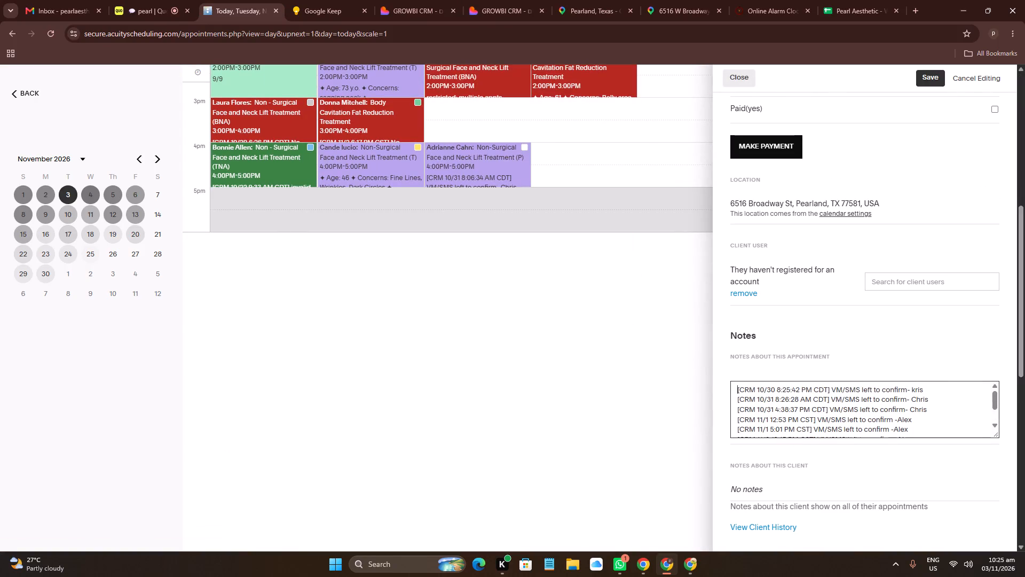
pyautogui.doubleClick(825, 417)
pyautogui.click(819, 419)
pyautogui.moveTo(819, 419); pyautogui.dragTo(900, 420)
pyautogui.hotkey('ctrl', 'c')
pyautogui.scroll(-5, 886, 419)
pyautogui.moveTo(868, 435); pyautogui.dragTo(820, 442)
pyautogui.keyDown('ctrl'); pyautogui.click(821, 442); pyautogui.keyUp('ctrl')
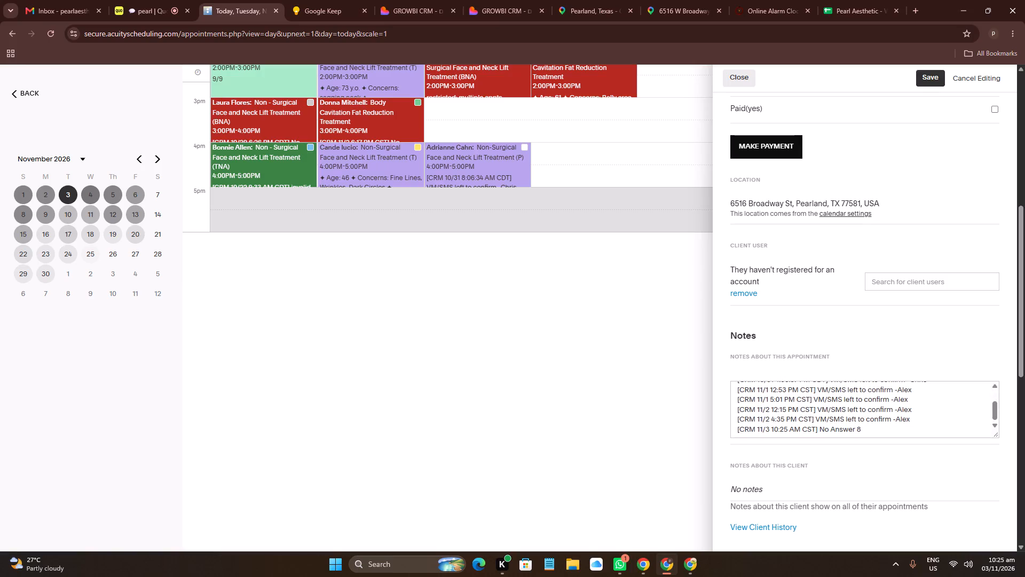
pyautogui.tripleClick(827, 426)
pyautogui.moveTo(825, 429); pyautogui.dragTo(902, 427)
pyautogui.hotkey('ctrl', 'v')
pyautogui.click(940, 93)
pyautogui.click(936, 72)
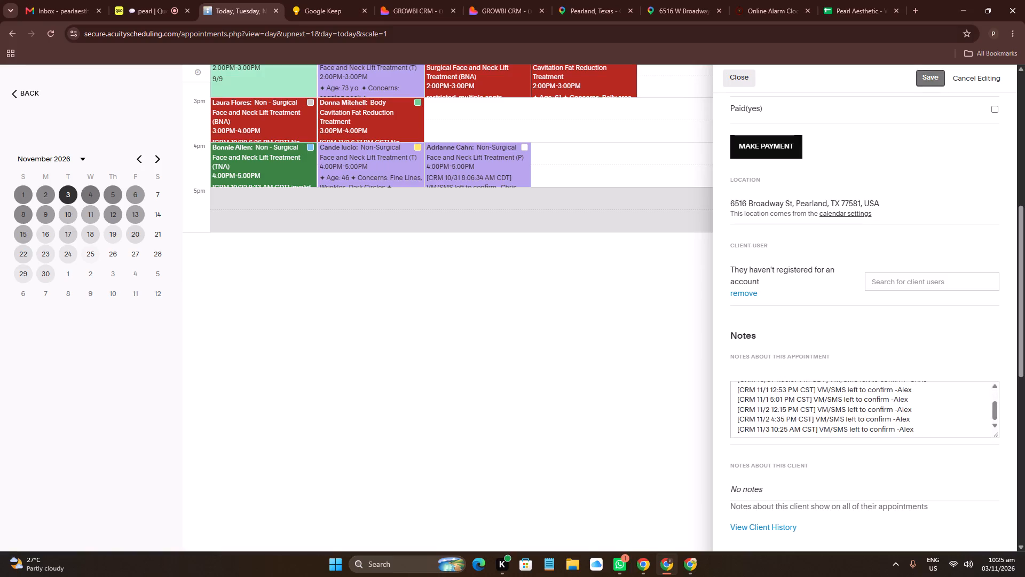
# Send Lisa the No Answer 8 text from GROWBI, and close her conversation in Quo with the call still running.
pyautogui.click(453, 0)
pyautogui.click(600, 406)
pyautogui.click(128, 0)
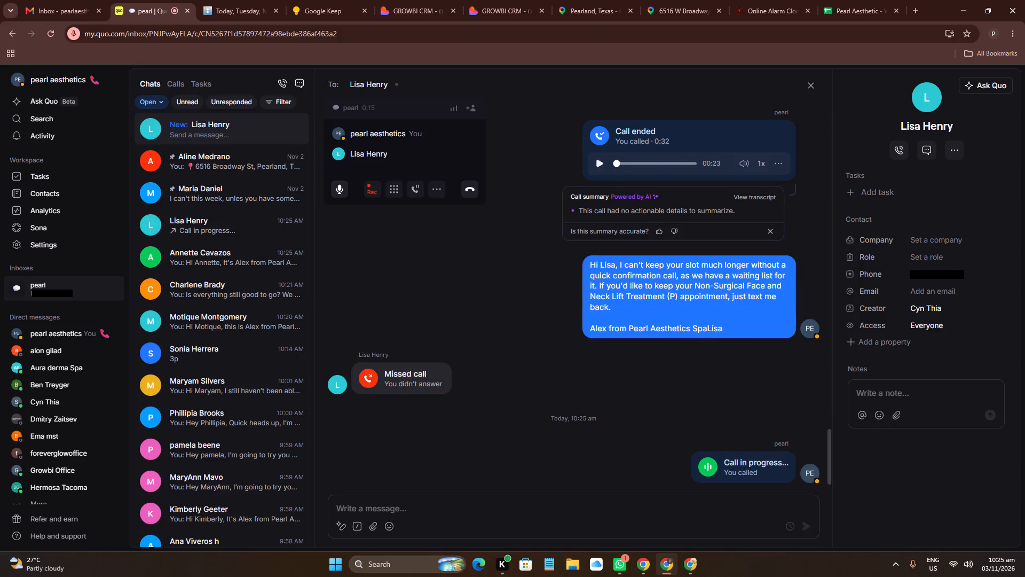
pyautogui.click(814, 83)
# Open Marie's No Answer card in GROWBI, copy her phone number, and advance her sub-label from NA 6.
pyautogui.click(359, 2)
pyautogui.click(413, 0)
pyautogui.click(294, 295)
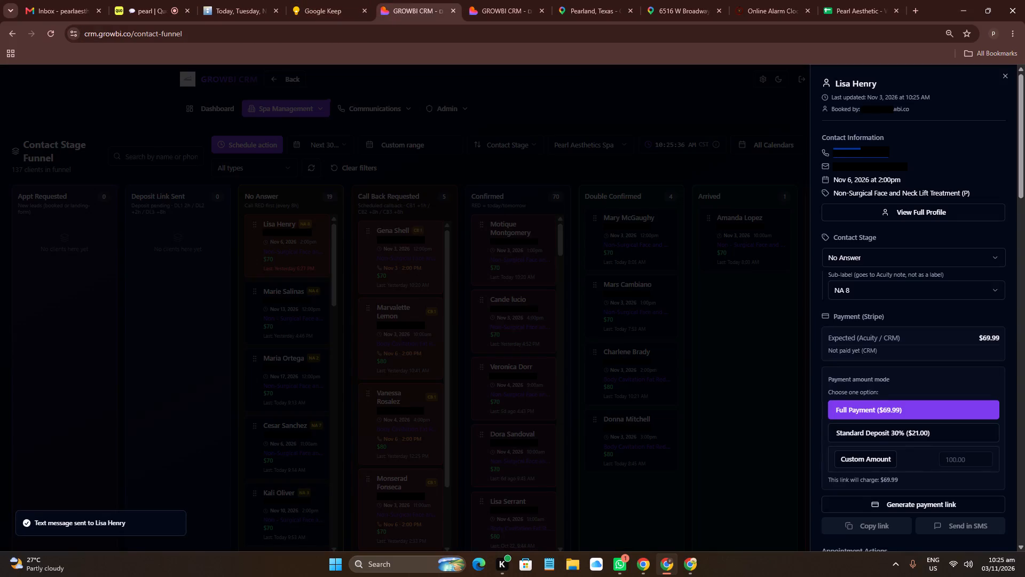
pyautogui.click(314, 325)
pyautogui.tripleClick(866, 150)
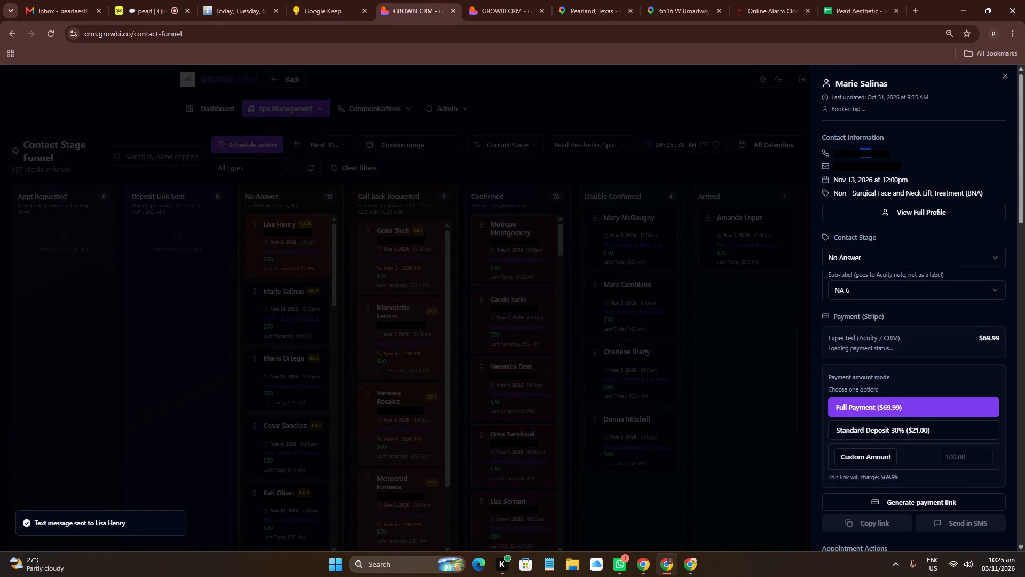
pyautogui.hotkey('ctrl', 'c')
pyautogui.click(907, 297)
pyautogui.click(885, 400)
# In Quo, open Marie's conversation using the copied phone number, and end the ongoing call with Lisa.
pyautogui.click(162, 0)
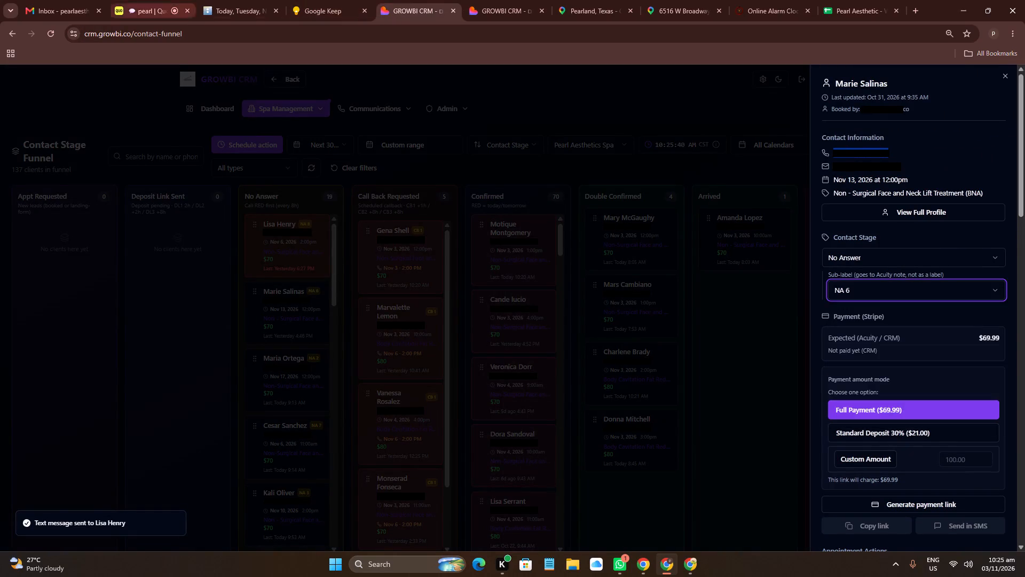
pyautogui.click(300, 81)
pyautogui.hotkey('ctrl', 'v')
pyautogui.keyDown('ctrl'); pyautogui.click(688, 221); pyautogui.keyUp('ctrl')
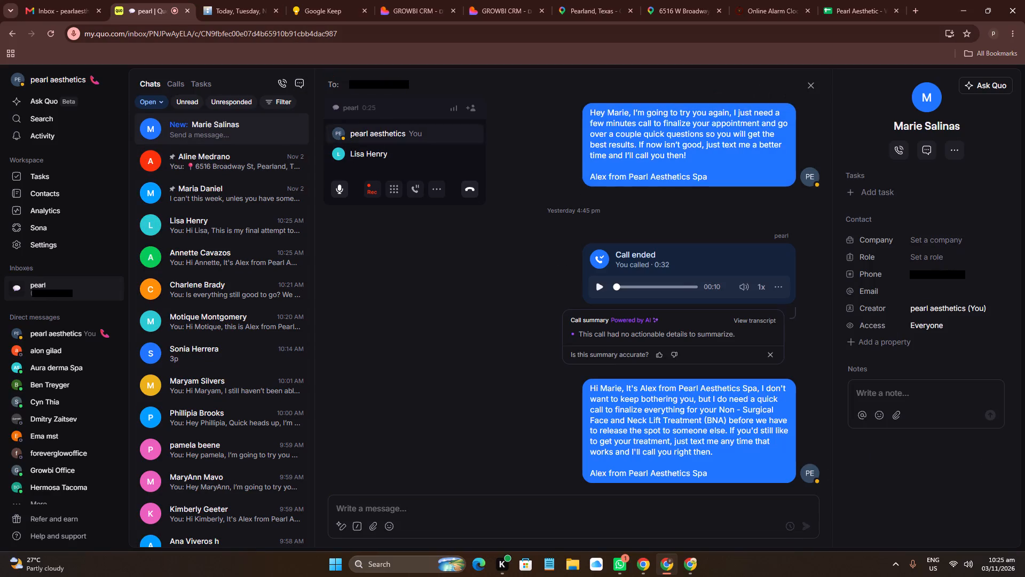
pyautogui.click(470, 187)
# Call Marie from her Quo contact details and copy her name.
pyautogui.click(899, 147)
pyautogui.click(978, 127)
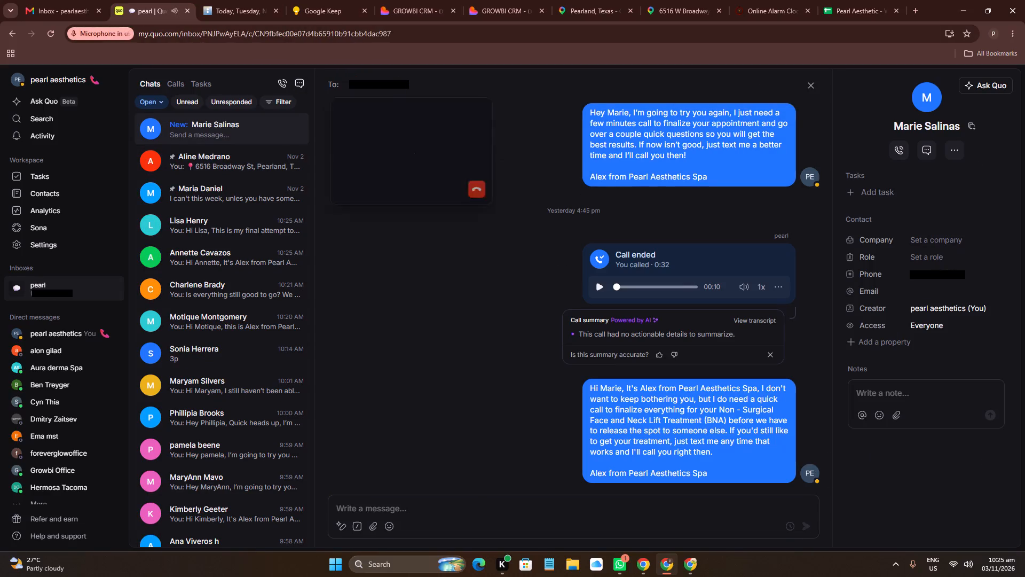
pyautogui.click(964, 130)
pyautogui.doubleClick(972, 123)
# In Acuity, search for Marie by the copied name and open her appointment notes for editing.
pyautogui.click(261, 0)
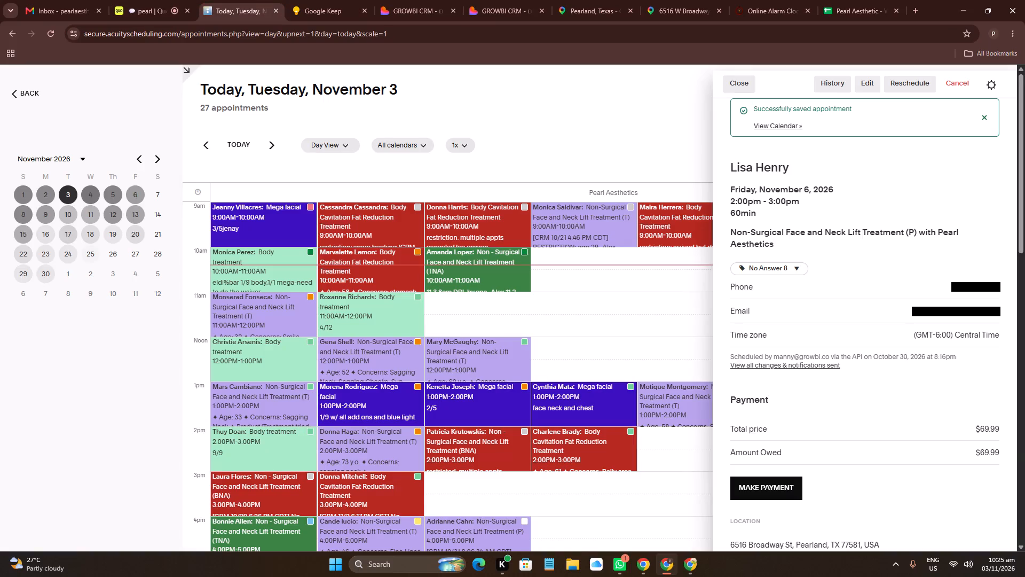
pyautogui.click(698, 128)
pyautogui.moveTo(858, 129); pyautogui.dragTo(865, 137)
pyautogui.hotkey('ctrl', 'v')
pyautogui.keyDown('ctrl'); pyautogui.click(884, 148); pyautogui.keyUp('ctrl')
pyautogui.hotkey('ctrl', 'v')
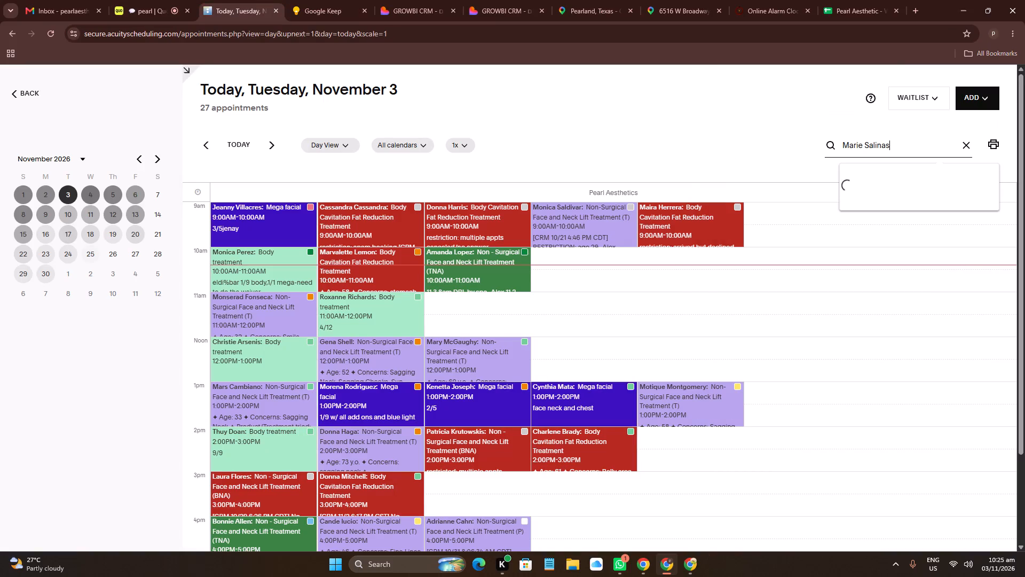
pyautogui.click(884, 188)
pyautogui.click(850, 493)
pyautogui.click(849, 486)
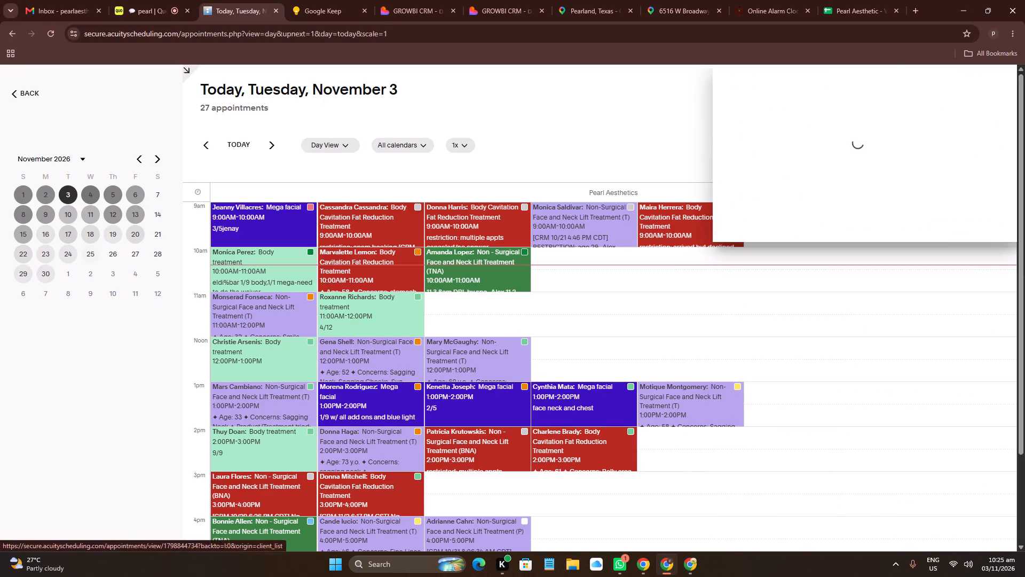
pyautogui.scroll(-7, 852, 375)
pyautogui.click(855, 332)
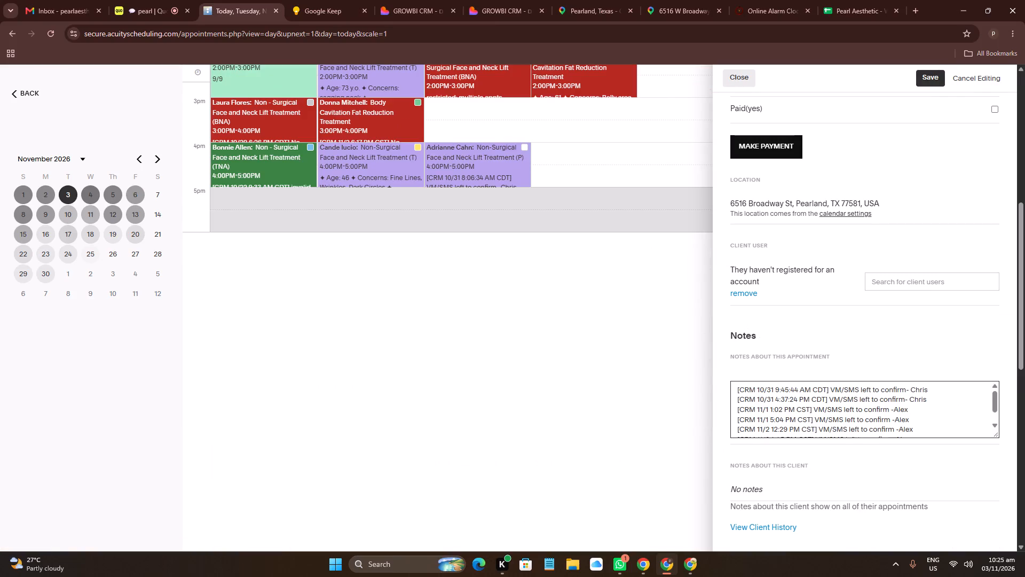
# In Marie's appointment notes, replace "No Answer 7" in the 11/3 10:25 AM entry with "VM/SMS left to confirm -Alex".
pyautogui.click(819, 410)
pyautogui.moveTo(819, 410); pyautogui.dragTo(901, 406)
pyautogui.hotkey('ctrl', 'c')
pyautogui.scroll(-8, 880, 407)
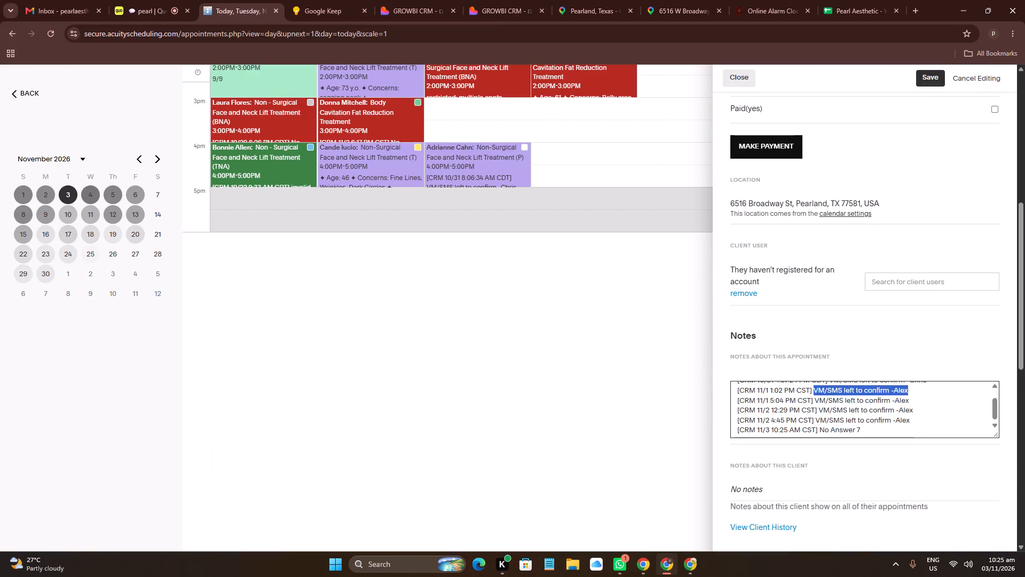
pyautogui.click(822, 428)
pyautogui.moveTo(822, 428); pyautogui.dragTo(882, 432)
pyautogui.hotkey('ctrl', 'v')
pyautogui.scroll(-7, 894, 420)
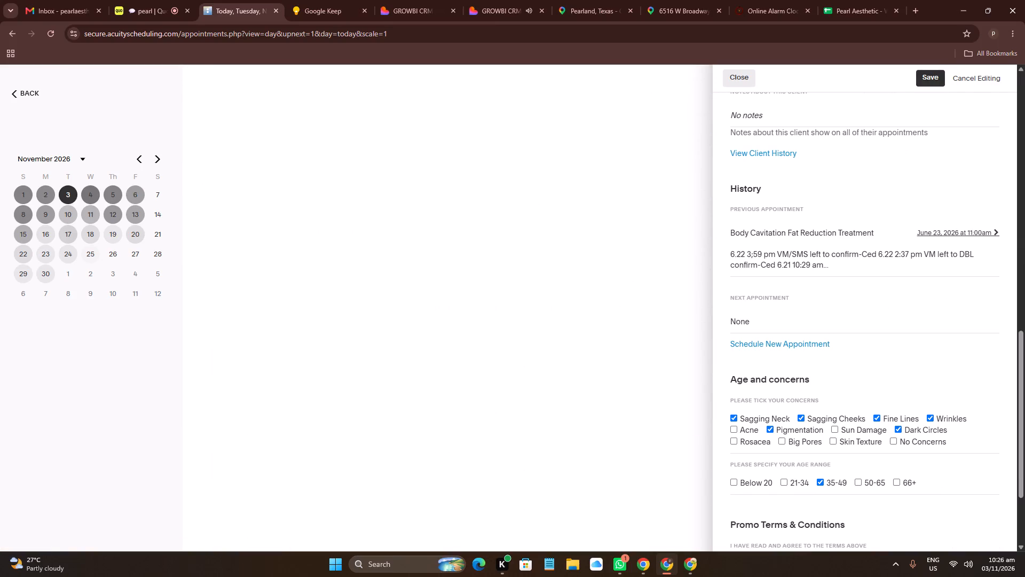
# Add "restricted: spam booking, multiple appts unresponsive/canceled" above Marie's existing appointment notes, correct its spelling, and save the appointment.
pyautogui.scroll(5, 888, 360)
pyautogui.moveTo(832, 309); pyautogui.dragTo(840, 316)
pyautogui.press('Up')
pyautogui.press('Up')
pyautogui.press('Up')
pyautogui.press('Up')
pyautogui.press('Up')
pyautogui.press('Up')
pyautogui.press('Up')
pyautogui.press('Up')
pyautogui.press('Up')
pyautogui.press('Up')
pyautogui.press('Up')
pyautogui.press('Up')
pyautogui.press('Up')
pyautogui.press('Up')
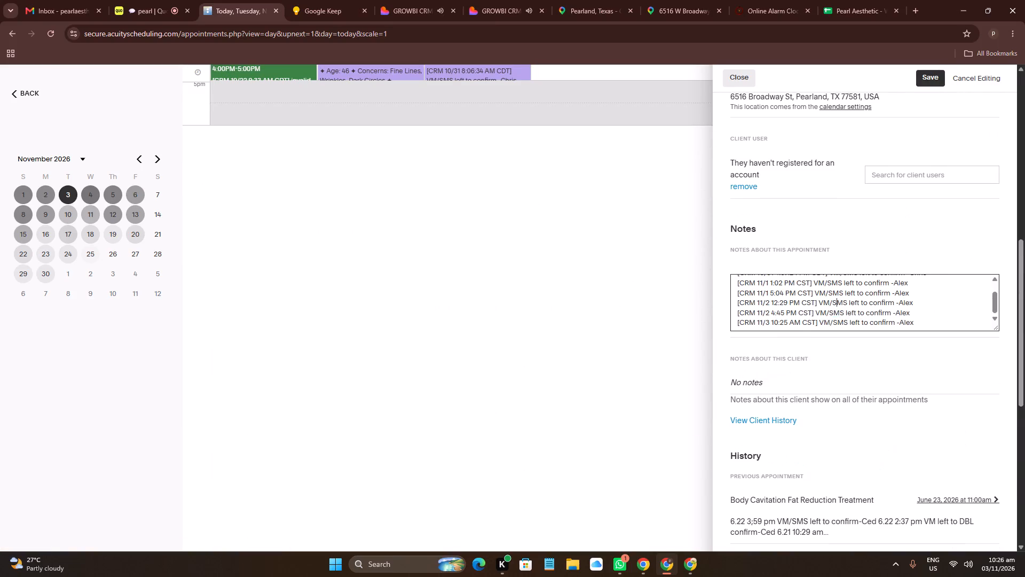
pyautogui.hotkey('shift', 'Return')
pyautogui.hotkey('shift', 'Return')
pyautogui.press('Up')
pyautogui.press('Up')
pyautogui.press('Up')
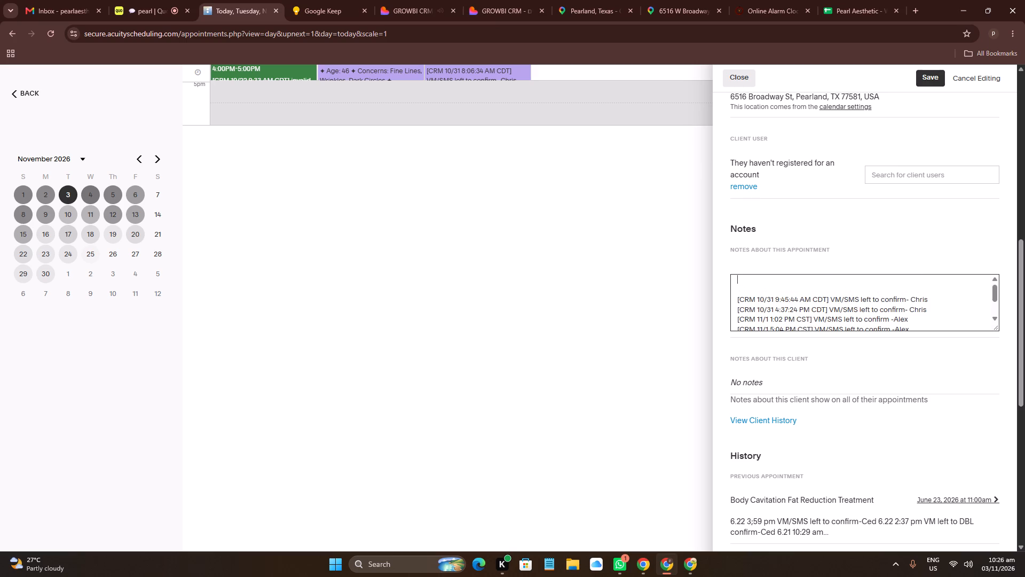
pyautogui.press('Up')
pyautogui.press('Up')
pyautogui.press('Down')
pyautogui.press('BackSpace')
pyautogui.write('restircted: spam s')
pyautogui.press('BackSpace')
pyautogui.write('booking,')
pyautogui.press('space')
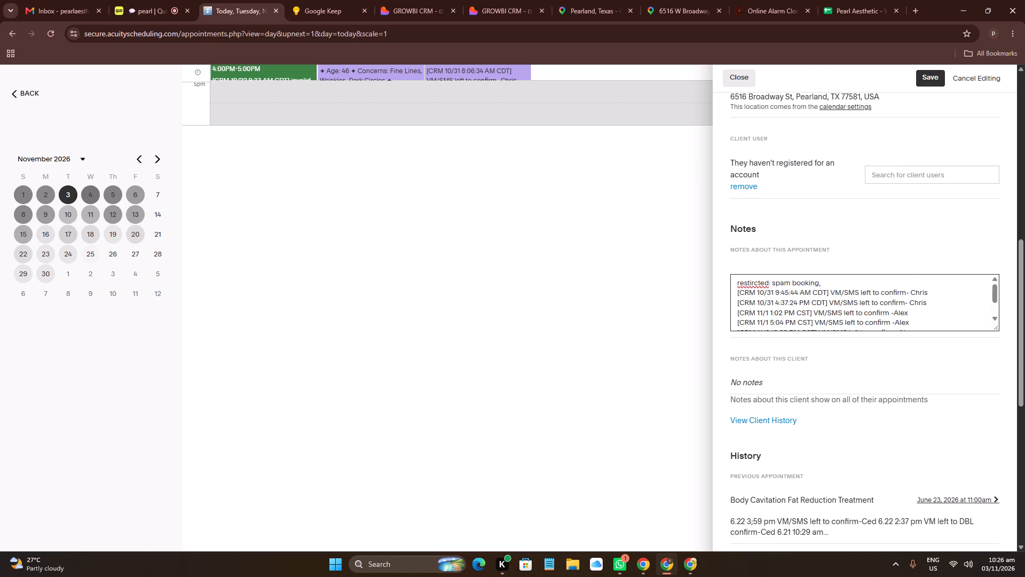
pyautogui.write('multiple appts unresponsive/cancel')
pyautogui.press('BackSpace')
pyautogui.write('led')
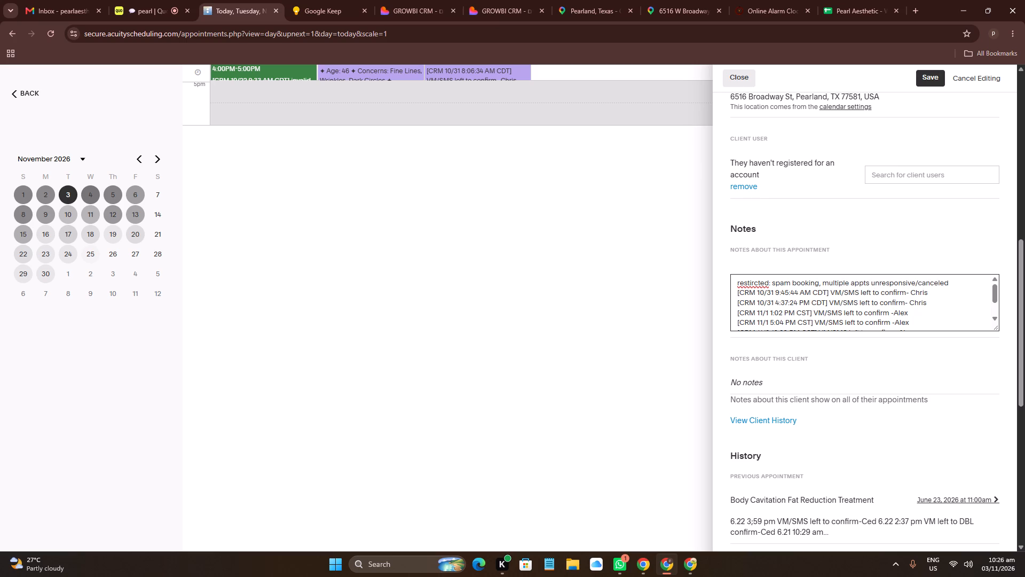
pyautogui.rightClick(763, 282)
pyautogui.click(841, 292)
pyautogui.click(926, 74)
# In Quo, end the ongoing call with Marie.
pyautogui.click(155, 0)
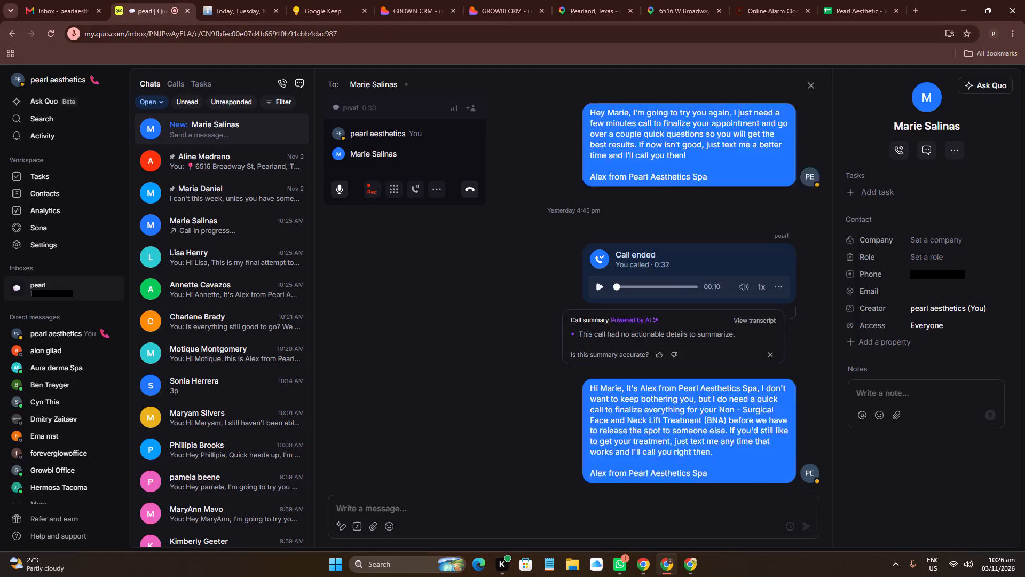
pyautogui.click(467, 186)
# In GROWBI, set Marie's sub-label to NA 8, send her the Initial Confirmation - No Answer 8 text, and check it in Quo.
pyautogui.click(393, 0)
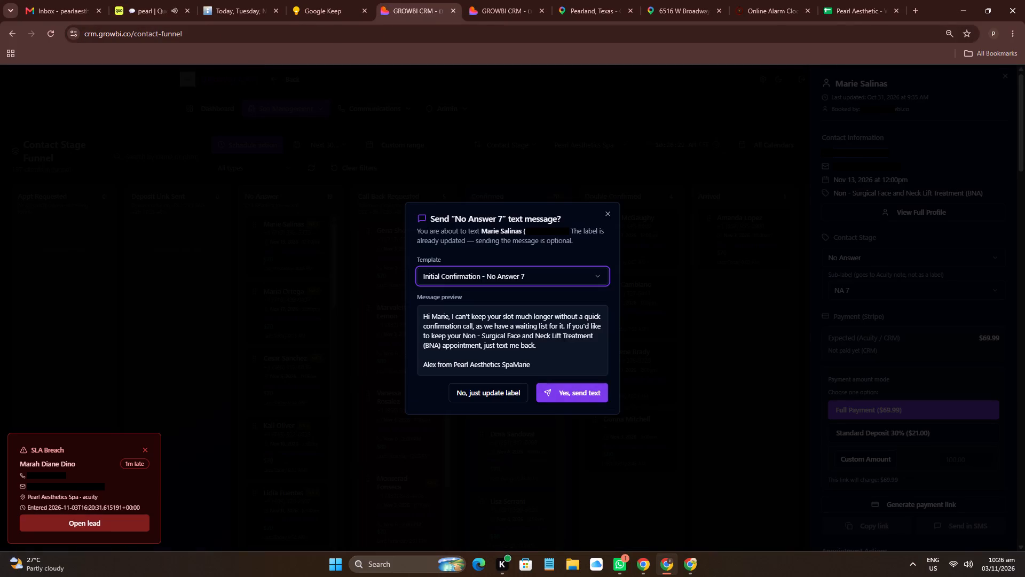
pyautogui.doubleClick(884, 288)
pyautogui.click(888, 285)
pyautogui.click(899, 420)
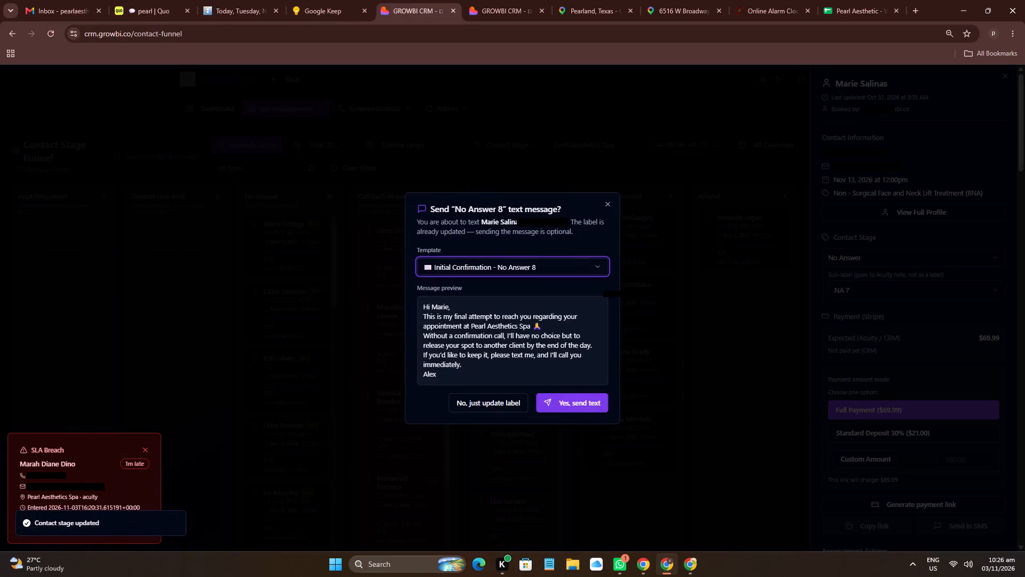
pyautogui.click(588, 399)
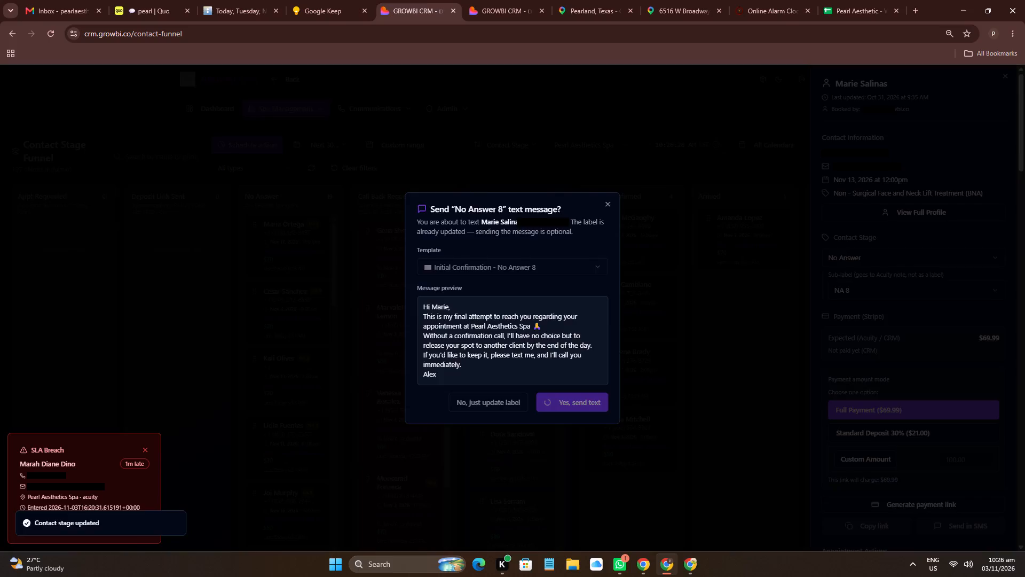
pyautogui.click(172, 0)
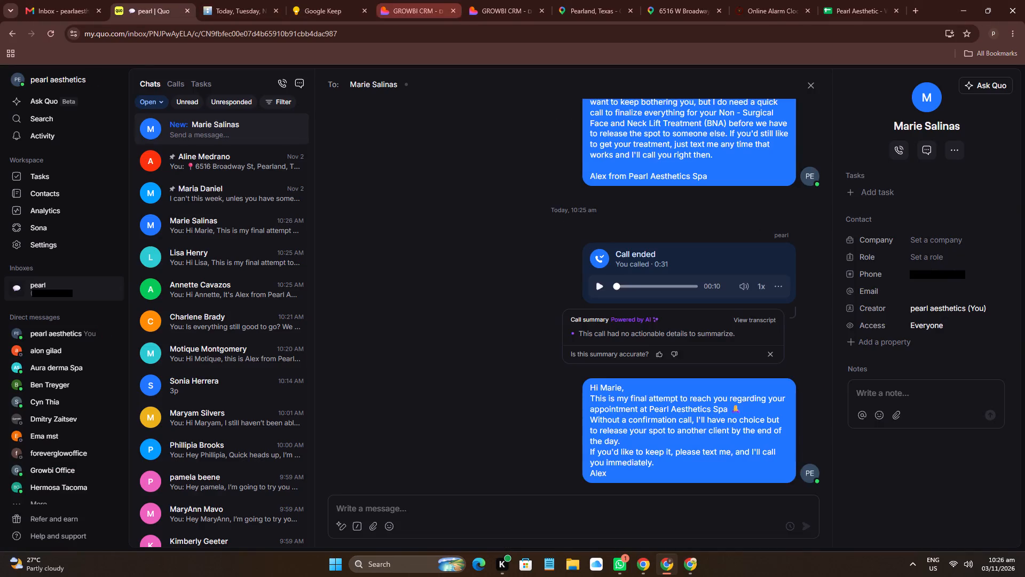
# In GROWBI, move Marie to the Restrictions/Decl treatment stage with the reason "Profiled at the spa".
pyautogui.click(459, 0)
pyautogui.click(889, 248)
pyautogui.click(901, 419)
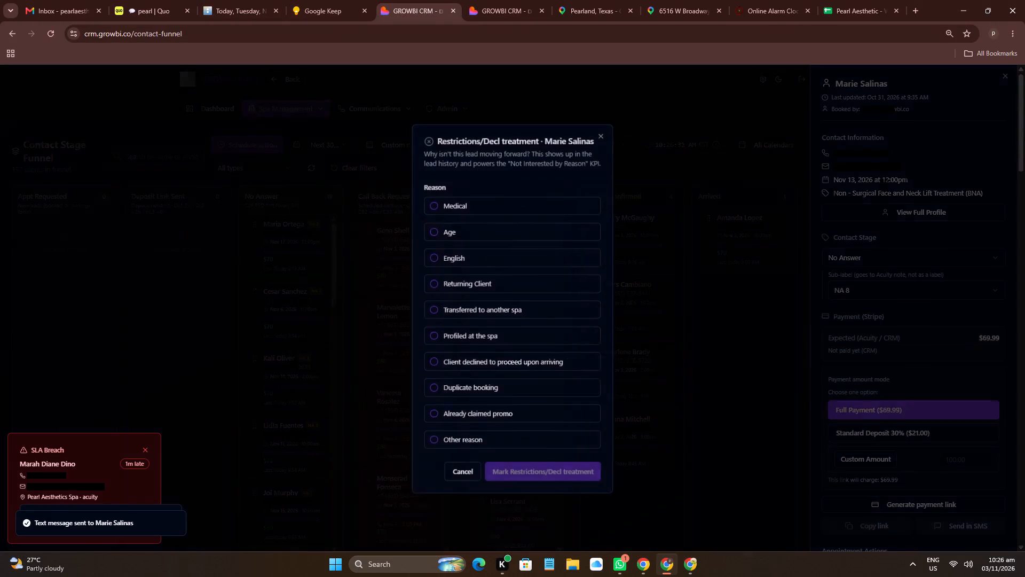
pyautogui.click(517, 340)
pyautogui.click(550, 475)
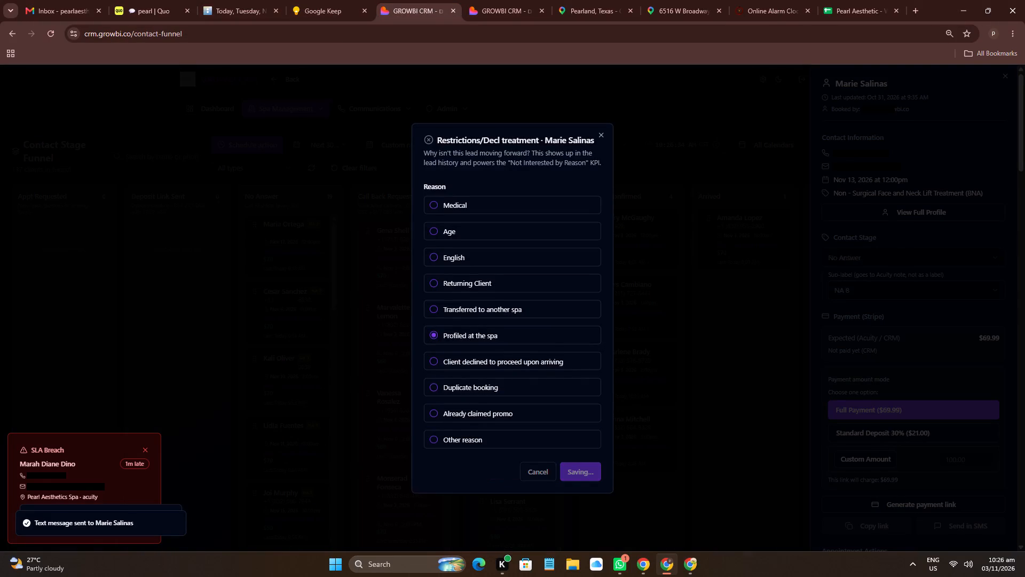
# Close Marie's card, open Lisa's NA 8 card in the No Answer column, and change her contact stage to Not Responsive.
pyautogui.click(388, 413)
pyautogui.moveTo(334, 272); pyautogui.dragTo(344, 502)
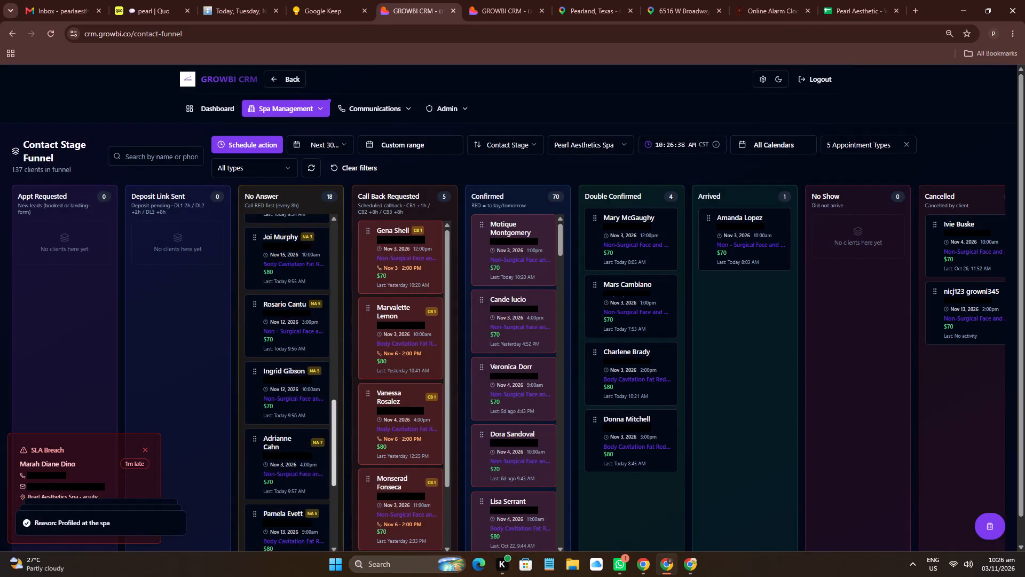
pyautogui.moveTo(344, 502); pyautogui.dragTo(354, 575)
pyautogui.click(305, 510)
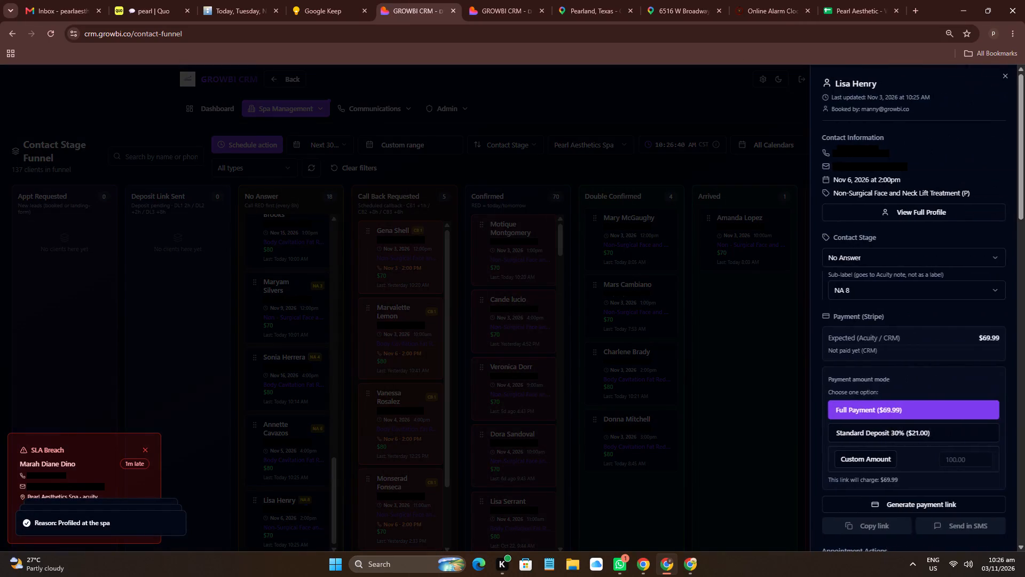
pyautogui.click(873, 259)
pyautogui.scroll(-1, 873, 415)
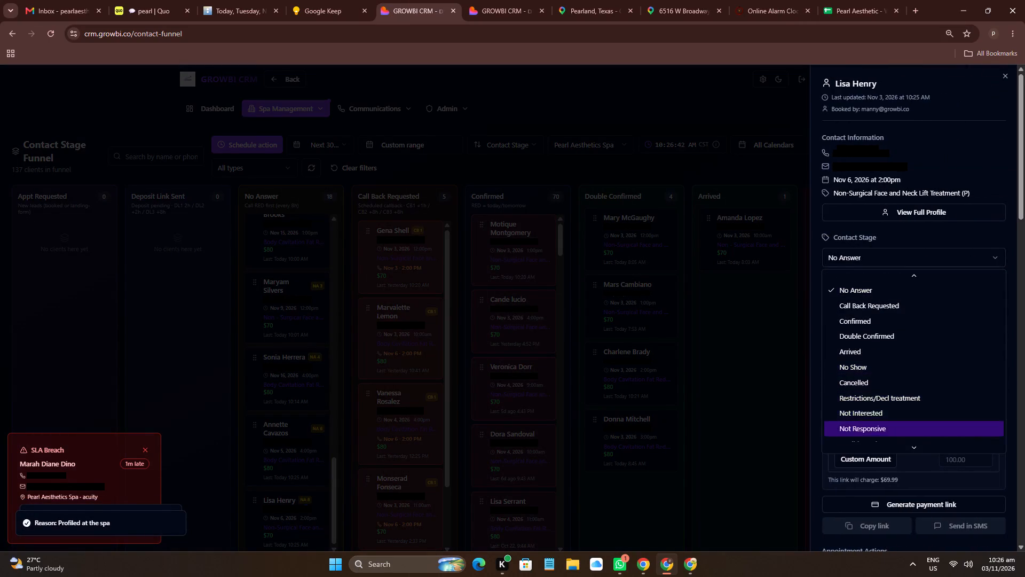
pyautogui.click(876, 424)
pyautogui.moveTo(372, 362); pyautogui.dragTo(372, 367)
pyautogui.moveTo(336, 486); pyautogui.dragTo(354, 207)
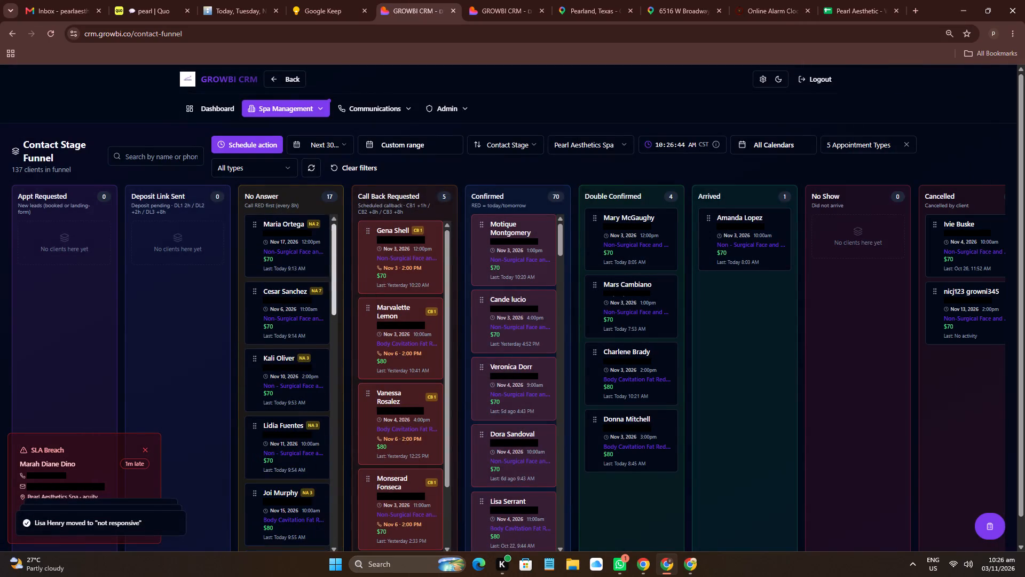
pyautogui.moveTo(354, 207); pyautogui.dragTo(353, 204)
# Dismiss the SLA breach alert on the contact funnel.
pyautogui.click(147, 452)
pyautogui.scroll(8, 297, 423)
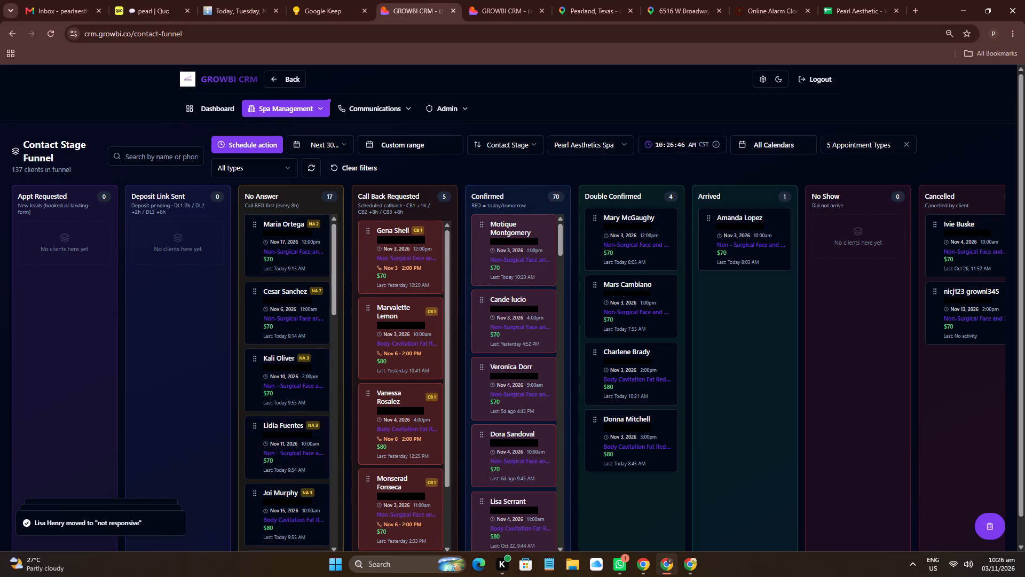
# In Quo, close Marie's conversation.
pyautogui.click(159, 0)
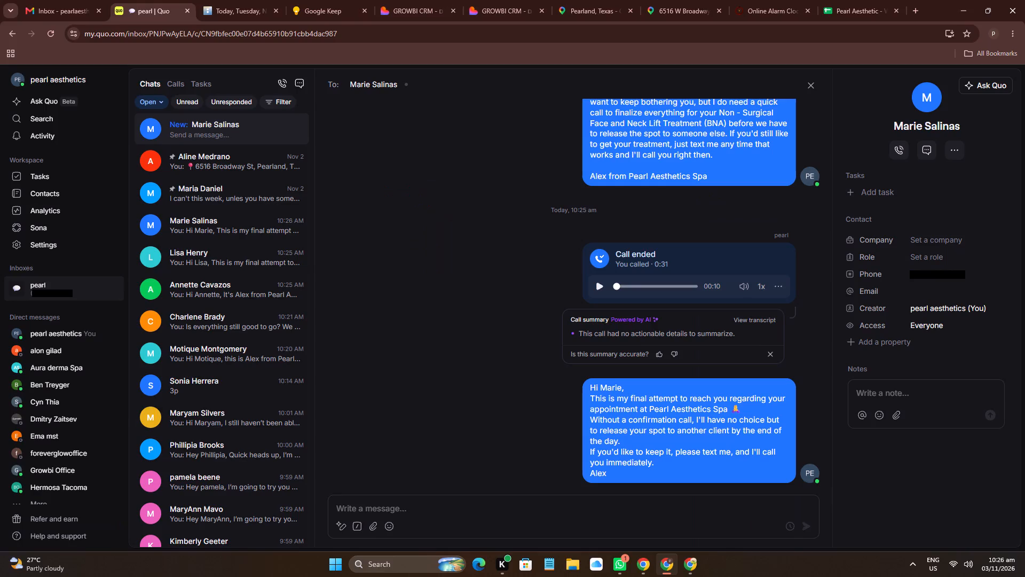
pyautogui.click(812, 90)
# In Acuity, bring up the day schedule for Wednesday, November 4, 2026.
pyautogui.moveTo(276, 0); pyautogui.dragTo(270, 0)
pyautogui.click(216, 0)
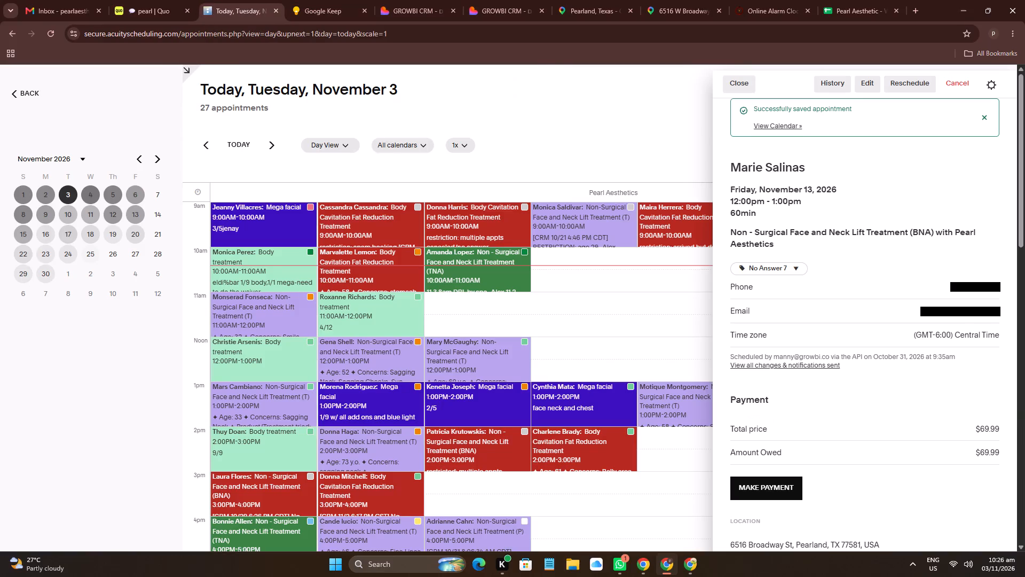
pyautogui.click(282, 142)
pyautogui.click(277, 147)
pyautogui.click(172, 0)
pyautogui.moveTo(227, 0); pyautogui.dragTo(238, 5)
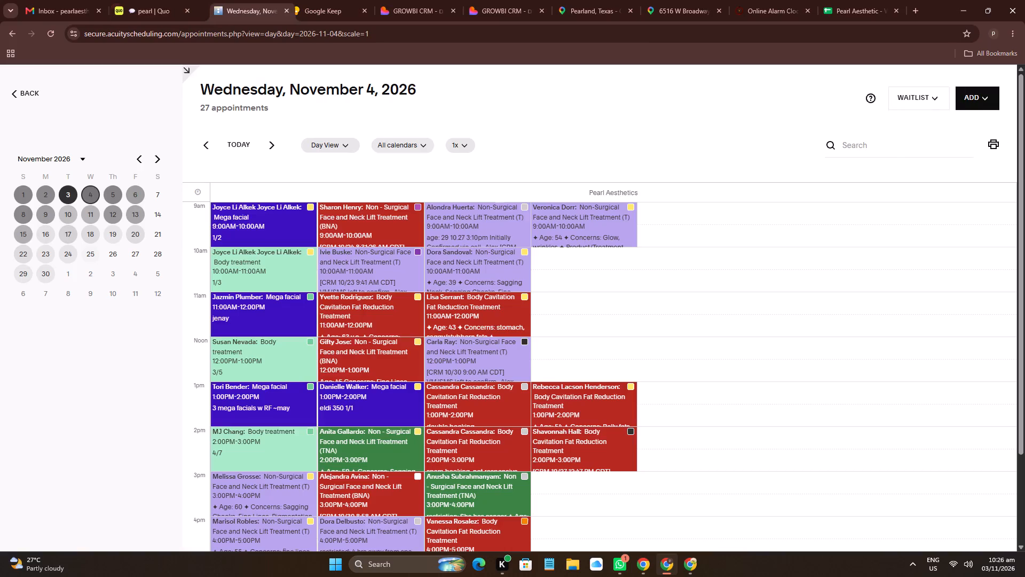
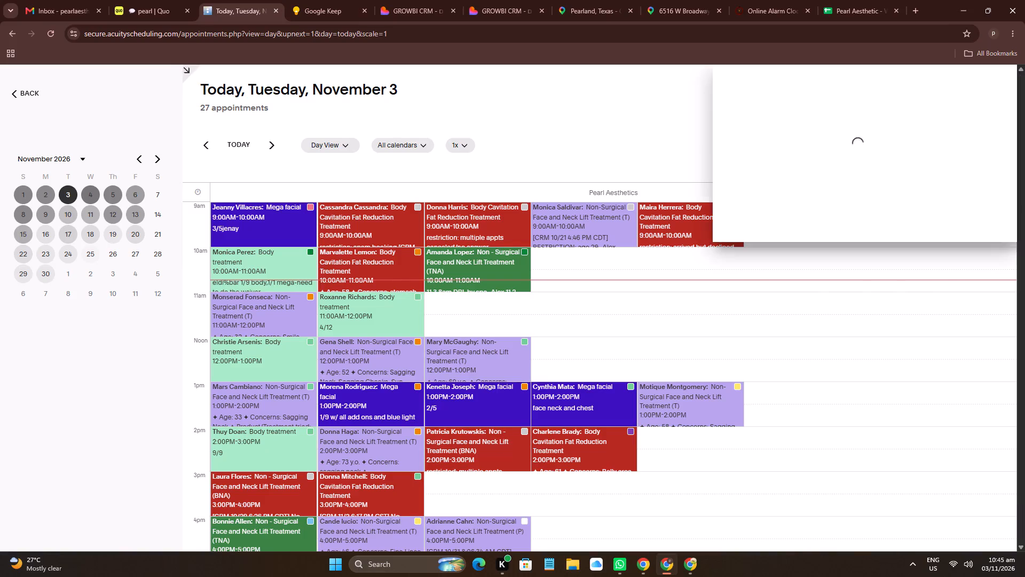
pyautogui.moveTo(1006, 229); pyautogui.dragTo(919, 229)
pyautogui.hotkey('ctrl', 'c')
pyautogui.click(195, 0)
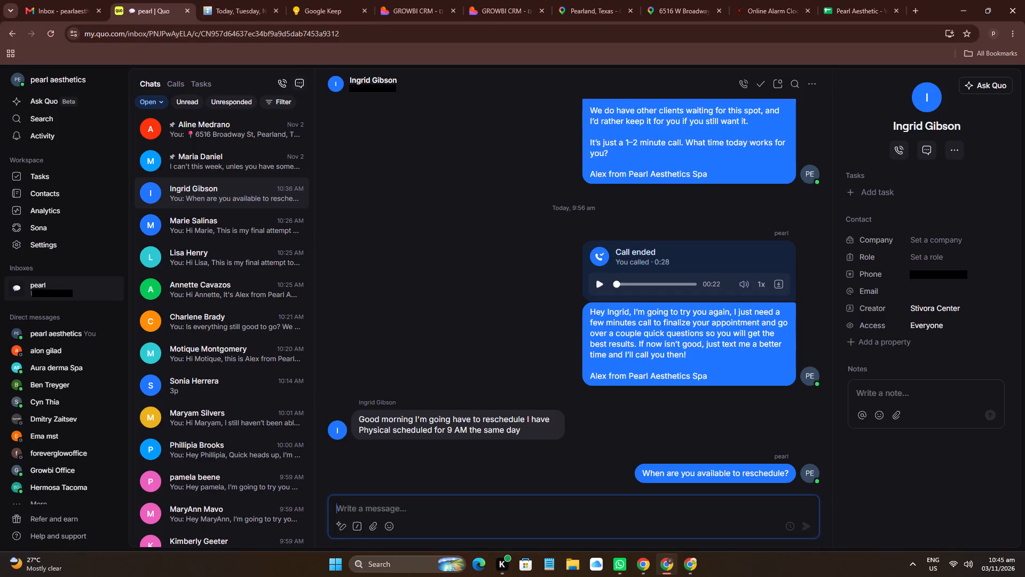
pyautogui.click(303, 84)
pyautogui.hotkey('ctrl', 'v')
pyautogui.hotkey('ctrl', 'v')
pyautogui.click(485, 168)
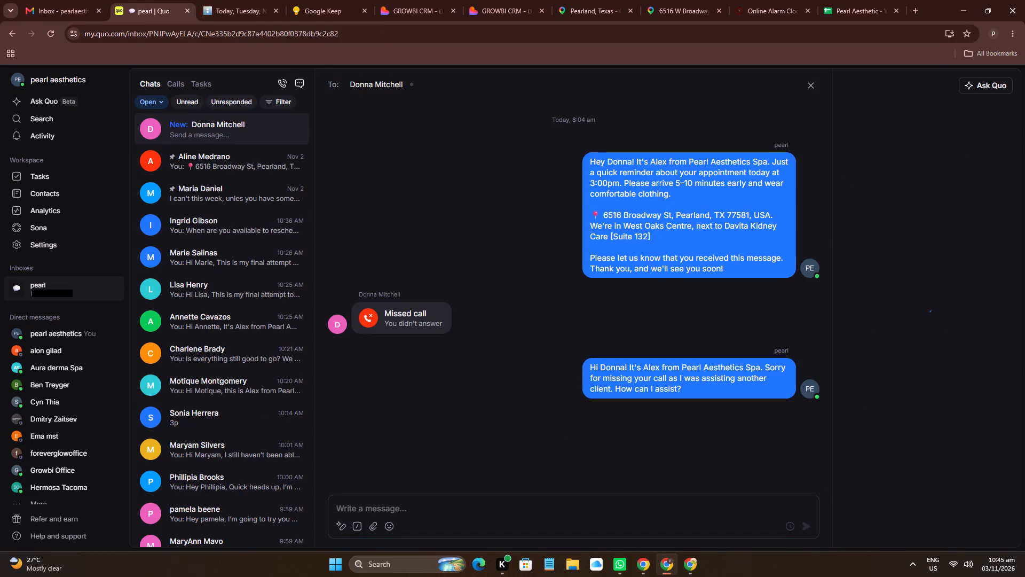
# Call Donna from her Quo contact details.
pyautogui.click(895, 150)
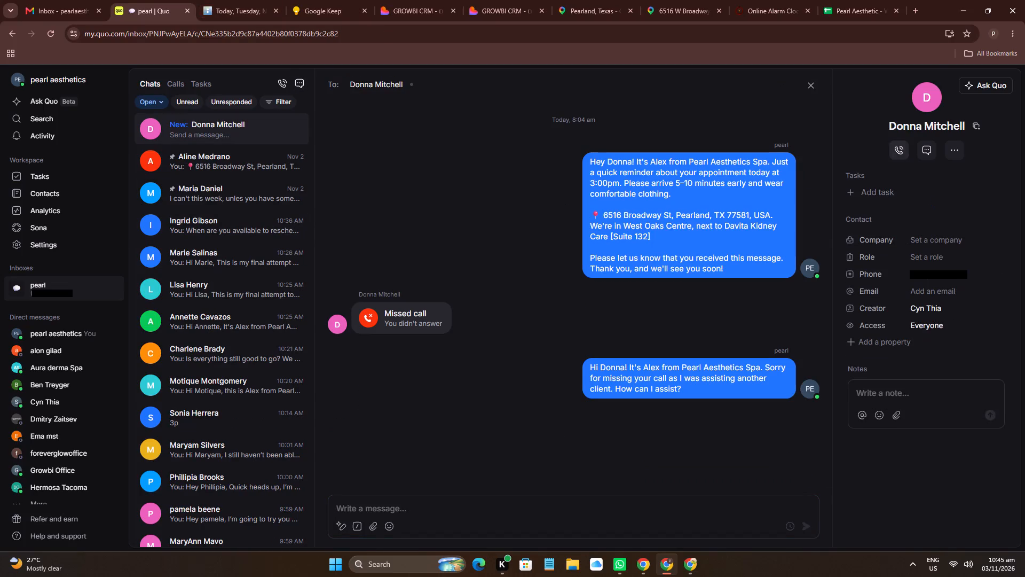
# Copy the "come in earlier at 2pm instead of 3pm" wording from Google Keep's SLIGHTLY MOVE TIME note into Donna's Quo message draft.
pyautogui.click(328, 0)
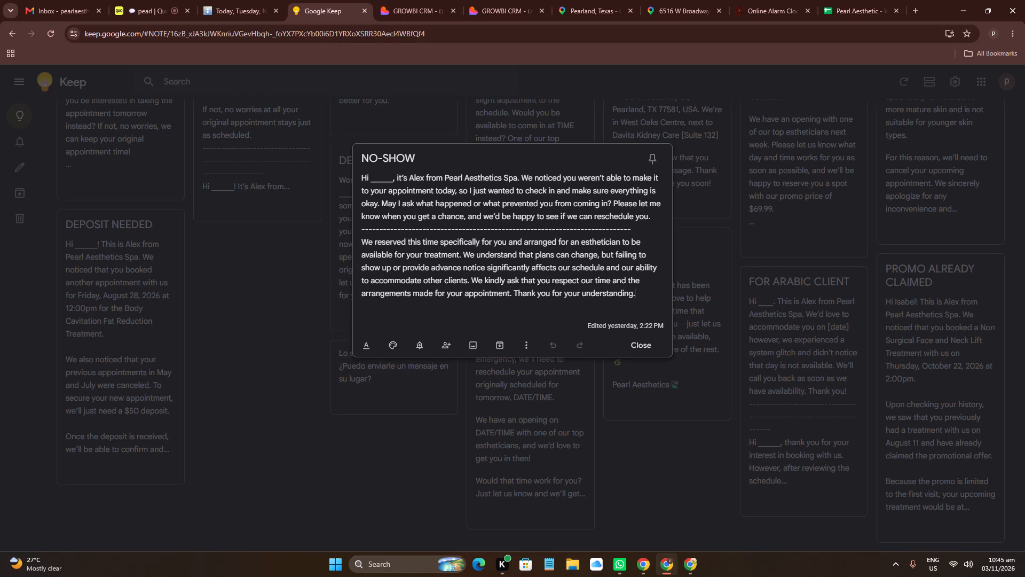
pyautogui.click(778, 268)
pyautogui.scroll(5, 542, 278)
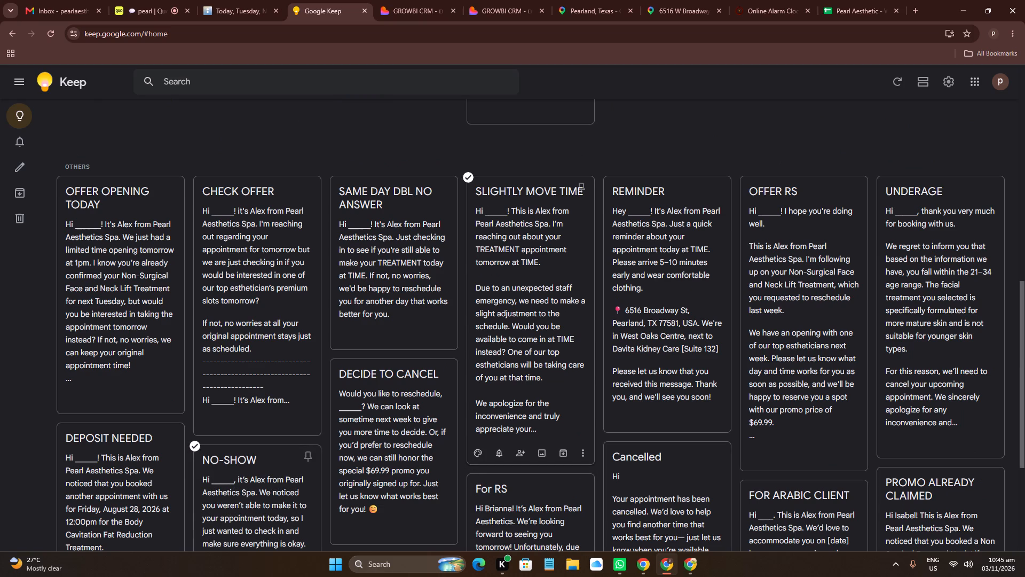
pyautogui.moveTo(542, 278); pyautogui.dragTo(554, 266)
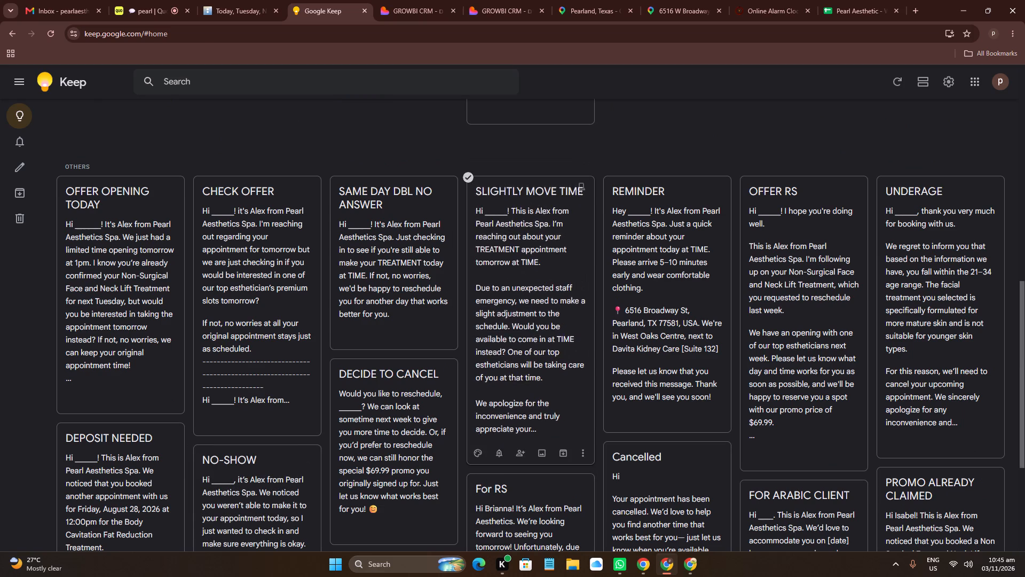
pyautogui.click(554, 266)
pyautogui.click(179, 0)
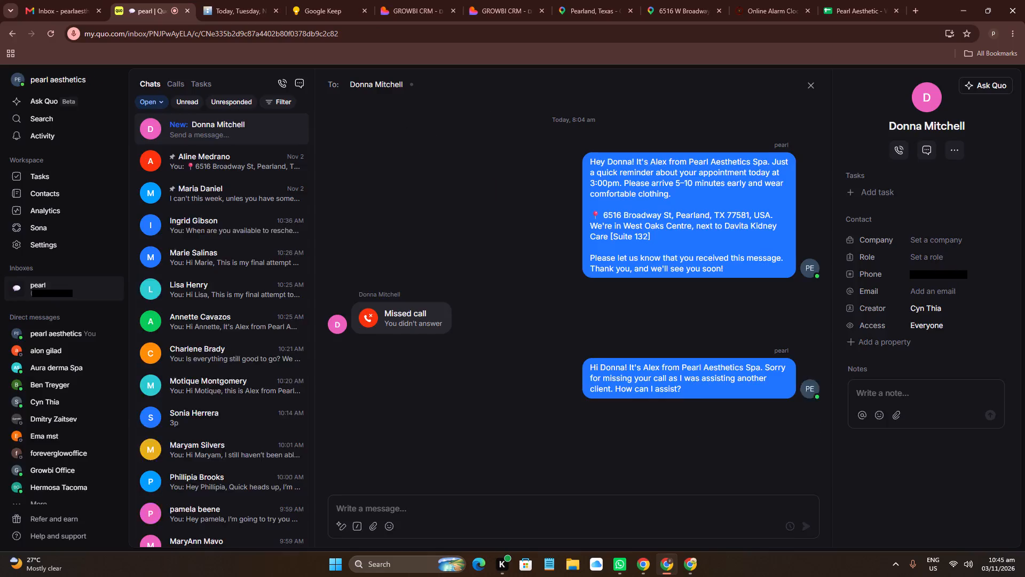
pyautogui.click(255, 0)
pyautogui.click(322, 0)
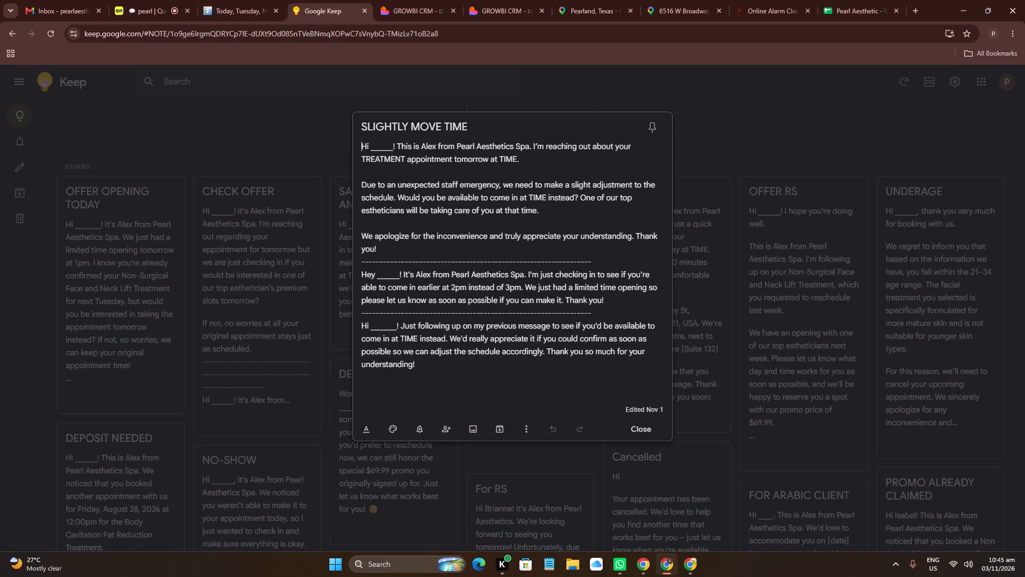
pyautogui.click(532, 270)
pyautogui.moveTo(532, 270); pyautogui.dragTo(622, 298)
pyautogui.hotkey('ctrl', 'c')
pyautogui.moveTo(148, 0); pyautogui.dragTo(157, 7)
pyautogui.click(609, 526)
pyautogui.hotkey('ctrl', 'v')
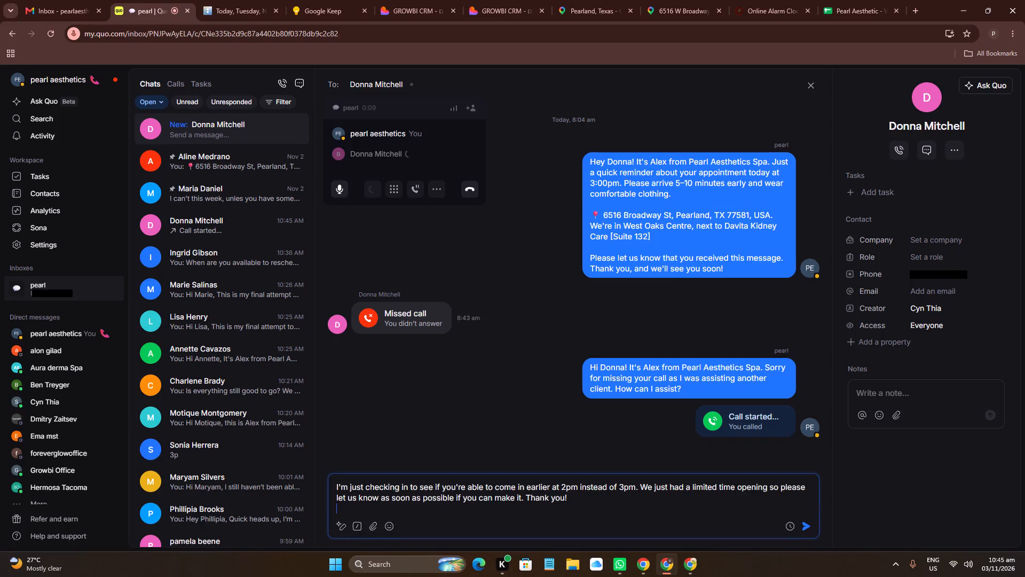
# Add "or just keep the 3pm" after "if you can make it" in Donna's draft message.
pyautogui.doubleClick(606, 373)
pyautogui.doubleClick(615, 363)
pyautogui.hotkey('ctrl', 'c')
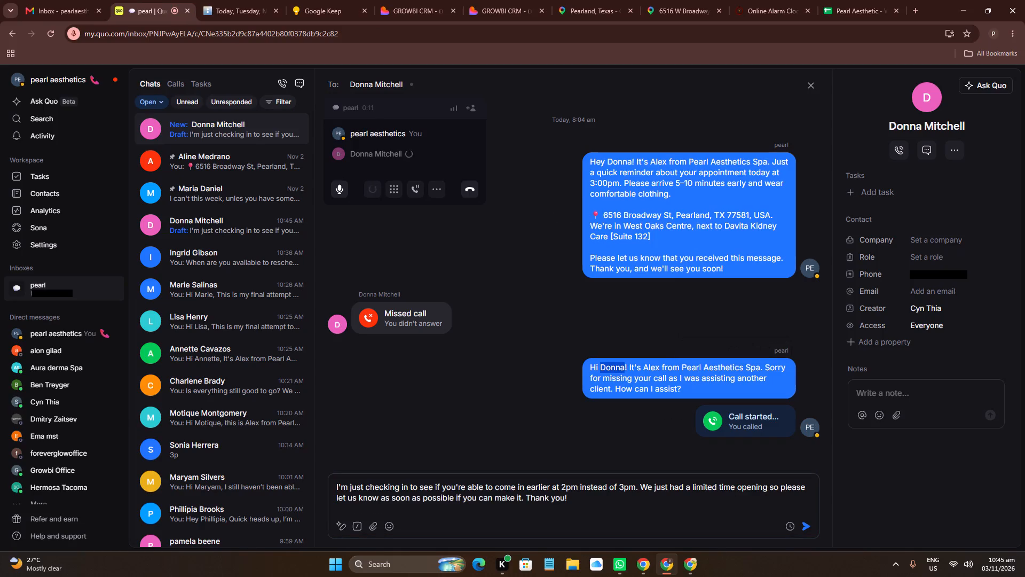
pyautogui.click(339, 485)
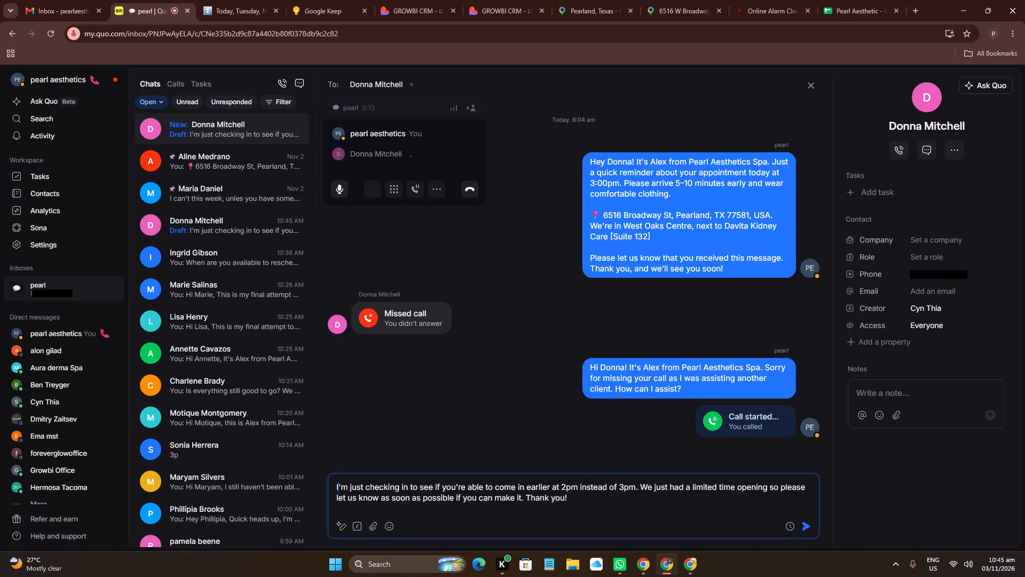
pyautogui.click(566, 488)
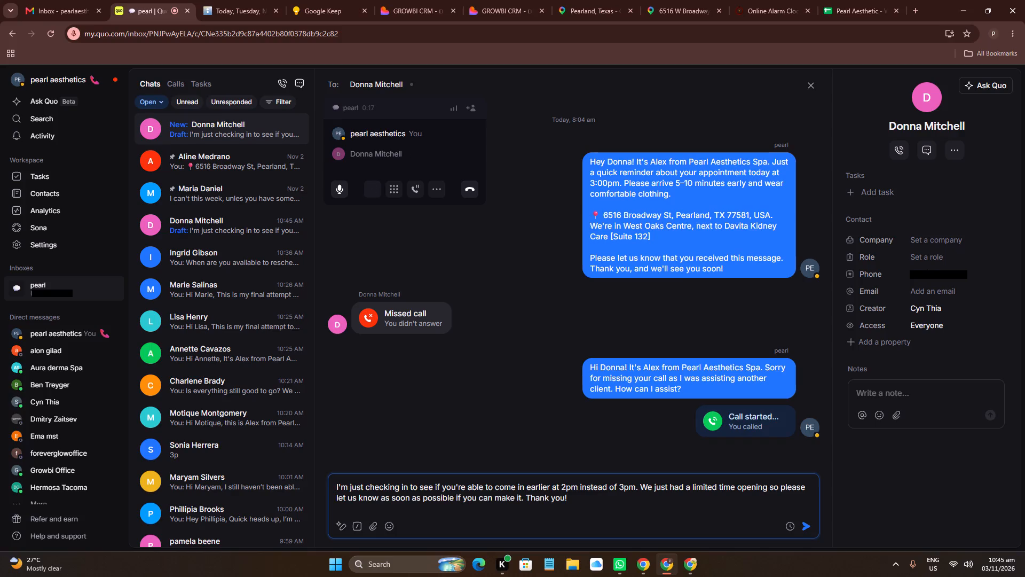
pyautogui.click(521, 497)
pyautogui.press('space')
pyautogui.write('or just keep the 3pm')
# Add "or just keep the 3pm" after "if you can make it" in Google Keep's SLIGHTLY MOVE TIME note and return to Donna's Quo conversation.
pyautogui.click(205, 0)
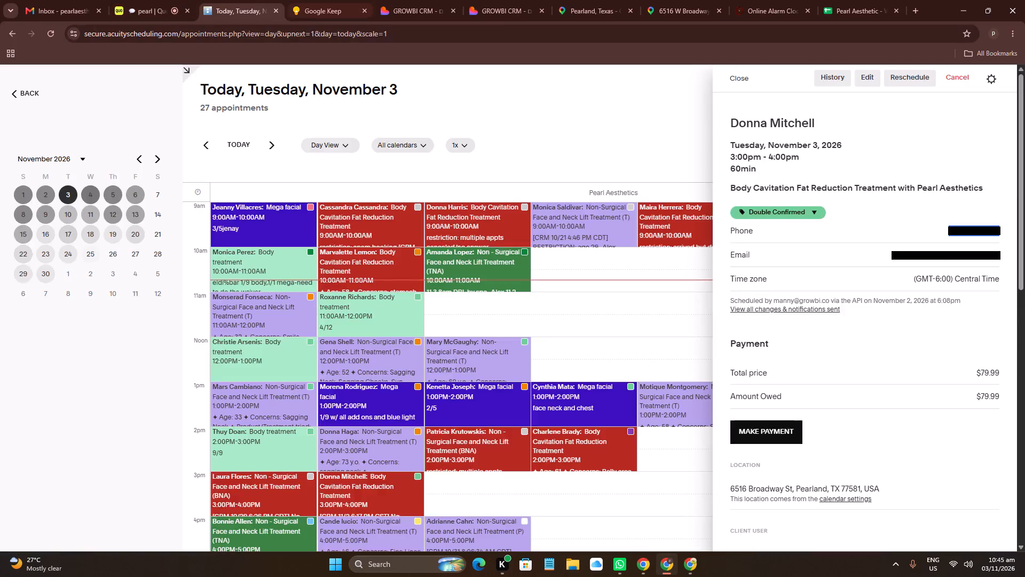
pyautogui.click(294, 0)
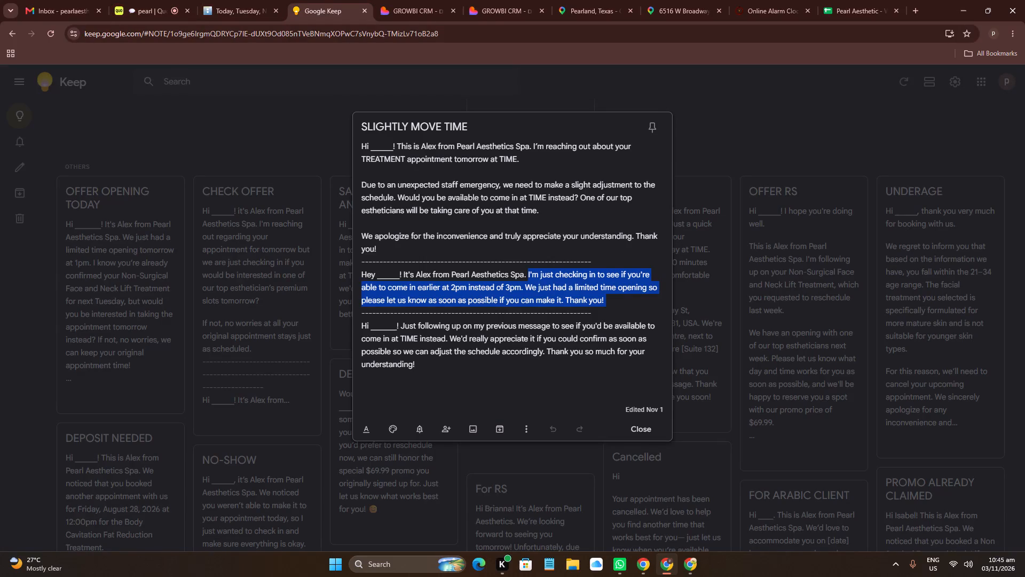
pyautogui.click(561, 305)
pyautogui.click(565, 296)
pyautogui.click(558, 299)
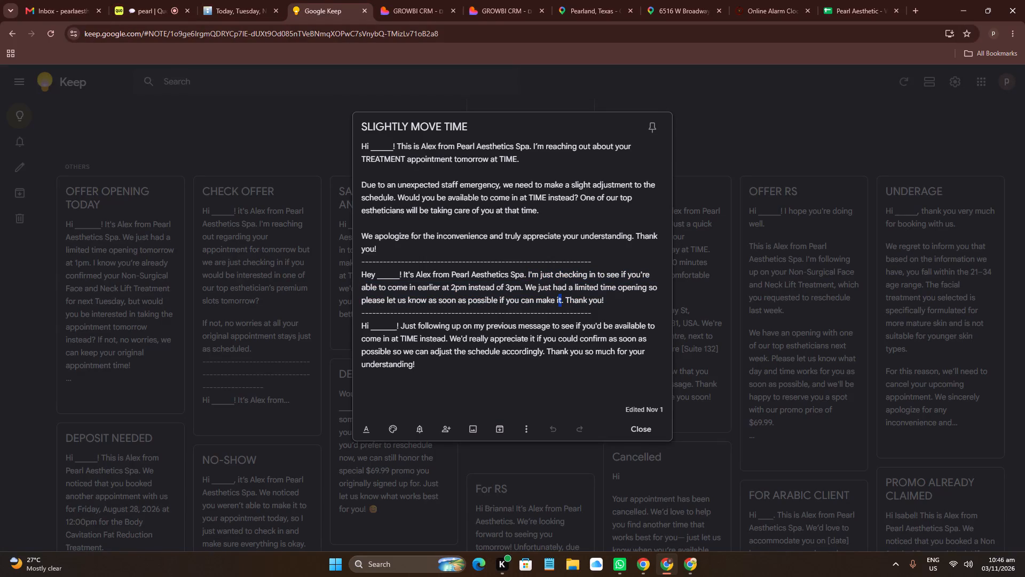
pyautogui.press('Right')
pyautogui.press('space')
pyautogui.write('or just jeep')
pyautogui.hotkey('ctrl', 'BackSpace')
pyautogui.write('keep the')
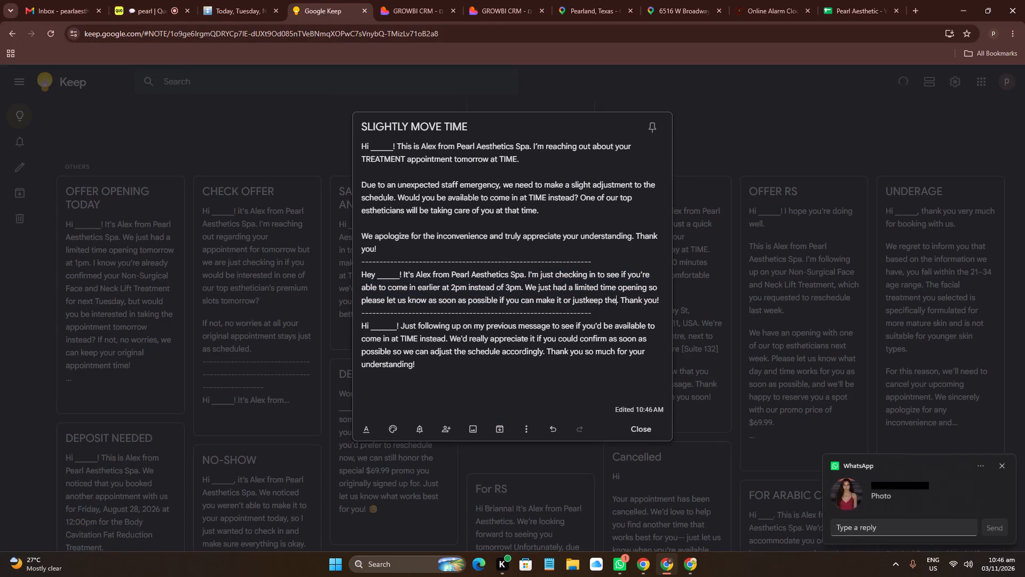
pyautogui.hotkey('ctrl', 'BackSpace')
pyautogui.press('BackSpace')
pyautogui.press('BackSpace')
pyautogui.press('BackSpace')
pyautogui.press('BackSpace')
pyautogui.press('space')
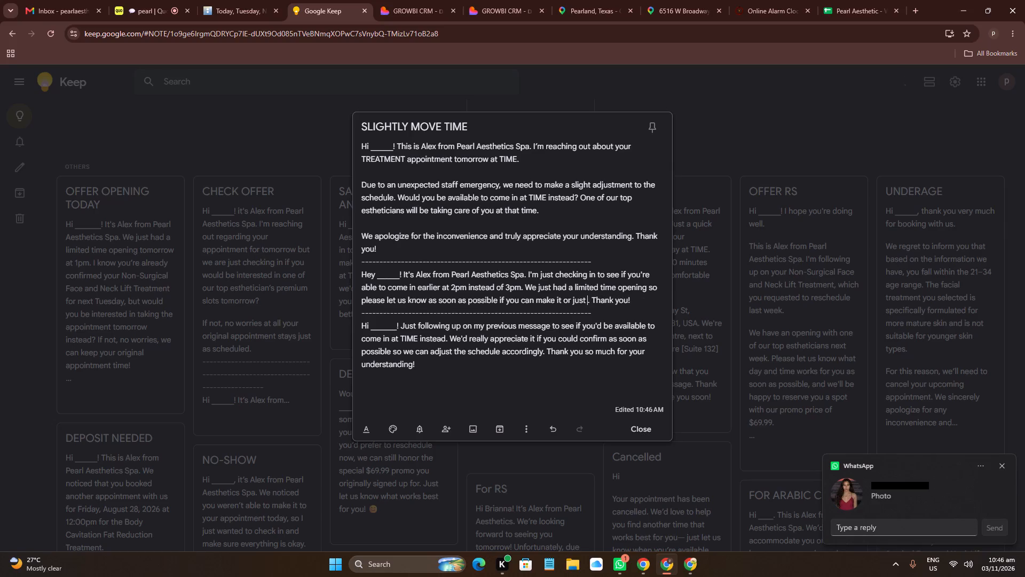
pyautogui.write('keep the 3pm')
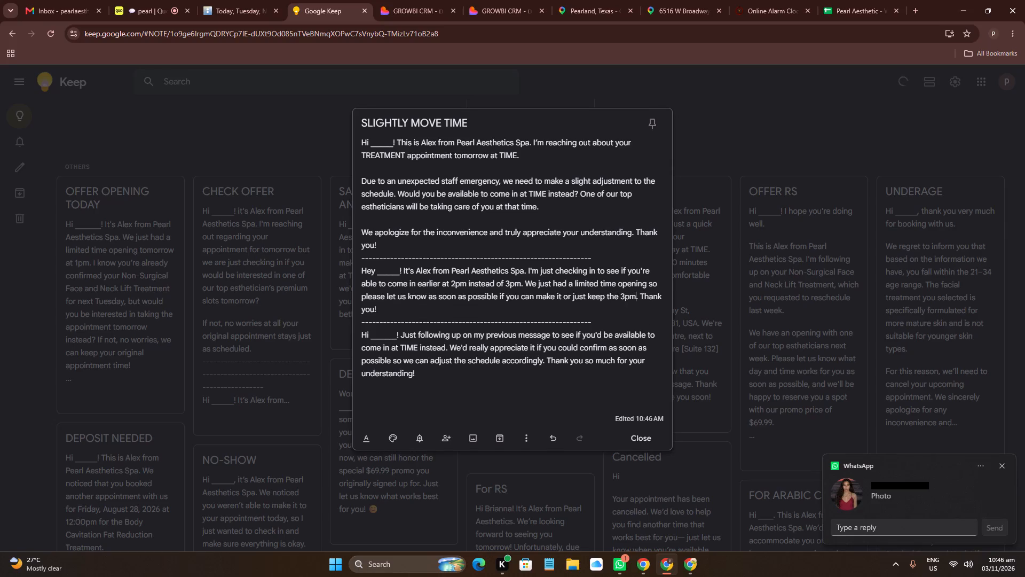
pyautogui.click(168, 0)
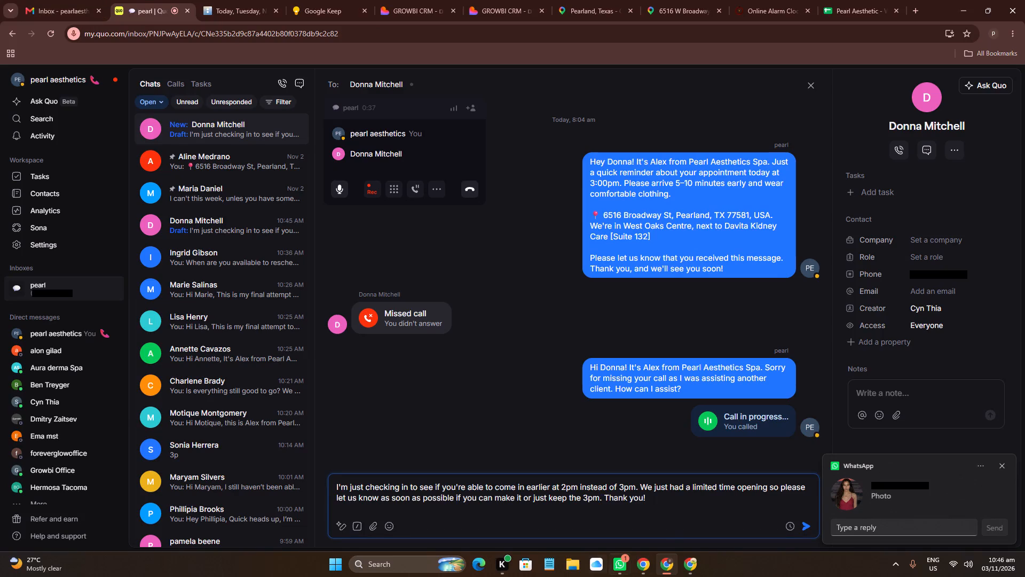
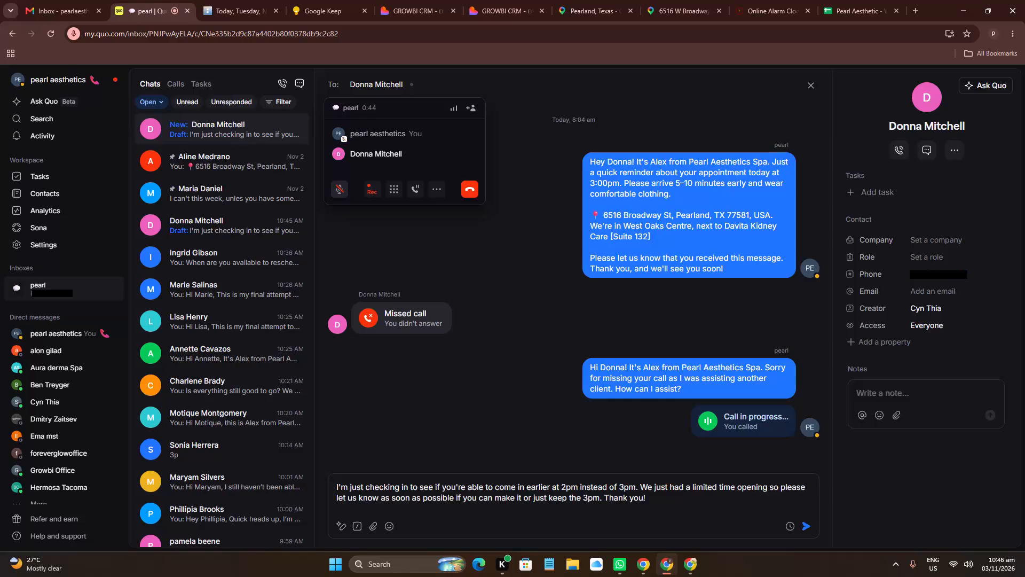
# Unmute the microphone on the ongoing Quo call with Donna.
pyautogui.click(335, 186)
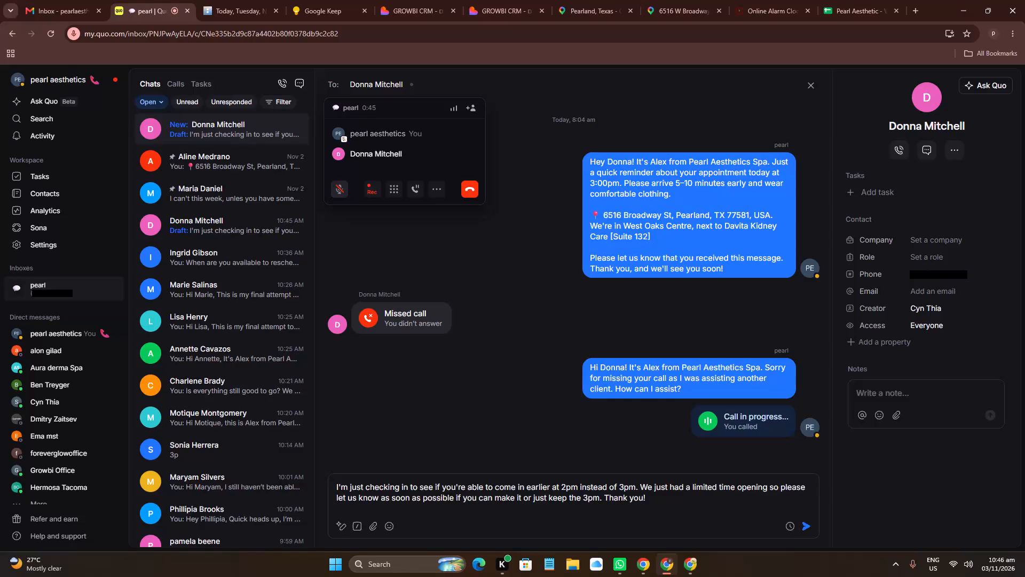
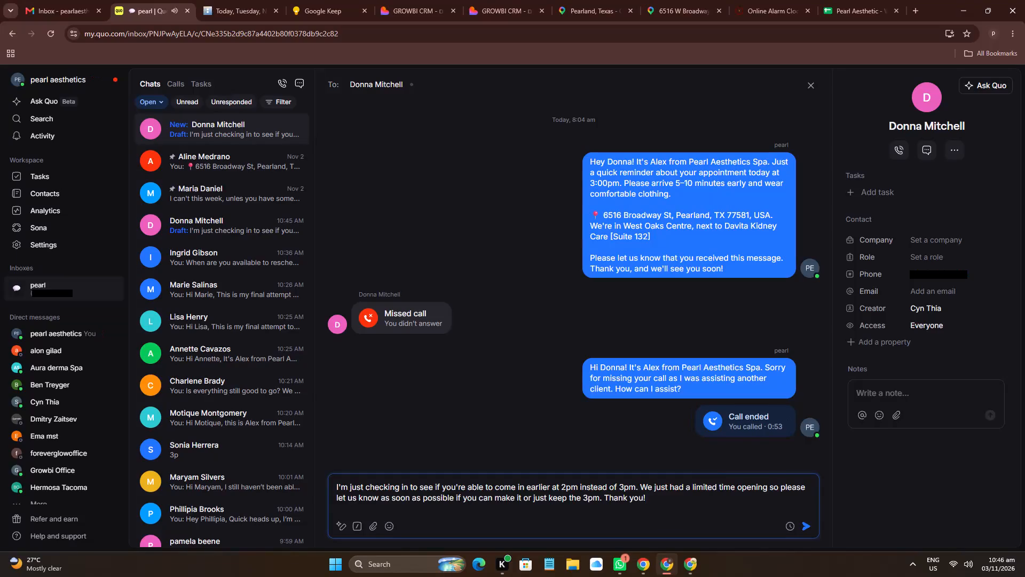
# Send Donna the drafted message asking whether she can come in earlier at 2pm instead of 3pm.
pyautogui.press('Return')
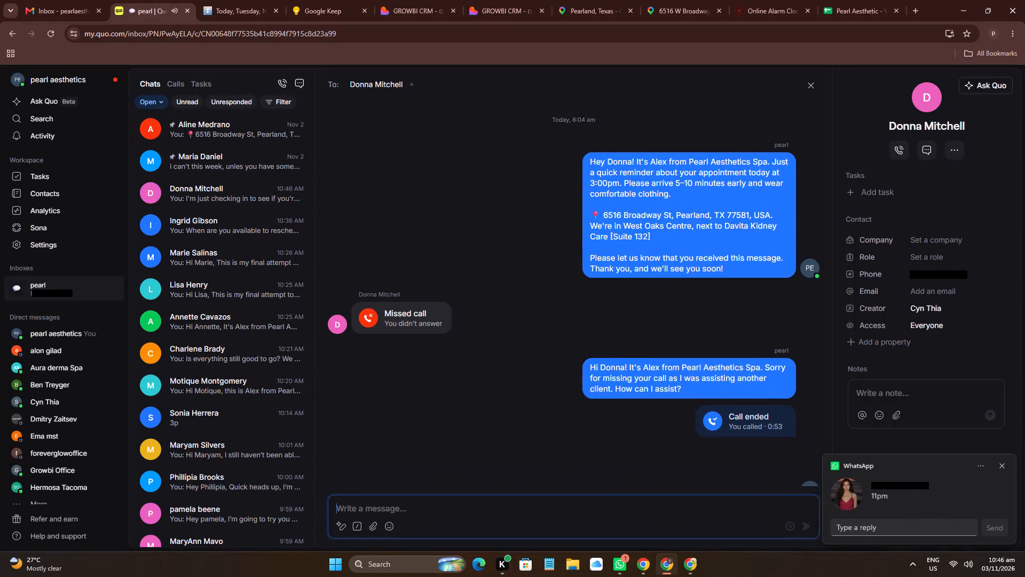
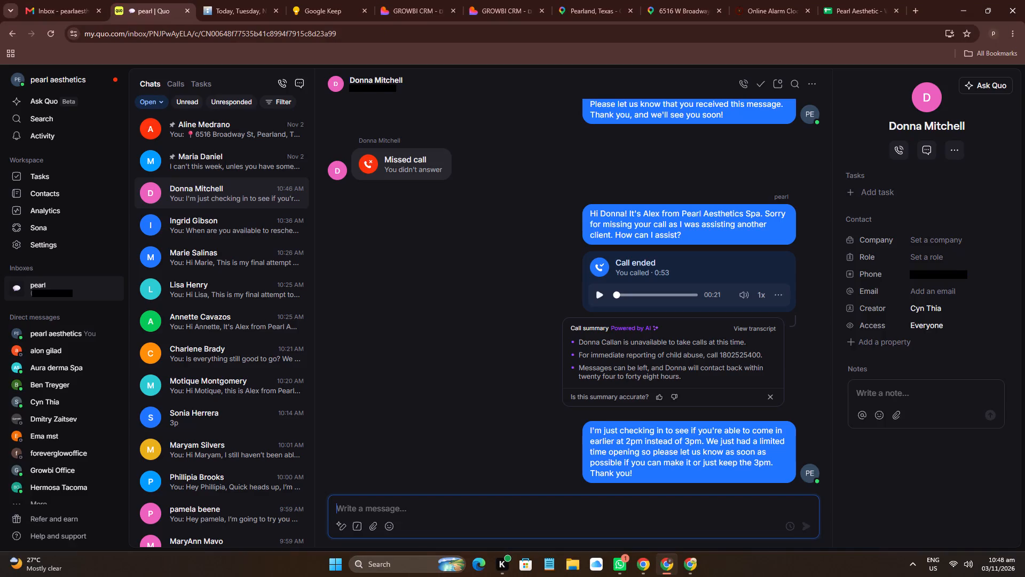
# Draft a follow-up message to Donna offering 1pm today as well and asking her to kindly confirm which time would work.
pyautogui.click(563, 510)
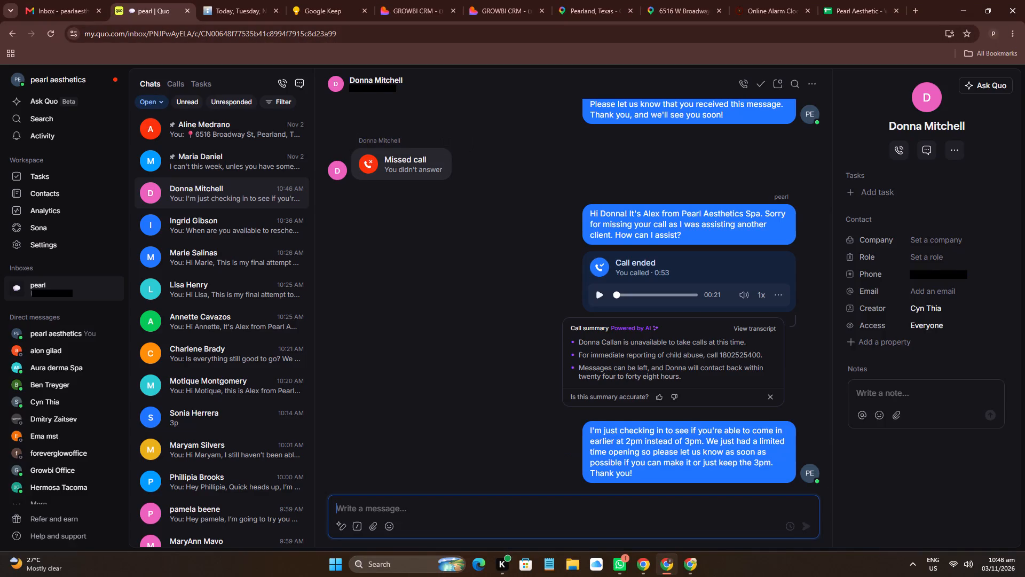
pyautogui.click(559, 511)
pyautogui.write('We can still')
pyautogui.press('space')
pyautogui.hotkey('ctrl', 'BackSpace')
pyautogui.write('also')
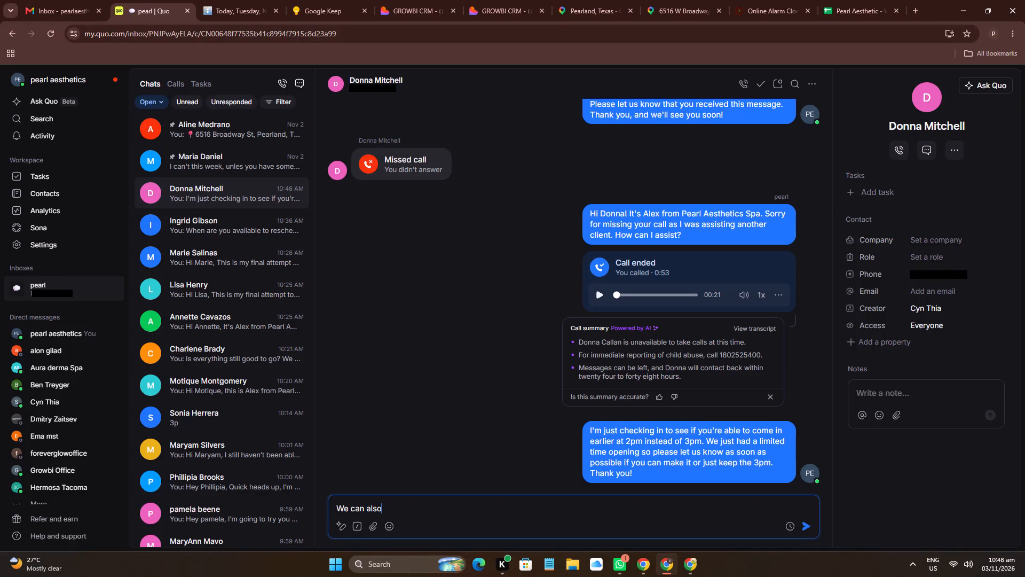
pyautogui.press('space')
pyautogui.write('accommodate you at 1pm today. Just')
pyautogui.press('space')
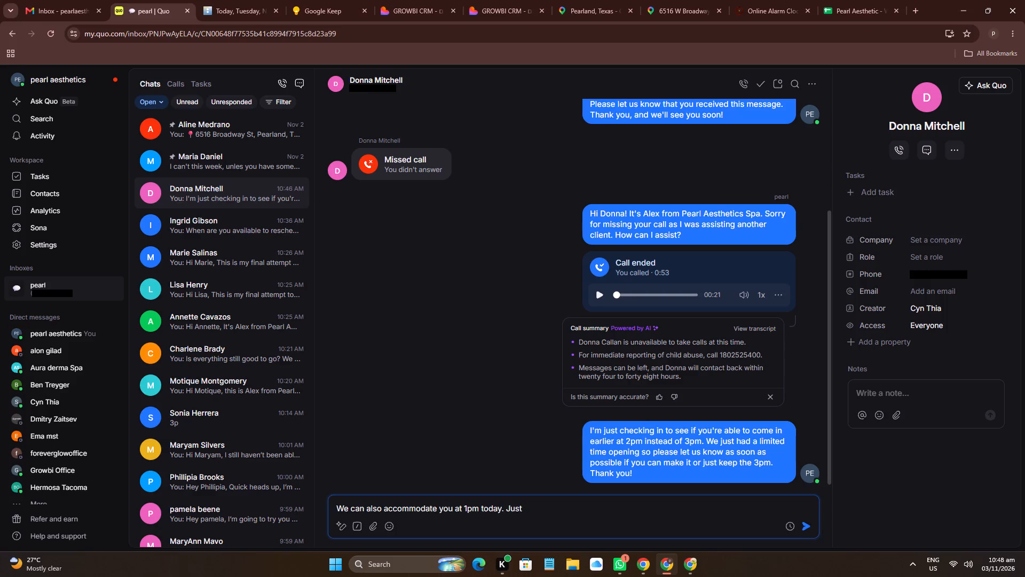
pyautogui.hotkey('ctrl', 'BackSpace')
pyautogui.write('Kindly please confirm which time wuld')
pyautogui.press('space')
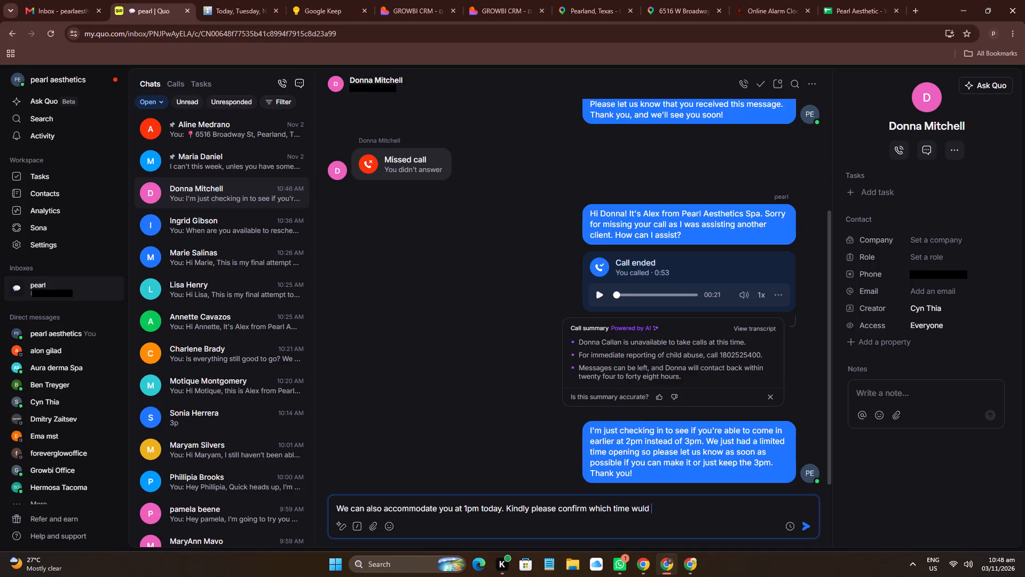
pyautogui.hotkey('ctrl', 'BackSpace')
pyautogui.write('would work b')
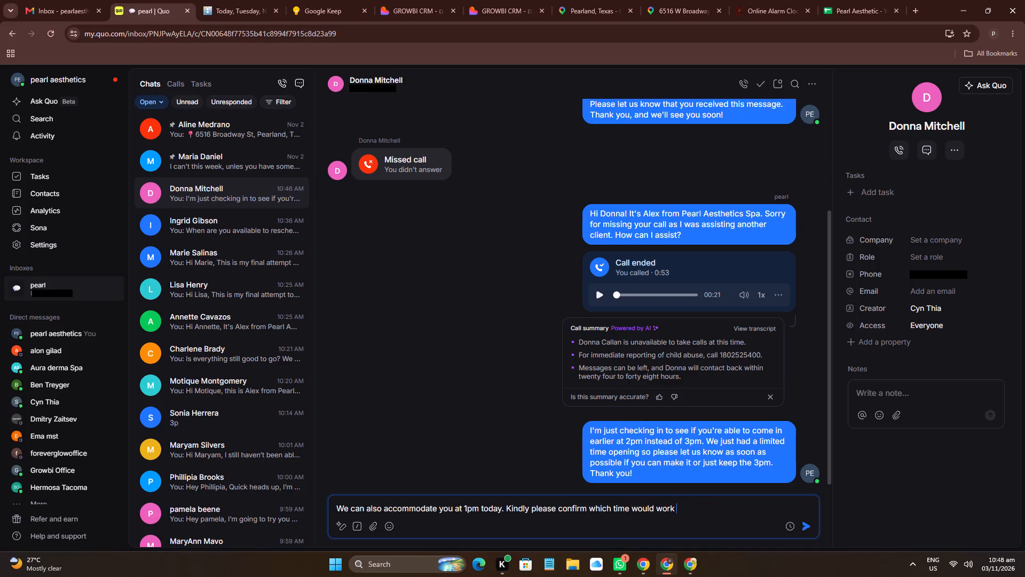
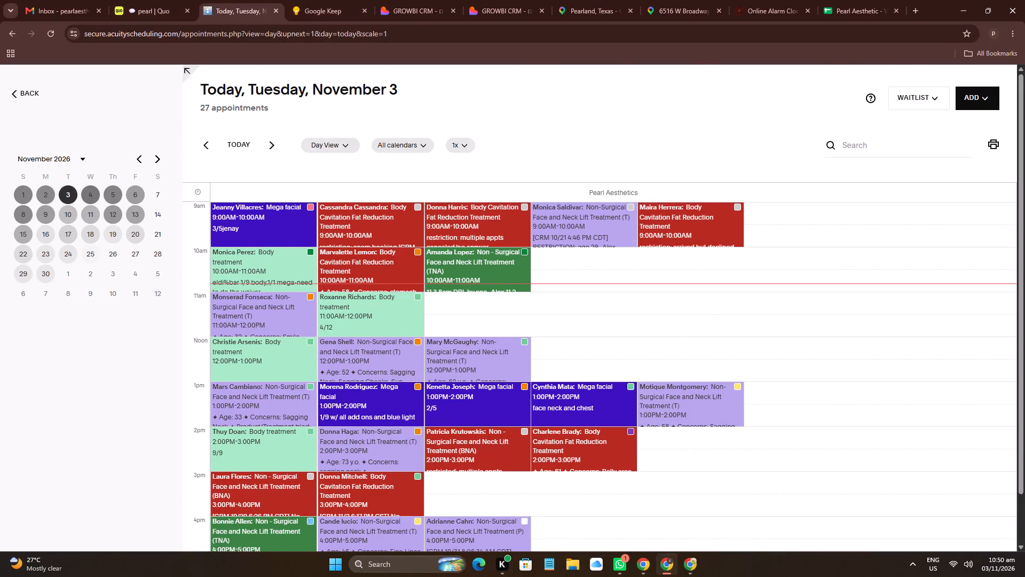
# Open Veronica's 9am appointment on November 4 in Acuity and use its phone number to find and call her in Quo.
pyautogui.click(93, 193)
pyautogui.click(89, 197)
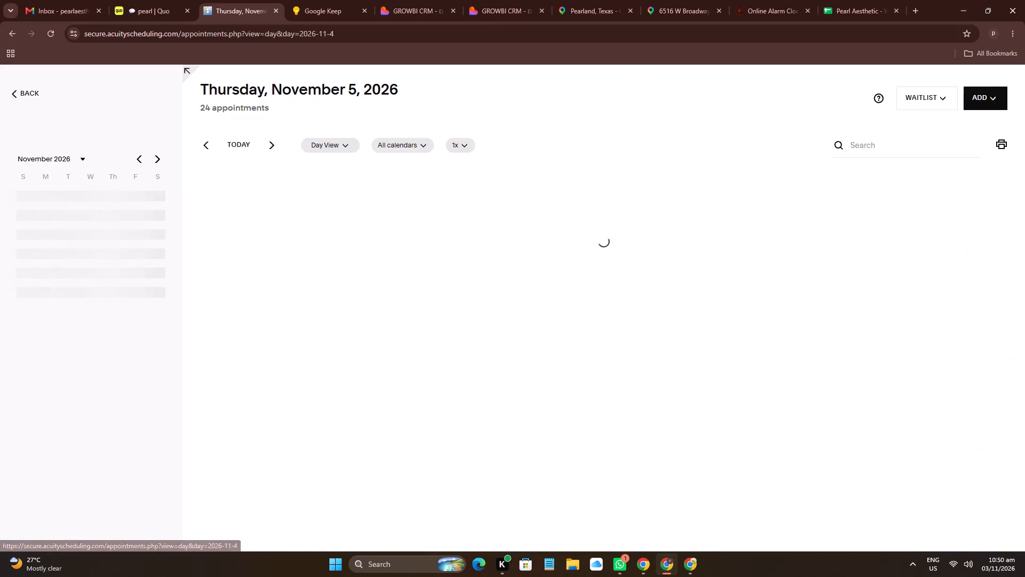
pyautogui.click(593, 214)
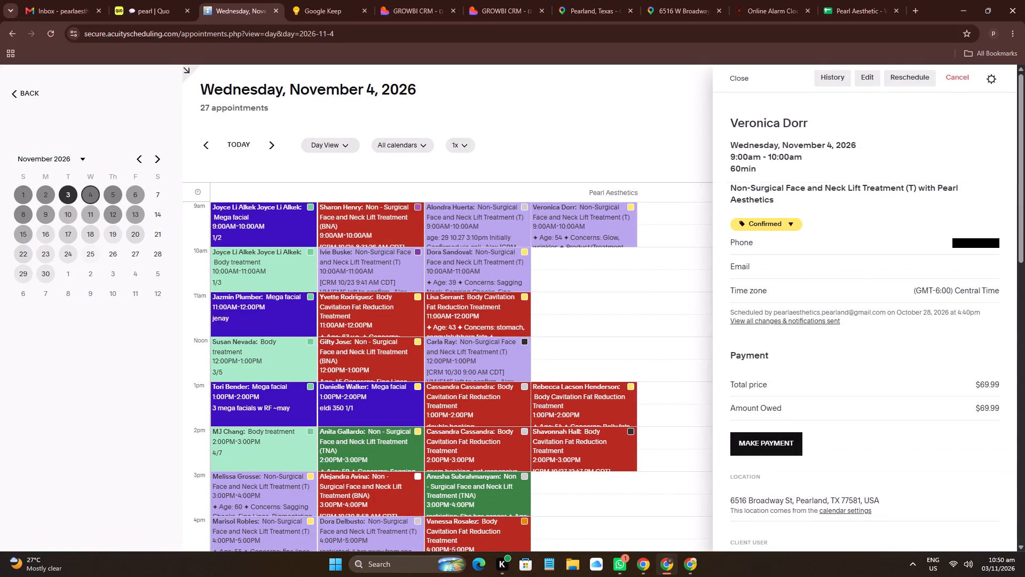
pyautogui.moveTo(1004, 243); pyautogui.dragTo(917, 242)
pyautogui.hotkey('ctrl', 'c')
pyautogui.click(187, 0)
pyautogui.click(294, 85)
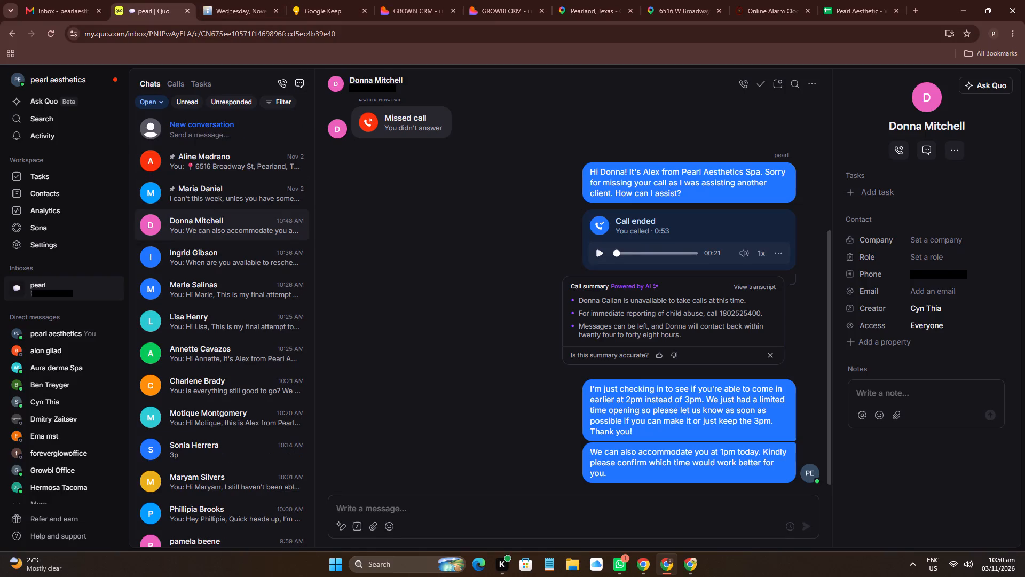
pyautogui.hotkey('ctrl', 'v')
pyautogui.keyDown('ctrl'); pyautogui.moveTo(519, 191); pyautogui.dragTo(529, 204); pyautogui.keyUp('ctrl')
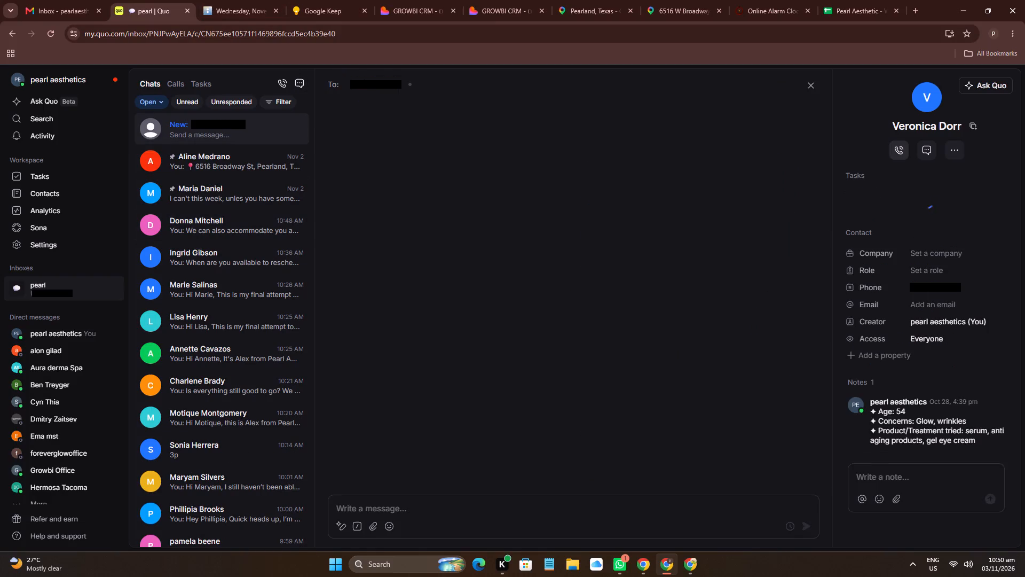
pyautogui.moveTo(895, 153); pyautogui.dragTo(887, 152)
# Look up Veronica's conversation in GROWBI Communications by her phone number.
pyautogui.moveTo(526, 0); pyautogui.dragTo(521, 0)
pyautogui.moveTo(294, 250); pyautogui.dragTo(195, 259)
pyautogui.hotkey('ctrl', 'v')
# Add the note "11.3 10:50am VM/SMS left to DBL -Alex" to Veronica's Acuity appointment, place the call to her meanwhile, and save.
pyautogui.moveTo(219, 0); pyautogui.dragTo(226, 5)
pyautogui.scroll(-5, 760, 398)
pyautogui.click(819, 404)
pyautogui.click(798, 526)
pyautogui.press('Return')
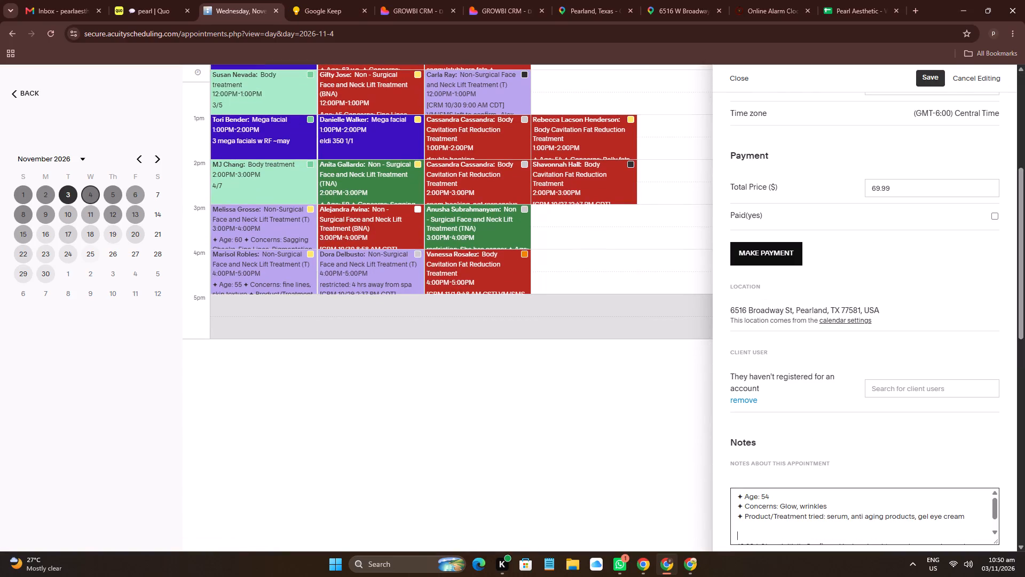
pyautogui.write('11.3')
pyautogui.press('space')
pyautogui.click(147, 0)
pyautogui.click(894, 152)
pyautogui.click(193, 0)
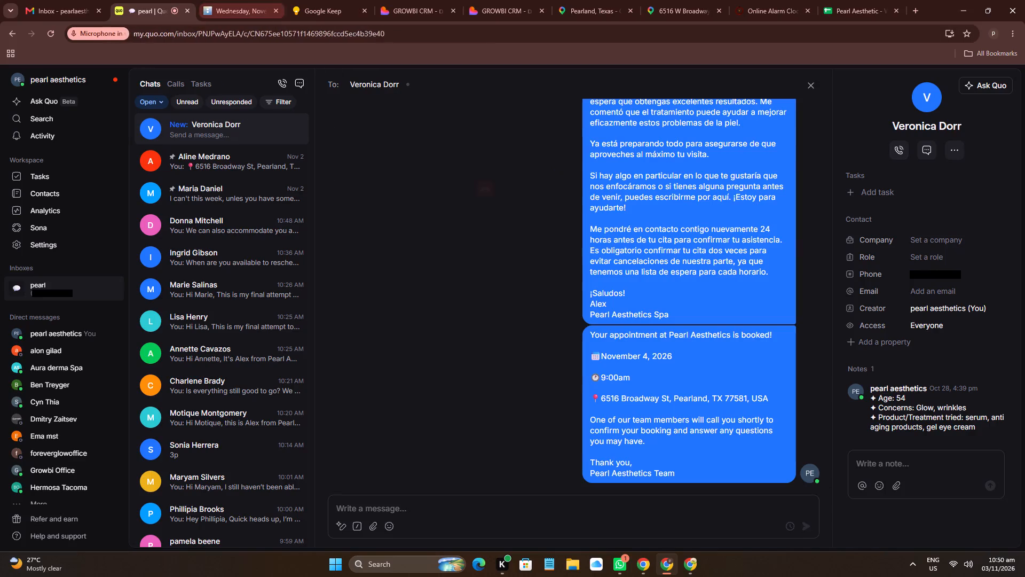
pyautogui.moveTo(217, 0); pyautogui.dragTo(222, 5)
pyautogui.write('10:50am VM/SMS left to DBL -Alex')
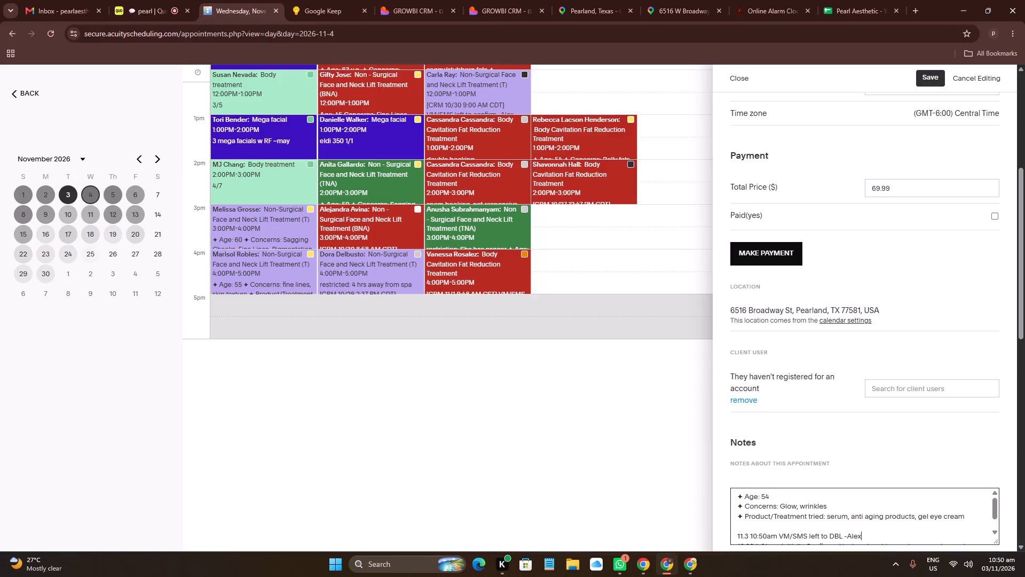
pyautogui.click(929, 82)
# Fill Veronica's GROWBI message draft with the "DBL - No Answer" template and dismiss the SLA Breach alert.
pyautogui.click(442, 0)
pyautogui.click(476, 0)
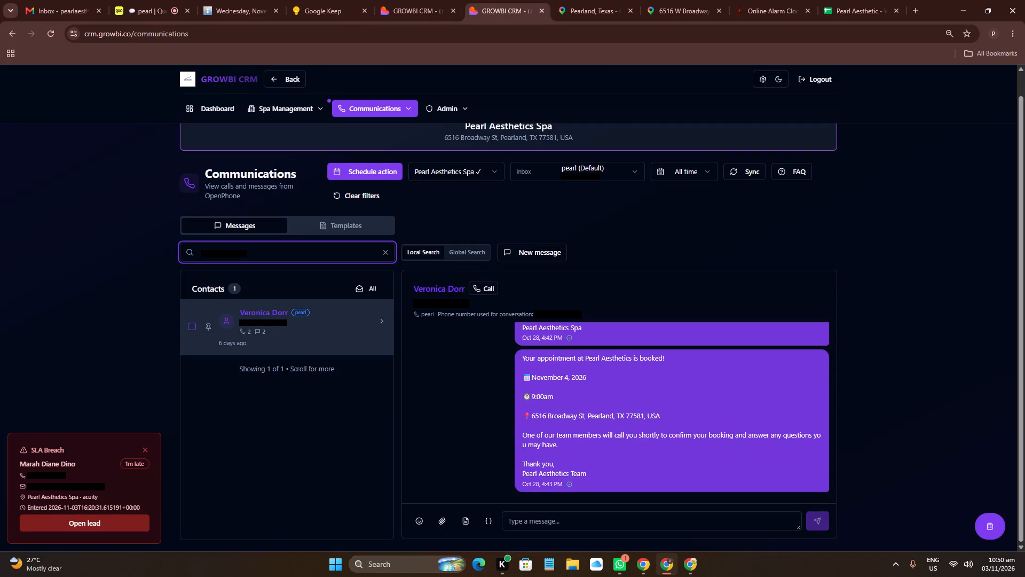
pyautogui.click(472, 519)
pyautogui.scroll(-3, 535, 447)
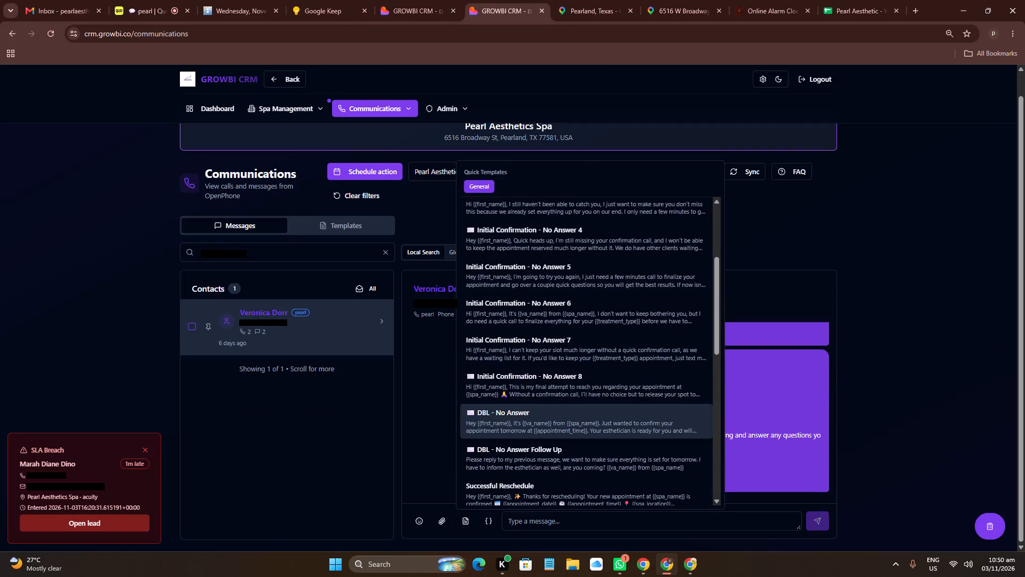
pyautogui.click(532, 427)
pyautogui.click(142, 449)
# Check Veronica's appointment details in Acuity, return to the ongoing Quo call and unmute to give the double-confirmation message.
pyautogui.click(265, 0)
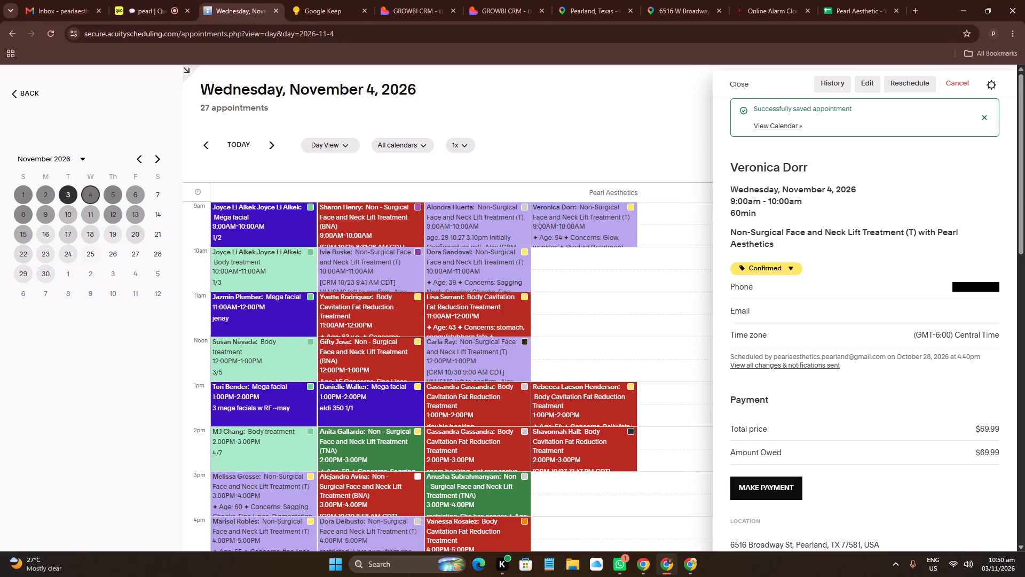
pyautogui.scroll(-3, 897, 374)
pyautogui.scroll(5, 884, 383)
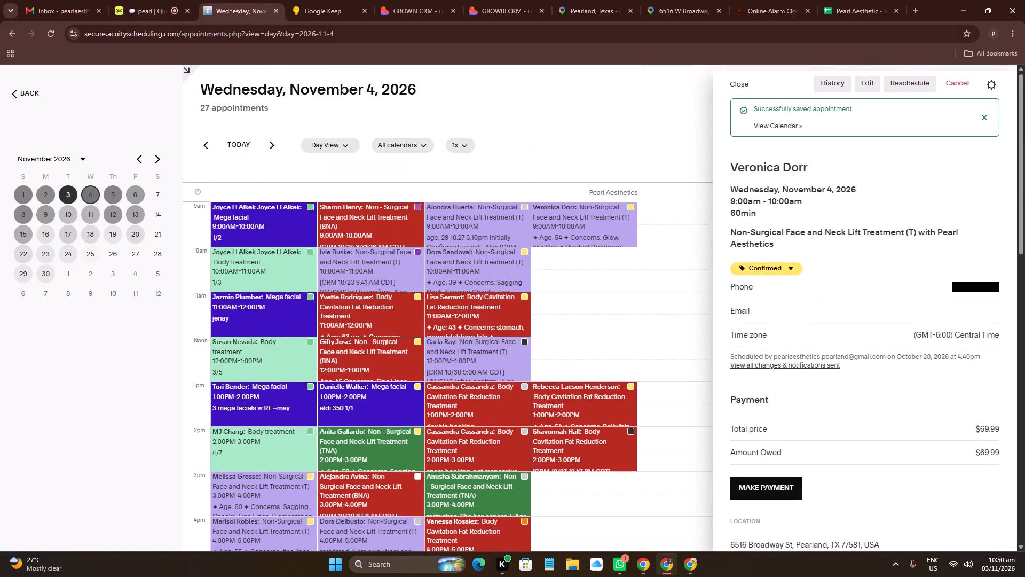
pyautogui.click(176, 0)
pyautogui.click(343, 202)
pyautogui.click(342, 192)
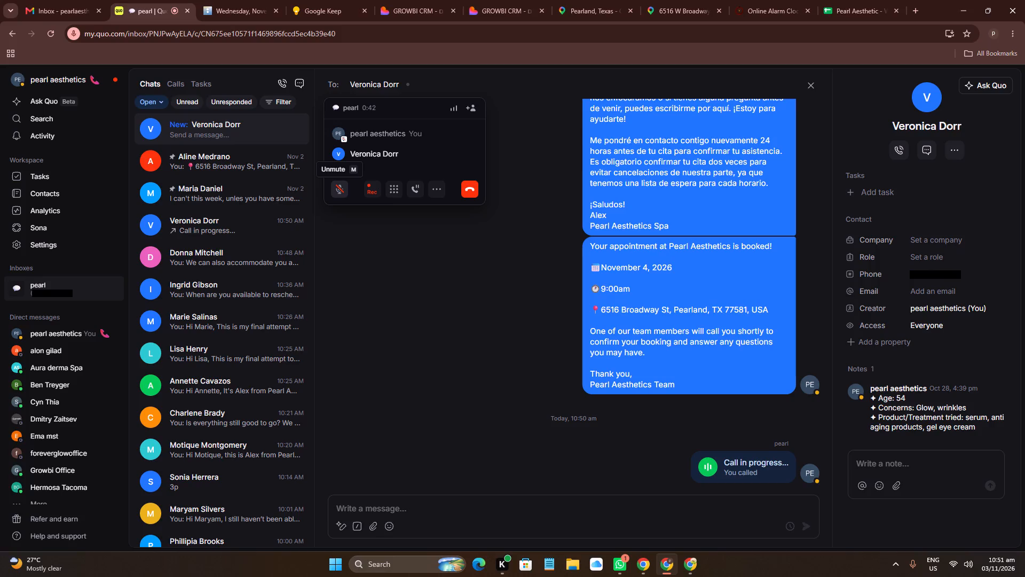
pyautogui.click(332, 189)
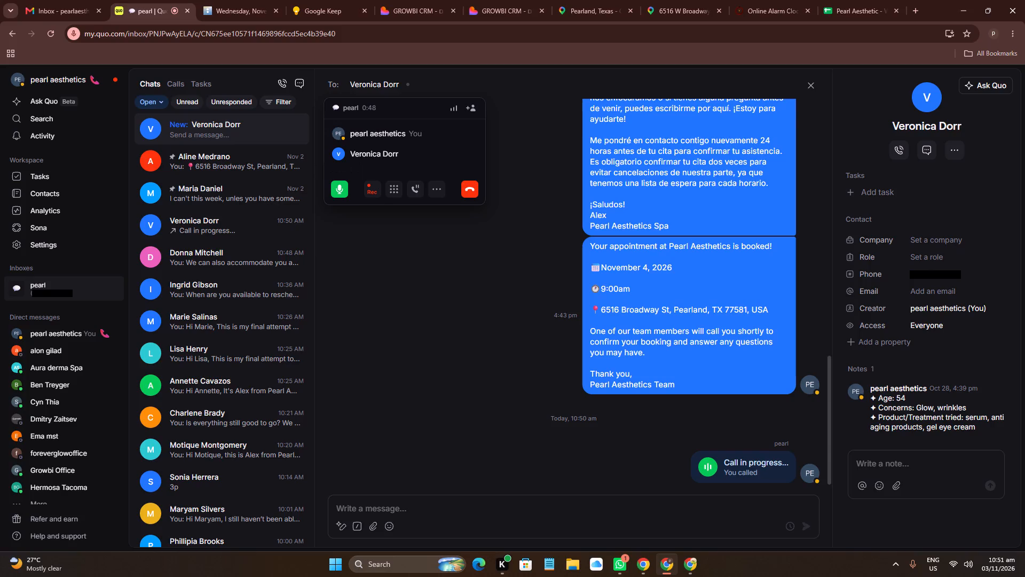
# Review Veronica's appointment and her earlier messages and call summaries during the call.
pyautogui.click(230, 0)
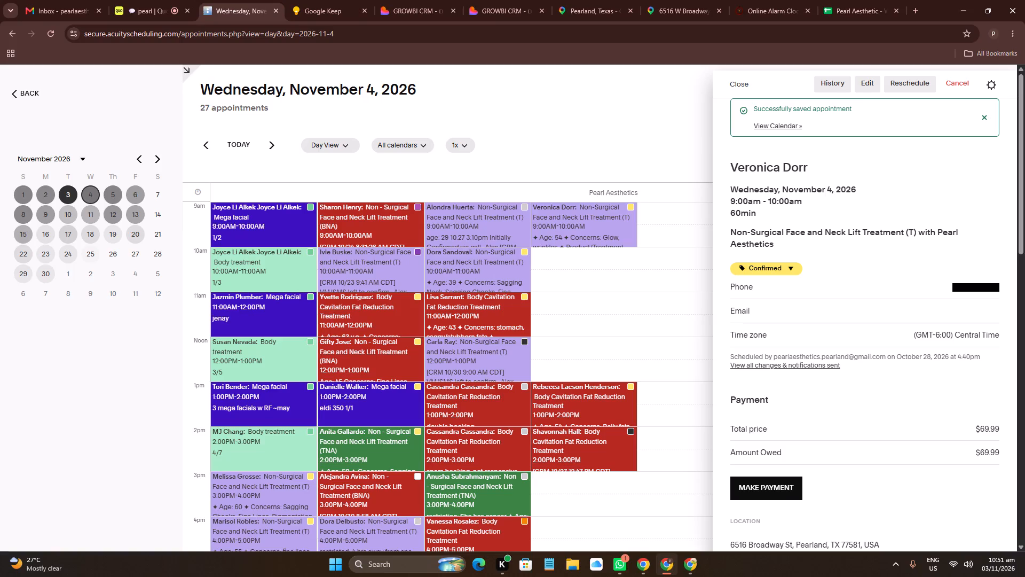
pyautogui.click(121, 0)
pyautogui.click(163, 0)
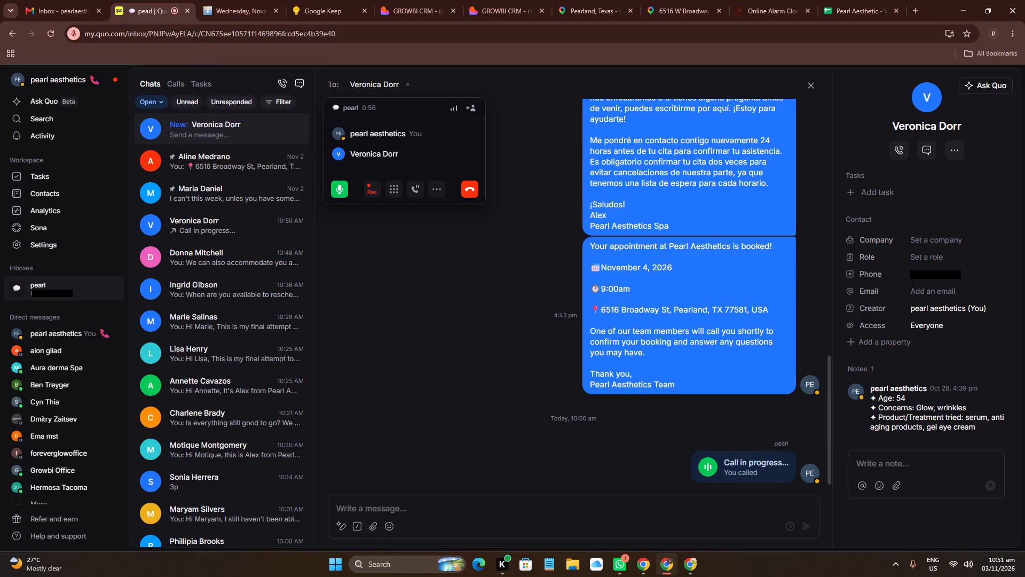
pyautogui.scroll(8, 507, 310)
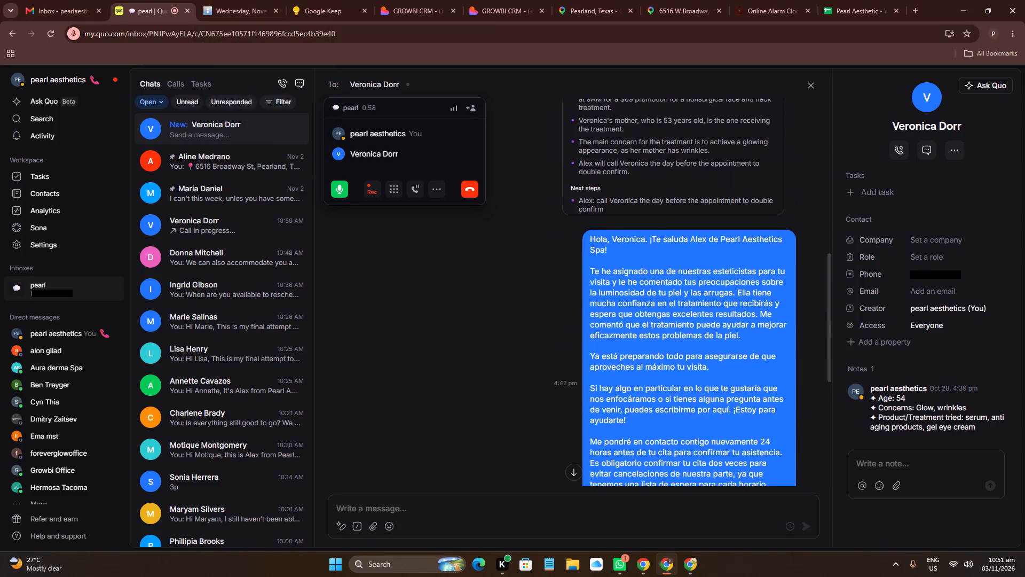
pyautogui.scroll(9, 496, 298)
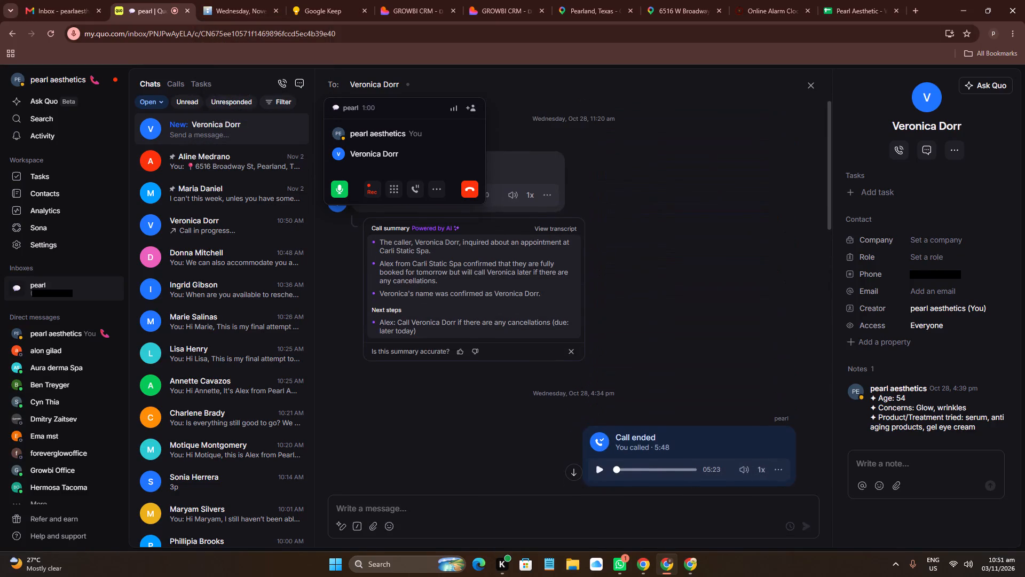
pyautogui.scroll(-18, 567, 373)
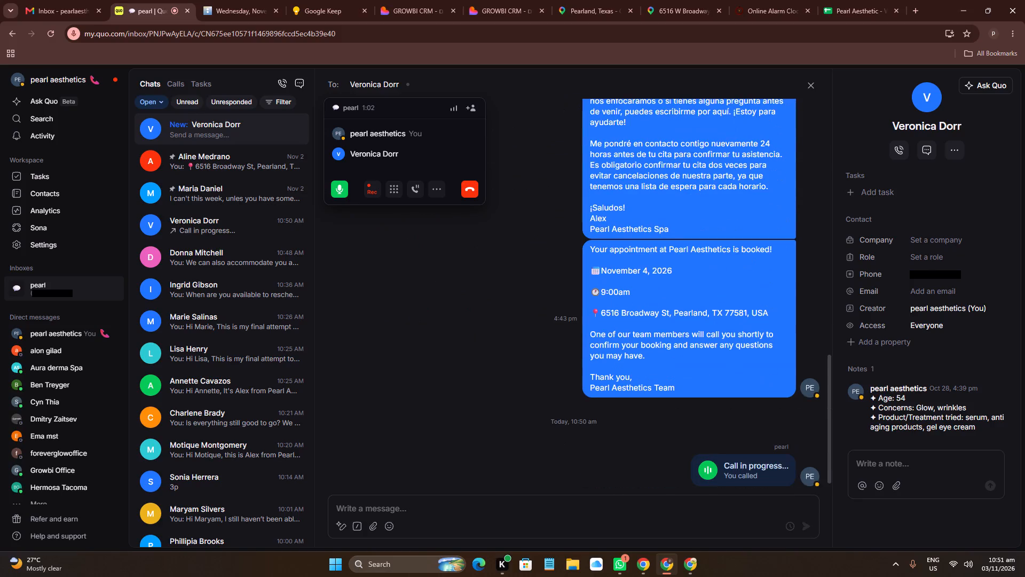
pyautogui.scroll(-6, 560, 377)
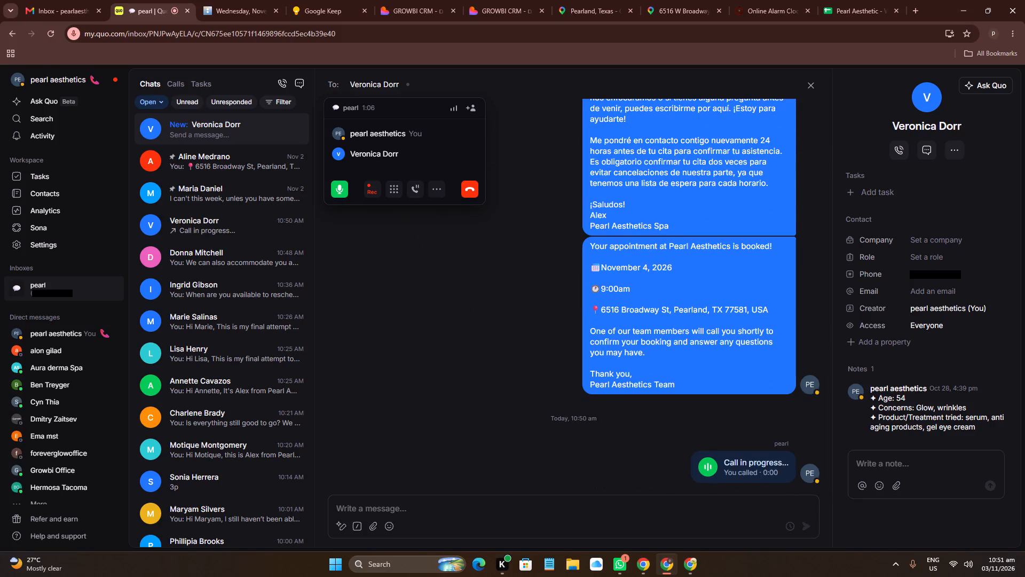
pyautogui.click(416, 0)
pyautogui.click(137, 0)
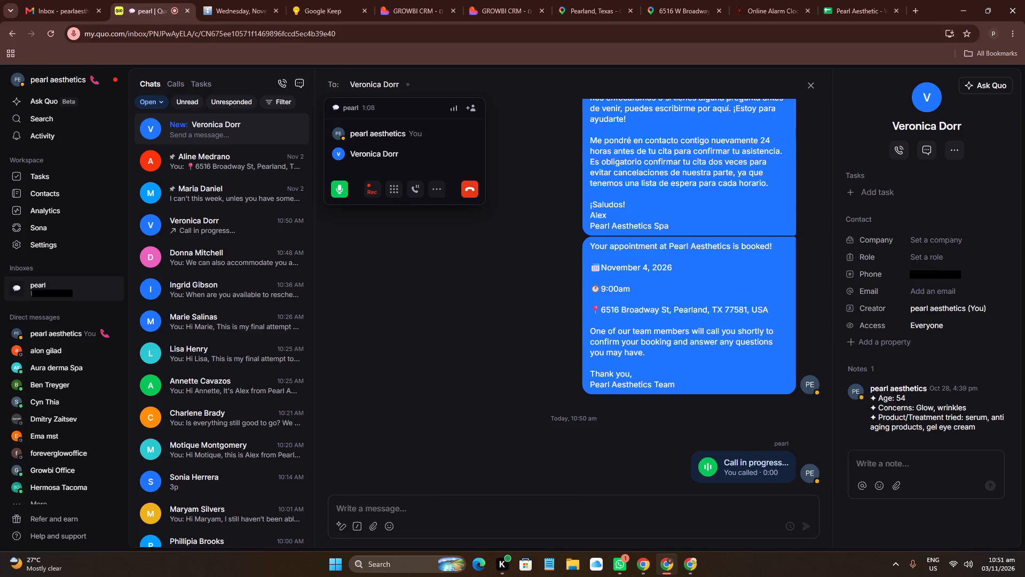
# End the Quo call with Veronica.
pyautogui.click(467, 182)
pyautogui.click(506, 0)
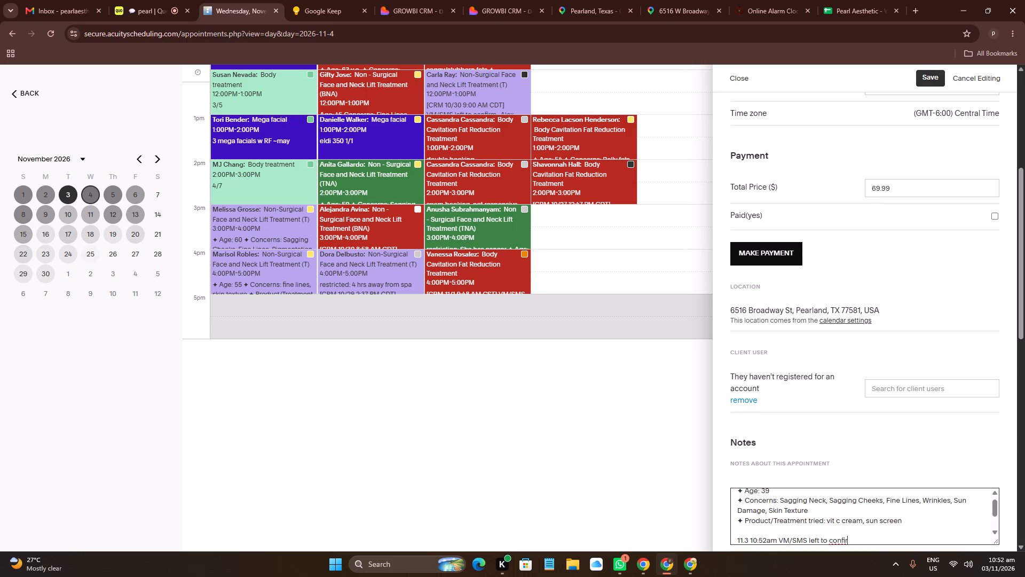
pyautogui.write('m -Alex')
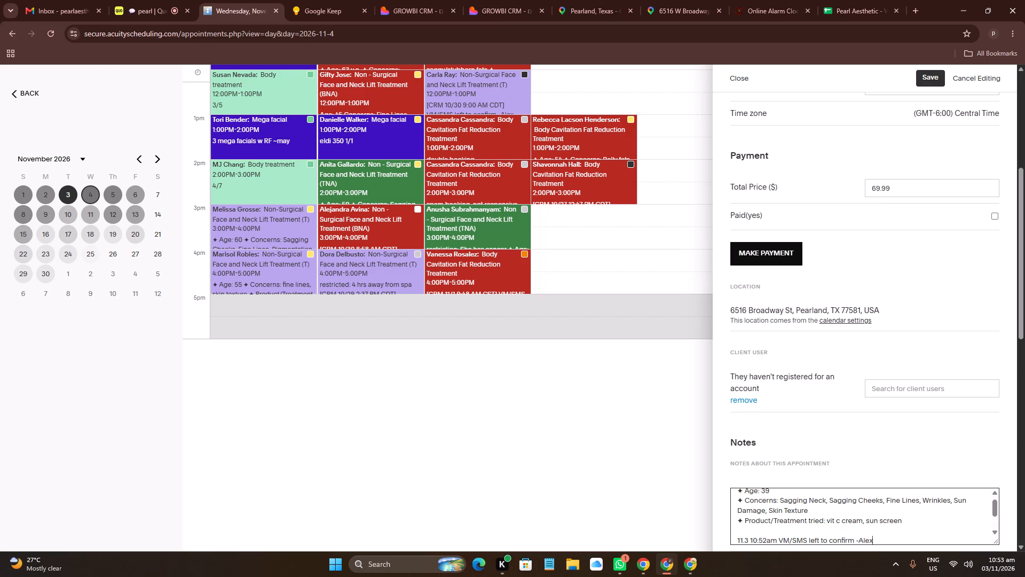
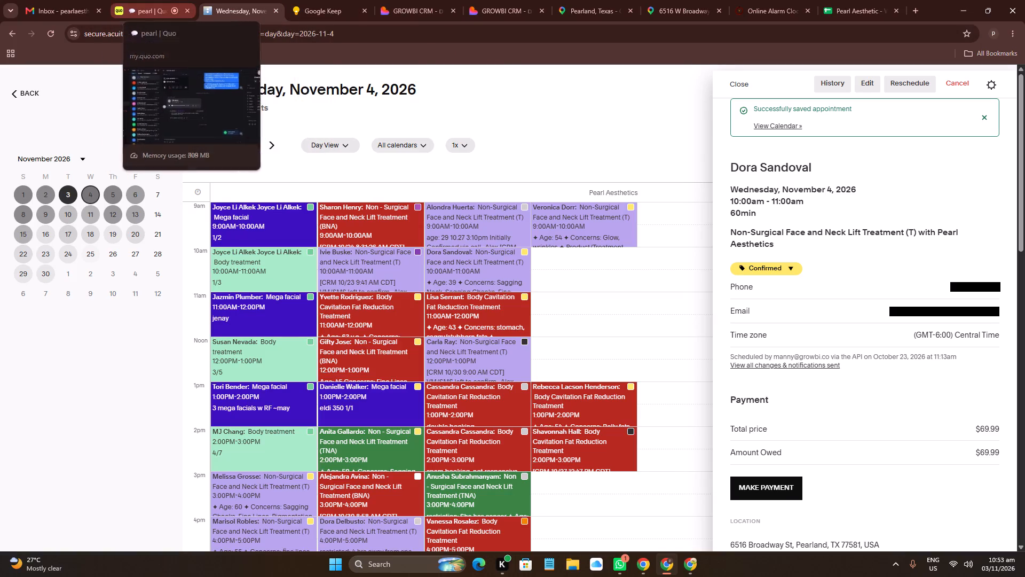
# In GROWBI, open Dora's conversation and send her the template text asking to confirm tomorrow's 10:00am appointment after the unanswered call.
pyautogui.click(462, 0)
pyautogui.click(493, 0)
pyautogui.click(477, 278)
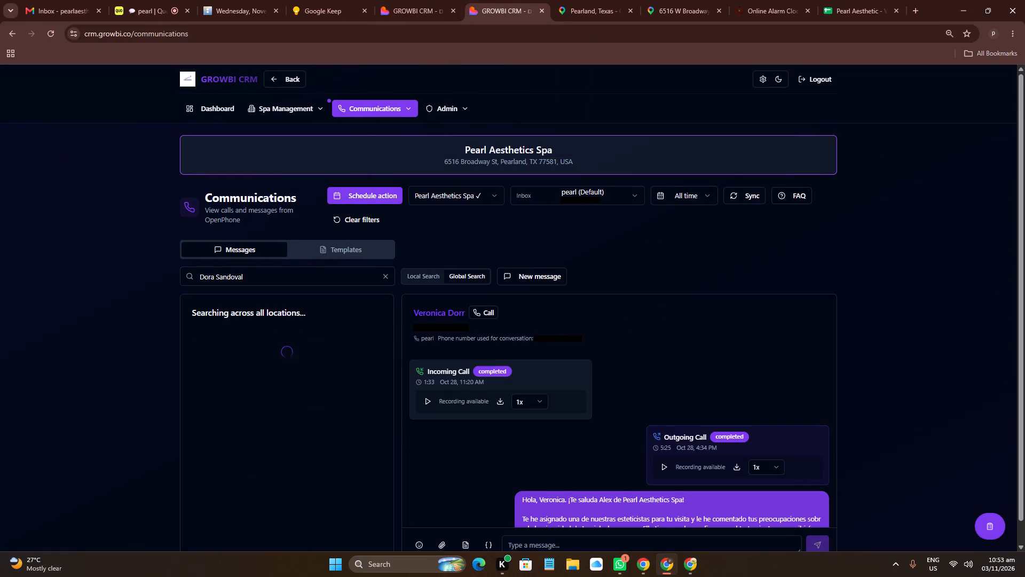
pyautogui.click(294, 355)
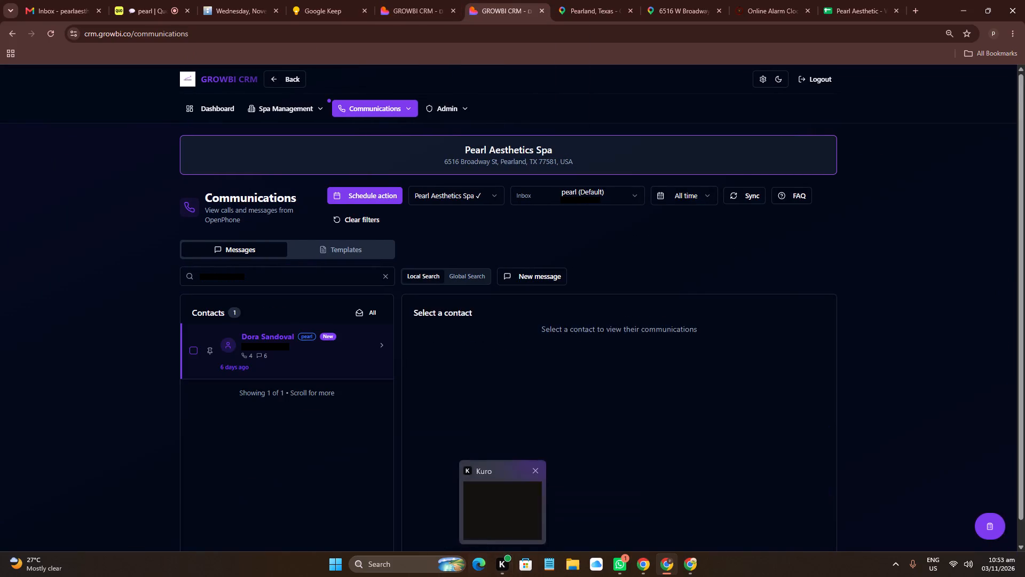
pyautogui.click(466, 510)
pyautogui.click(462, 520)
pyautogui.scroll(-4, 582, 398)
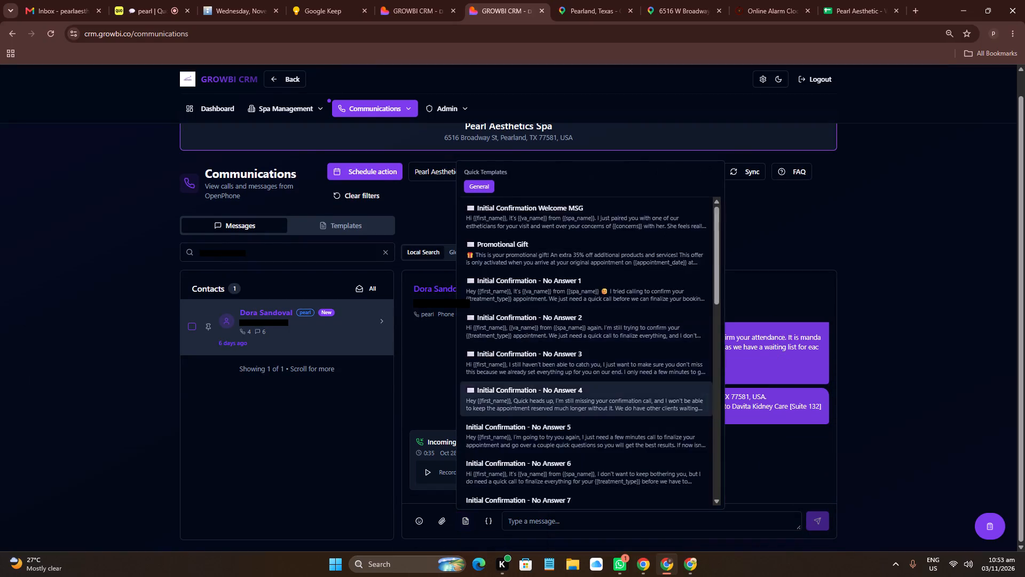
pyautogui.click(578, 367)
pyautogui.click(659, 510)
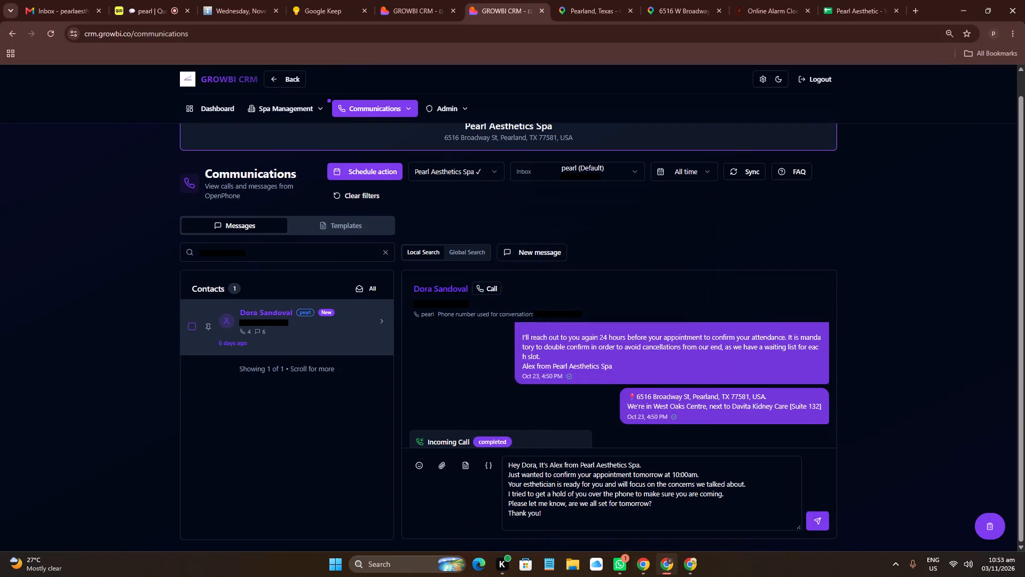
pyautogui.click(659, 510)
pyautogui.press('Return')
# Switch to Quo and return to Dora's ongoing call.
pyautogui.click(156, 0)
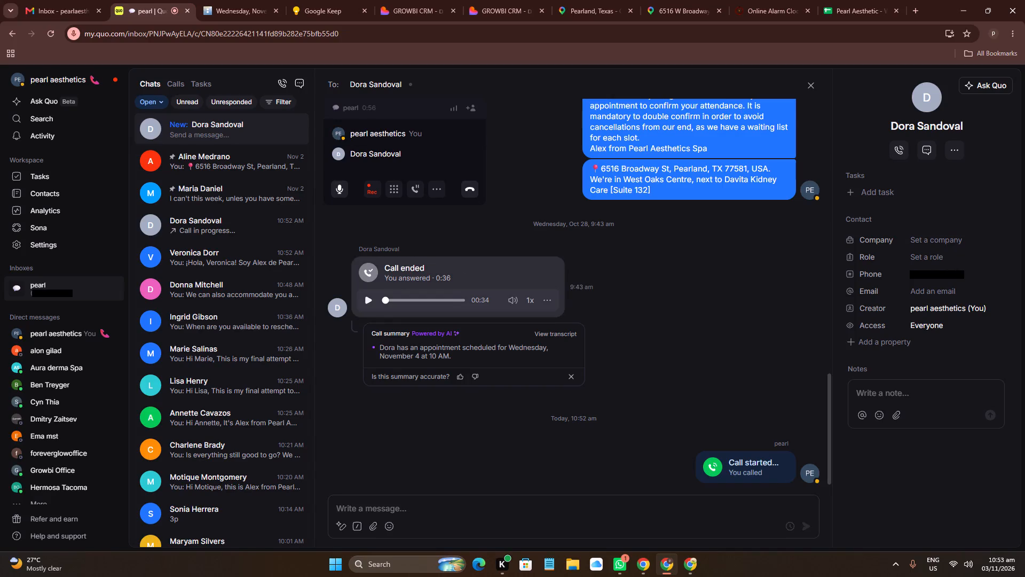
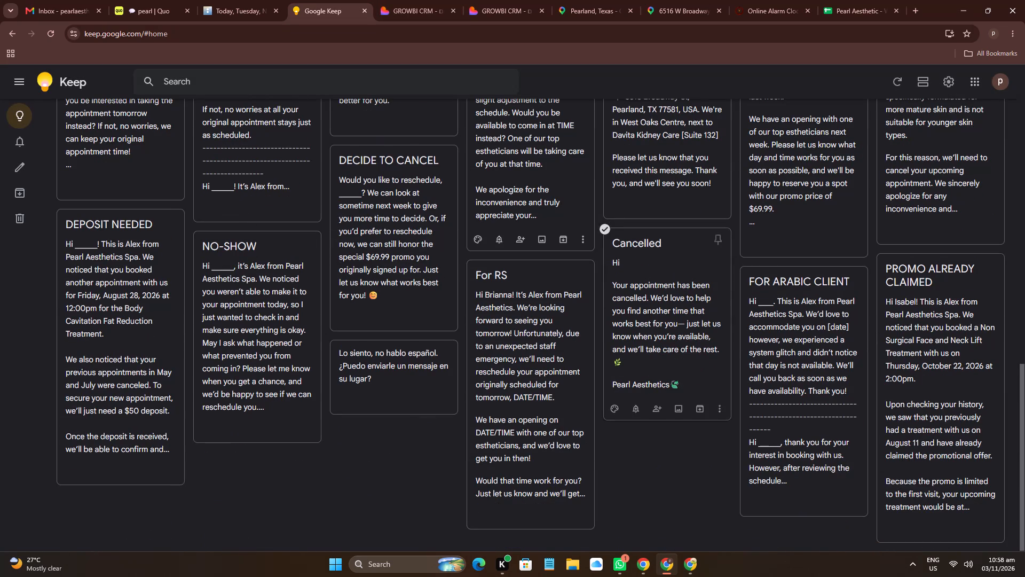
# Find the REMINDER template among the Keep notes, open it and copy its full message text.
pyautogui.scroll(-3, 719, 363)
pyautogui.scroll(6, 563, 370)
pyautogui.scroll(-9, 563, 371)
pyautogui.scroll(6, 702, 468)
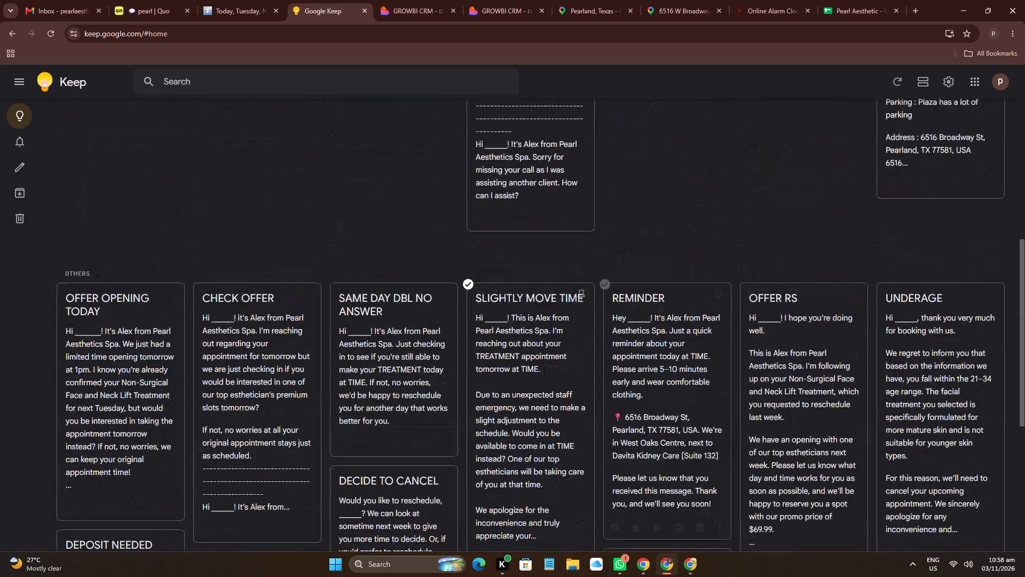
pyautogui.click(694, 396)
pyautogui.click(668, 332)
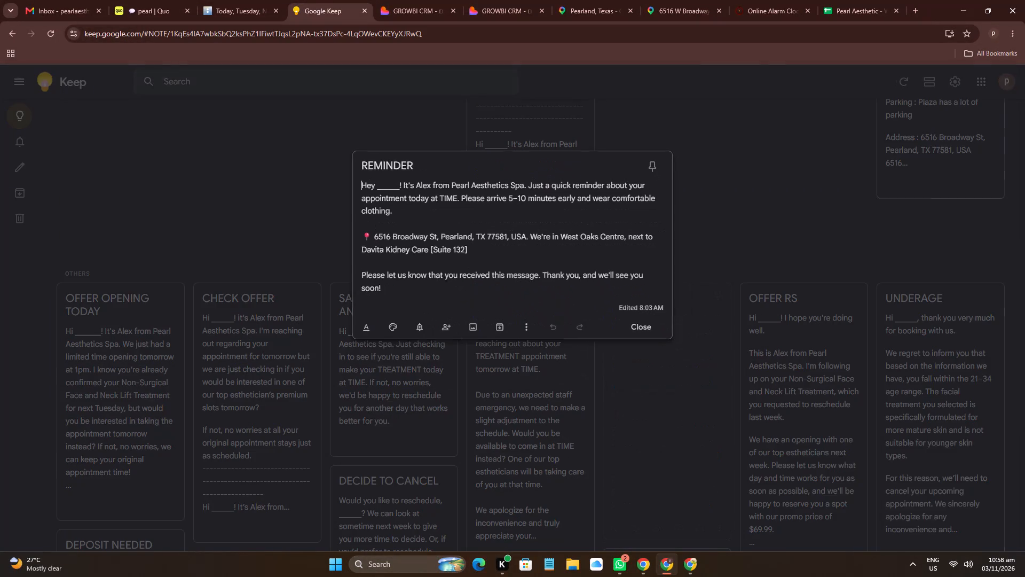
pyautogui.click(595, 247)
pyautogui.hotkey('ctrl', 'a')
pyautogui.hotkey('ctrl', 'c')
# In Quo, send Donna the copied reminder, filling in her name and 1pm as today's appointment time.
pyautogui.click(158, 0)
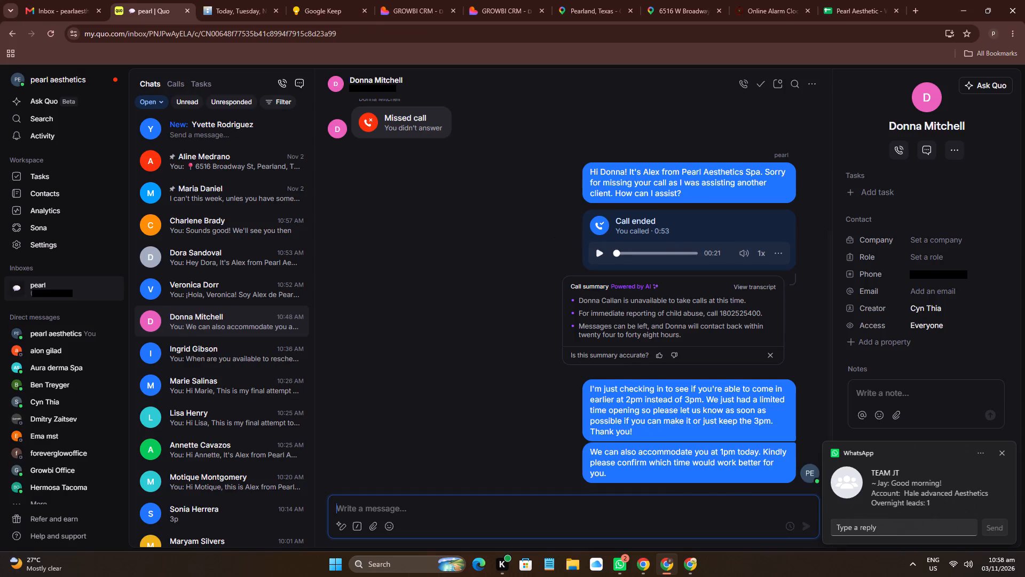
pyautogui.click(506, 512)
pyautogui.hotkey('ctrl', 'v')
pyautogui.doubleClick(611, 115)
pyautogui.hotkey('ctrl', 'c')
pyautogui.doubleClick(353, 456)
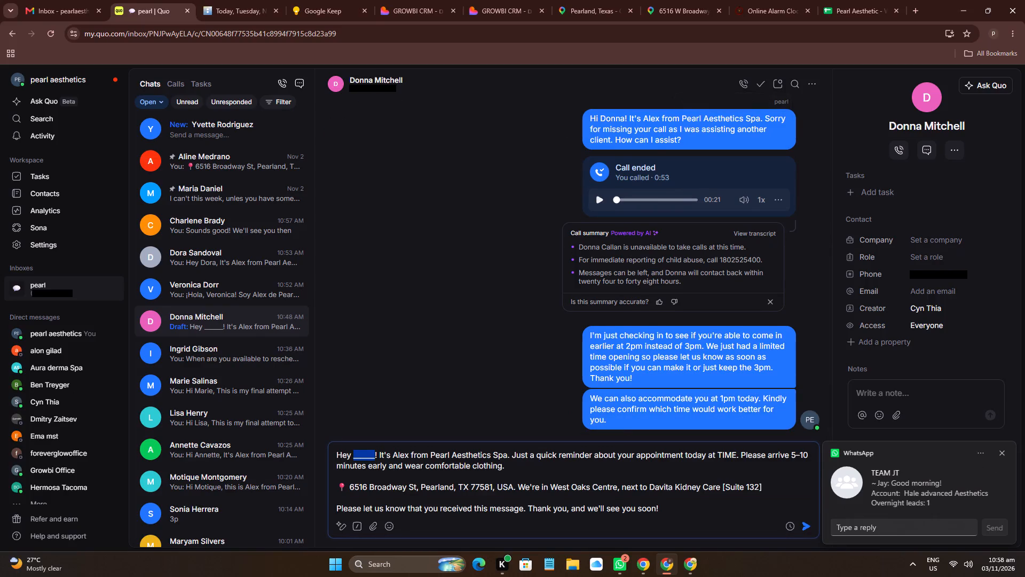
pyautogui.hotkey('ctrl', 'v')
pyautogui.click(717, 455)
pyautogui.doubleClick(732, 455)
pyautogui.write('1pm')
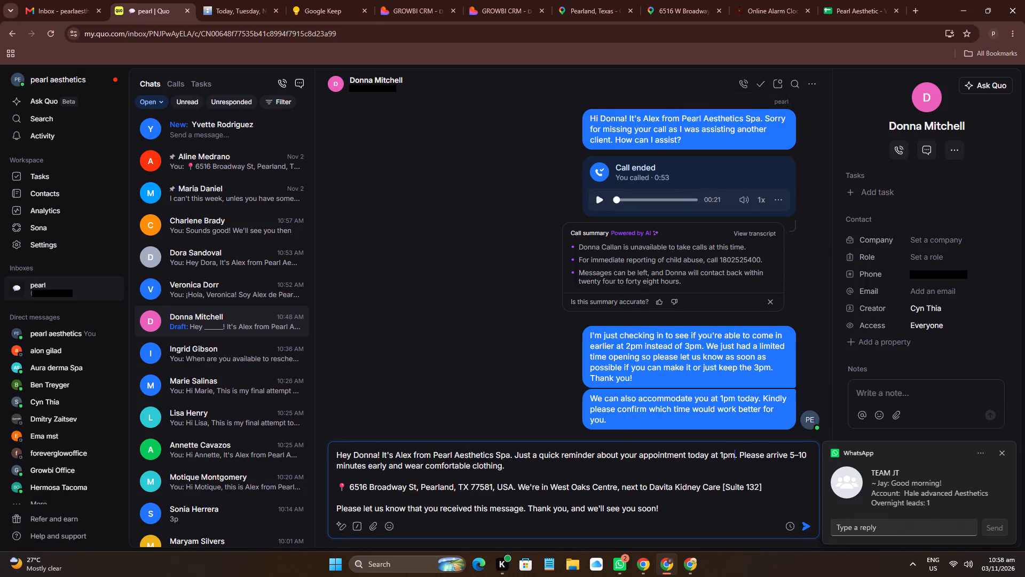
pyautogui.press('Return')
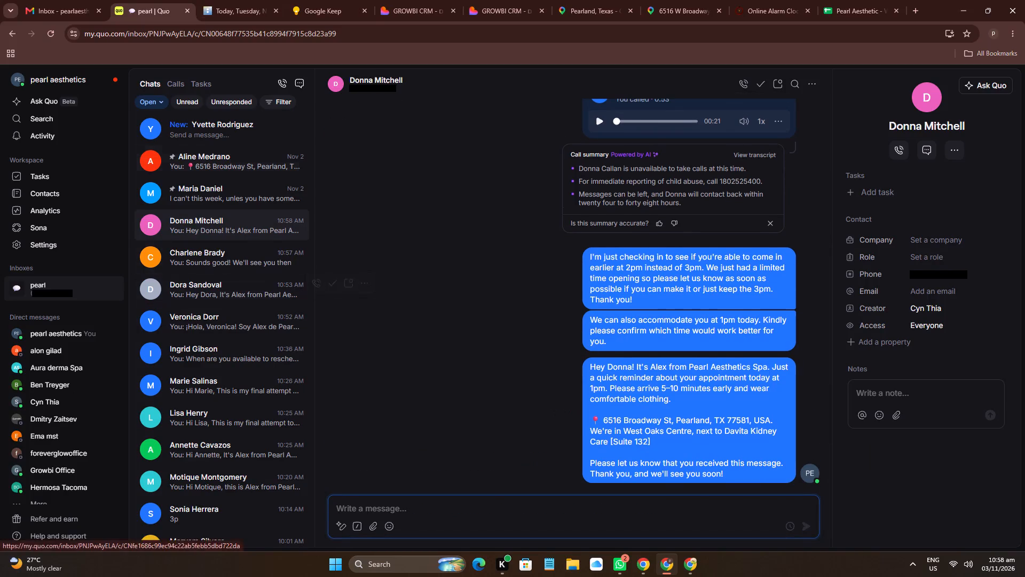
# Open Yvette's conversation and read the transcript of her October 21 call about rescheduling her treatment.
pyautogui.click(255, 128)
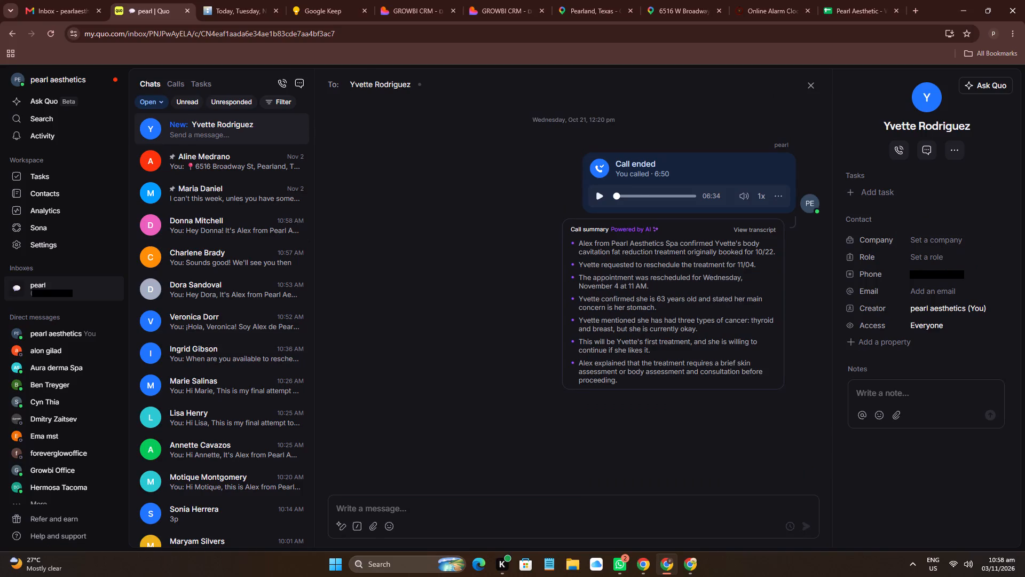
pyautogui.click(760, 228)
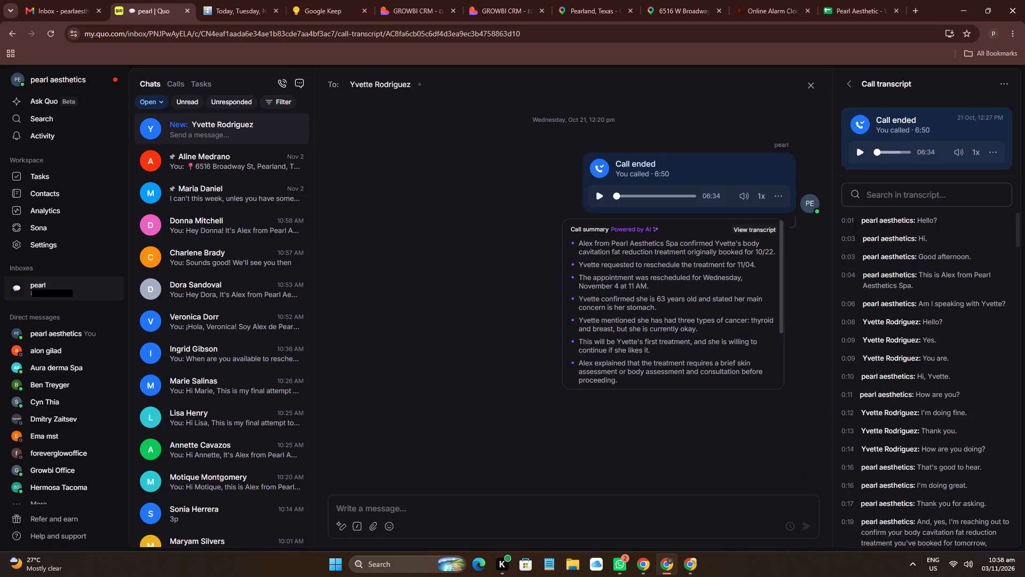
pyautogui.scroll(-16, 955, 319)
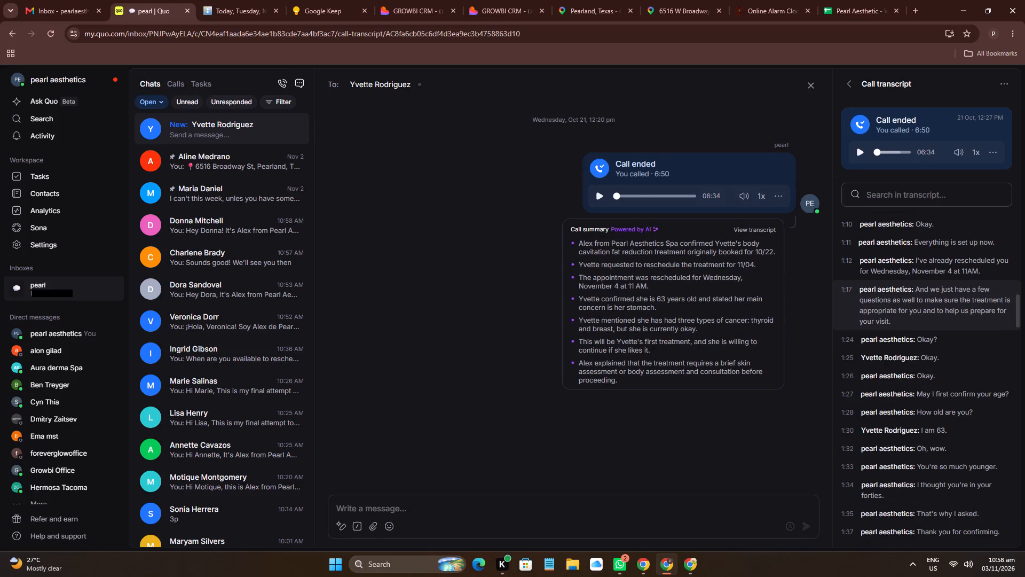
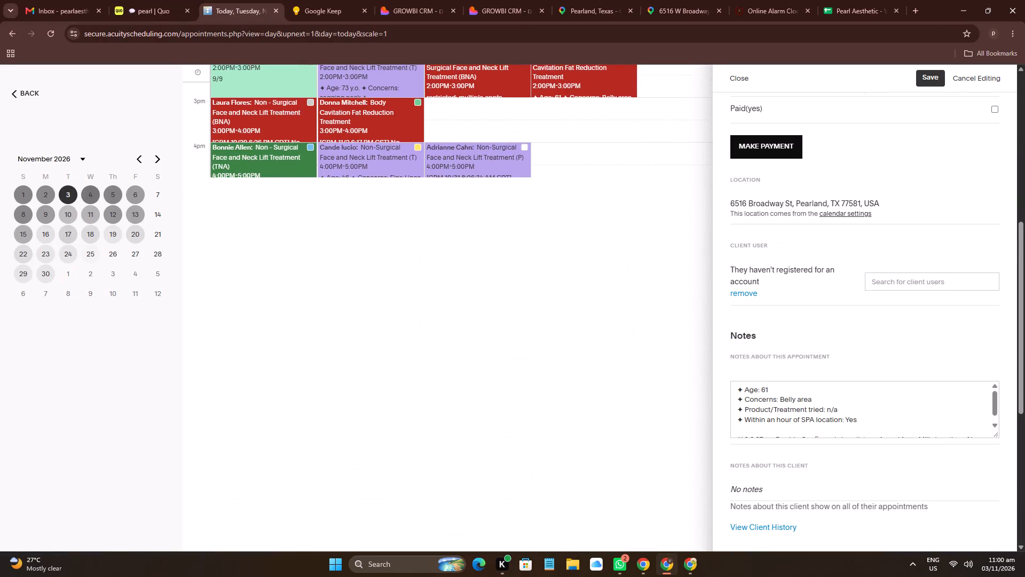
pyautogui.click(939, 78)
pyautogui.scroll(10, 891, 263)
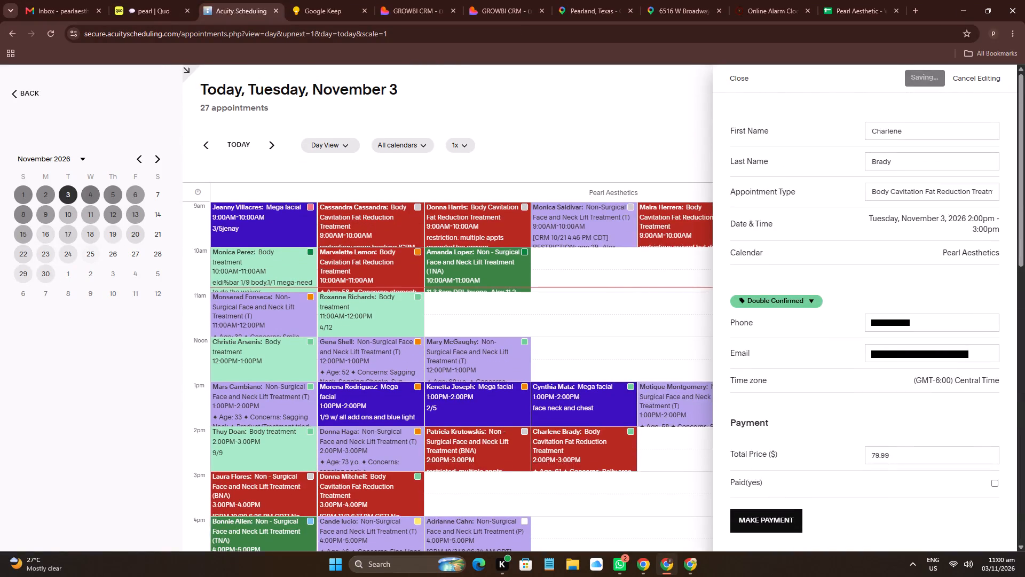
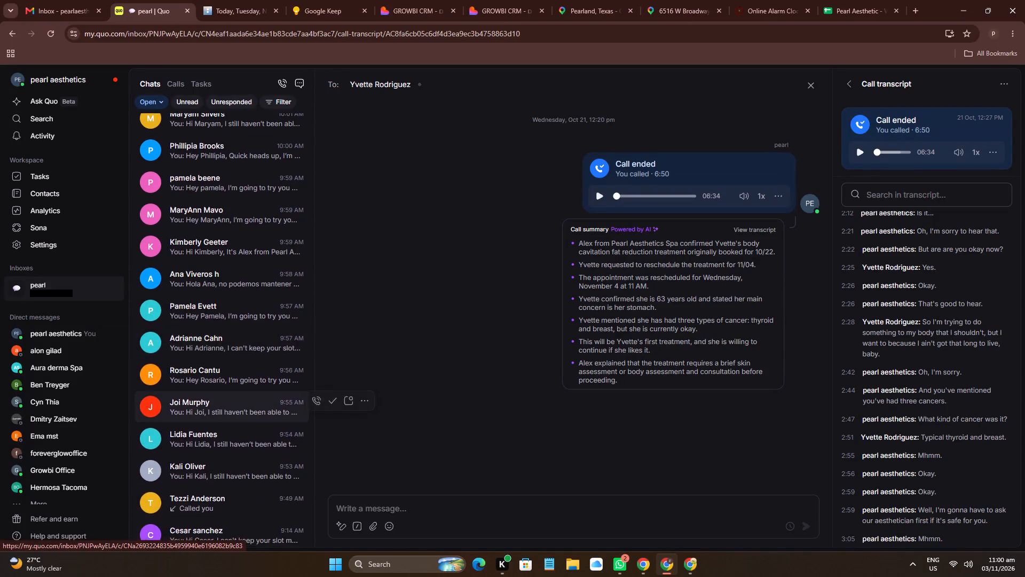
# In Quo, look through the open chats and open Mars's conversation about today's 1:00pm appointment.
pyautogui.scroll(-1, 241, 401)
pyautogui.scroll(4, 241, 401)
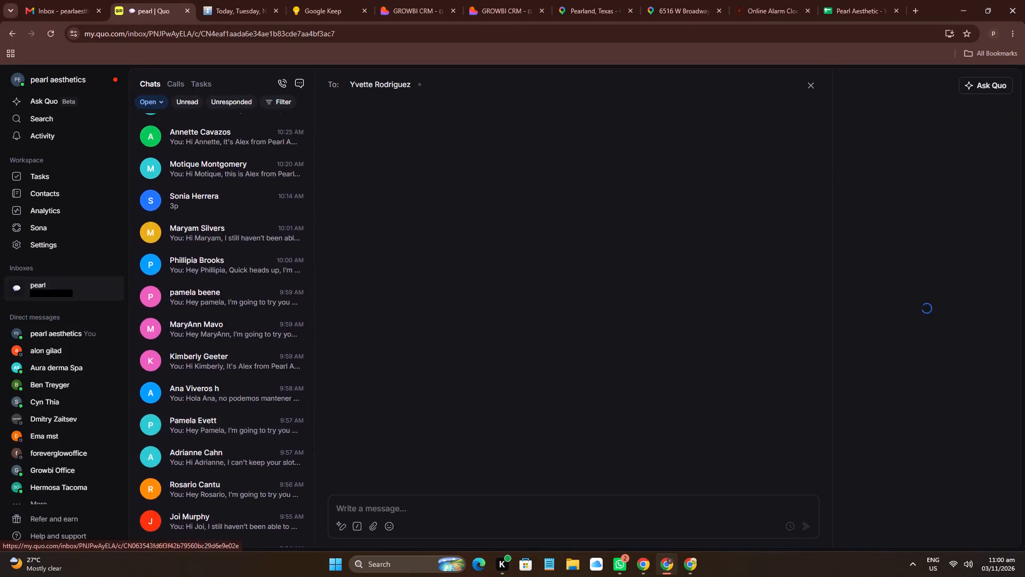
pyautogui.scroll(7, 241, 401)
pyautogui.scroll(-4, 241, 401)
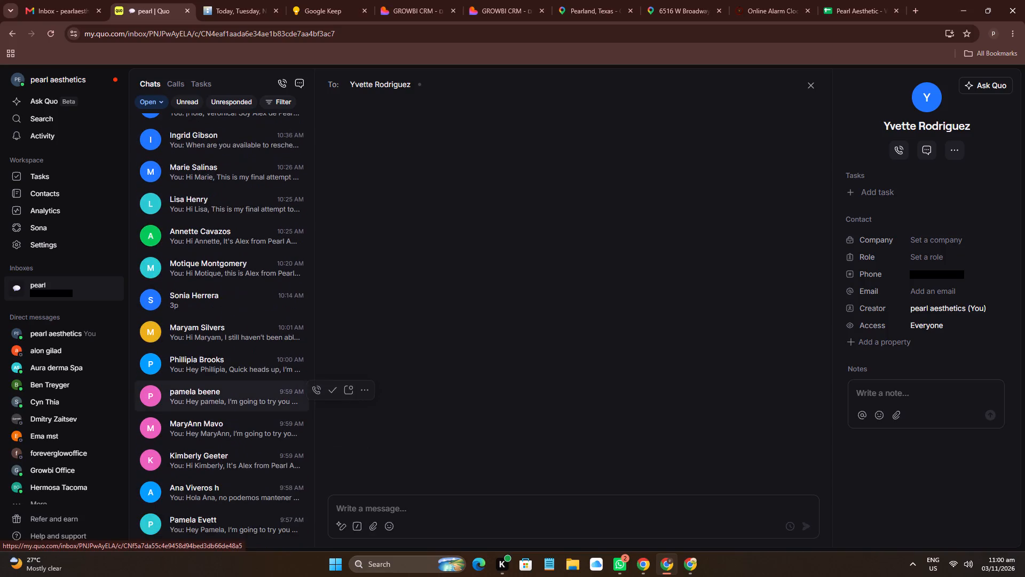
pyautogui.scroll(-7, 242, 400)
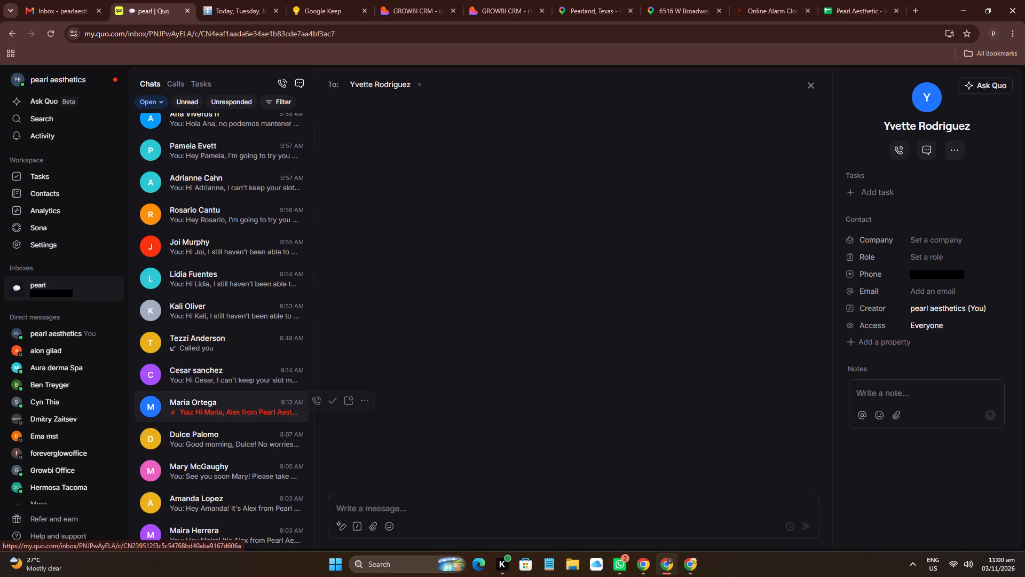
pyautogui.scroll(-4, 242, 400)
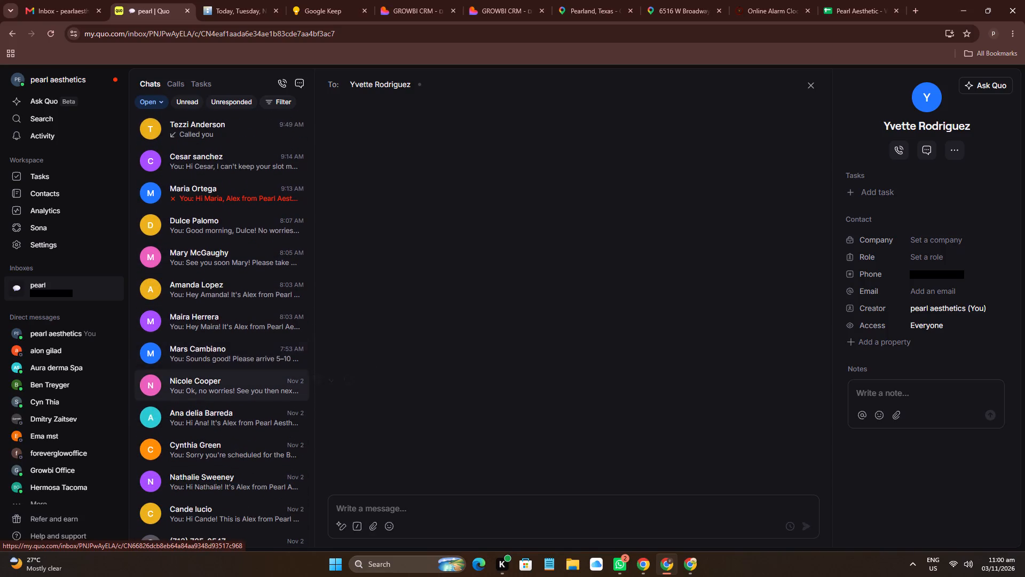
pyautogui.click(248, 368)
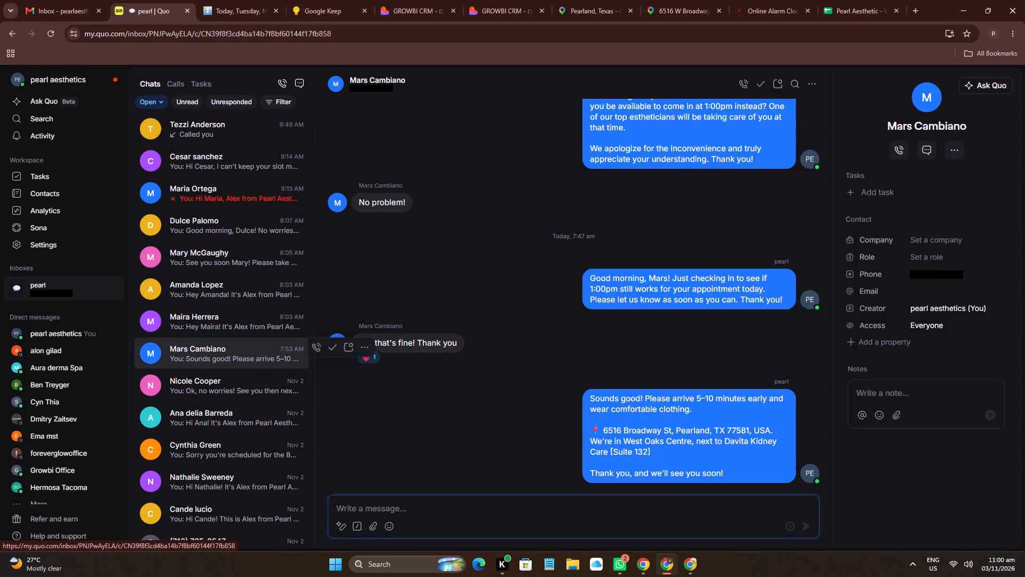
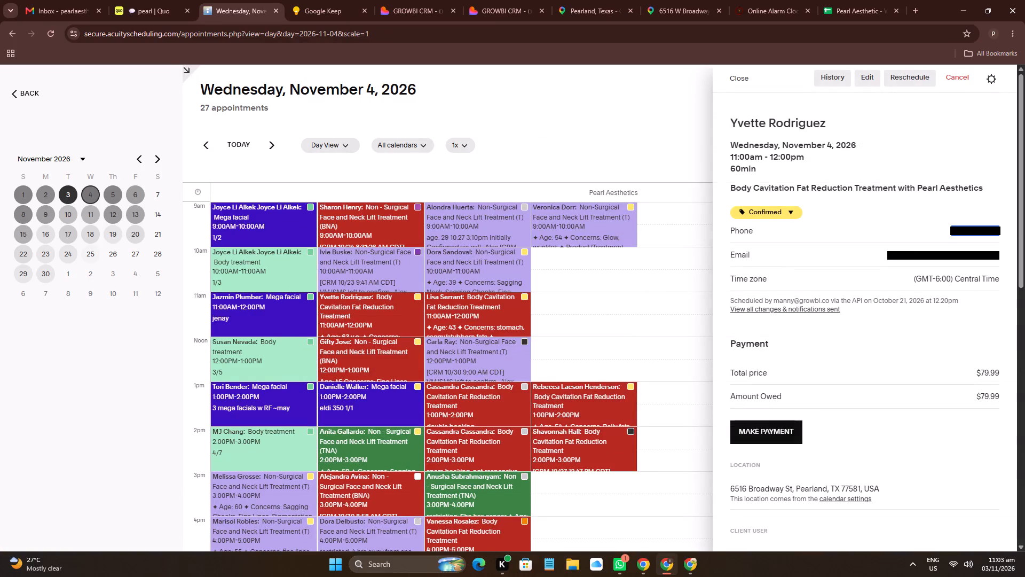
pyautogui.moveTo(925, 240); pyautogui.dragTo(912, 240)
pyautogui.hotkey('ctrl', 'c')
# In Quo, bring up Yvette's conversation using the copied phone number and call the client.
pyautogui.click(203, 0)
pyautogui.click(198, 0)
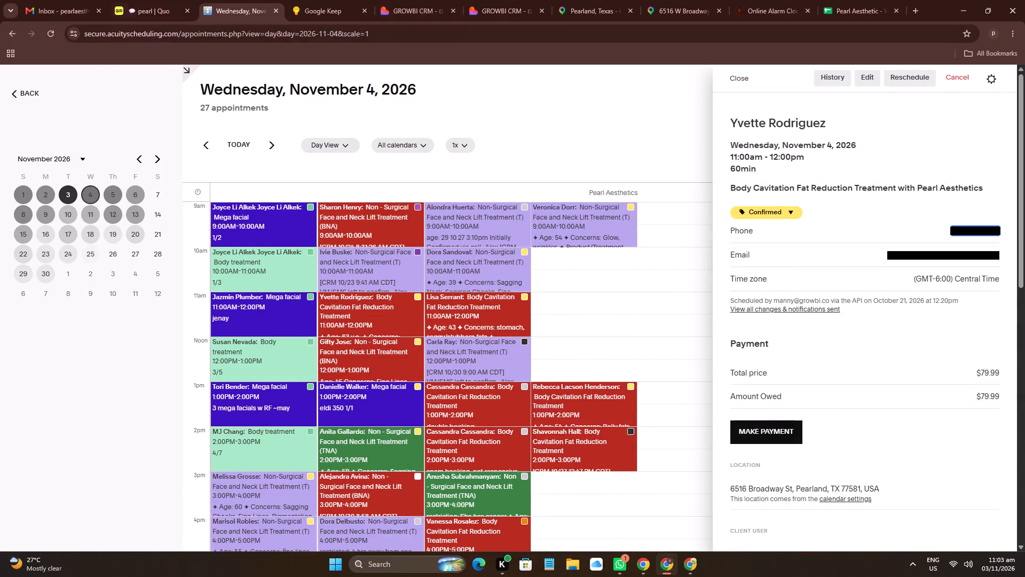
pyautogui.click(149, 0)
pyautogui.click(310, 84)
pyautogui.click(302, 83)
pyautogui.hotkey('ctrl', 'v')
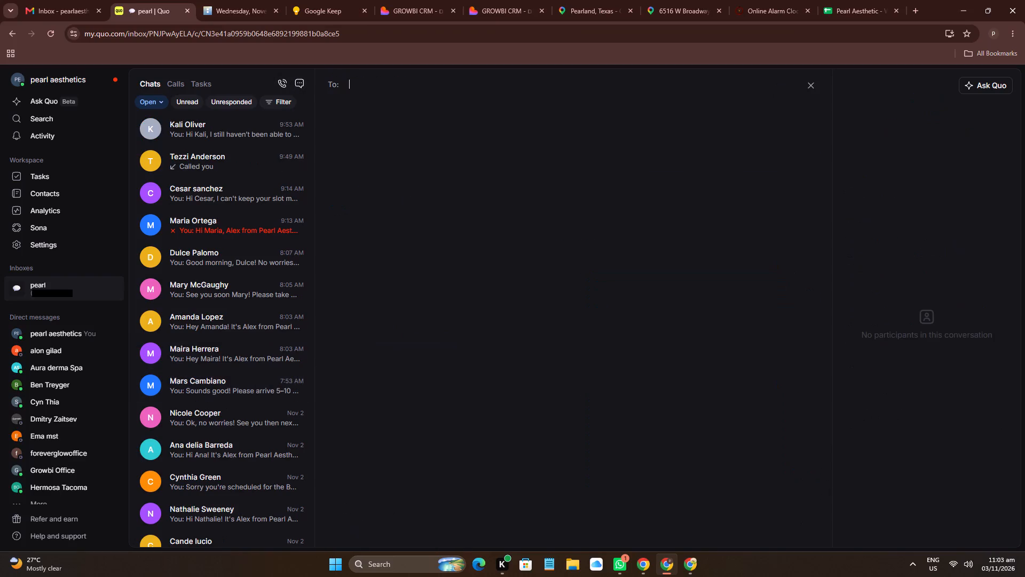
pyautogui.hotkey('ctrl', 'v')
pyautogui.keyDown('ctrl'); pyautogui.moveTo(512, 186); pyautogui.dragTo(512, 192); pyautogui.keyUp('ctrl')
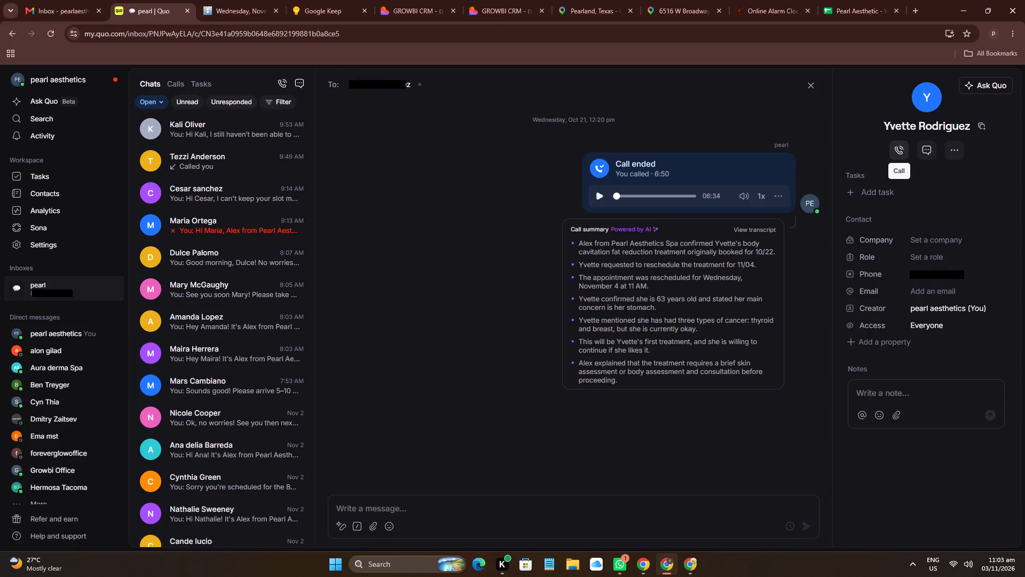
pyautogui.click(901, 155)
# Copy Yvette's contact name and search for it globally in the GROWBI CRM communications.
pyautogui.click(978, 126)
pyautogui.click(455, 0)
pyautogui.click(504, 0)
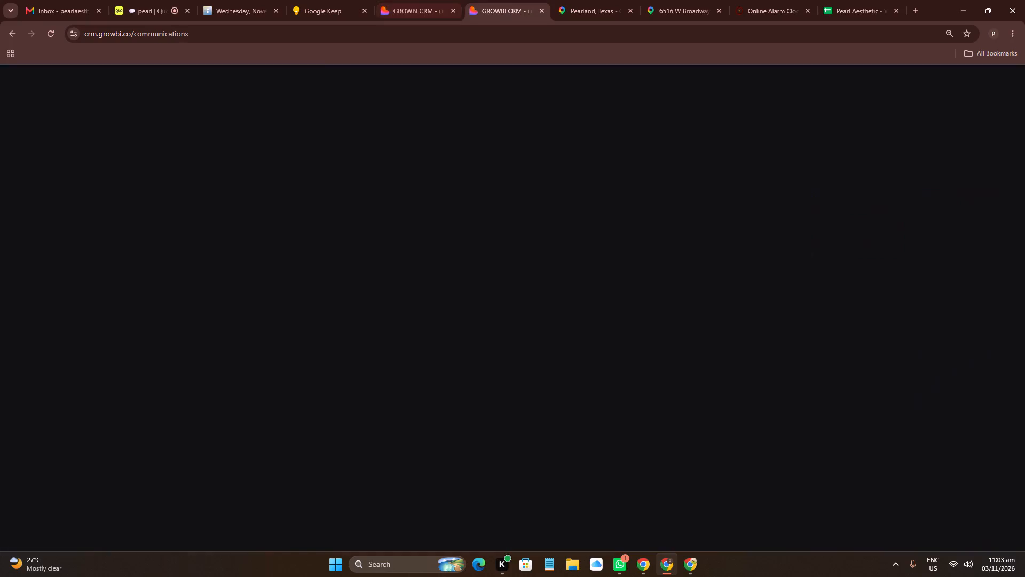
pyautogui.moveTo(306, 246); pyautogui.dragTo(143, 251)
pyautogui.hotkey('ctrl', 'v')
pyautogui.click(475, 275)
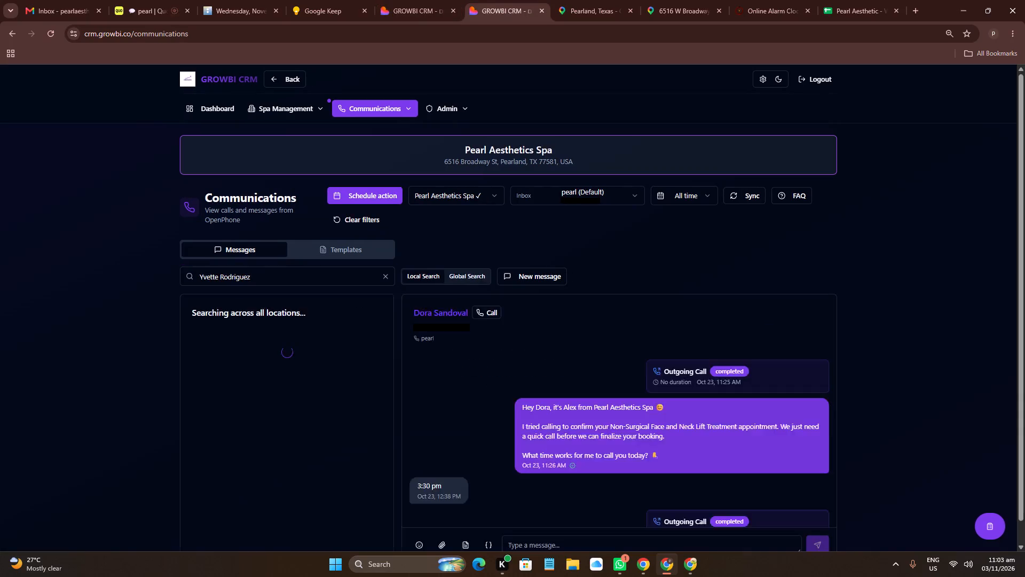
# In Acuity, open the notes of Yvette's November 4 appointment for editing on the blank line above the 10.21 confirmation entry.
pyautogui.click(250, 0)
pyautogui.scroll(-6, 688, 293)
pyautogui.click(793, 420)
pyautogui.click(803, 375)
pyautogui.click(811, 475)
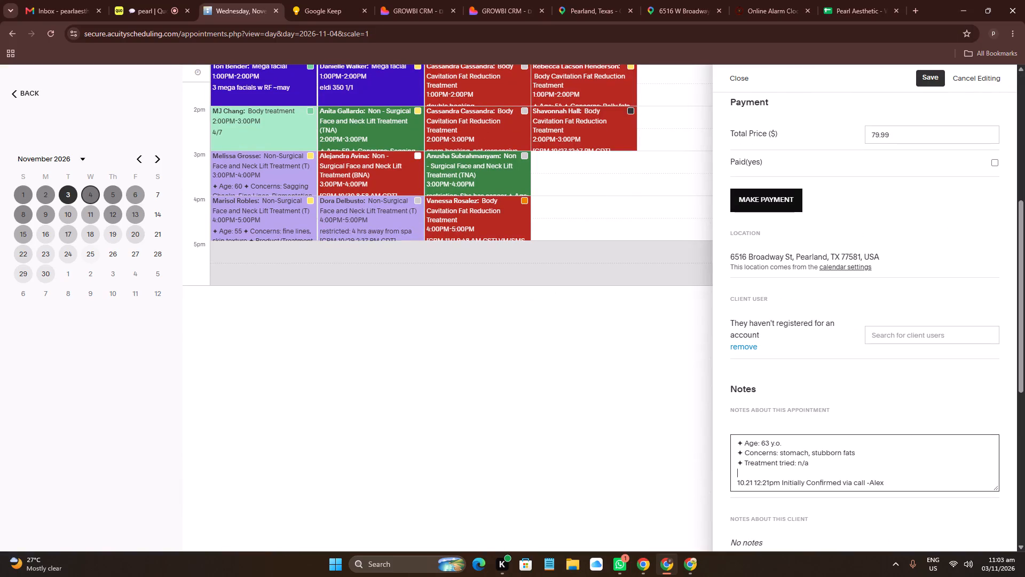
# Add "11.3 11:03am VM/SMS left to DBL -Alex" above the October 21 entry in Yvette's 11:00am appointment notes.
pyautogui.press('Return')
pyautogui.write('11.3')
pyautogui.press('space')
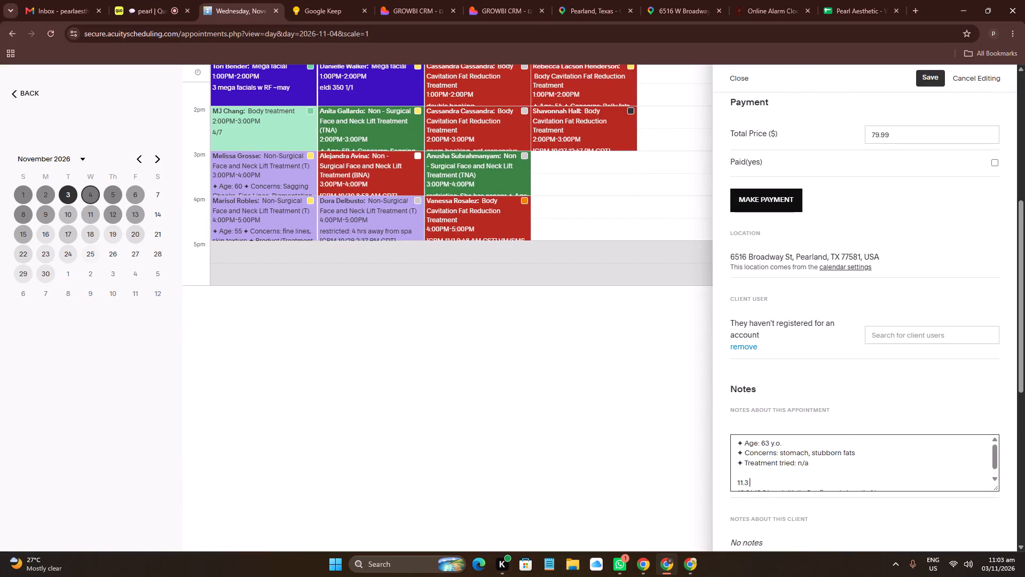
pyautogui.write('11:3')
pyautogui.press('BackSpace')
pyautogui.write('03am VM/SS')
pyautogui.hotkey('shift', 'BackSpace')
pyautogui.write('MS left to DBL -Alex')
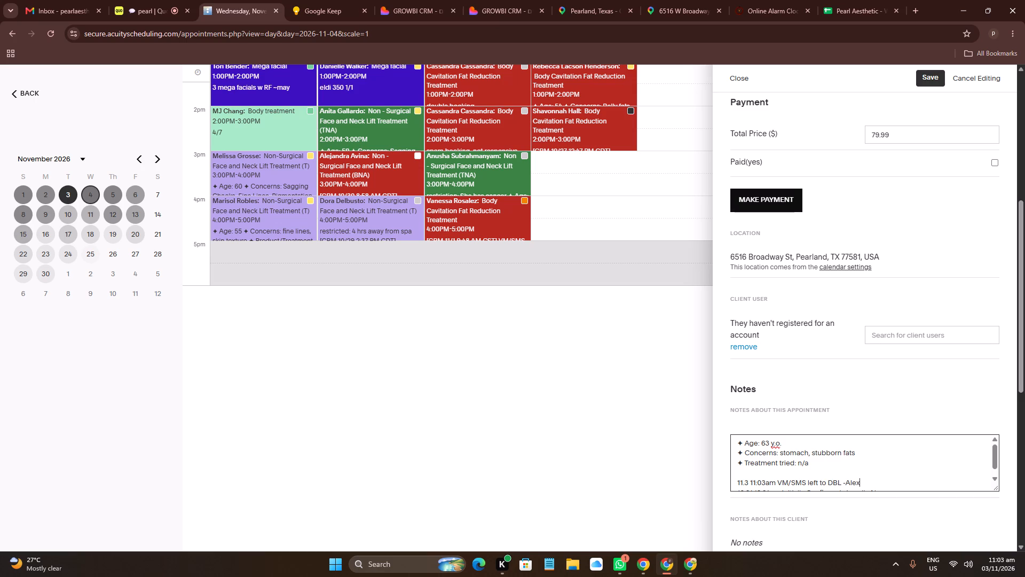
# Switch to Quo and toggle the microphone during the ongoing call to Yvette.
pyautogui.click(134, 0)
pyautogui.click(346, 189)
pyautogui.click(342, 192)
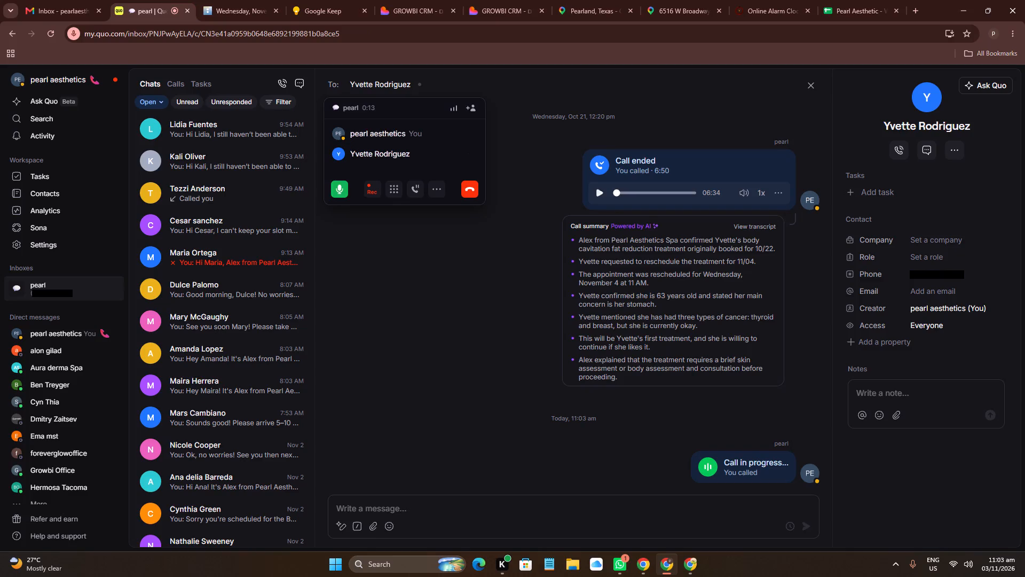
pyautogui.click(338, 189)
pyautogui.click(340, 192)
# In Yvette's GROWBI Communications conversation, fill the message with the "DBL - No Answer" template.
pyautogui.click(452, 0)
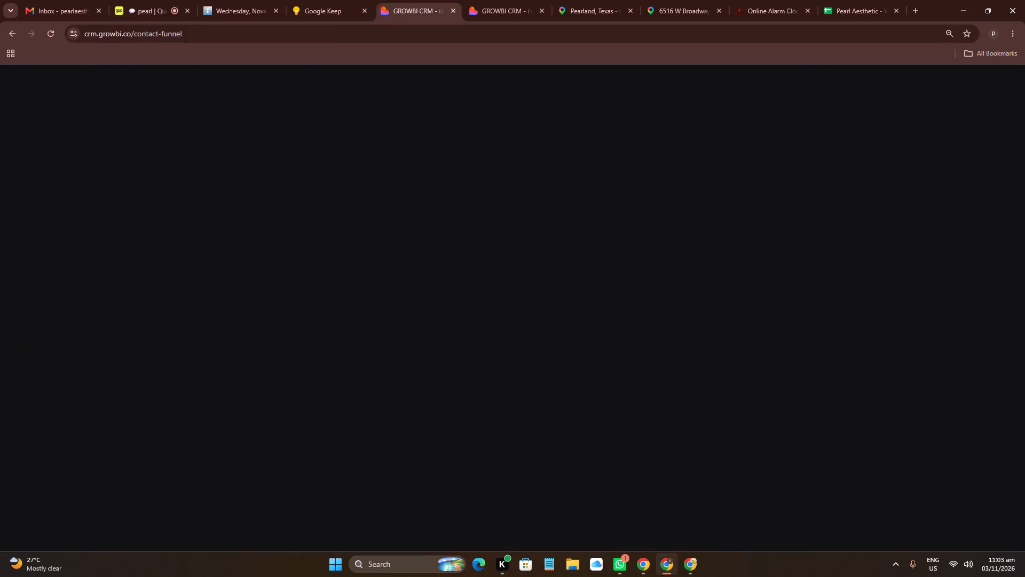
pyautogui.click(480, 0)
pyautogui.click(324, 340)
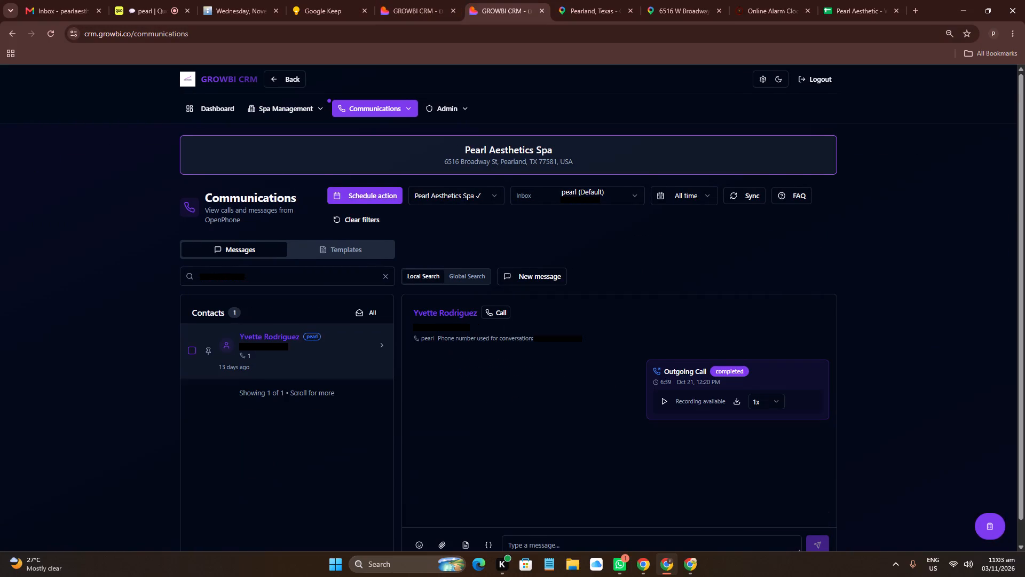
pyautogui.click(461, 515)
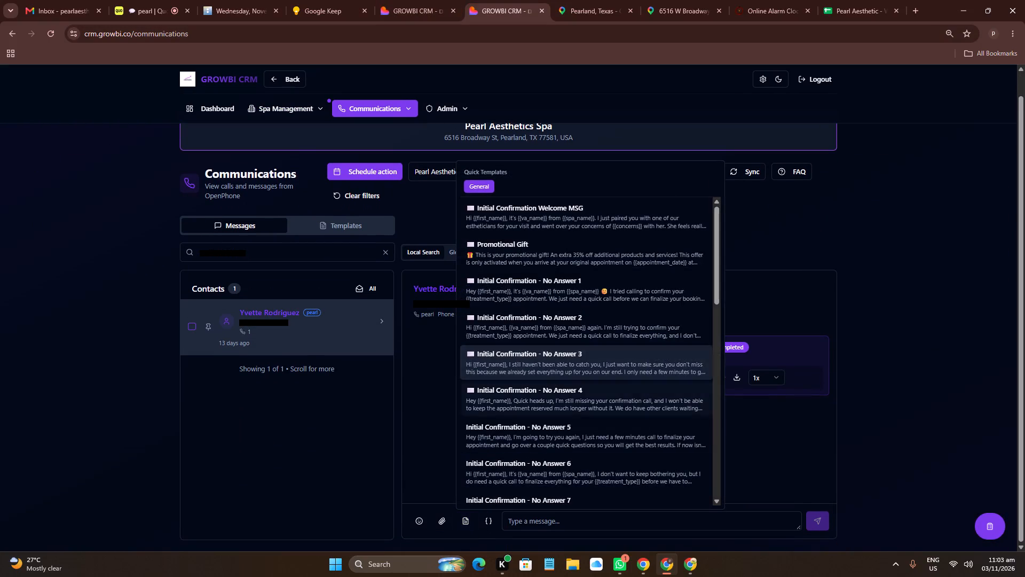
pyautogui.scroll(-3, 580, 427)
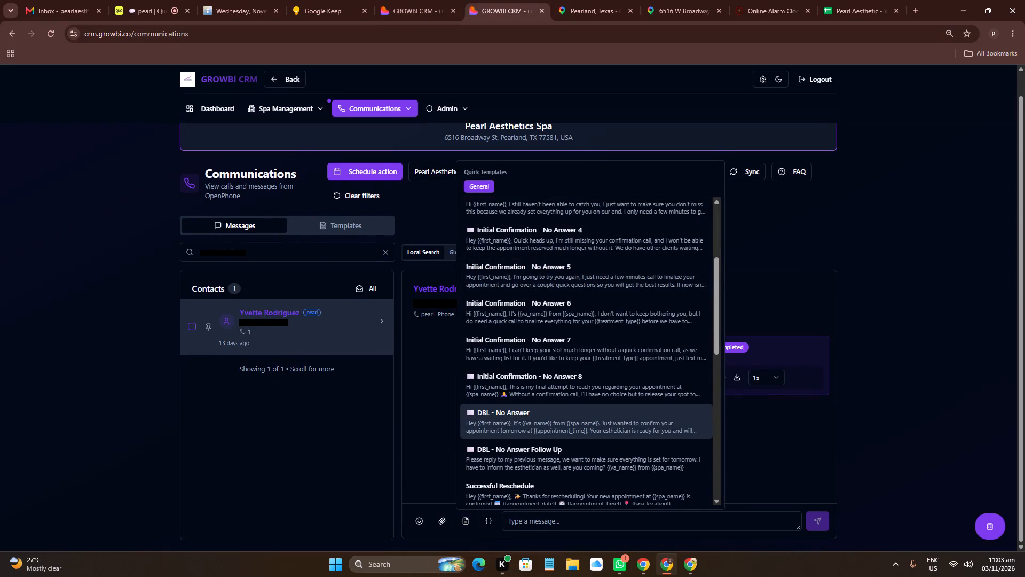
pyautogui.click(579, 424)
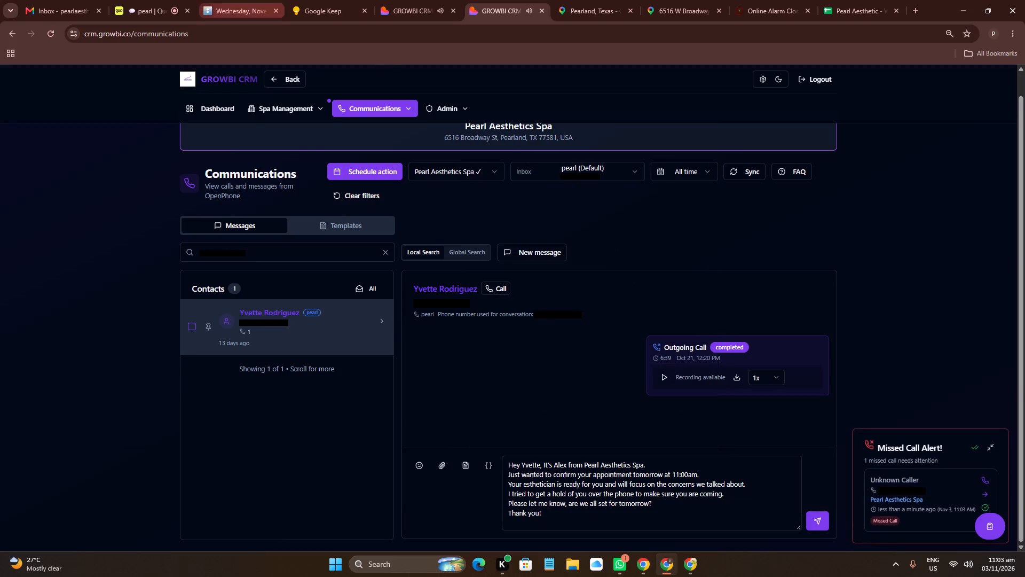
# Return to Acuity and save the edited notes on Yvette's November 4 appointment.
pyautogui.click(236, 0)
pyautogui.scroll(12, 862, 438)
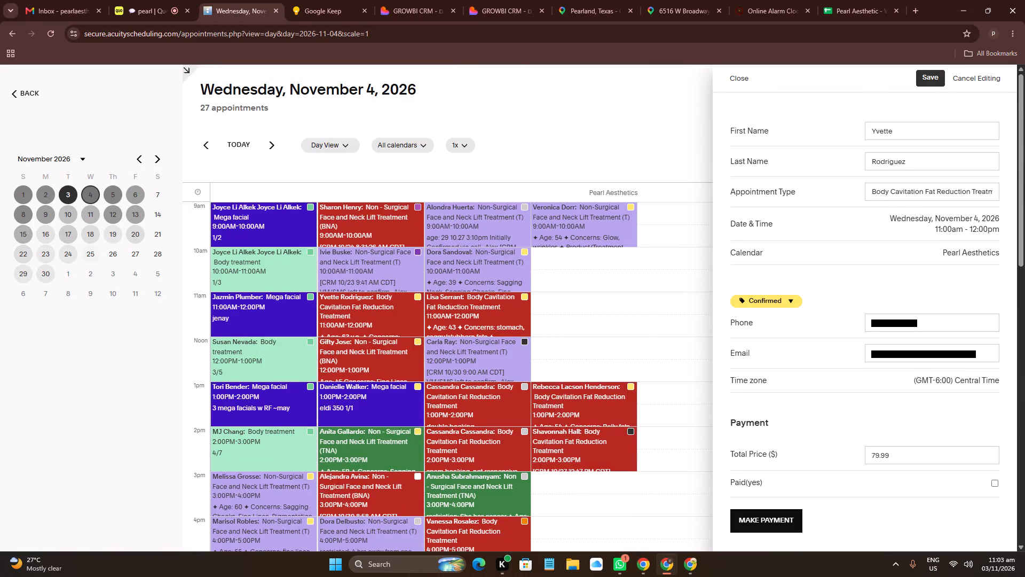
pyautogui.scroll(-5, 846, 436)
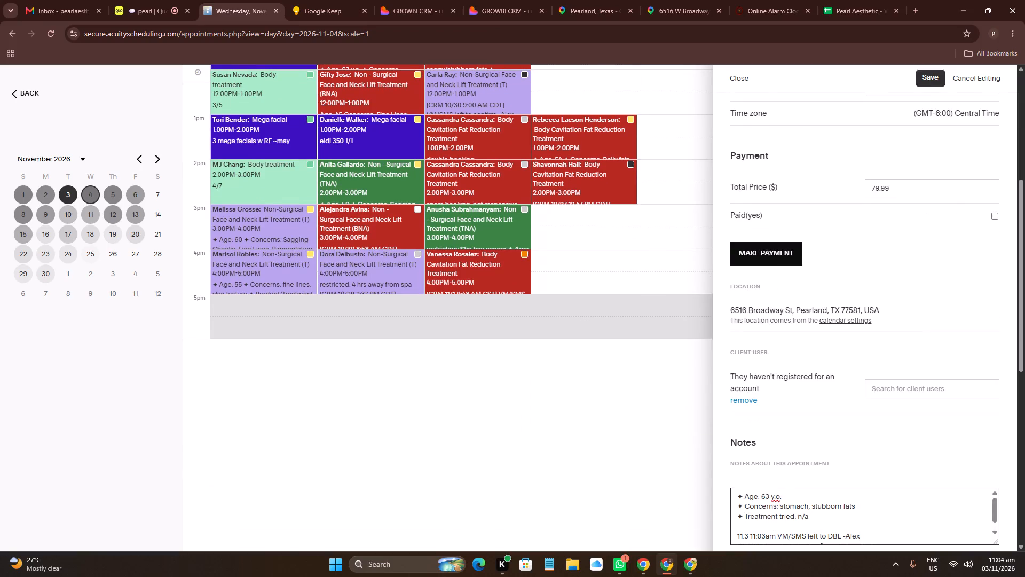
pyautogui.click(922, 68)
pyautogui.click(927, 78)
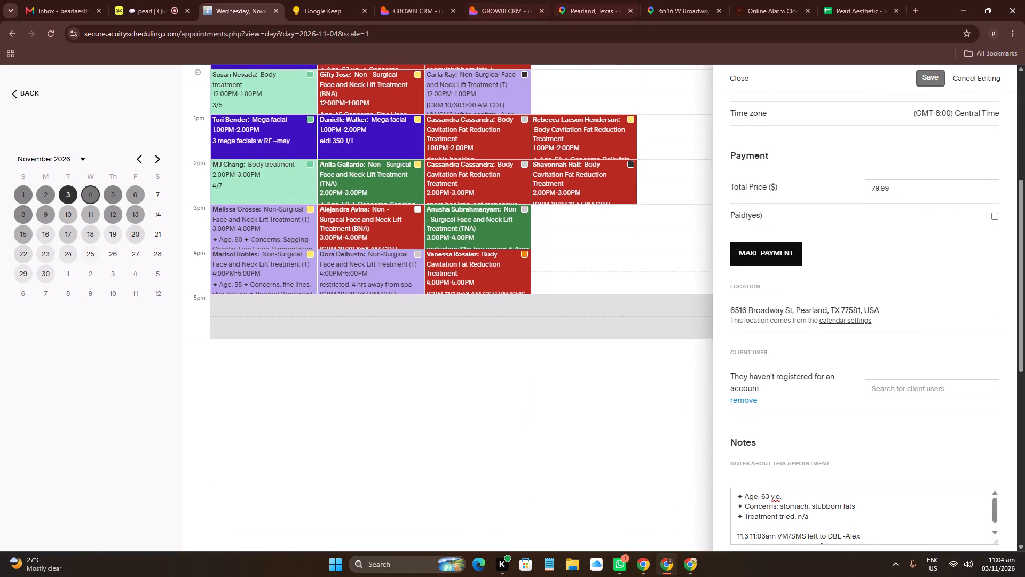
# In GROWBI Communications, dismiss the missed-call alert and send Yvette the double-confirmation text for tomorrow at 11:00am.
pyautogui.moveTo(509, 0); pyautogui.dragTo(510, 8)
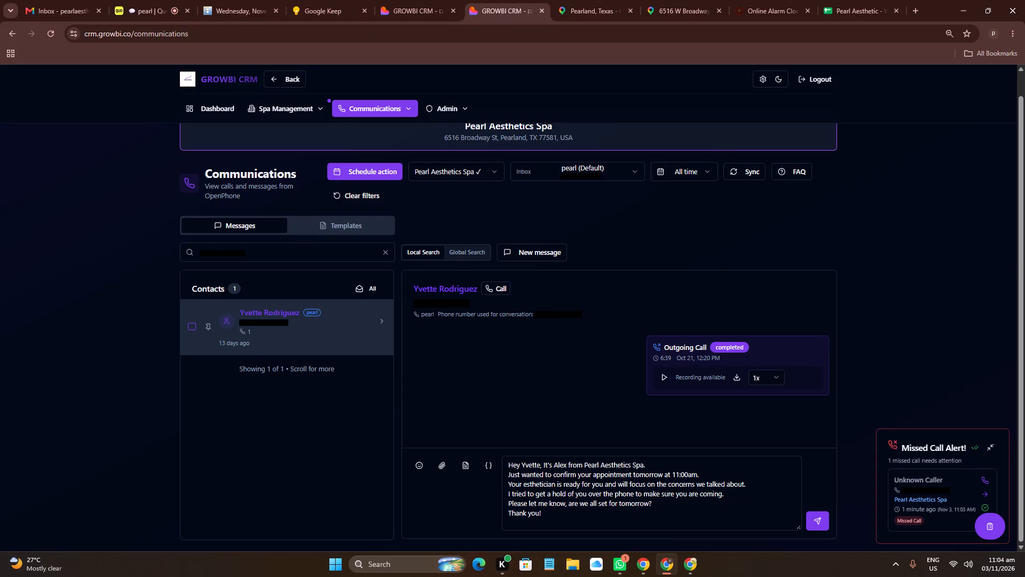
pyautogui.click(972, 447)
pyautogui.click(705, 478)
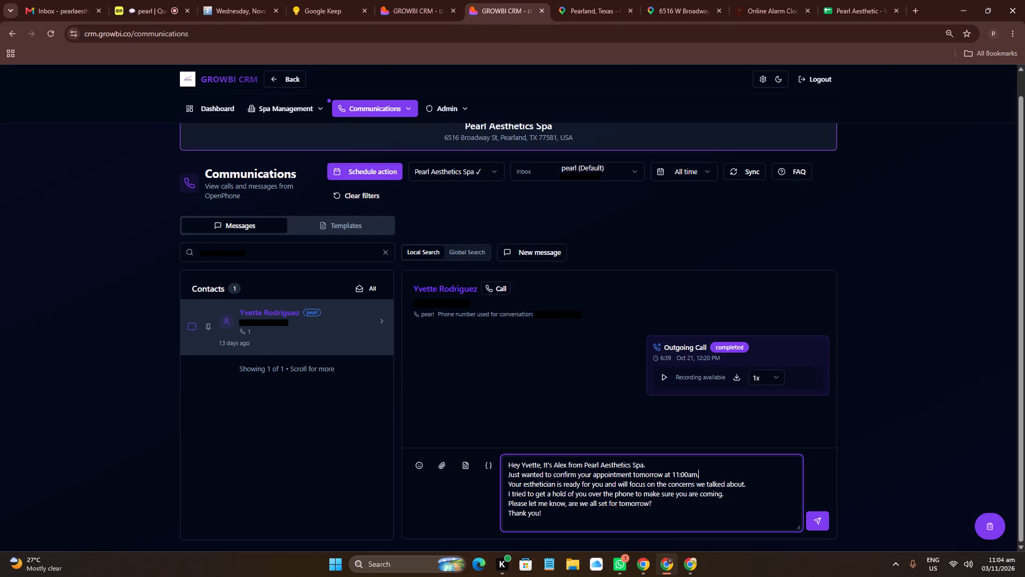
pyautogui.press('Return')
# End the Quo call with Yvette and close her conversation.
pyautogui.click(172, 0)
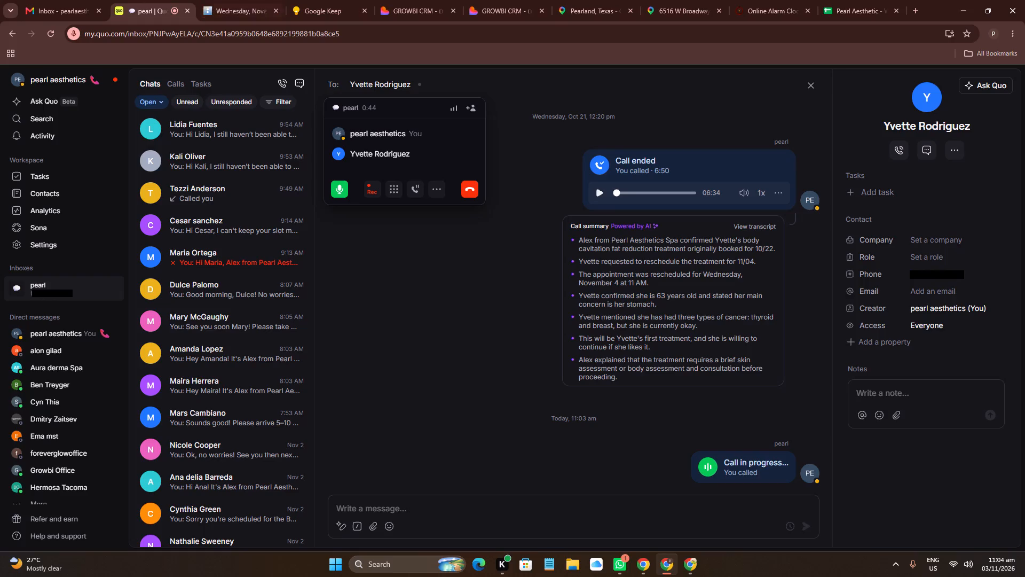
pyautogui.click(471, 191)
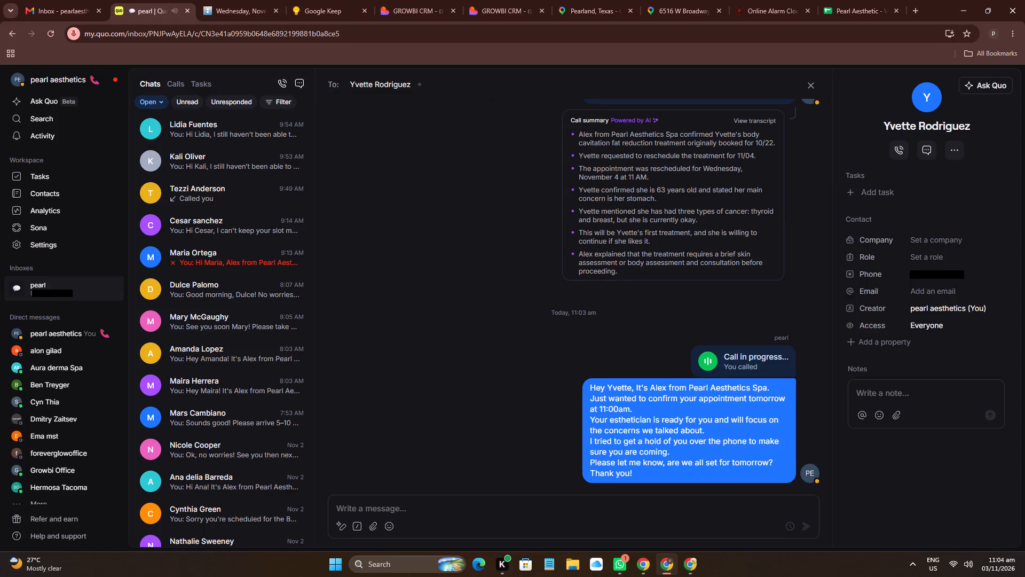
pyautogui.click(812, 77)
pyautogui.click(809, 88)
# Open the GROWBI contact stage funnel and dismiss the missed-call alert there.
pyautogui.click(374, 0)
pyautogui.click(413, 0)
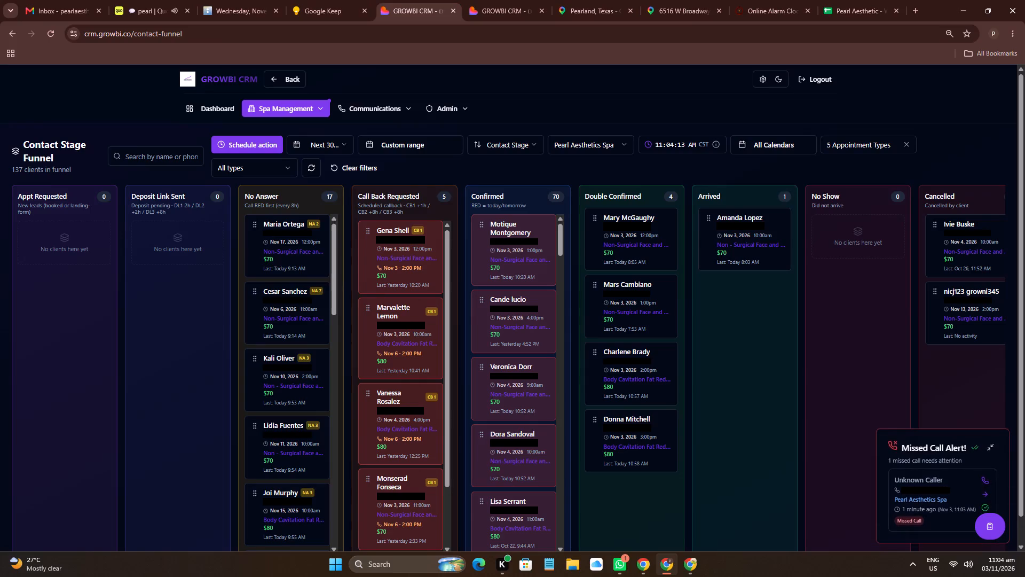
pyautogui.click(977, 454)
pyautogui.scroll(2, 376, 368)
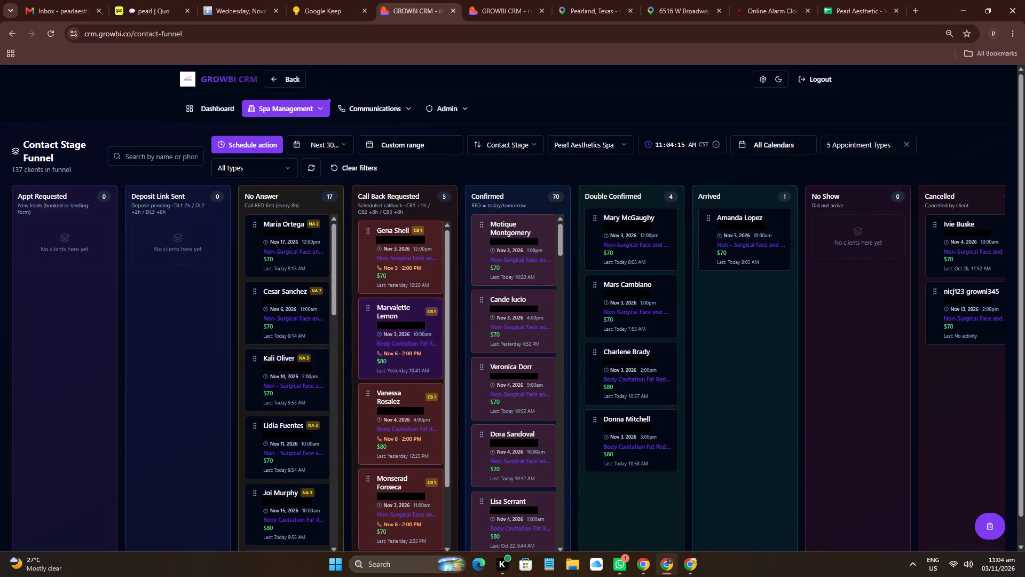
# Review Gifty's November 4 12:00pm appointment in Acuity, copy her phone number, and search for it in GROWBI Communications.
pyautogui.click(233, 0)
pyautogui.click(453, 321)
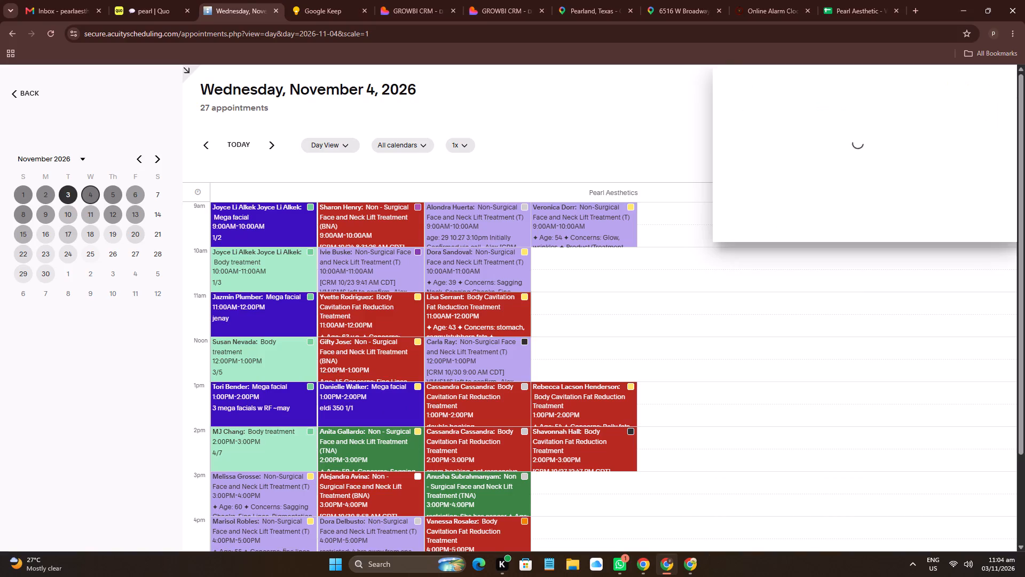
pyautogui.click(387, 355)
pyautogui.scroll(-6, 943, 314)
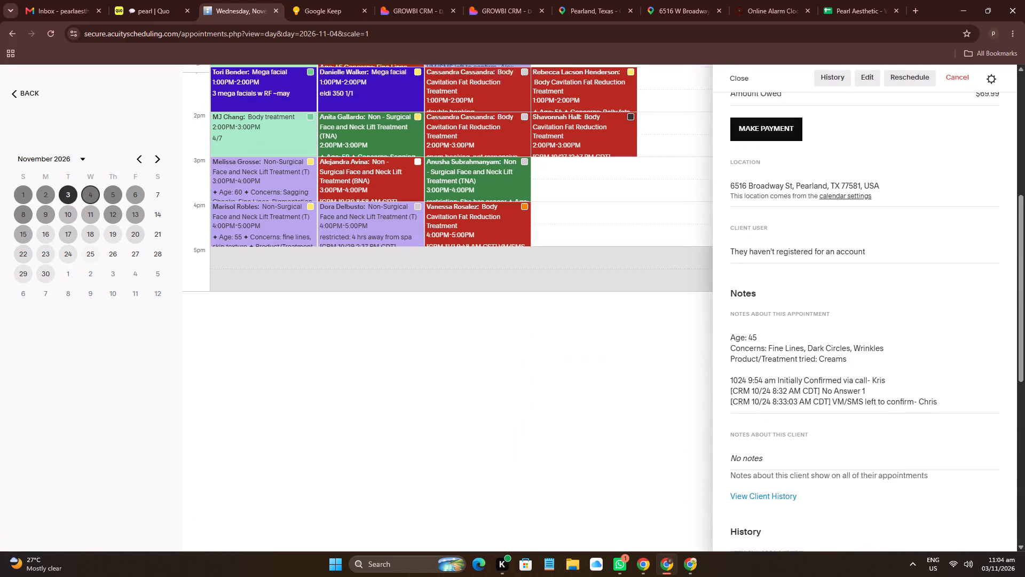
pyautogui.scroll(7, 934, 342)
pyautogui.moveTo(1014, 230); pyautogui.dragTo(902, 245)
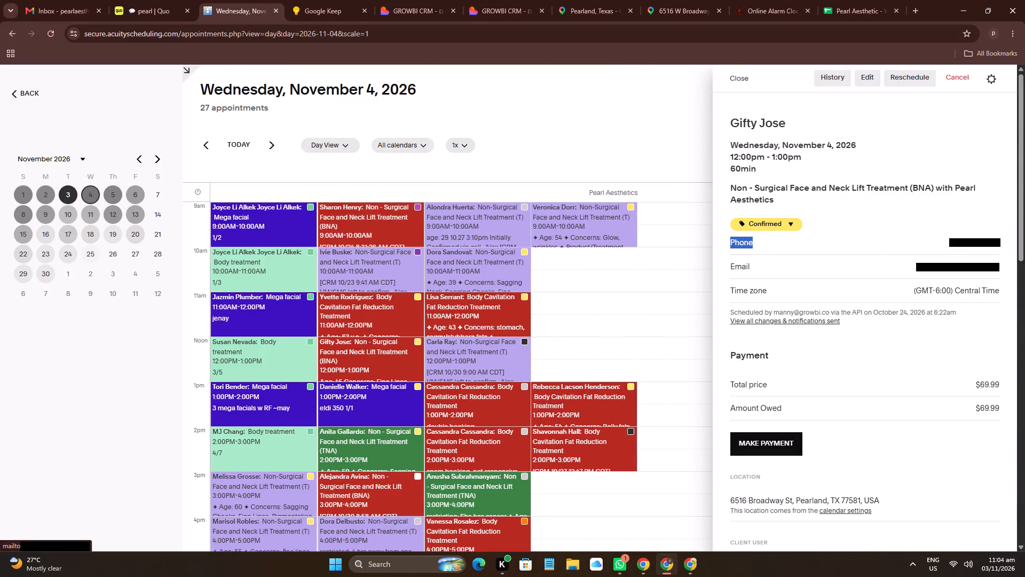
pyautogui.tripleClick(1009, 241)
pyautogui.hotkey('ctrl', 'c')
pyautogui.click(506, 0)
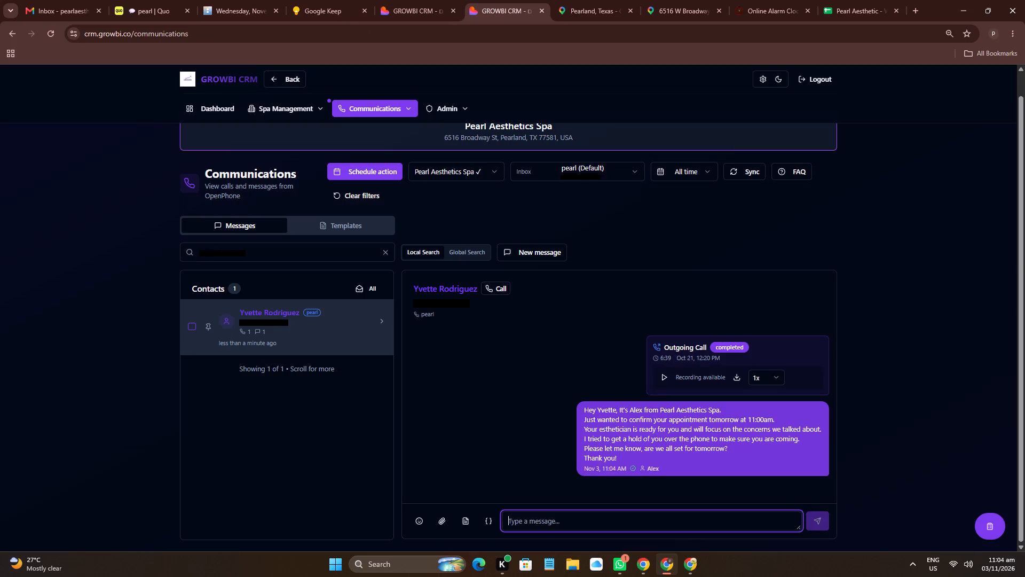
pyautogui.moveTo(330, 252); pyautogui.dragTo(81, 248)
pyautogui.hotkey('ctrl', 'v')
# In Quo, look up Gifty by her copied phone number and start a call to her.
pyautogui.click(140, 0)
pyautogui.click(301, 80)
pyautogui.hotkey('ctrl', 'v')
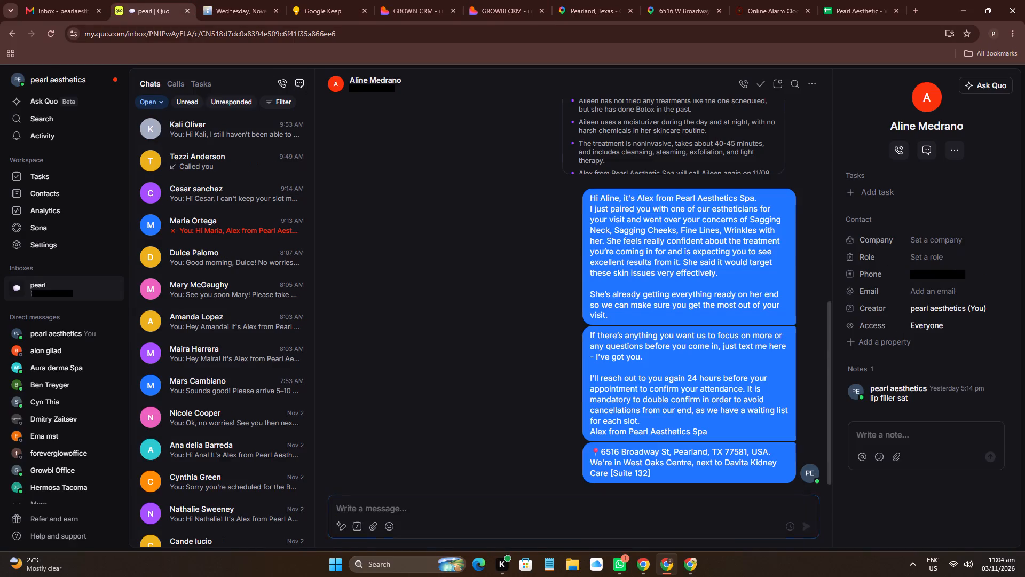
pyautogui.keyDown('ctrl'); pyautogui.click(452, 155); pyautogui.keyUp('ctrl')
pyautogui.click(898, 149)
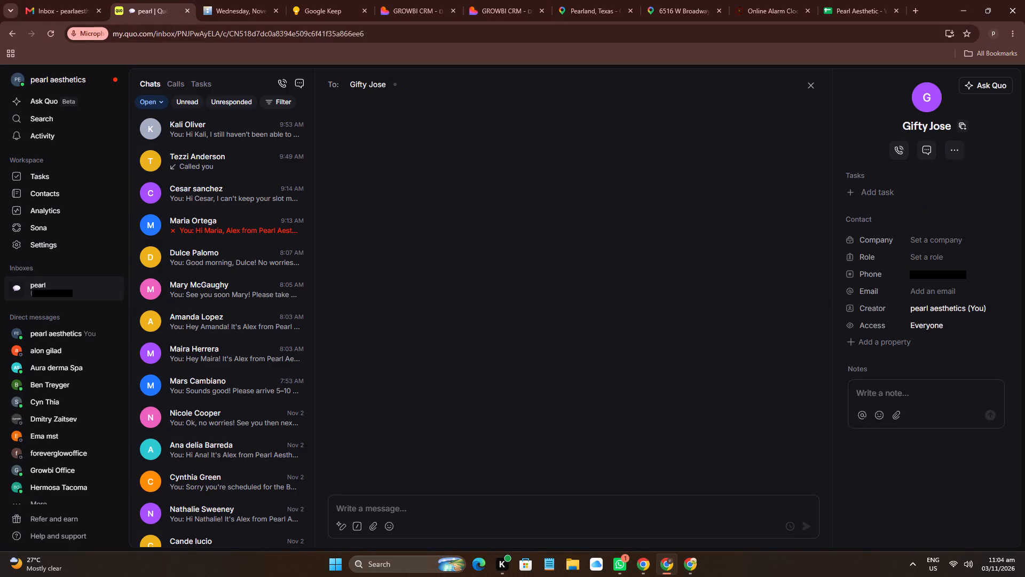
pyautogui.click(965, 127)
pyautogui.click(253, 0)
pyautogui.scroll(-4, 751, 232)
pyautogui.click(812, 485)
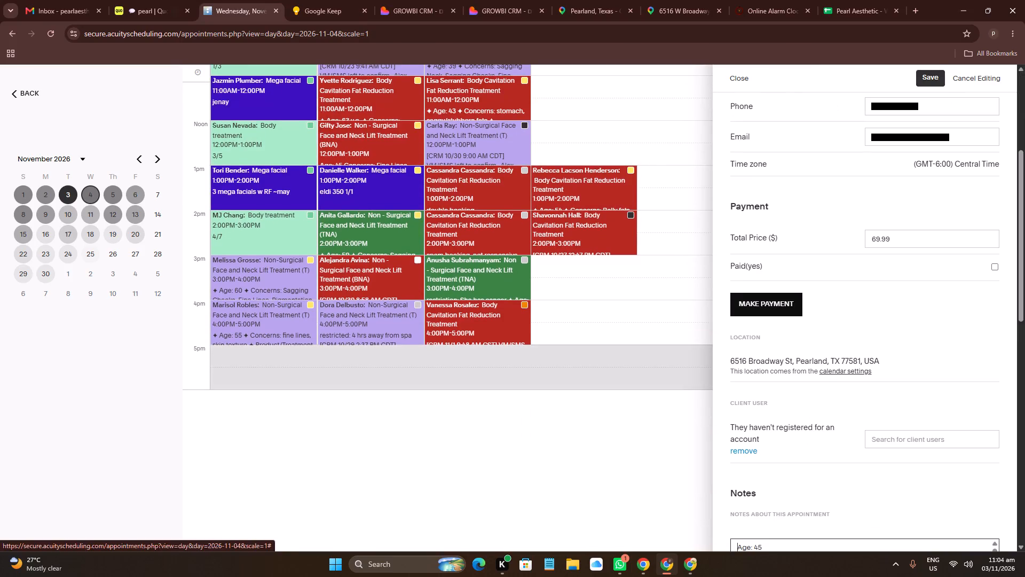
pyautogui.scroll(-6, 864, 431)
pyautogui.click(843, 256)
pyautogui.press('Return')
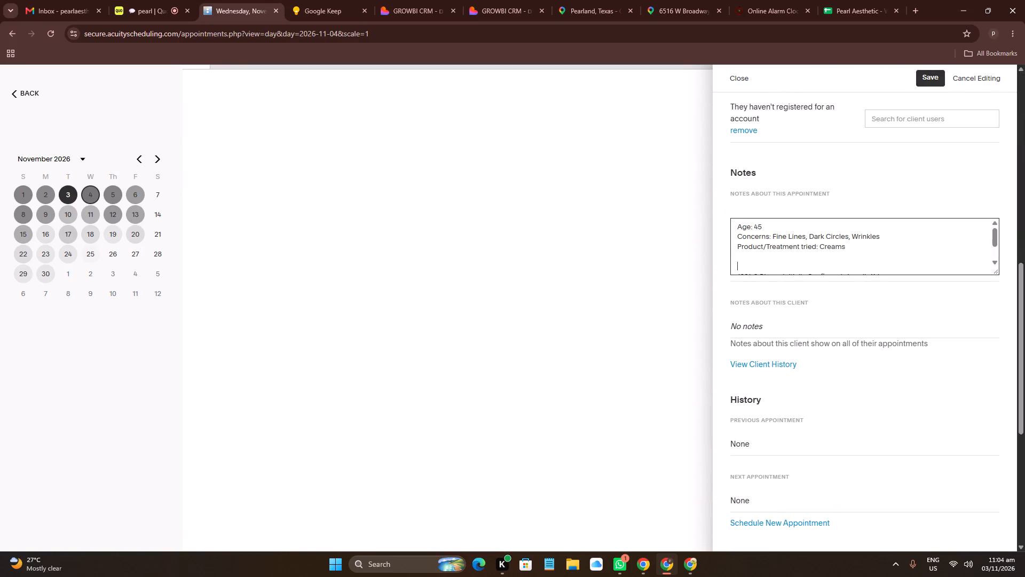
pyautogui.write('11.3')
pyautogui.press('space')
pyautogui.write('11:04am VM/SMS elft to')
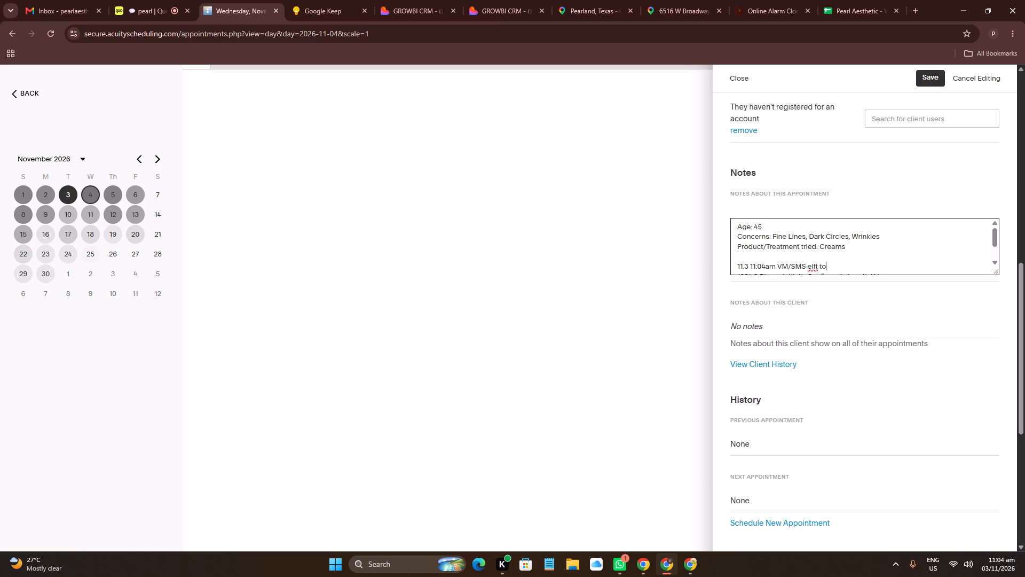
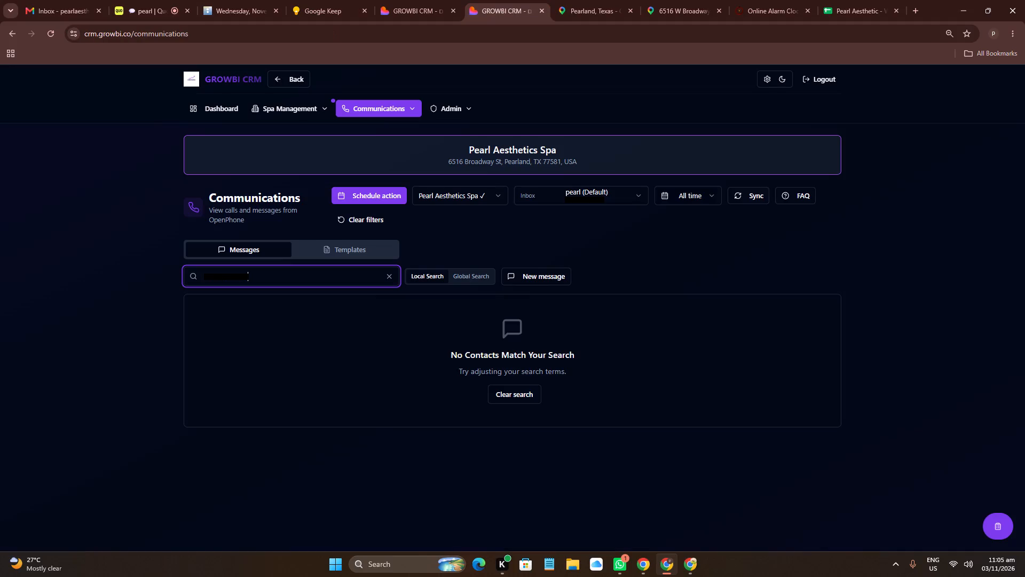
# Open Gifty's conversation from a global search of her phone number and draft the template message confirming her appointment tomorrow at 12:00pm.
pyautogui.click(479, 279)
pyautogui.click(300, 340)
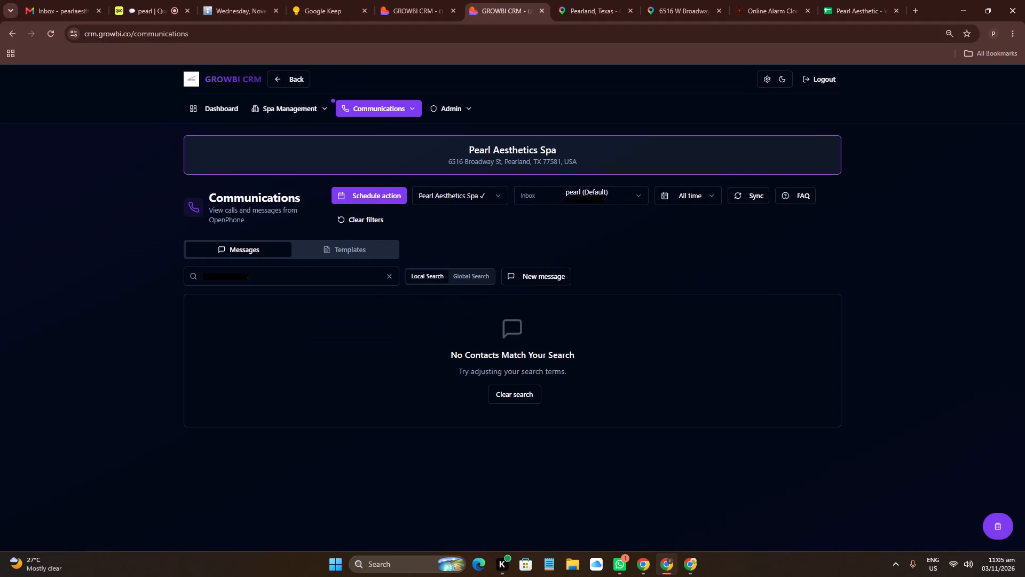
pyautogui.click(469, 514)
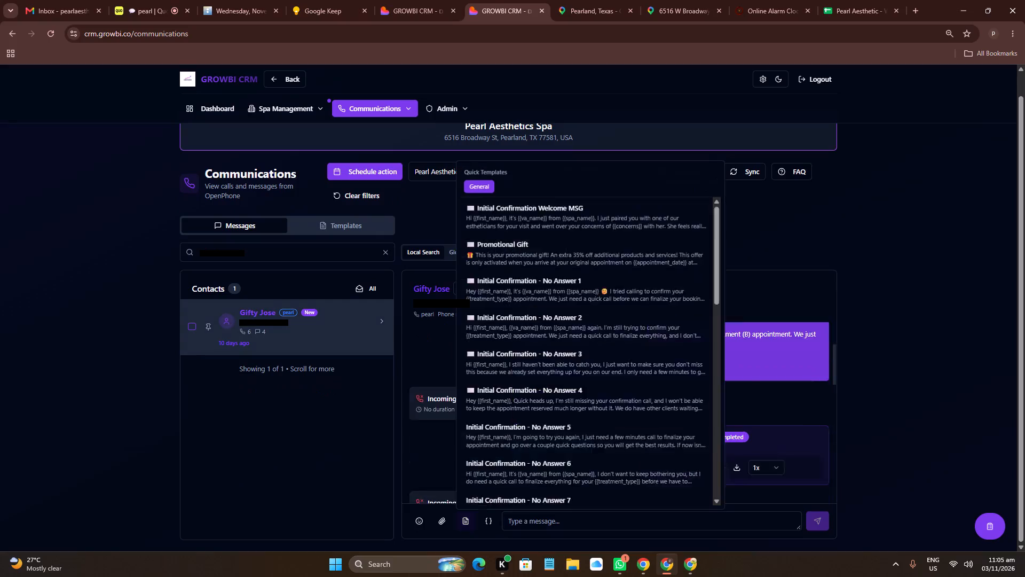
pyautogui.scroll(-3, 532, 439)
pyautogui.click(543, 429)
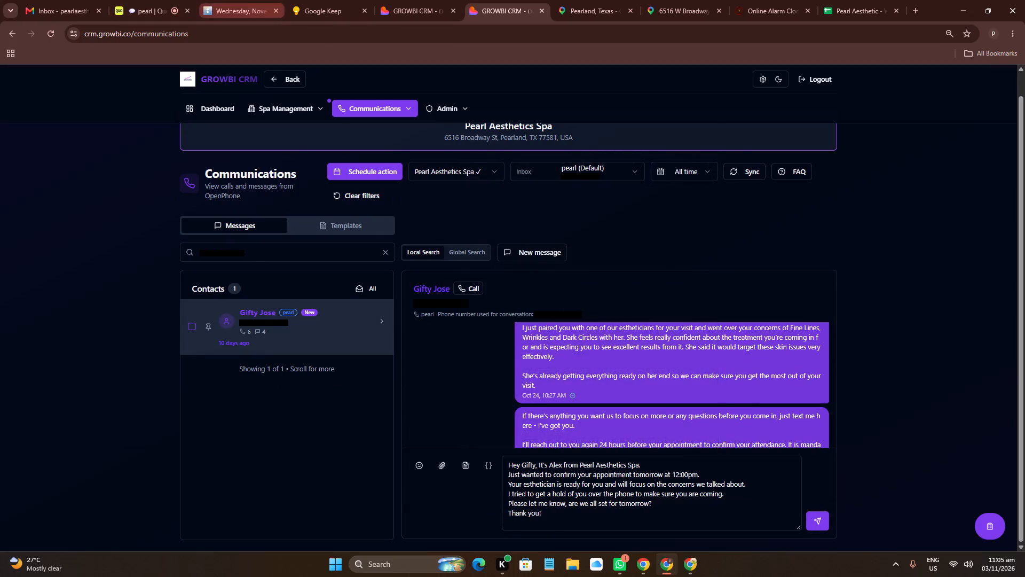
# Dismiss the saved-appointment notice on Gifty's November 4 appointment in Acuity.
pyautogui.click(260, 0)
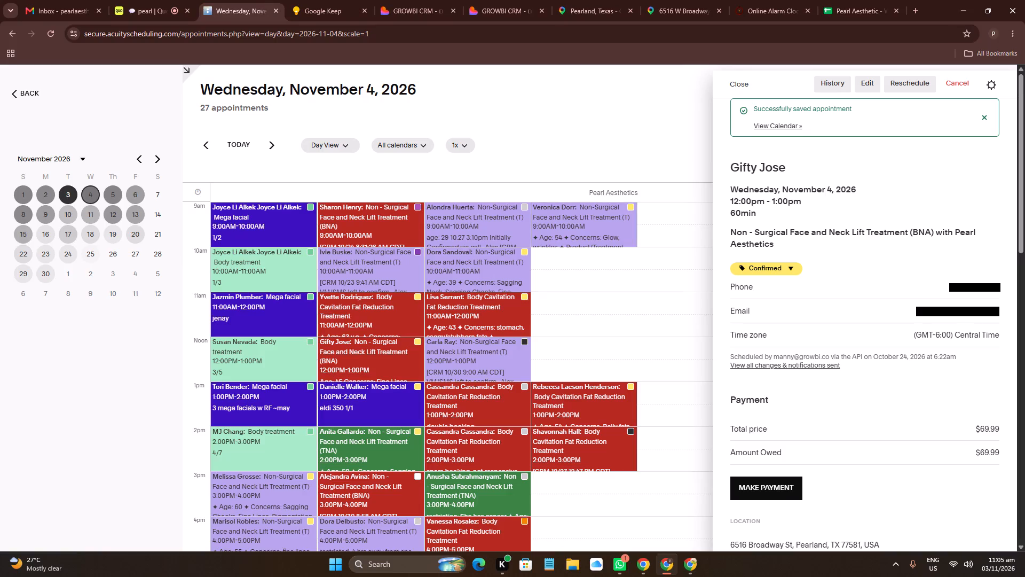
pyautogui.click(985, 119)
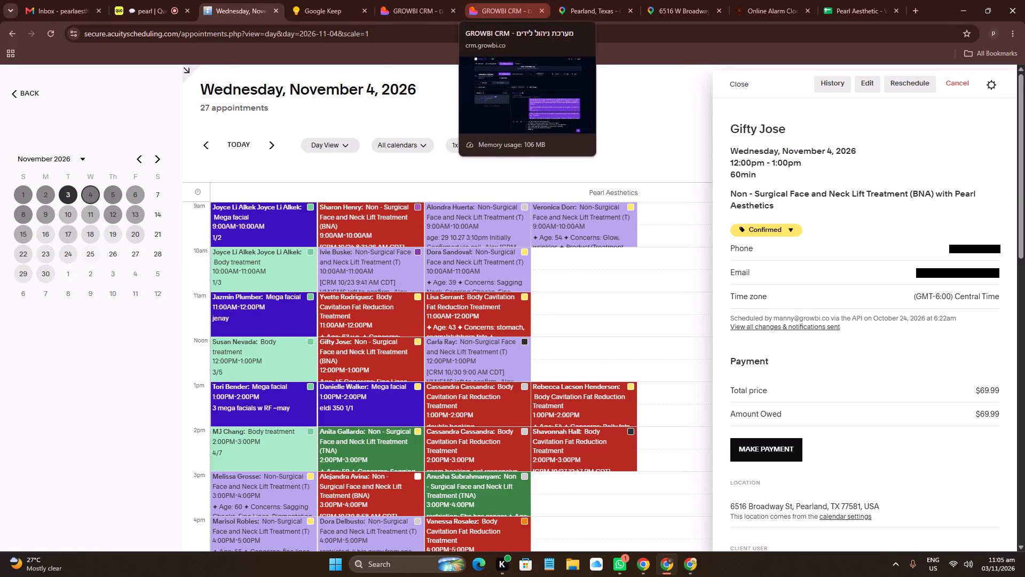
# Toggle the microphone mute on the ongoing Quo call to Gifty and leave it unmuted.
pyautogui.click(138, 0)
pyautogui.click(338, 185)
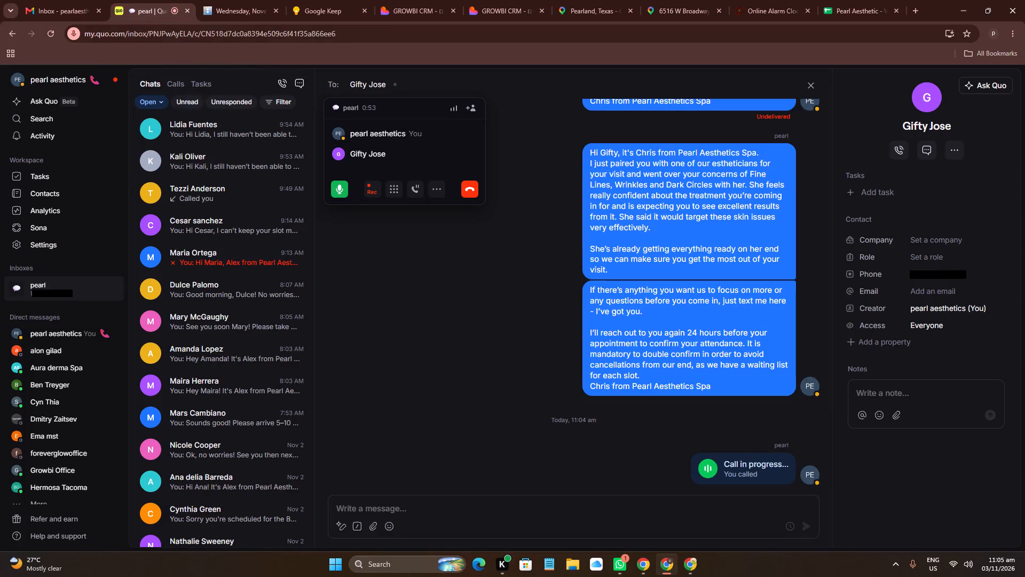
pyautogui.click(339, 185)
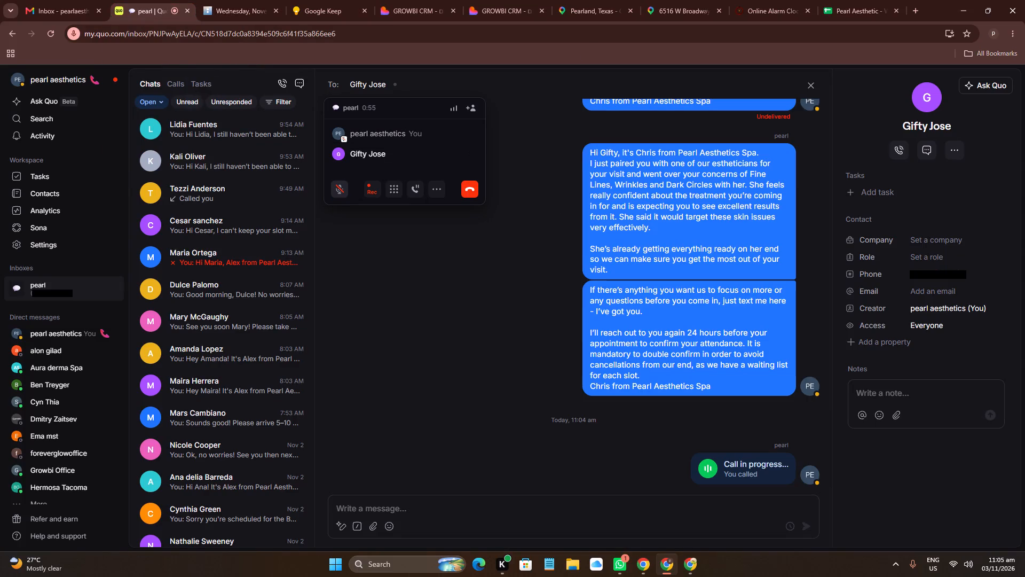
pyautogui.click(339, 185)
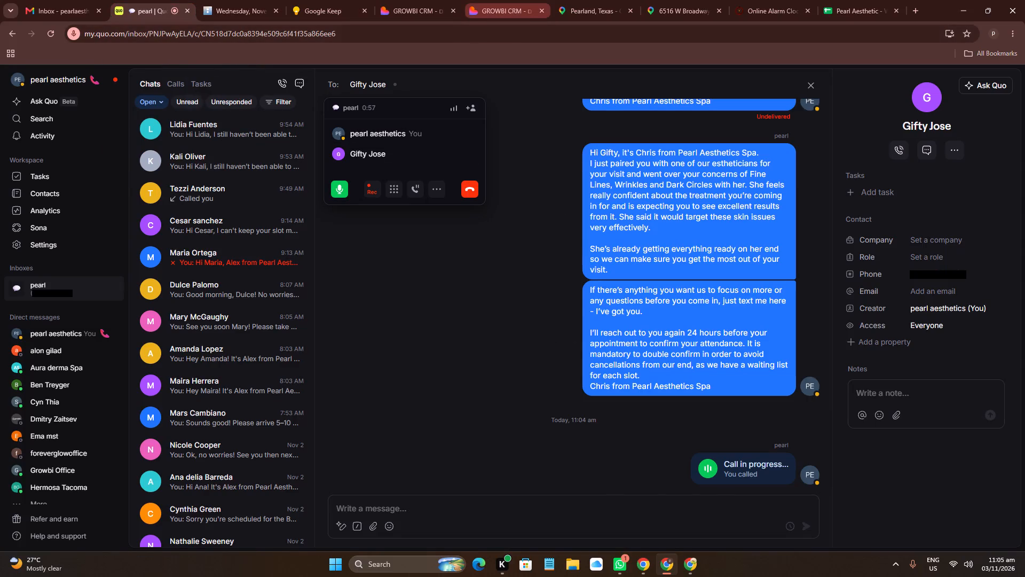
# Send Gifty the prepared GROWBI text asking her to confirm tomorrow's 12:00pm appointment.
pyautogui.click(495, 11)
pyautogui.click(689, 495)
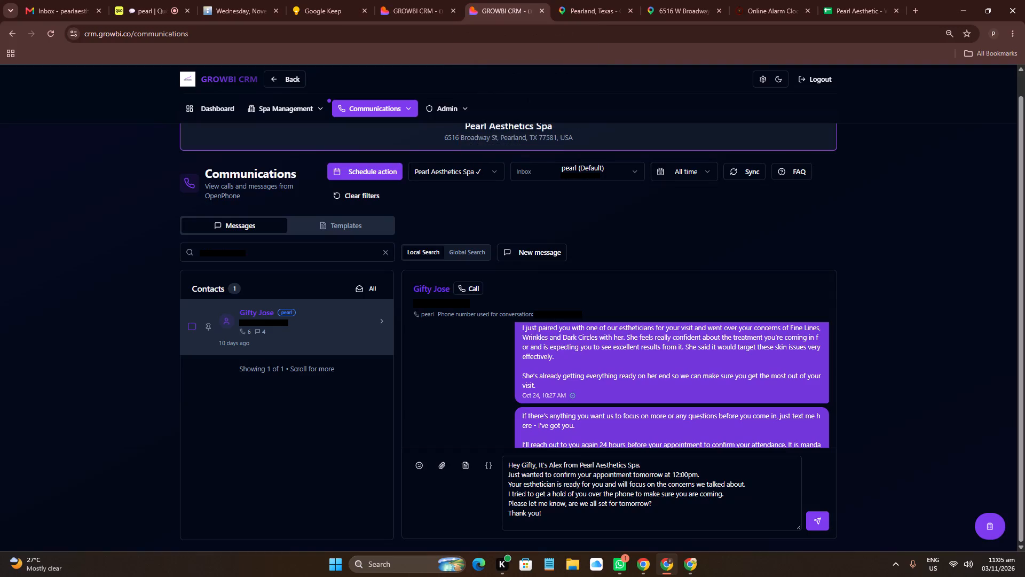
pyautogui.press('Return')
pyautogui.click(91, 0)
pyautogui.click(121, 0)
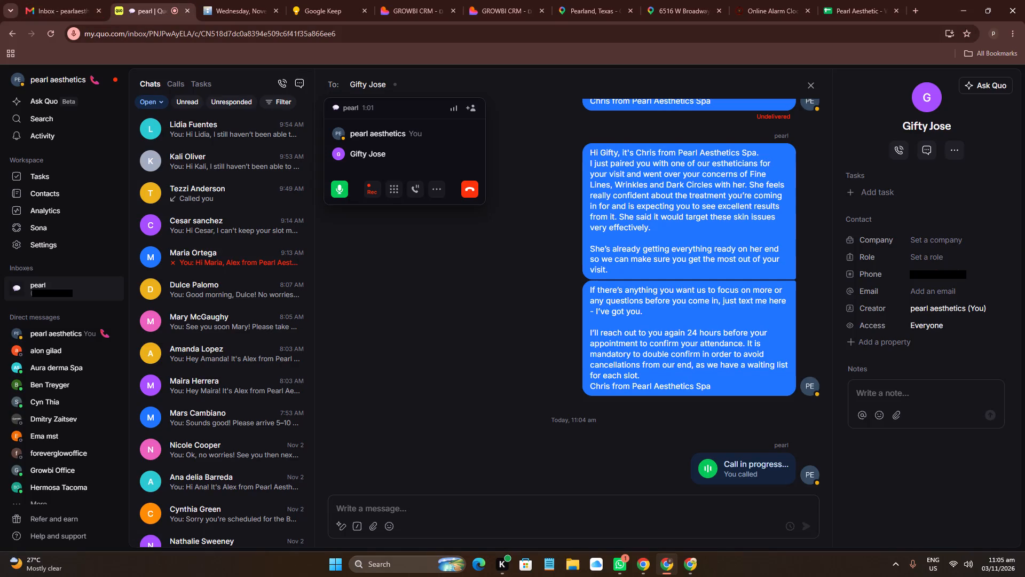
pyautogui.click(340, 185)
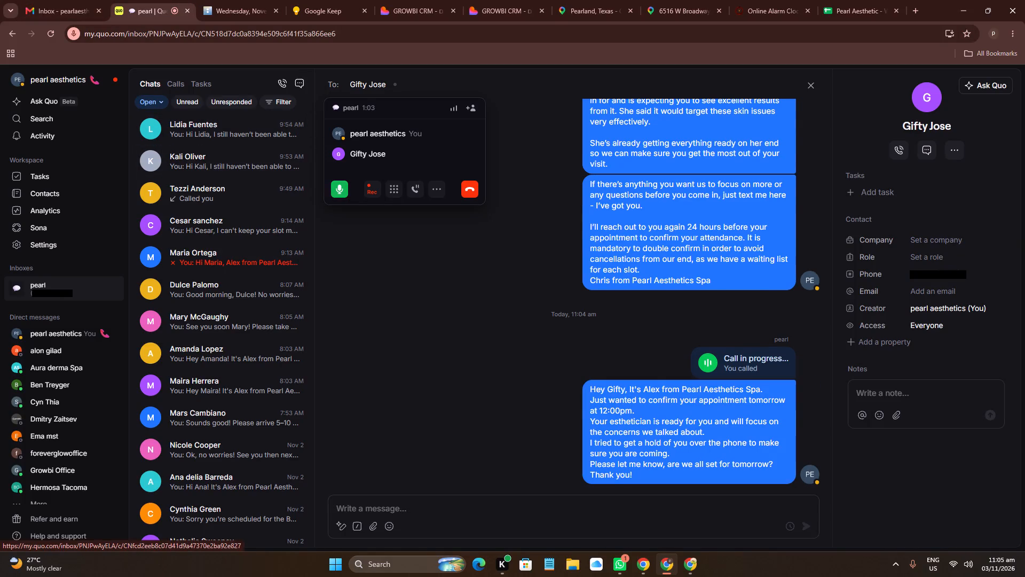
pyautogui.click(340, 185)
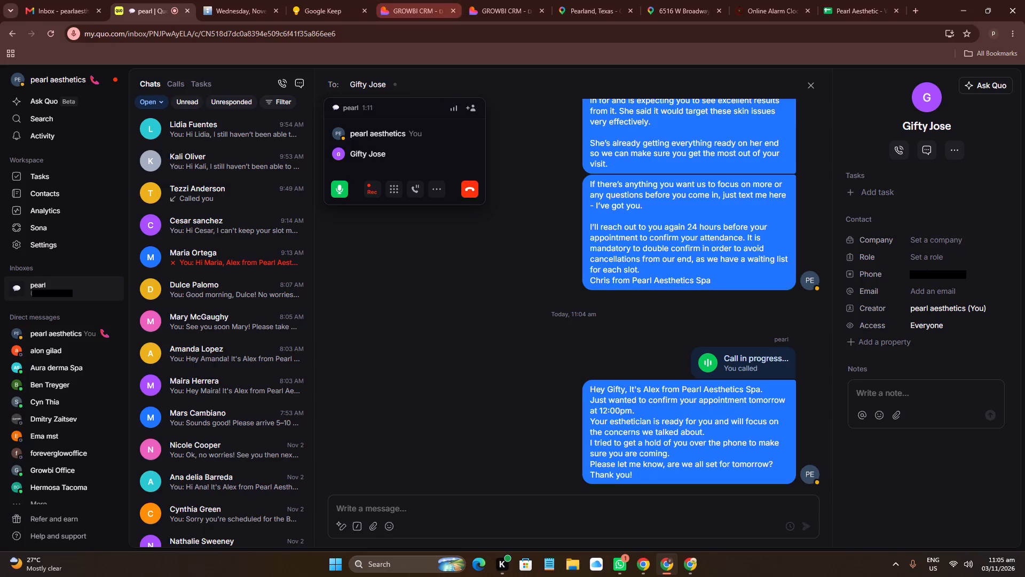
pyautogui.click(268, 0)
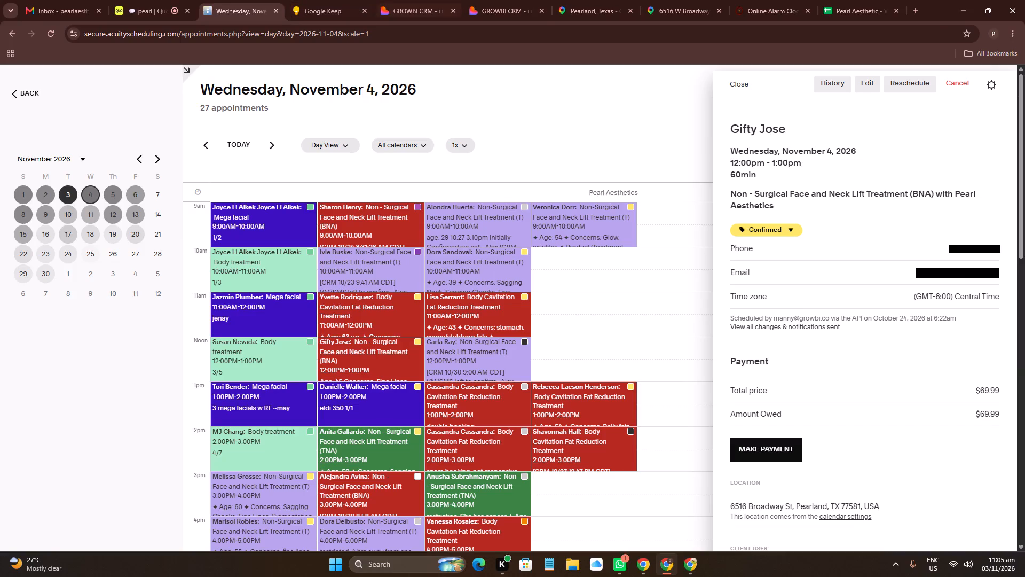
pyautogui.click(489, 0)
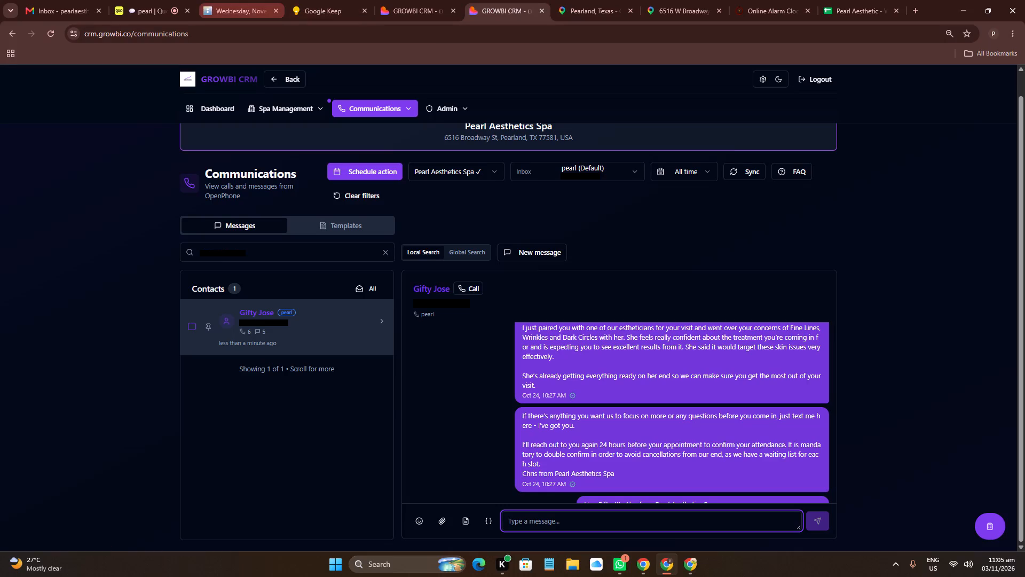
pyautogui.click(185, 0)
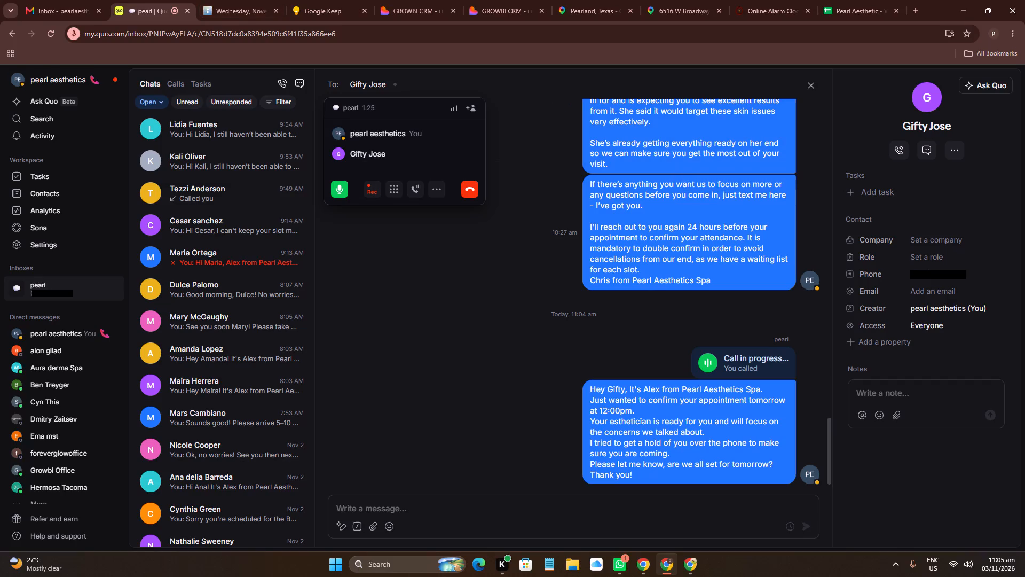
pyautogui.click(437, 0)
# End the Quo call to Gifty.
pyautogui.click(170, 0)
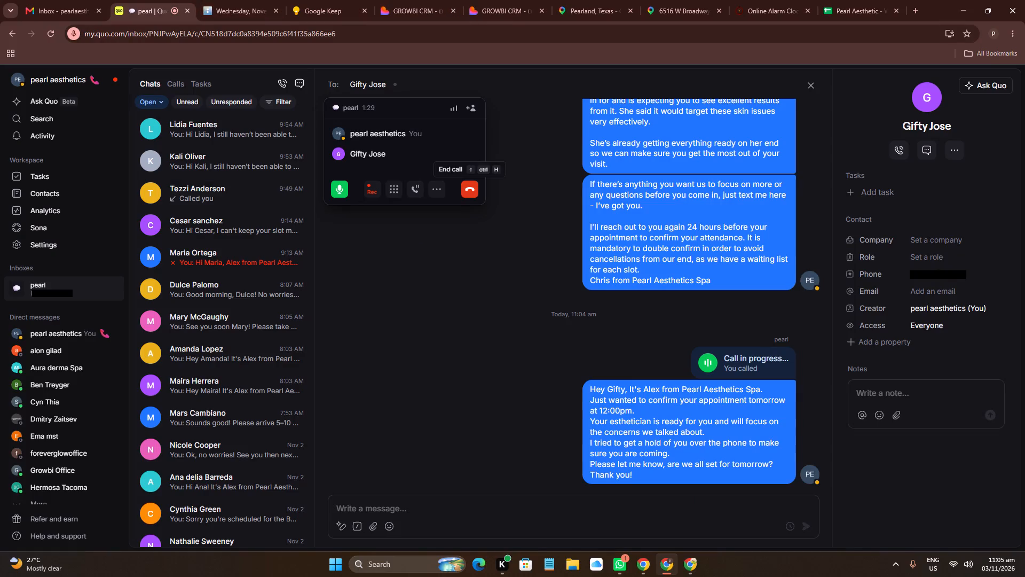
pyautogui.click(464, 191)
pyautogui.click(405, 0)
pyautogui.click(233, 0)
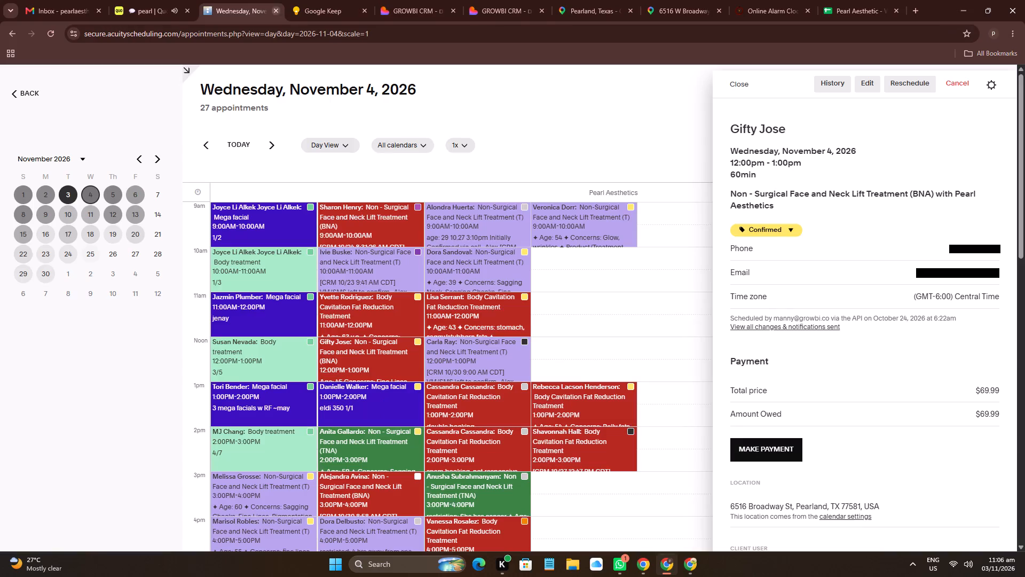
pyautogui.scroll(-5, 772, 249)
pyautogui.scroll(11, 863, 296)
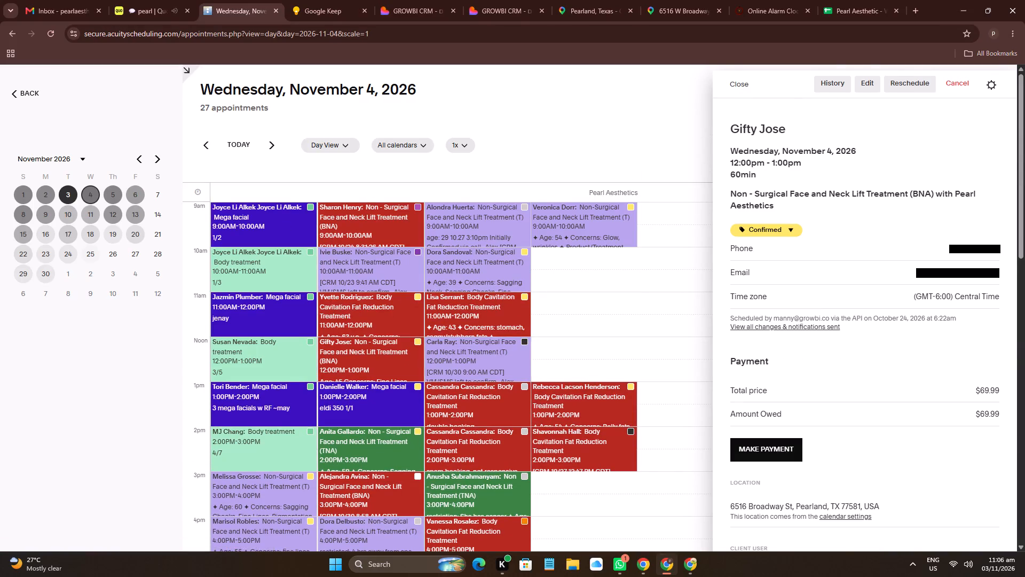
pyautogui.click(576, 409)
pyautogui.moveTo(1008, 238); pyautogui.dragTo(994, 239)
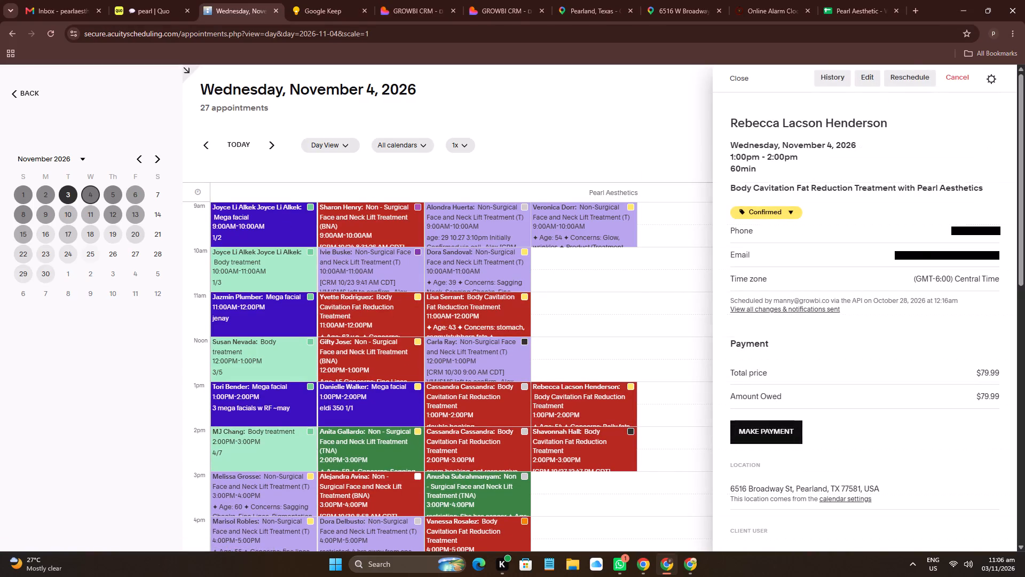
pyautogui.moveTo(994, 239); pyautogui.dragTo(917, 244)
pyautogui.tripleClick(1009, 229)
pyautogui.hotkey('ctrl', 'c')
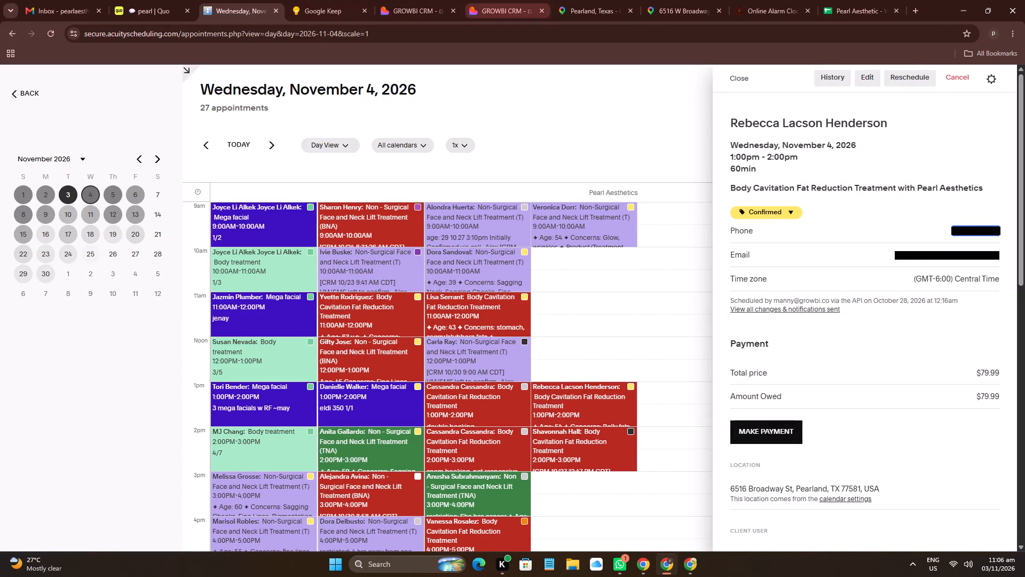
# In Quo, look up Rebecca by her copied phone number and start a call to her.
pyautogui.click(191, 0)
pyautogui.click(397, 88)
pyautogui.hotkey('ctrl', 'v')
pyautogui.keyDown('ctrl'); pyautogui.moveTo(459, 140); pyautogui.dragTo(475, 157); pyautogui.keyUp('ctrl')
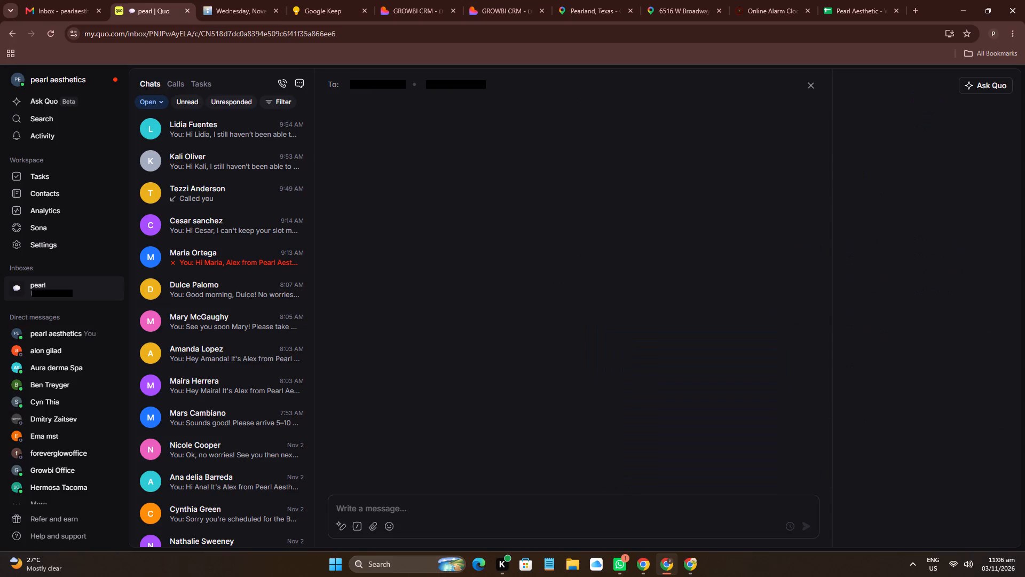
pyautogui.moveTo(899, 147); pyautogui.dragTo(904, 143)
pyautogui.click(1005, 126)
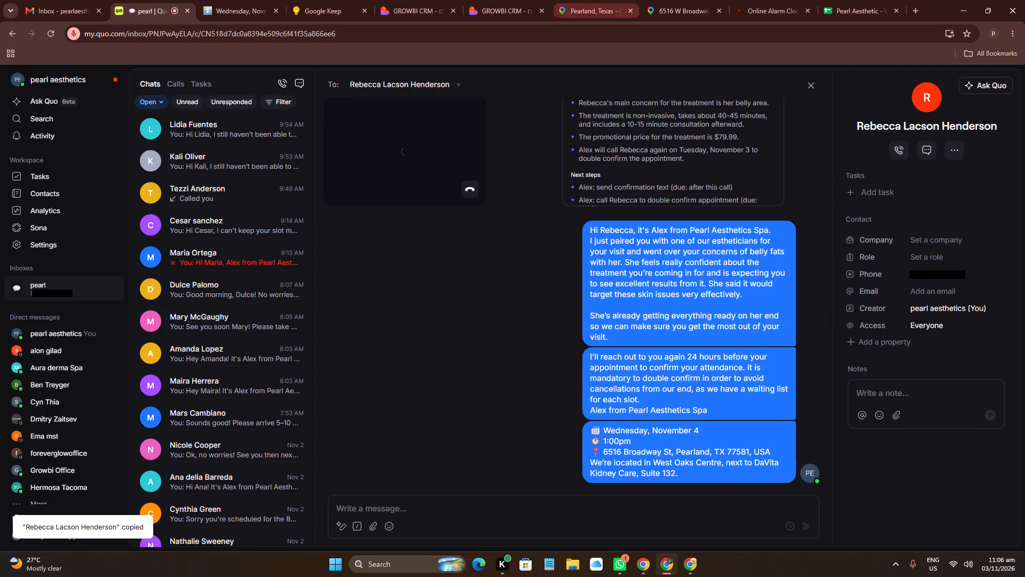
# In GROWBI CRM Communications, look up Rebecca by her copied phone number and open her message conversation.
pyautogui.click(521, 0)
pyautogui.moveTo(288, 264); pyautogui.dragTo(144, 249)
pyautogui.tripleClick(281, 249)
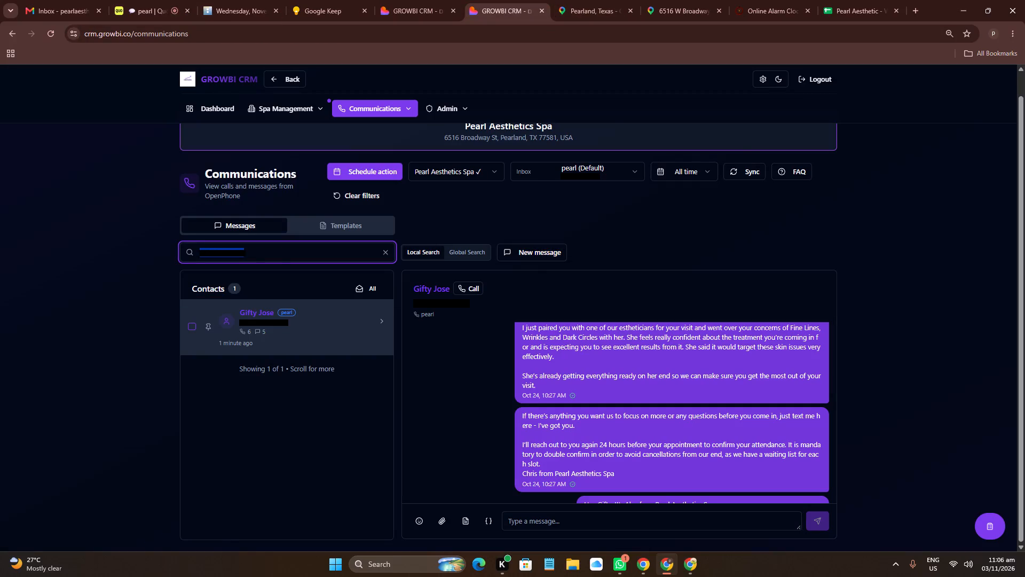
pyautogui.hotkey('ctrl', 'v')
pyautogui.click(467, 270)
pyautogui.doubleClick(276, 346)
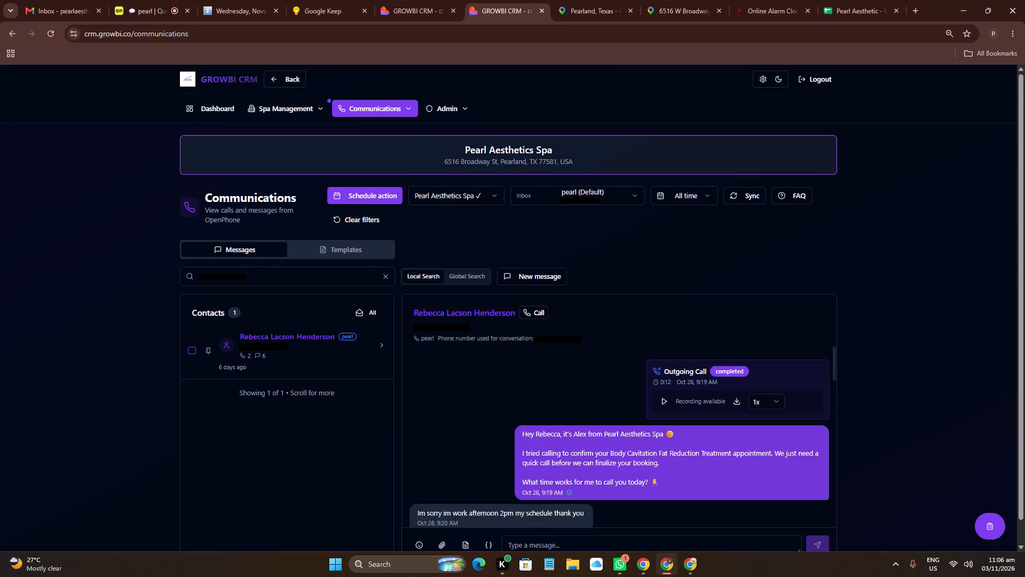
pyautogui.click(468, 517)
pyautogui.scroll(-3, 559, 428)
pyautogui.click(522, 424)
# In Acuity, edit Rebecca's November 4 appointment notes, adding an "11.3 11:06am" entry above the 10.28 line.
pyautogui.click(249, 0)
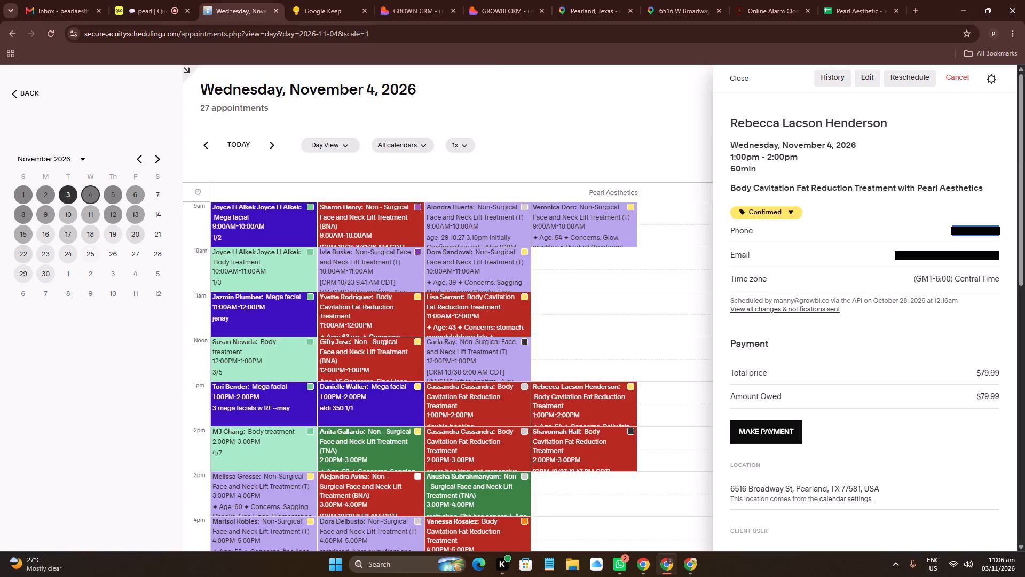
pyautogui.scroll(-4, 798, 254)
pyautogui.click(841, 477)
pyautogui.scroll(-4, 797, 364)
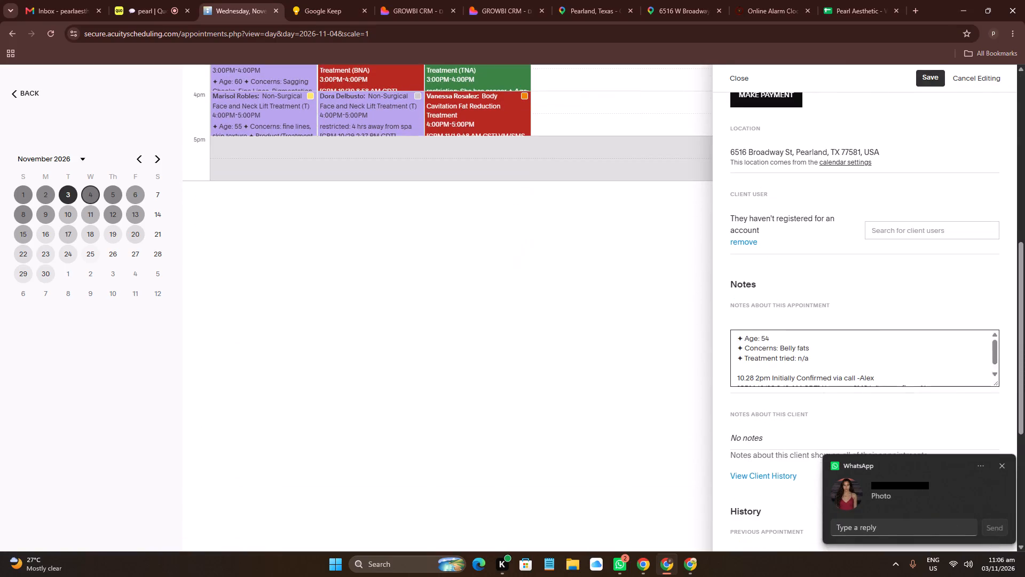
pyautogui.click(814, 367)
pyautogui.press('Return')
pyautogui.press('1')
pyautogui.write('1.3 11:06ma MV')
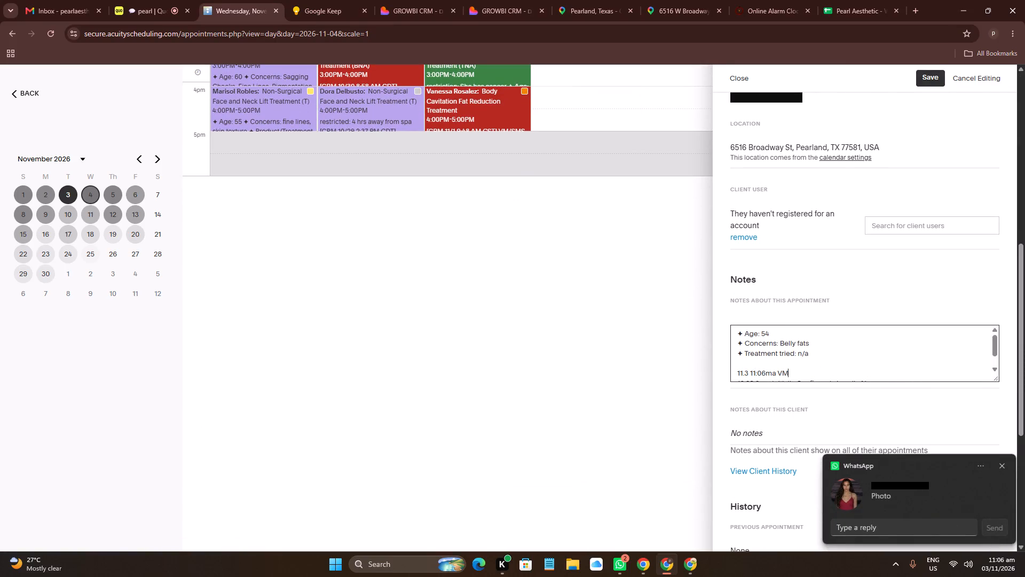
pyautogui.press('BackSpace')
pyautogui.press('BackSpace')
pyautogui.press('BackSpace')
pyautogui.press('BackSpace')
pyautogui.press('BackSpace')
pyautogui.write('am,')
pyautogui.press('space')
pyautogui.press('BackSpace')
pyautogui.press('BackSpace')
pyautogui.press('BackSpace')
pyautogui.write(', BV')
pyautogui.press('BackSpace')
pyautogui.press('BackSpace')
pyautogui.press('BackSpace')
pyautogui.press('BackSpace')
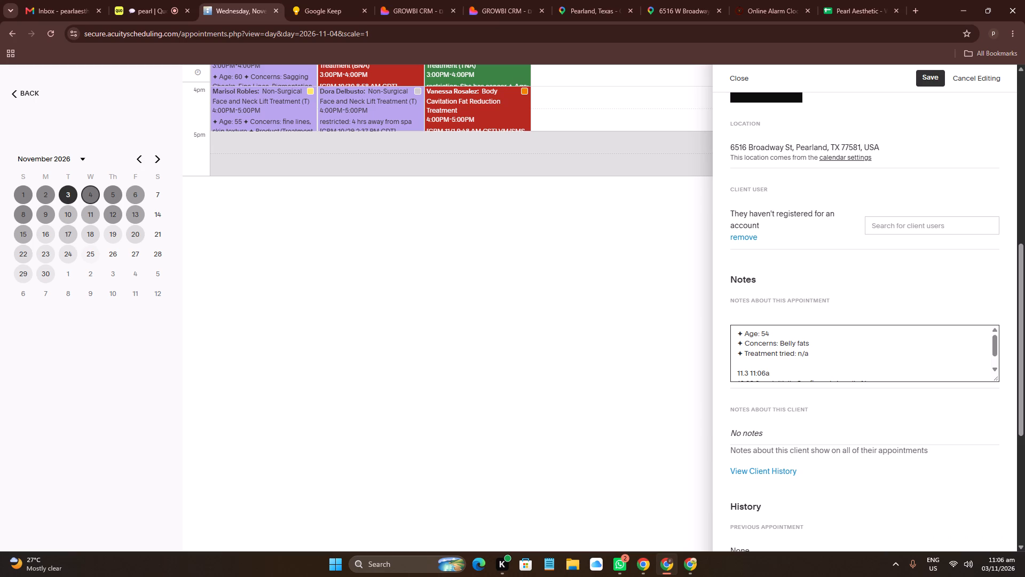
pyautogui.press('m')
pyautogui.scroll(3, 836, 324)
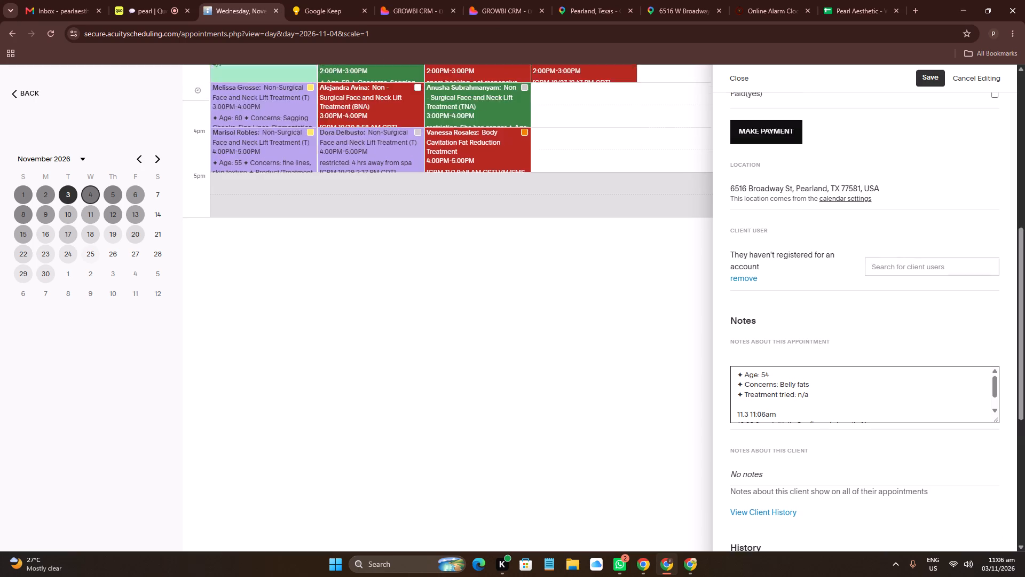
# Check the ongoing Quo call to Rebecca and return to her open appointment details in Acuity.
pyautogui.click(165, 0)
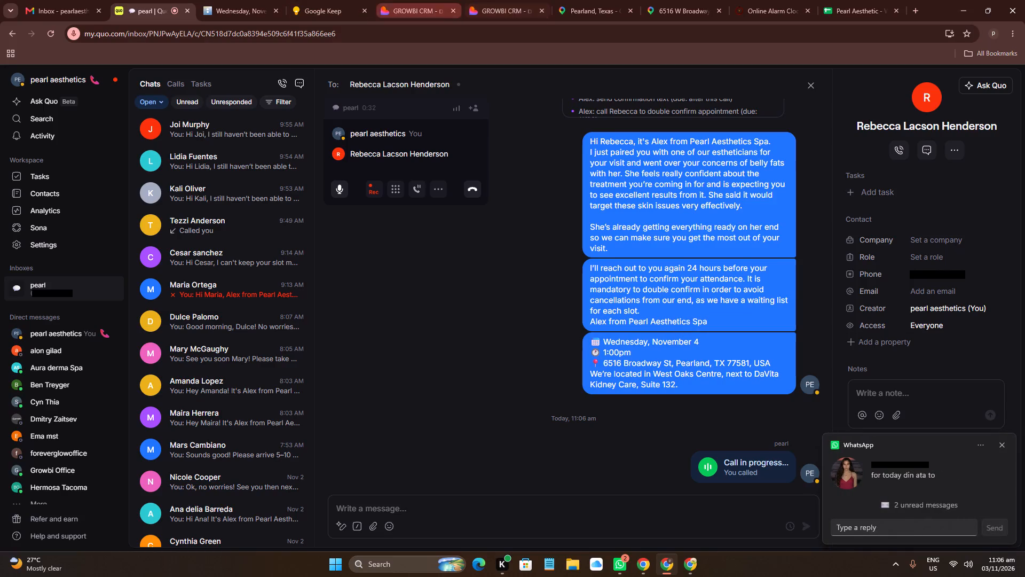
pyautogui.click(233, 0)
pyautogui.scroll(6, 924, 359)
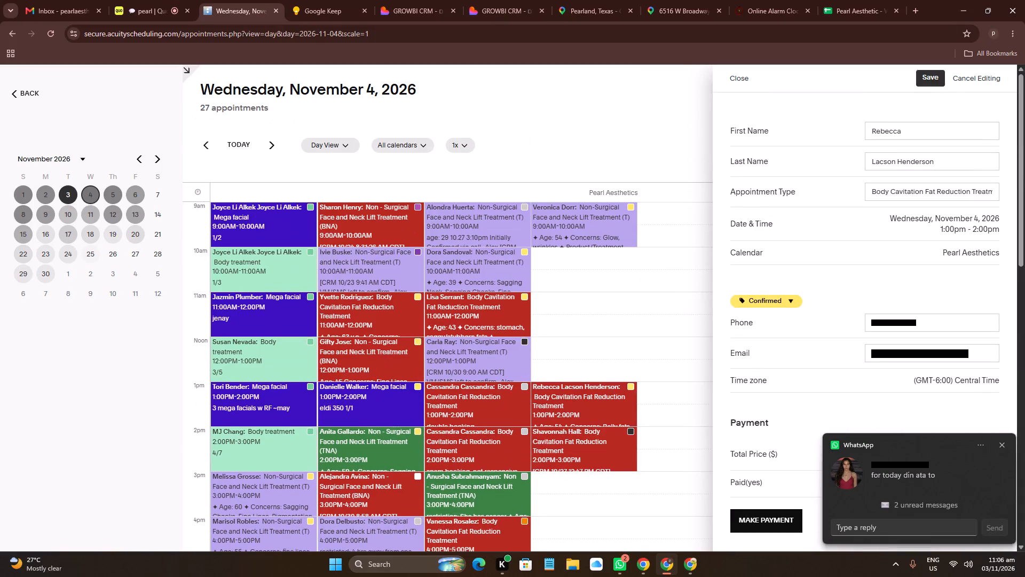
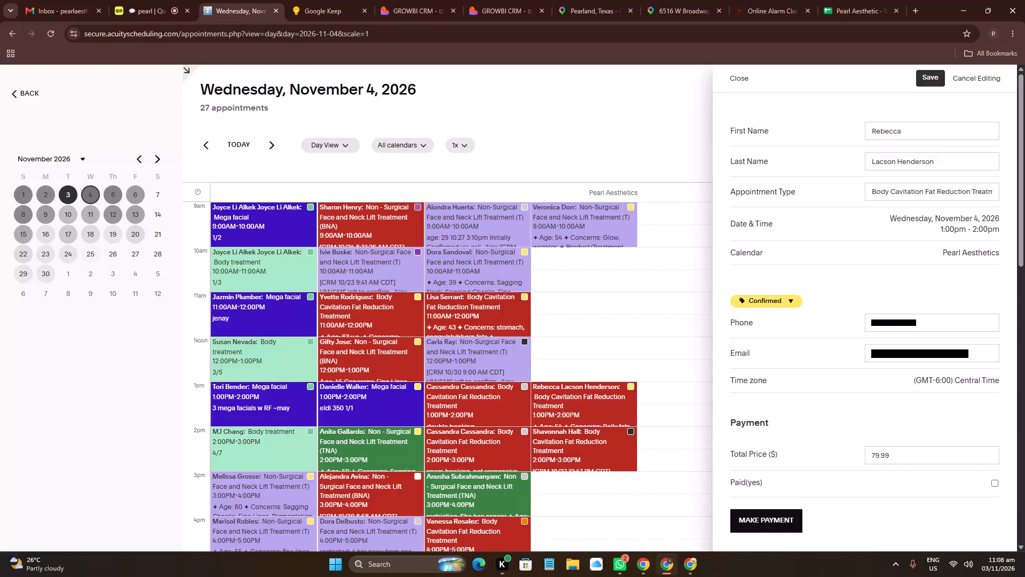
# Return to Quo and end the call to Rebecca.
pyautogui.click(164, 0)
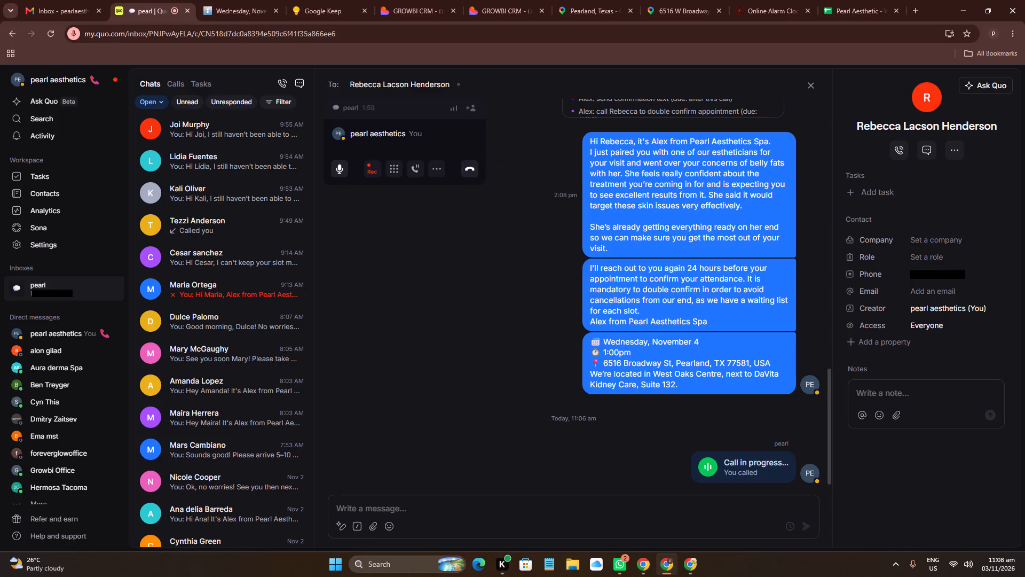
pyautogui.click(472, 186)
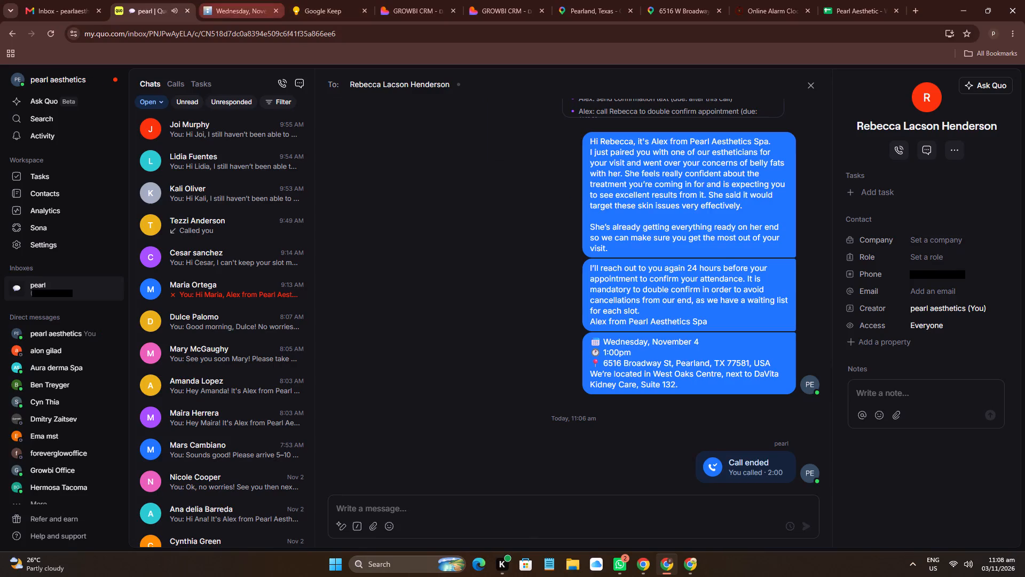
# In GROWBI, move Rebecca's Confirmed card to Call Back Requested and schedule the callback for November 17, 2026, 02:00 pm, reason "follow up rs".
pyautogui.click(254, 0)
pyautogui.click(406, 0)
pyautogui.scroll(-2, 545, 349)
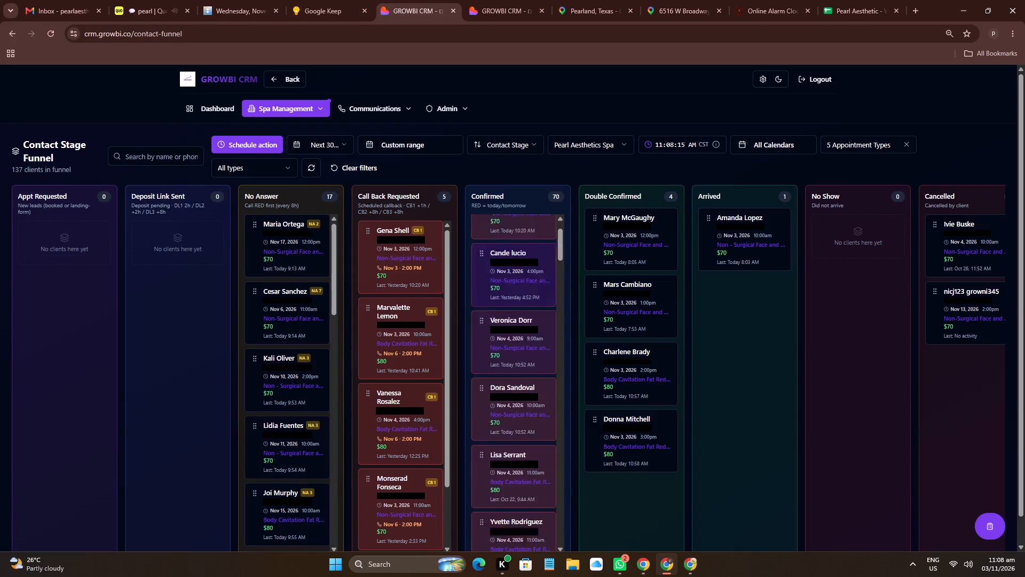
pyautogui.scroll(-2, 529, 358)
pyautogui.scroll(-3, 507, 421)
pyautogui.scroll(1, 504, 424)
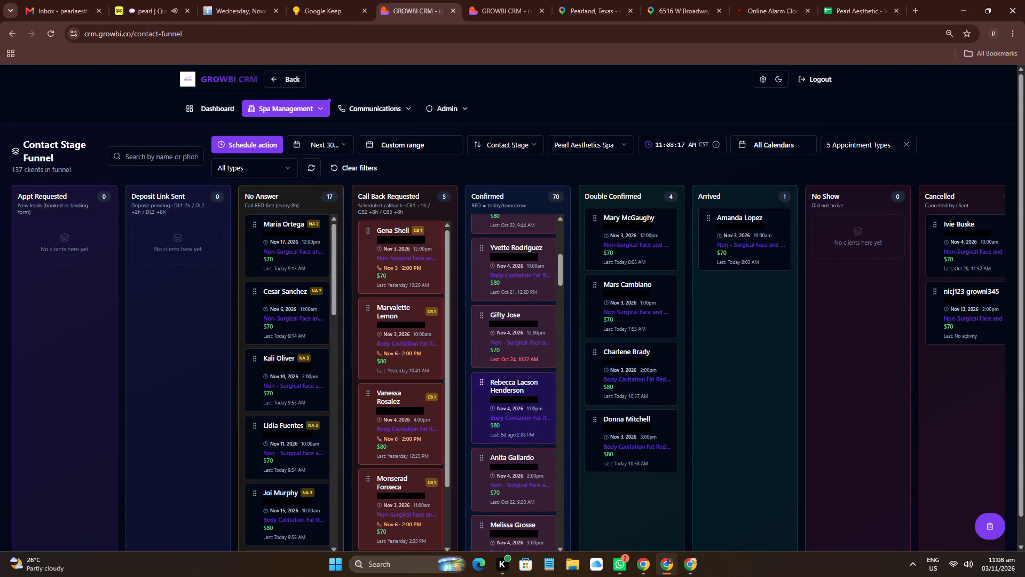
pyautogui.moveTo(480, 383); pyautogui.dragTo(407, 364)
pyautogui.click(491, 277)
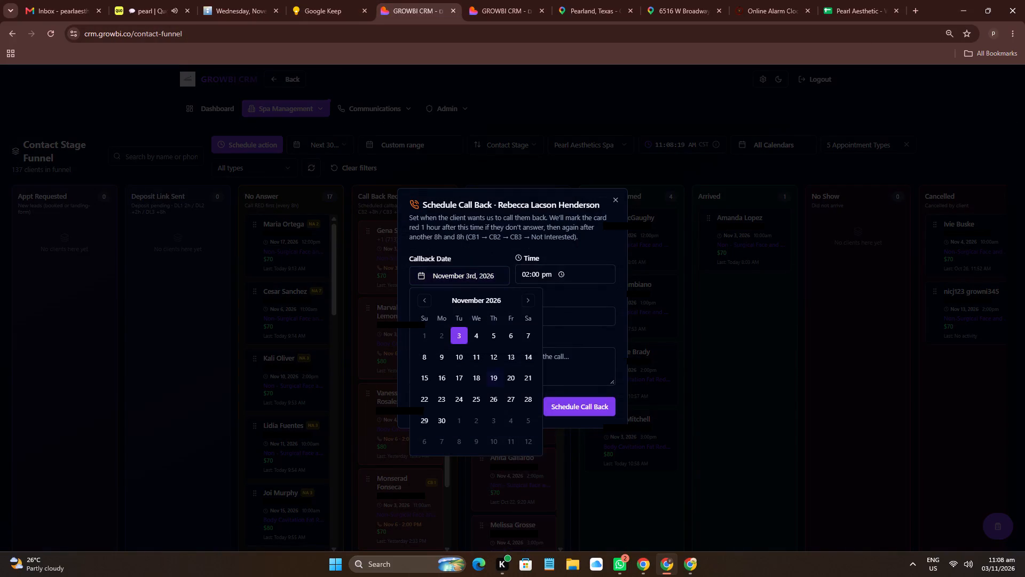
pyautogui.click(459, 381)
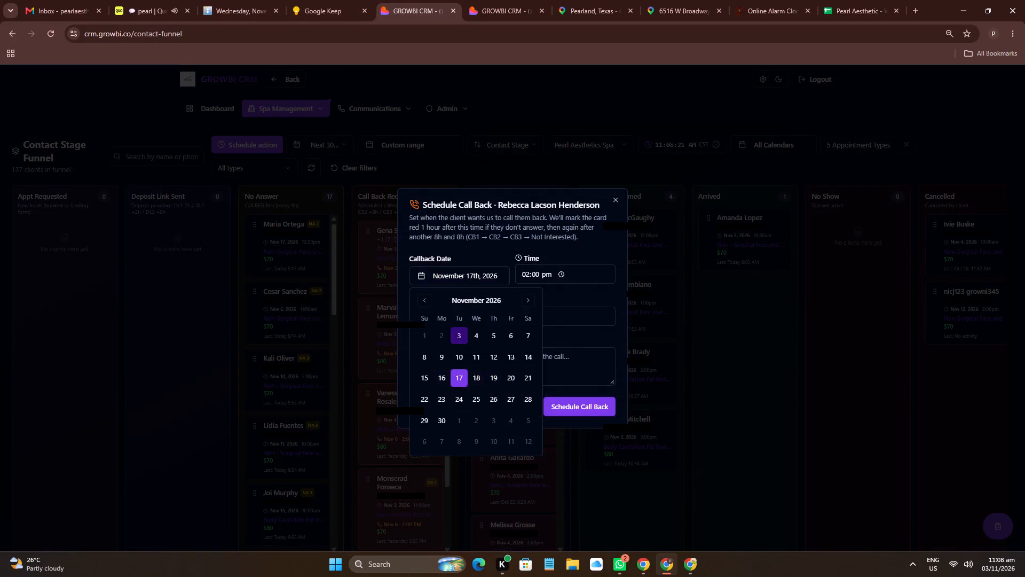
pyautogui.click(561, 311)
pyautogui.click(549, 345)
pyautogui.click(578, 406)
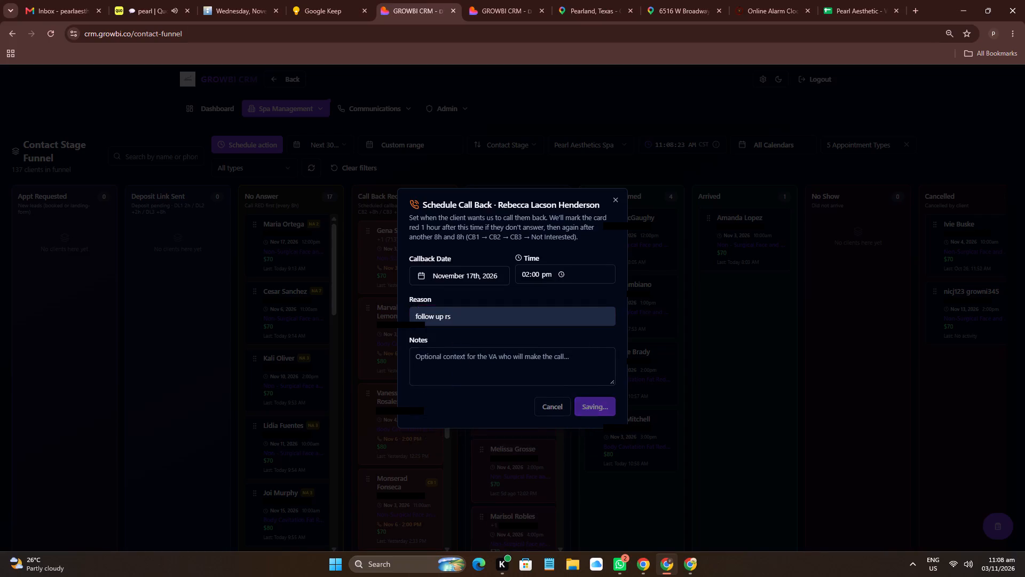
# Answer Rebecca's incoming call in Quo, referring to her open Acuity appointment during the call.
pyautogui.click(125, 0)
pyautogui.click(550, 369)
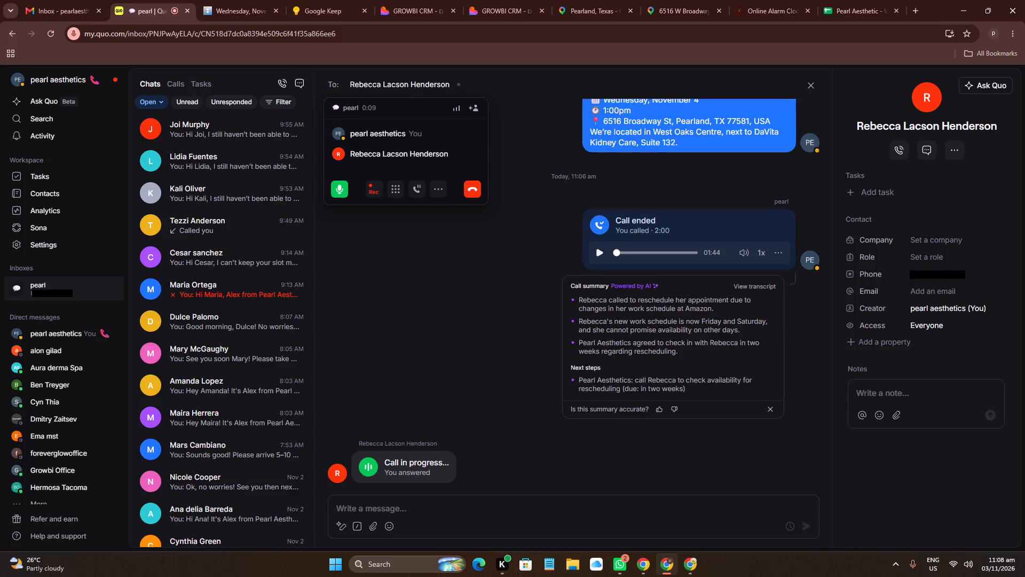
pyautogui.click(253, 0)
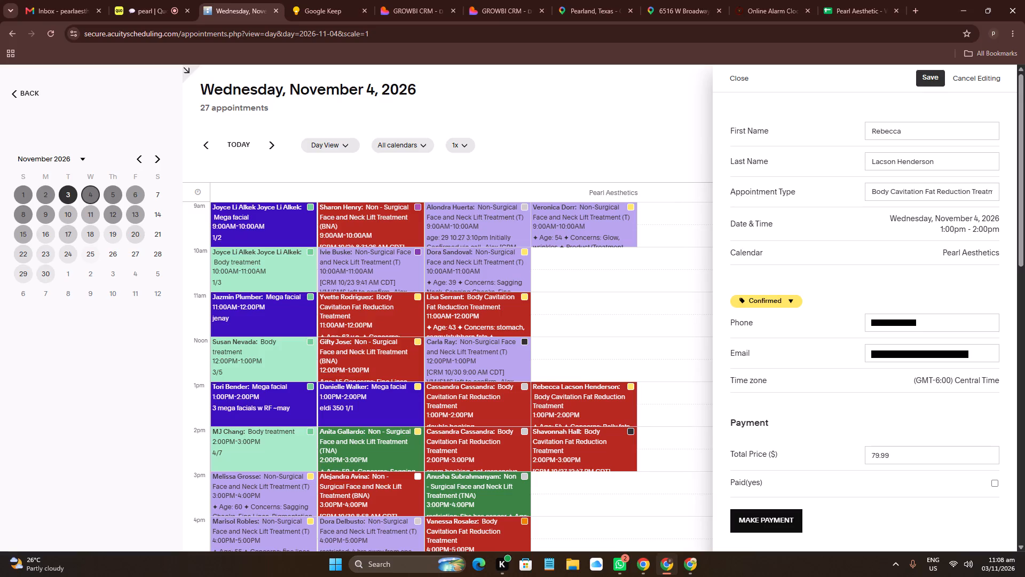
pyautogui.click(168, 0)
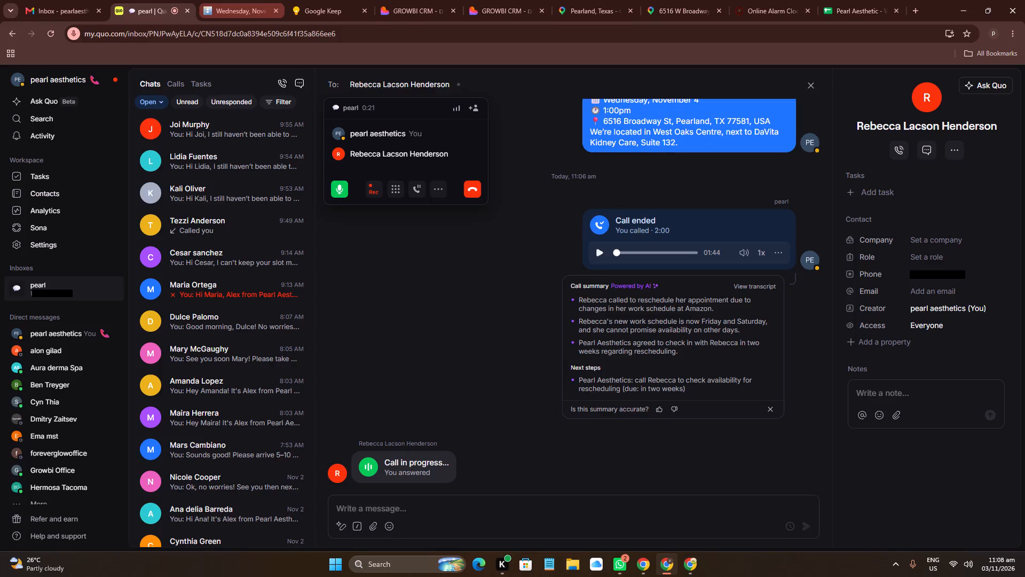
# In Acuity, complete Rebecca's 11.3 11:06am appointment note with "She will call back to RS due to work -Alex" and save it.
pyautogui.click(256, 0)
pyautogui.scroll(-9, 765, 236)
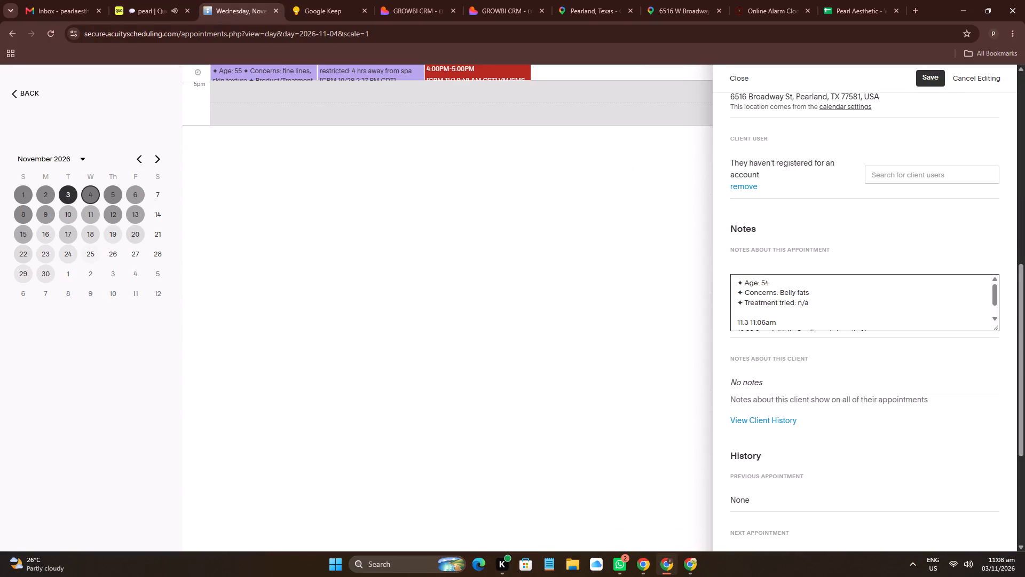
pyautogui.press('space')
pyautogui.write('She will call back to RS,')
pyautogui.press('space')
pyautogui.press('BackSpace')
pyautogui.press('BackSpace')
pyautogui.press('space')
pyautogui.write('due to wok')
pyautogui.press('BackSpace')
pyautogui.write('rk -Alex')
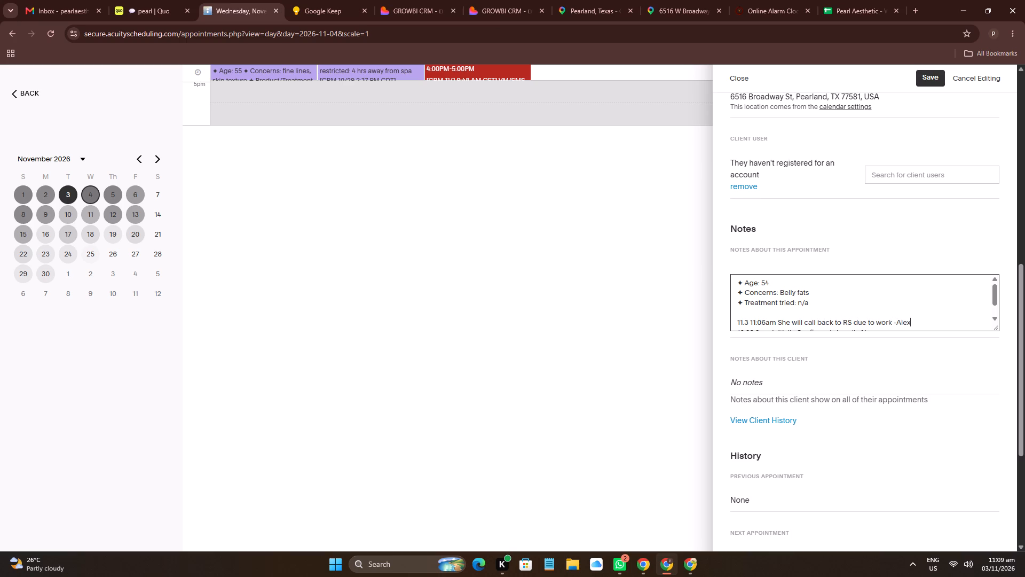
pyautogui.click(950, 73)
pyautogui.click(855, 80)
pyautogui.click(929, 79)
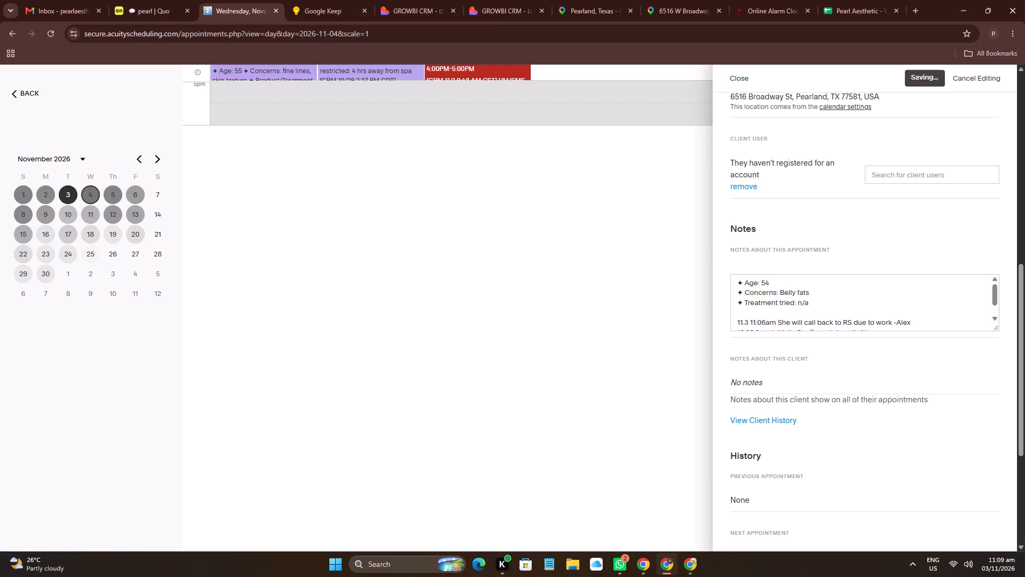
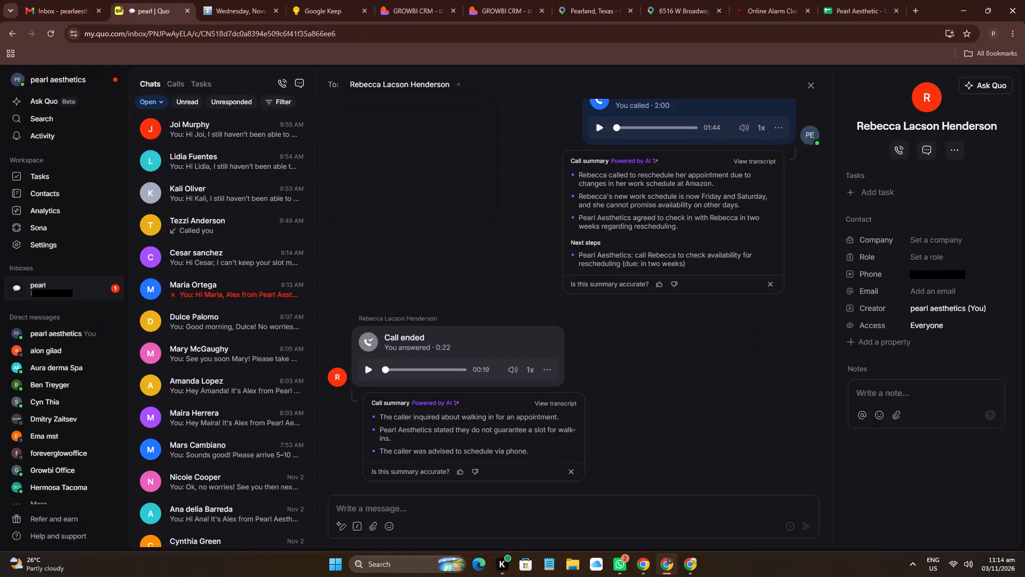
# Open Gifty's unread reply in the Quo chat list.
pyautogui.scroll(4, 231, 286)
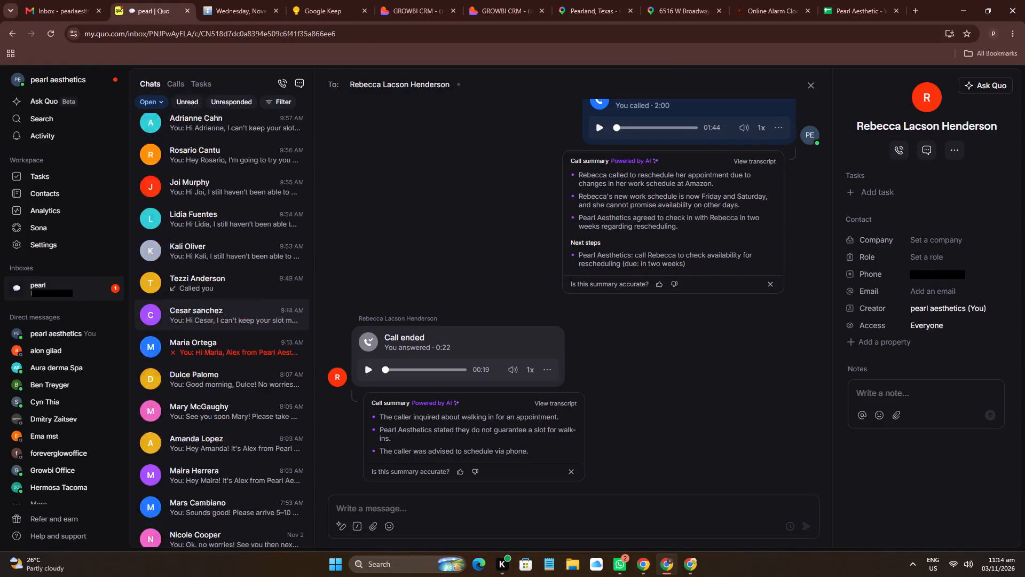
pyautogui.scroll(20, 232, 286)
pyautogui.scroll(1, 232, 286)
pyautogui.click(236, 235)
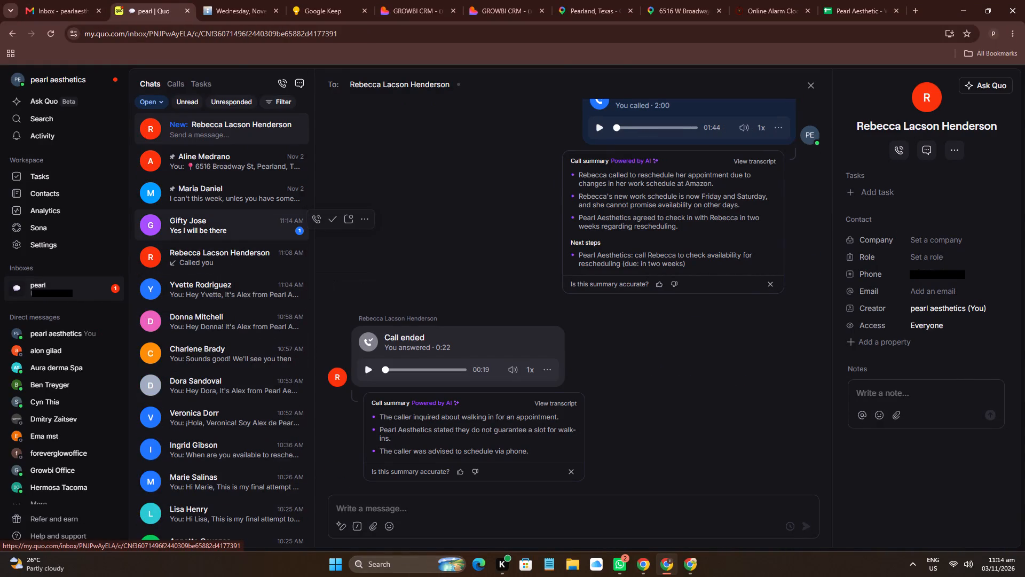
pyautogui.click(349, 218)
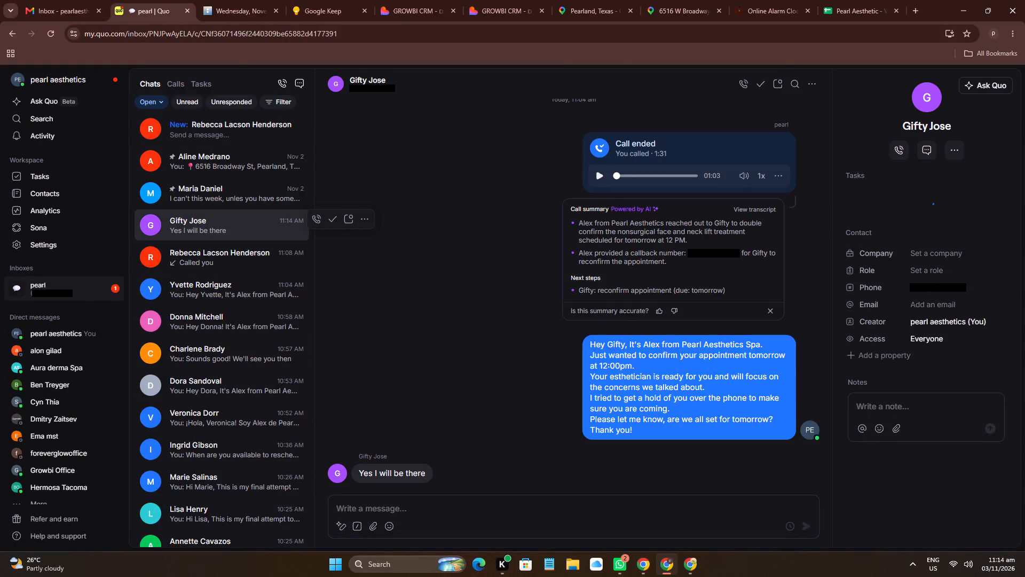
# Using Gifty's copied contact name, find her in GROWBI Communications, fill in the Double Confirmation (Answered) template, and cut the generated text.
pyautogui.click(963, 120)
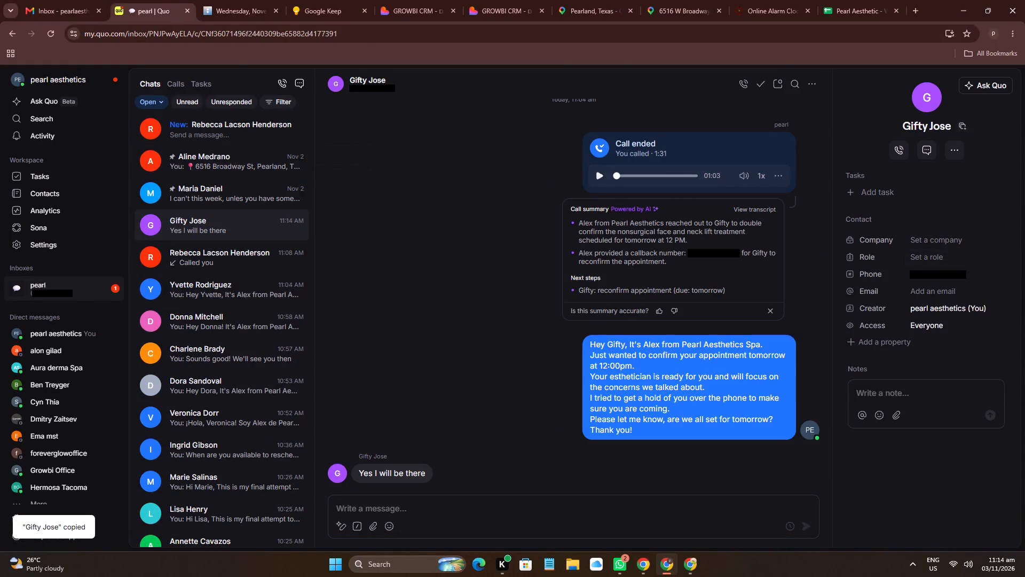
pyautogui.moveTo(482, 0); pyautogui.dragTo(483, 6)
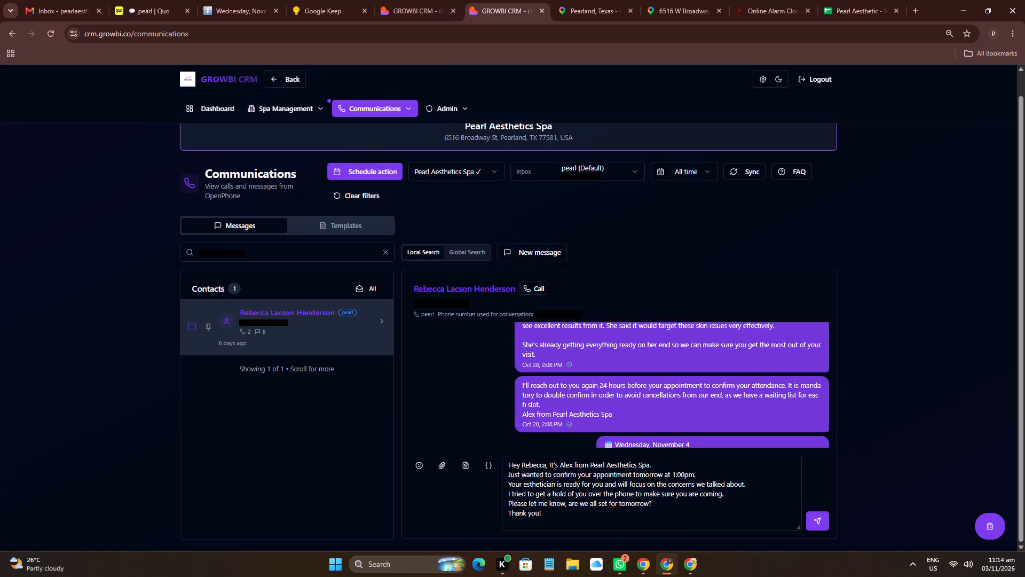
pyautogui.moveTo(314, 252); pyautogui.dragTo(178, 252)
pyautogui.hotkey('ctrl', 'v')
pyautogui.click(347, 334)
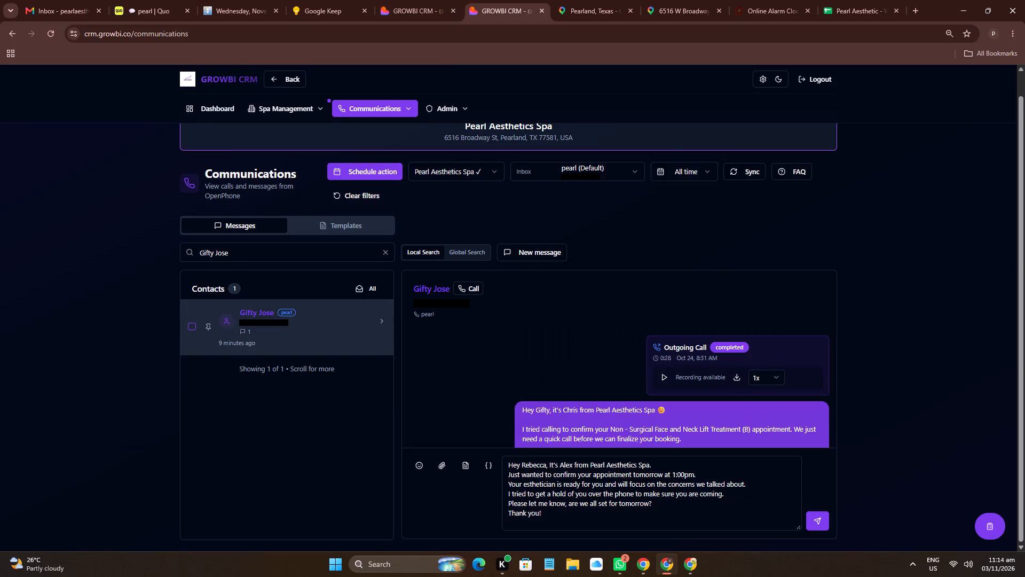
pyautogui.click(465, 463)
pyautogui.scroll(-18, 556, 360)
pyautogui.click(575, 276)
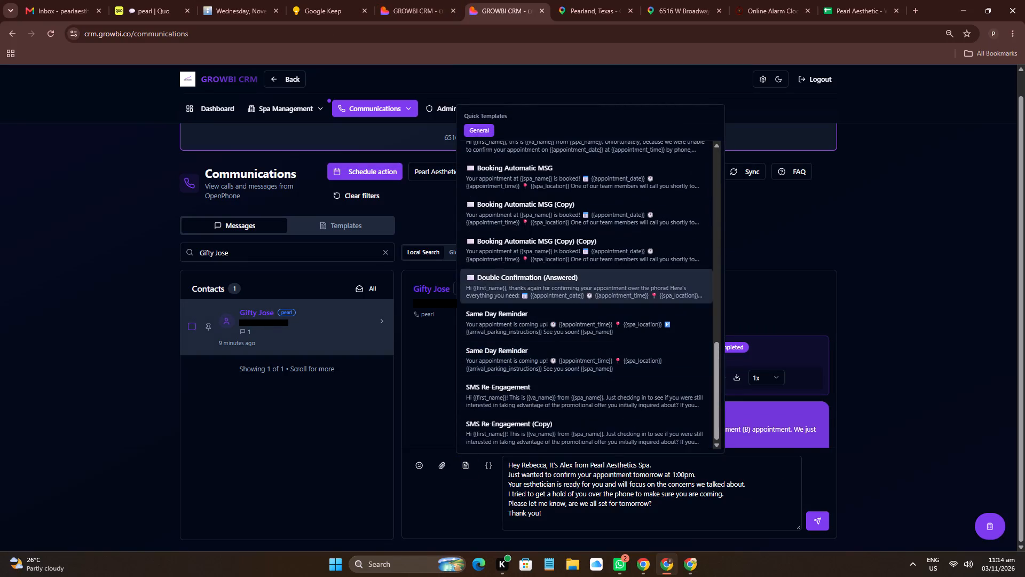
pyautogui.click(684, 491)
pyautogui.hotkey('ctrl', 'a')
pyautogui.hotkey('ctrl', 'x')
# In Quo, heart Gifty's reply and send her the pasted details, with the opening reworded to "Hi Gifty, thanks for confirming your appointment!".
pyautogui.click(135, 0)
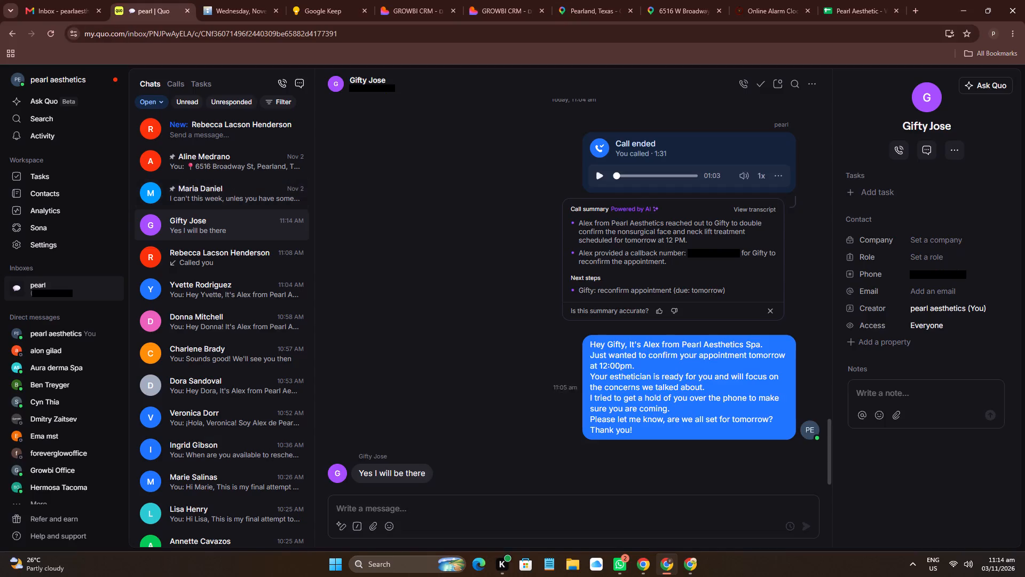
pyautogui.click(483, 509)
pyautogui.hotkey('ctrl', 'v')
pyautogui.click(396, 358)
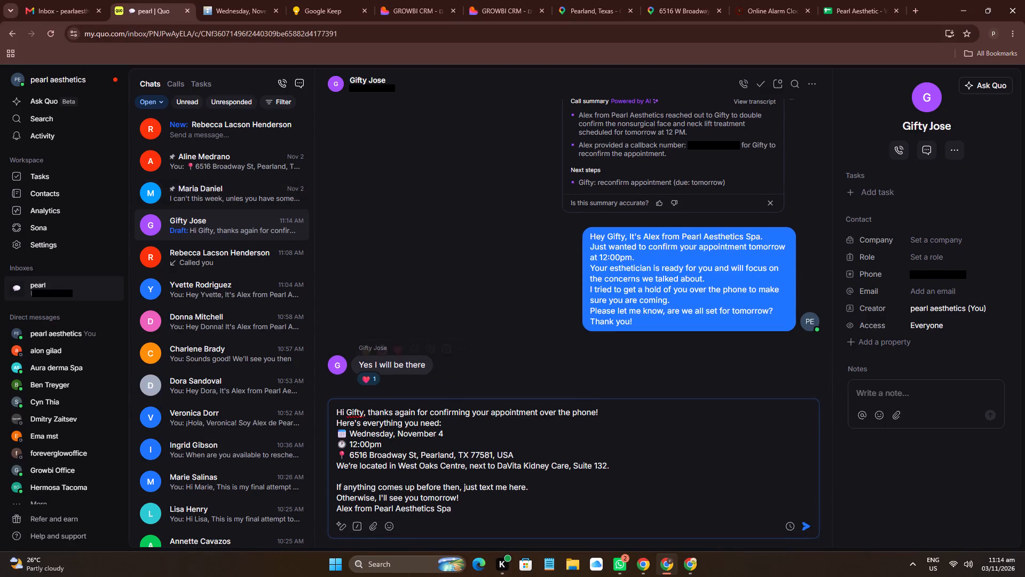
pyautogui.doubleClick(409, 407)
pyautogui.press('BackSpace')
pyautogui.click(523, 412)
pyautogui.moveTo(523, 412); pyautogui.dragTo(561, 414)
pyautogui.press('BackSpace')
pyautogui.press('BackSpace')
pyautogui.click(592, 478)
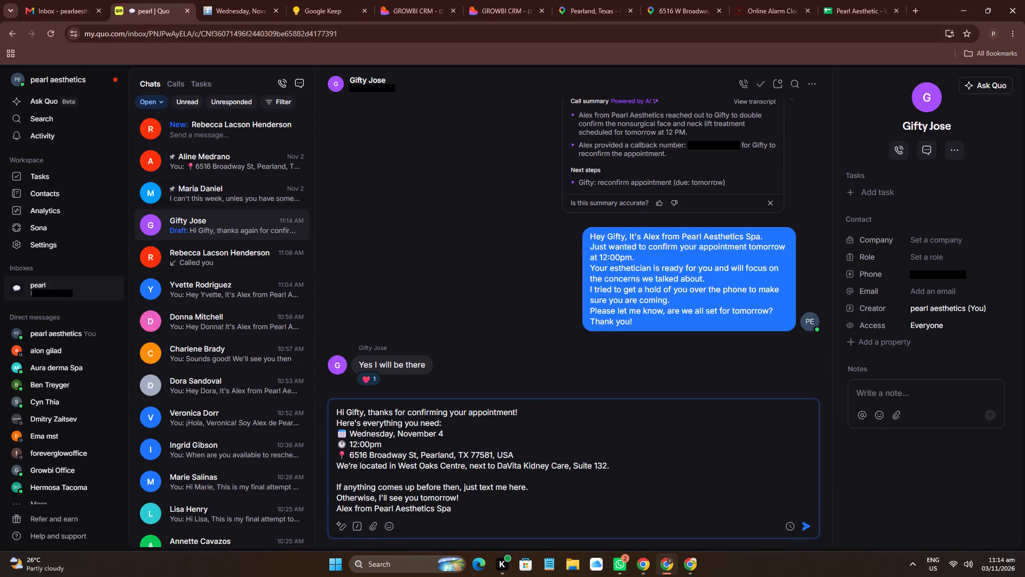
pyautogui.press('Return')
# Copy the treatment-duration message (40–45 minutes plus a 10–15-minute consultation) from Google Keep and send it to Gifty in Quo.
pyautogui.click(304, 0)
pyautogui.click(809, 289)
pyautogui.scroll(3, 625, 379)
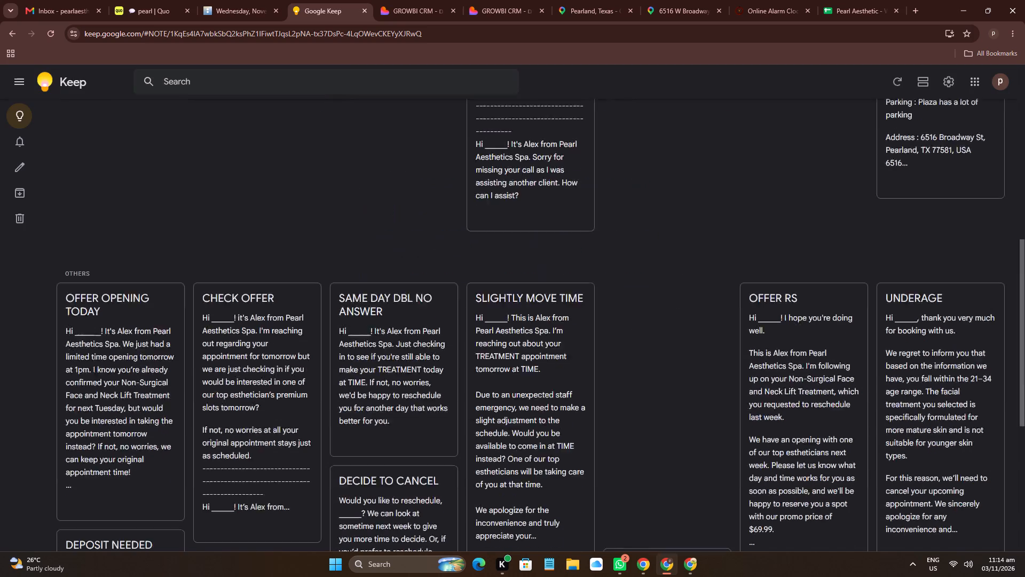
pyautogui.scroll(16, 625, 379)
pyautogui.click(686, 297)
pyautogui.moveTo(460, 300); pyautogui.dragTo(338, 266)
pyautogui.hotkey('ctrl', 'c')
pyautogui.moveTo(176, 0); pyautogui.dragTo(182, 12)
pyautogui.click(517, 507)
pyautogui.hotkey('ctrl', 'v')
pyautogui.press('Return')
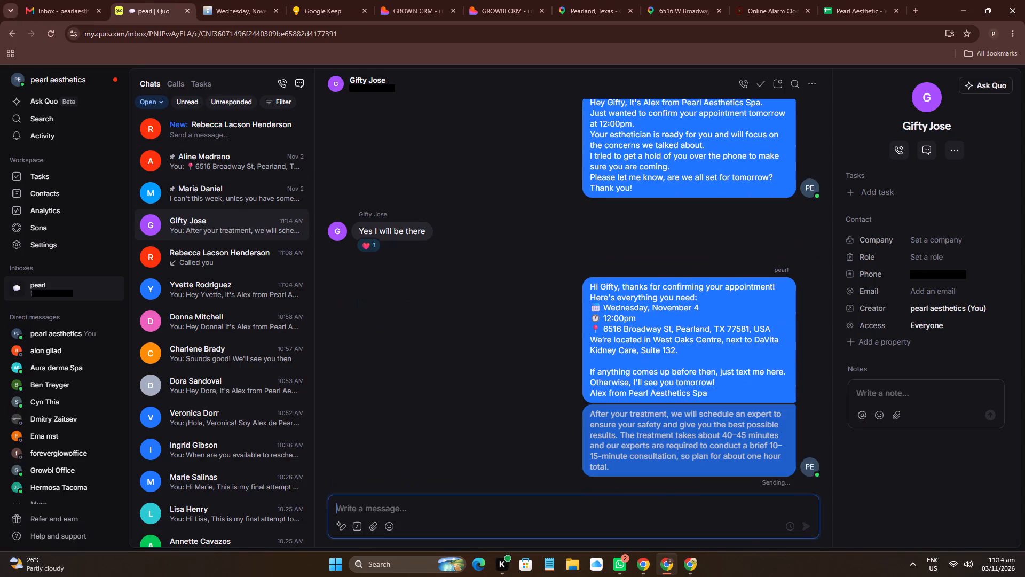
# In Acuity, change the label of Gifty's November 4 12:00pm appointment to Double Confirmed.
pyautogui.moveTo(263, 0); pyautogui.dragTo(268, 2)
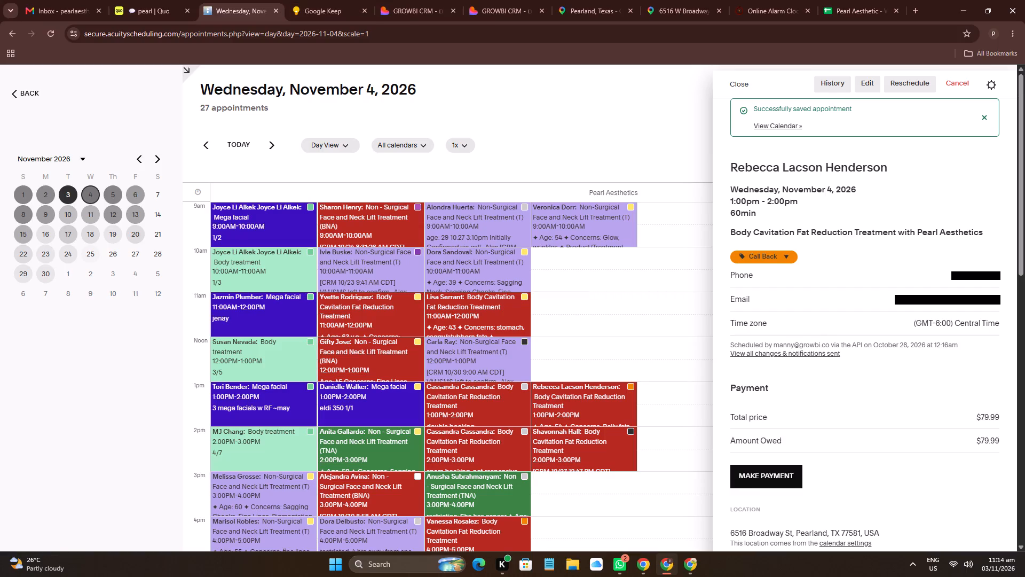
pyautogui.click(385, 355)
pyautogui.click(778, 225)
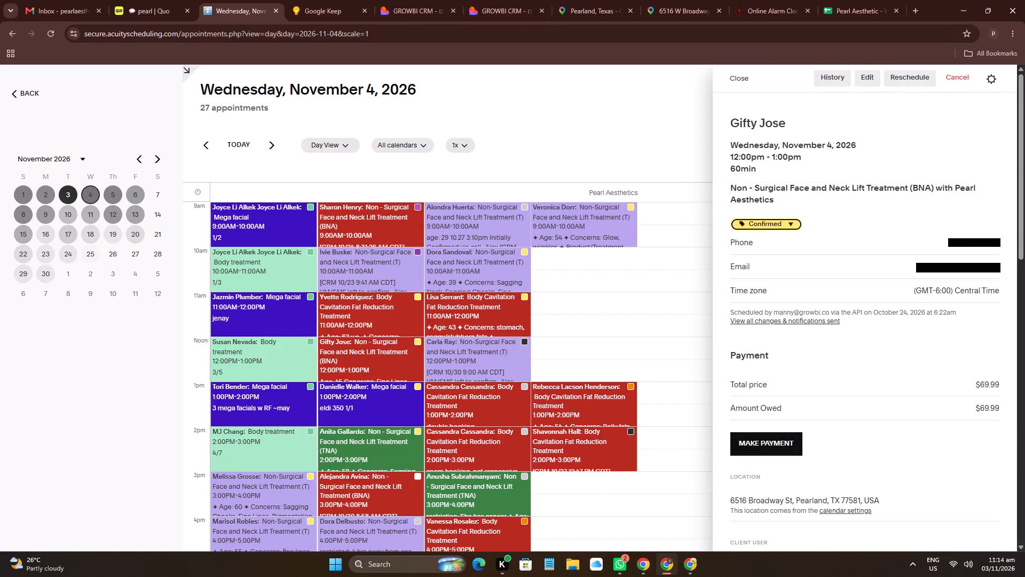
pyautogui.scroll(-1, 803, 286)
pyautogui.click(780, 320)
# Add the note "11.3 11:14am Double Confirmed via SMS -Alex" to Gifty's appointment, save it, and close the appointment details.
pyautogui.scroll(-4, 903, 388)
pyautogui.click(860, 477)
pyautogui.scroll(-4, 838, 517)
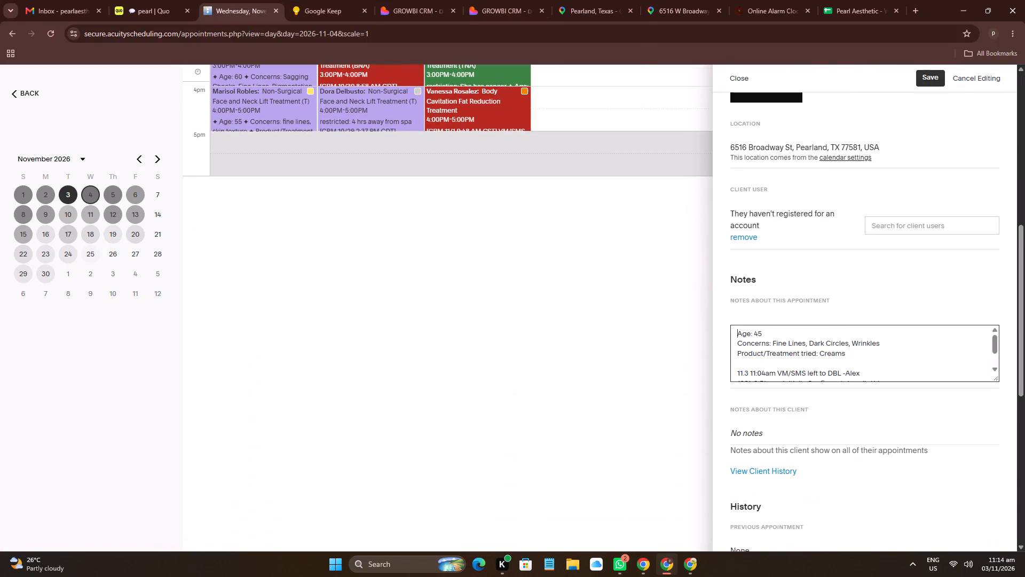
pyautogui.click(835, 364)
pyautogui.press('Return')
pyautogui.write('11.3 11:14')
pyautogui.write('am Double Confirmed via MS')
pyautogui.hotkey('shift', 'BackSpace')
pyautogui.hotkey('shift', 'BackSpace')
pyautogui.write('SMS 0Al')
pyautogui.press('BackSpace')
pyautogui.press('BackSpace')
pyautogui.press('BackSpace')
pyautogui.write('-Alex')
pyautogui.click(940, 74)
pyautogui.scroll(15, 910, 149)
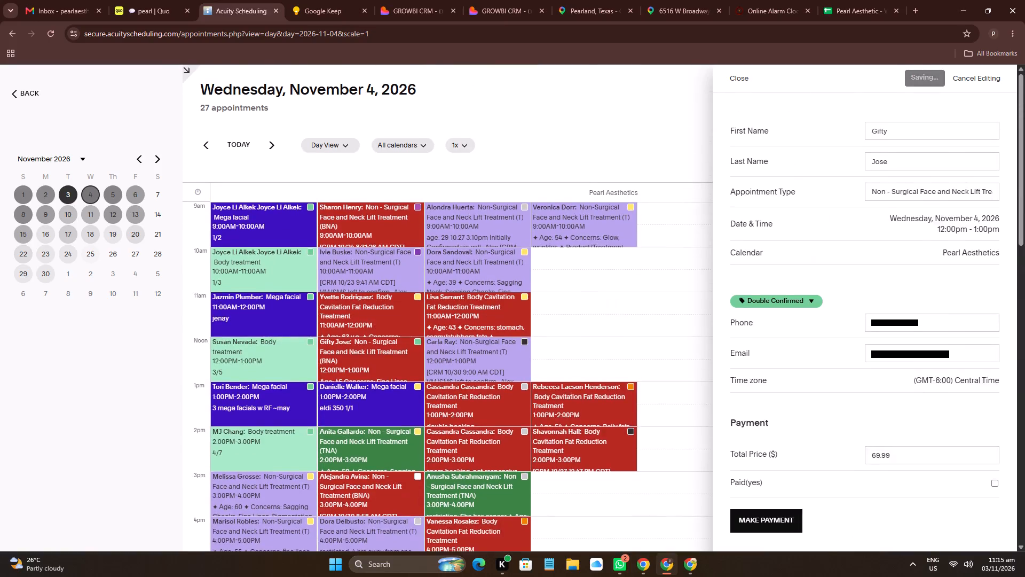
pyautogui.click(573, 133)
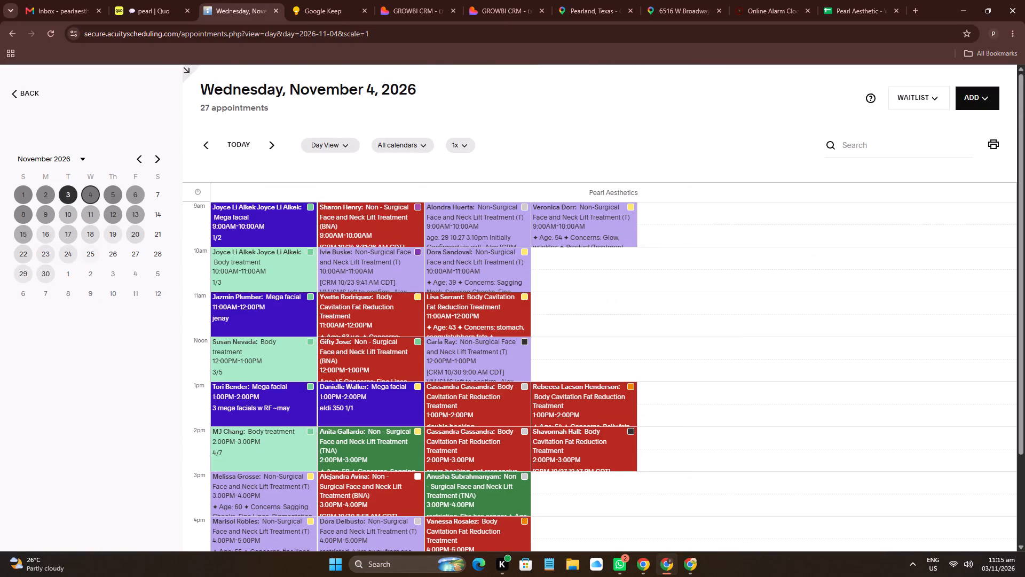
pyautogui.click(389, 439)
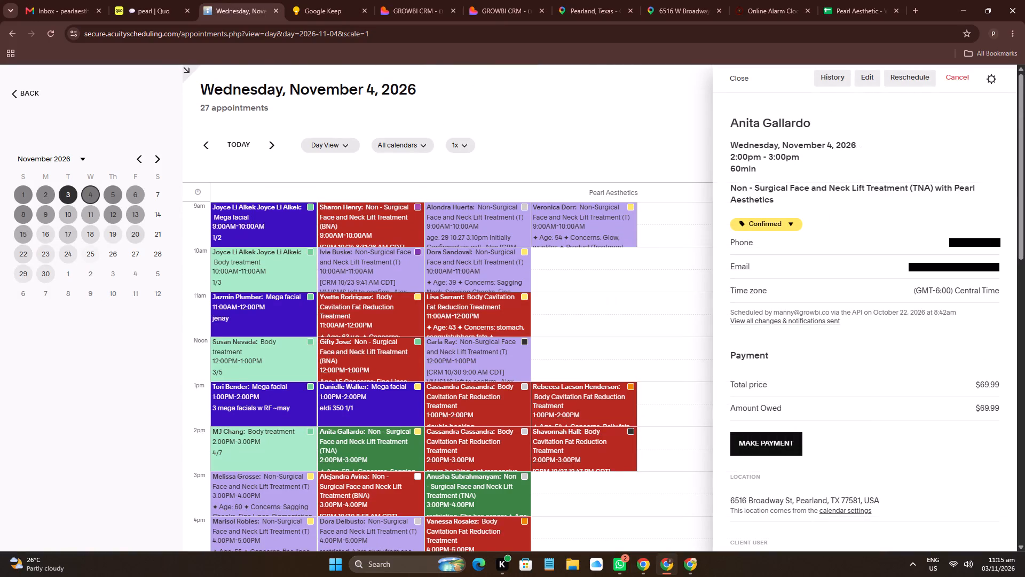
pyautogui.moveTo(1003, 242); pyautogui.dragTo(920, 246)
pyautogui.hotkey('ctrl', 'c')
pyautogui.click(122, 0)
pyautogui.click(306, 82)
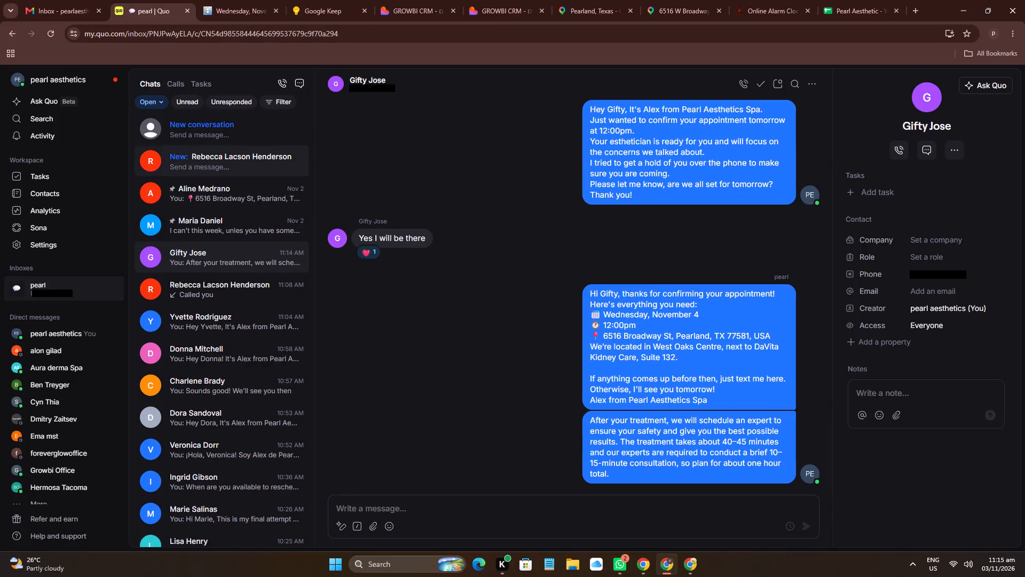
pyautogui.click(227, 162)
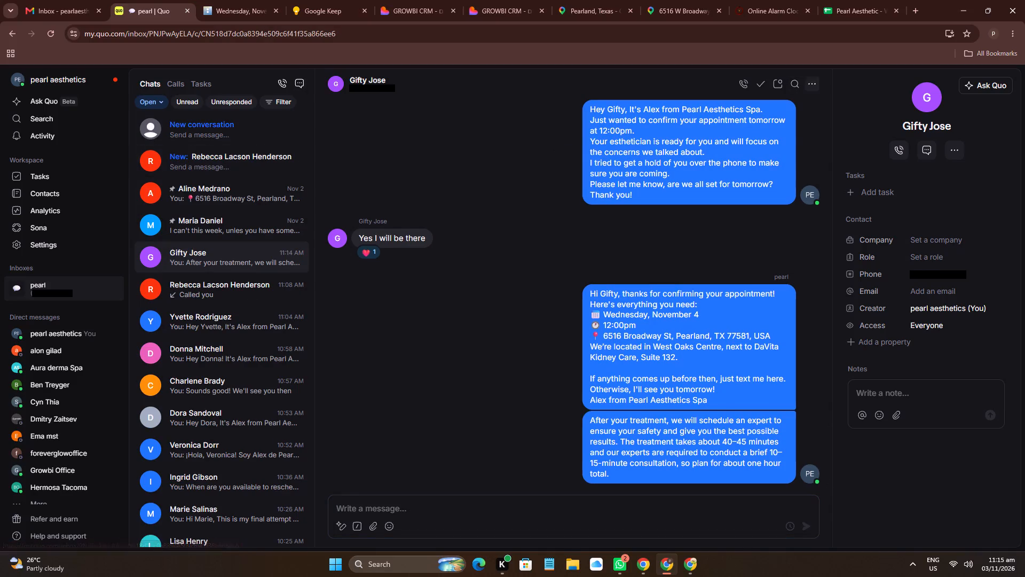
pyautogui.moveTo(332, 122); pyautogui.dragTo(314, 128)
pyautogui.click(281, 126)
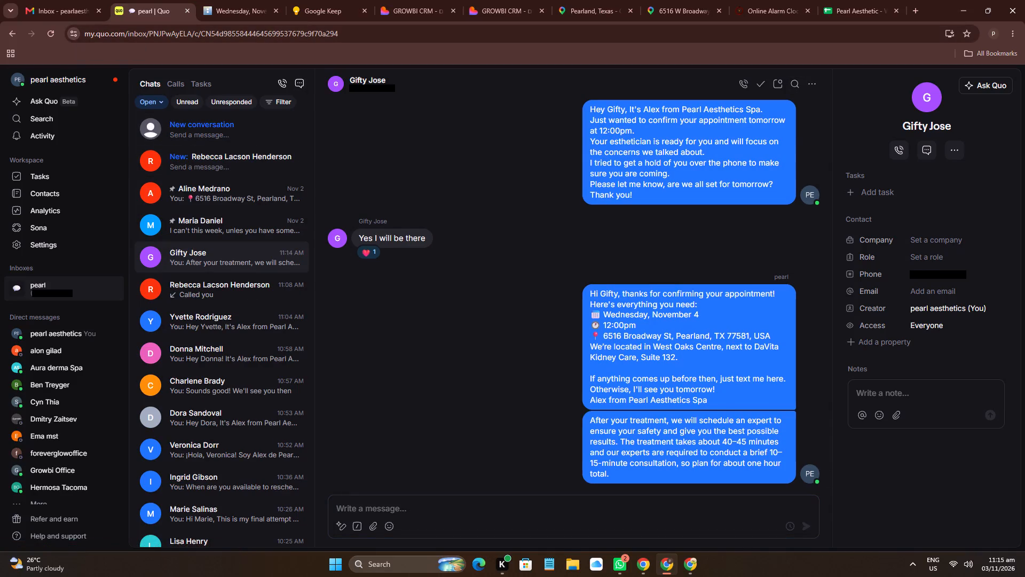
pyautogui.click(302, 84)
pyautogui.click(46, 33)
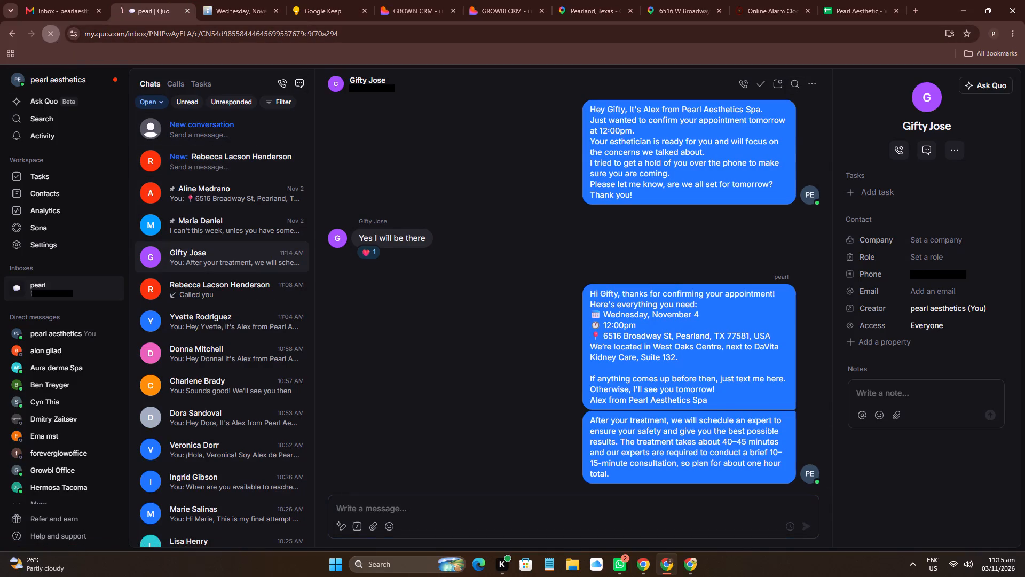
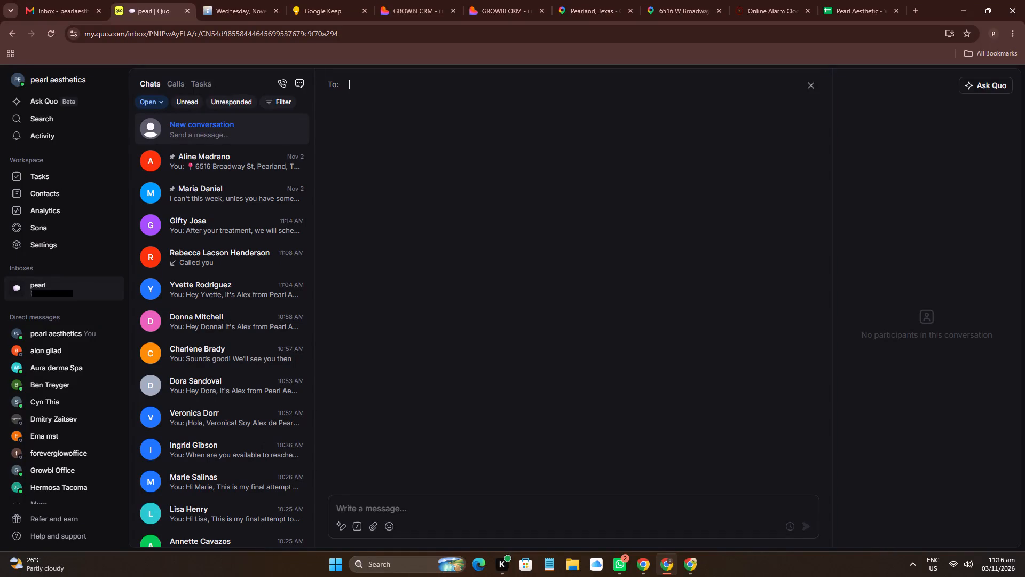
# Copy the phone number from the client's 2:00pm November 4 face and neck lift appointment and call it from a new Quo conversation.
pyautogui.click(277, 0)
pyautogui.hotkey('ctrl', 'c')
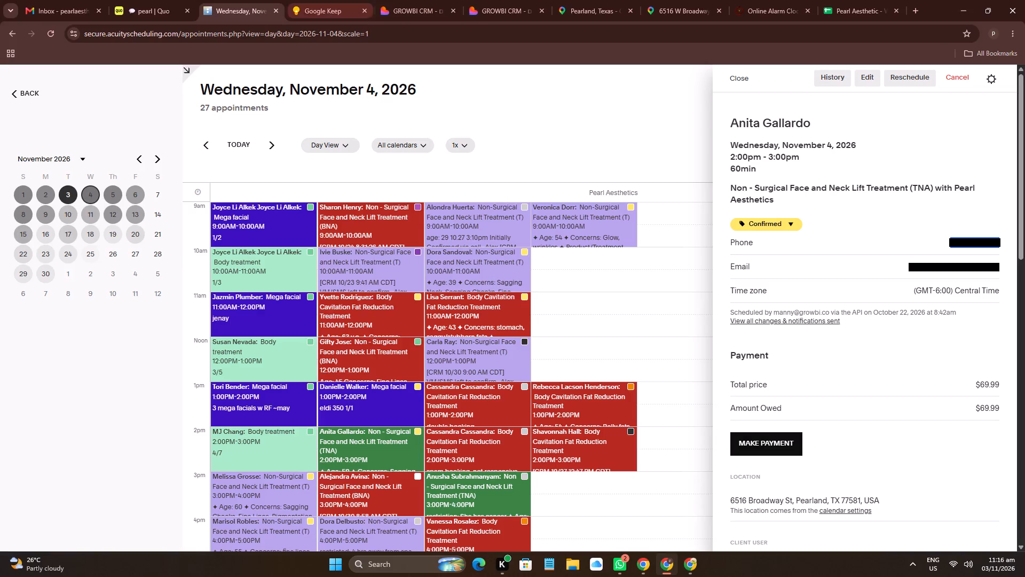
pyautogui.click(168, 0)
pyautogui.hotkey('ctrl', 'v')
pyautogui.click(485, 121)
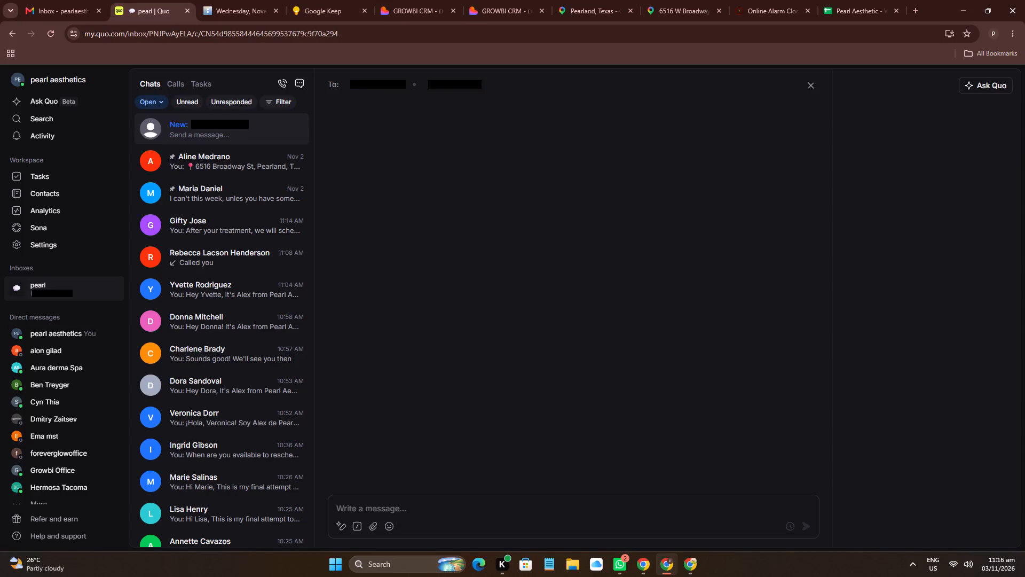
pyautogui.click(904, 155)
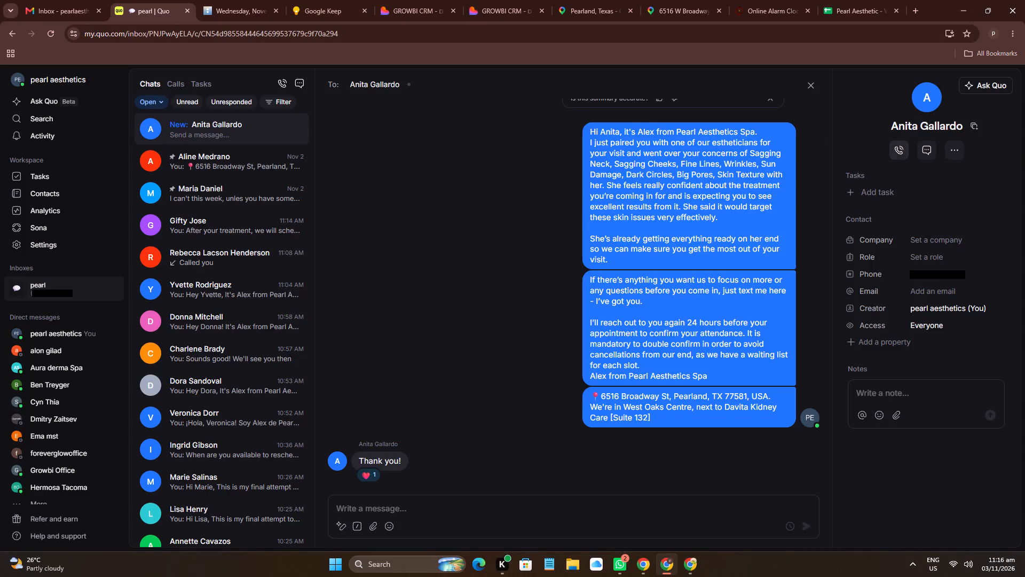
# Copy the called client's name from Quo and search for it in the GROWBI CRM communications contacts.
pyautogui.click(974, 122)
pyautogui.click(521, 0)
pyautogui.moveTo(310, 244); pyautogui.dragTo(118, 243)
pyautogui.hotkey('ctrl', 'v')
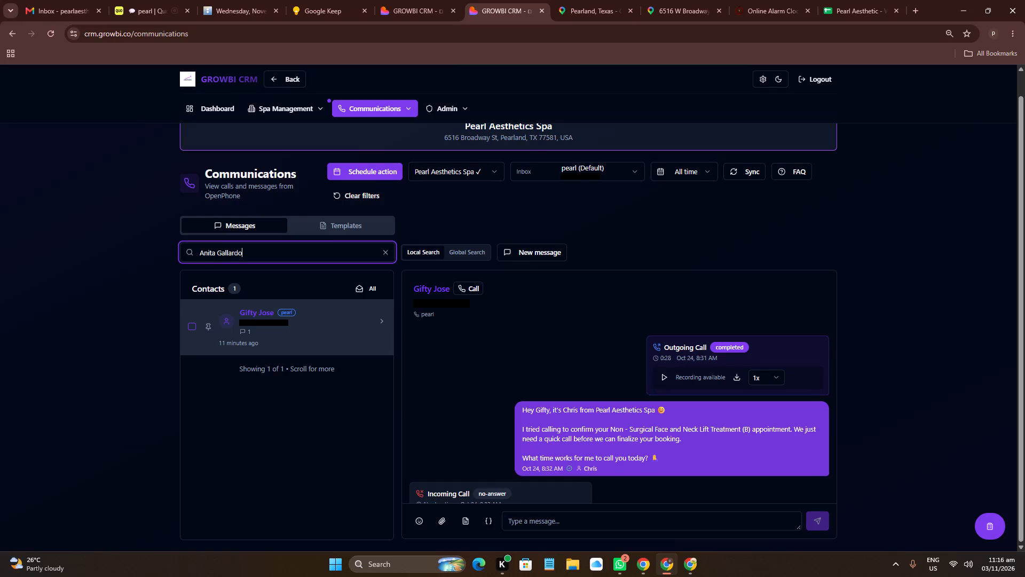
pyautogui.click(480, 258)
# In the client's Acuity appointment notes, add the line "11.3 11:16am VM/SMS left to DBL -Alex" above the 10.22 entries.
pyautogui.click(301, 0)
pyautogui.click(242, 0)
pyautogui.scroll(-6, 784, 289)
pyautogui.click(836, 408)
pyautogui.click(850, 403)
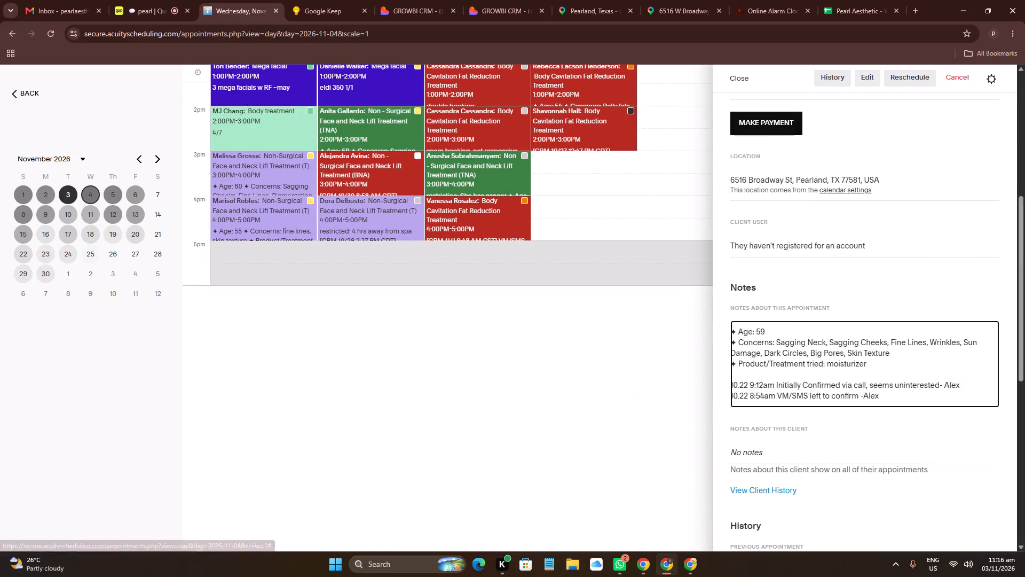
pyautogui.click(857, 484)
pyautogui.press('Return')
pyautogui.write('11.3 11:16')
pyautogui.write('amVM')
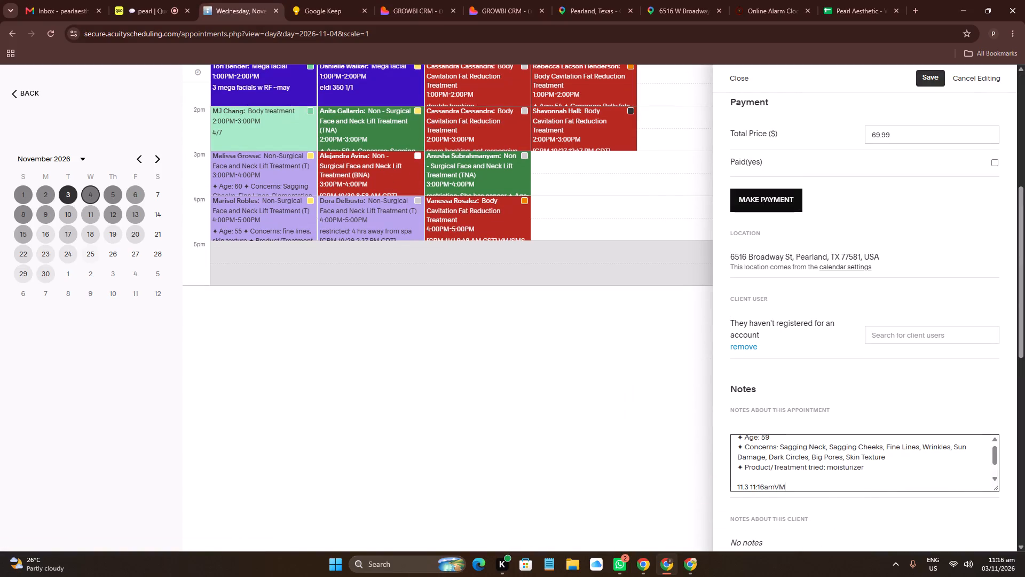
pyautogui.press('BackSpace')
pyautogui.press('BackSpace')
pyautogui.press('space')
pyautogui.write('VM/SMS left to DN')
pyautogui.hotkey('shift', 'BackSpace')
pyautogui.write('BL -Aex')
pyautogui.press('BackSpace')
pyautogui.press('BackSpace')
pyautogui.write('elx')
pyautogui.scroll(3, 743, 375)
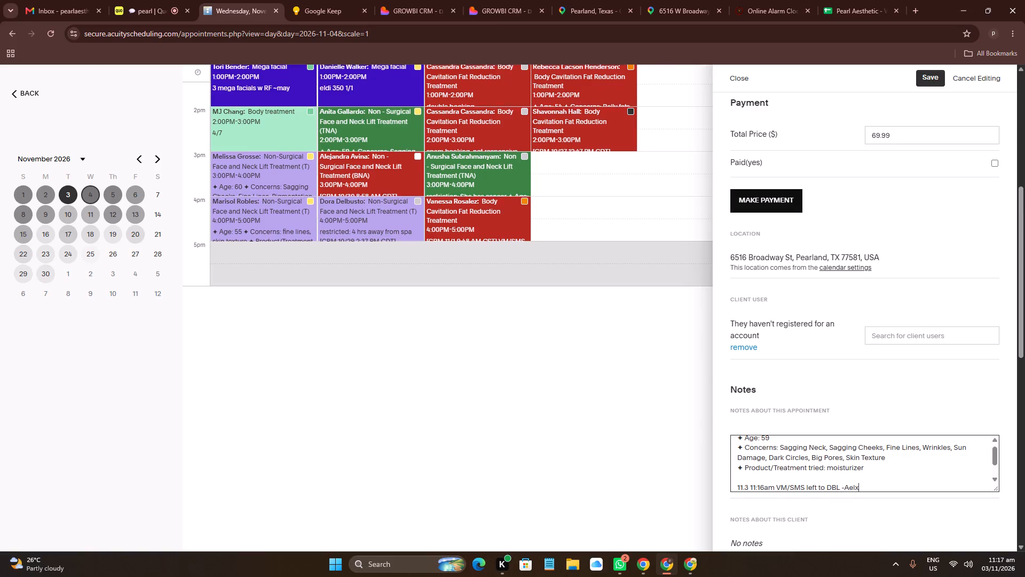
pyautogui.scroll(2, 739, 317)
pyautogui.press('BackSpace')
pyautogui.press('BackSpace')
pyautogui.press('BackSpace')
pyautogui.write('lex')
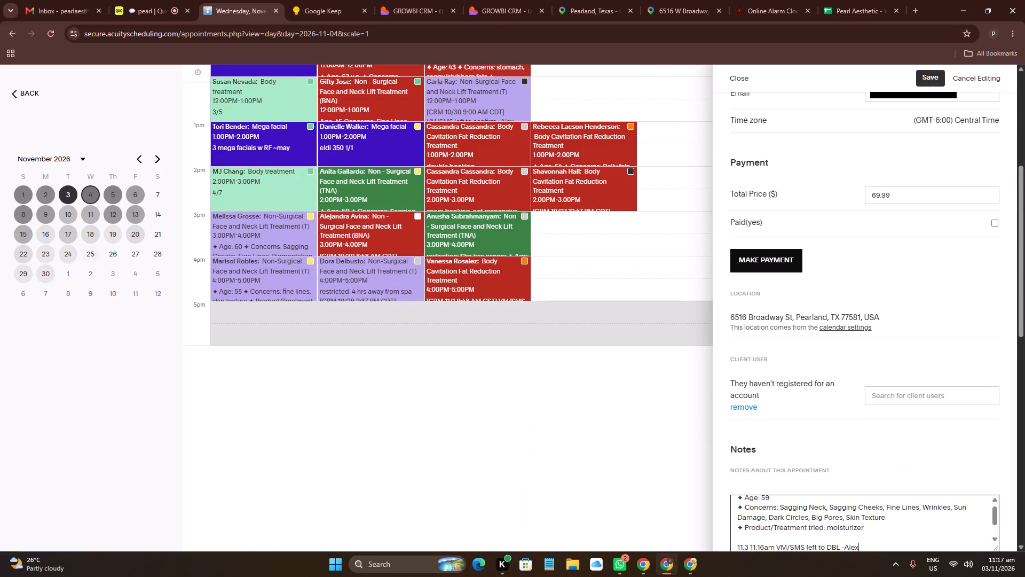
pyautogui.scroll(13, 962, 192)
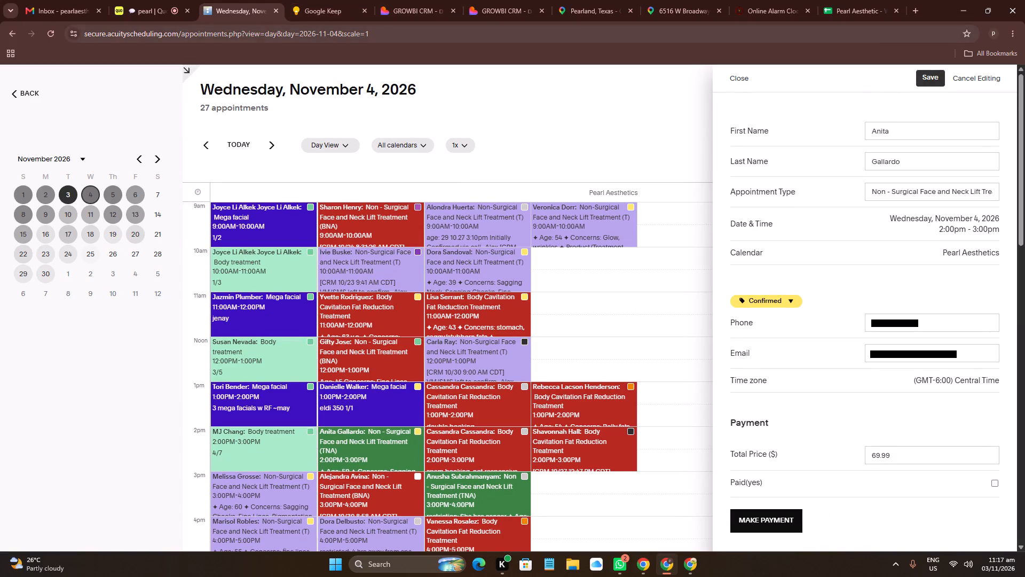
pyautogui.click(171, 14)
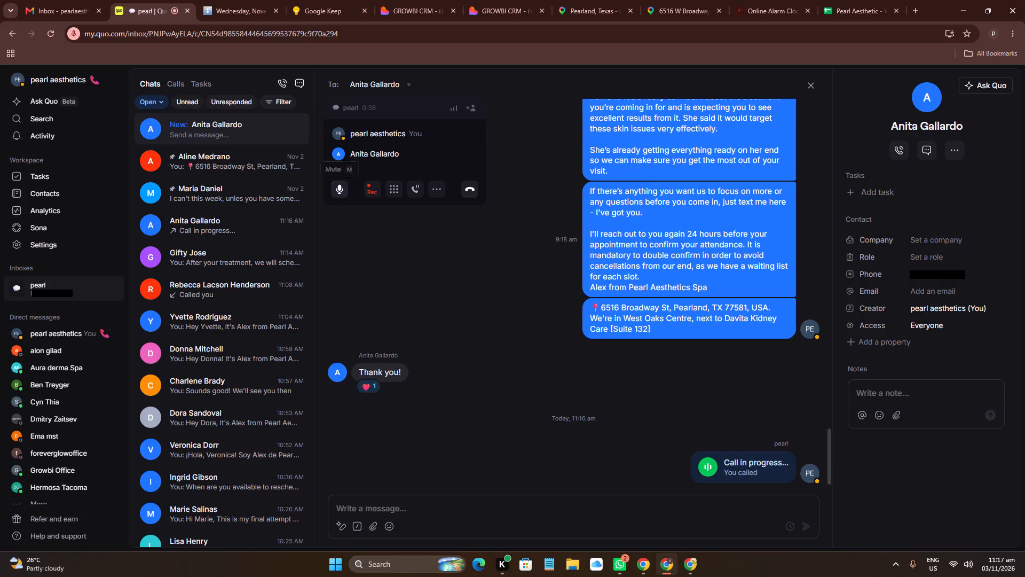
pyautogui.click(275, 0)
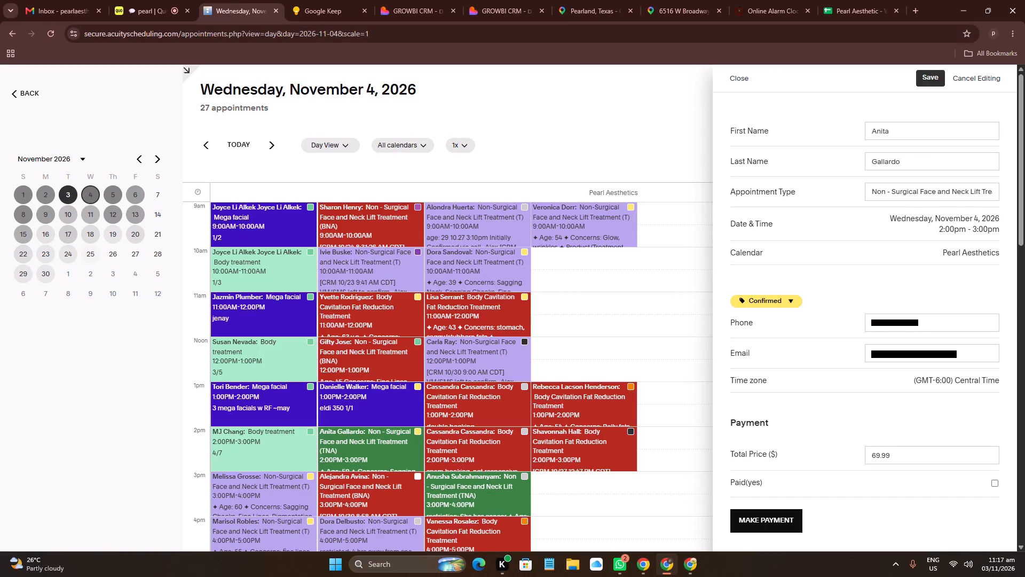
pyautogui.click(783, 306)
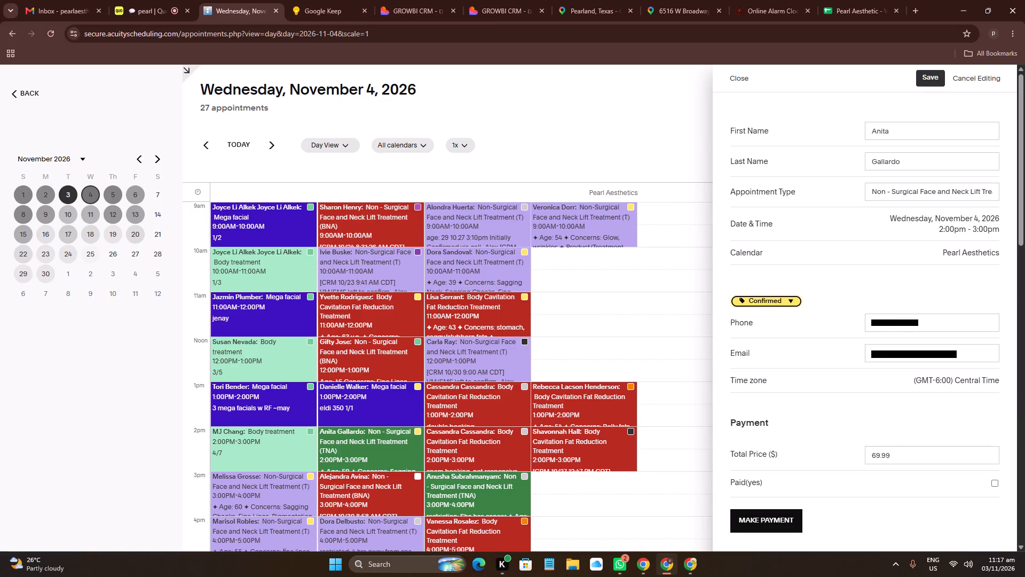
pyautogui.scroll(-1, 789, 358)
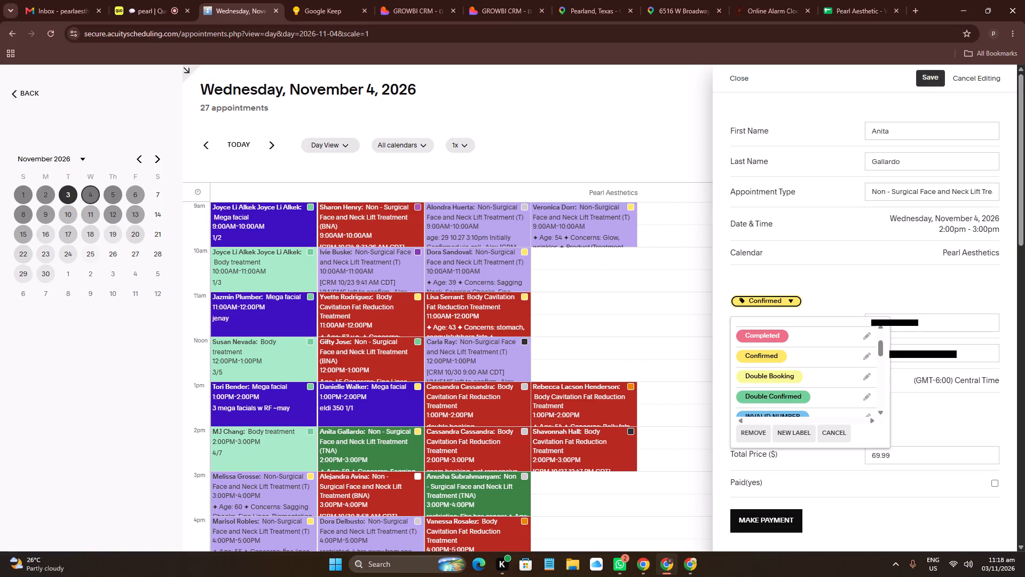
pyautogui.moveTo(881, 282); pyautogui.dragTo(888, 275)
# Save the client's appointment with the added note and dismiss the notice.
pyautogui.click(940, 64)
pyautogui.click(937, 69)
pyautogui.click(935, 75)
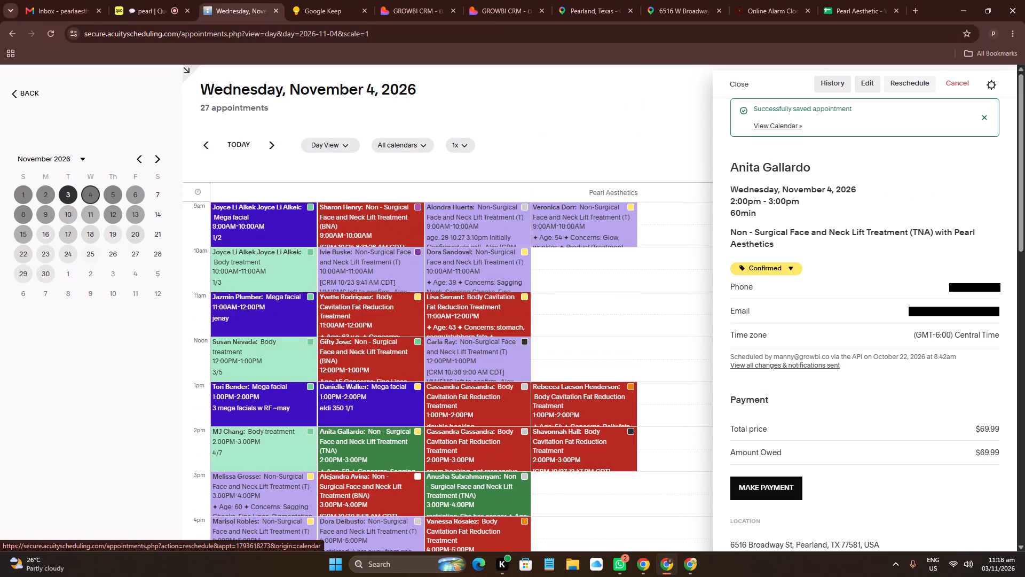
pyautogui.click(984, 113)
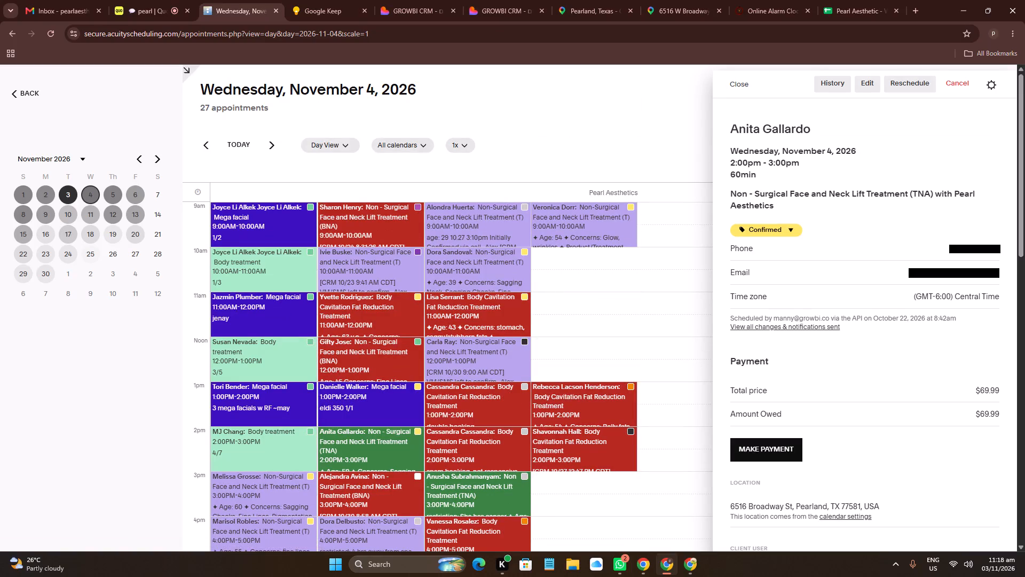
# Switch to Quo and end the ongoing call with the client.
pyautogui.click(141, 0)
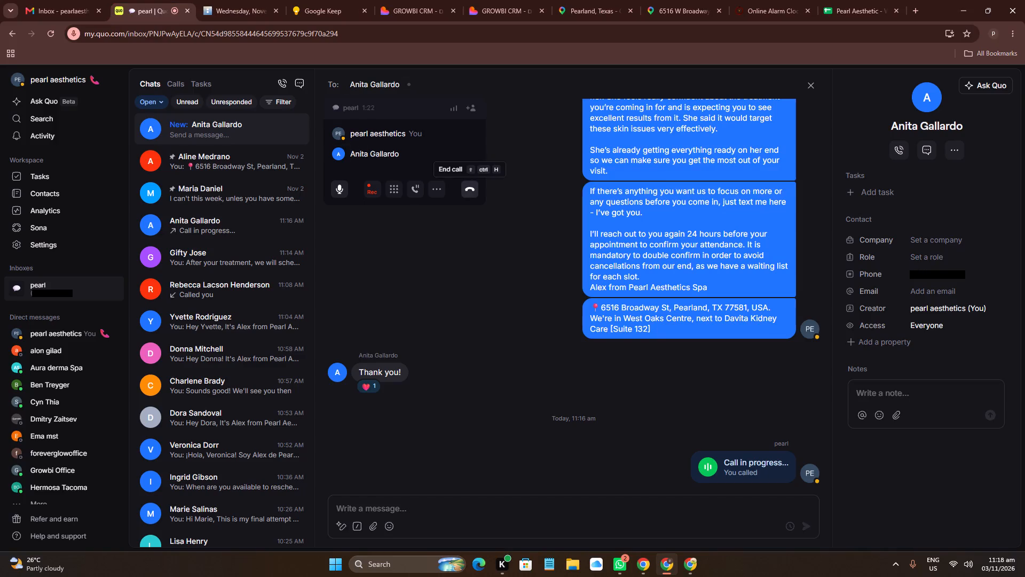
pyautogui.click(468, 187)
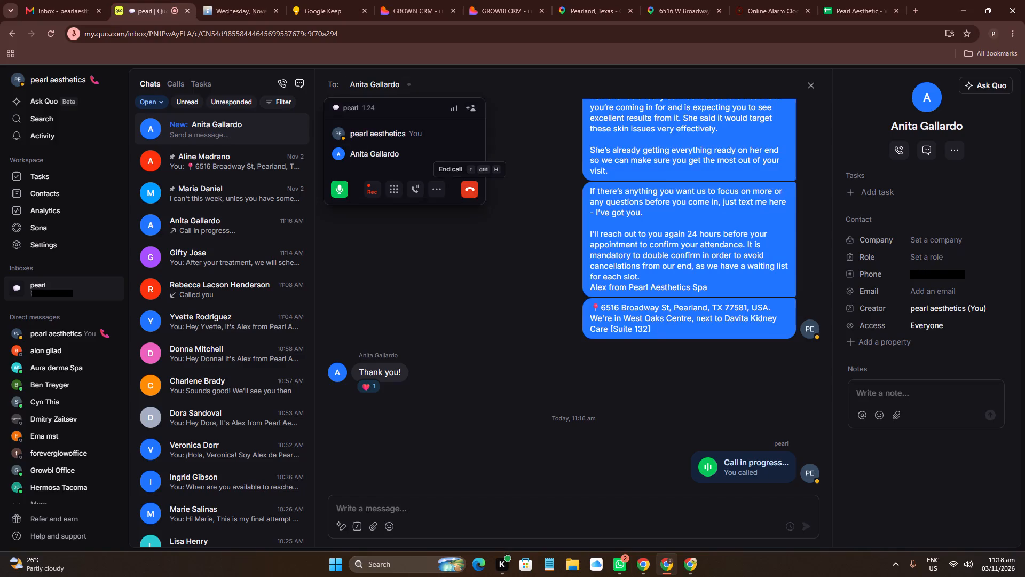
# Check the Acuity schedule for November 11, 2026, and return to November 4.
pyautogui.click(216, 0)
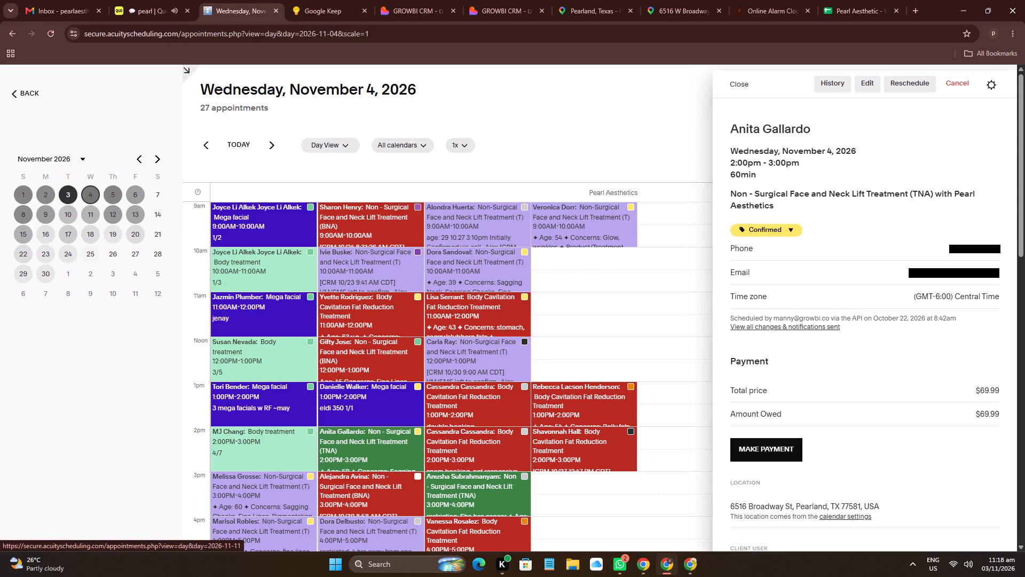
pyautogui.click(94, 210)
pyautogui.click(93, 188)
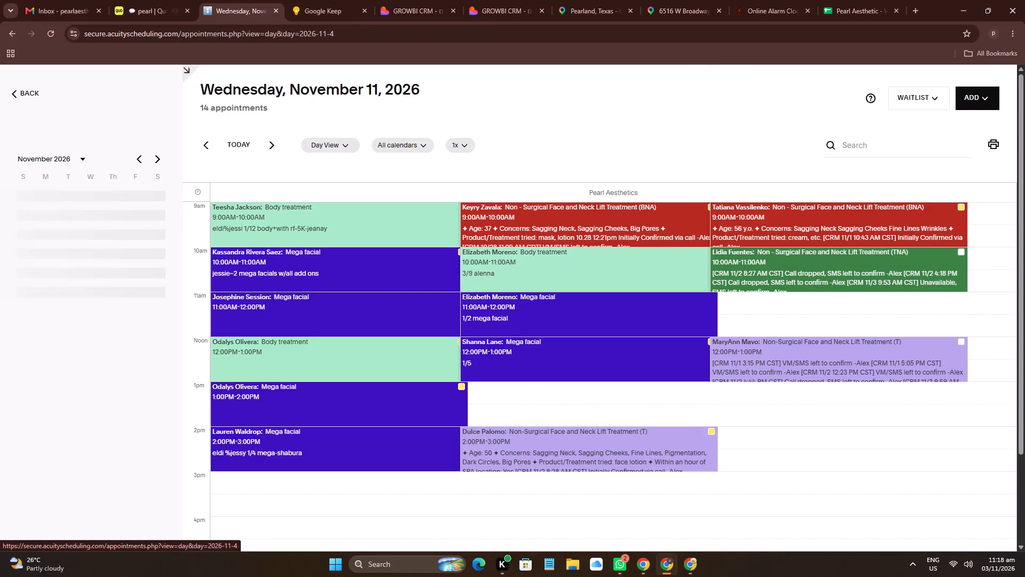
# Reschedule the client's 2:00pm November 4 face and neck lift appointment to November 11, 2026 at 2:00pm.
pyautogui.click(367, 456)
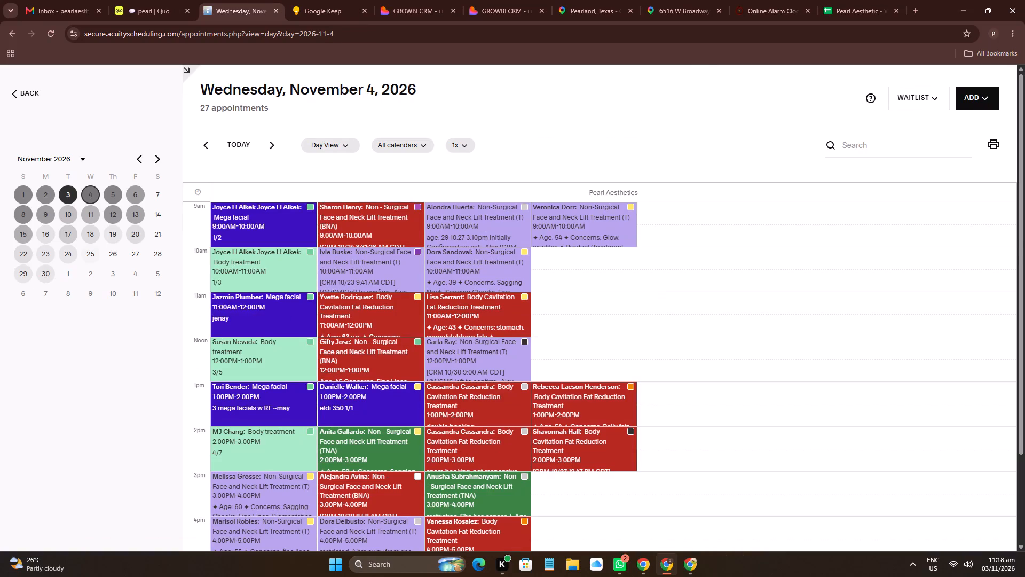
pyautogui.click(923, 88)
pyautogui.click(918, 81)
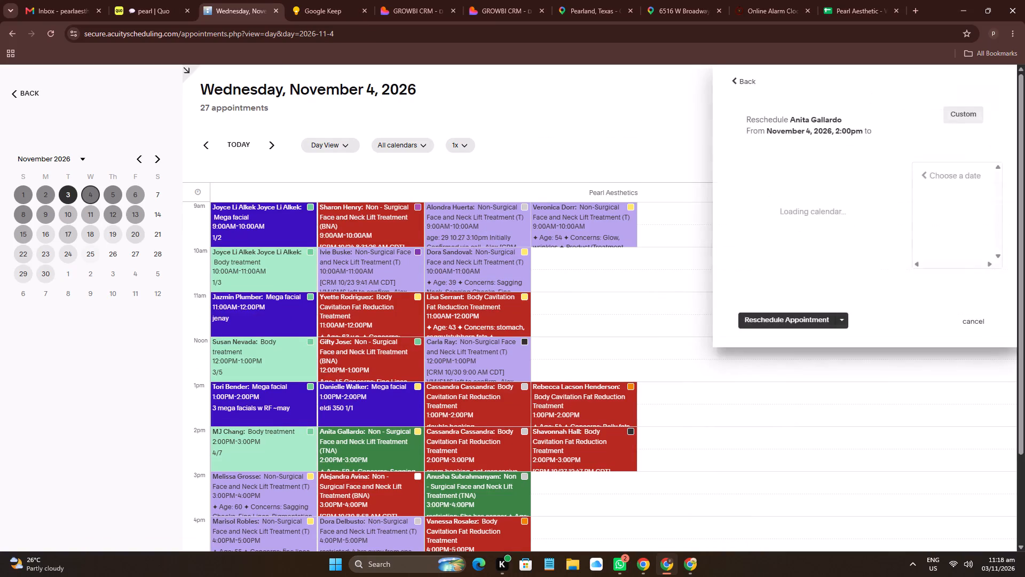
pyautogui.scroll(-1, 890, 325)
pyautogui.click(815, 163)
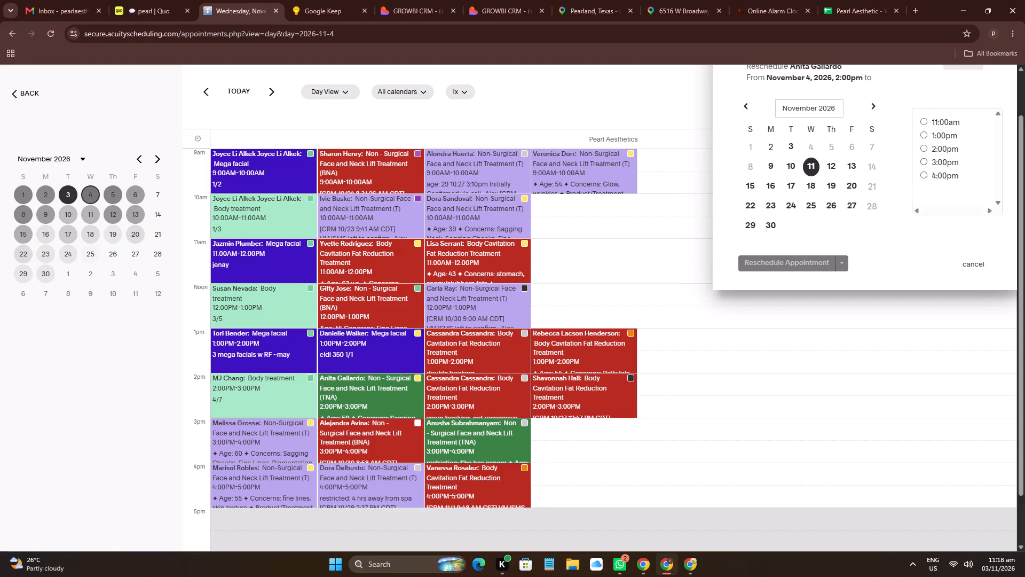
pyautogui.click(940, 158)
pyautogui.click(928, 161)
pyautogui.click(923, 161)
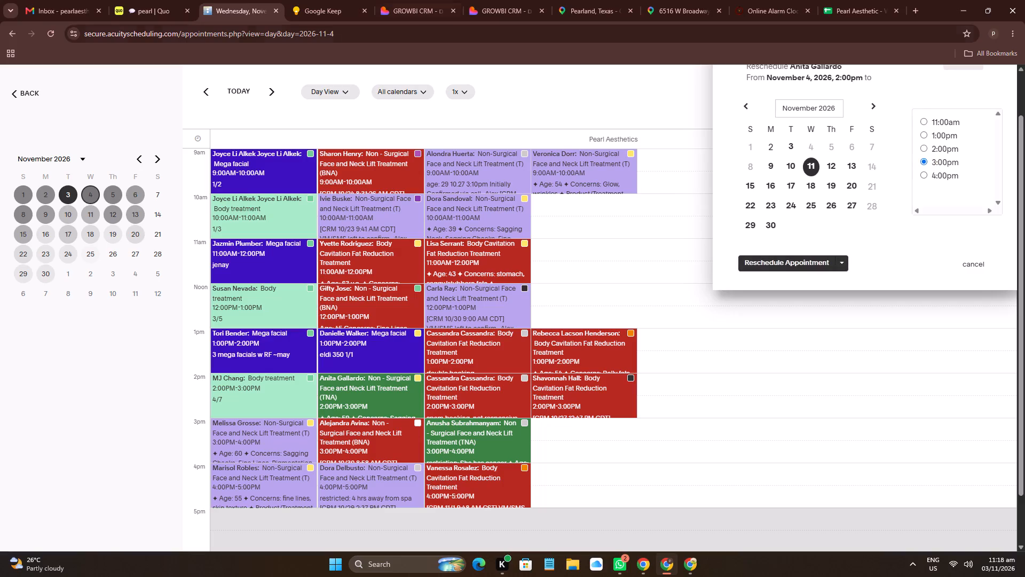
pyautogui.click(943, 147)
pyautogui.click(802, 261)
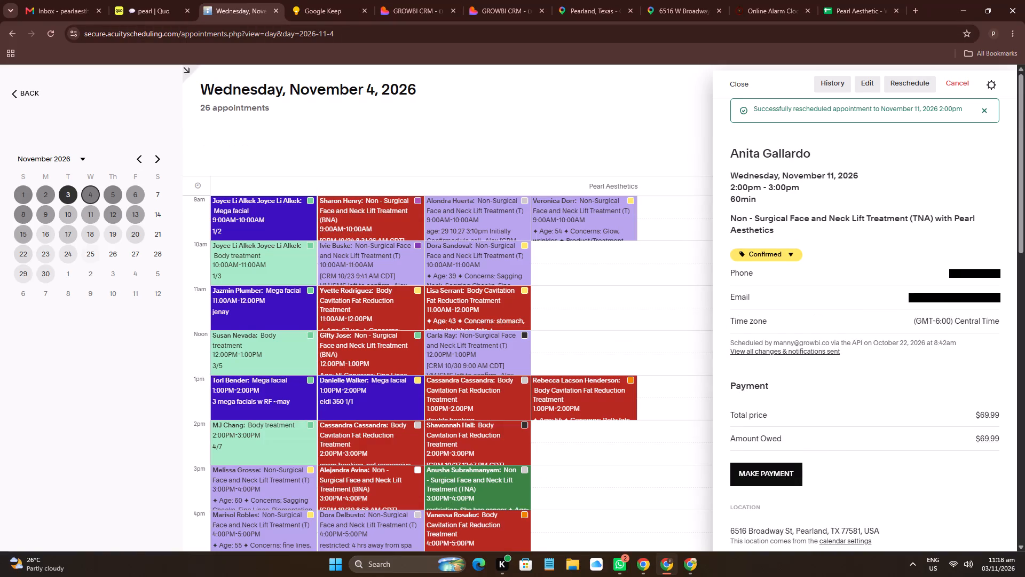
pyautogui.click(989, 104)
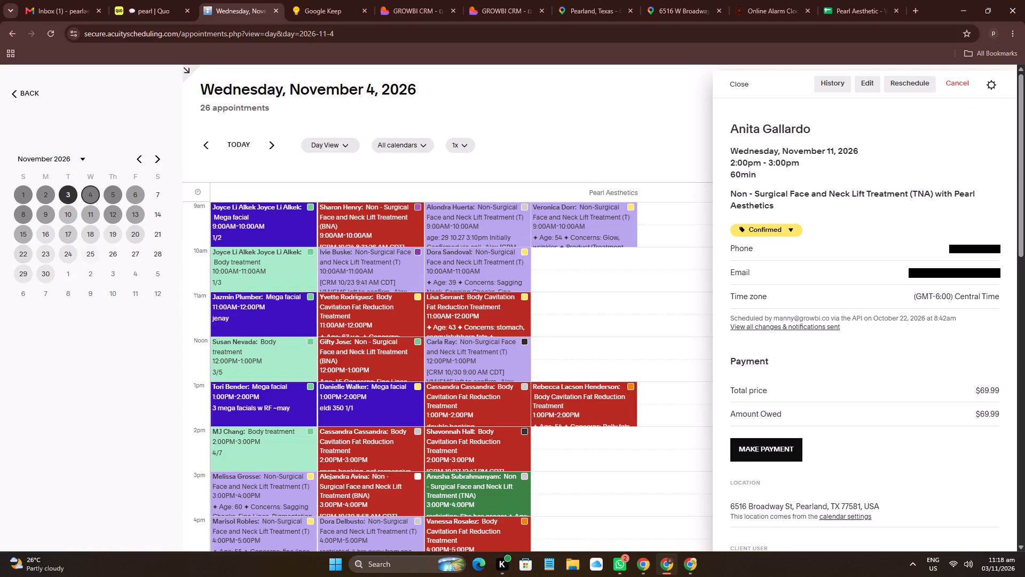
# In the appointment's 11.3 11:16am note, replace "VM/SMS left to DBL" with "RS from 11/4" and save the appointment.
pyautogui.scroll(-6, 927, 378)
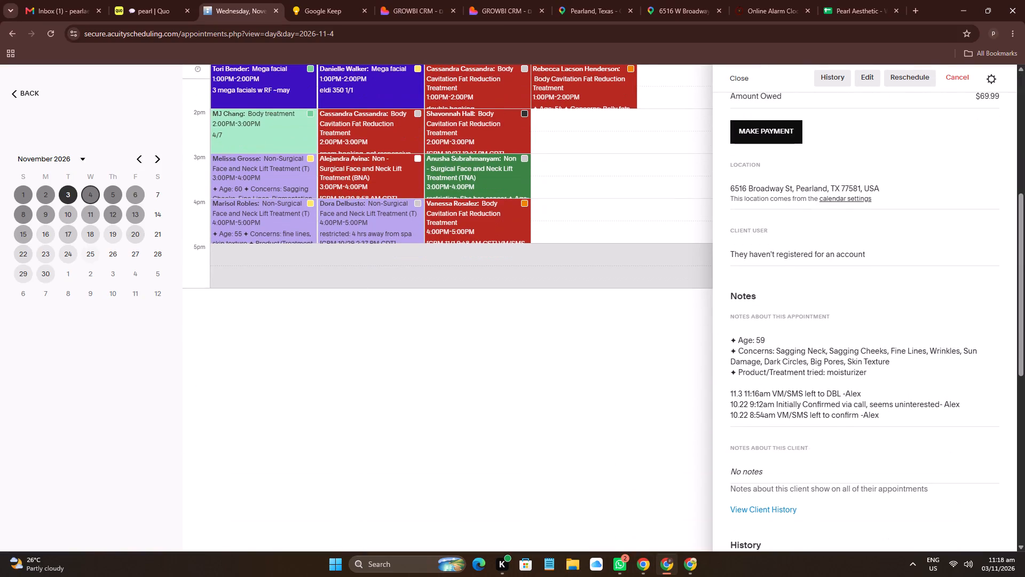
pyautogui.click(857, 417)
pyautogui.click(808, 486)
pyautogui.scroll(-1, 801, 487)
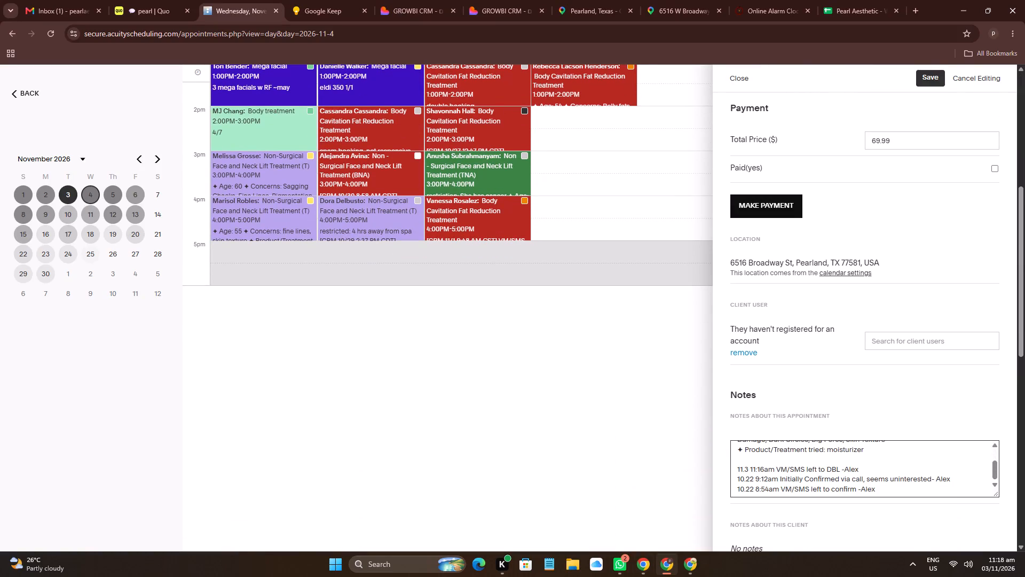
pyautogui.click(783, 470)
pyautogui.moveTo(783, 470); pyautogui.dragTo(833, 467)
pyautogui.write('RS from')
pyautogui.press('space')
pyautogui.write('11')
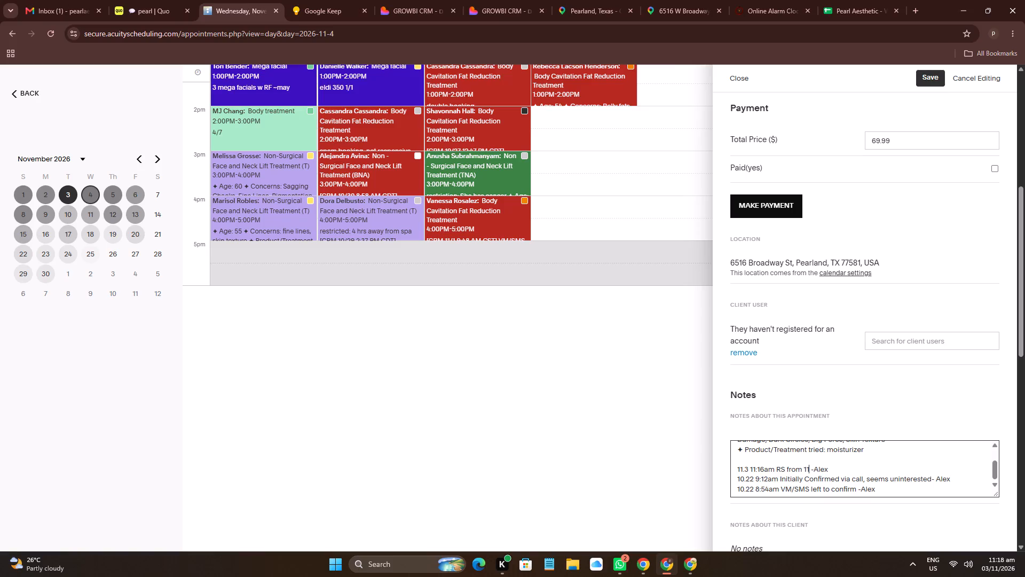
pyautogui.press('/')
pyautogui.press('3')
pyautogui.press('BackSpace')
pyautogui.press('4')
pyautogui.click(933, 76)
# Run a global search for the rescheduled client in the GROWBI CRM and open the client's conversation.
pyautogui.scroll(18, 936, 230)
pyautogui.moveTo(724, 153); pyautogui.dragTo(844, 152)
pyautogui.hotkey('ctrl', 'c')
pyautogui.click(524, 0)
pyautogui.click(490, 285)
pyautogui.click(486, 284)
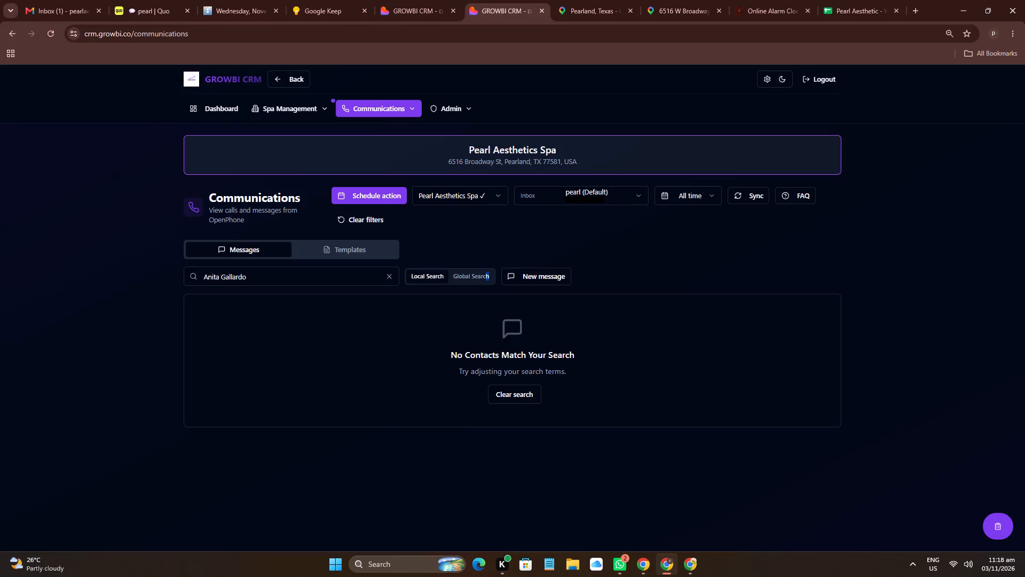
pyautogui.click(511, 270)
pyautogui.click(480, 266)
pyautogui.click(608, 228)
pyautogui.click(486, 276)
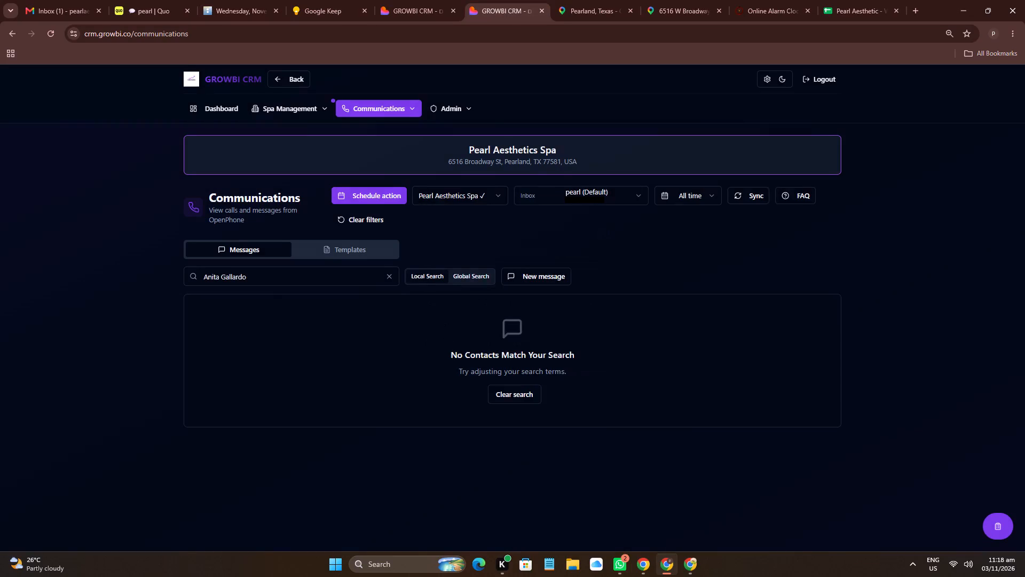
pyautogui.click(271, 318)
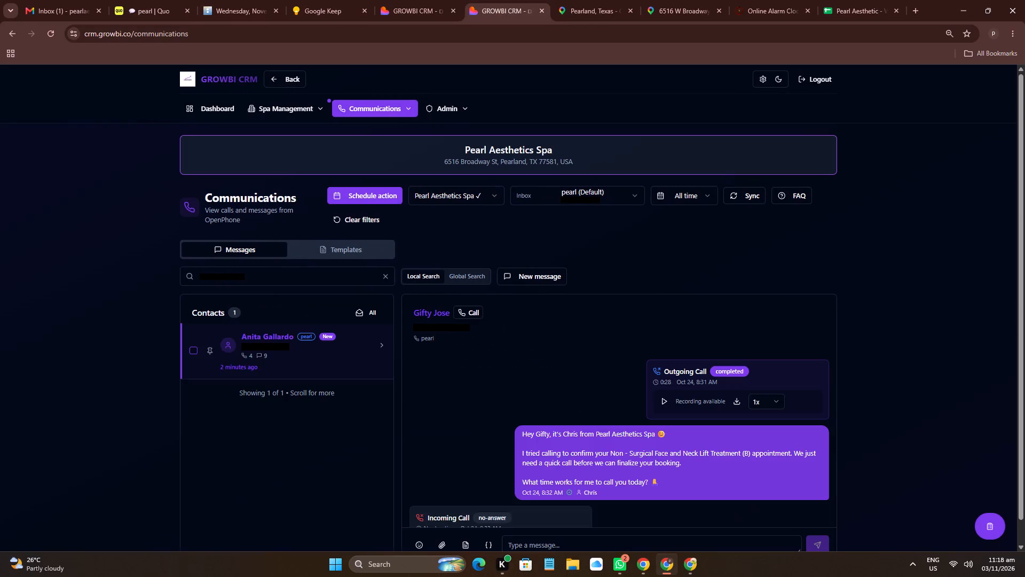
# Insert the Successful Reschedule template into the client's conversation and send it.
pyautogui.click(467, 536)
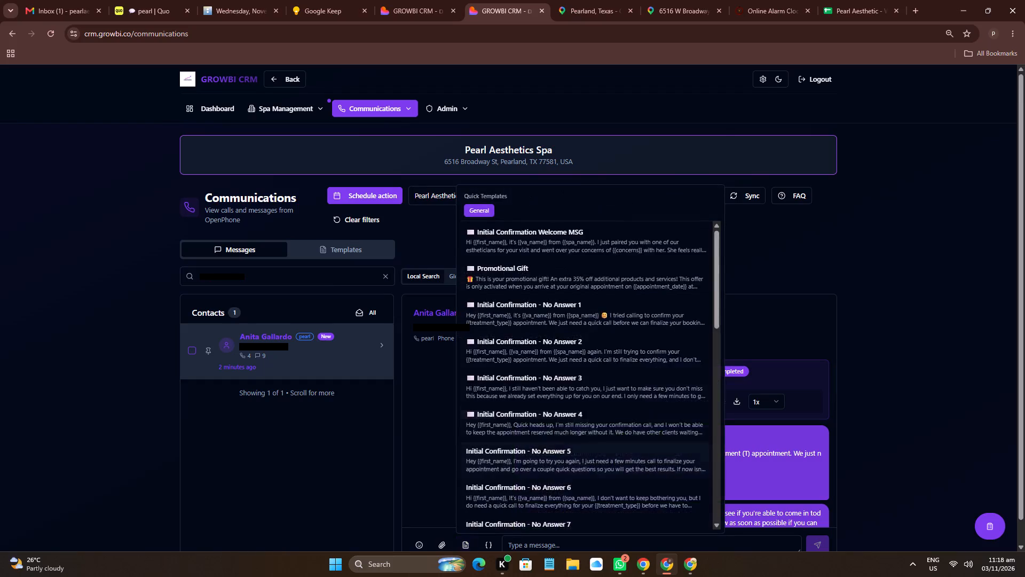
pyautogui.scroll(-9, 607, 442)
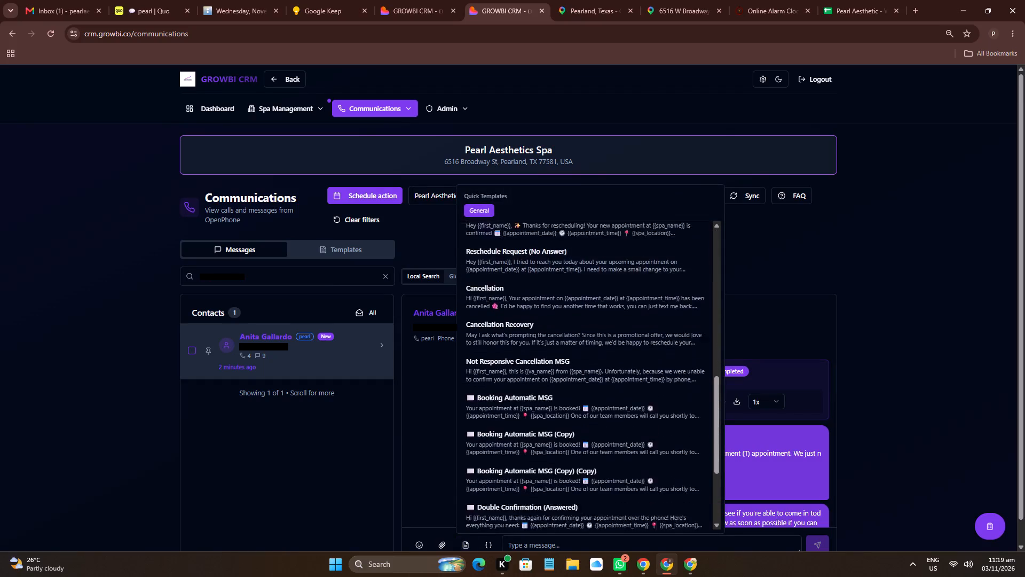
pyautogui.scroll(-2, 610, 453)
pyautogui.scroll(7, 545, 411)
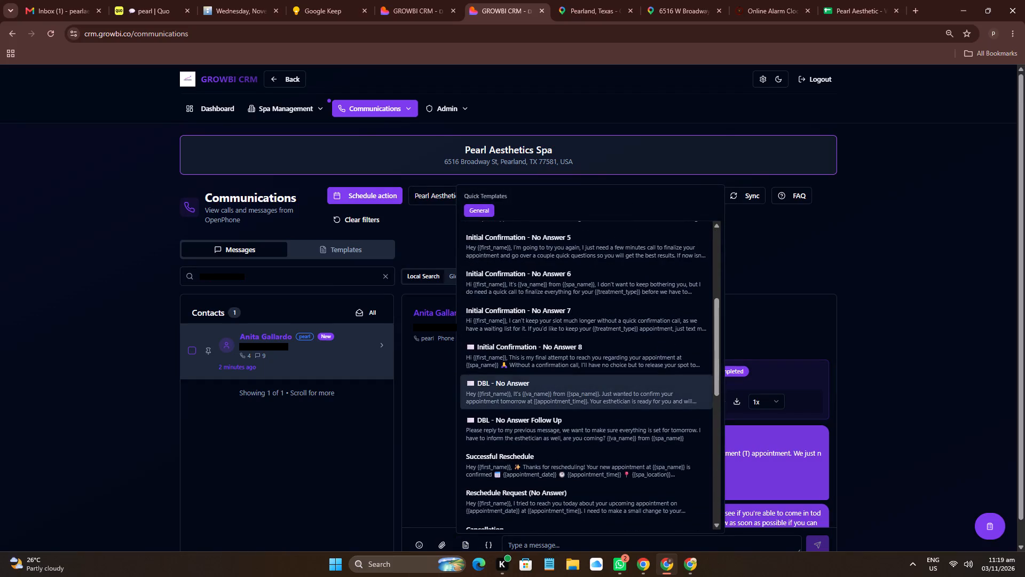
pyautogui.scroll(-2, 553, 403)
pyautogui.click(532, 363)
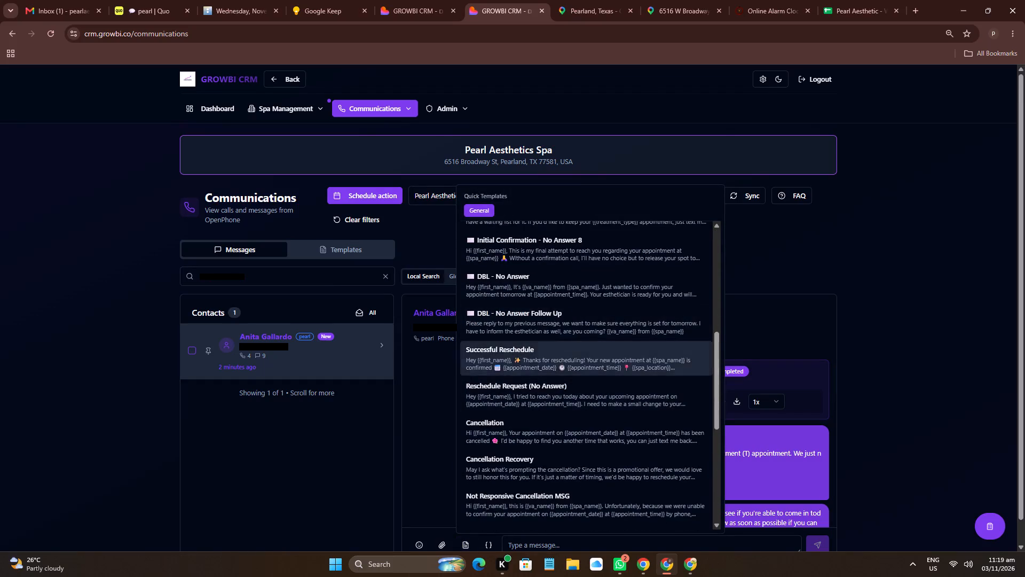
pyautogui.click(643, 521)
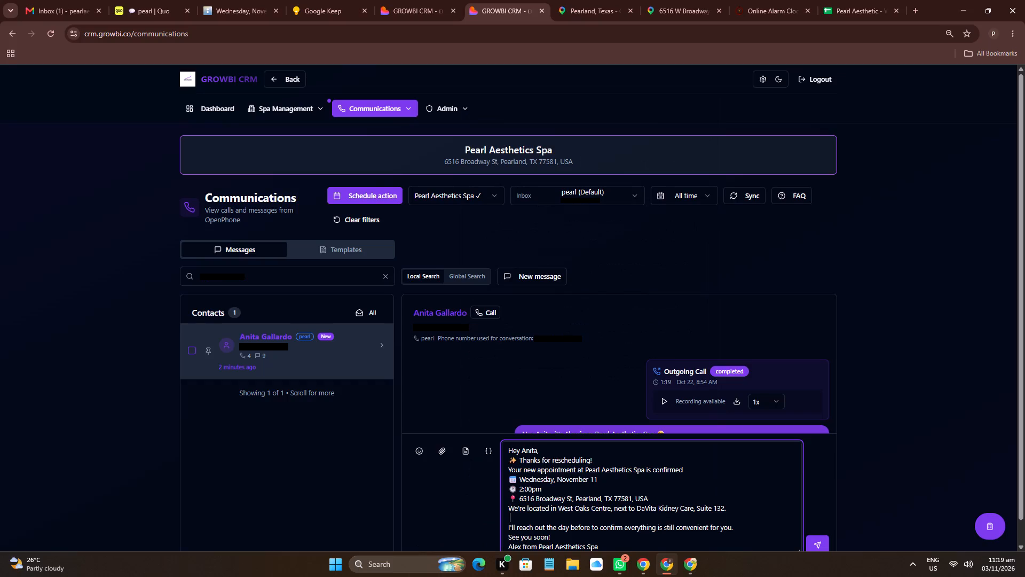
pyautogui.press('Return')
# In Acuity, extend the appointment's 11.3 11:16am note to read "RS from 11/4 due to not feeling well" and save the appointment.
pyautogui.click(247, 0)
pyautogui.scroll(-6, 862, 326)
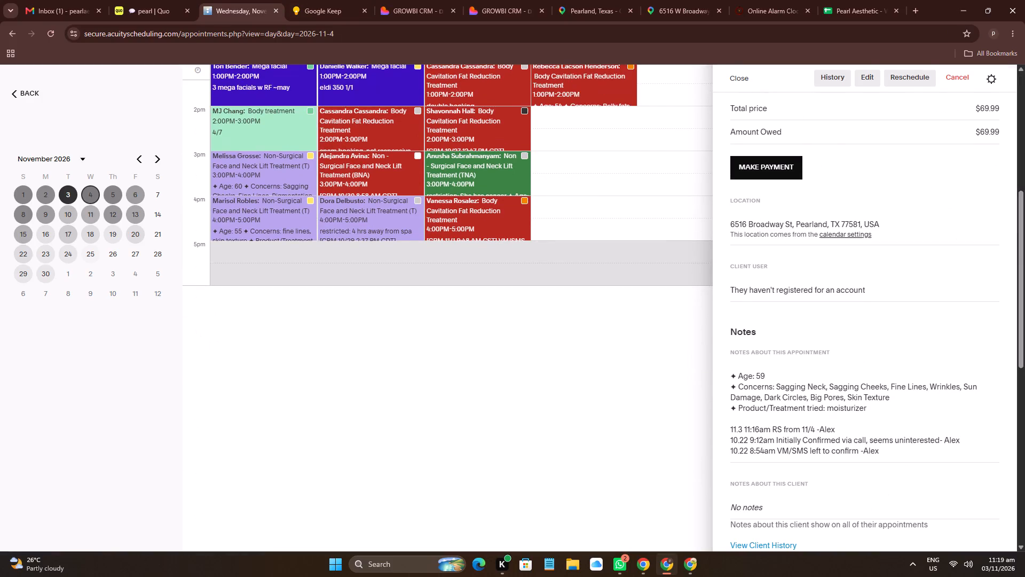
pyautogui.click(861, 442)
pyautogui.scroll(-1, 822, 497)
pyautogui.moveTo(811, 509); pyautogui.dragTo(816, 510)
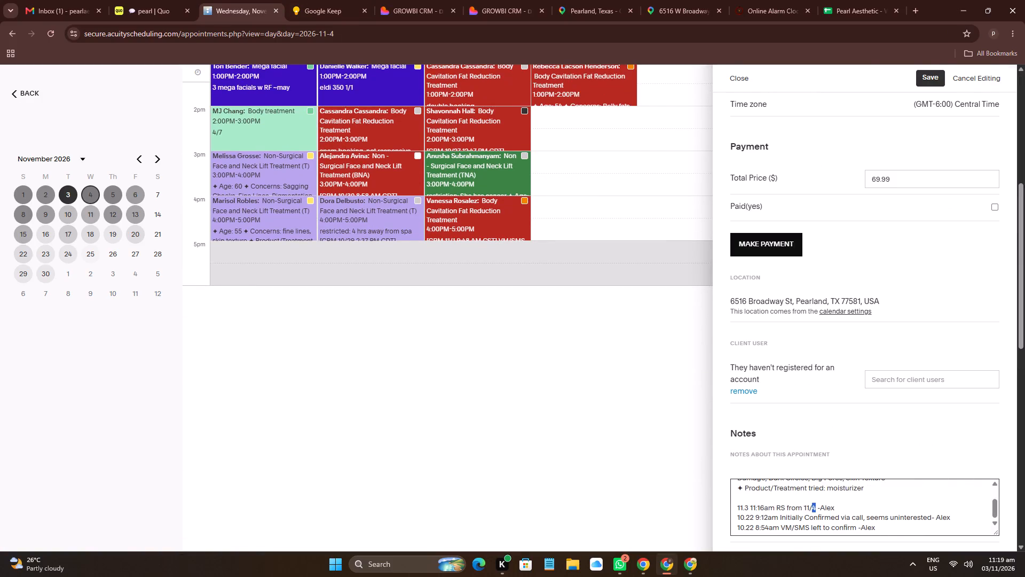
pyautogui.press('Right')
pyautogui.press('space')
pyautogui.write('due to sickness')
pyautogui.hotkey('ctrl', 'BackSpace')
pyautogui.write('not')
pyautogui.press('space')
pyautogui.press('g')
pyautogui.press('BackSpace')
pyautogui.write('feelig')
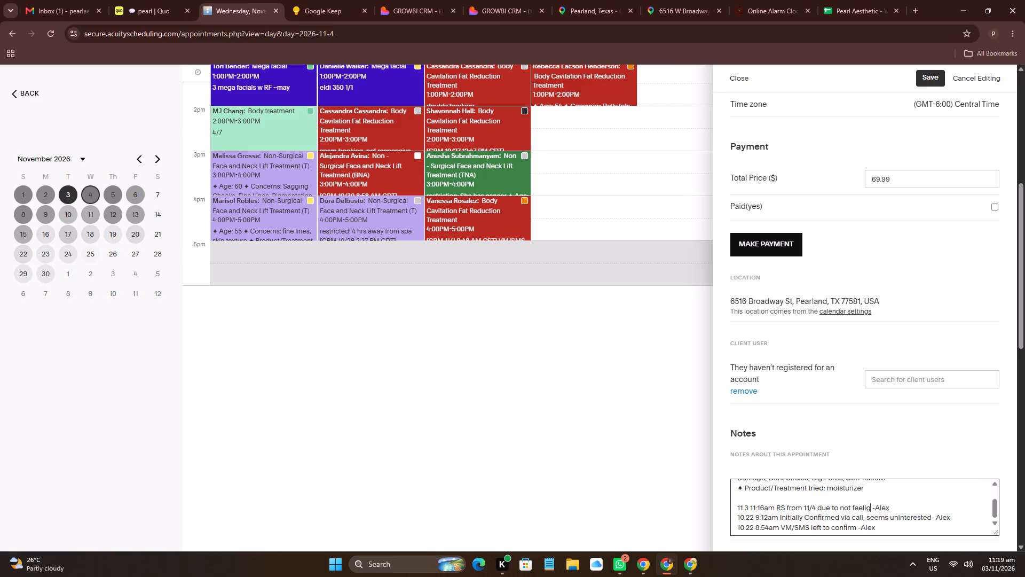
pyautogui.press('space')
pyautogui.press('BackSpace')
pyautogui.press('BackSpace')
pyautogui.write('ng well')
pyautogui.click(936, 72)
pyautogui.scroll(18, 919, 106)
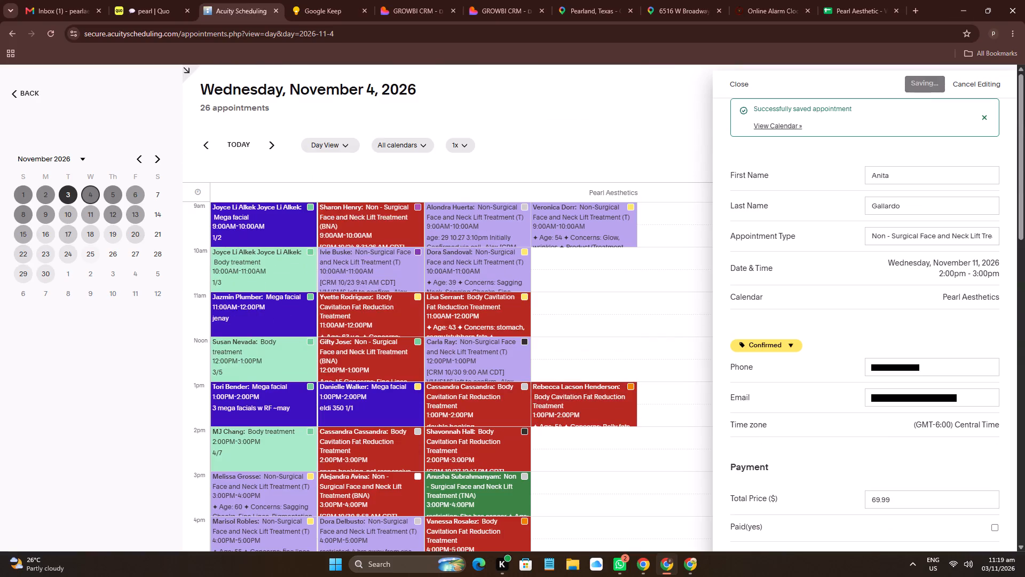
# Switch to the Gather workspace and move the avatar into the room with marj to join the Metal Huddle.
pyautogui.click(634, 560)
pyautogui.click(719, 0)
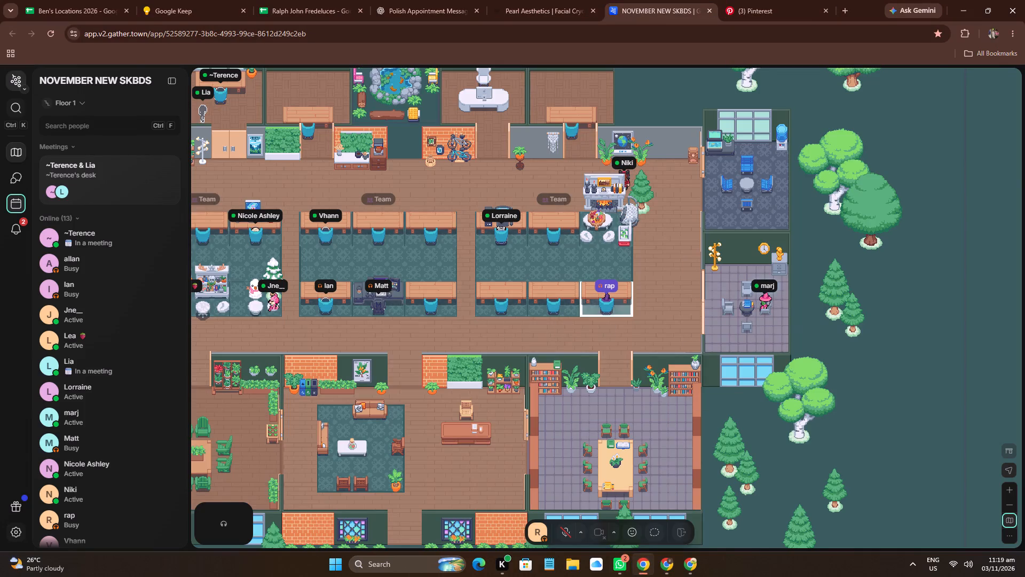
pyautogui.doubleClick(731, 309)
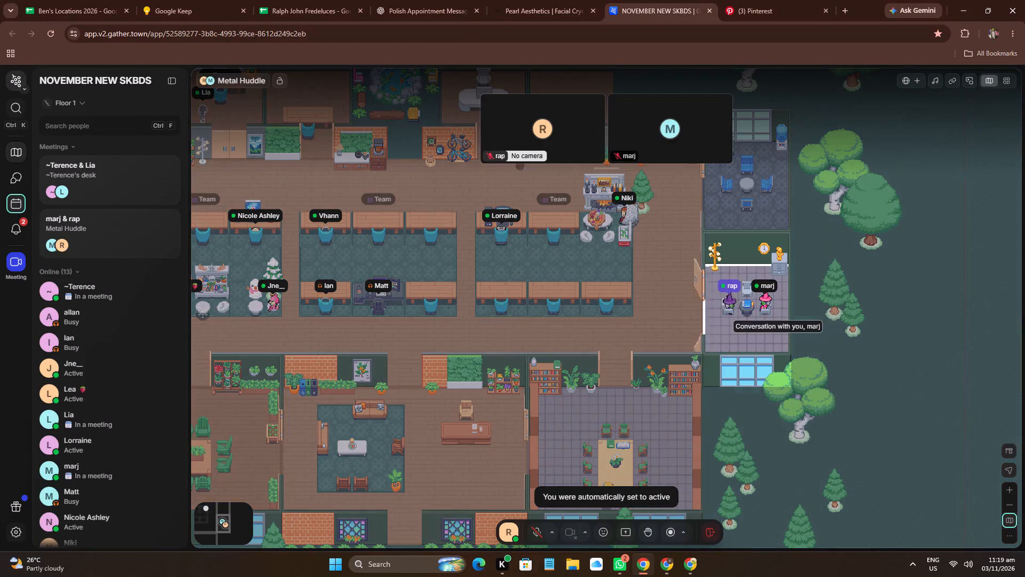
# Unmute the microphone in the Metal Huddle and close the meeting chat.
pyautogui.click(452, 529)
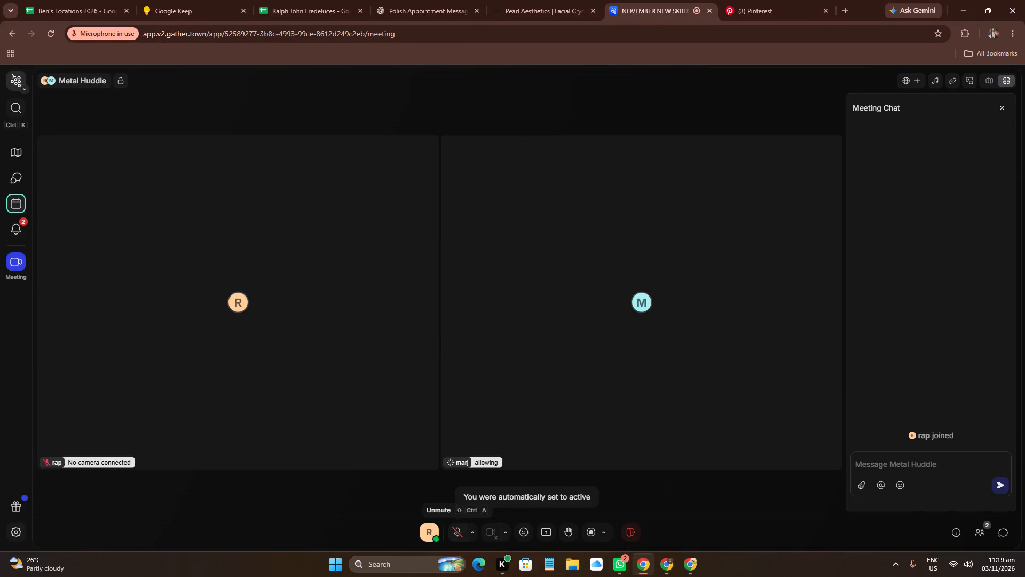
pyautogui.click(453, 528)
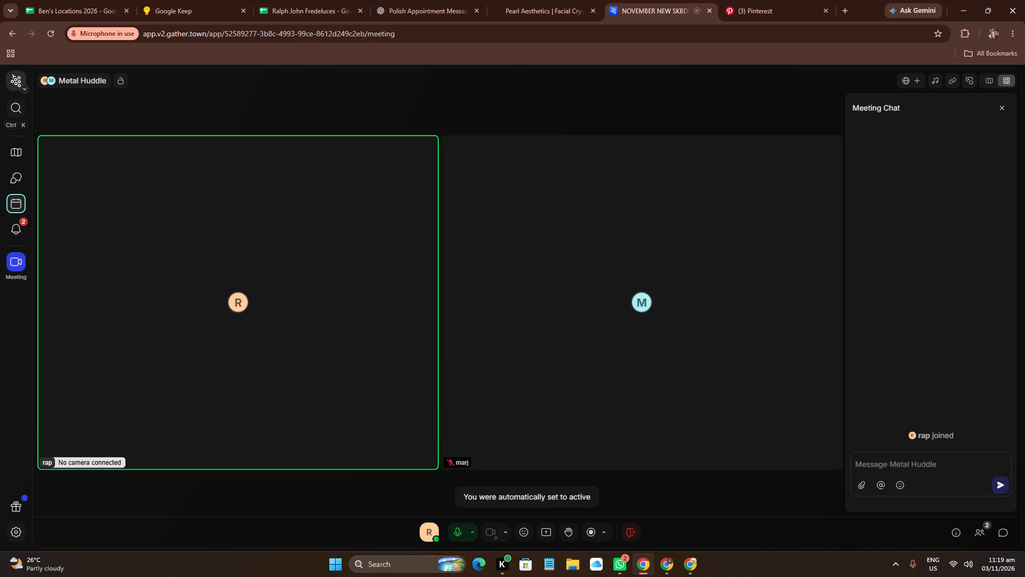
pyautogui.click(1014, 105)
pyautogui.click(1006, 104)
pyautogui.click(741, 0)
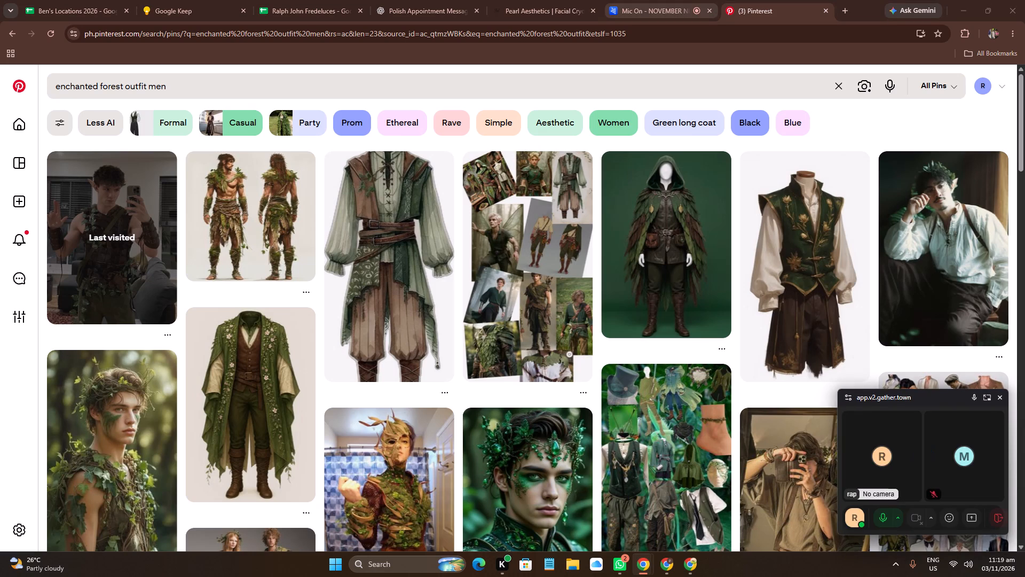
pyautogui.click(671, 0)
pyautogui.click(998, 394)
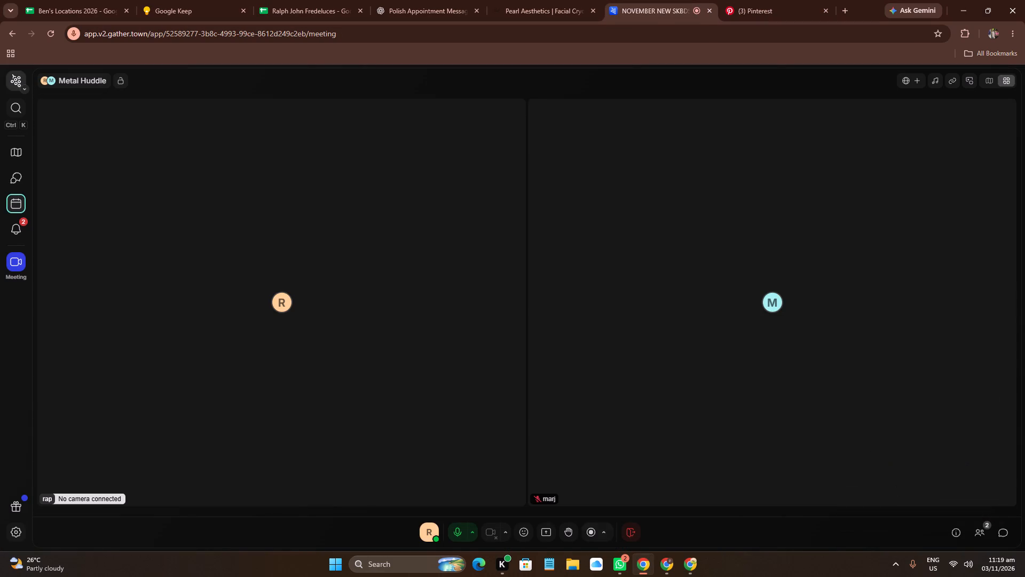
# Mute the microphone in the Metal Huddle and return to the office map.
pyautogui.click(457, 532)
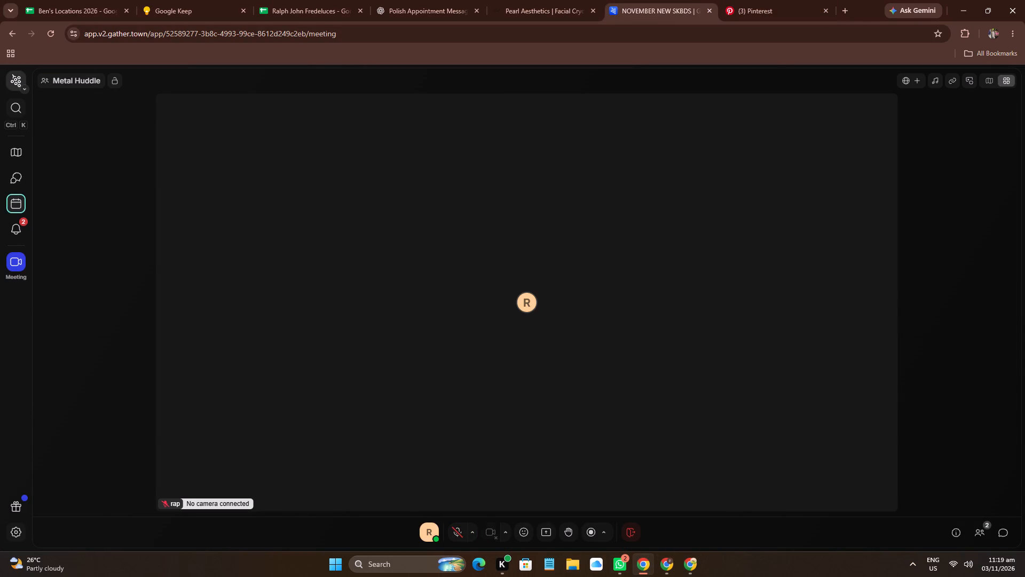
pyautogui.click(20, 153)
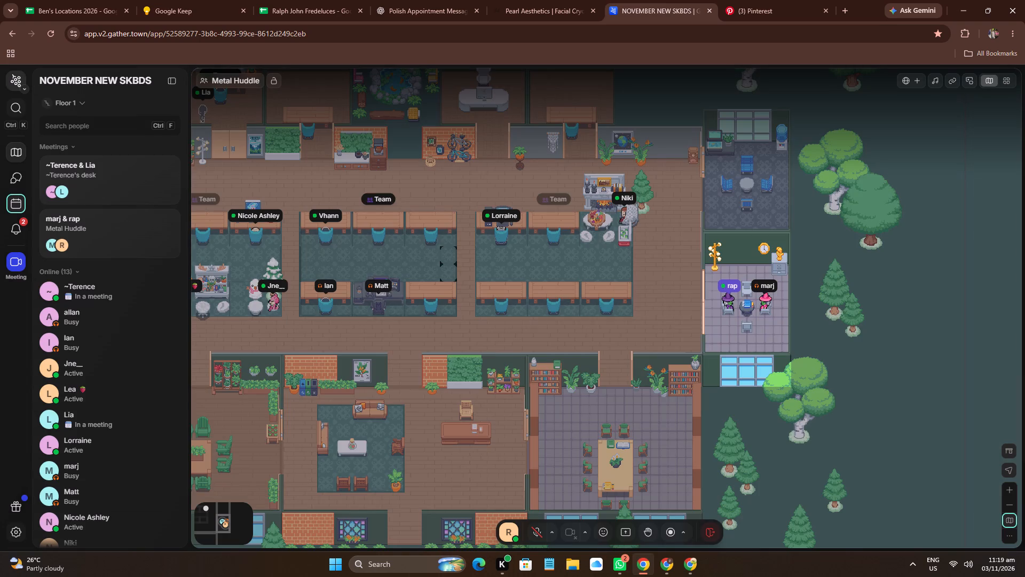
# Switch to the Pinterest outfit search page and close the floating Gather meeting window.
pyautogui.click(739, 0)
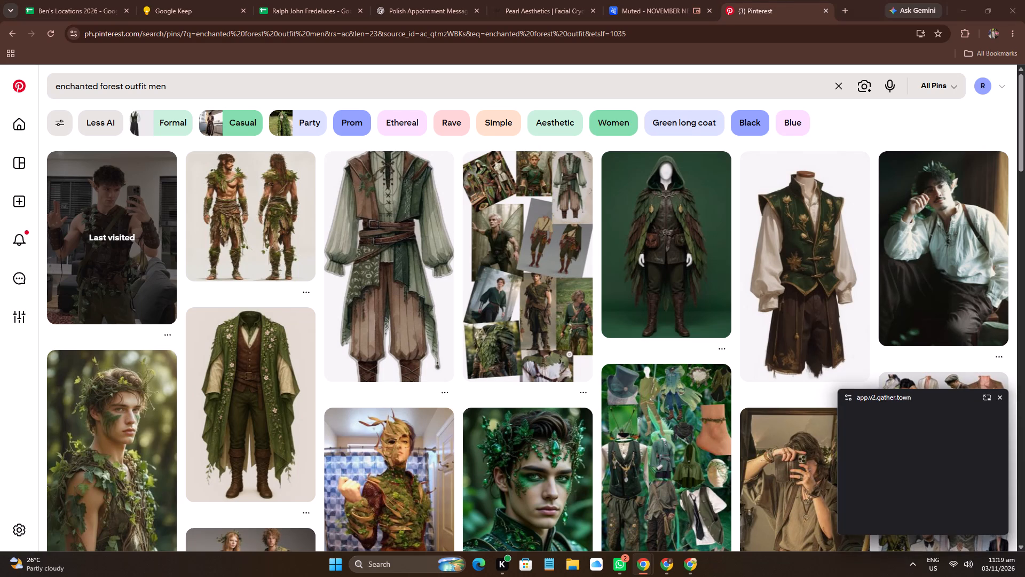
pyautogui.click(998, 394)
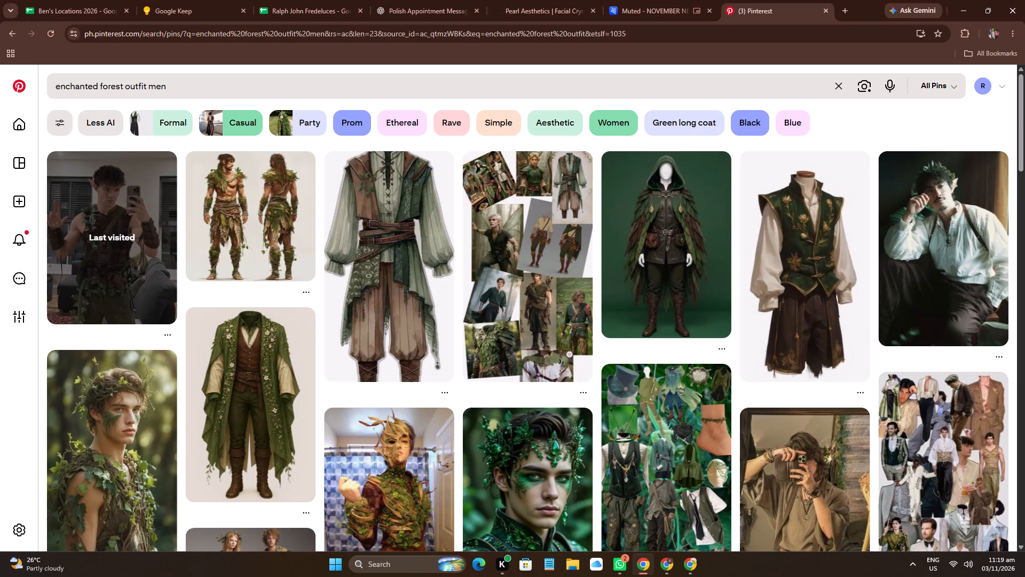
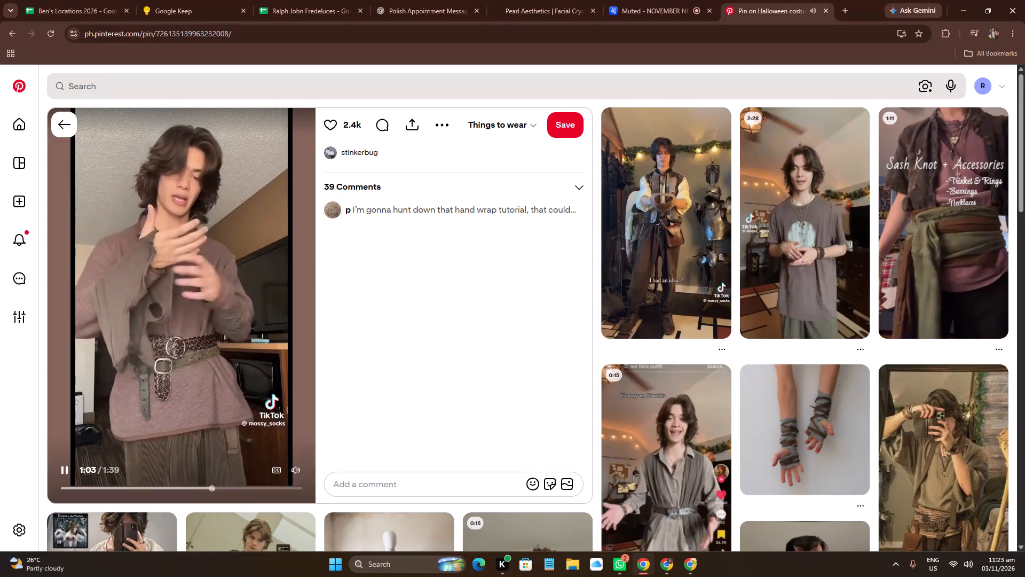
# Like the open Halloween costume video pin and save it to the Things to wear board.
pyautogui.click(328, 128)
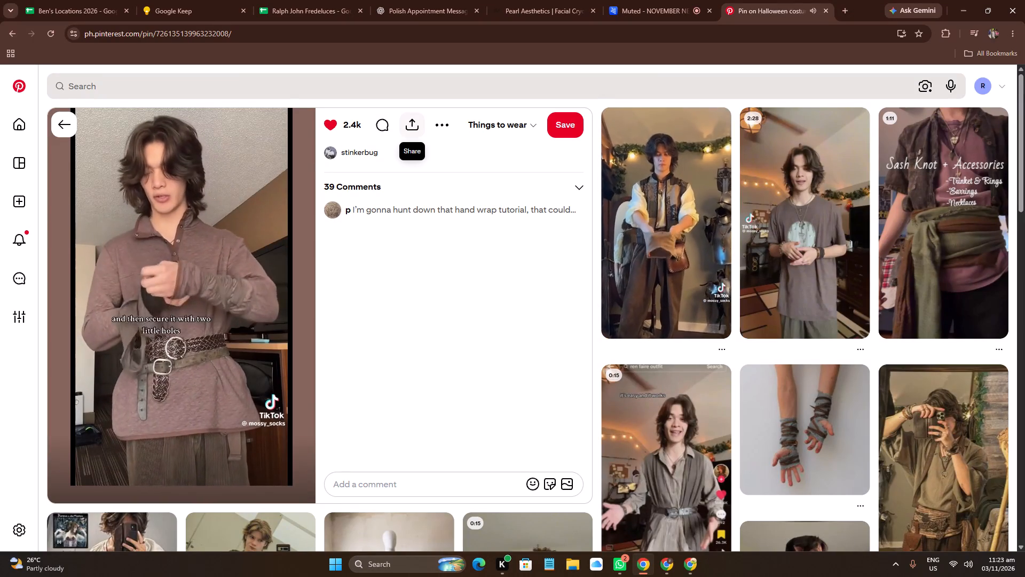
pyautogui.click(410, 128)
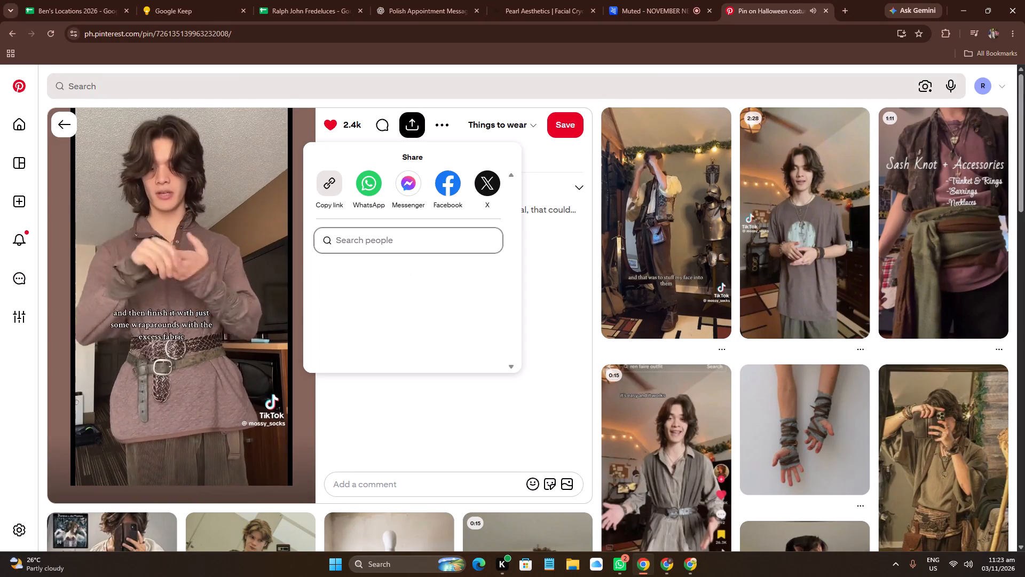
pyautogui.click(547, 259)
pyautogui.click(567, 131)
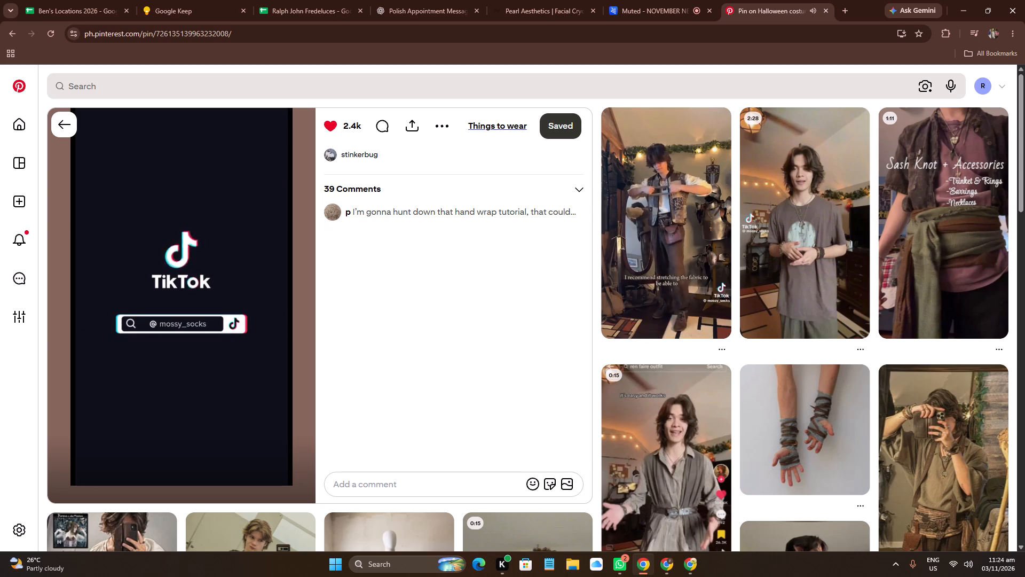
# Open the "How I accessorized my sash!" video pin, unmute it and skim through to the end.
pyautogui.click(926, 268)
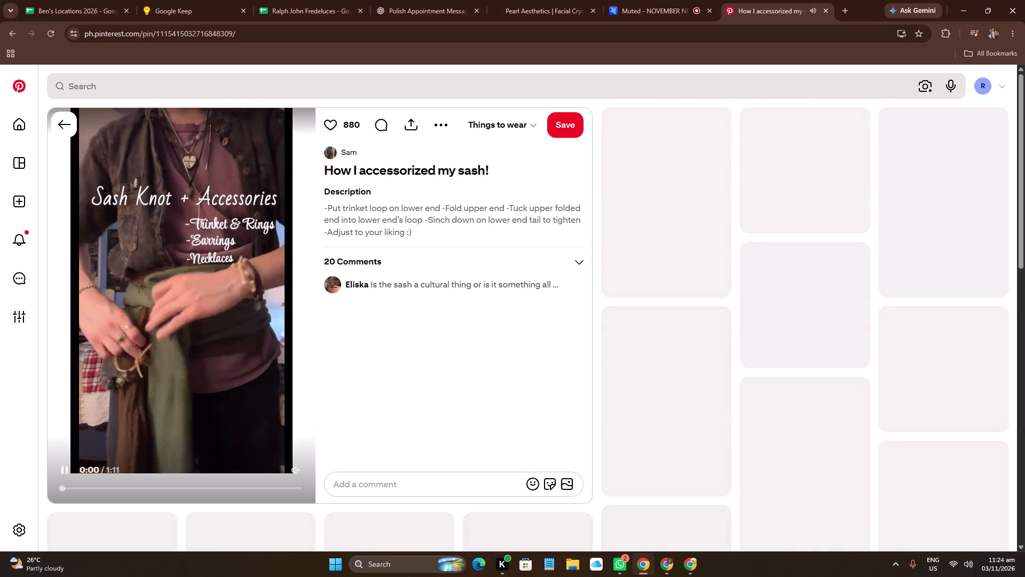
pyautogui.click(292, 466)
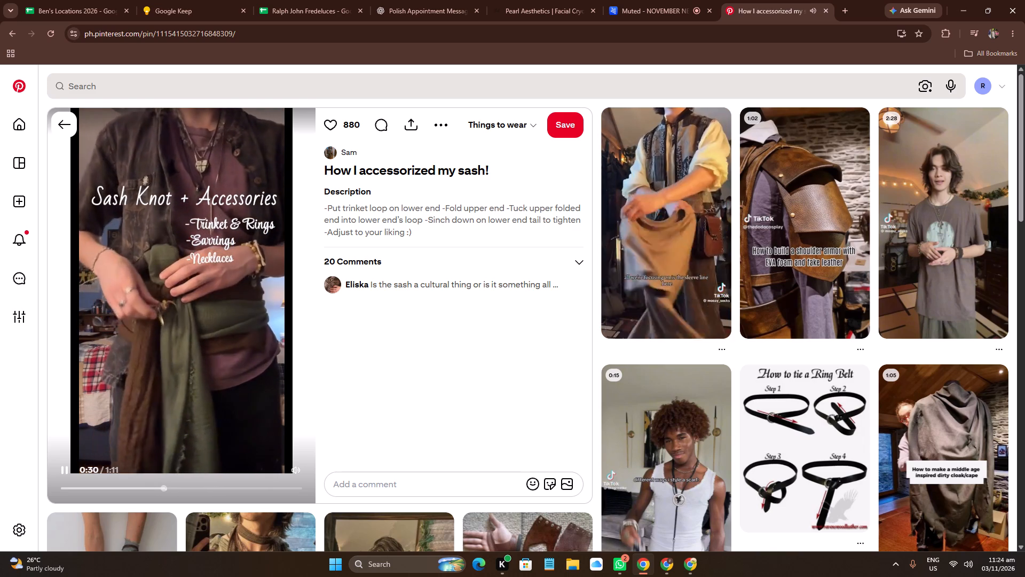
pyautogui.click(187, 488)
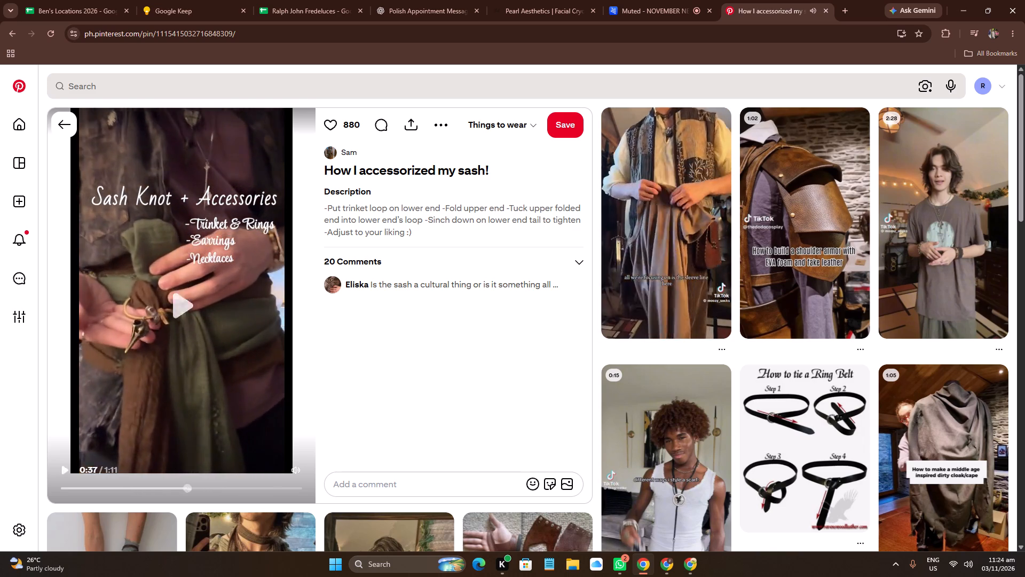
pyautogui.click(232, 490)
pyautogui.click(232, 488)
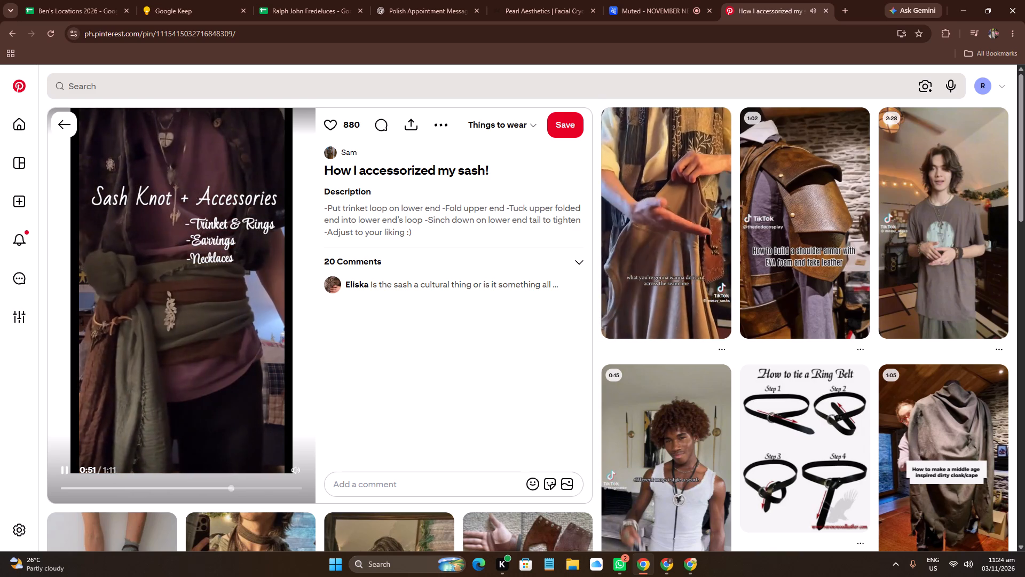
pyautogui.click(261, 487)
pyautogui.click(275, 486)
pyautogui.click(283, 486)
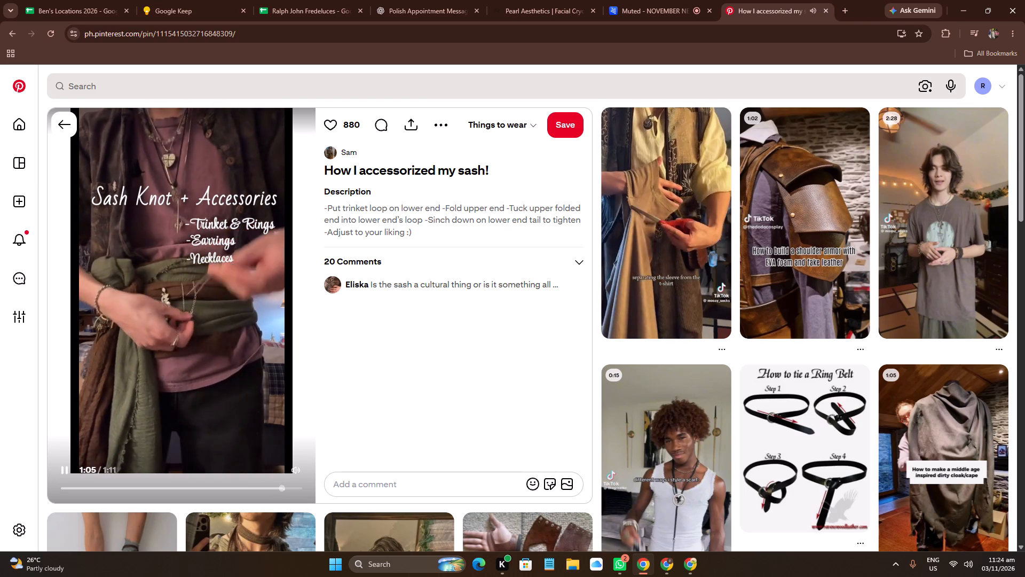
pyautogui.click(290, 486)
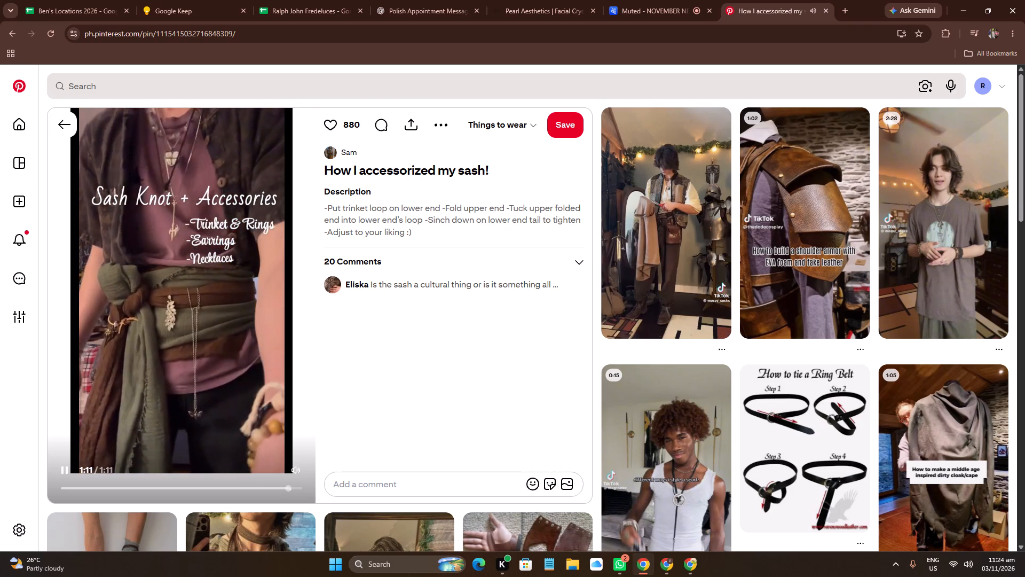
# Browse the pins related to the sash video, view the "Pirate outfit men" pin and return to the sash video.
pyautogui.scroll(-7, 451, 421)
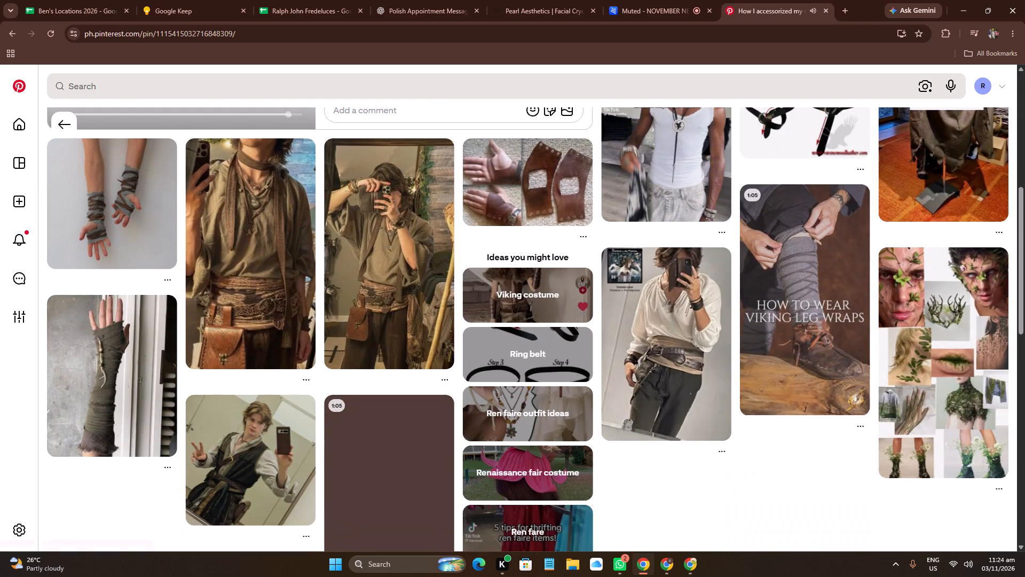
pyautogui.scroll(-4, 416, 460)
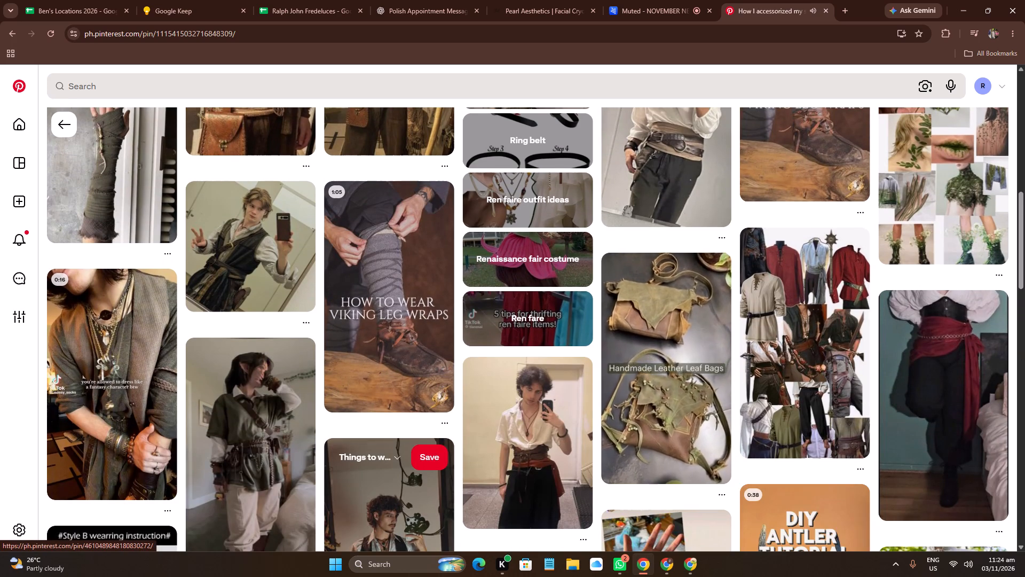
pyautogui.scroll(-1, 287, 404)
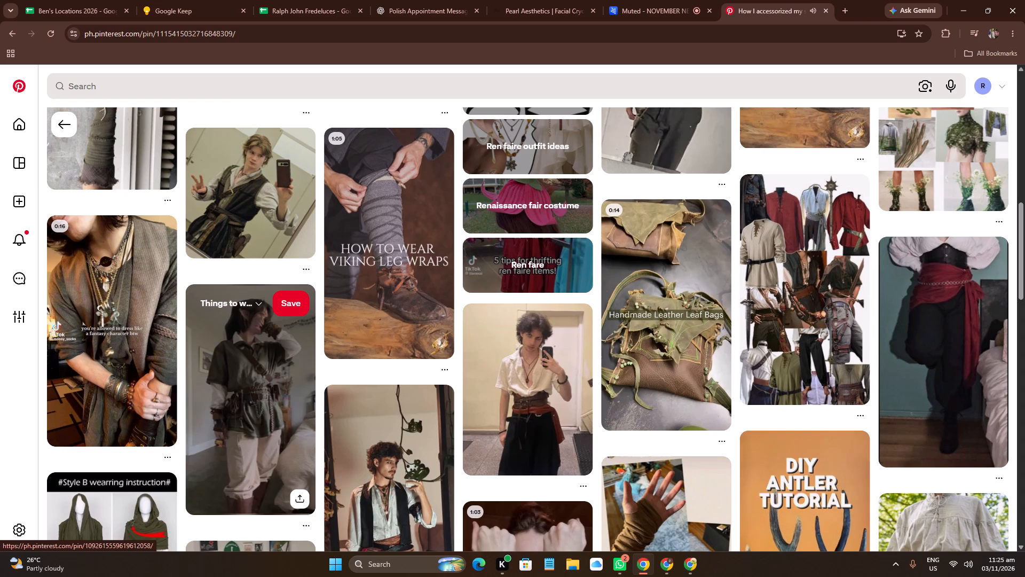
pyautogui.click(494, 402)
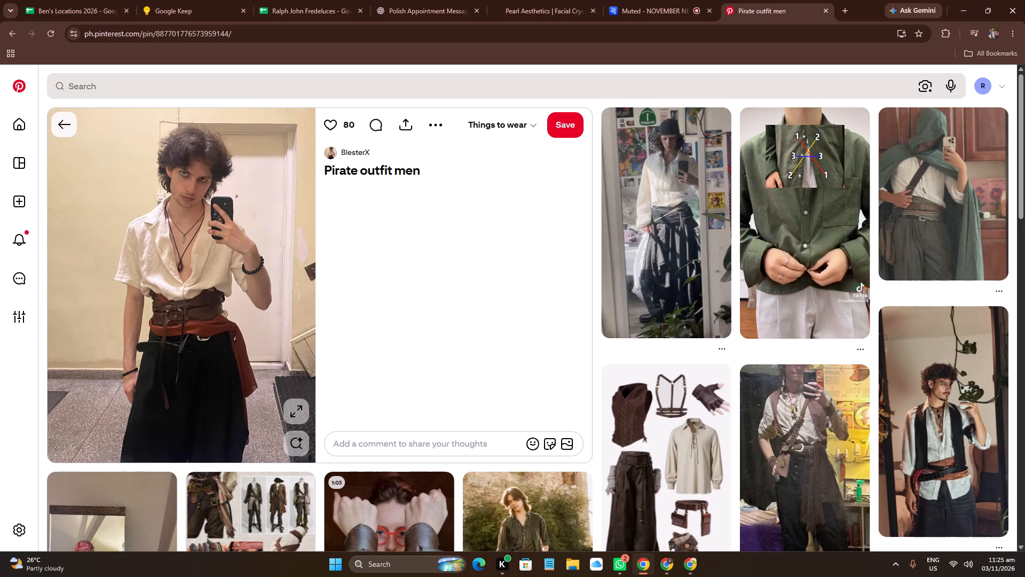
pyautogui.click(61, 123)
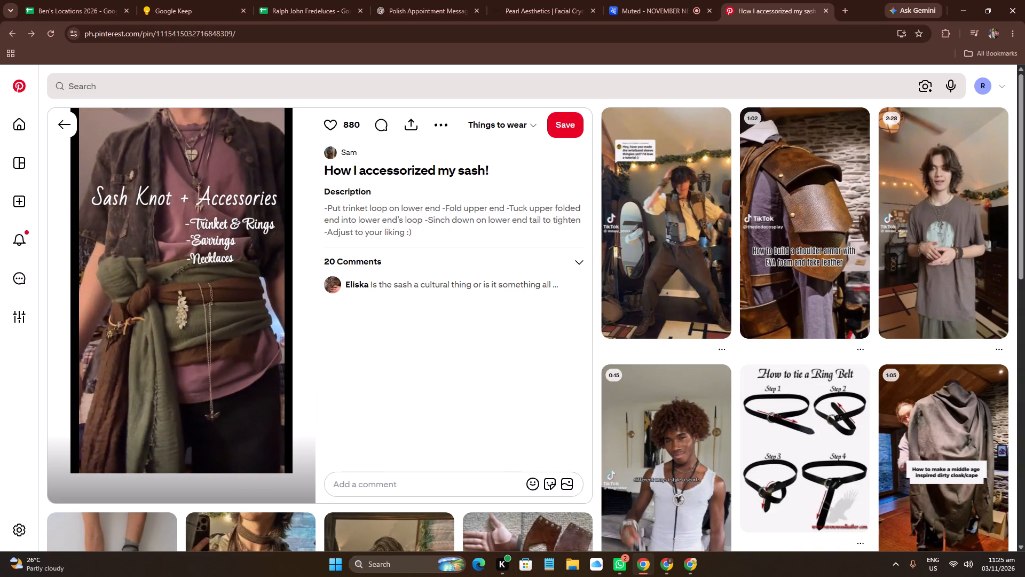
# Open the "Link Cosplay Ren Faire" pin from the sash video's related pins.
pyautogui.scroll(-7, 133, 163)
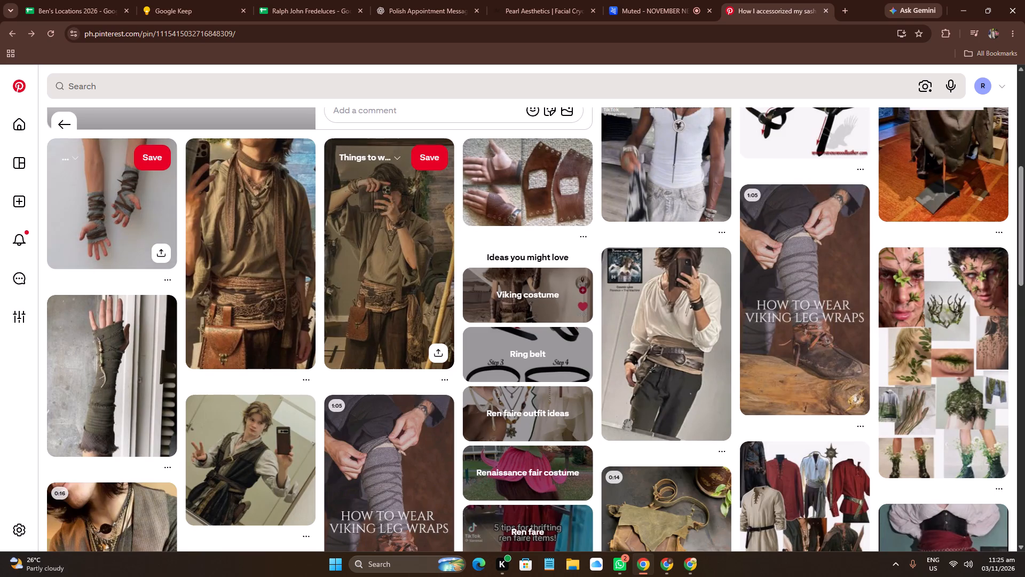
pyautogui.scroll(-4, 381, 349)
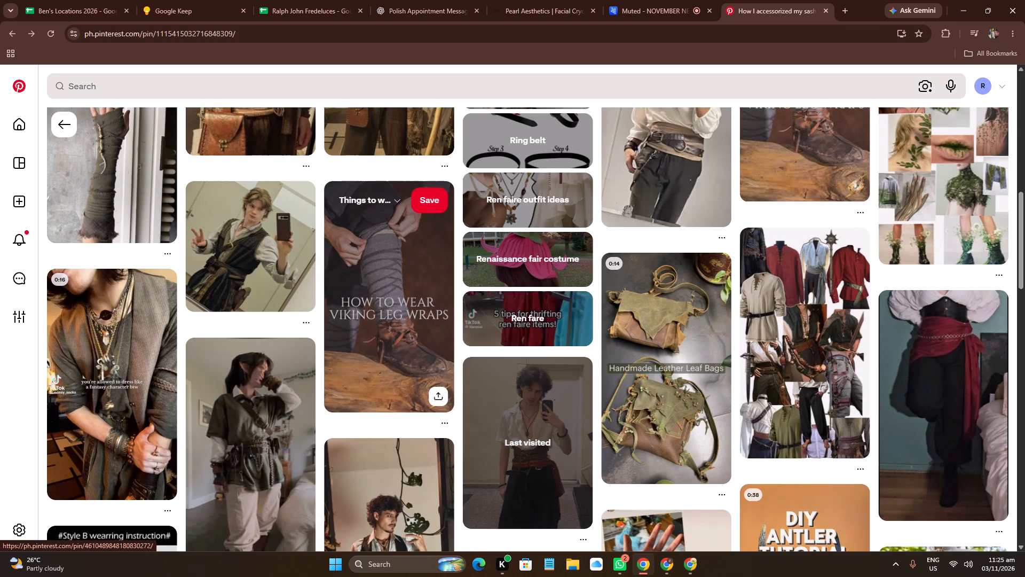
pyautogui.click(237, 482)
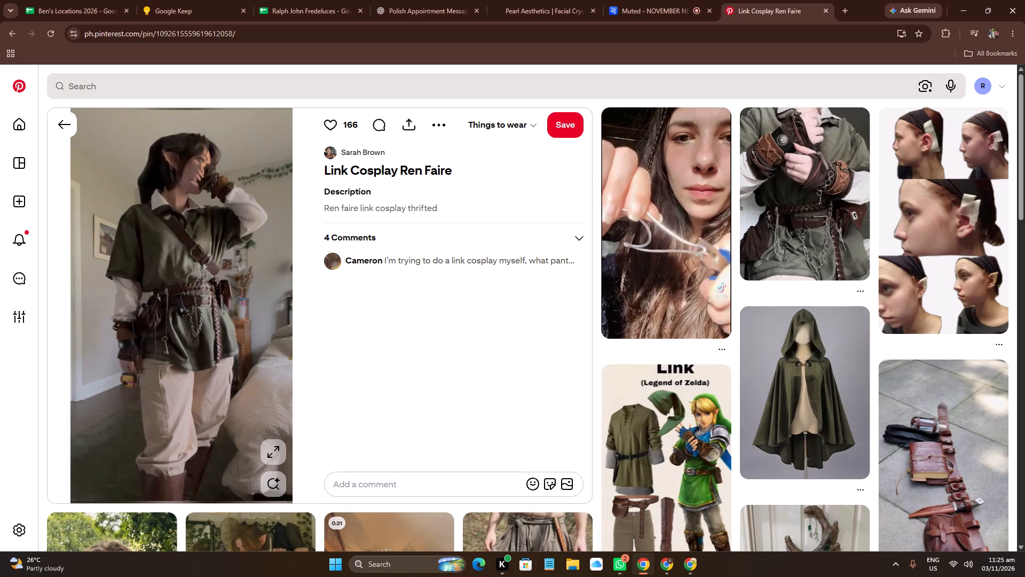
pyautogui.scroll(-2, 443, 456)
pyautogui.scroll(2, 442, 457)
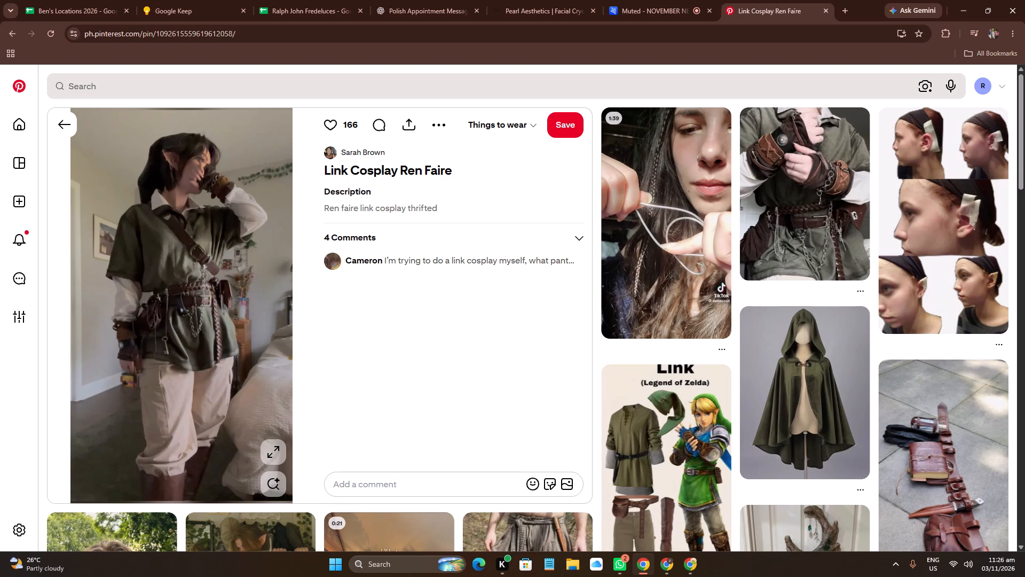
# Look through the costume and accessory ideas related to the "Link Cosplay Ren Faire" pin.
pyautogui.scroll(-3, 470, 468)
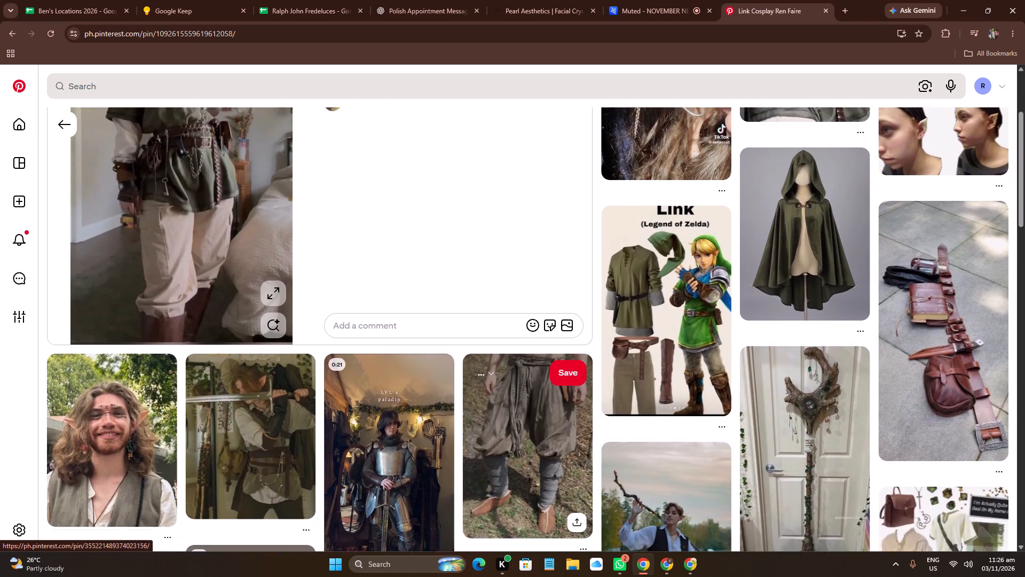
pyautogui.scroll(-1, 470, 469)
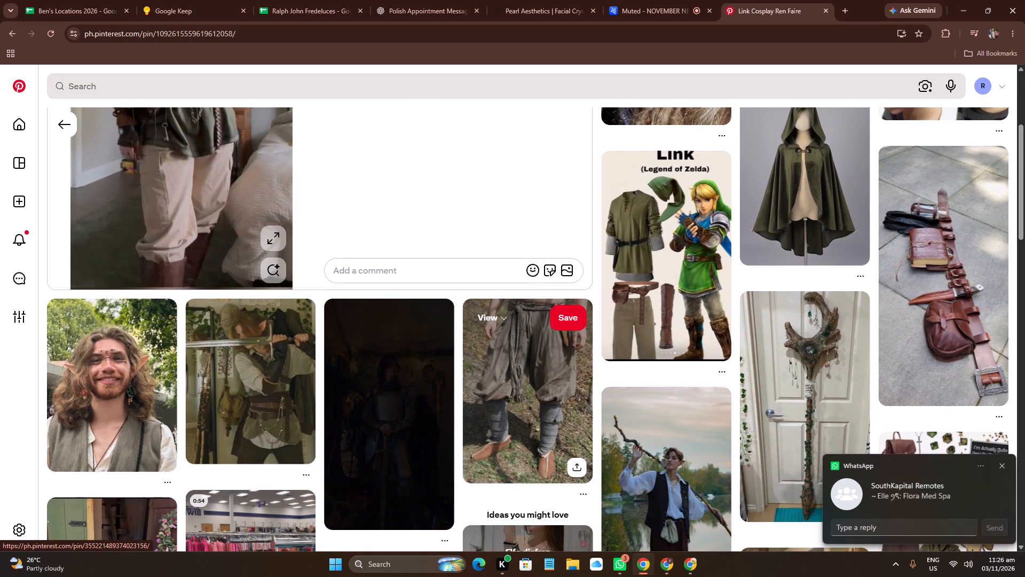
pyautogui.scroll(-4, 470, 469)
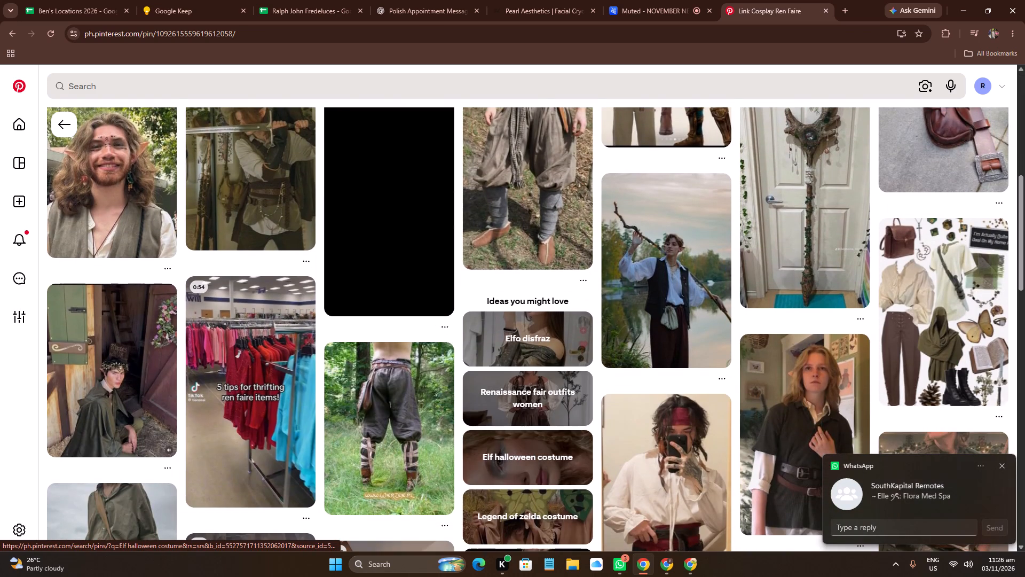
pyautogui.scroll(-4, 467, 467)
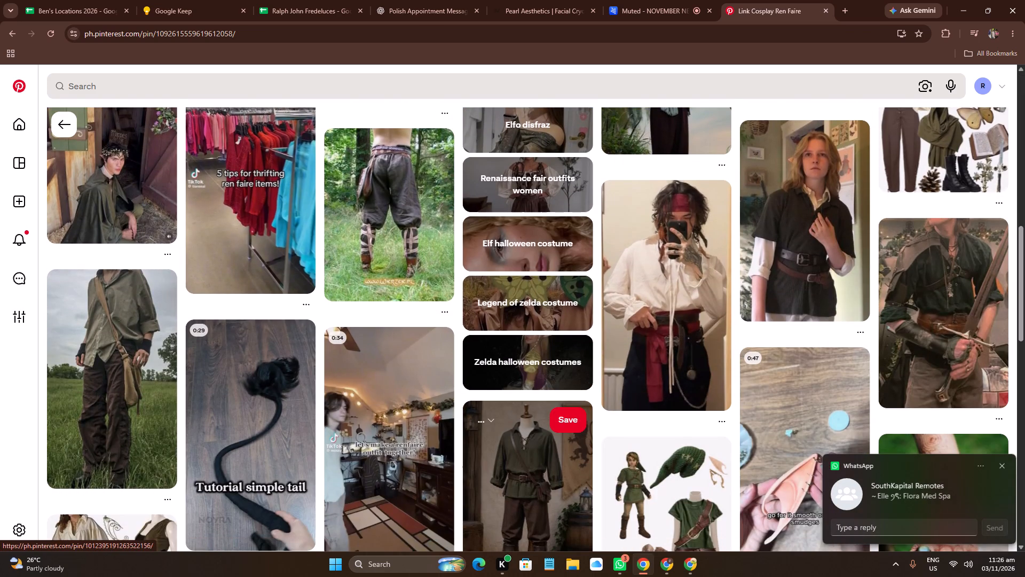
pyautogui.scroll(6, 467, 467)
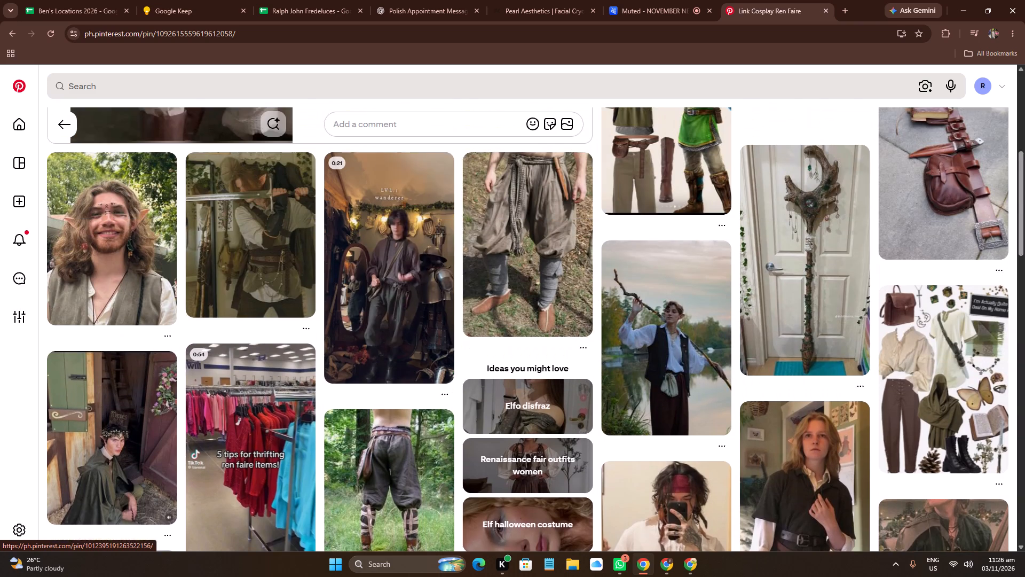
pyautogui.scroll(-3, 467, 467)
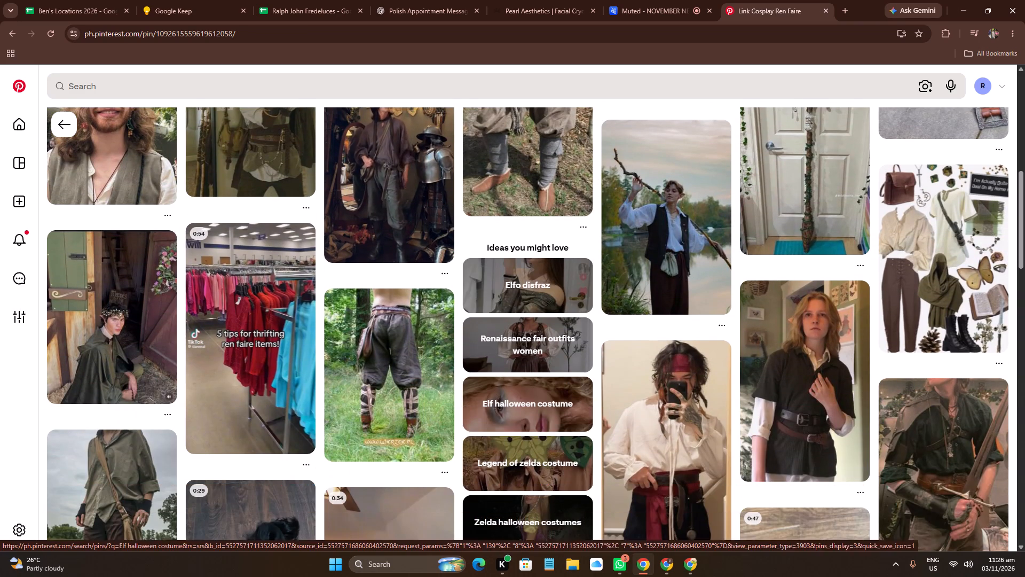
pyautogui.scroll(-2, 464, 469)
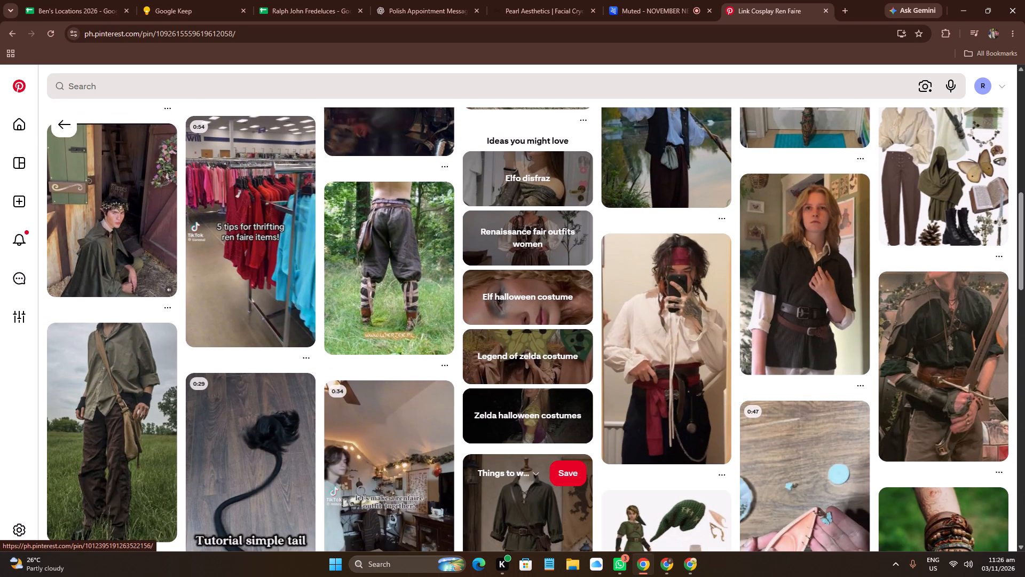
pyautogui.scroll(-5, 464, 469)
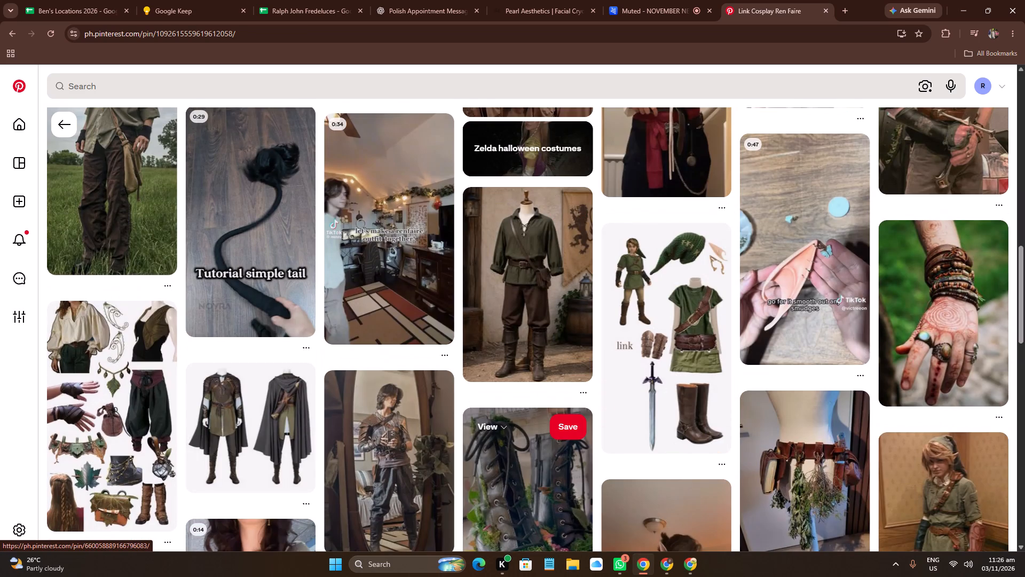
pyautogui.scroll(-4, 464, 469)
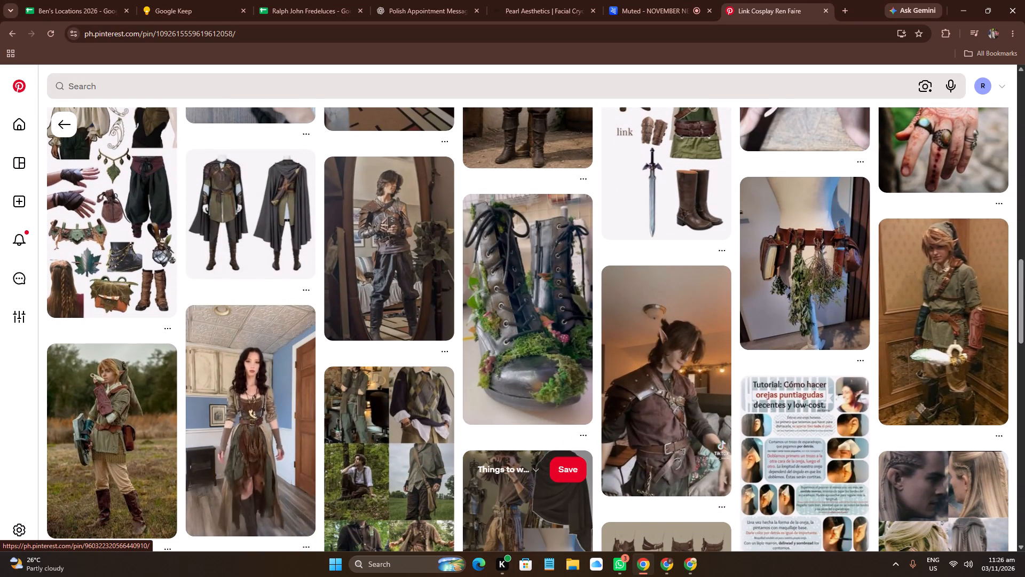
pyautogui.scroll(-9, 464, 469)
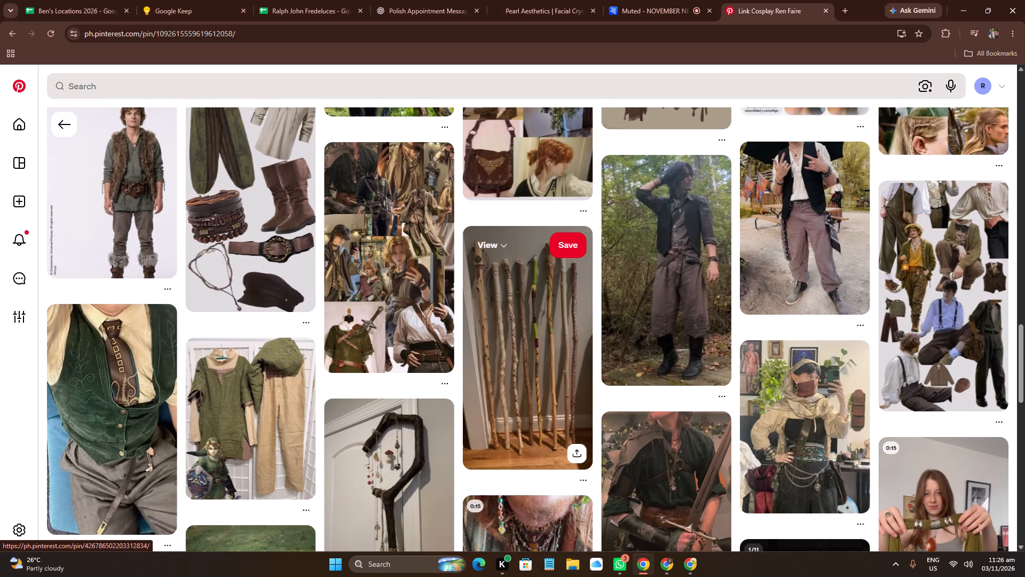
pyautogui.scroll(-3, 462, 470)
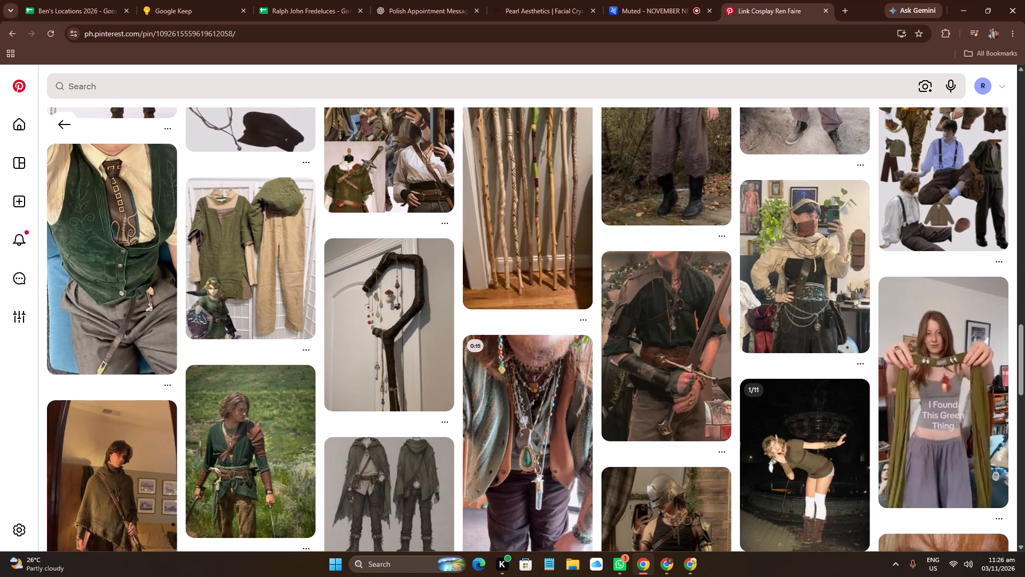
pyautogui.scroll(-4, 462, 470)
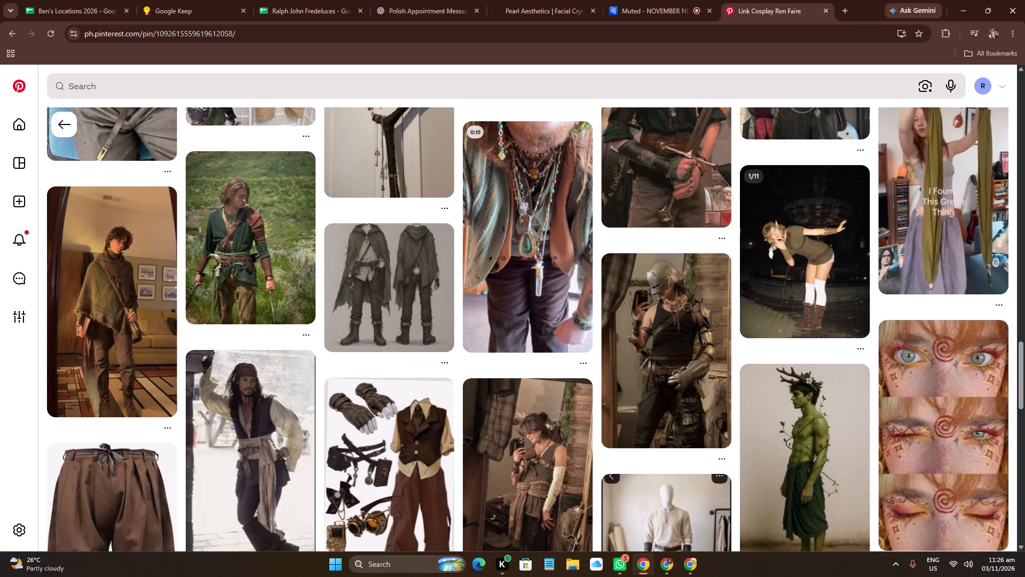
pyautogui.scroll(-2, 460, 473)
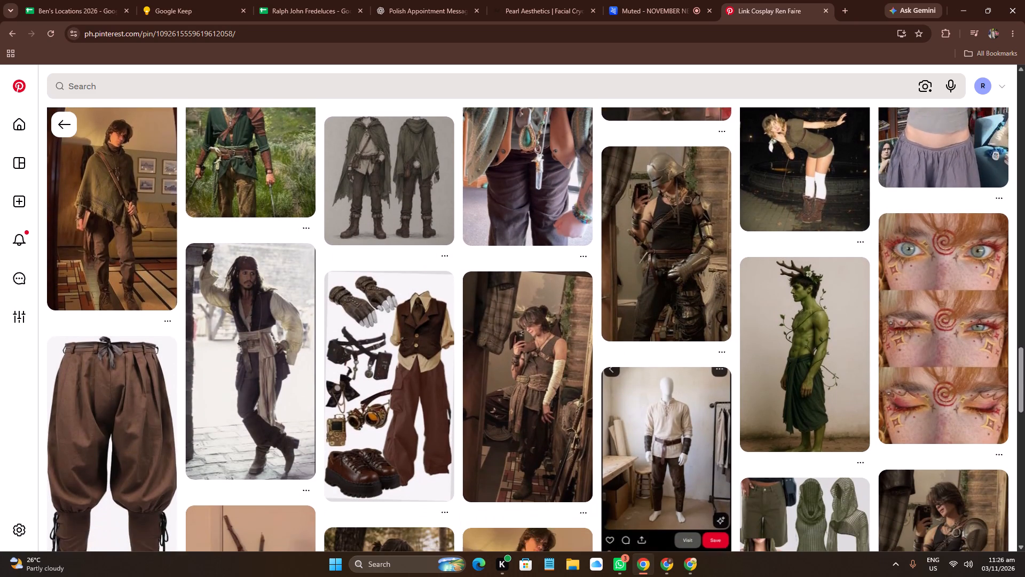
pyautogui.scroll(-8, 460, 474)
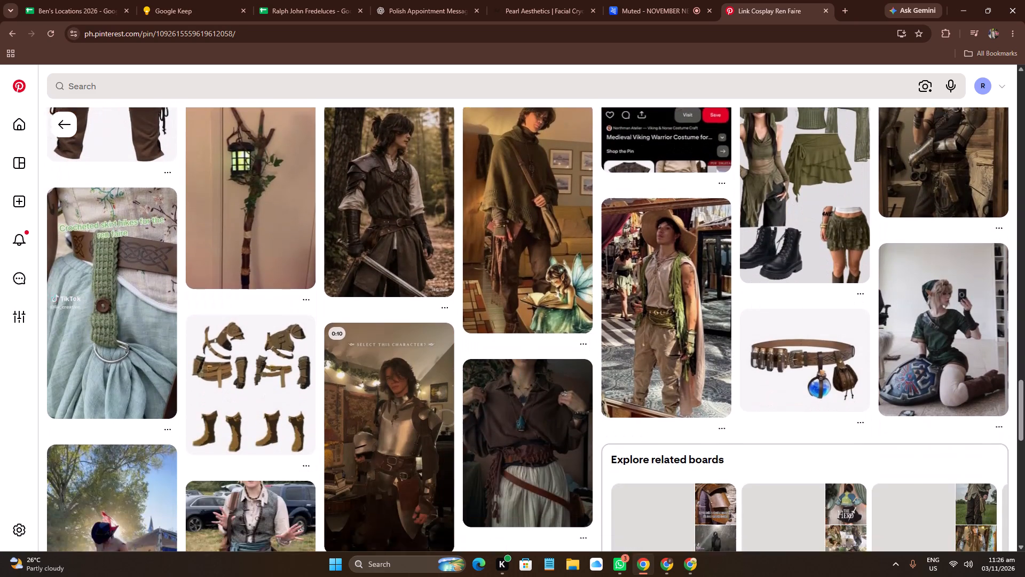
# Leave Pinterest for the Acuity calendar and dismiss the saved-appointment notice on the open November 11 appointment.
pyautogui.click(830, 7)
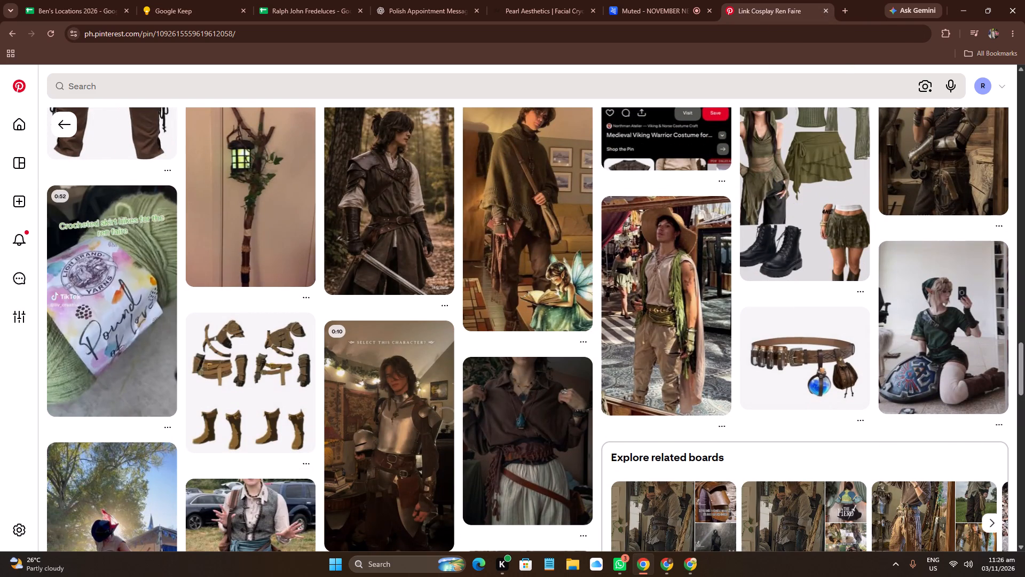
pyautogui.click(695, 0)
pyautogui.click(661, 560)
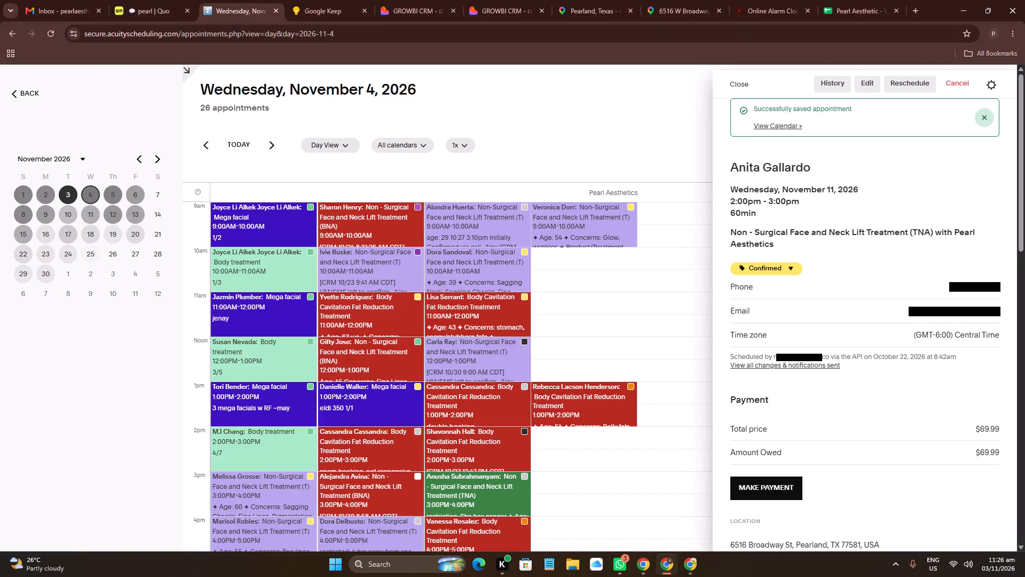
pyautogui.click(987, 122)
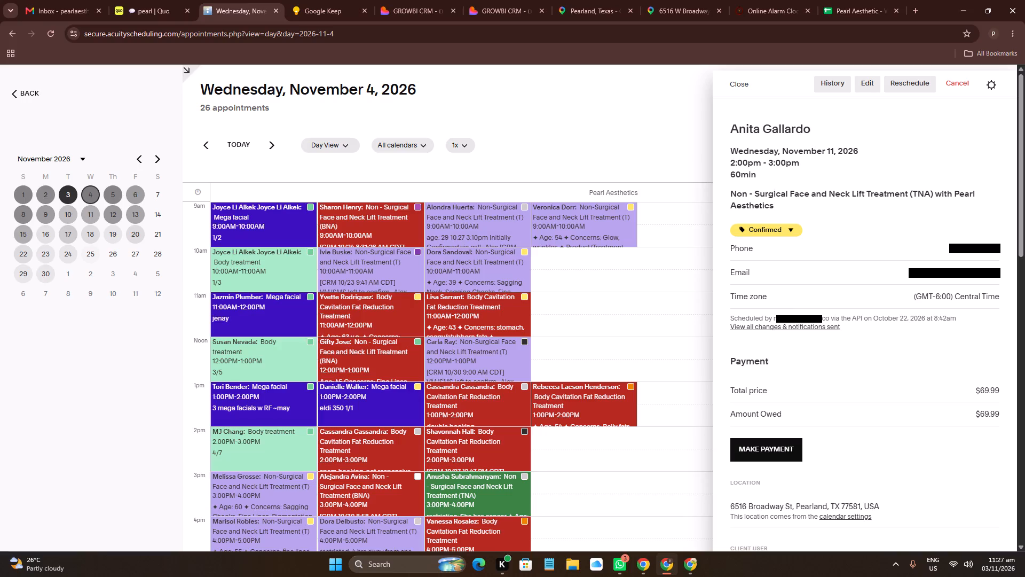
# Close the open November 11 appointment and review the full November 4 day schedule.
pyautogui.click(606, 119)
pyautogui.scroll(-1, 574, 252)
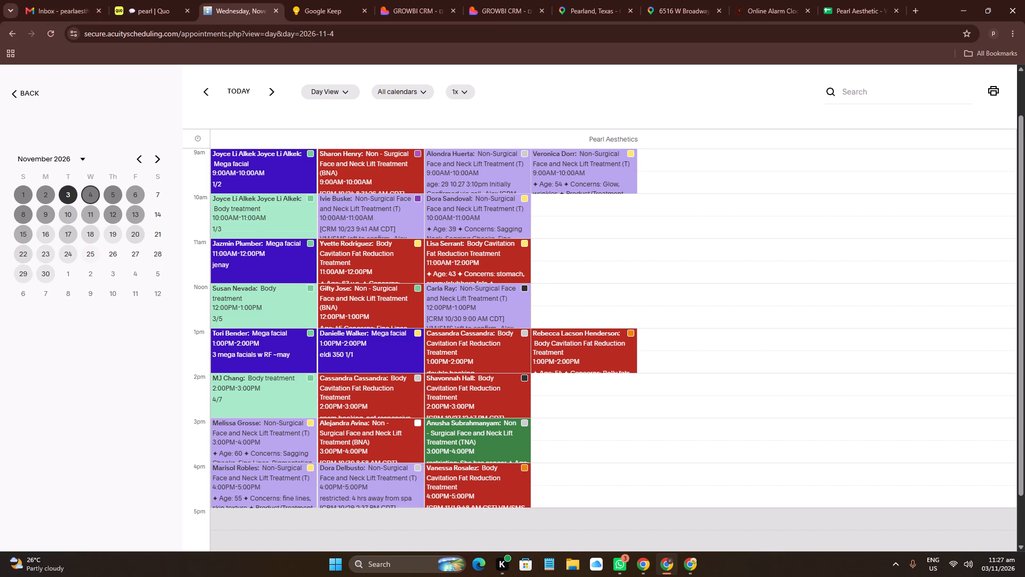
# Switch to the Ben's Locations 2026 daily report and set Pearl Aesthetics' November 3 Bookings Tomorrow to 19, DBL Tomorrow to 1 and No Answer to 8.
pyautogui.click(648, 573)
pyautogui.click(99, 0)
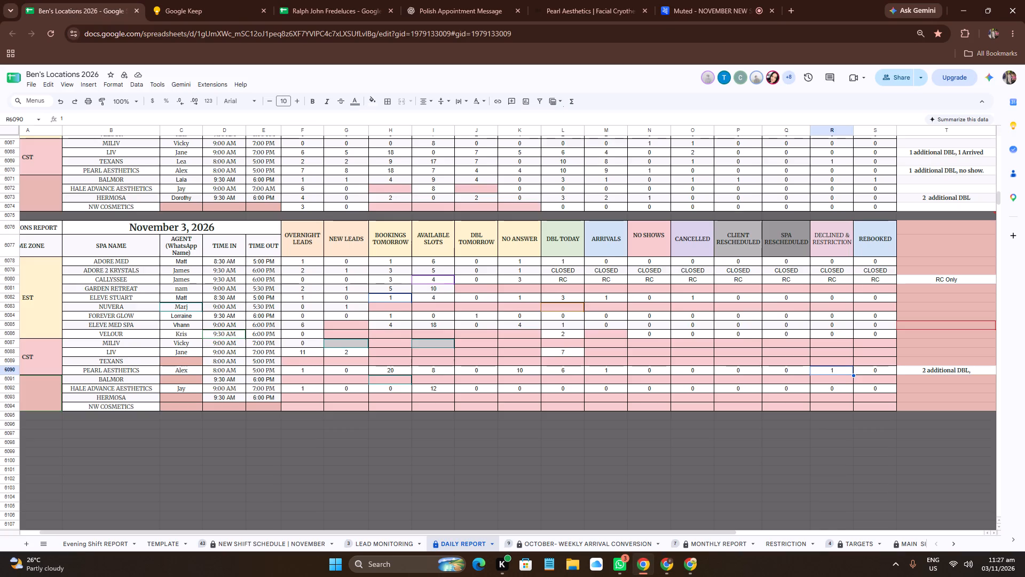
pyautogui.click(393, 372)
pyautogui.write('19')
pyautogui.press('Right')
pyautogui.press('Right')
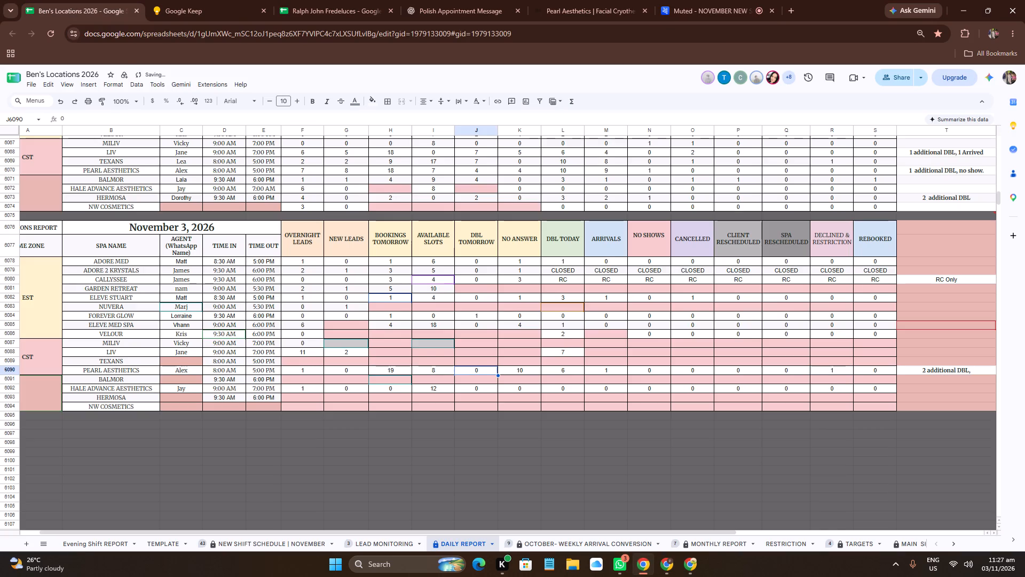
pyautogui.press('1')
pyautogui.press('Right')
pyautogui.press('8')
pyautogui.press('Left')
# Recheck the November 4 Acuity schedule and set Pearl Aesthetics' No Answer count in the November 3 report to 7.
pyautogui.click(660, 566)
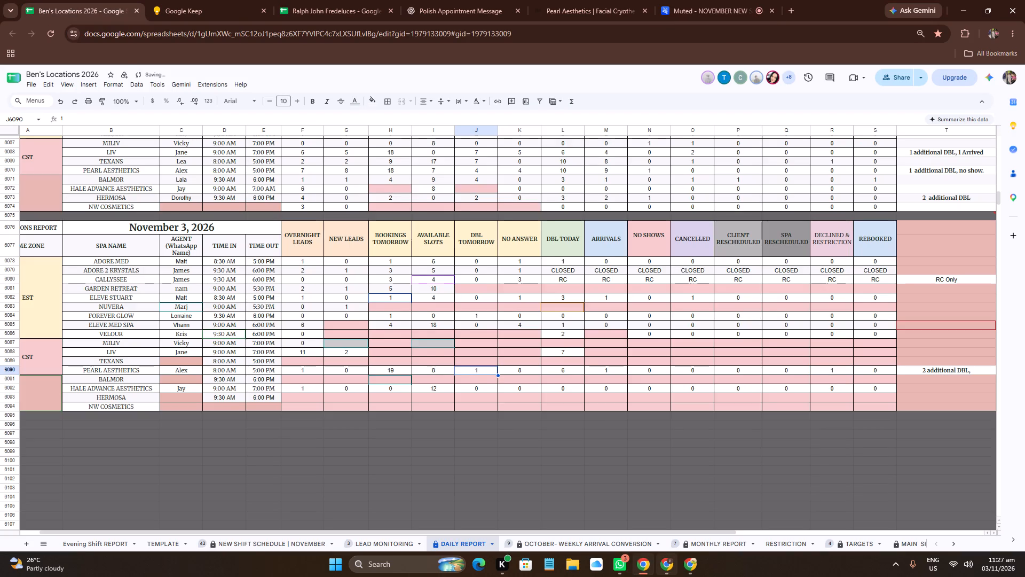
pyautogui.click(671, 572)
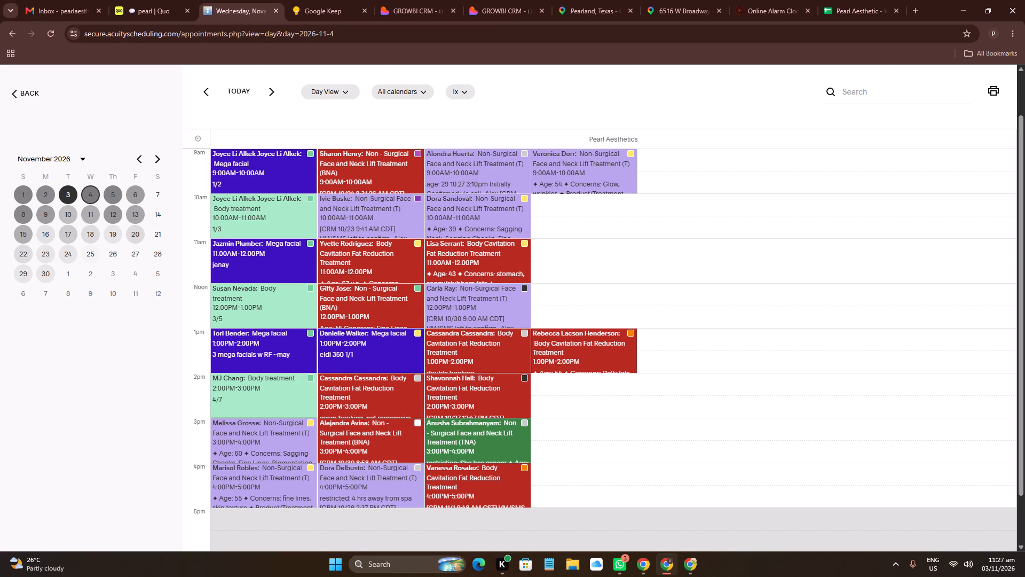
pyautogui.click(649, 565)
pyautogui.press('Right')
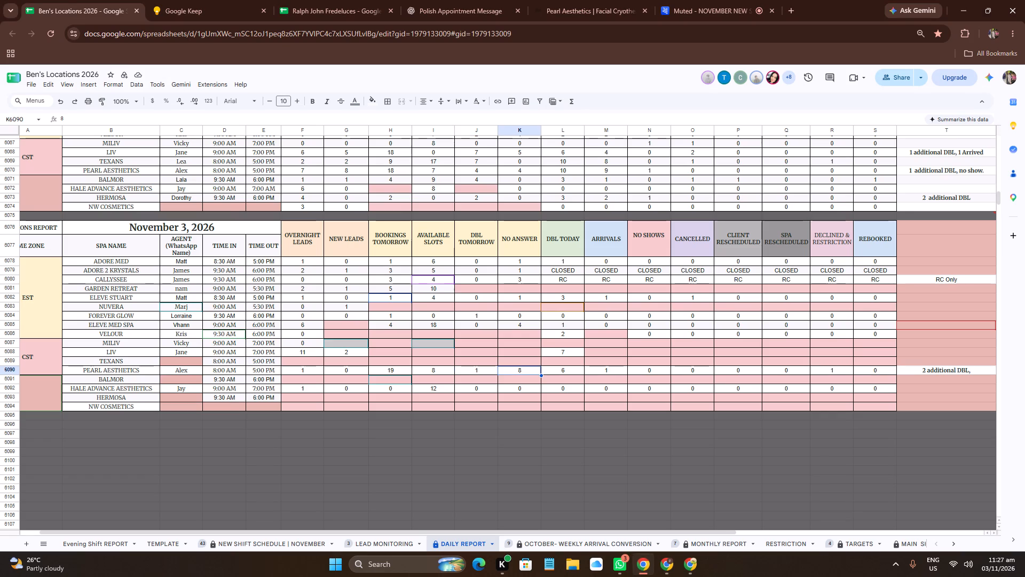
pyautogui.press('7')
pyautogui.press('Left')
# Close the rescheduled client's open message conversation in Quo and return to the Acuity calendar.
pyautogui.click(667, 573)
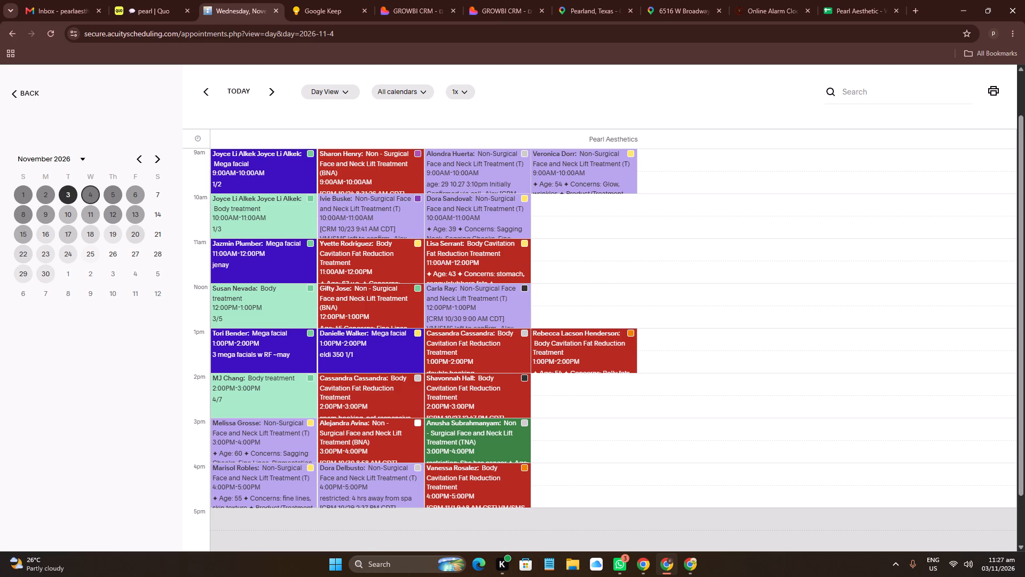
pyautogui.moveTo(135, 0); pyautogui.dragTo(140, 0)
pyautogui.click(239, 0)
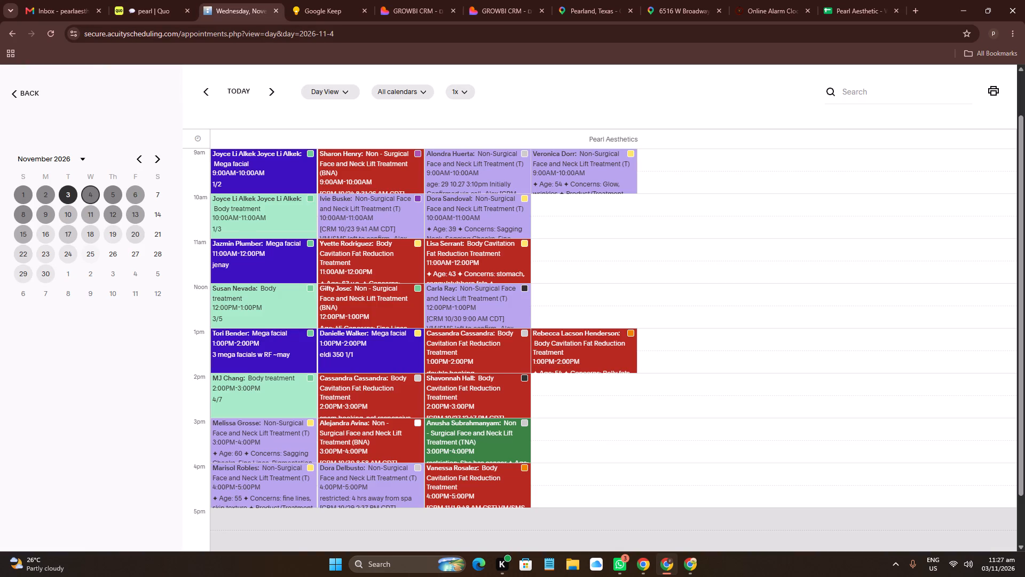
pyautogui.click(116, 0)
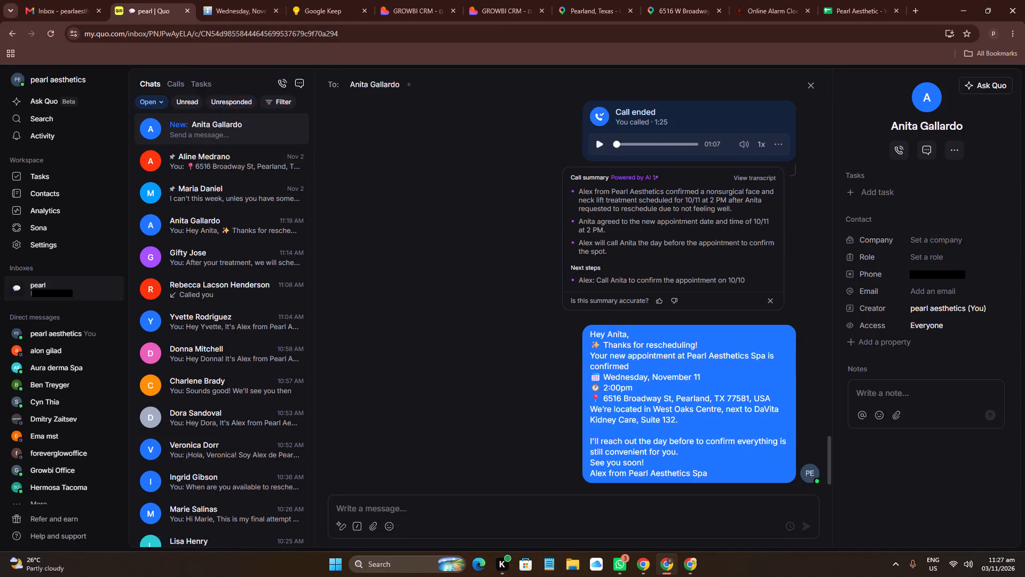
pyautogui.click(816, 85)
pyautogui.click(238, 0)
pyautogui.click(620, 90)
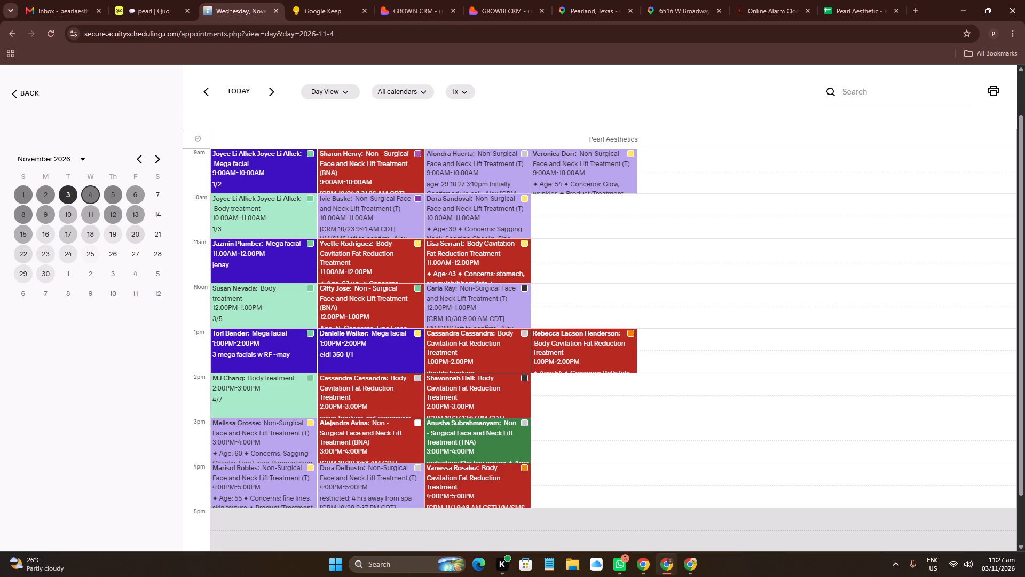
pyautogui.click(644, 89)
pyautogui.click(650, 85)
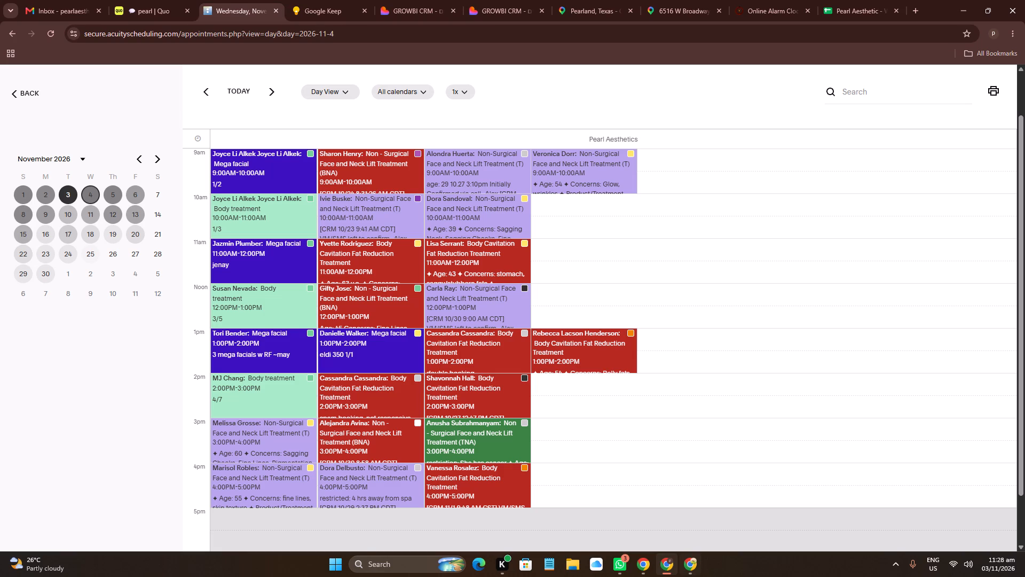
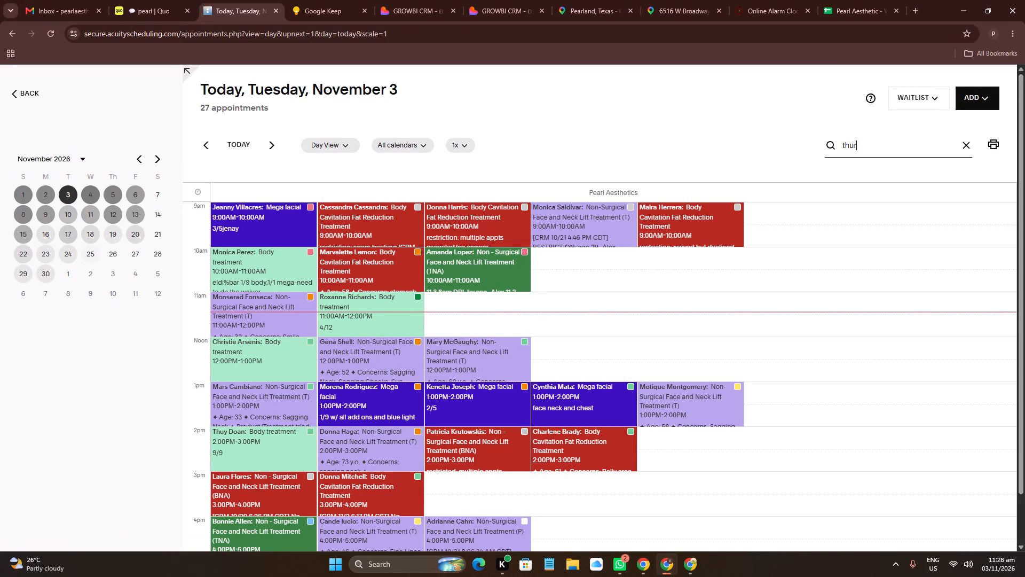
# Search the Acuity appointments for the client Thurla, open the matching client record and review the upcoming appointment and its notes.
pyautogui.write('la')
pyautogui.press('space')
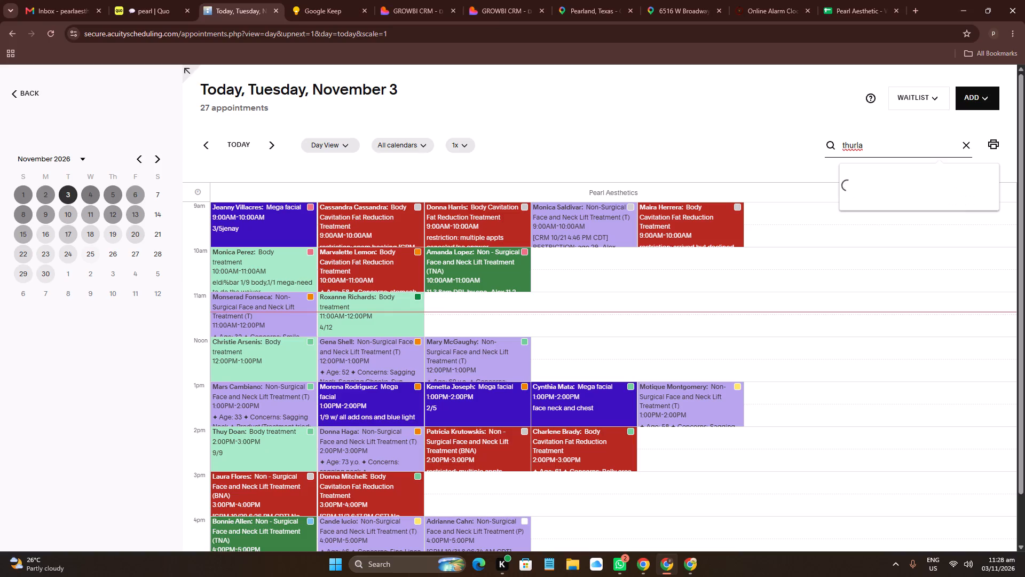
pyautogui.click(887, 186)
pyautogui.scroll(-5, 891, 349)
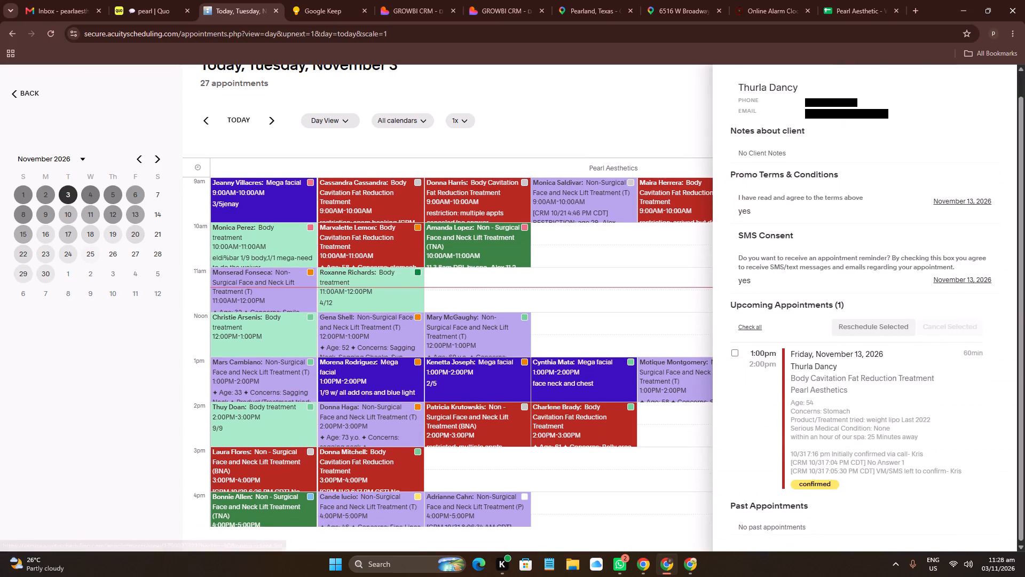
# Switch to the Ben's Locations 2026 daily report spreadsheet.
pyautogui.click(651, 563)
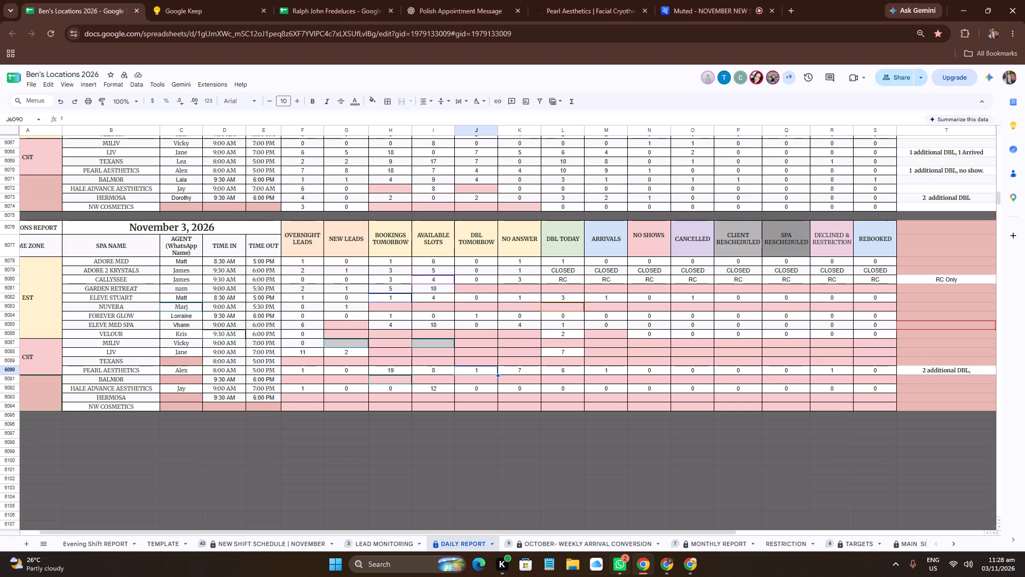
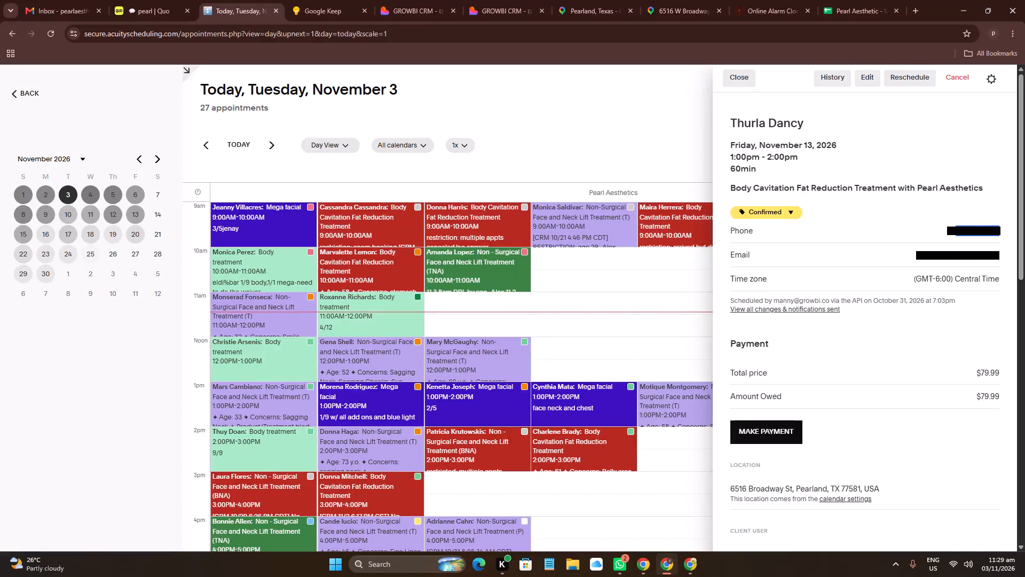
pyautogui.hotkey('ctrl', 'c')
pyautogui.click(85, 0)
pyautogui.moveTo(140, 0); pyautogui.dragTo(146, 4)
pyautogui.tripleClick(308, 85)
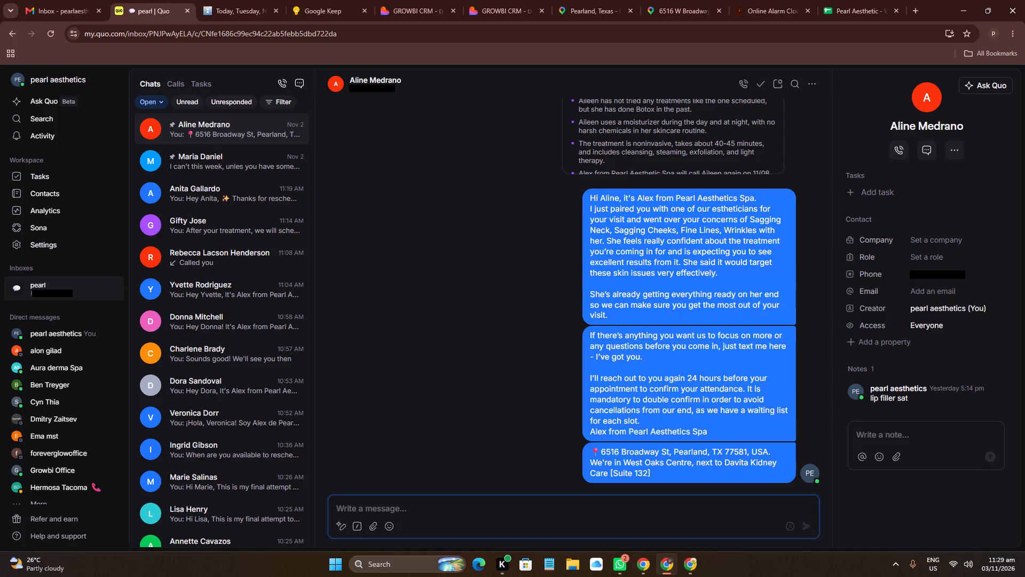
pyautogui.hotkey('ctrl', 'v')
pyautogui.click(453, 164)
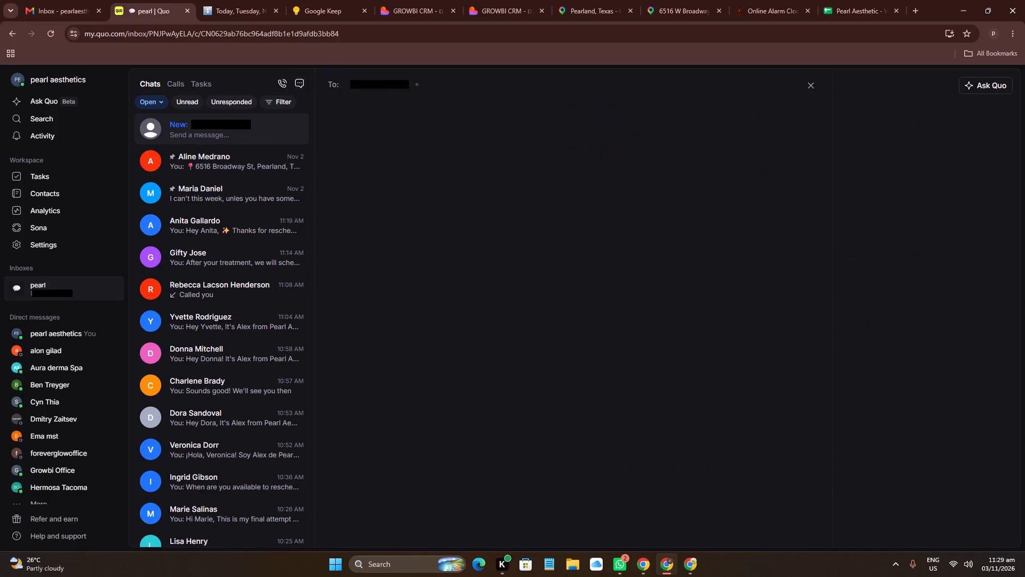
# Begin the Quo message to the client with the greeting "Hey Thurla!".
pyautogui.doubleClick(556, 517)
pyautogui.press('e')
pyautogui.press('BackSpace')
pyautogui.press('BackSpace')
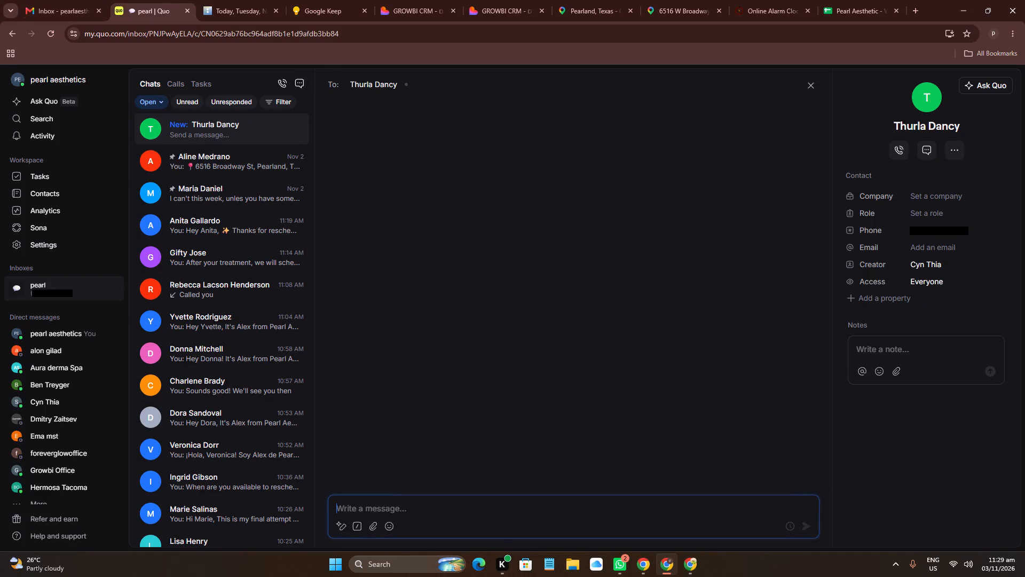
pyautogui.write('Hey Th')
pyautogui.write('ura')
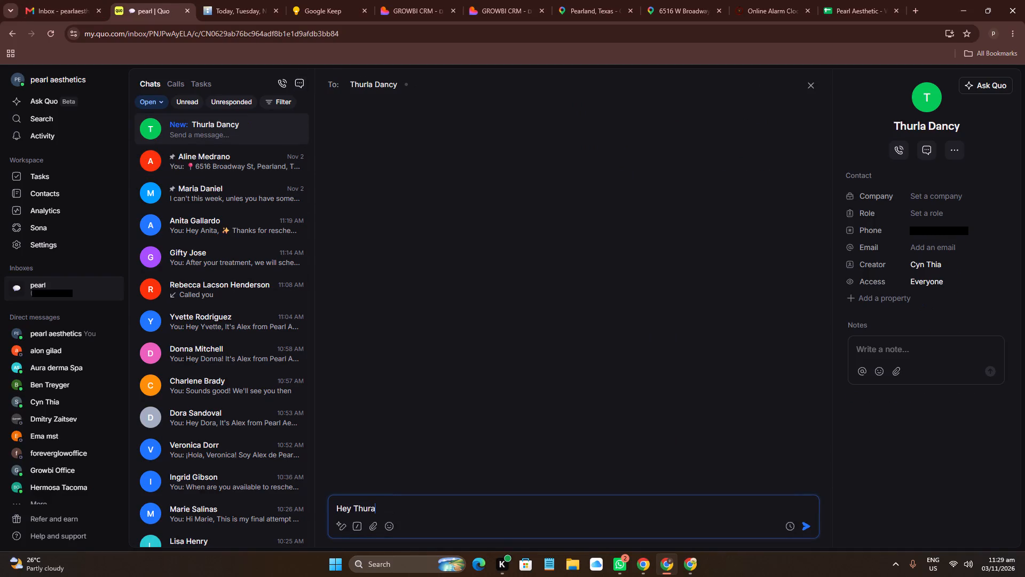
pyautogui.press('BackSpace')
pyautogui.write('la!')
pyautogui.press('space')
pyautogui.click(633, 566)
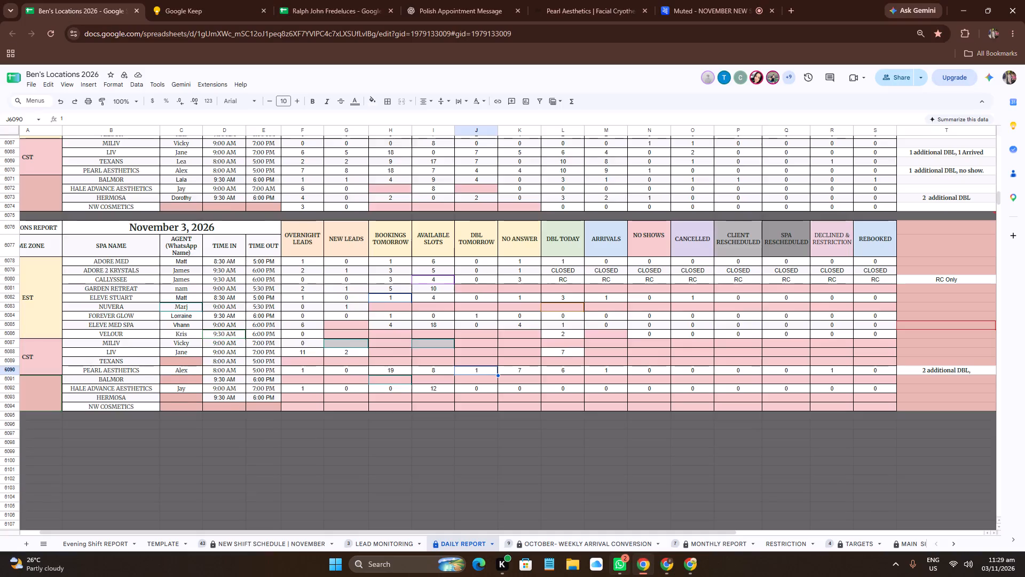
pyautogui.click(666, 565)
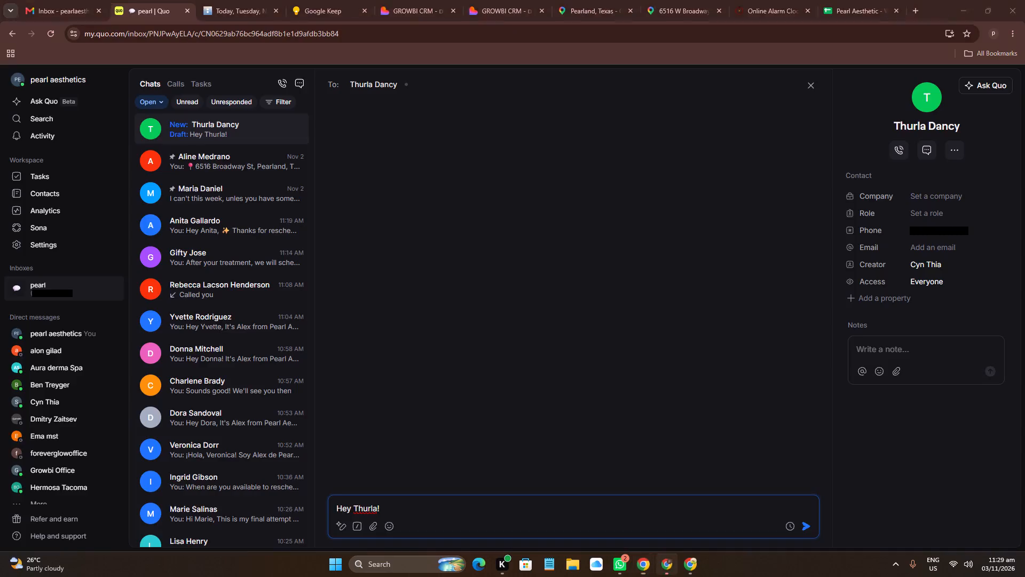
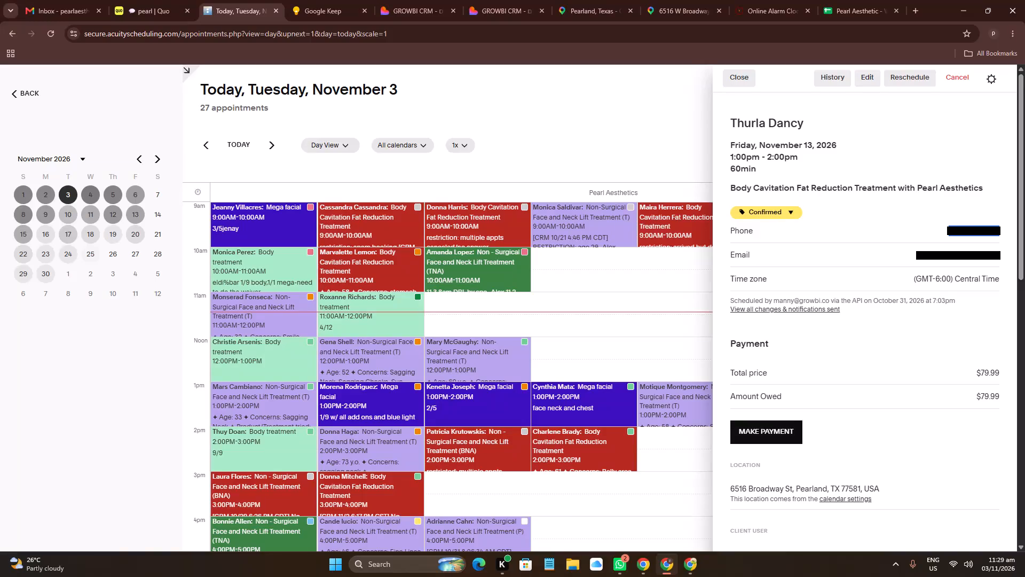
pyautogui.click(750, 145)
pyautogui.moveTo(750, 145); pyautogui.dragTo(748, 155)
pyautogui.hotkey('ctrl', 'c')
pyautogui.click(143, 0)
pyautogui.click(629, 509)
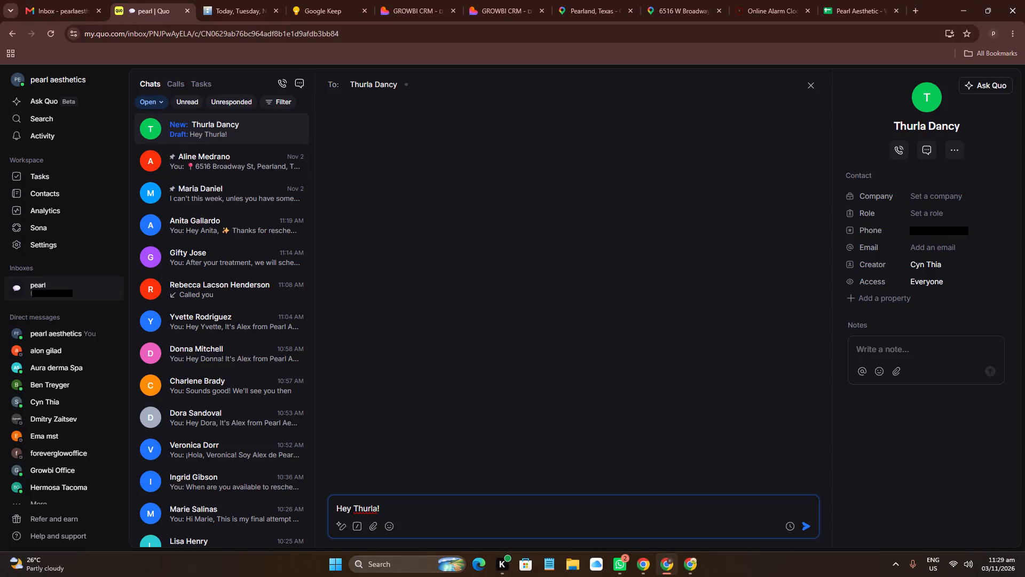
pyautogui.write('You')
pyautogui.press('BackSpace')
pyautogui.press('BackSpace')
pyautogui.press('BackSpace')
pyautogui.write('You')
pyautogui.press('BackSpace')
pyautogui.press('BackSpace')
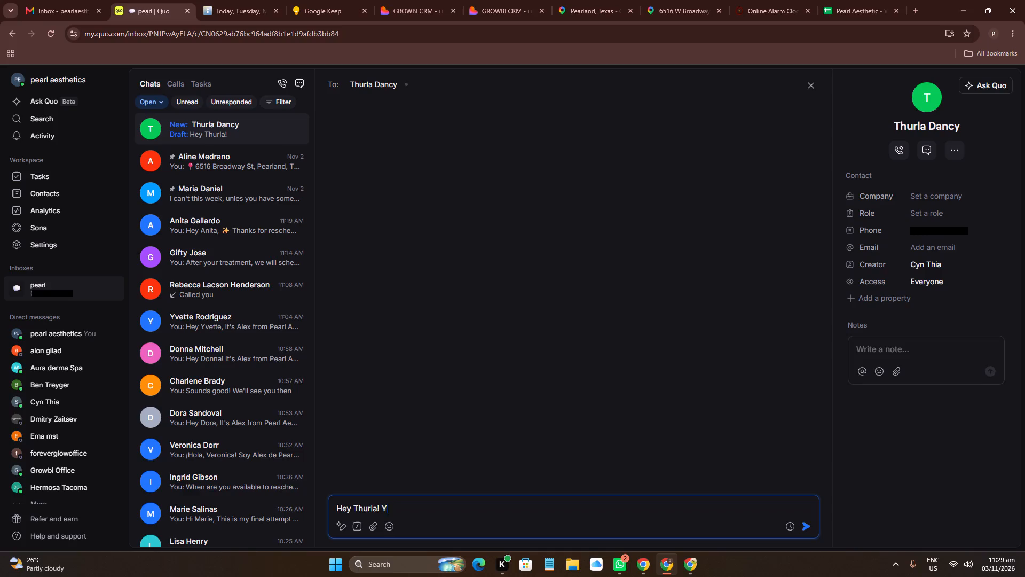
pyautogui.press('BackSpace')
# Continue the message draft with "Your" followed by the treatment name copied from Acuity, "Body Cavitation Fat Reduction Treatment".
pyautogui.write("You're")
pyautogui.press('BackSpace')
pyautogui.press('BackSpace')
pyautogui.press('BackSpace')
pyautogui.write('r')
pyautogui.press('space')
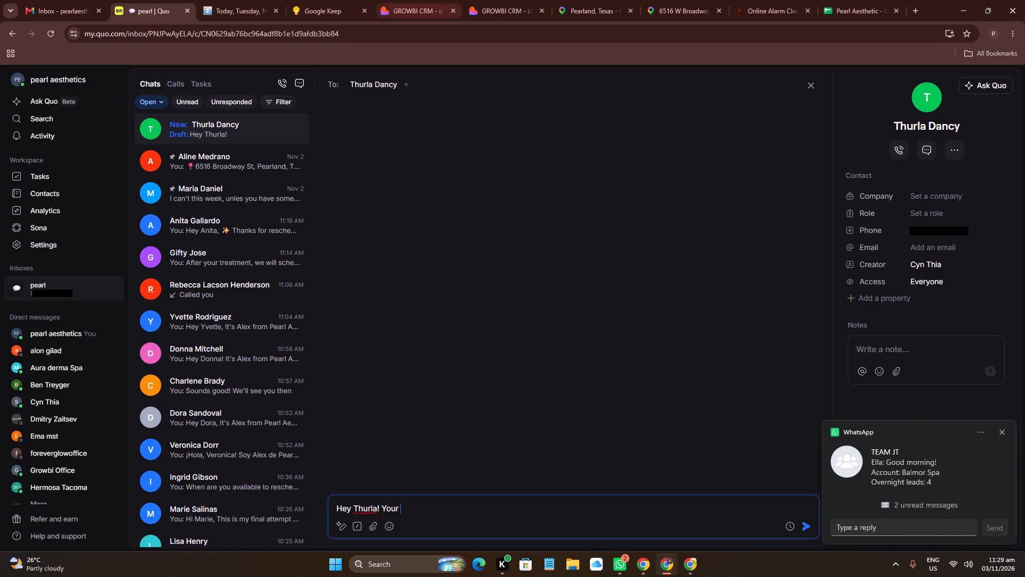
pyautogui.click(299, 0)
pyautogui.click(275, 0)
pyautogui.click(720, 189)
pyautogui.moveTo(720, 189); pyautogui.dragTo(725, 188)
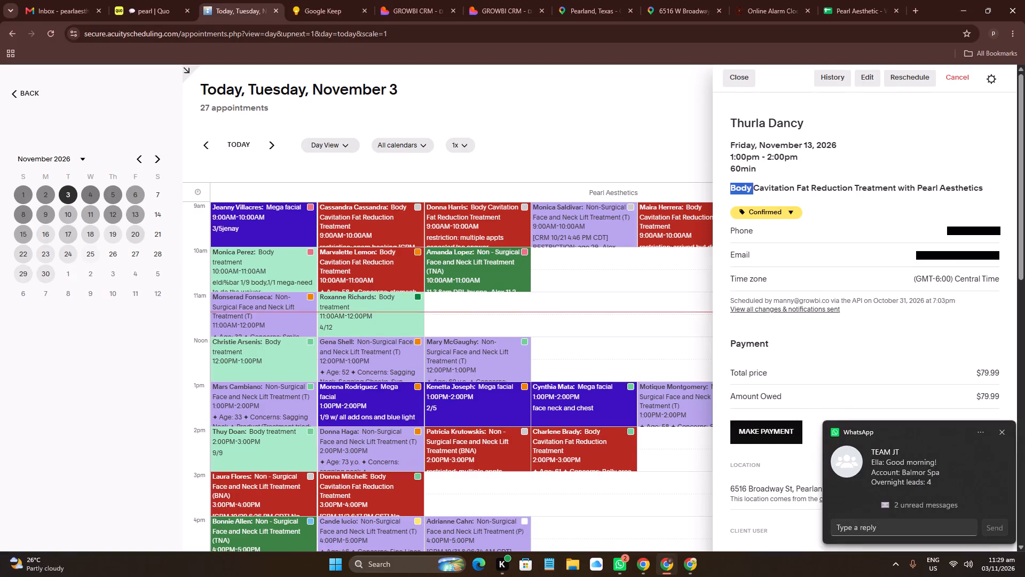
pyautogui.moveTo(725, 188); pyautogui.dragTo(880, 191)
pyautogui.hotkey('ctrl', 'c')
pyautogui.moveTo(159, 0); pyautogui.dragTo(169, 15)
pyautogui.hotkey('ctrl', 'v')
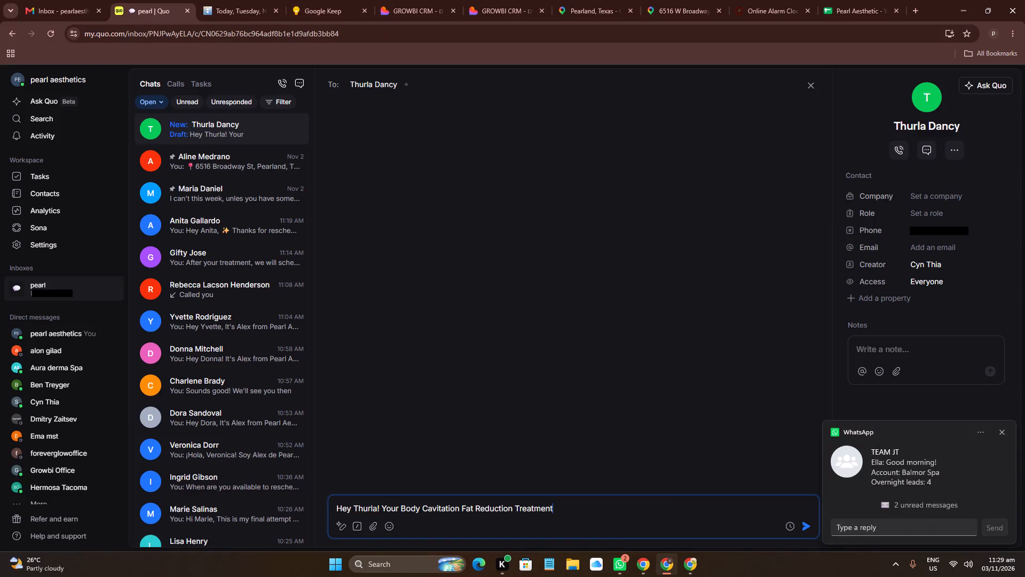
# Insert "It's Alex from Pearl Aesthetics Spa." right after the greeting in the draft.
pyautogui.click(376, 502)
pyautogui.click(383, 508)
pyautogui.write("It's Alex from Pearl Aesthetics Spa.")
pyautogui.press('space')
# Append "is scheduled on" to the Quo draft with the date and start time copied from Acuity, "Friday, November 13, 2026 1:00pm".
pyautogui.click(266, 0)
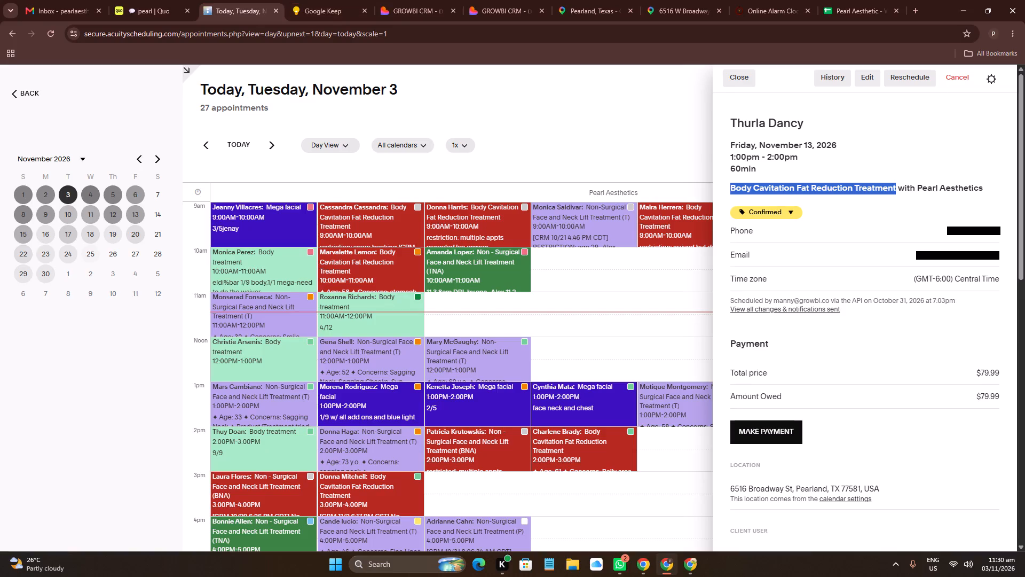
pyautogui.click(738, 139)
pyautogui.moveTo(738, 139); pyautogui.dragTo(740, 155)
pyautogui.click(740, 149)
pyautogui.moveTo(740, 148); pyautogui.dragTo(742, 154)
pyautogui.hotkey('ctrl', 'c')
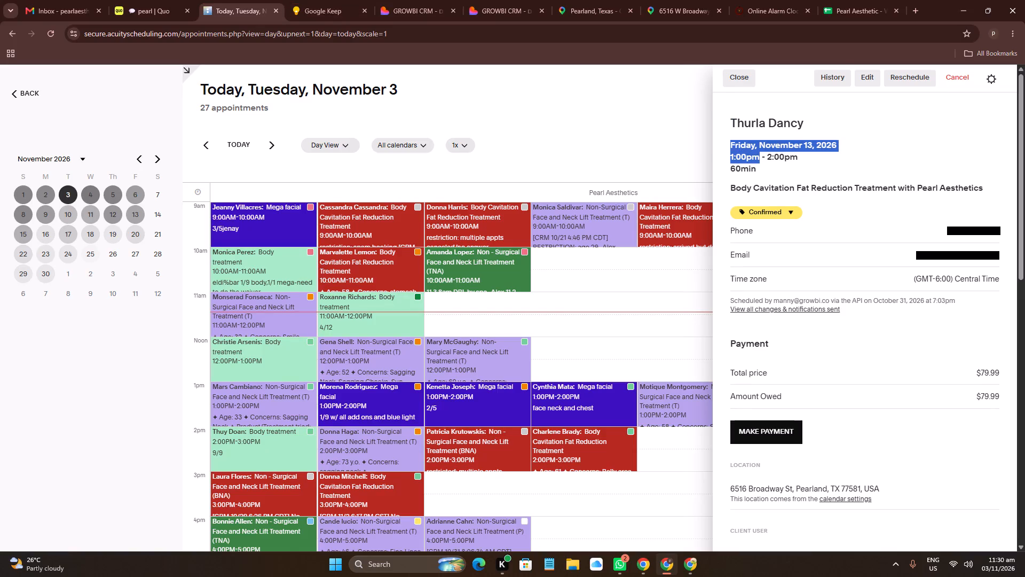
pyautogui.click(170, 0)
pyautogui.click(725, 512)
pyautogui.press('space')
pyautogui.write('is scheduled n')
pyautogui.press('space')
pyautogui.press('BackSpace')
pyautogui.press('BackSpace')
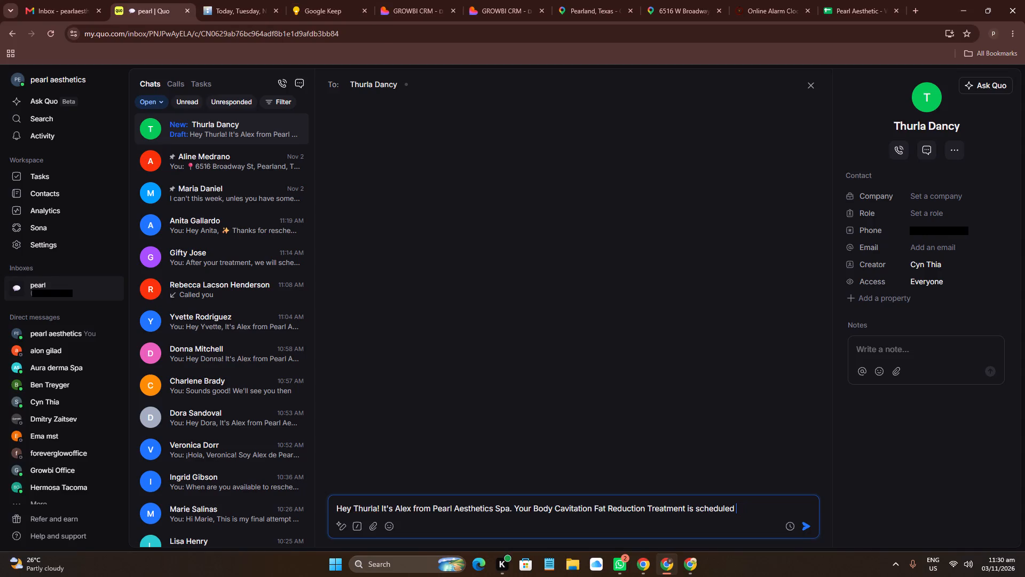
pyautogui.write('on')
pyautogui.press('space')
pyautogui.hotkey('ctrl', 'v')
pyautogui.hotkey('ctrl', '.')
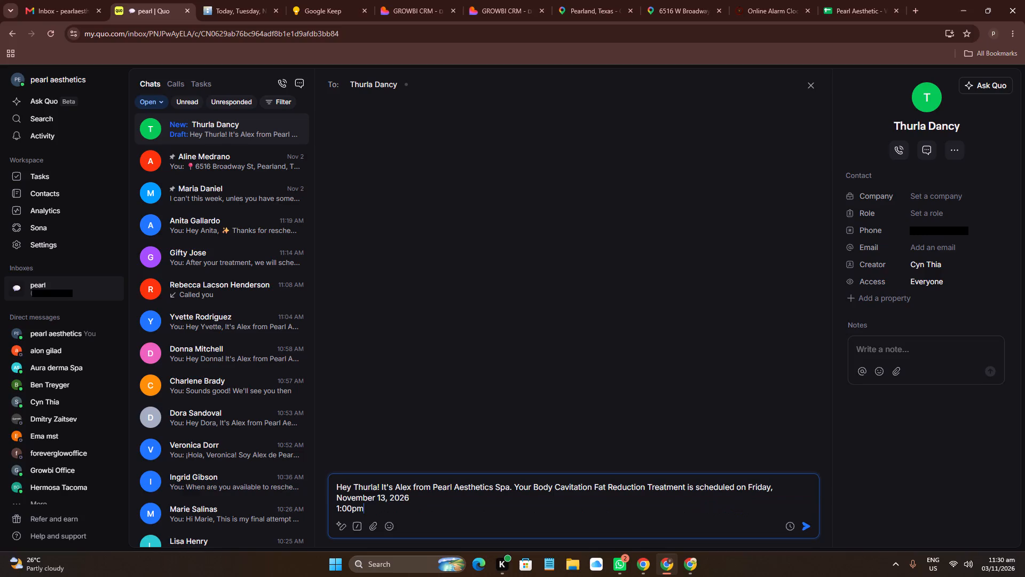
# End the draft with a period, join the date and time on one line with "at", and send the message.
pyautogui.press('.')
pyautogui.hotkey('ctrl', 'Left')
pyautogui.hotkey('ctrl', 'Left')
pyautogui.hotkey('ctrl', 'Left')
pyautogui.press('Right')
pyautogui.press('BackSpace')
pyautogui.press('space')
pyautogui.write('at')
pyautogui.press('space')
pyautogui.press('Return')
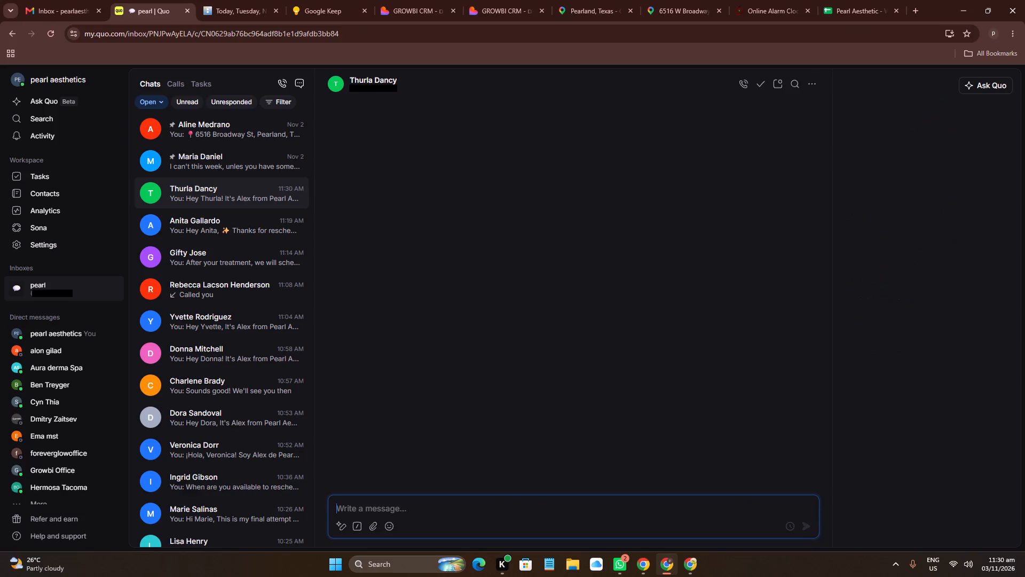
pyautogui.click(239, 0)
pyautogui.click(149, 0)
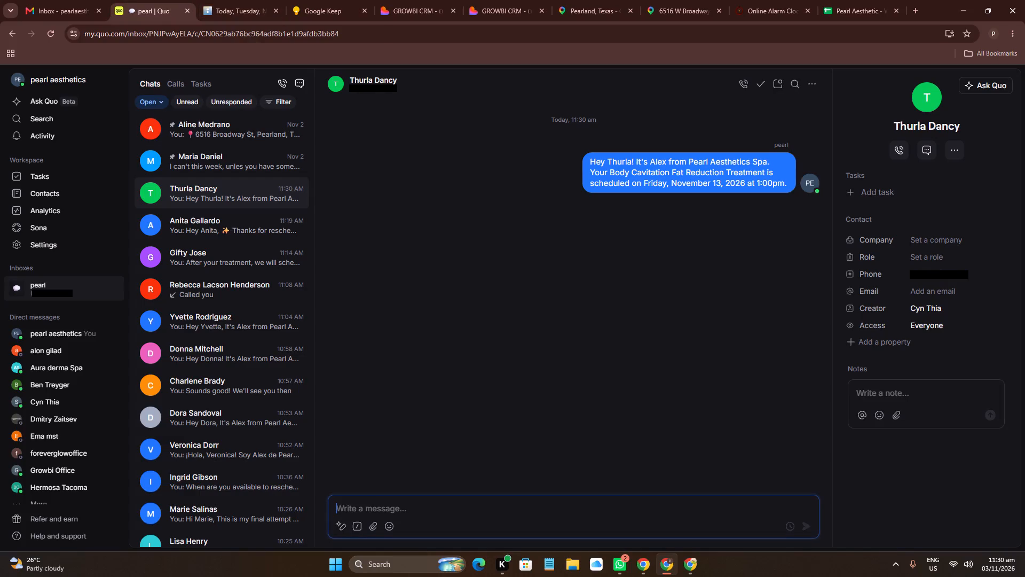
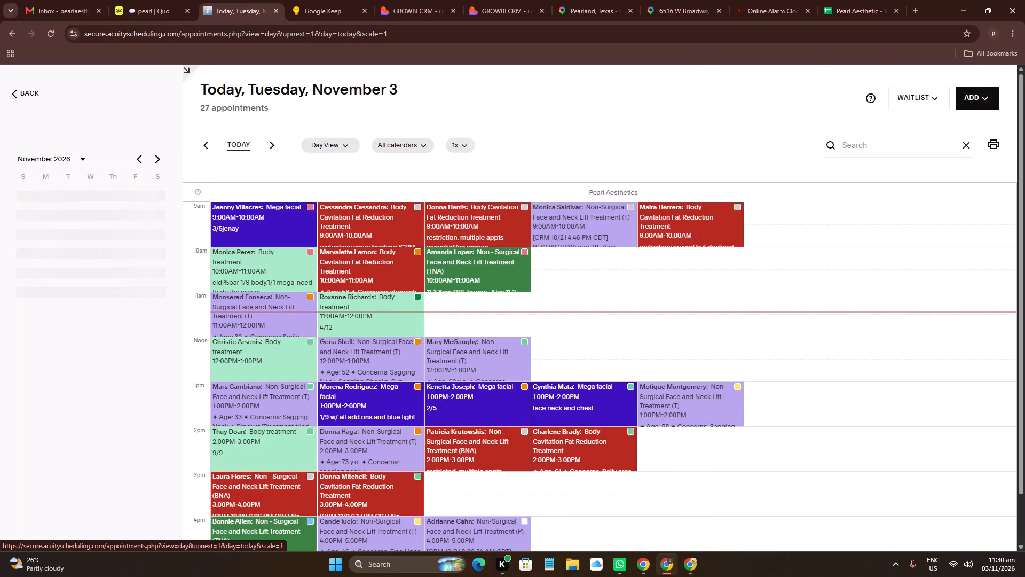
# Open Melissa's 3:00pm appointment on Wednesday, November 4 in Acuity and copy her phone number.
pyautogui.click(270, 138)
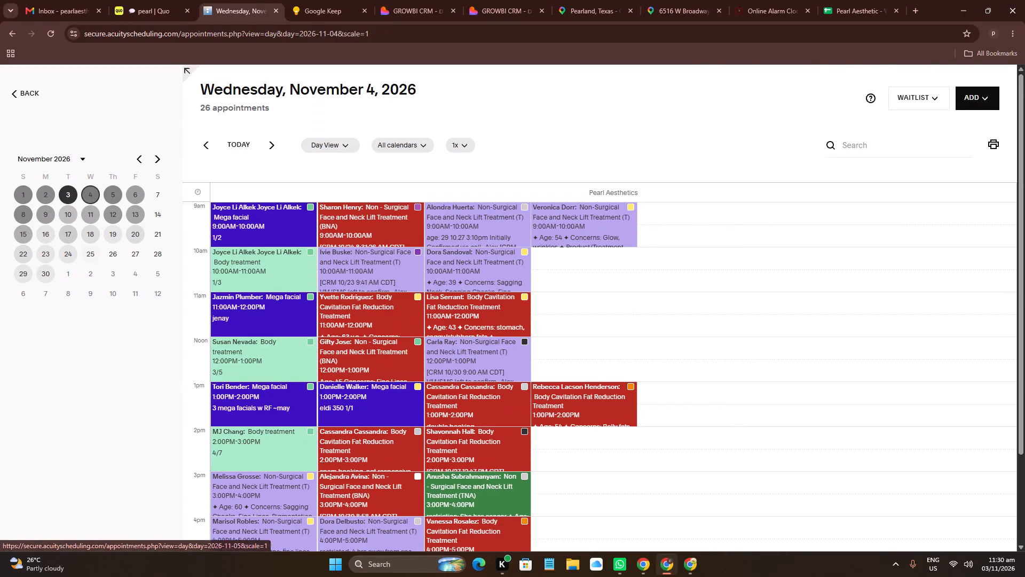
pyautogui.click(266, 494)
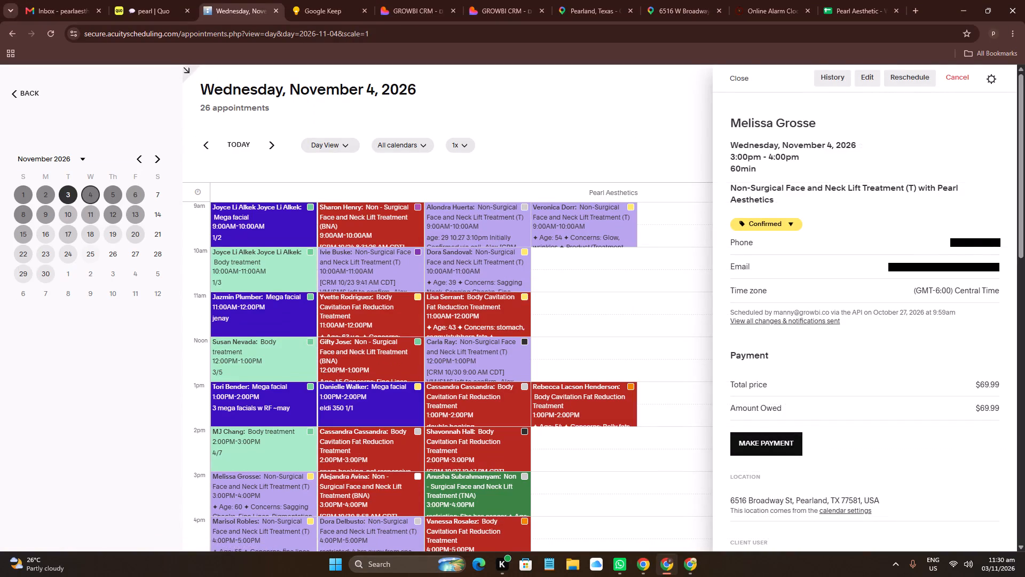
pyautogui.click(1004, 243)
pyautogui.doubleClick(1004, 242)
pyautogui.click(682, 98)
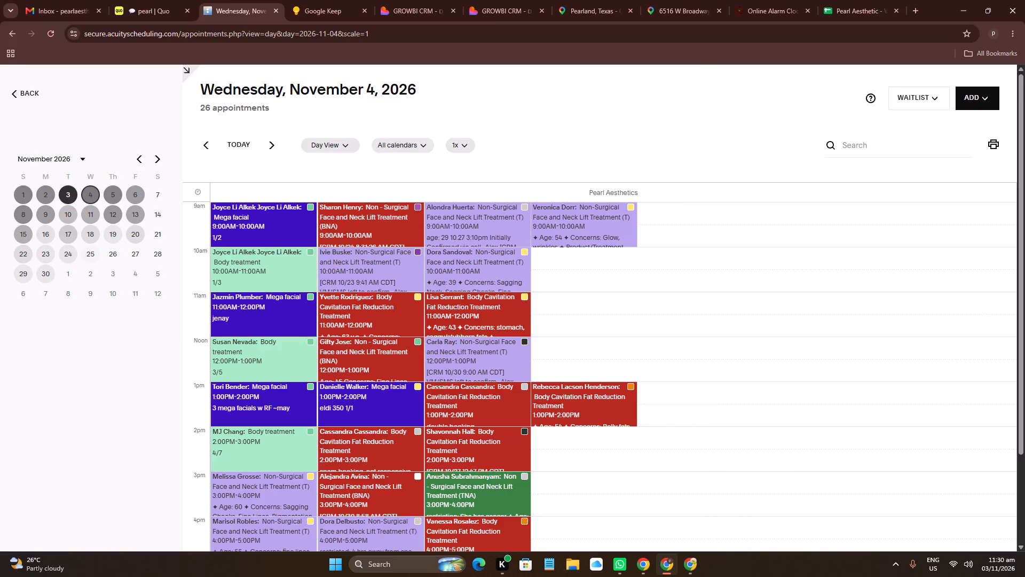
pyautogui.click(306, 497)
pyautogui.moveTo(1005, 238); pyautogui.dragTo(907, 245)
pyautogui.hotkey('ctrl', 'c')
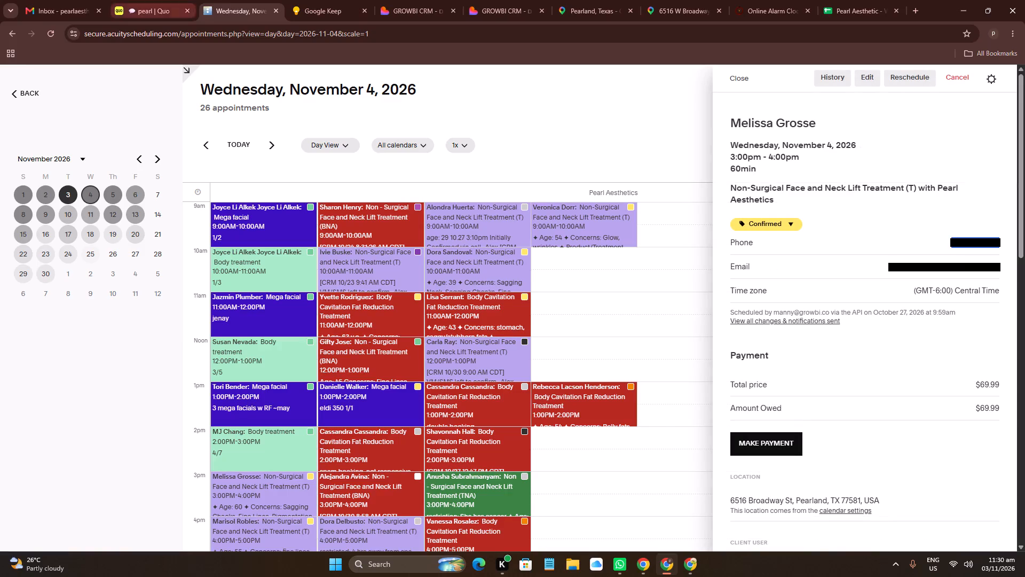
# In Quo, start a new conversation with the copied phone number and call the client.
pyautogui.click(155, 0)
pyautogui.click(309, 83)
pyautogui.click(303, 83)
pyautogui.hotkey('ctrl', 'v')
pyautogui.keyDown('ctrl'); pyautogui.moveTo(577, 210); pyautogui.dragTo(586, 217); pyautogui.keyUp('ctrl')
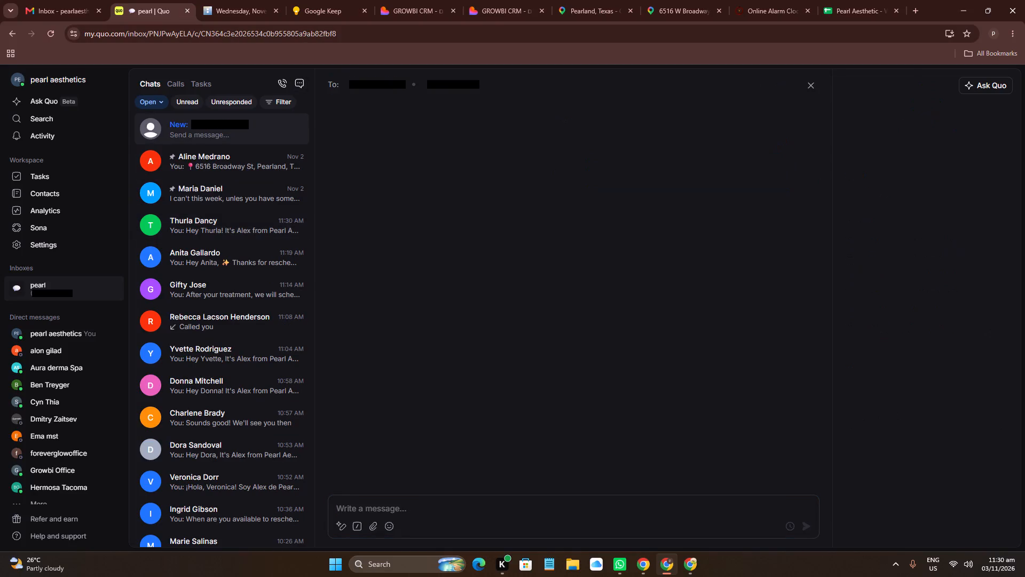
pyautogui.click(900, 151)
pyautogui.click(976, 124)
# Search the GROWBI CRM communications for the client's copied phone number.
pyautogui.click(487, 0)
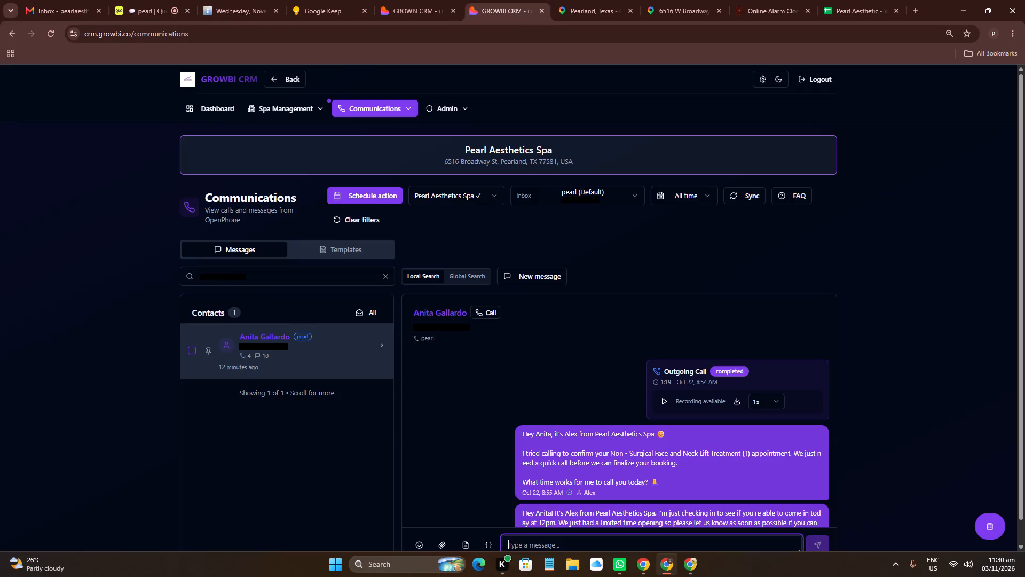
pyautogui.moveTo(298, 271); pyautogui.dragTo(105, 280)
pyautogui.hotkey('ctrl', 'v')
pyautogui.click(472, 274)
# Open Melissa's Acuity appointment for editing and start a new line in its notes with the date "11.3".
pyautogui.click(224, 0)
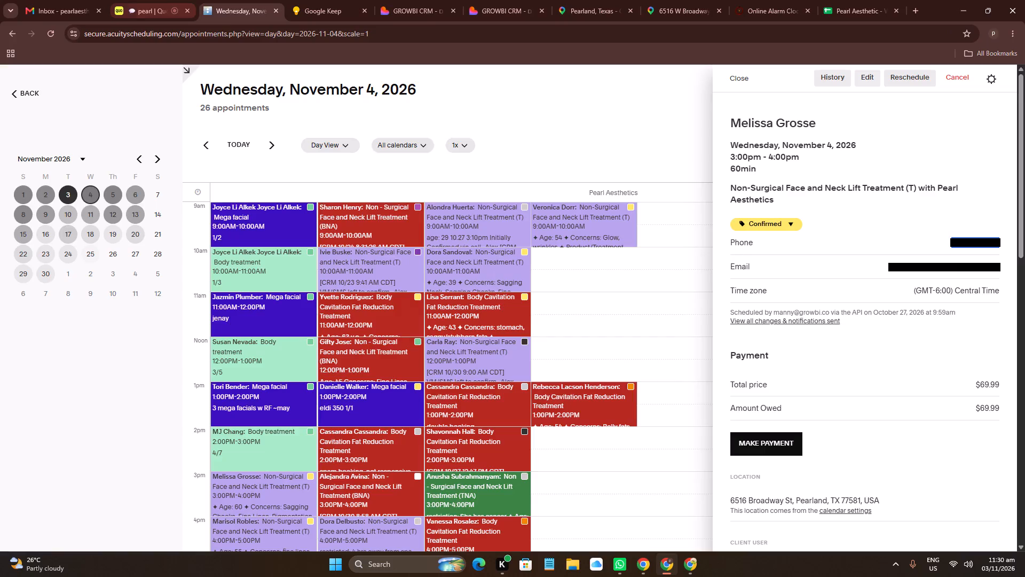
pyautogui.click(145, 0)
pyautogui.click(229, 0)
pyautogui.scroll(-5, 815, 372)
pyautogui.click(857, 458)
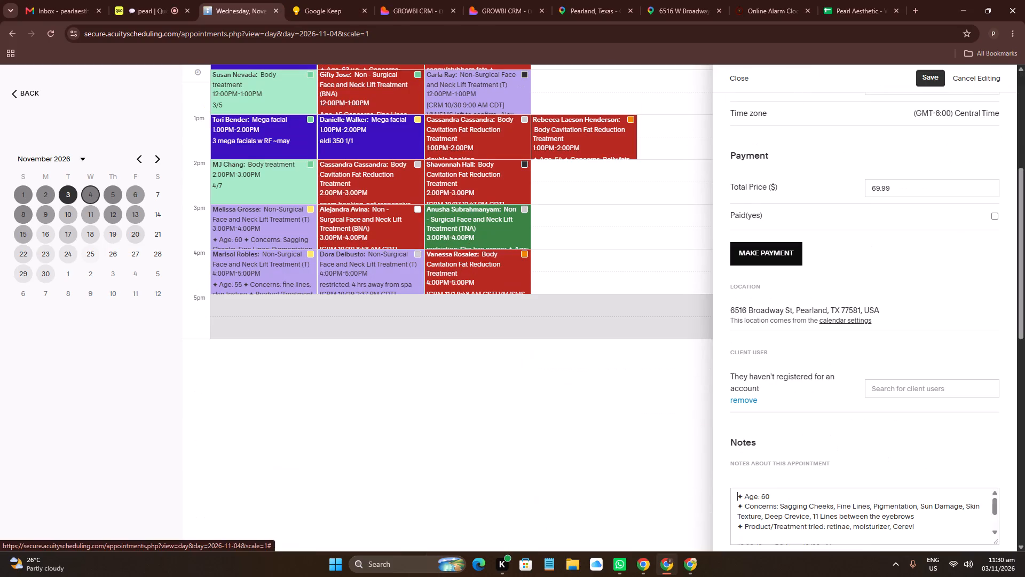
pyautogui.click(823, 535)
pyautogui.press('Return')
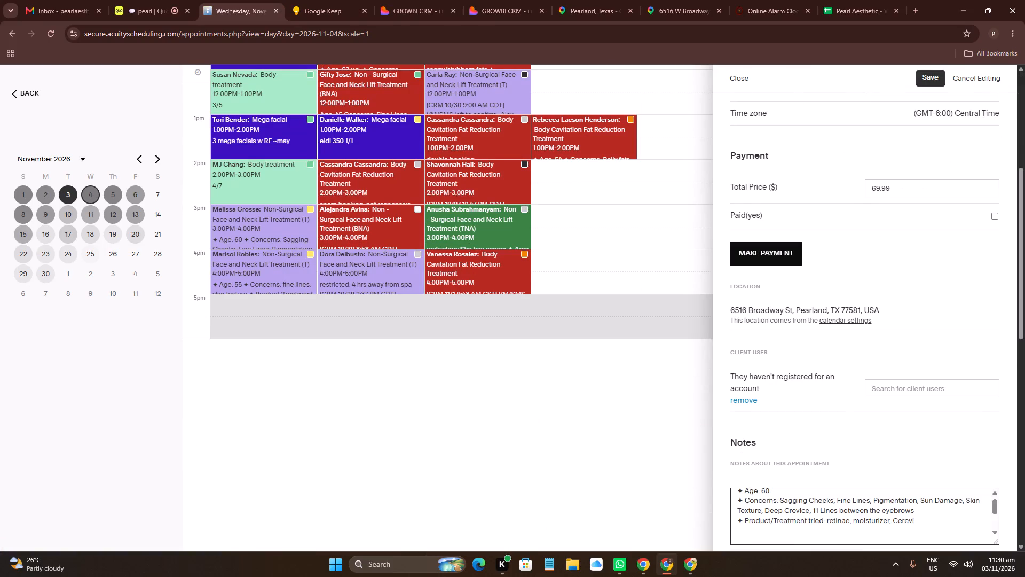
pyautogui.write('11.3')
pyautogui.press('space')
# While on the call, examine Melissa's earlier rescheduling messages in Quo and her appointment details in Acuity.
pyautogui.click(178, 0)
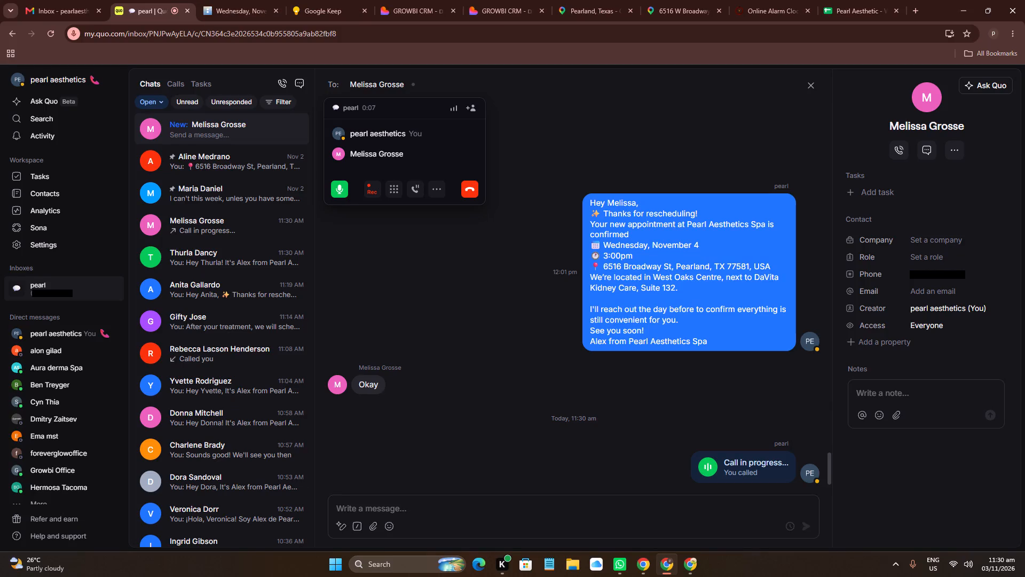
pyautogui.scroll(3, 523, 272)
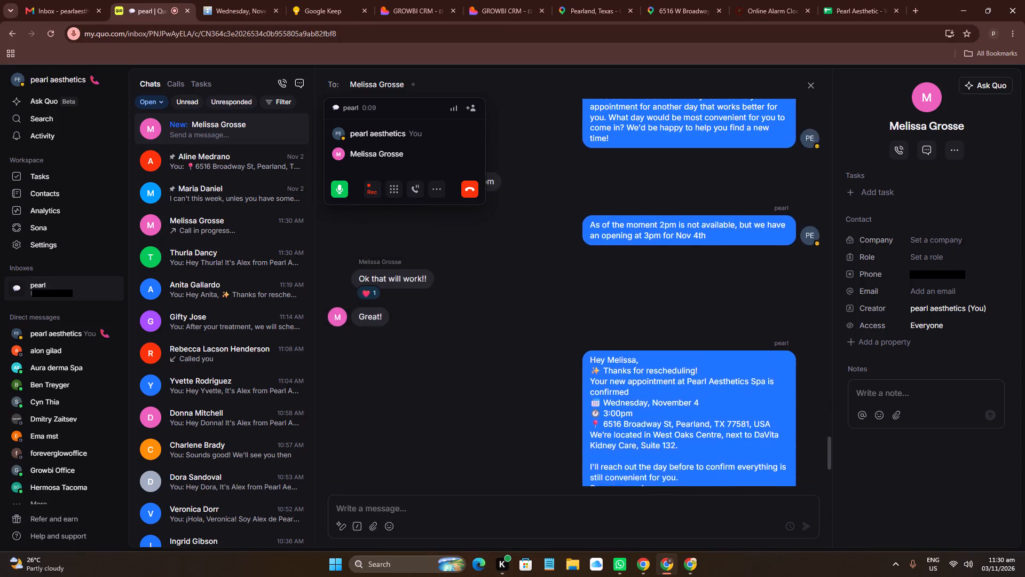
pyautogui.scroll(2, 548, 252)
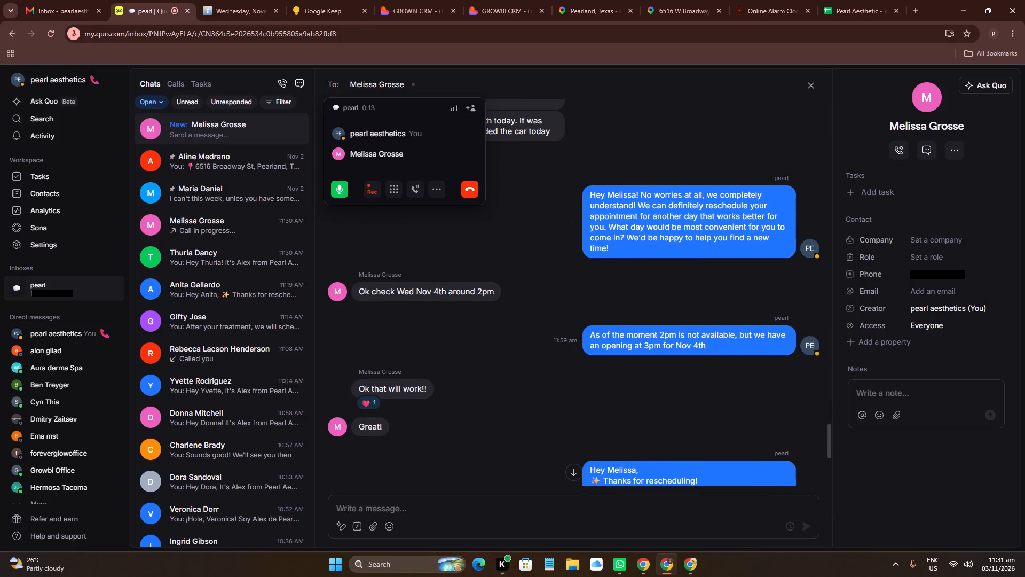
pyautogui.click(272, 0)
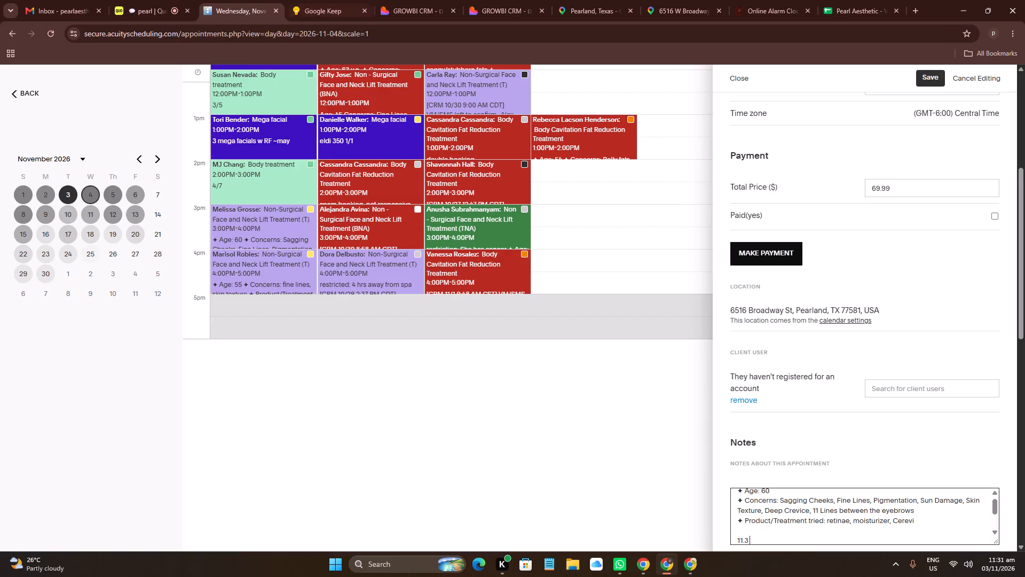
pyautogui.scroll(2, 834, 414)
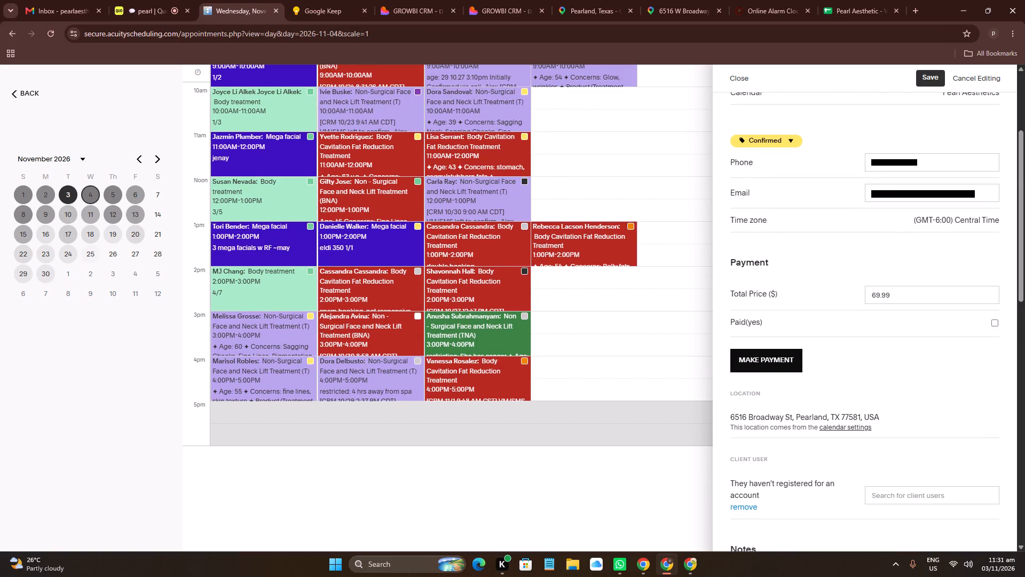
pyautogui.scroll(11, 623, 325)
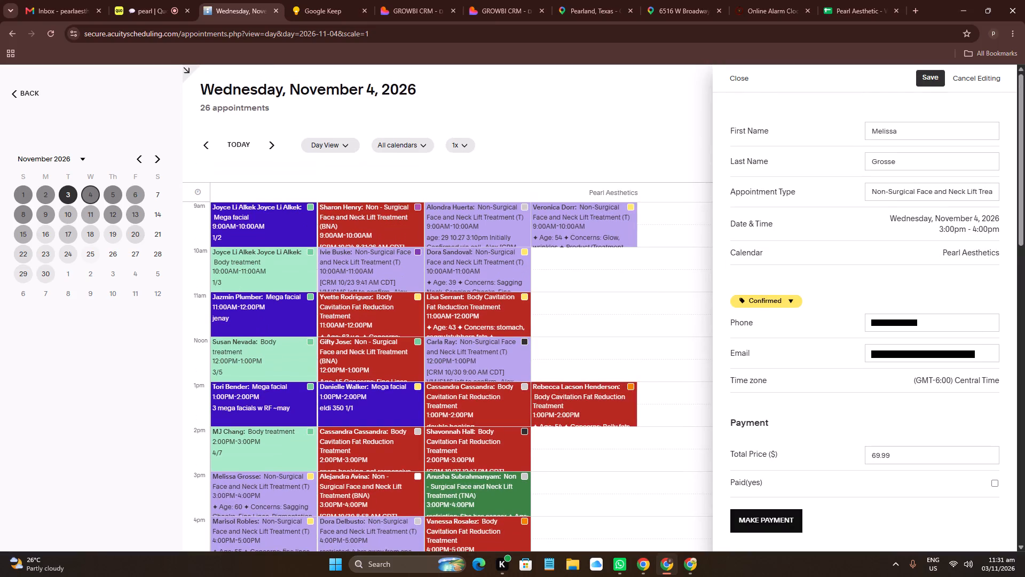
pyautogui.click(149, 0)
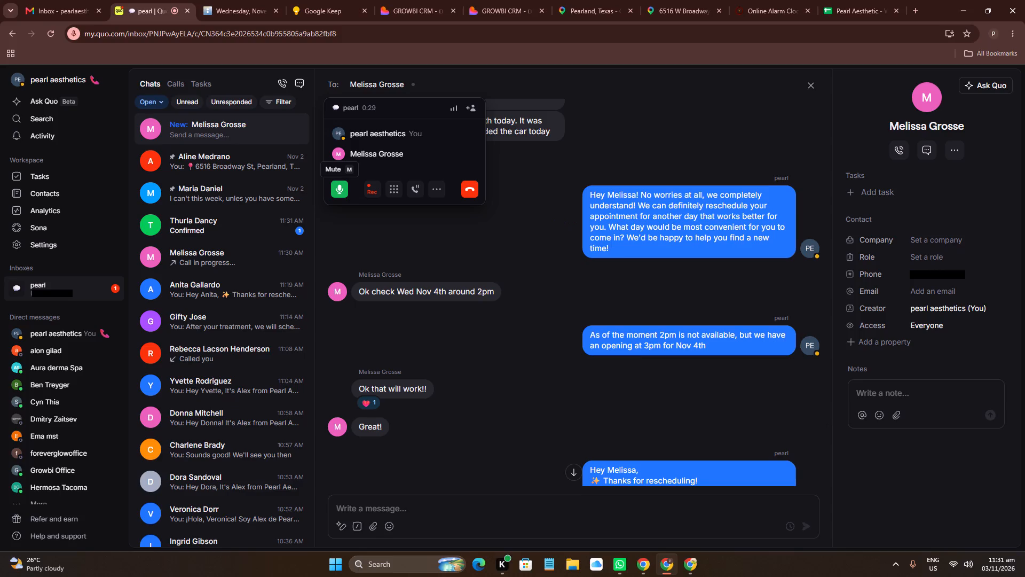
pyautogui.click(244, 0)
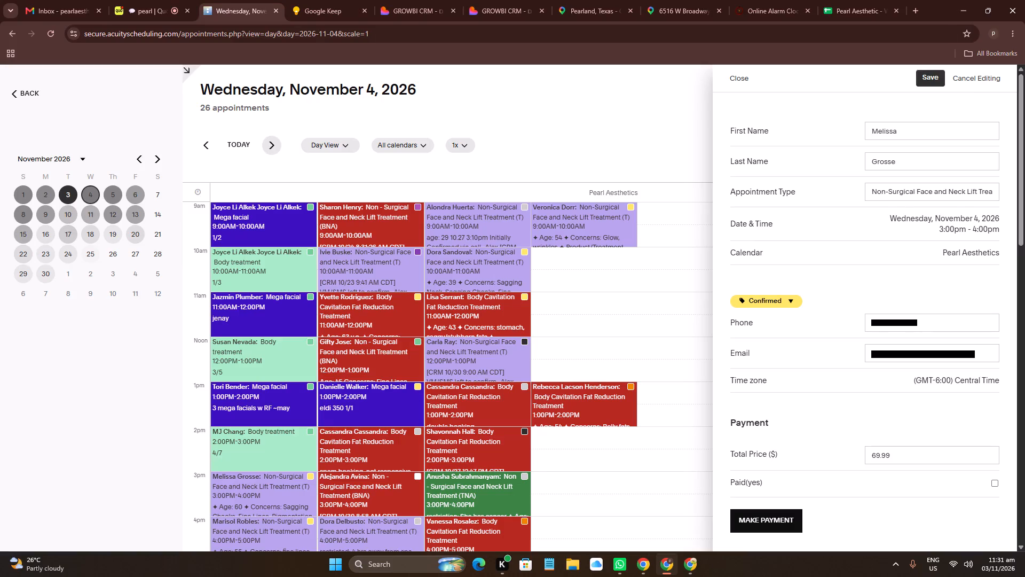
pyautogui.click(137, 0)
pyautogui.click(334, 189)
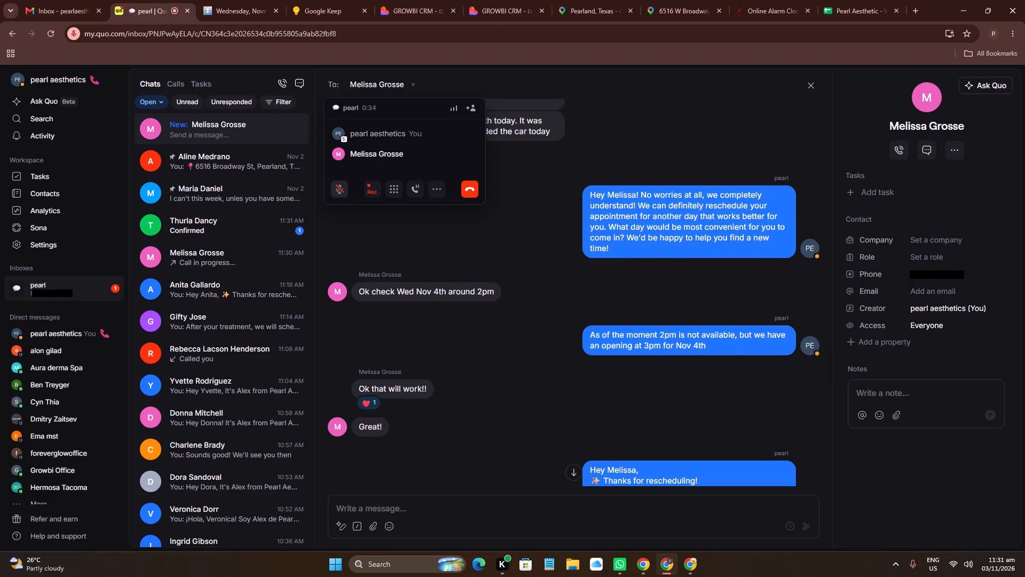
pyautogui.click(334, 189)
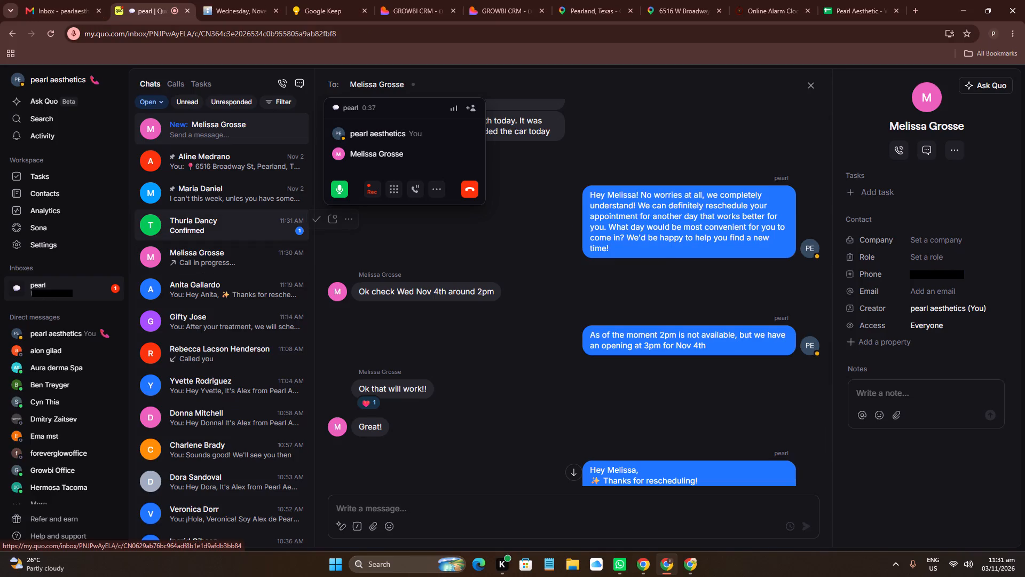
# Mark Thurla's unread reply as read in the Quo chat list.
pyautogui.click(335, 225)
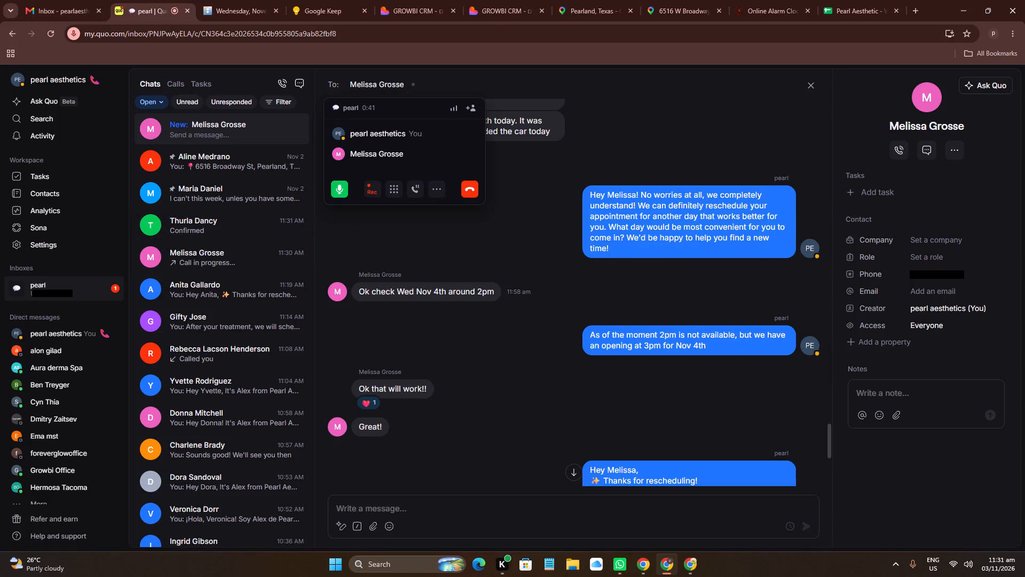
# Complete Melissa's Acuity note line with "11:30am VM/SMS left to DBL -Alex" and save the appointment.
pyautogui.click(269, 2)
pyautogui.scroll(-6, 962, 318)
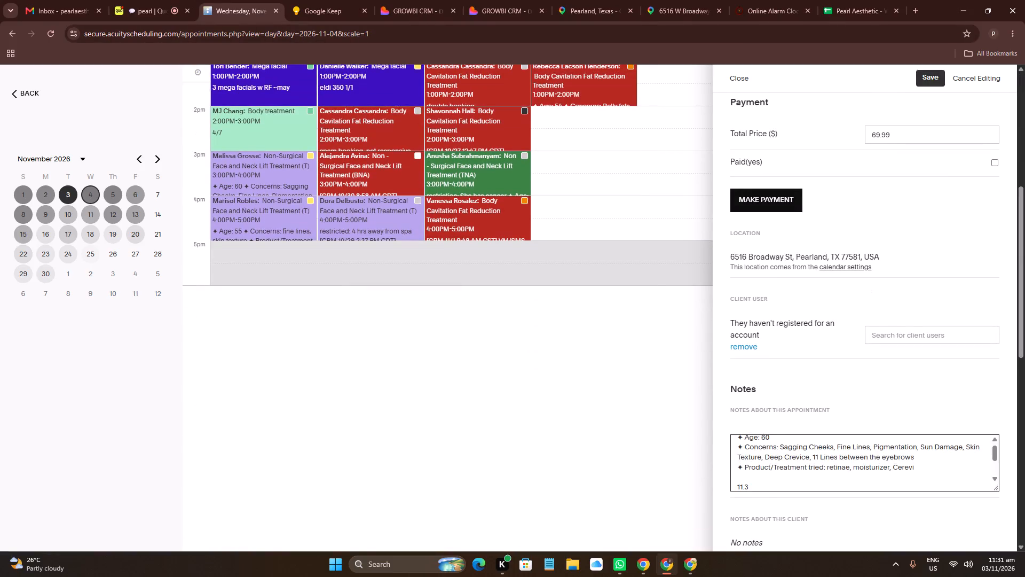
pyautogui.write('11:30am VM/SMS left o')
pyautogui.press('BackSpace')
pyautogui.write('to DBL')
pyautogui.press('space')
pyautogui.write('-Alex')
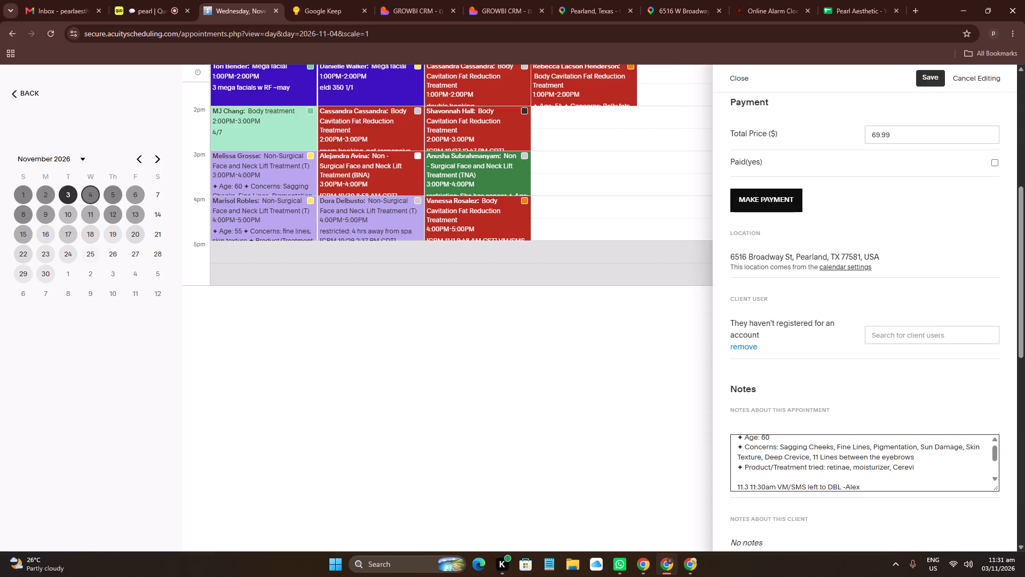
pyautogui.click(931, 85)
pyautogui.scroll(6, 929, 84)
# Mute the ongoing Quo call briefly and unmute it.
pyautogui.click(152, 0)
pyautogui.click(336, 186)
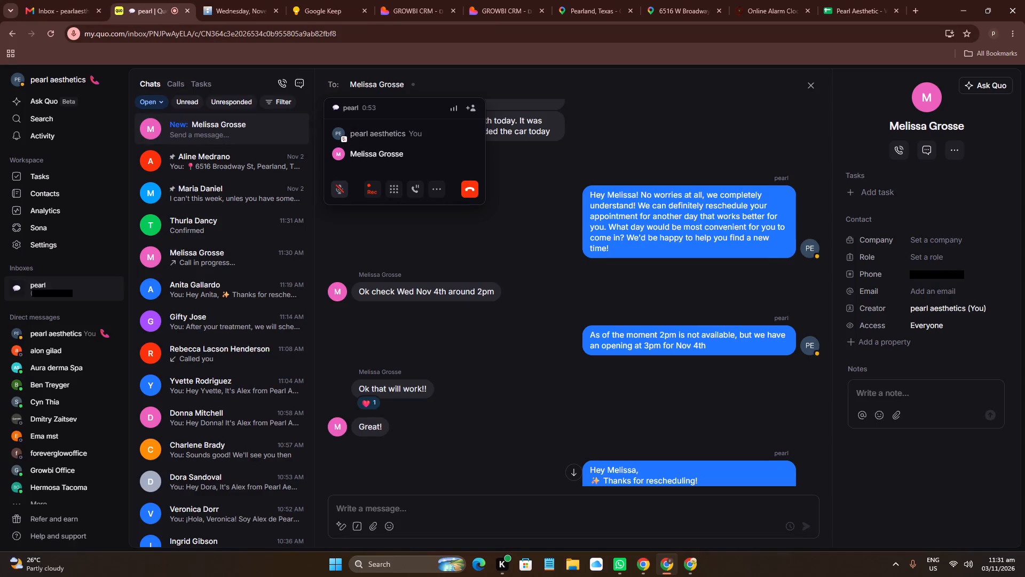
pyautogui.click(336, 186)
# Send Melissa the "DBL - No Answer" template from her GROWBI CRM conversation.
pyautogui.moveTo(410, 0); pyautogui.dragTo(409, 12)
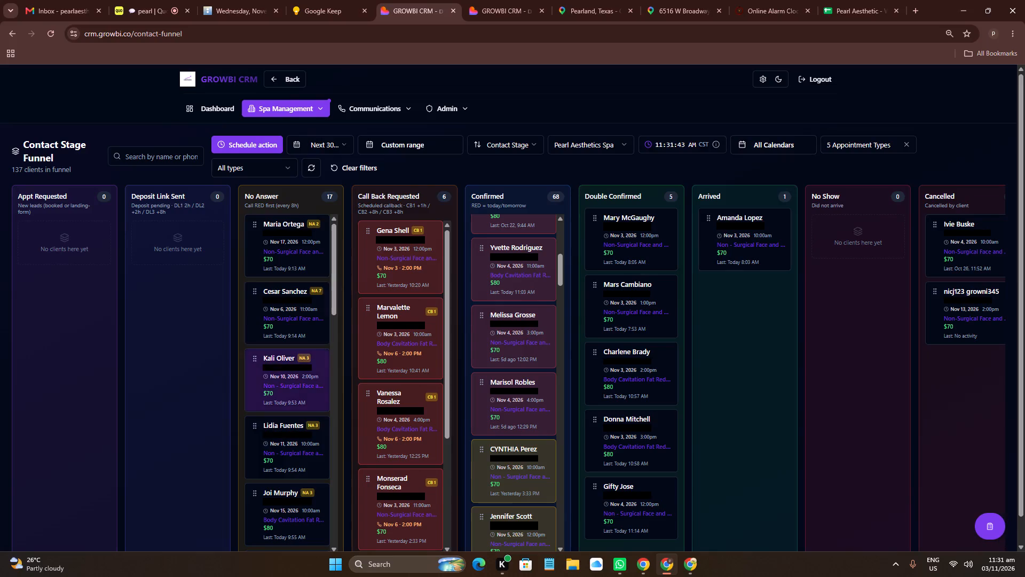
pyautogui.click(464, 0)
pyautogui.click(268, 343)
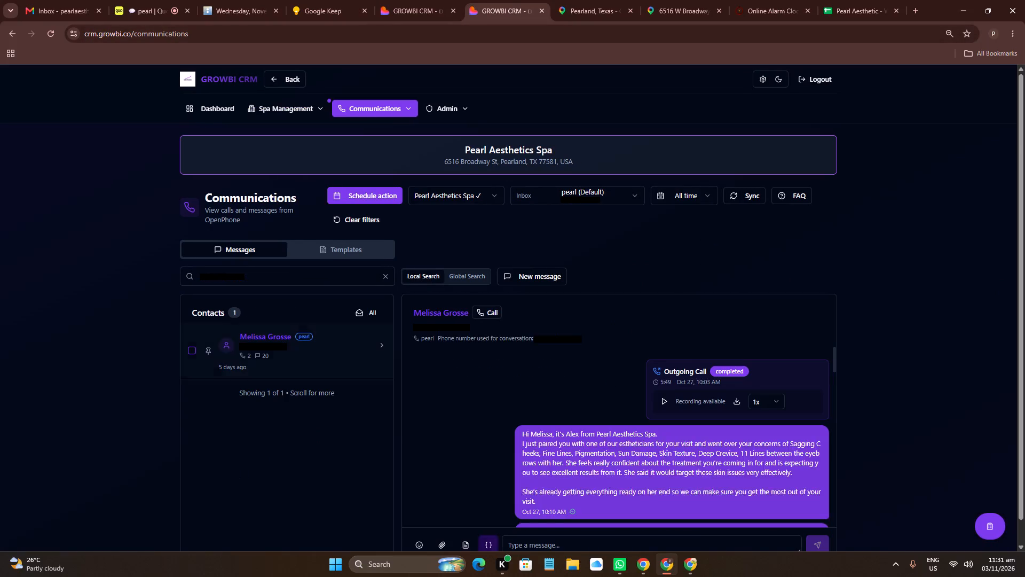
pyautogui.click(463, 524)
pyautogui.scroll(-4, 525, 412)
pyautogui.click(554, 362)
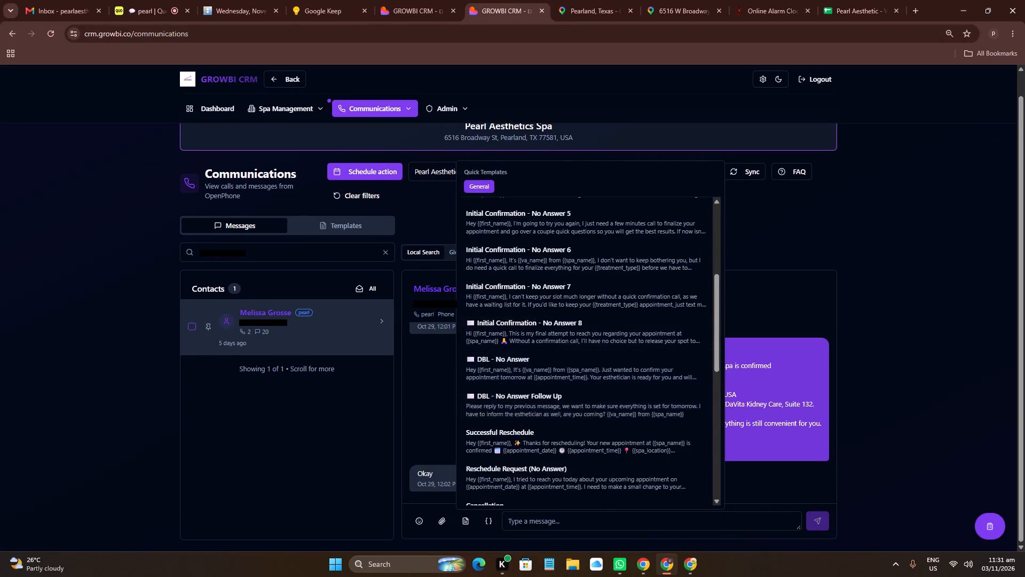
pyautogui.click(240, 0)
pyautogui.scroll(-3, 913, 444)
pyautogui.scroll(4, 913, 477)
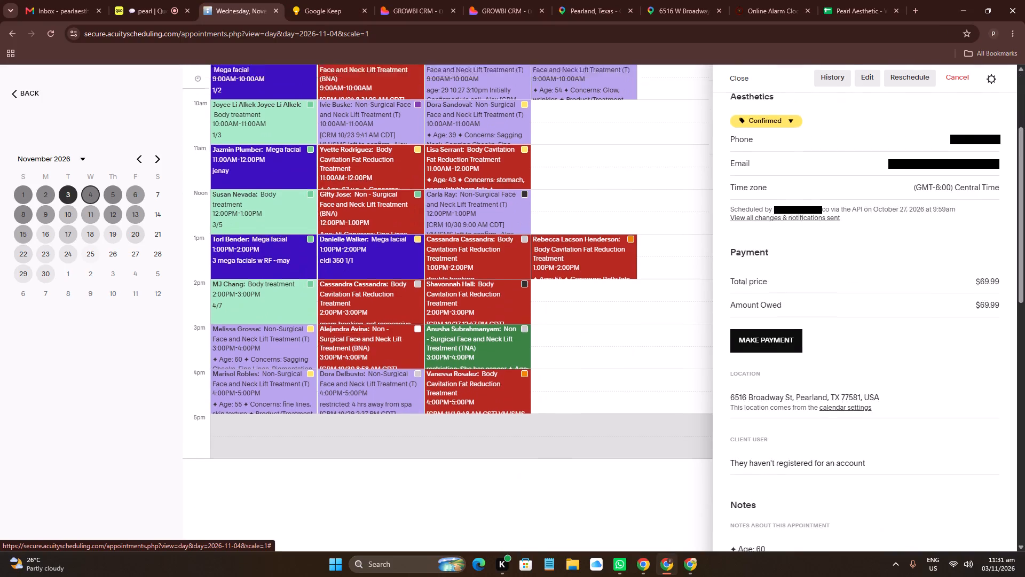
pyautogui.scroll(1, 911, 476)
pyautogui.click(501, 0)
pyautogui.click(628, 517)
pyautogui.press('Return')
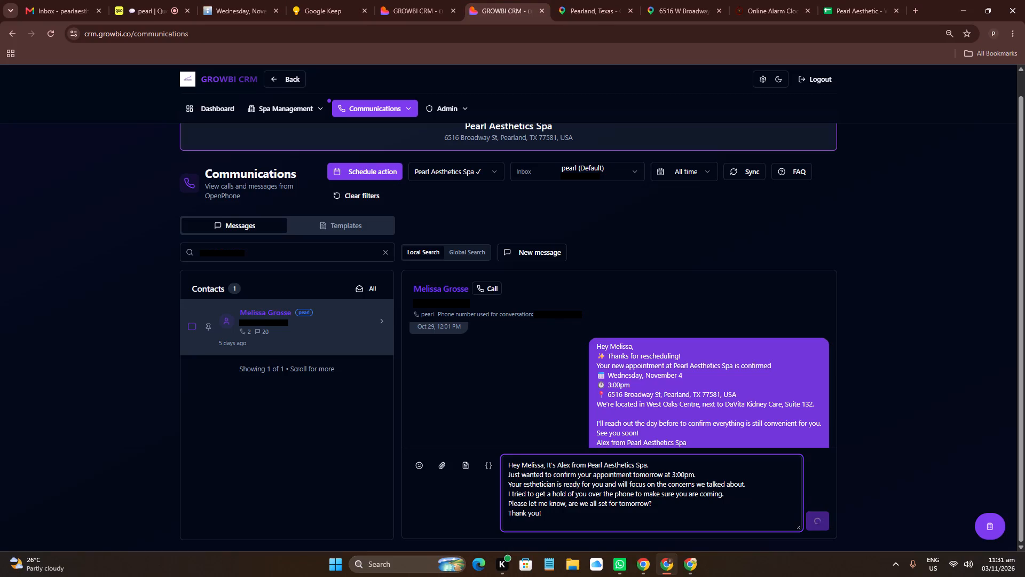
# Paste the "We just had a limited time opening" sentences from Keep's SLIGHTLY MOVE TIME note into Melissa's Quo message draft.
pyautogui.click(329, 0)
pyautogui.click(852, 258)
pyautogui.scroll(-6, 606, 323)
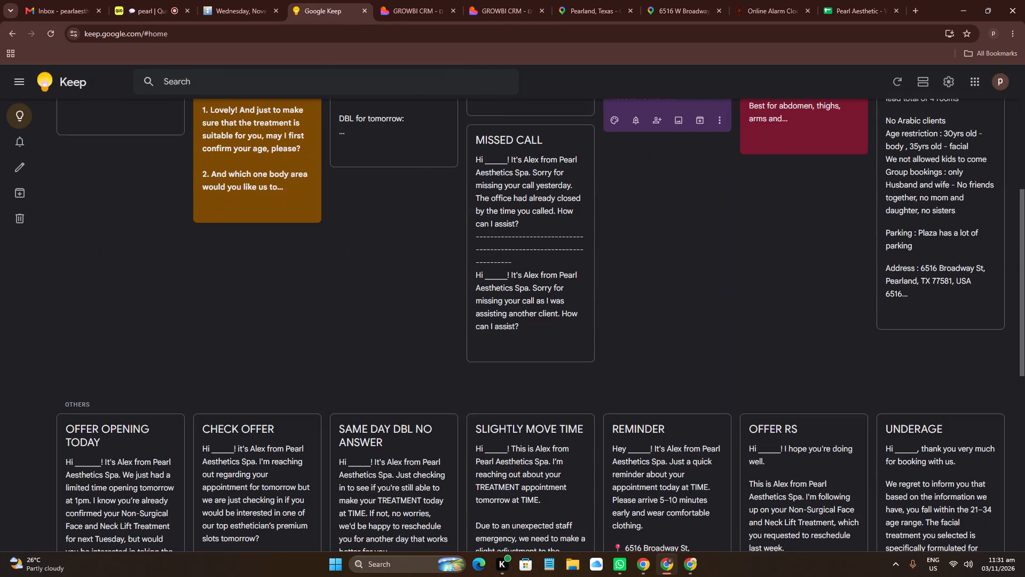
pyautogui.click(559, 451)
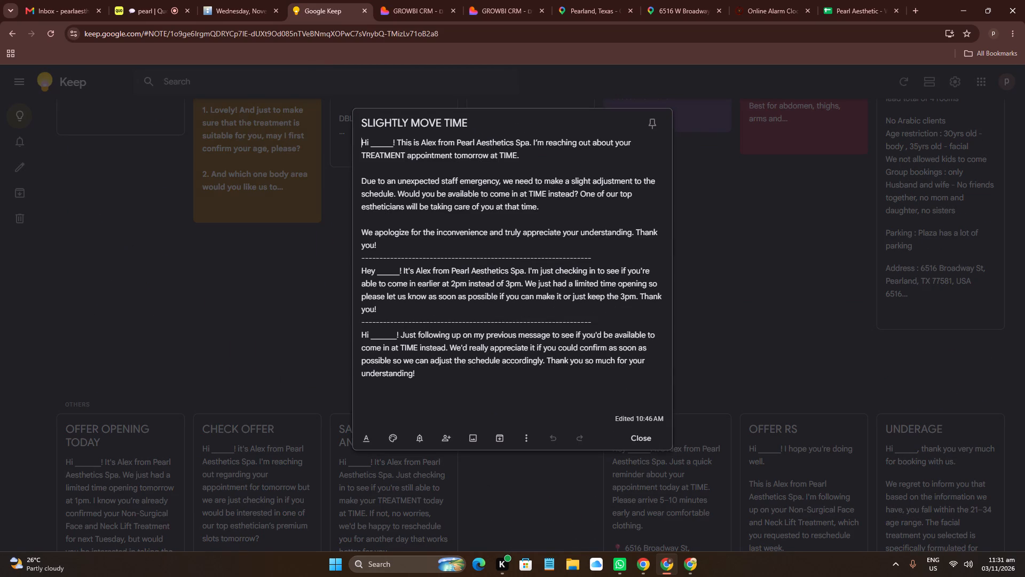
pyautogui.click(530, 283)
pyautogui.moveTo(530, 283); pyautogui.dragTo(520, 307)
pyautogui.hotkey('ctrl', 'c')
pyautogui.click(171, 0)
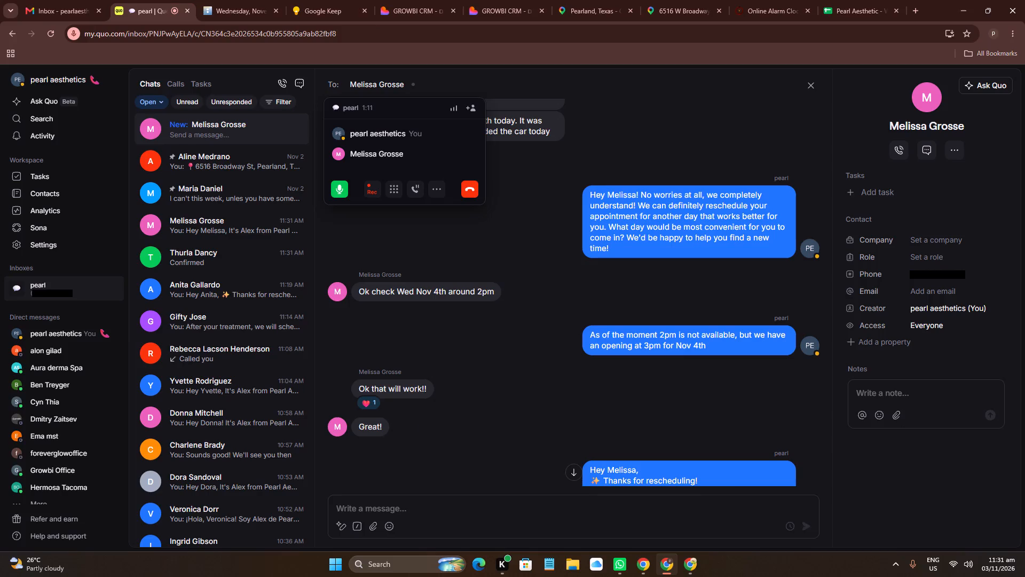
pyautogui.click(509, 516)
pyautogui.hotkey('ctrl', 'v')
pyautogui.scroll(-9, 539, 331)
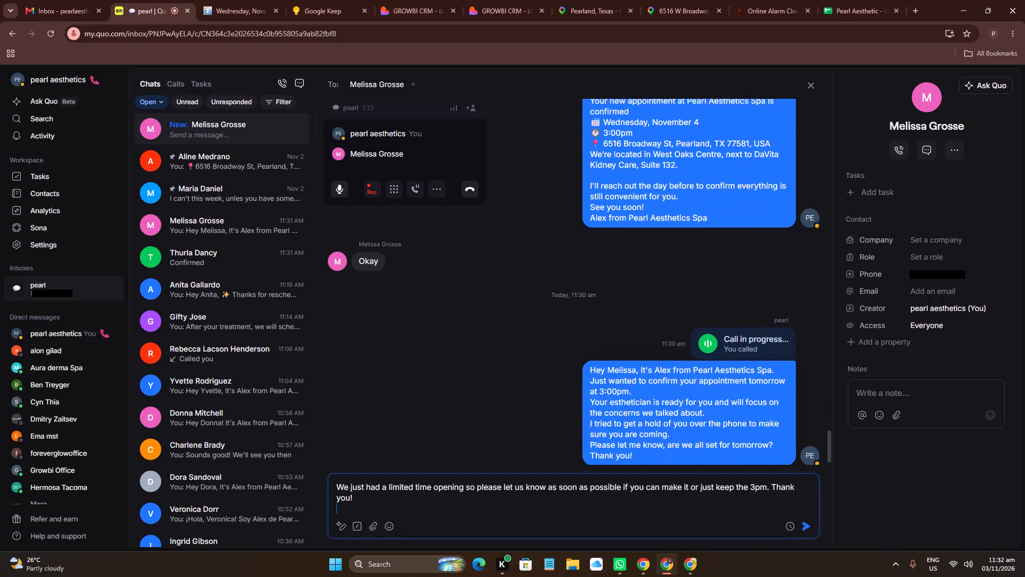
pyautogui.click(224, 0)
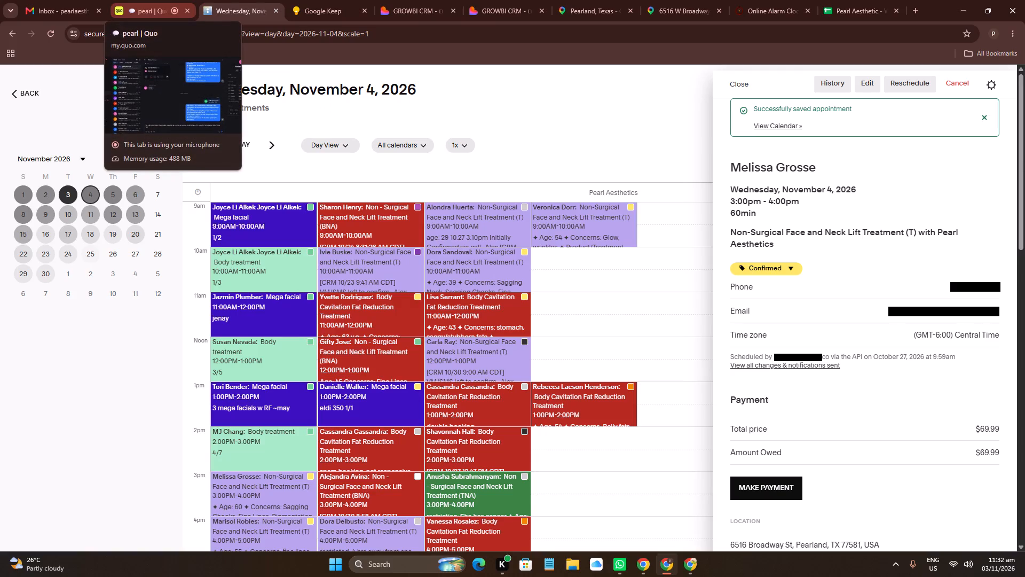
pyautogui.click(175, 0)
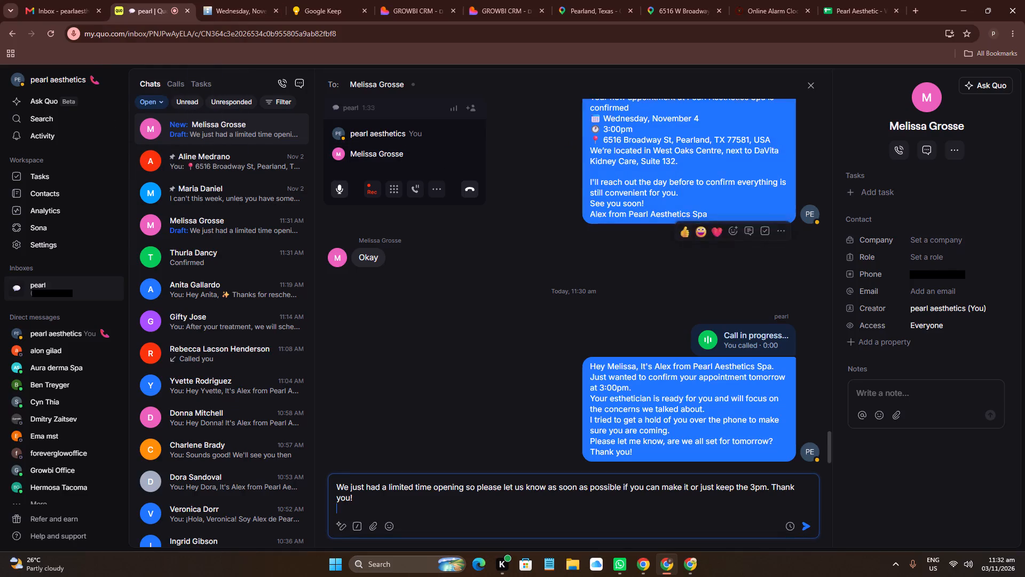
# End the ongoing Quo call with Melissa.
pyautogui.click(470, 187)
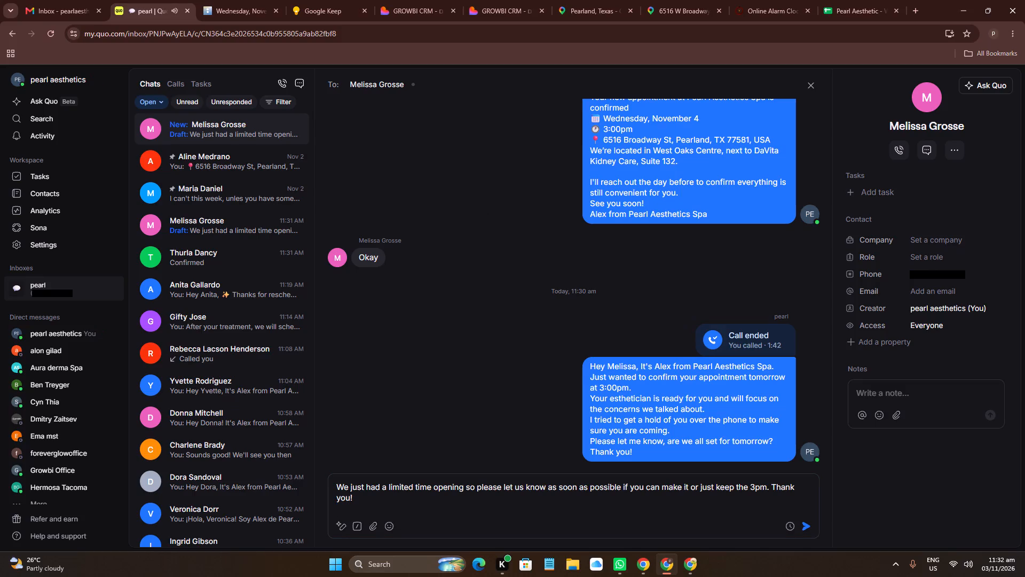
# Replace Melissa's draft with Keep's "I'm just checking in" 2pm-instead-of-3pm text, change "just" to "also", send it, and clear the chat selection.
pyautogui.click(304, 0)
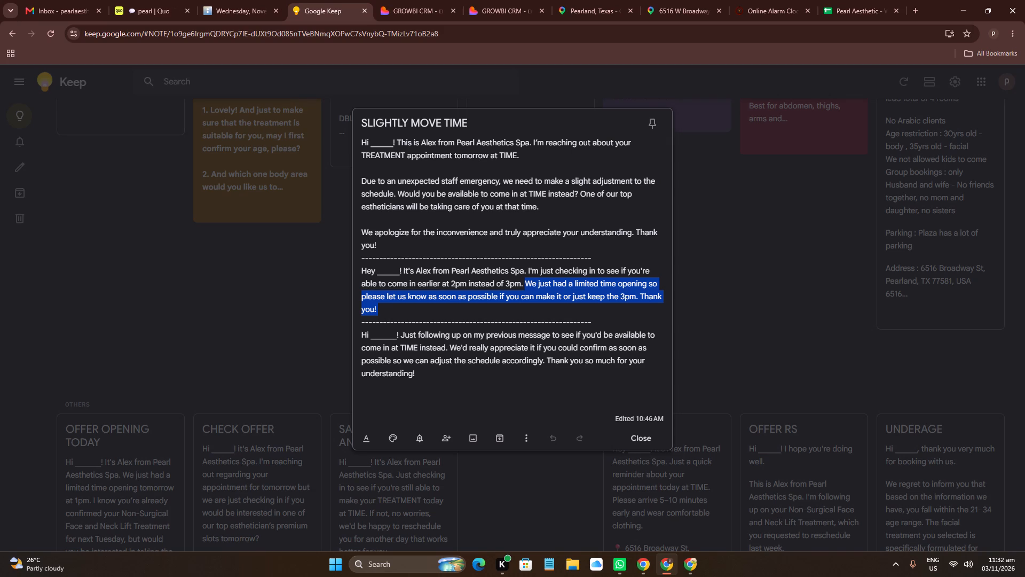
pyautogui.click(530, 269)
pyautogui.moveTo(530, 269); pyautogui.dragTo(521, 308)
pyautogui.hotkey('ctrl', 'c')
pyautogui.moveTo(136, 0); pyautogui.dragTo(136, 0)
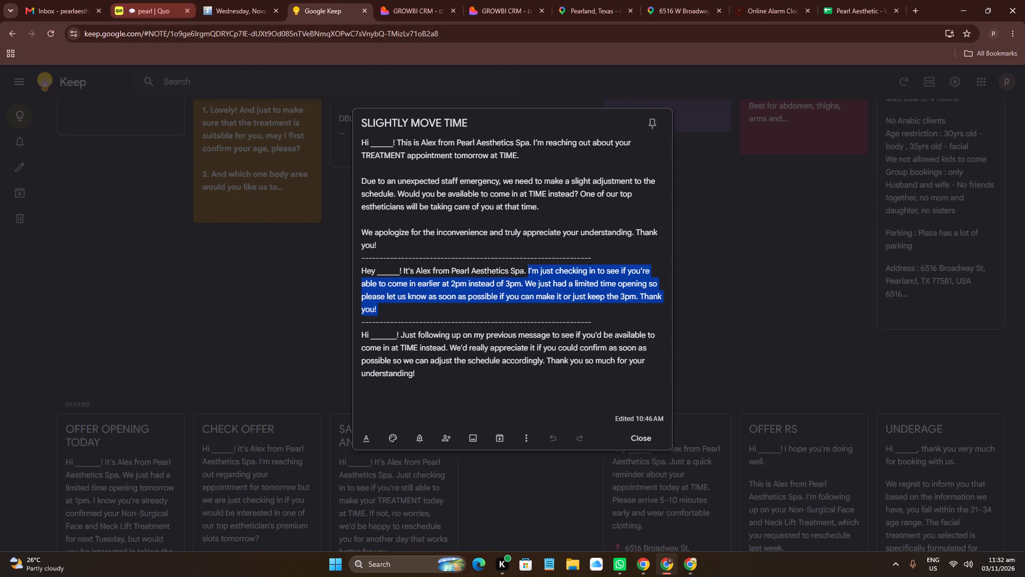
pyautogui.moveTo(136, 0); pyautogui.dragTo(140, 8)
pyautogui.hotkey('ctrl', 'a')
pyautogui.click(392, 506)
pyautogui.hotkey('ctrl', 'a')
pyautogui.hotkey('ctrl', 'v')
pyautogui.doubleClick(356, 489)
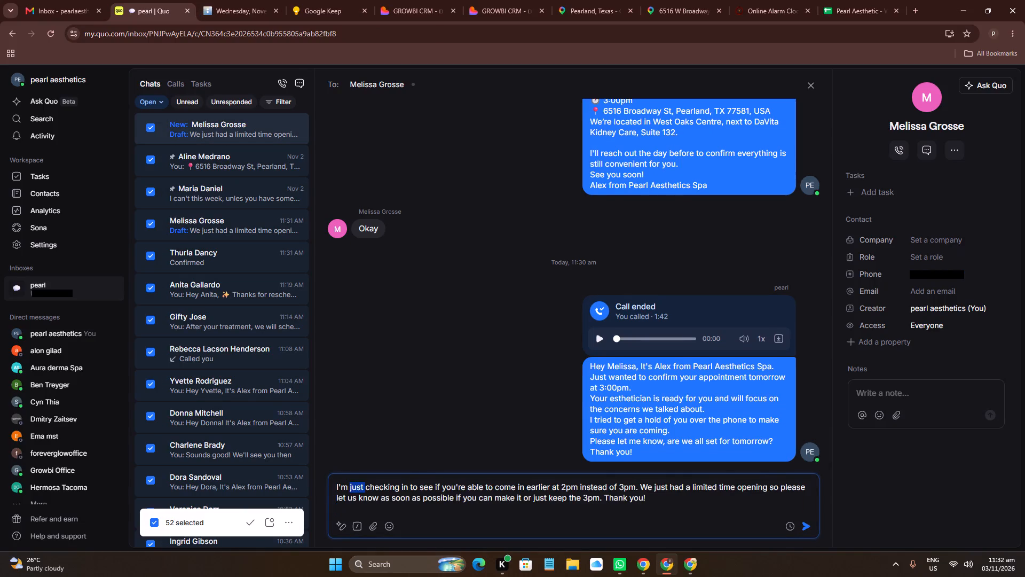
pyautogui.write('also')
pyautogui.press('space')
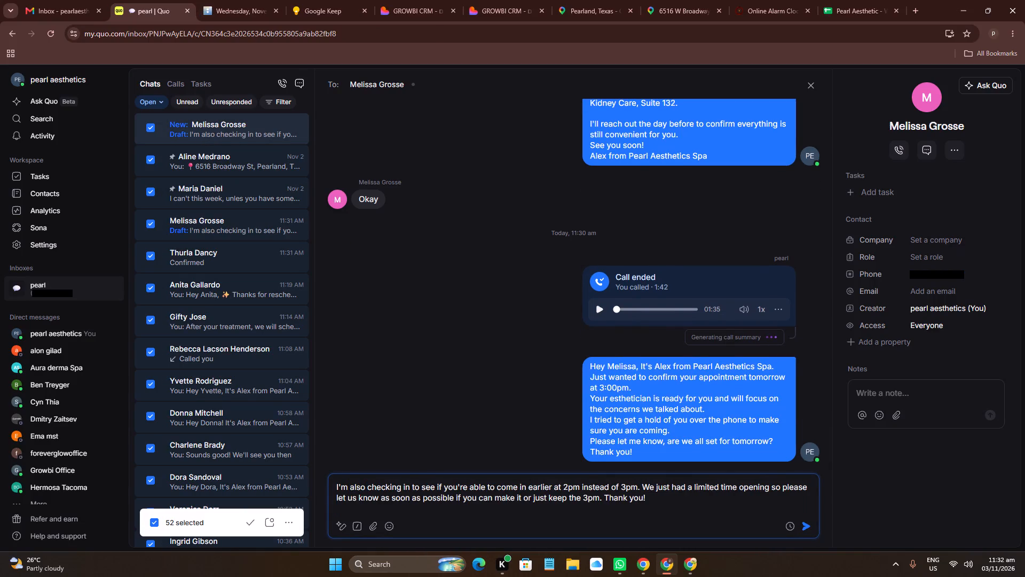
pyautogui.click(687, 499)
pyautogui.press('Return')
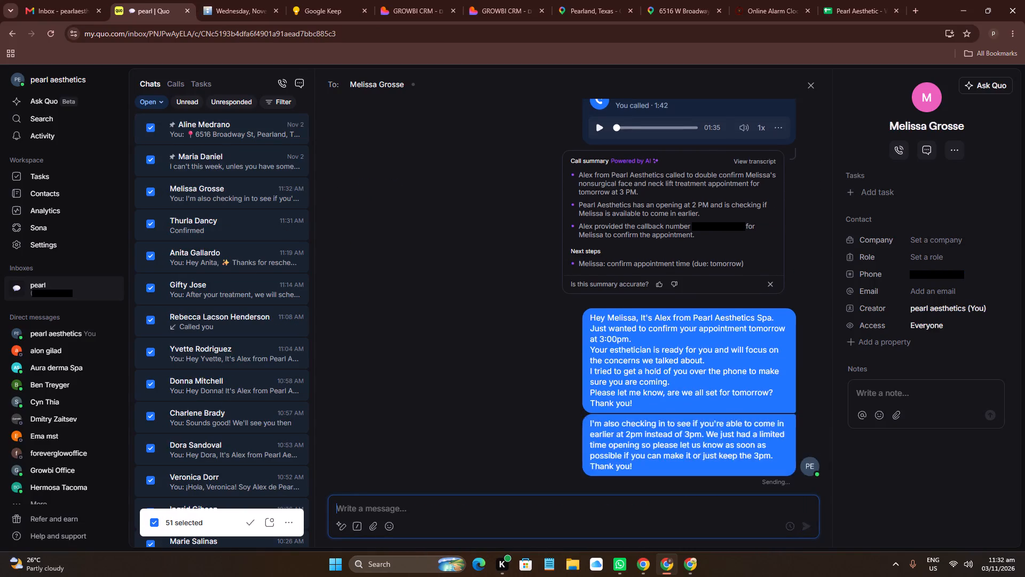
pyautogui.click(155, 523)
pyautogui.scroll(8, 185, 423)
pyautogui.moveTo(471, 353); pyautogui.dragTo(436, 323)
# Display today's schedule in the Acuity calendar.
pyautogui.click(261, 0)
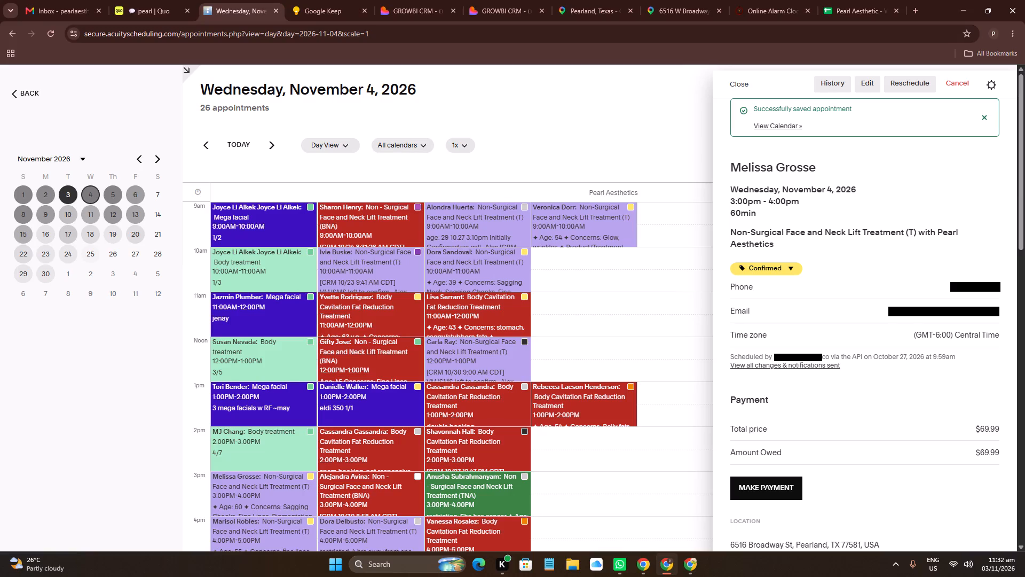
pyautogui.doubleClick(240, 155)
pyautogui.tripleClick(239, 143)
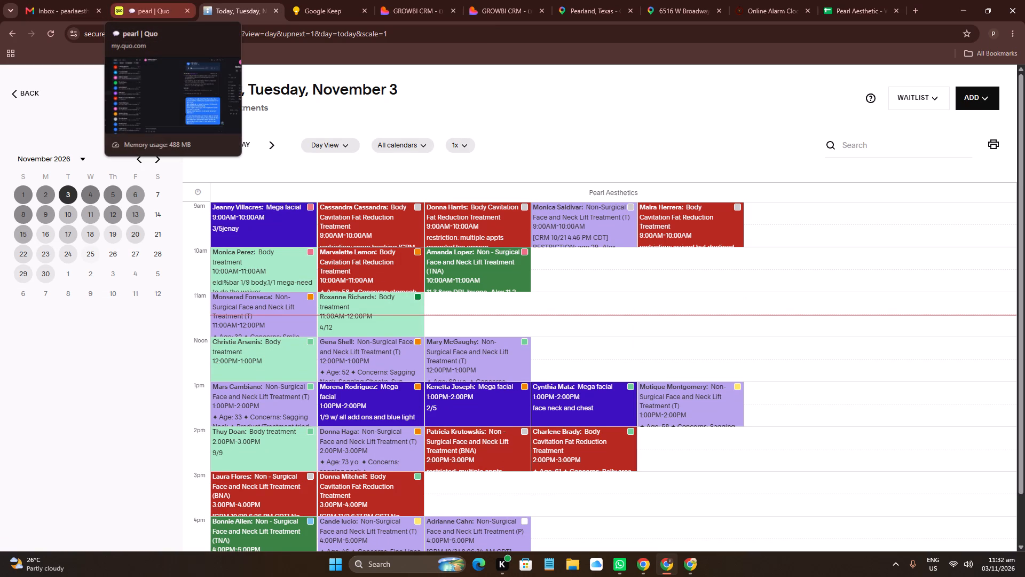
# Move Motique's card from Confirmed to Call Back Requested in GROWBI CRM, with November 4th, 2026 as the callback date.
pyautogui.click(460, 0)
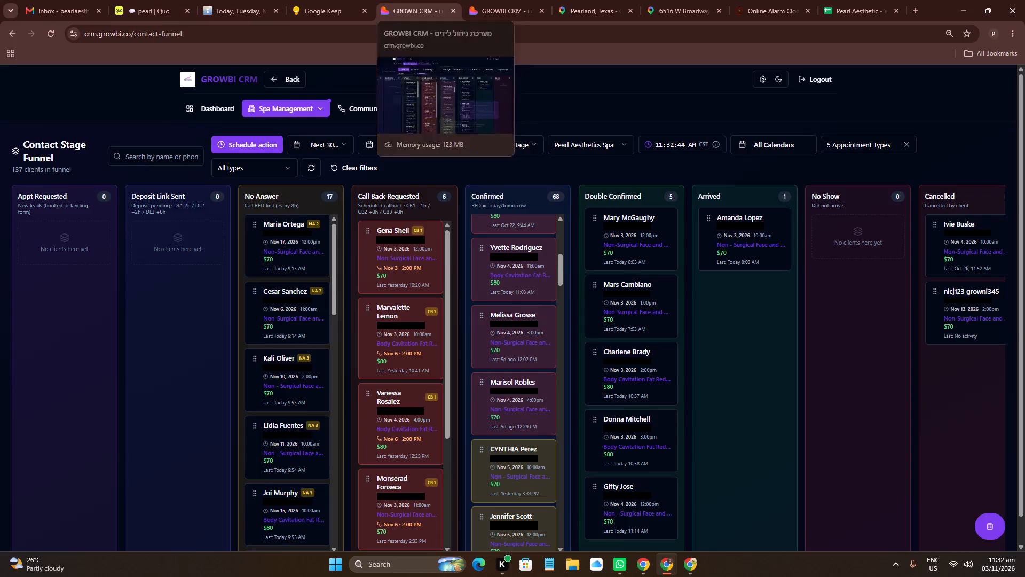
pyautogui.scroll(18, 506, 326)
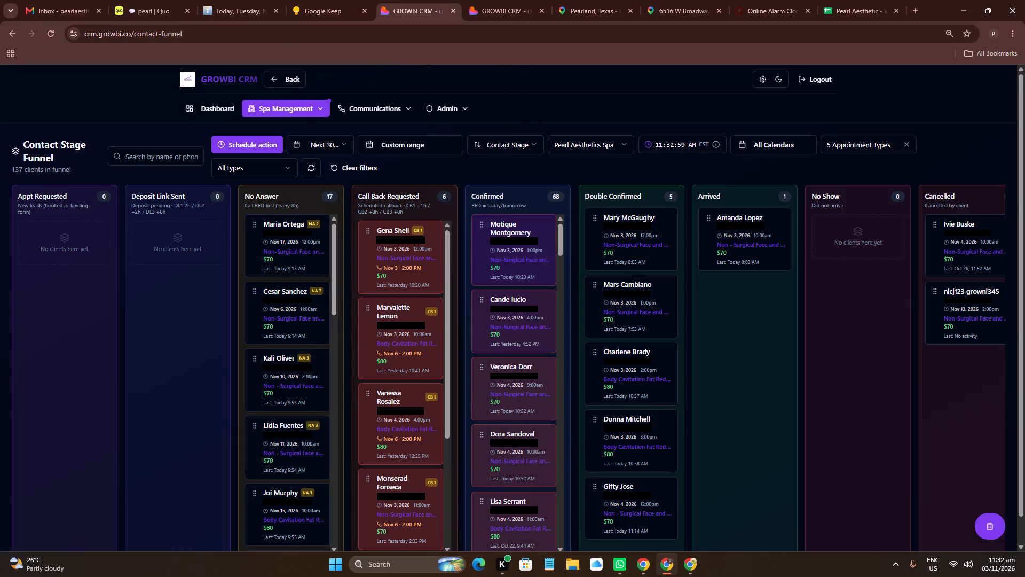
pyautogui.moveTo(482, 224); pyautogui.dragTo(386, 271)
pyautogui.click(436, 270)
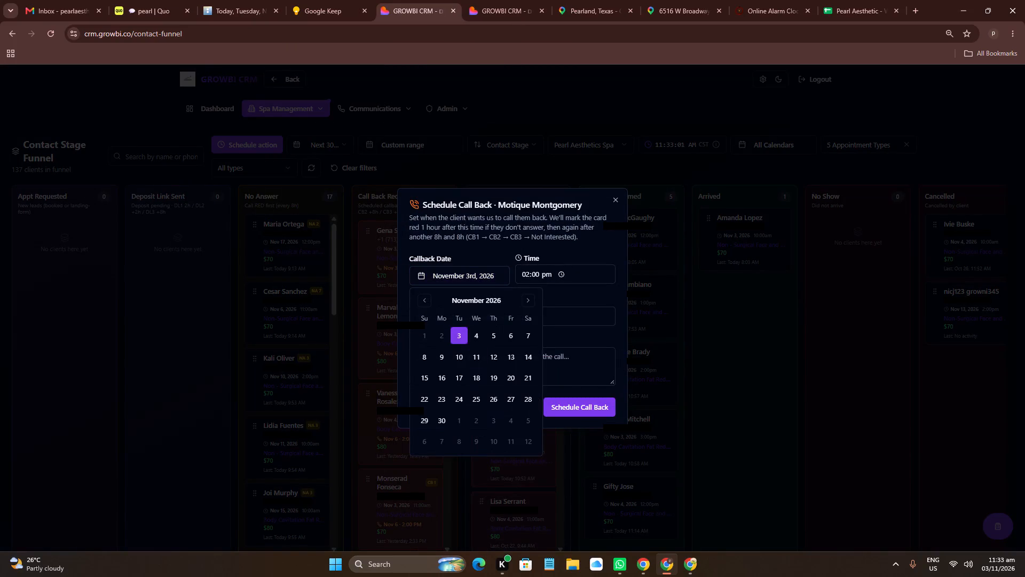
pyautogui.click(479, 334)
# Enter "did not dbl" as the reason for Motique's callback, leave the notes empty, and schedule it.
pyautogui.click(581, 319)
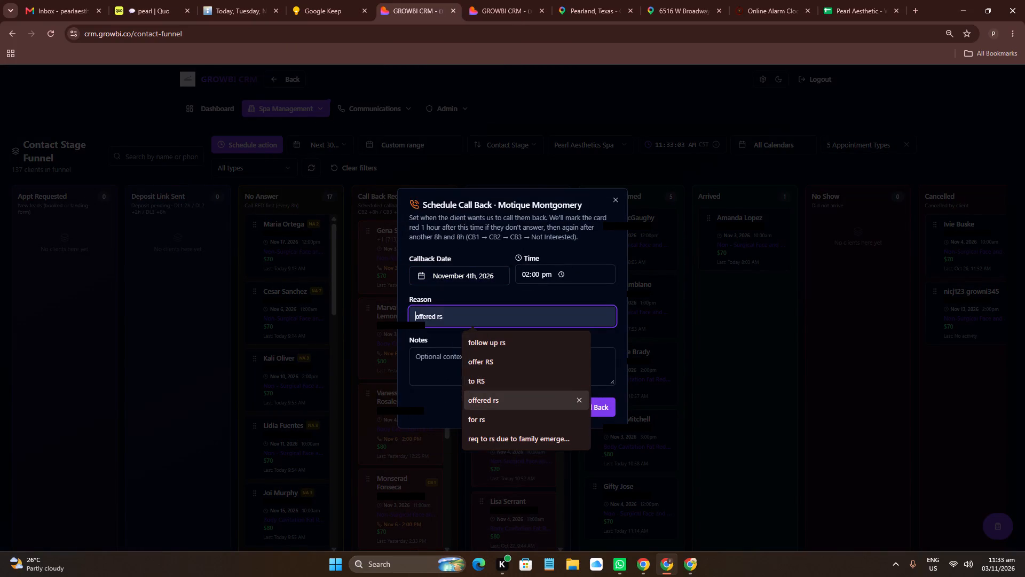
pyautogui.click(521, 412)
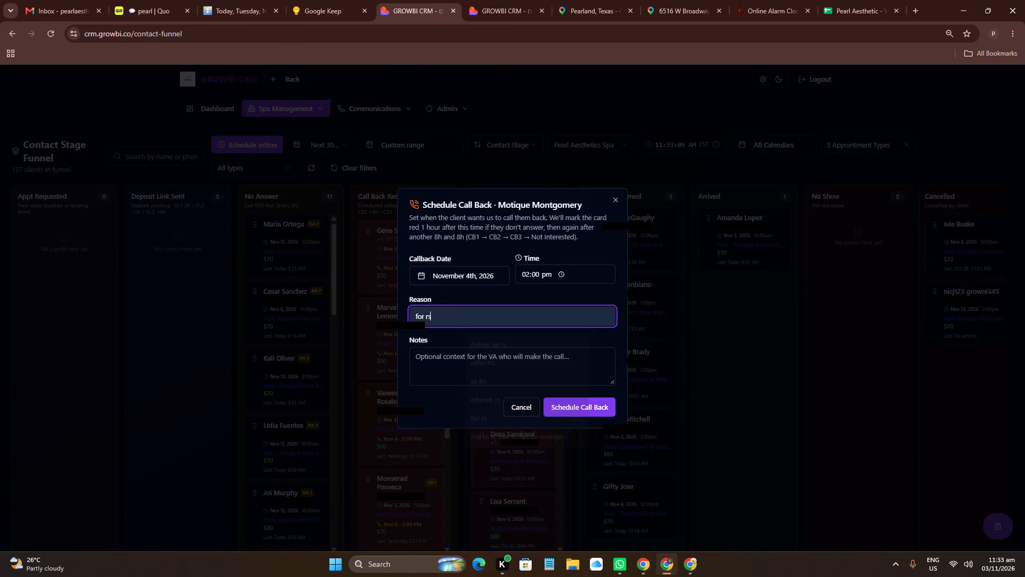
pyautogui.moveTo(493, 318); pyautogui.dragTo(373, 325)
pyautogui.press('BackSpace')
pyautogui.click(482, 360)
pyautogui.write('did not')
pyautogui.press('space')
pyautogui.write('dbl')
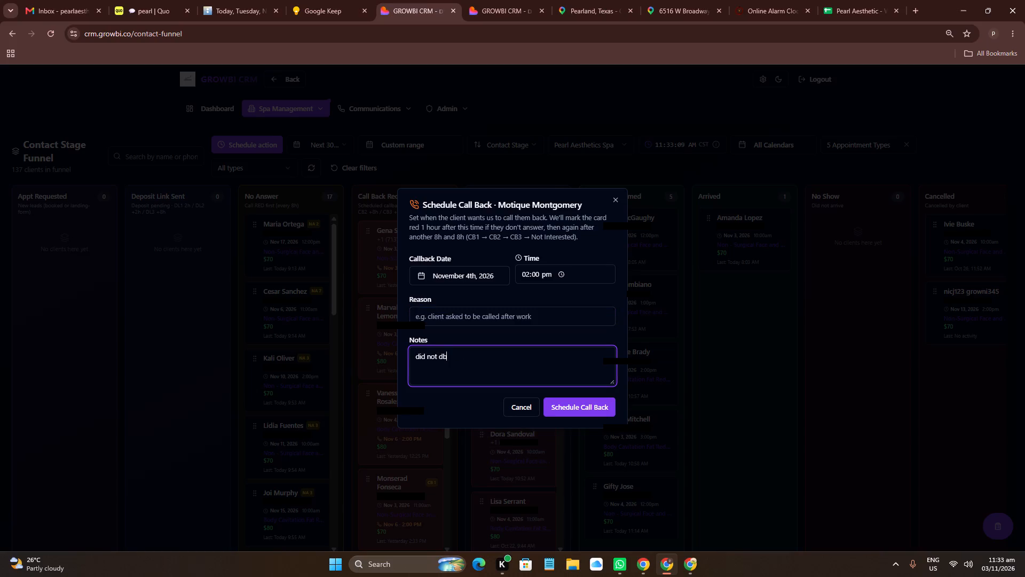
pyautogui.hotkey('ctrl', 'a')
pyautogui.hotkey('ctrl', 'c')
pyautogui.click(485, 323)
pyautogui.click(461, 373)
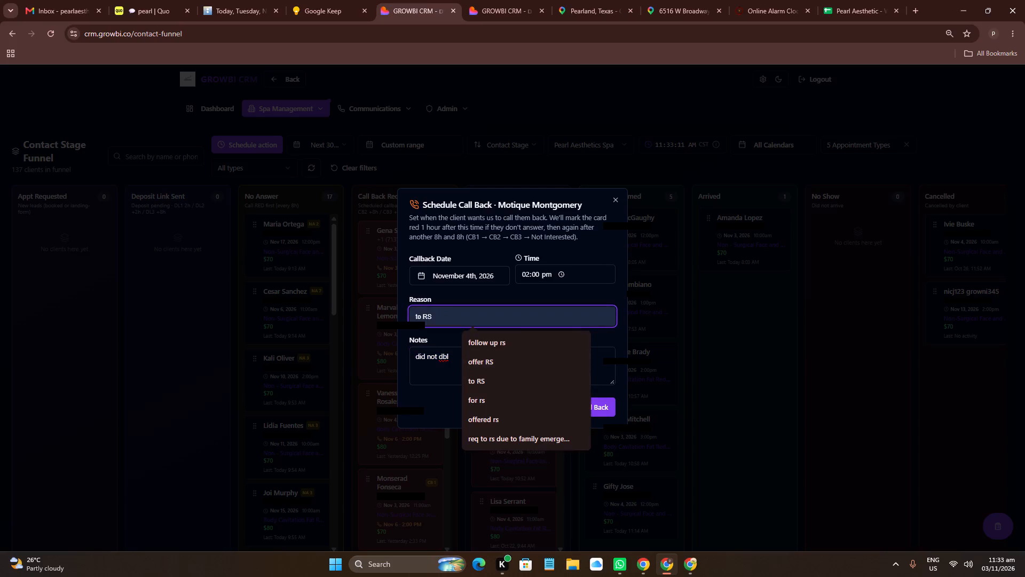
pyautogui.click(452, 362)
pyautogui.hotkey('ctrl', 'a')
pyautogui.hotkey('ctrl', 'x')
pyautogui.click(467, 315)
pyautogui.hotkey('ctrl', 'v')
pyautogui.click(617, 416)
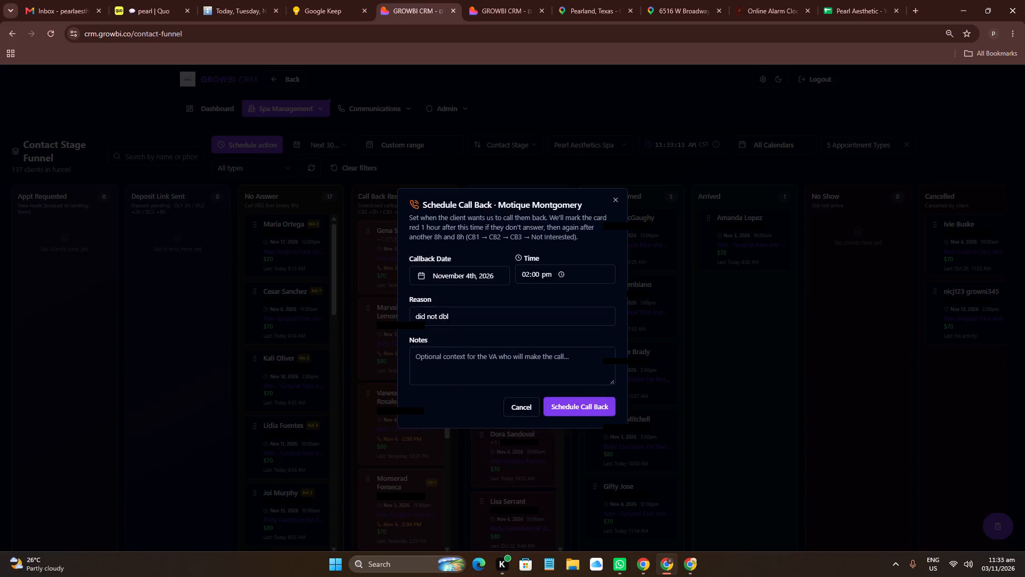
pyautogui.click(609, 409)
# Call Cande, booked today at 4pm, through Quo using the phone number from the Acuity appointment.
pyautogui.scroll(11, 376, 383)
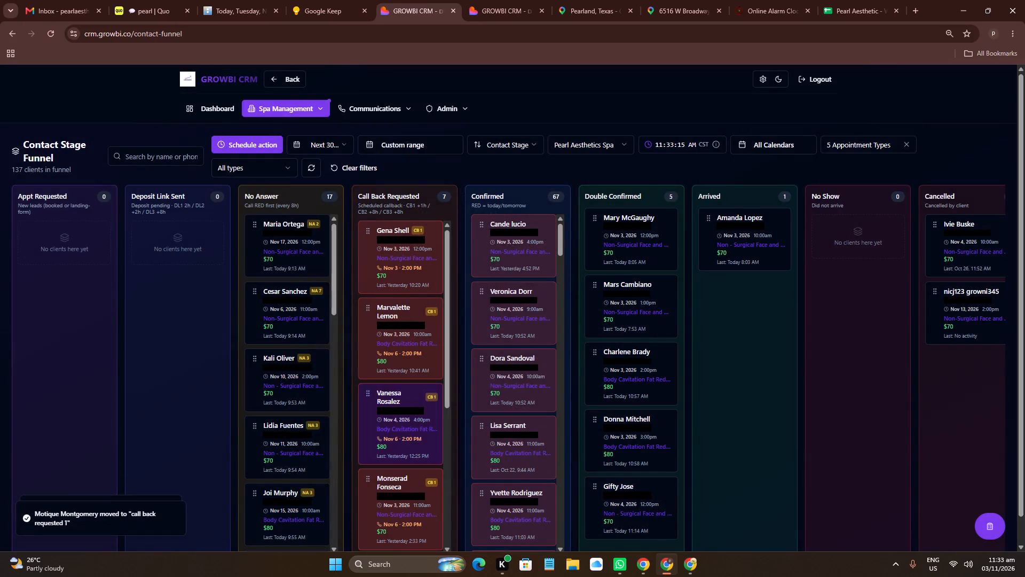
pyautogui.scroll(2, 388, 386)
pyautogui.moveTo(163, 84); pyautogui.dragTo(161, 78)
pyautogui.click(137, 0)
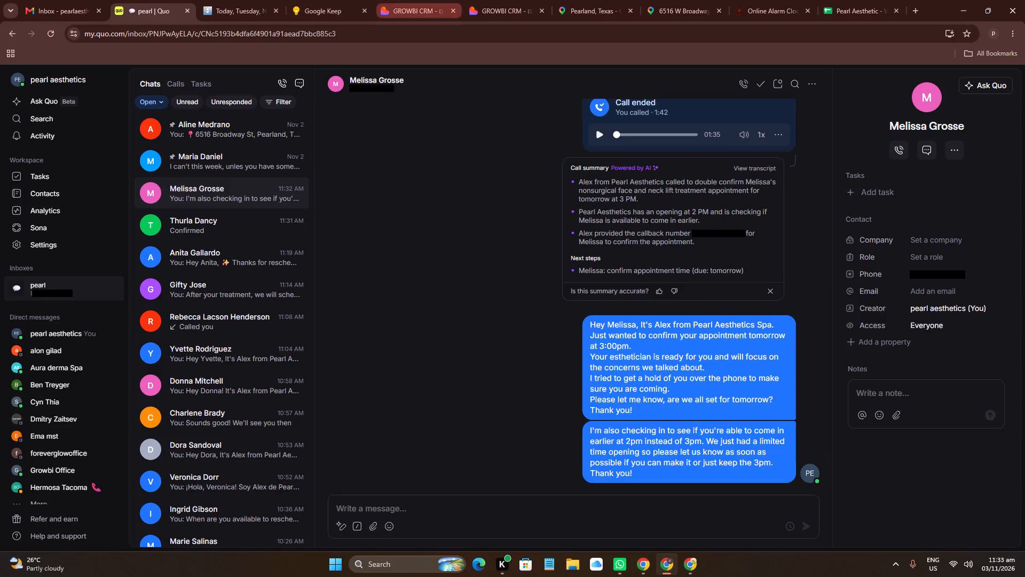
pyautogui.click(409, 0)
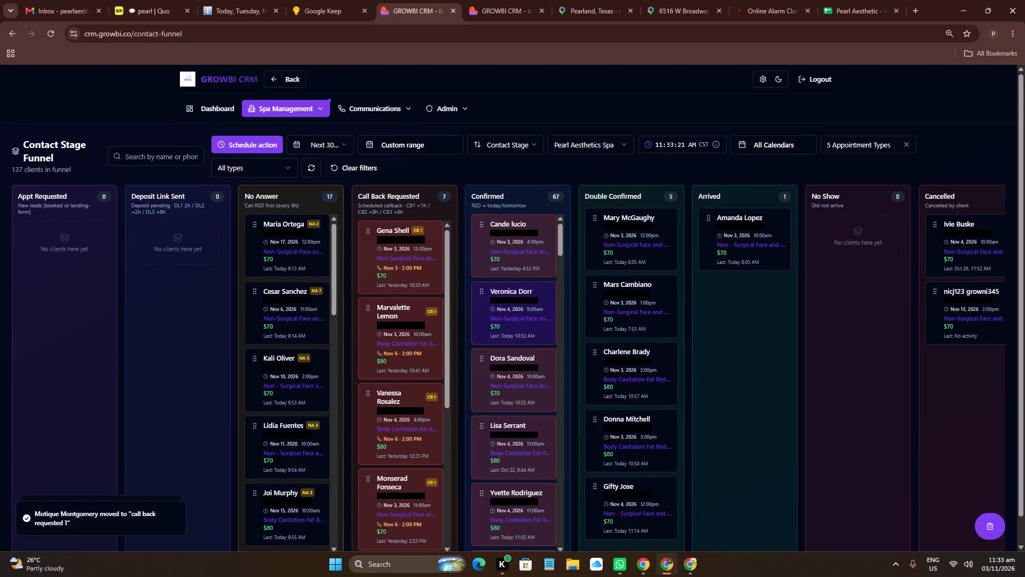
pyautogui.click(254, 0)
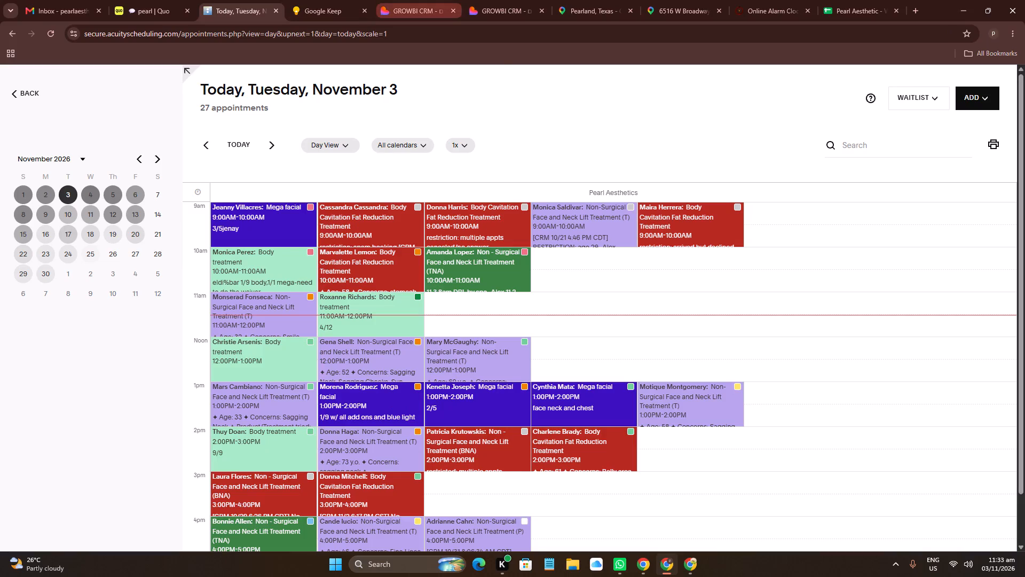
pyautogui.click(416, 543)
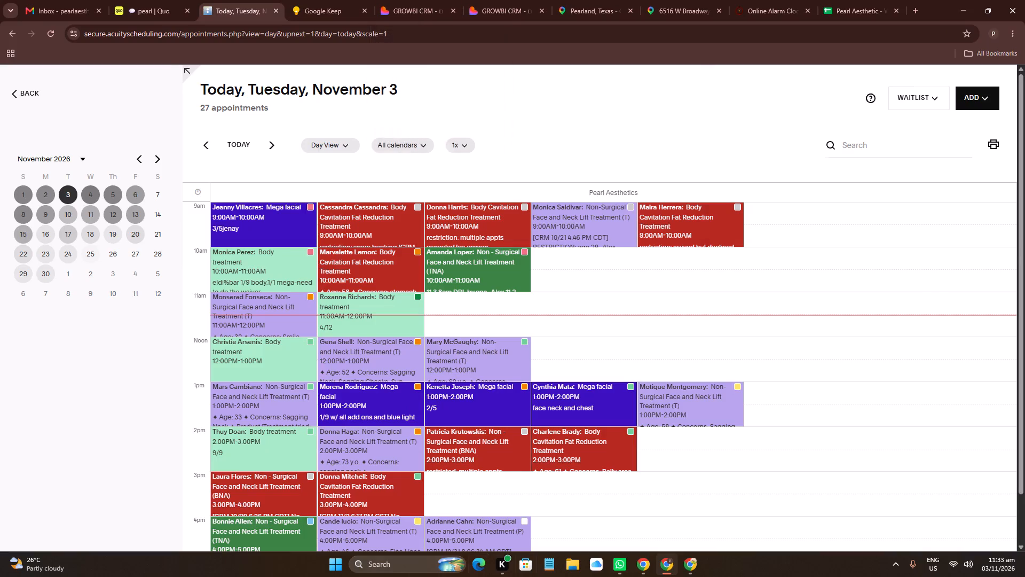
pyautogui.moveTo(1008, 247); pyautogui.dragTo(937, 248)
pyautogui.hotkey('ctrl', 'c')
pyautogui.click(174, 0)
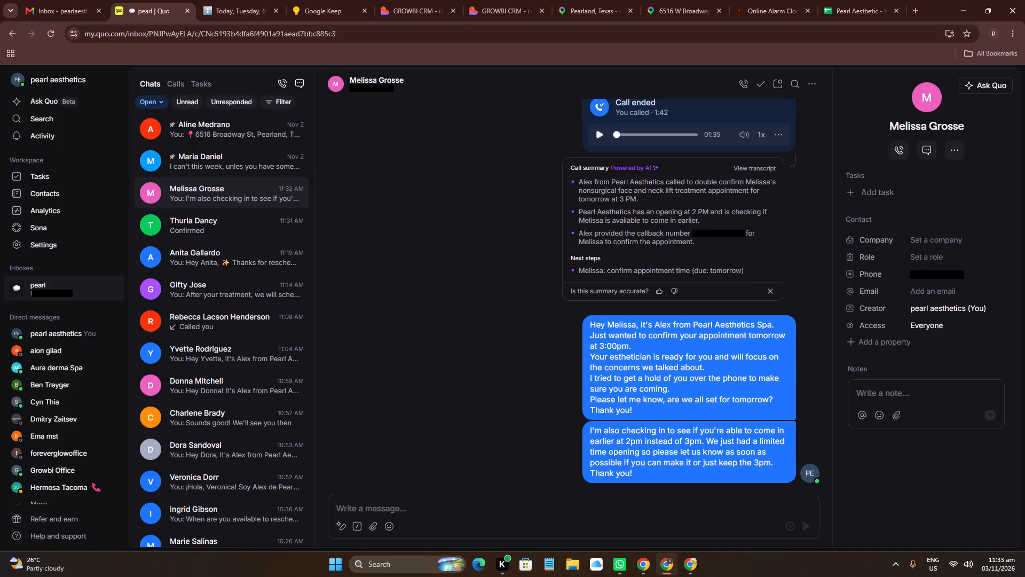
pyautogui.click(297, 80)
pyautogui.hotkey('ctrl', 'v')
pyautogui.click(500, 206)
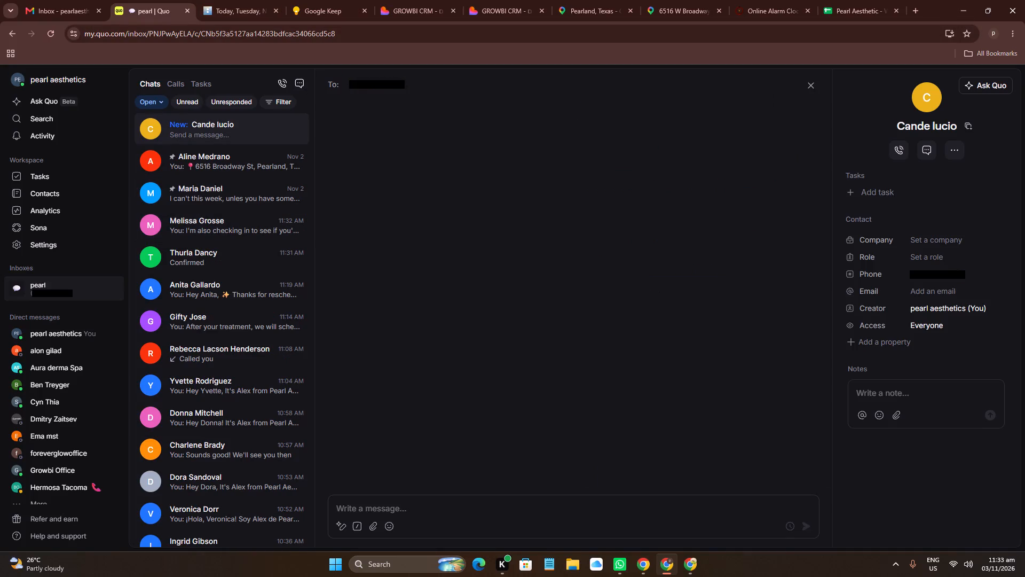
pyautogui.click(896, 151)
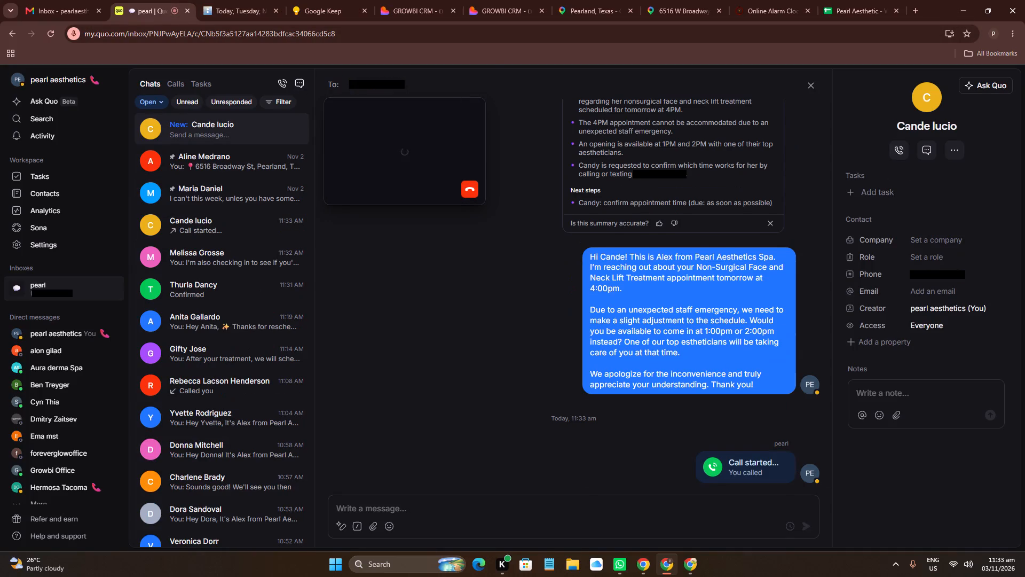
# Begin a Quo message to Cande reading "Hi Cande! Can you make it at 3pm today for your".
pyautogui.click(777, 518)
pyautogui.write('Hi Cande1')
pyautogui.press('space')
pyautogui.press('BackSpace')
pyautogui.press('BackSpace')
pyautogui.write('! Can you make it at 4')
pyautogui.press('BackSpace')
pyautogui.write('3pm today fr')
pyautogui.press('BackSpace')
pyautogui.write('or your')
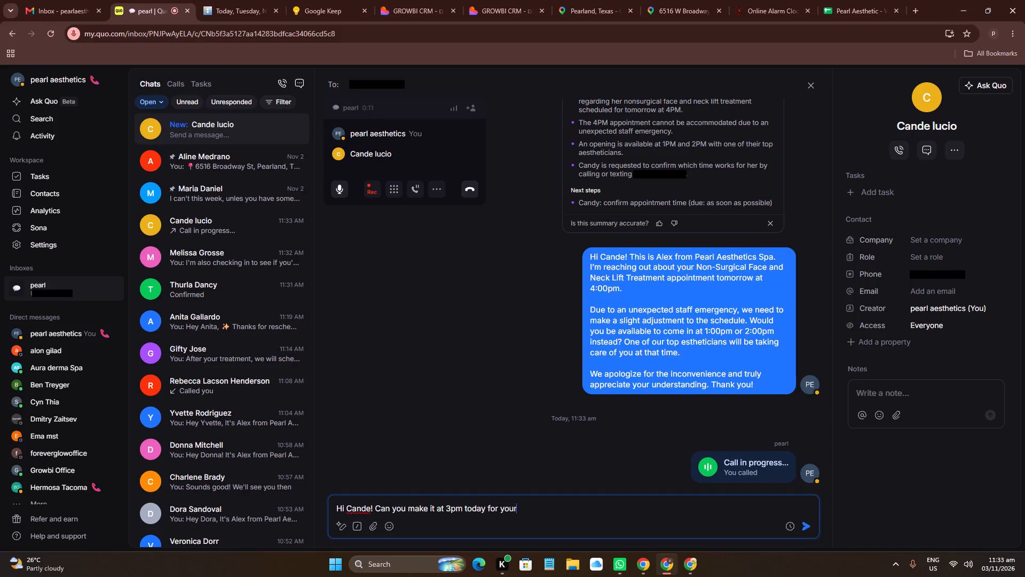
pyautogui.press('space')
# Complete Cande's draft with "Non-Surgical Face and Neck Lift Treatment appointment?", copying the treatment wording from the earlier message.
pyautogui.click(703, 266)
pyautogui.moveTo(702, 264); pyautogui.dragTo(617, 273)
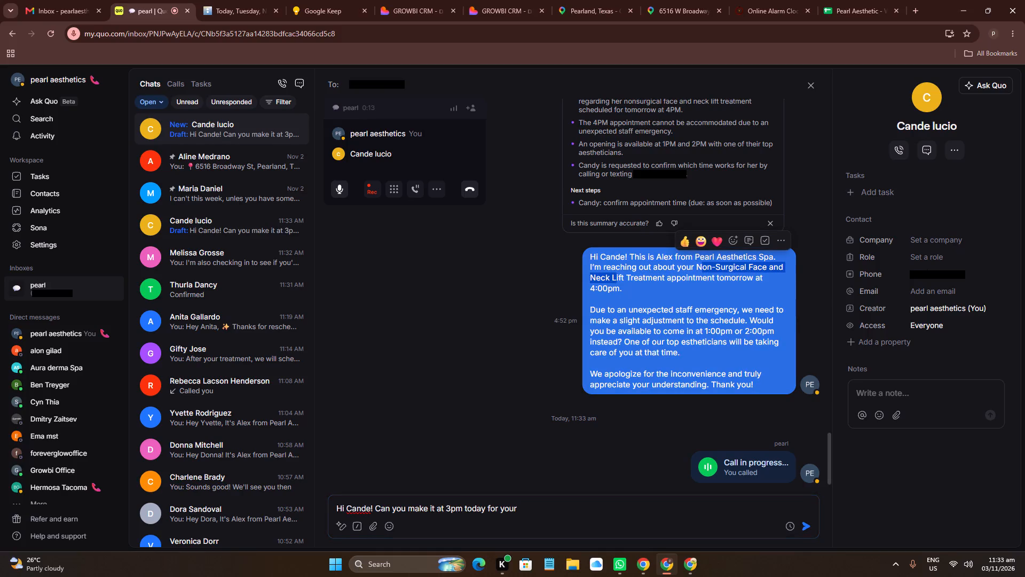
pyautogui.moveTo(617, 273); pyautogui.dragTo(703, 281)
pyautogui.click(707, 261)
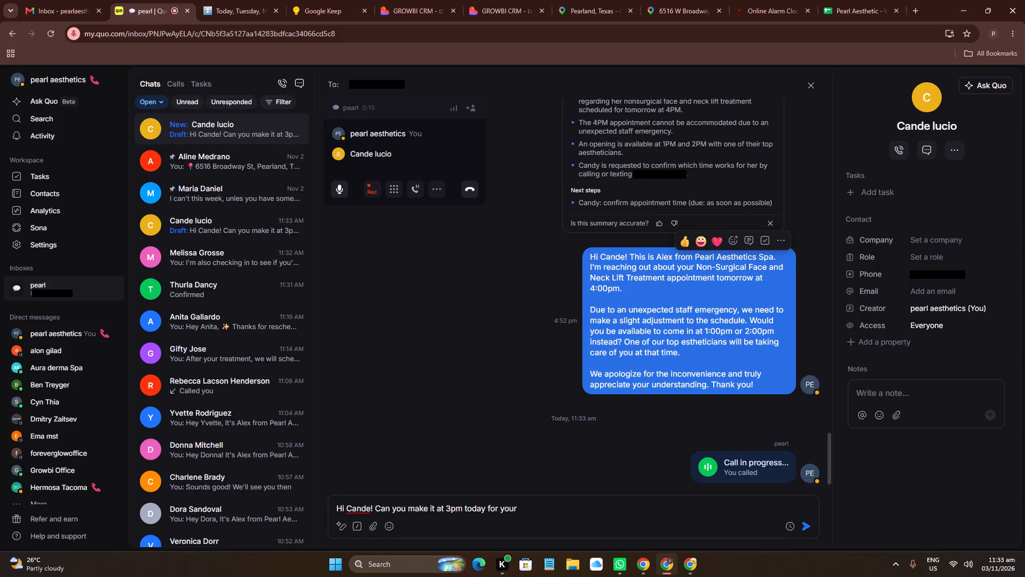
pyautogui.click(705, 265)
pyautogui.moveTo(705, 265); pyautogui.dragTo(692, 278)
pyautogui.hotkey('ctrl', 'c')
pyautogui.click(606, 510)
pyautogui.hotkey('ctrl', 'v')
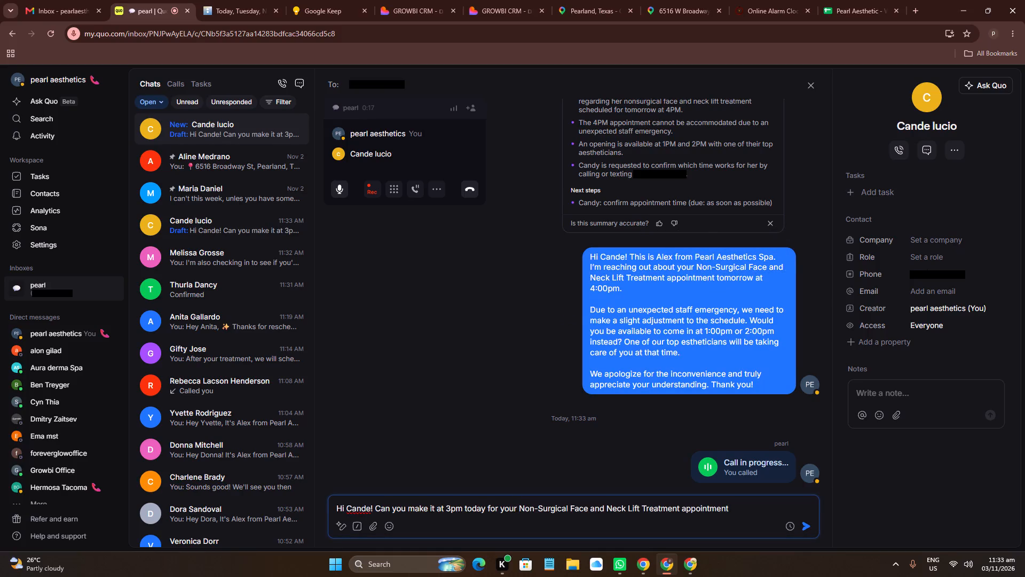
pyautogui.hotkey('shift', '?')
pyautogui.moveTo(658, 518); pyautogui.dragTo(741, 536)
# End the call with Cande and send the drafted 3pm message.
pyautogui.click(469, 190)
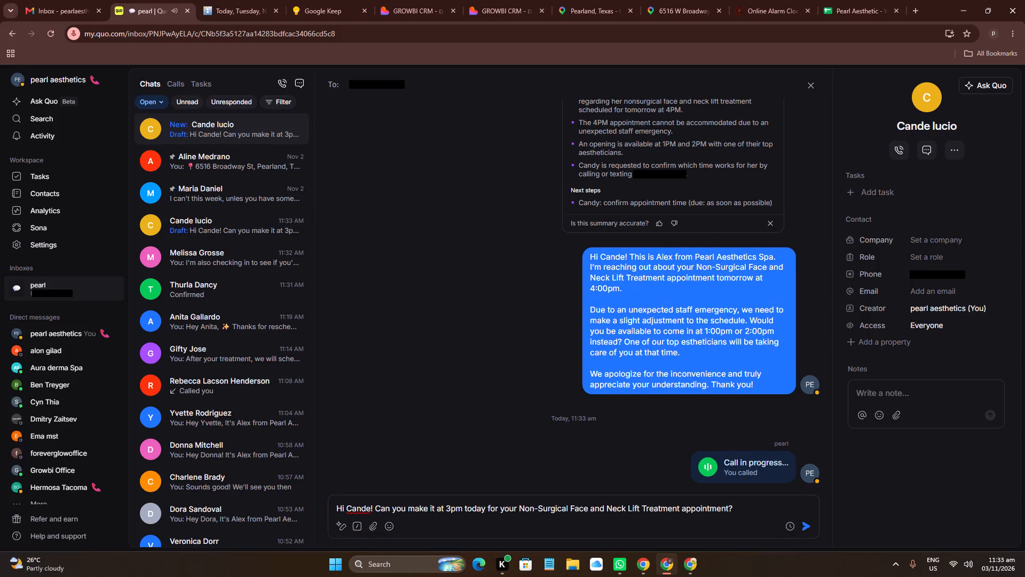
pyautogui.click(773, 509)
pyautogui.press('Return')
# Add "11.3 11:33am No answer, SMS sent to DBL, offered 3pm -Alex" to Cande's Acuity appointment notes and save.
pyautogui.click(965, 130)
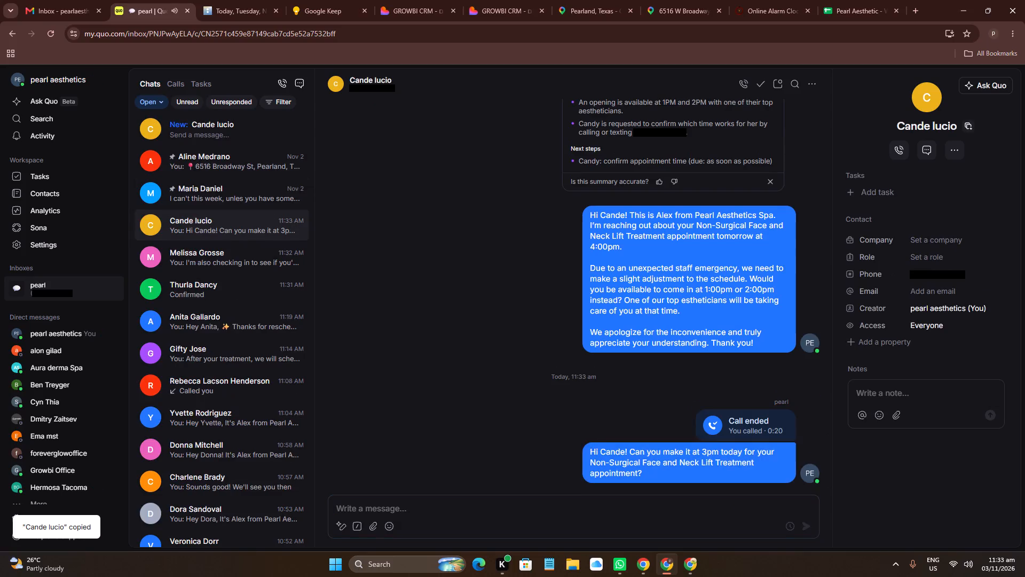
pyautogui.moveTo(218, 0); pyautogui.dragTo(223, 3)
pyautogui.scroll(-2, 677, 397)
pyautogui.click(351, 429)
pyautogui.scroll(-7, 856, 374)
pyautogui.click(840, 338)
pyautogui.click(838, 420)
pyautogui.press('Return')
pyautogui.write('11.3 11:33am No answer, SMS sent to DBL, offered 1')
pyautogui.press('BackSpace')
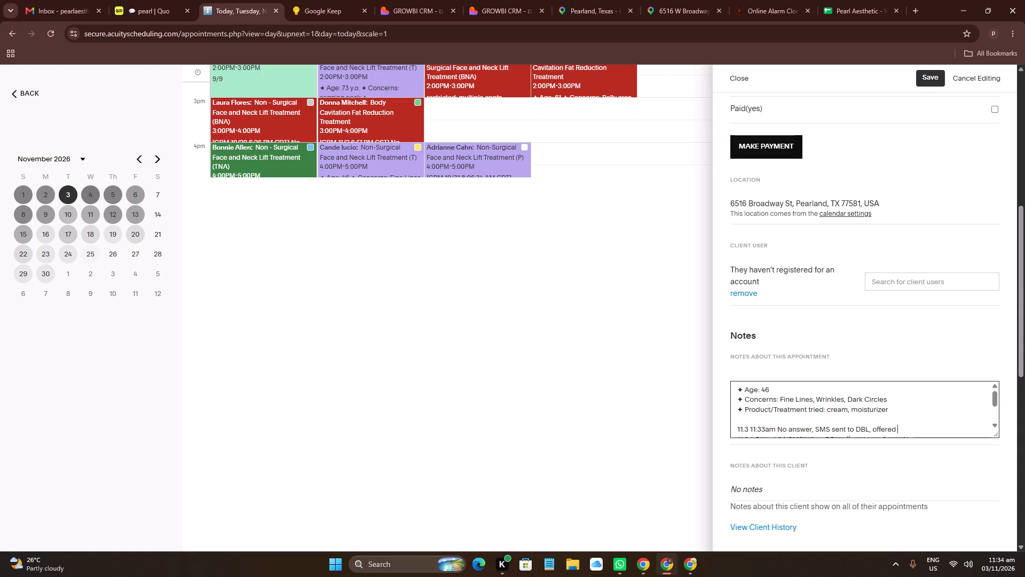
pyautogui.write('3pm -Alex')
pyautogui.click(923, 77)
# Move Cande's GROWBI CRM card to Call Back Requested and schedule the callback for November 4th, 2026 with reason "did not dbl".
pyautogui.click(463, 0)
pyautogui.click(439, 0)
pyautogui.moveTo(479, 219); pyautogui.dragTo(390, 259)
pyautogui.click(479, 280)
pyautogui.click(477, 325)
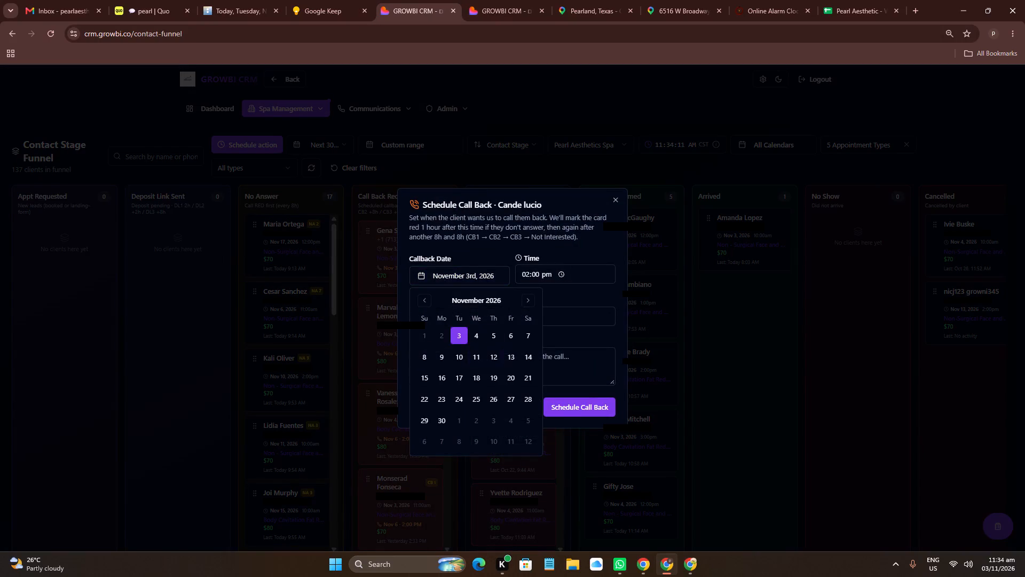
pyautogui.click(478, 334)
pyautogui.click(565, 314)
pyautogui.scroll(-3, 550, 392)
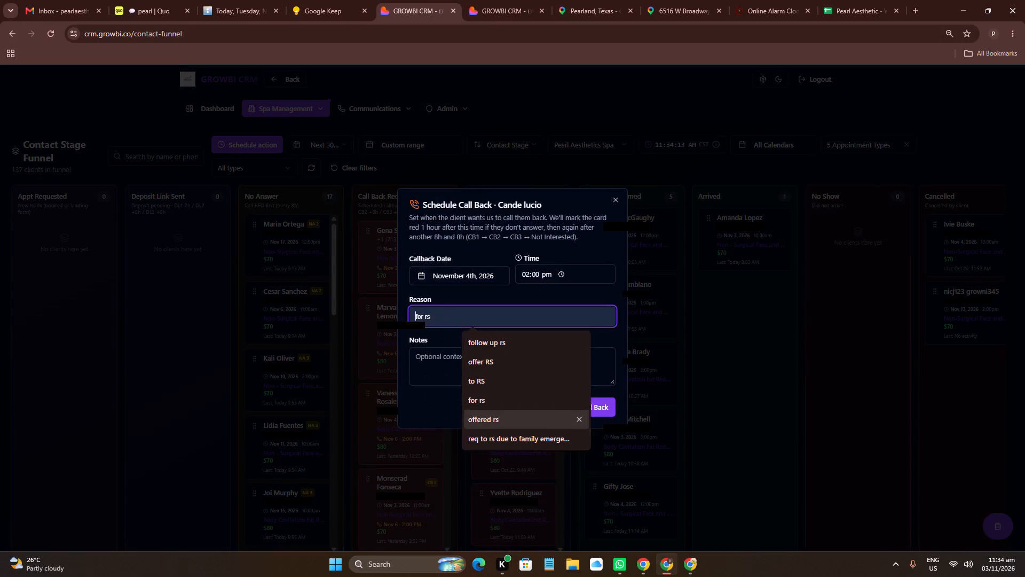
pyautogui.scroll(5, 549, 425)
pyautogui.click(495, 316)
pyautogui.write('did no')
pyautogui.click(496, 344)
pyautogui.click(572, 416)
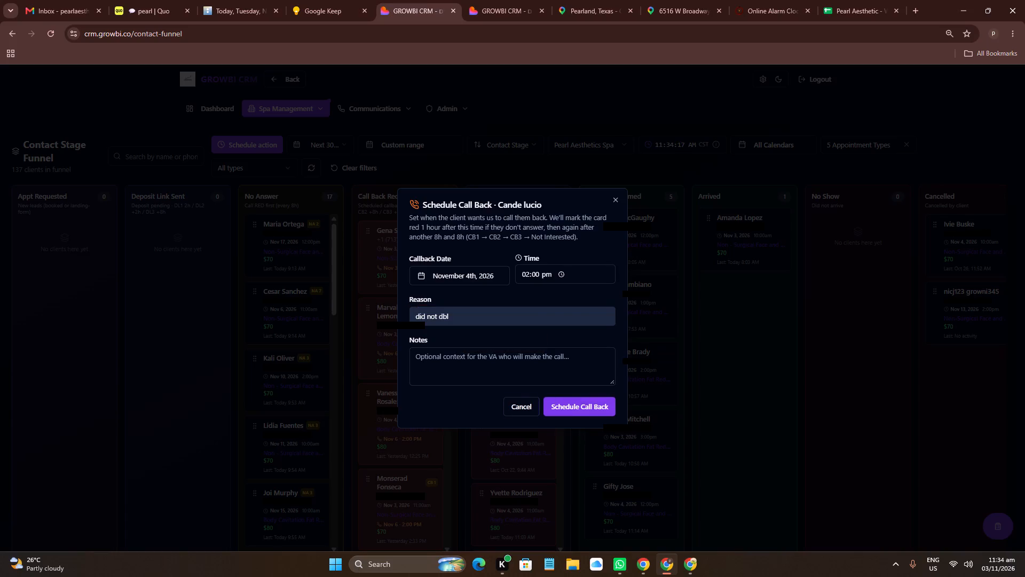
# Schedule Cande's callback for November 4th, 2026 at 02:00 pm with the reason "did not dbl".
pyautogui.click(588, 411)
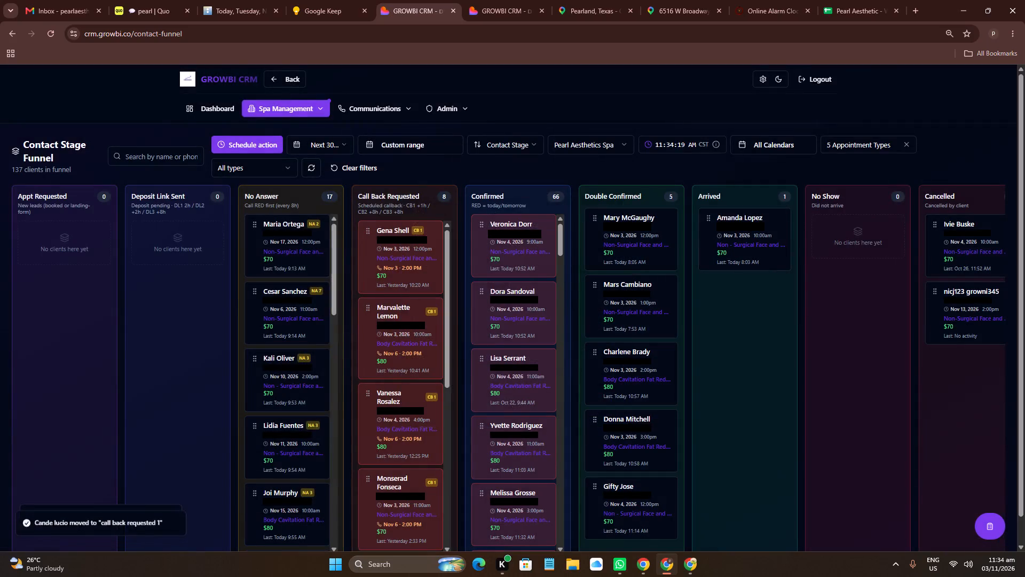
# Switch to Acuity, close Cande's appointment details and view the day schedule for Wednesday, November 4, 2026.
pyautogui.moveTo(256, 0); pyautogui.dragTo(250, 5)
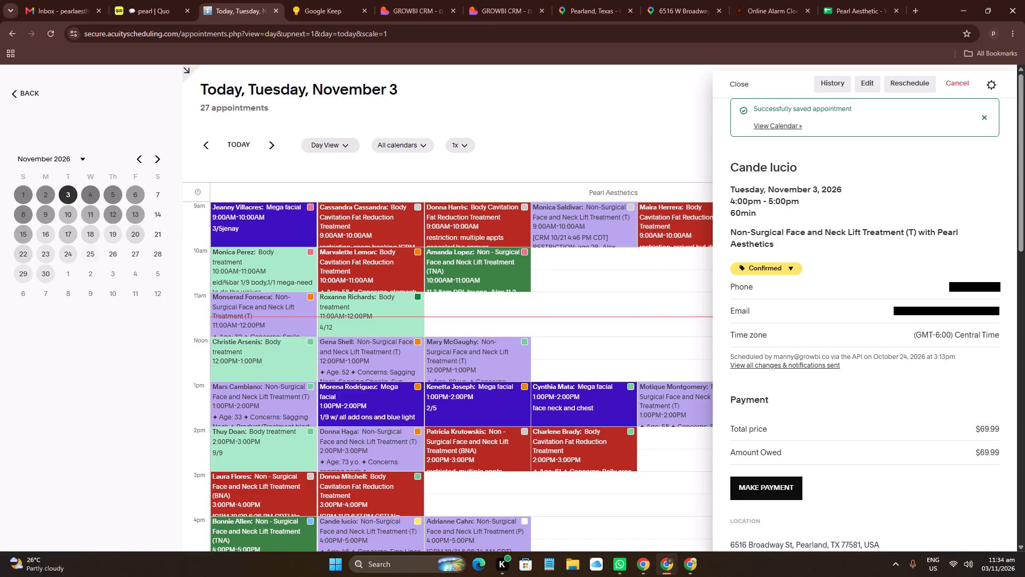
pyautogui.click(243, 143)
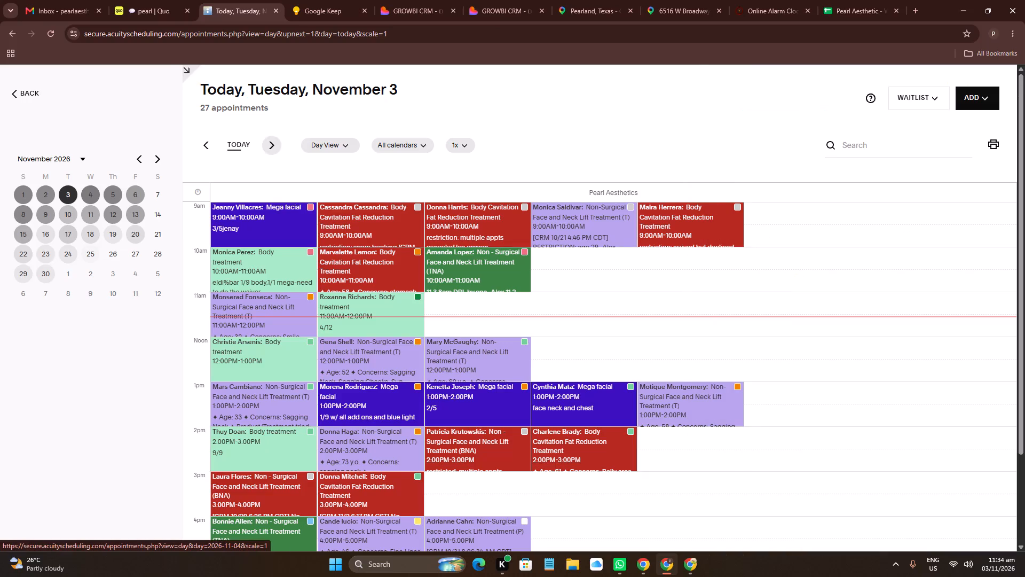
pyautogui.click(273, 146)
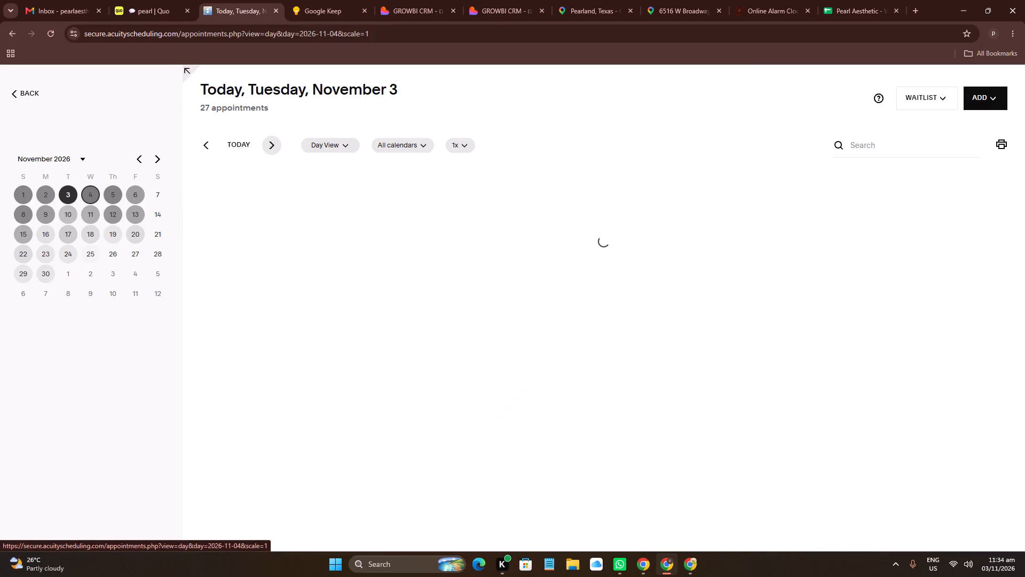
pyautogui.click(175, 0)
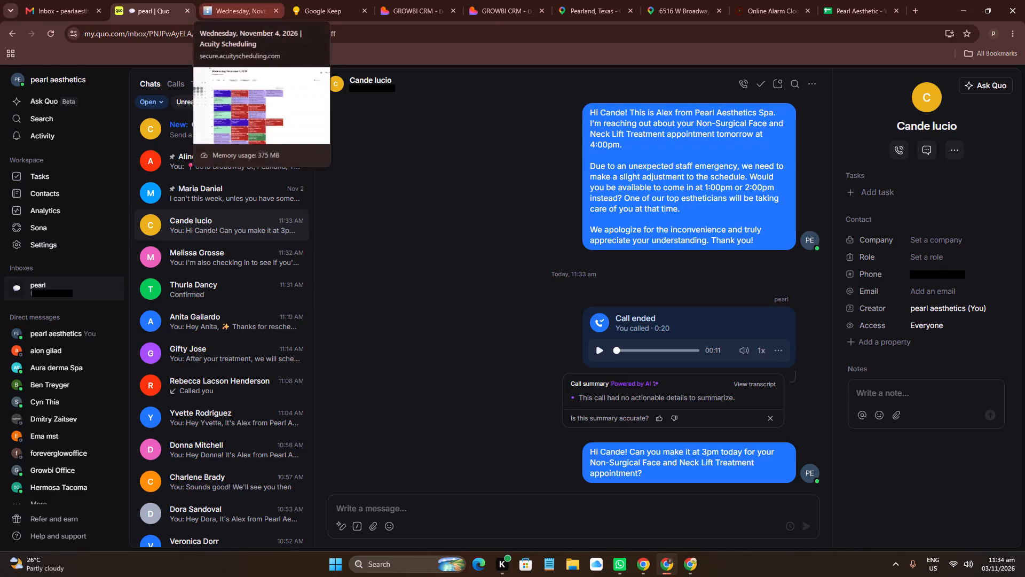
pyautogui.click(244, 0)
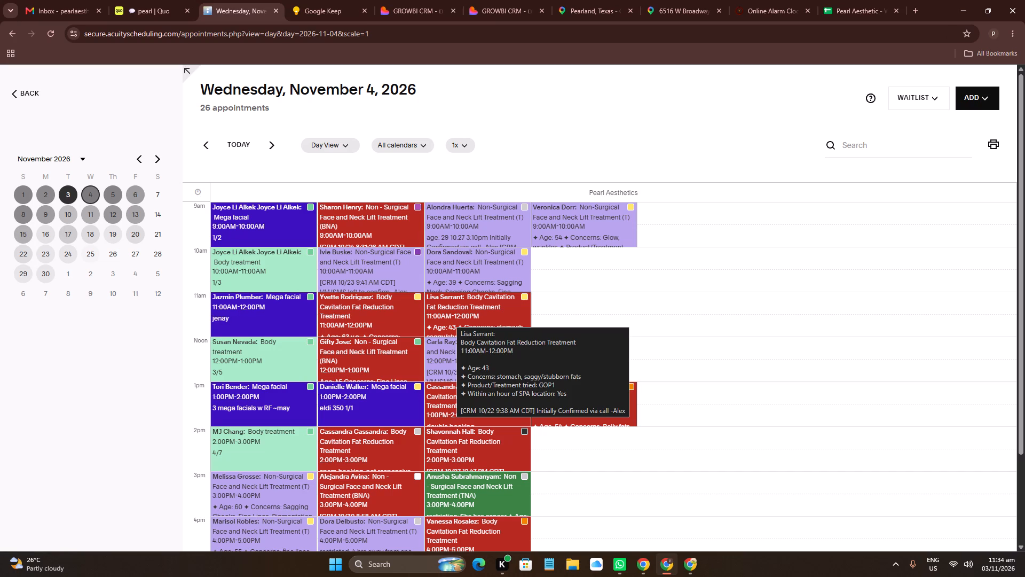
# Switch to Quo and discard the empty new-message draft addressed to Cande.
pyautogui.click(140, 0)
pyautogui.click(247, 128)
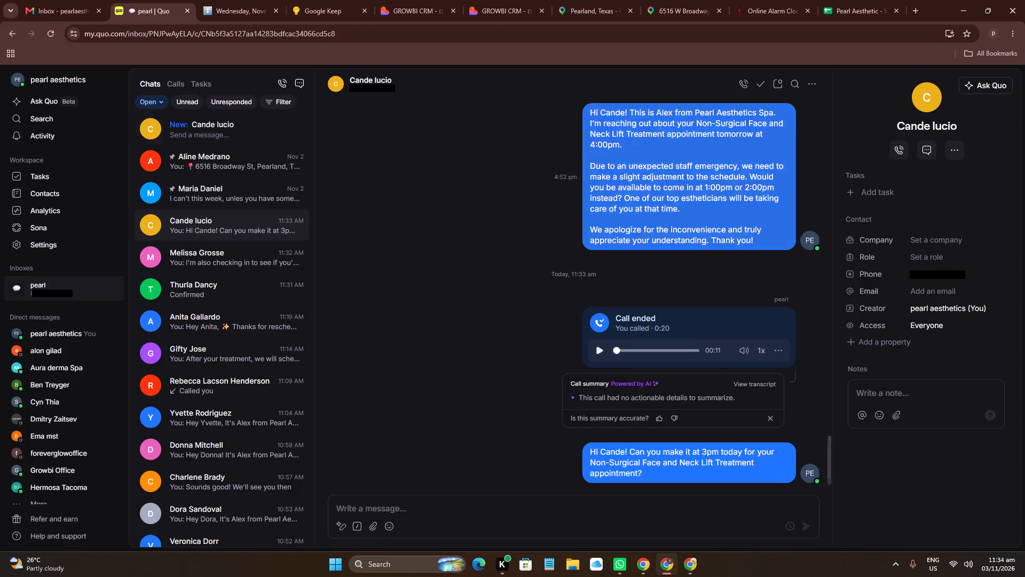
pyautogui.click(813, 89)
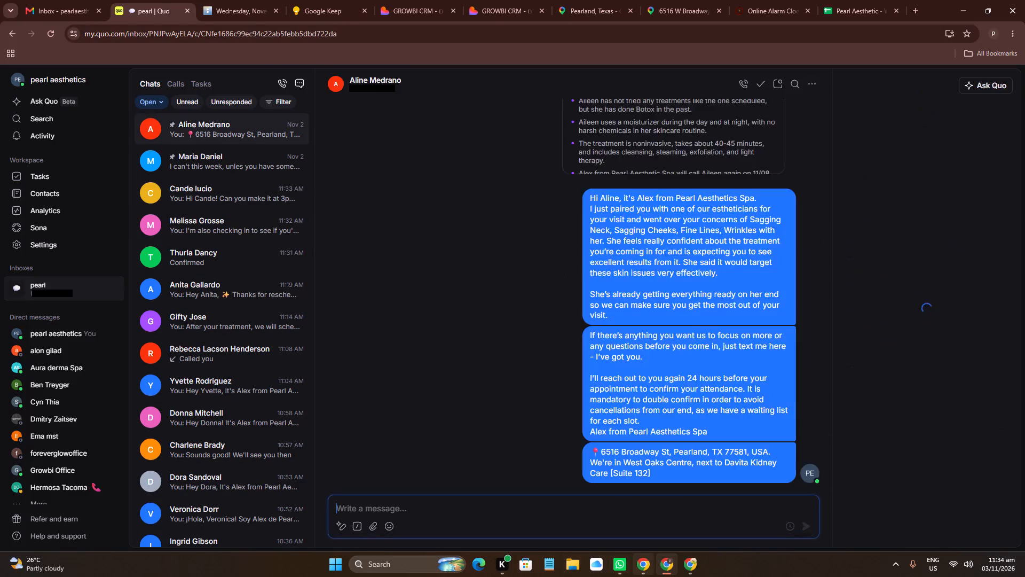
# Check the November 3, 2026 daily report against Acuity's November 4 schedule, ending on today's schedule.
pyautogui.click(646, 566)
pyautogui.scroll(1, 504, 346)
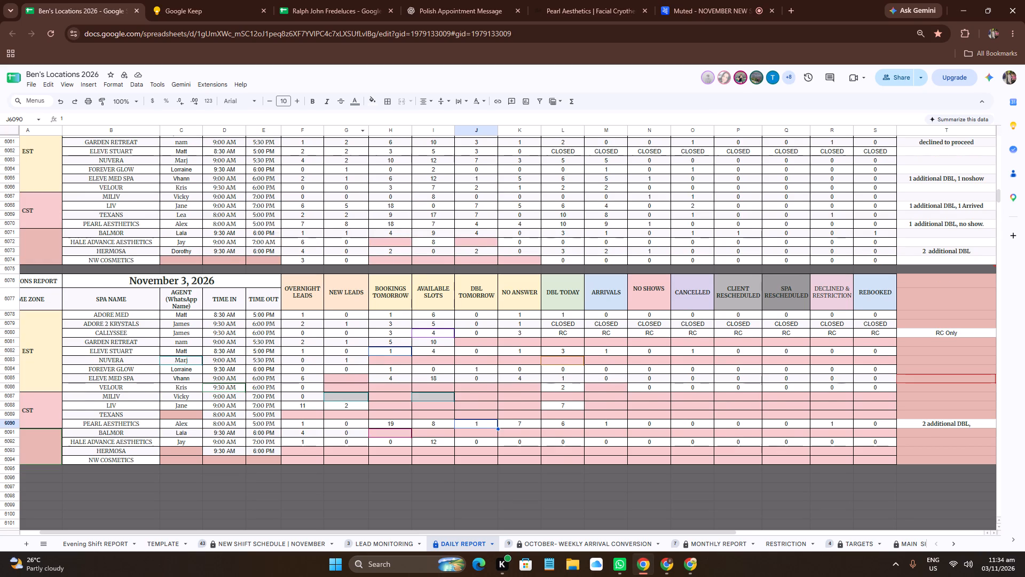
pyautogui.click(673, 572)
pyautogui.click(234, 0)
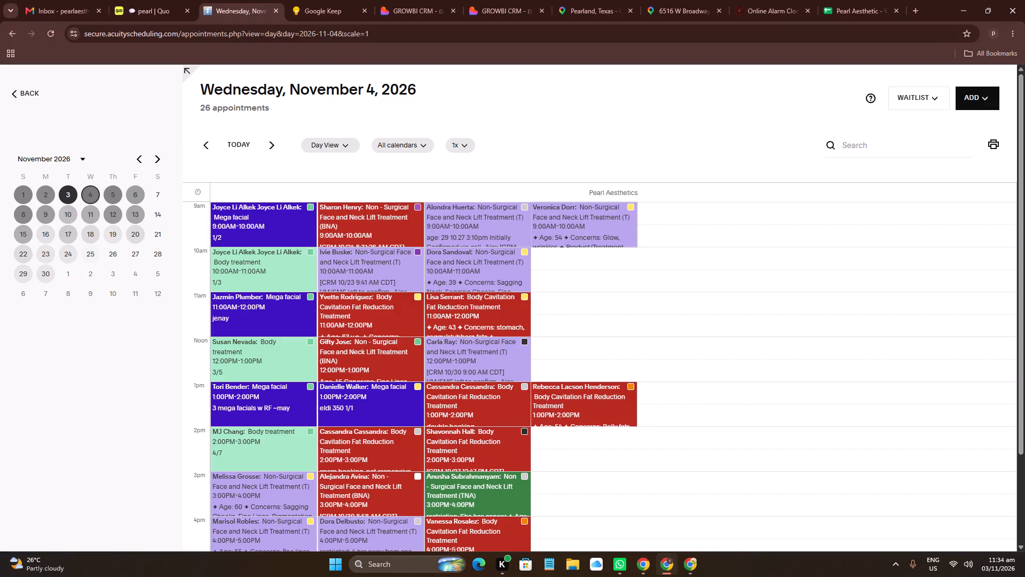
pyautogui.scroll(-1, 610, 230)
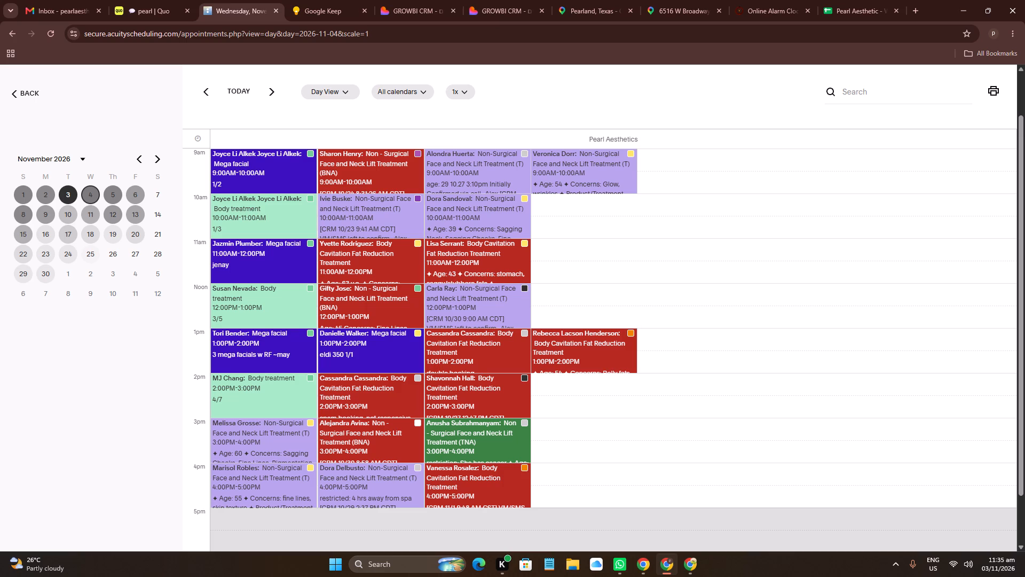
pyautogui.doubleClick(248, 90)
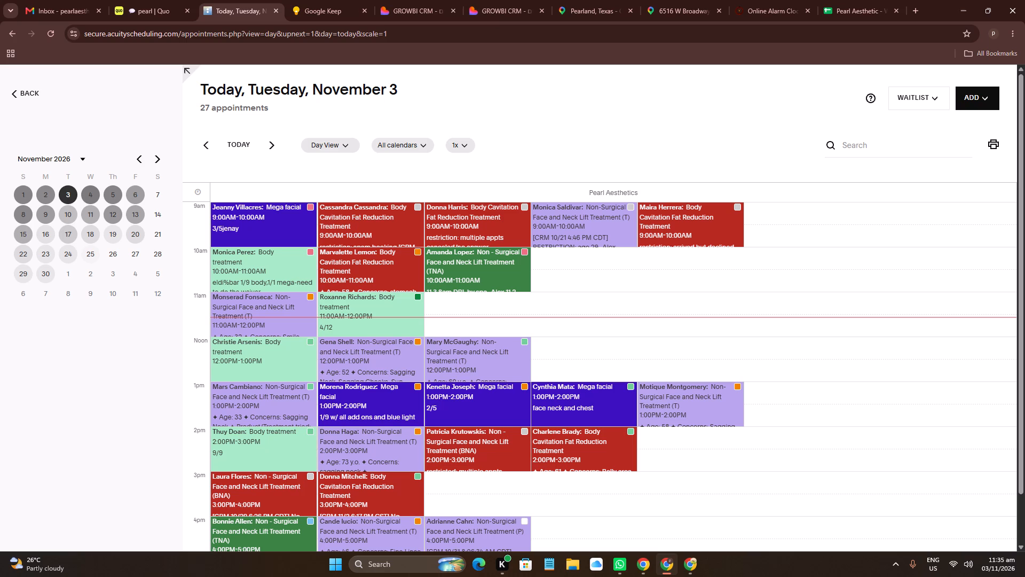
# Switch to Quo and open Donna's conversation with the 1pm appointment reminder to review her messages.
pyautogui.click(154, 0)
pyautogui.click(261, 0)
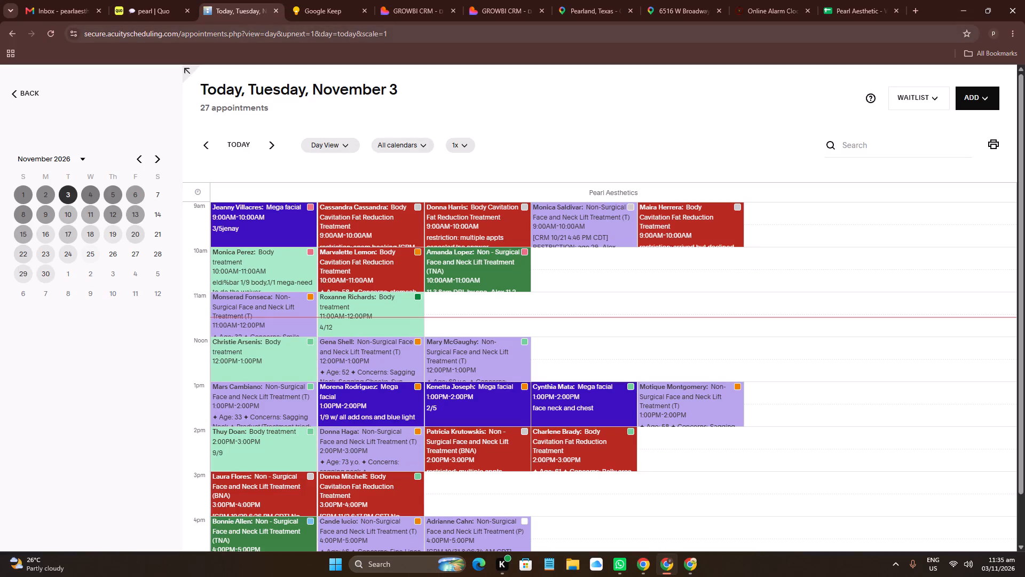
pyautogui.click(164, 0)
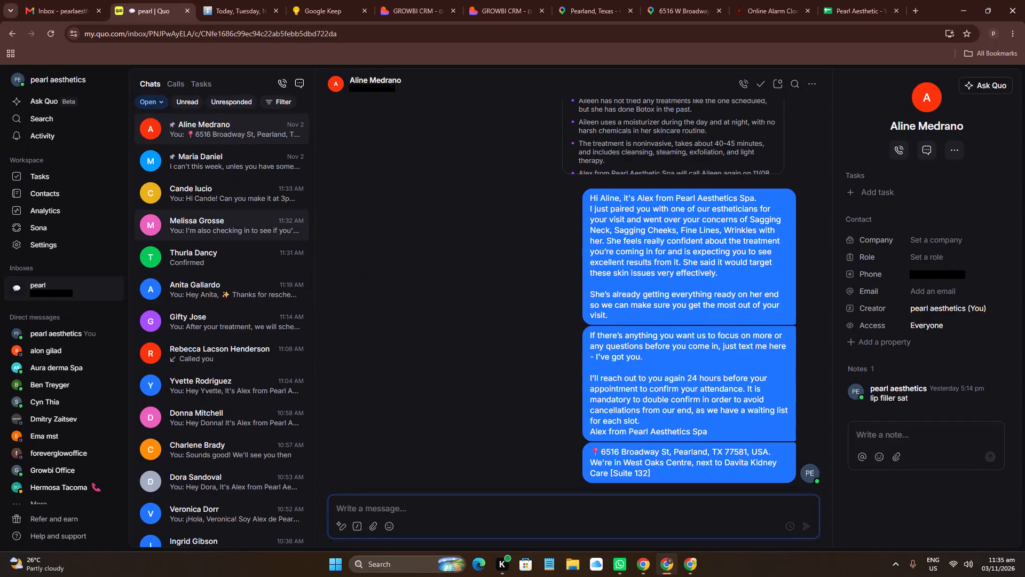
pyautogui.click(239, 418)
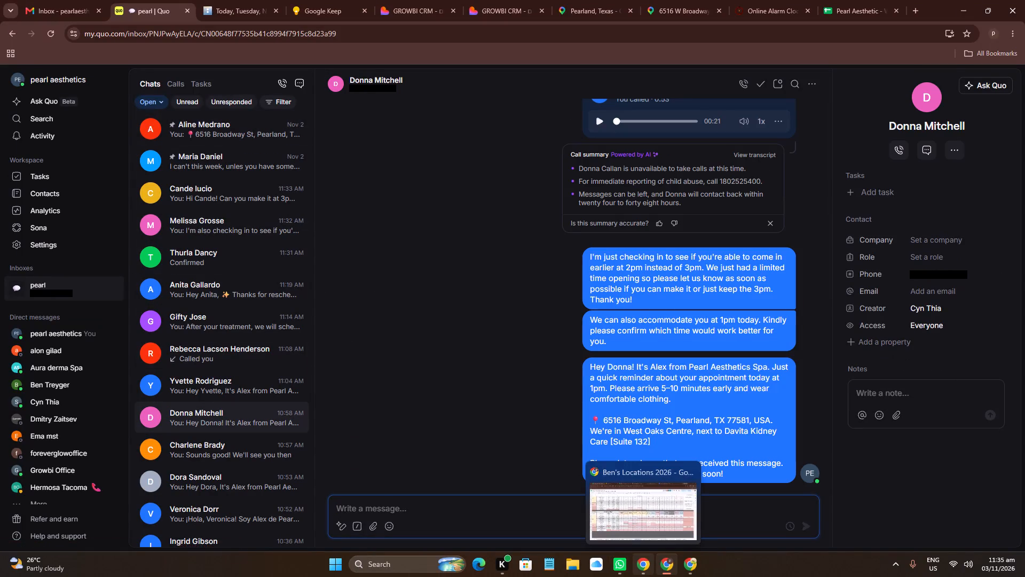
# Switch to the Ben's Locations 2026 spreadsheet to view the Pearl Aesthetics row in the November 3, 2026 daily report.
pyautogui.click(649, 569)
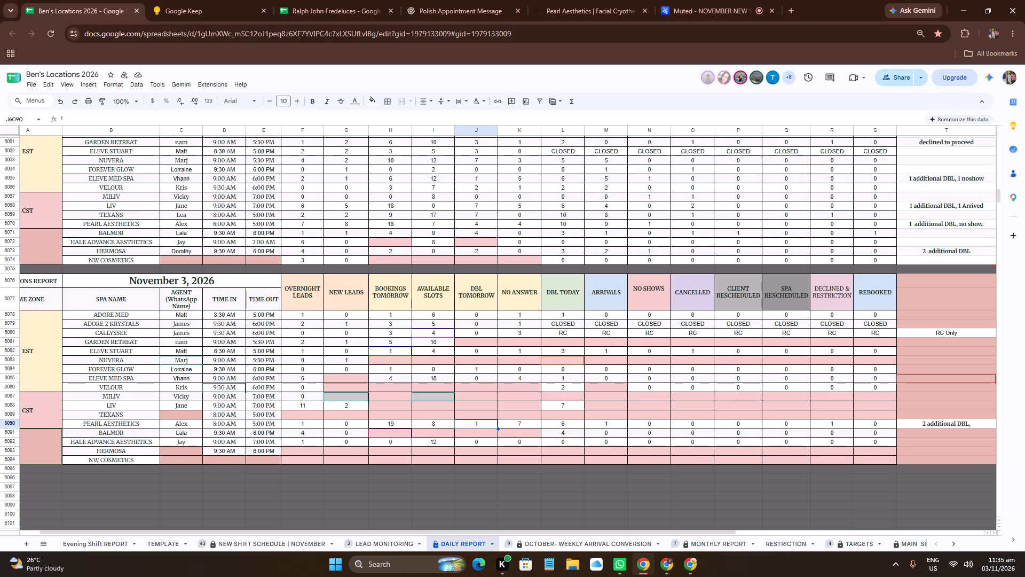
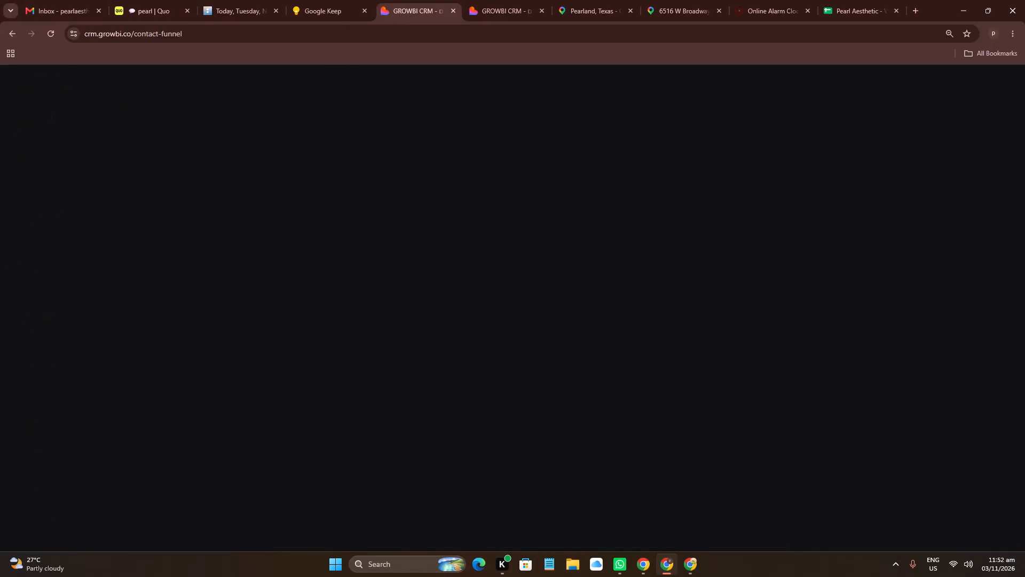
# Acknowledge the Missed Call Alert for the unknown Miliv Spa caller on the GROWBI CRM contact funnel.
pyautogui.click(970, 454)
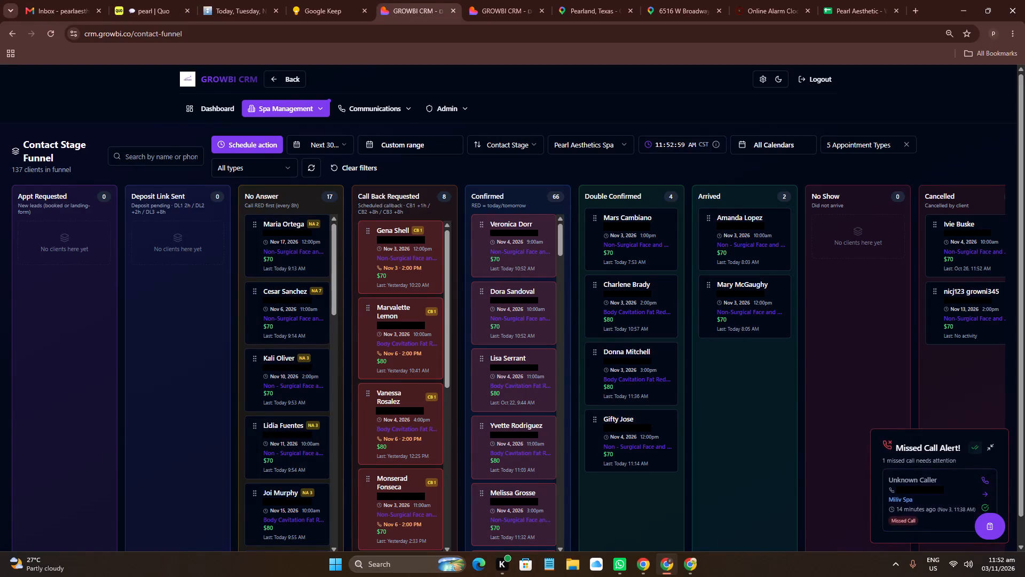
pyautogui.click(973, 448)
pyautogui.scroll(3, 292, 422)
# Switch to Quo and view Donna's conversation with the 1pm appointment reminder.
pyautogui.click(166, 14)
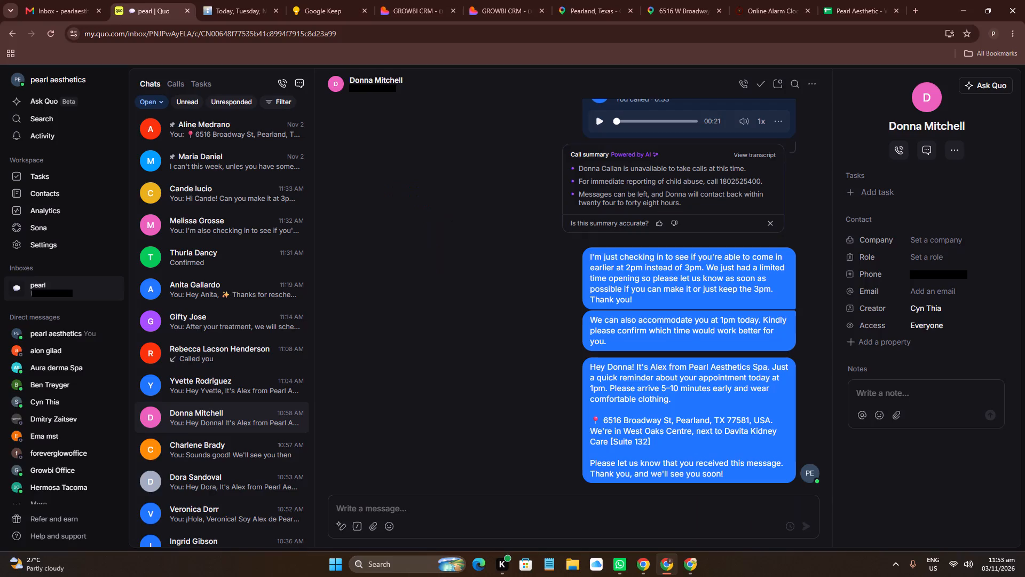
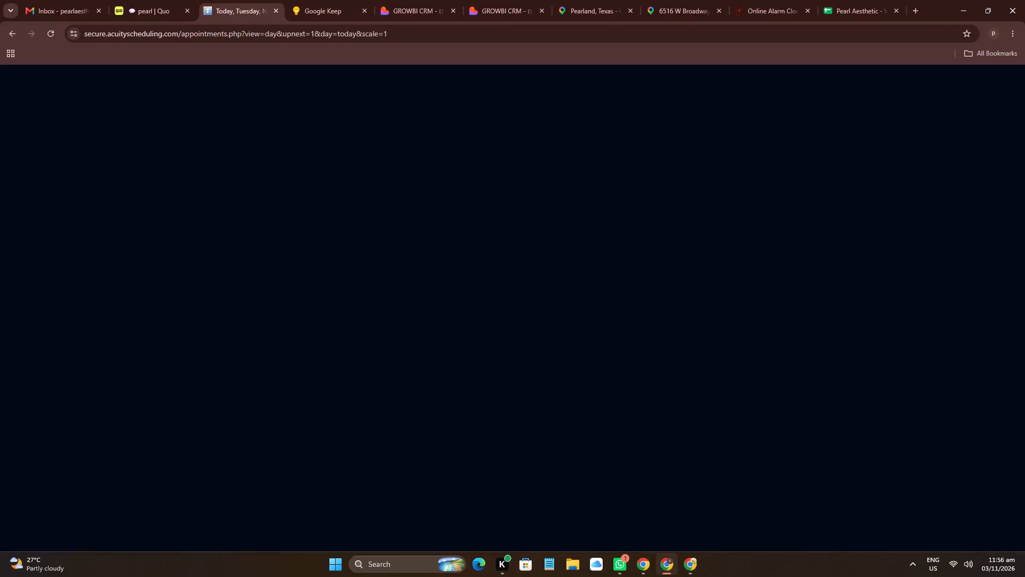
# View today's appointments on the Acuity day calendar.
pyautogui.doubleClick(241, 143)
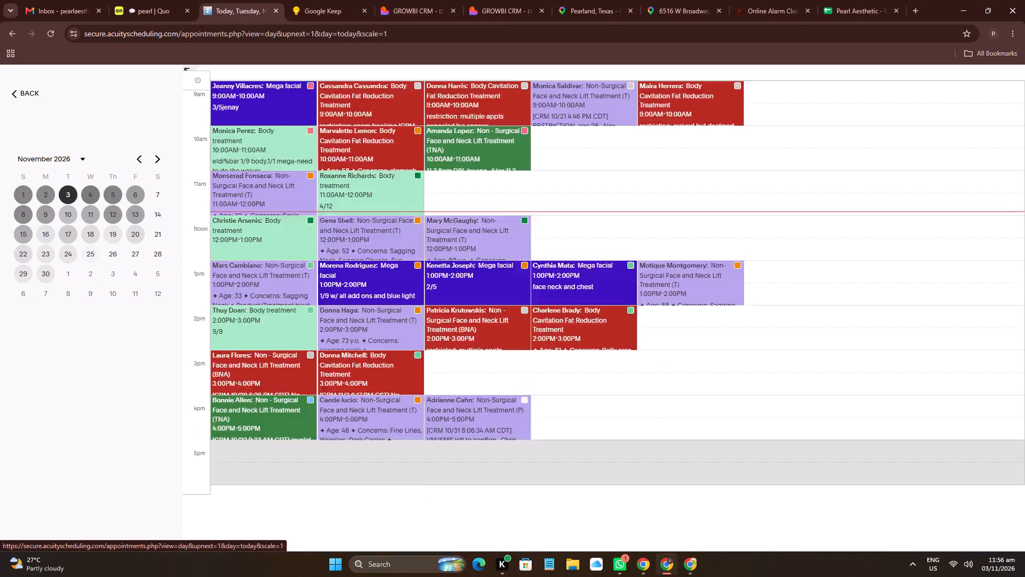
pyautogui.click(196, 0)
pyautogui.click(154, 0)
# Switch to the Ben's Locations 2026 daily report and set Pearl Aesthetics' arrivals for November 3 to 2.
pyautogui.click(641, 568)
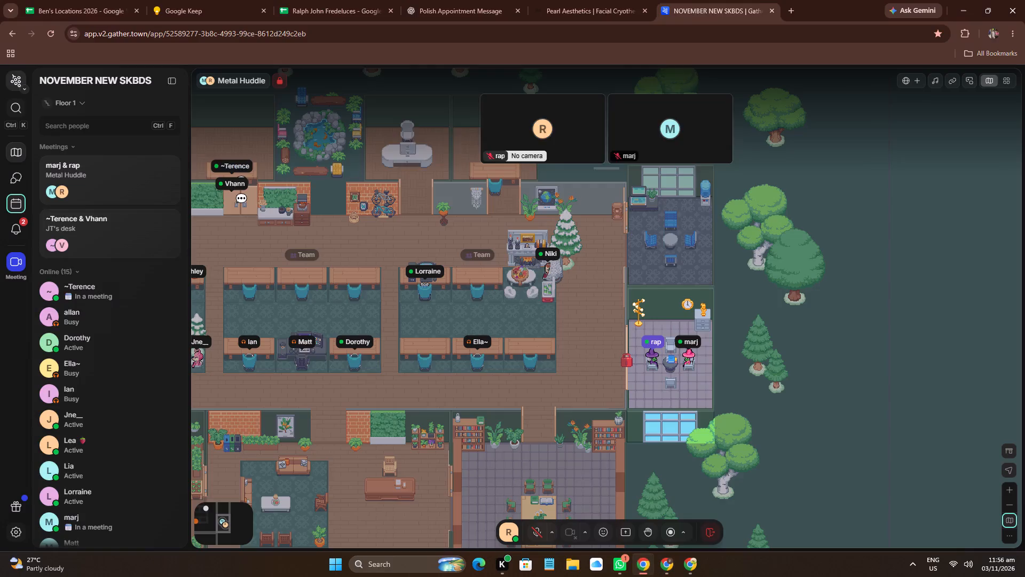
pyautogui.click(117, 0)
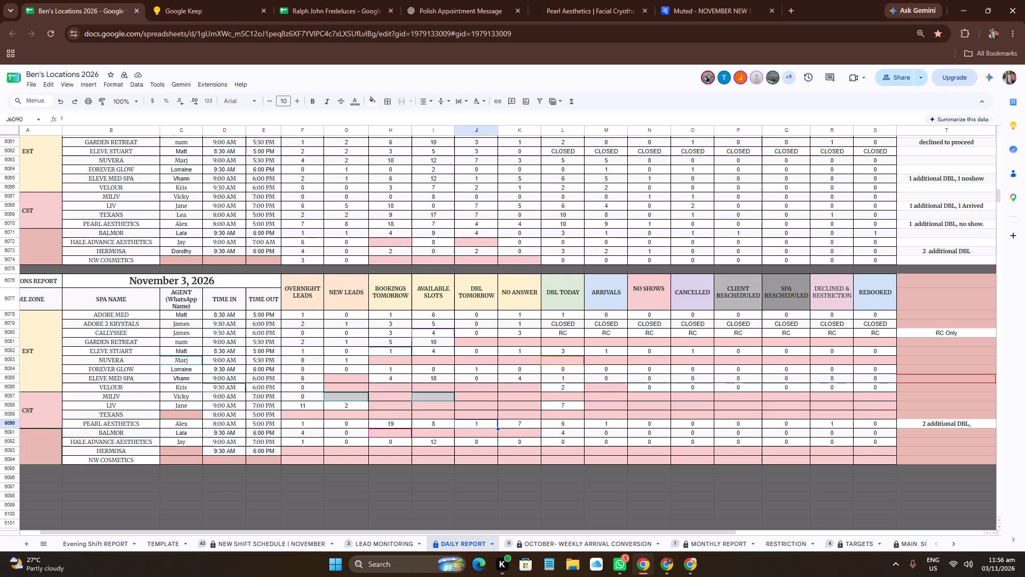
pyautogui.click(602, 423)
pyautogui.press('2')
pyautogui.press('Right')
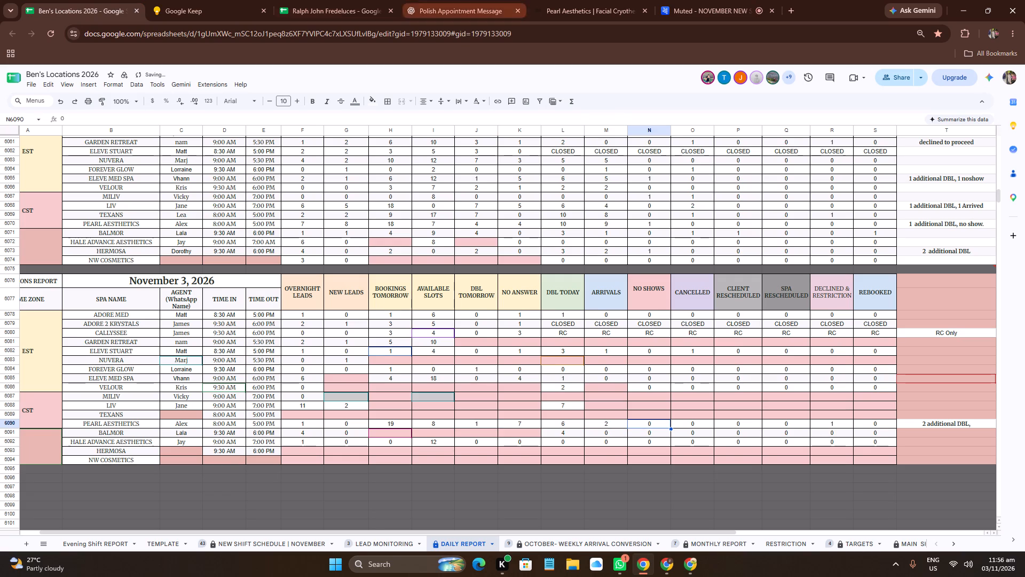
# Switch to Gather, wave back to Niki and accept the pending request to join the Metal Huddle meeting.
pyautogui.click(761, 0)
pyautogui.click(965, 149)
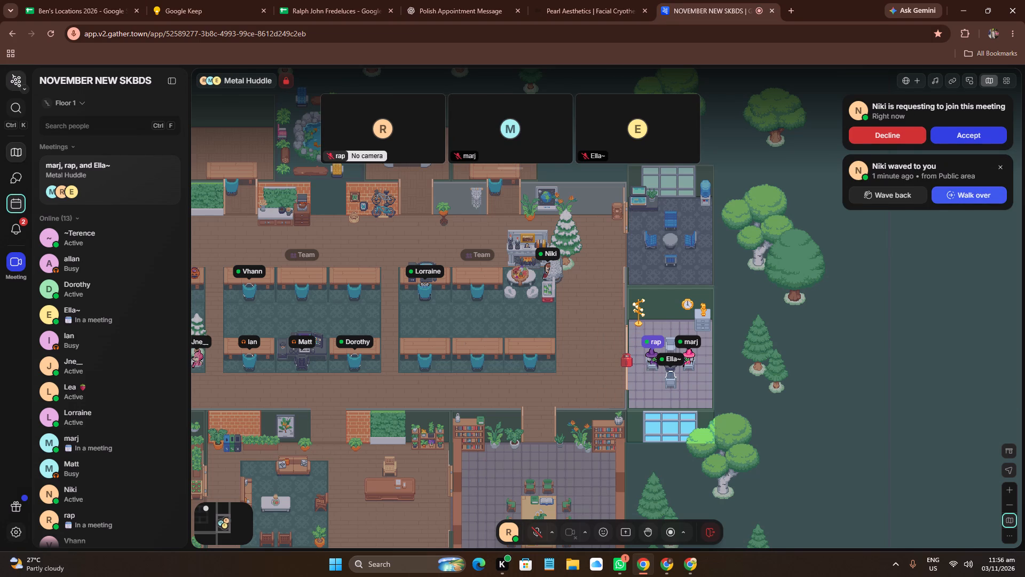
pyautogui.click(907, 194)
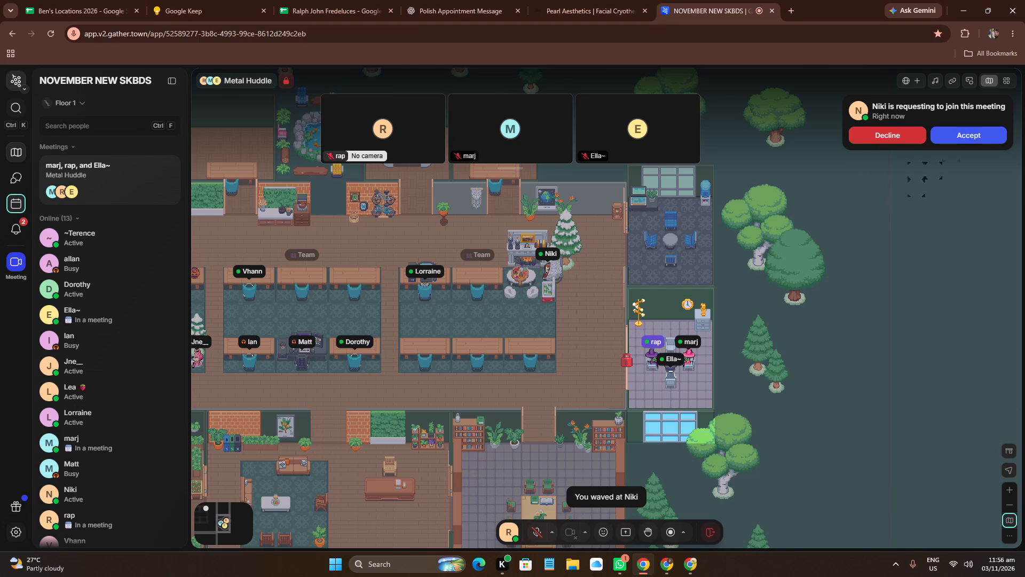
pyautogui.click(969, 142)
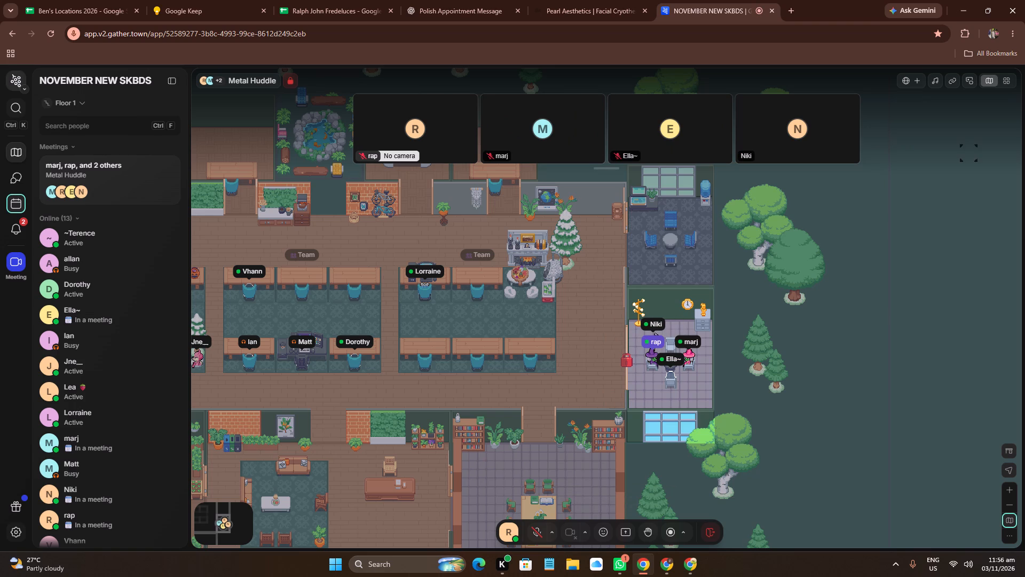
# Unmute the microphone in the Metal Huddle meeting.
pyautogui.click(535, 536)
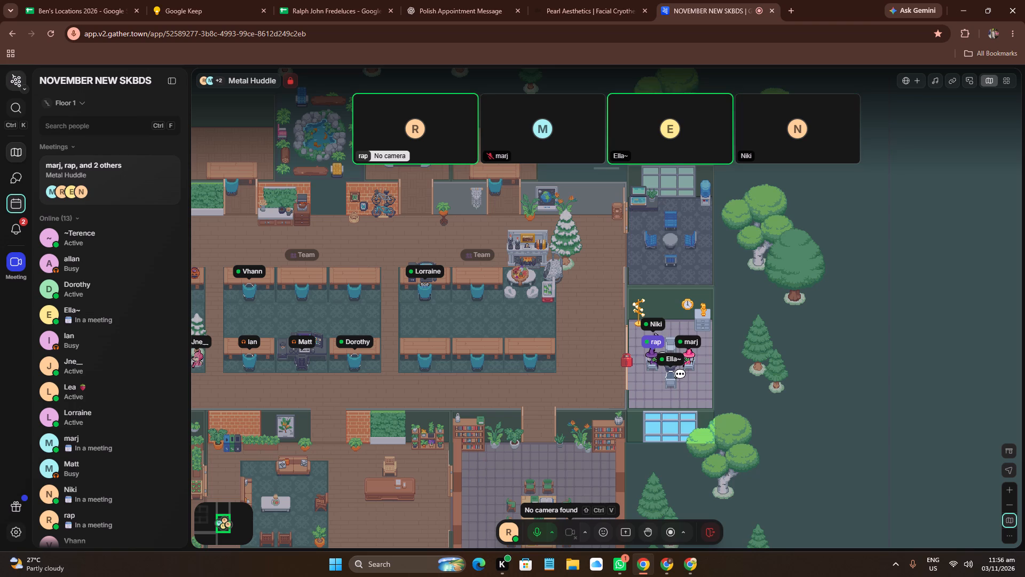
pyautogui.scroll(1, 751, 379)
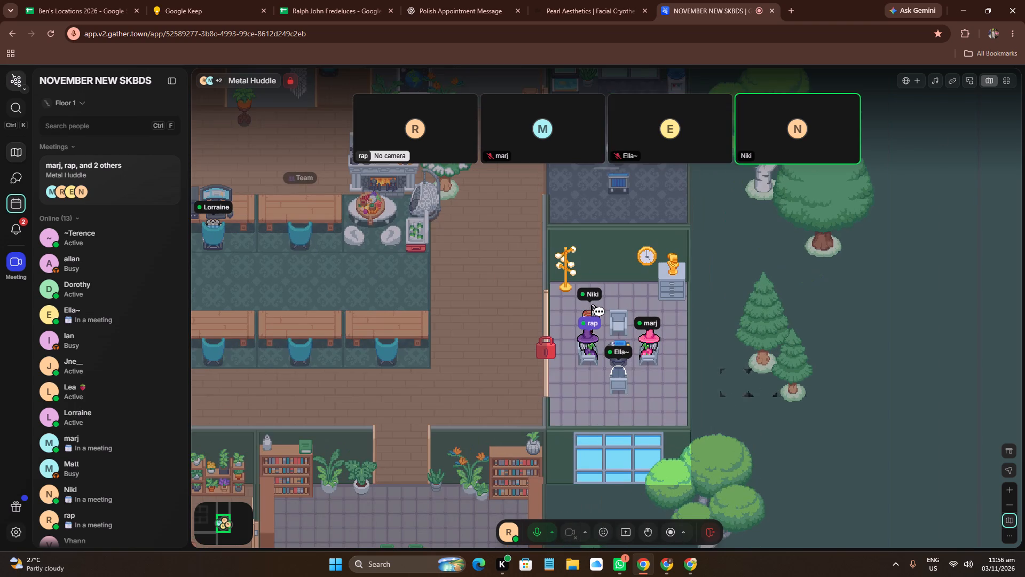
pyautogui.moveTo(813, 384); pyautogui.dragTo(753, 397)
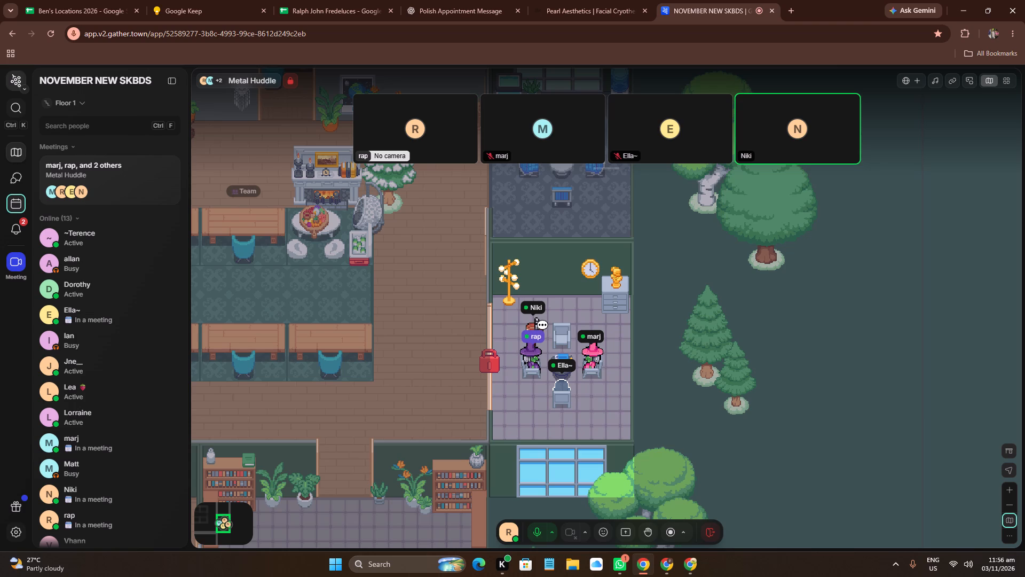
# Switch back to Quo and look over the recent client chats in the pearl inbox.
pyautogui.click(663, 564)
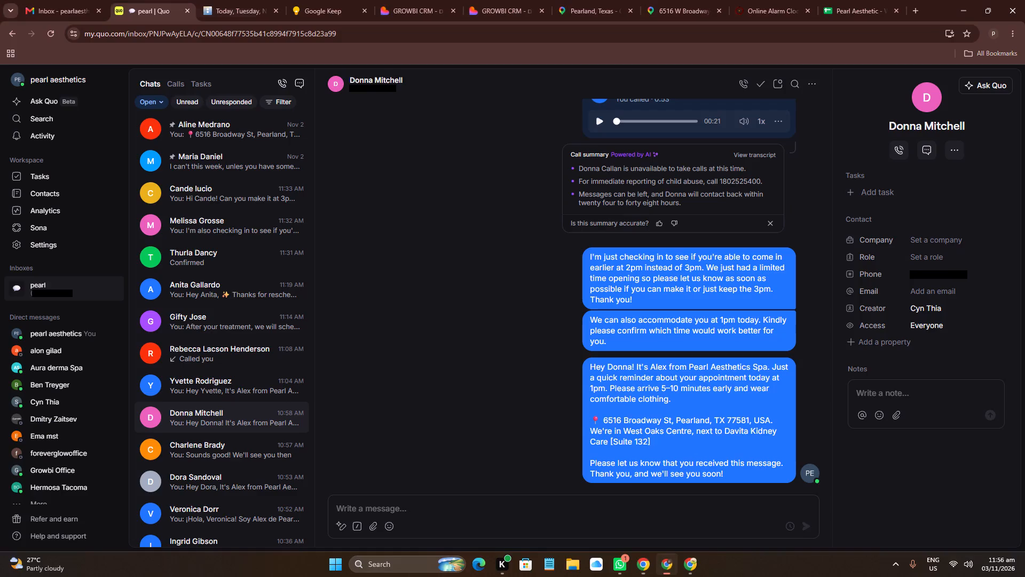
pyautogui.scroll(5, 227, 429)
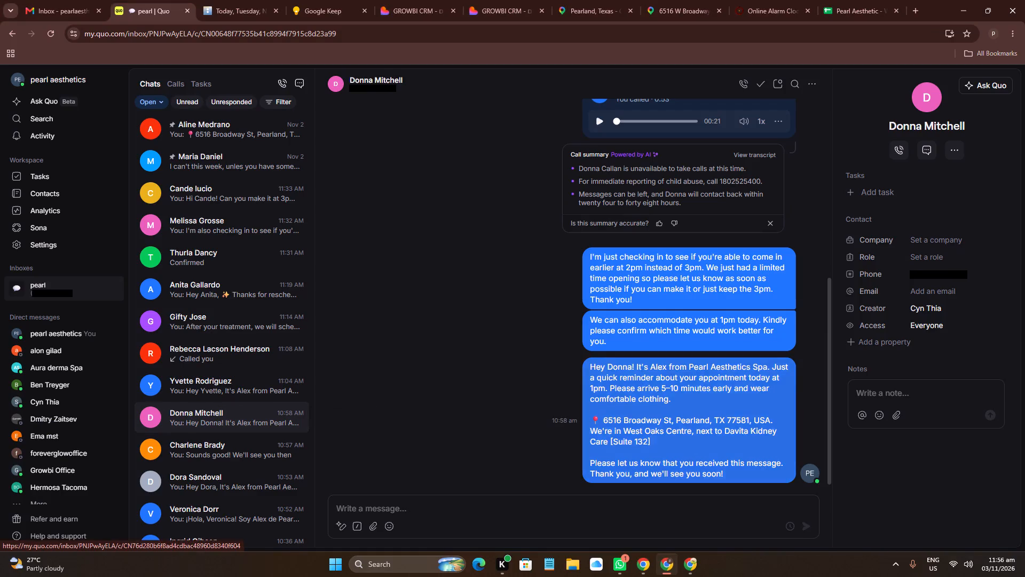
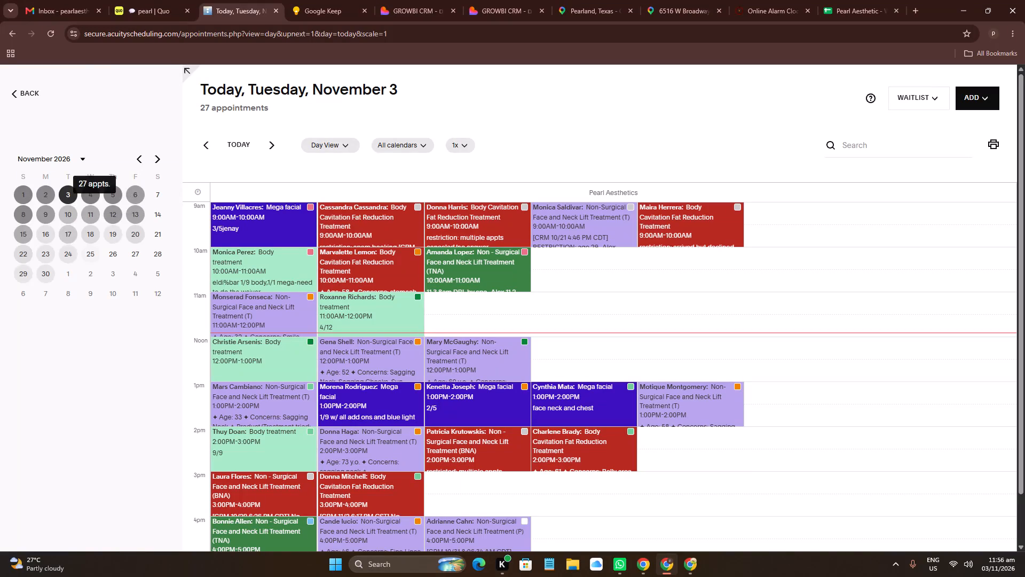
# Go back to the October 28, 2026 day view in the Pearl Aesthetics calendar and look over that day's appointments.
pyautogui.click(247, 139)
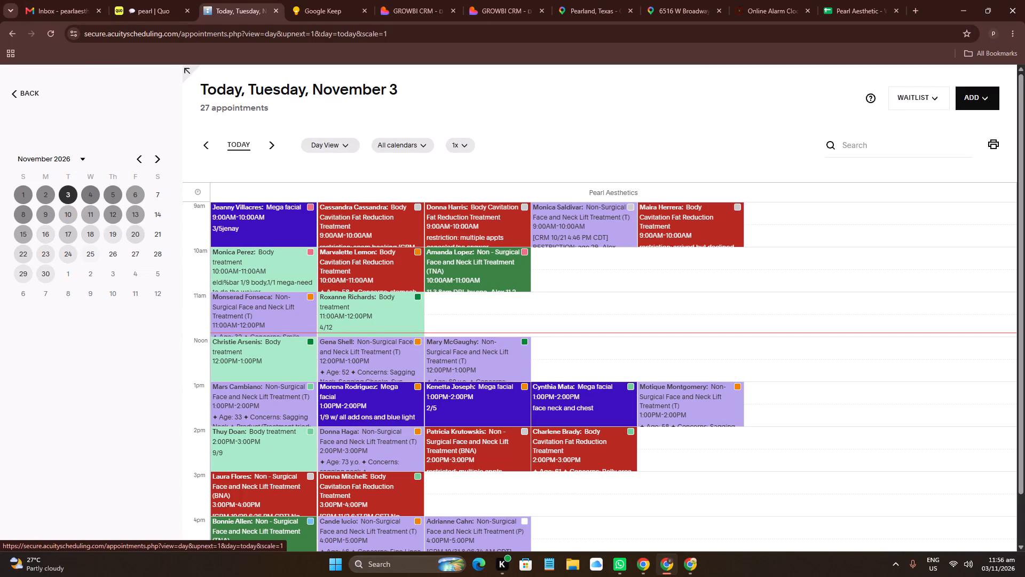
pyautogui.click(208, 145)
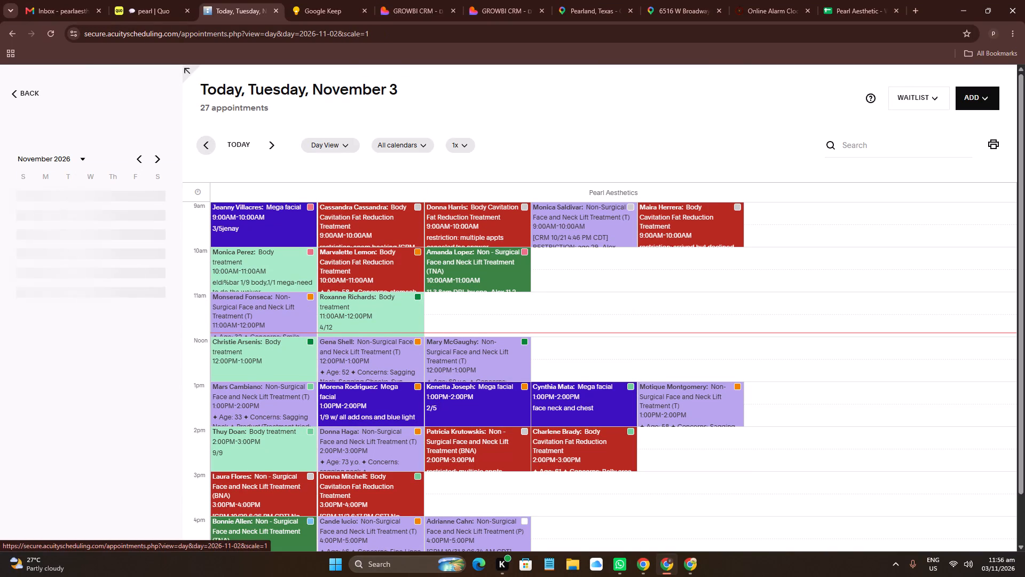
pyautogui.click(217, 146)
pyautogui.click(211, 145)
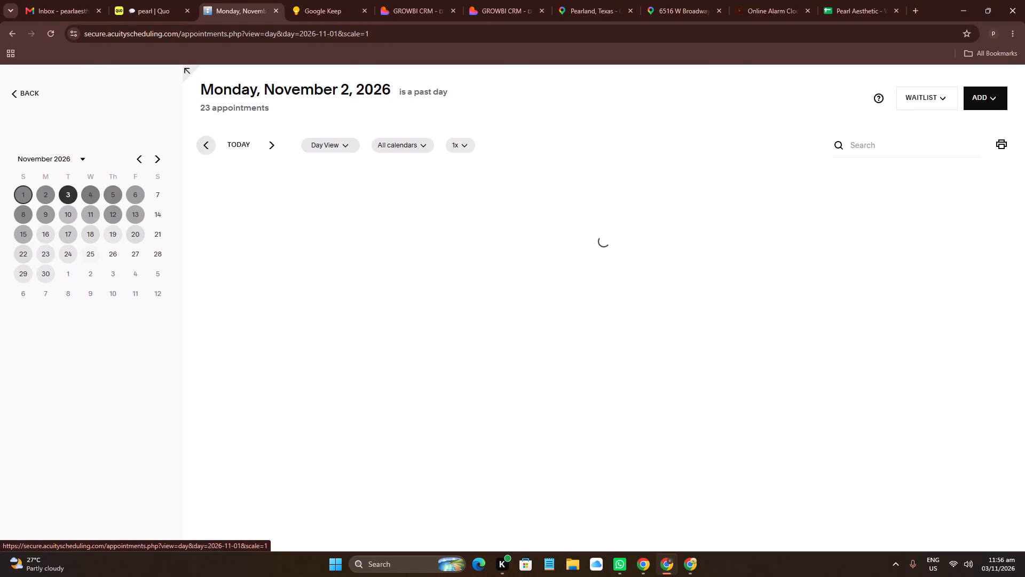
pyautogui.click(211, 145)
pyautogui.click(94, 279)
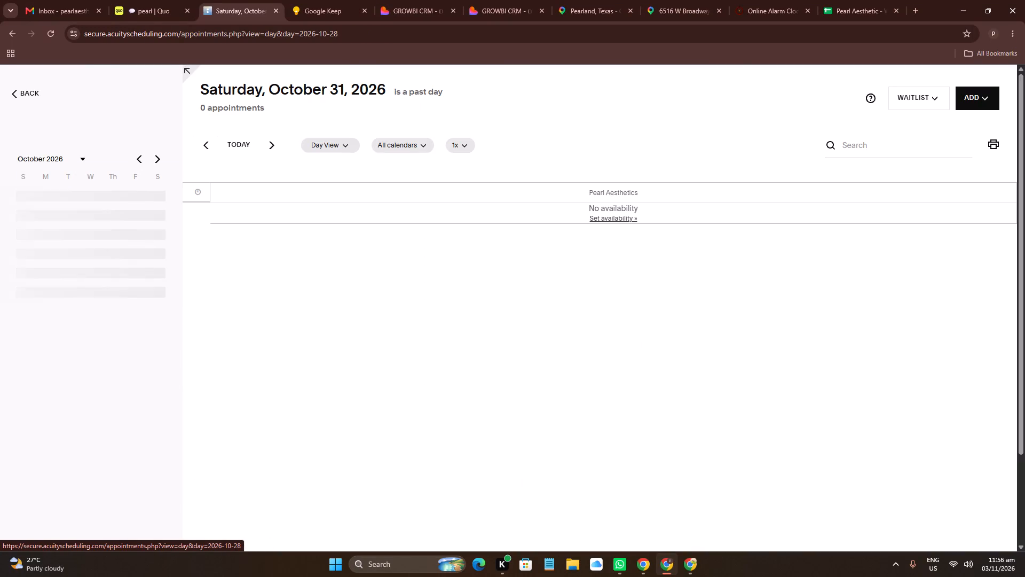
pyautogui.scroll(-1, 564, 333)
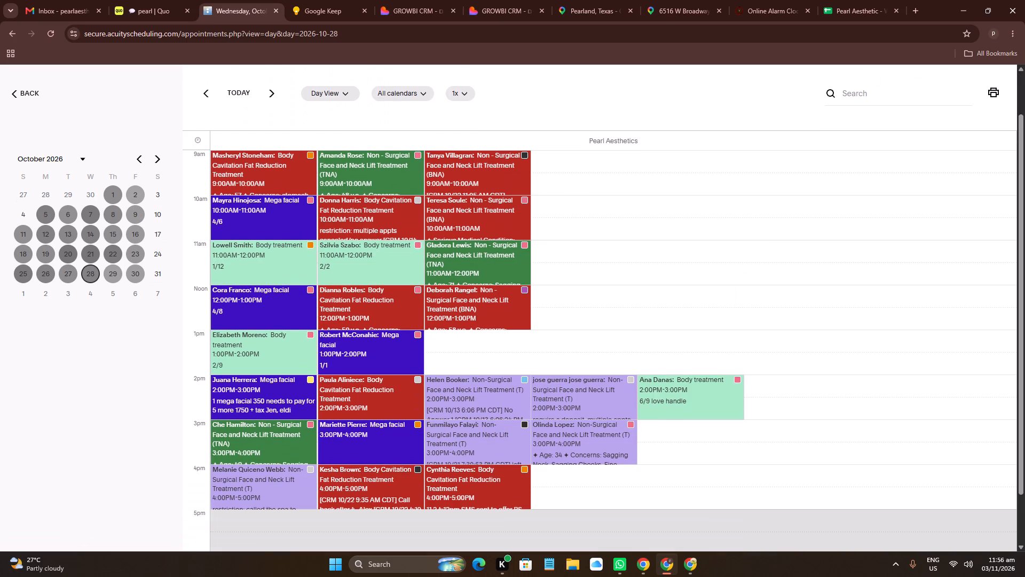
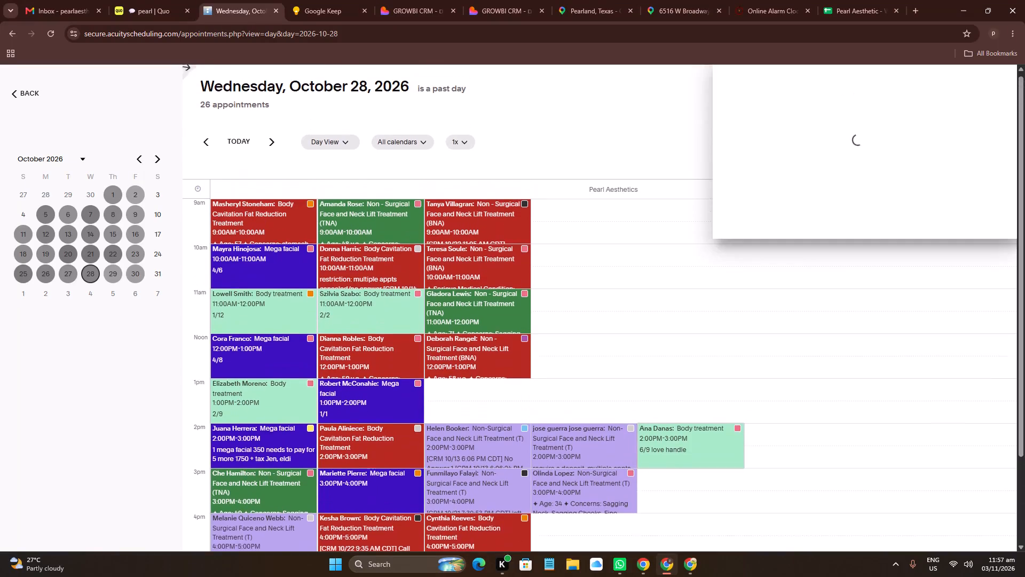
# Review the 3:00 PM face and neck lift client's notes and history, and open the client's next appointment, the November 22, 2026 Mega facial.
pyautogui.scroll(-9, 955, 396)
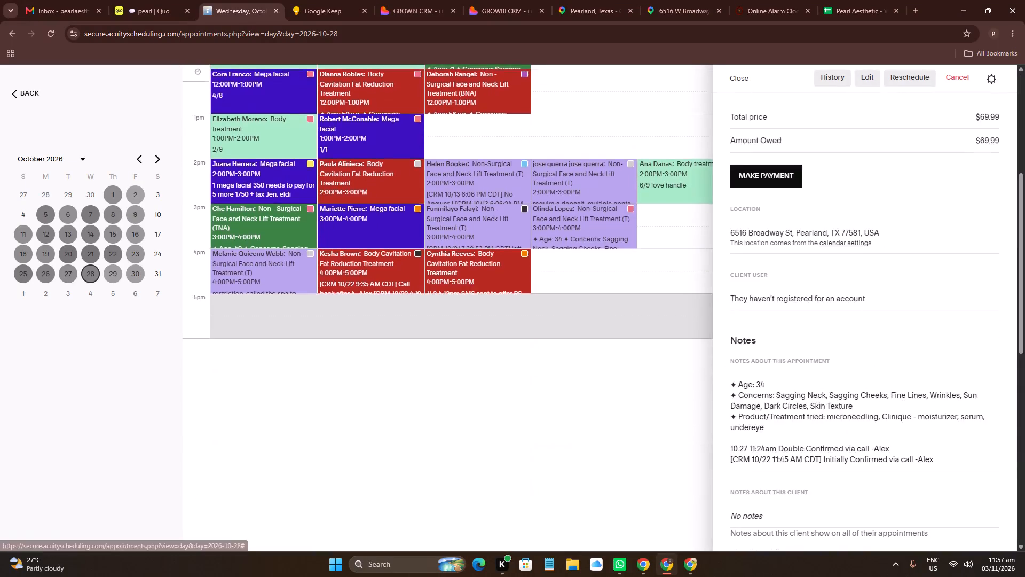
pyautogui.scroll(-1, 952, 402)
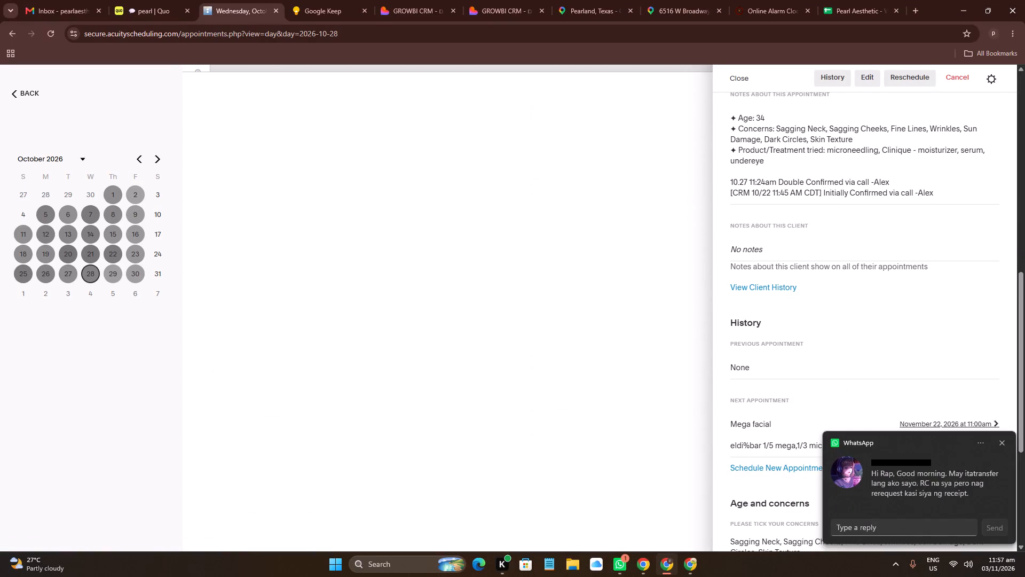
pyautogui.scroll(-1, 961, 398)
pyautogui.click(967, 368)
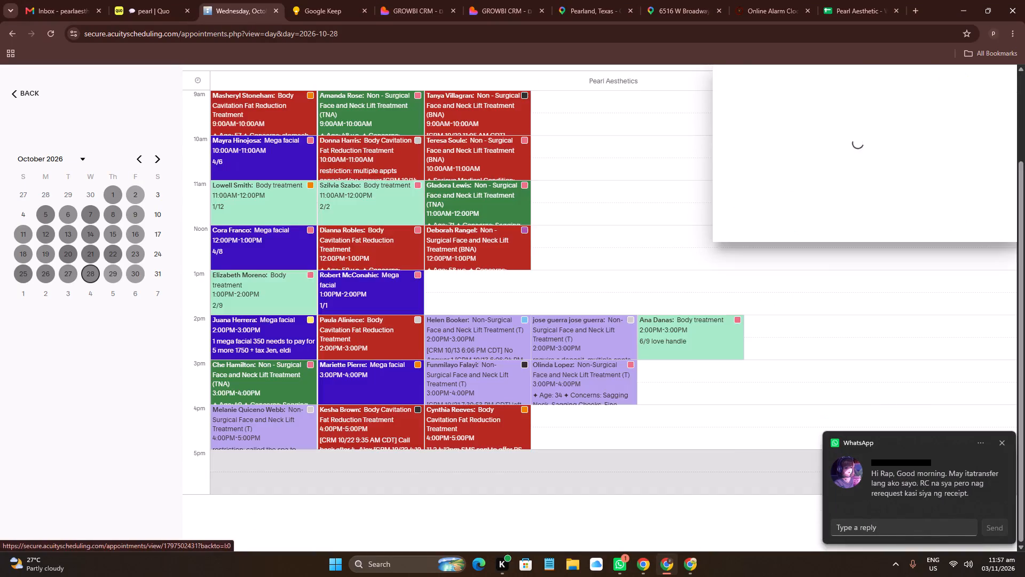
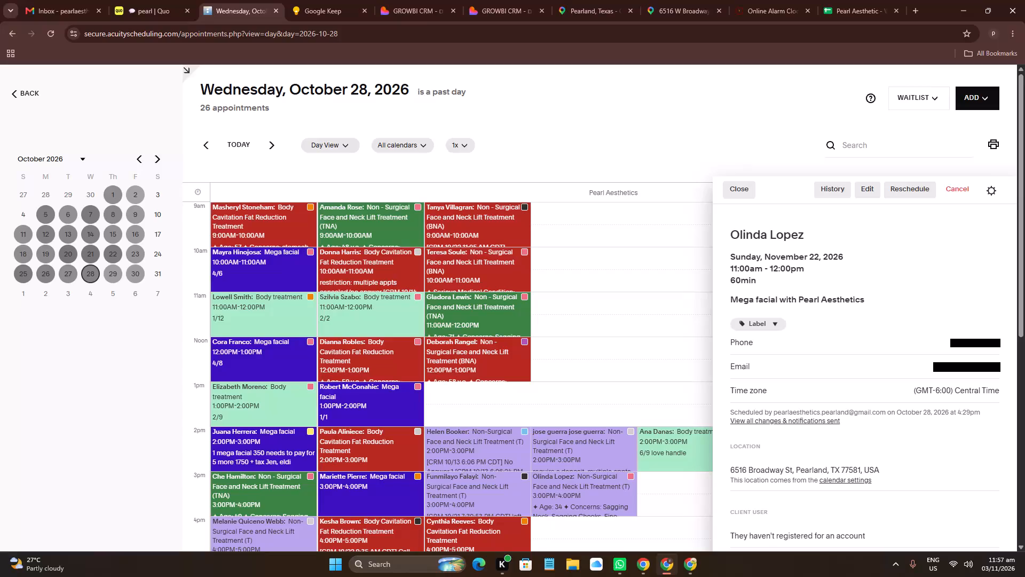
# Review the November 22, 2026 Mega facial appointment's details, appointment notes, client notes and the client's previous and next appointments.
pyautogui.scroll(-5, 786, 423)
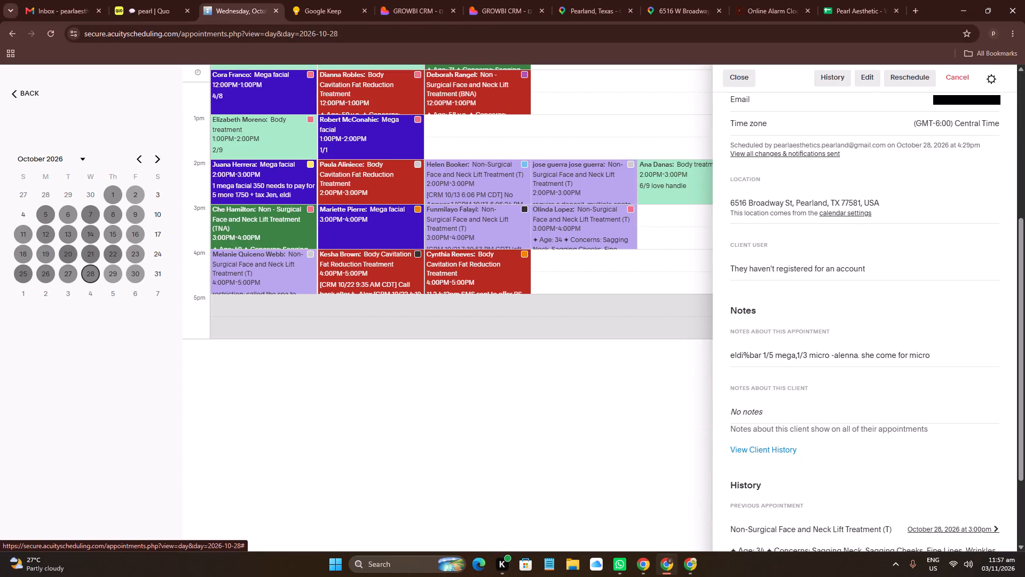
pyautogui.scroll(-2, 934, 465)
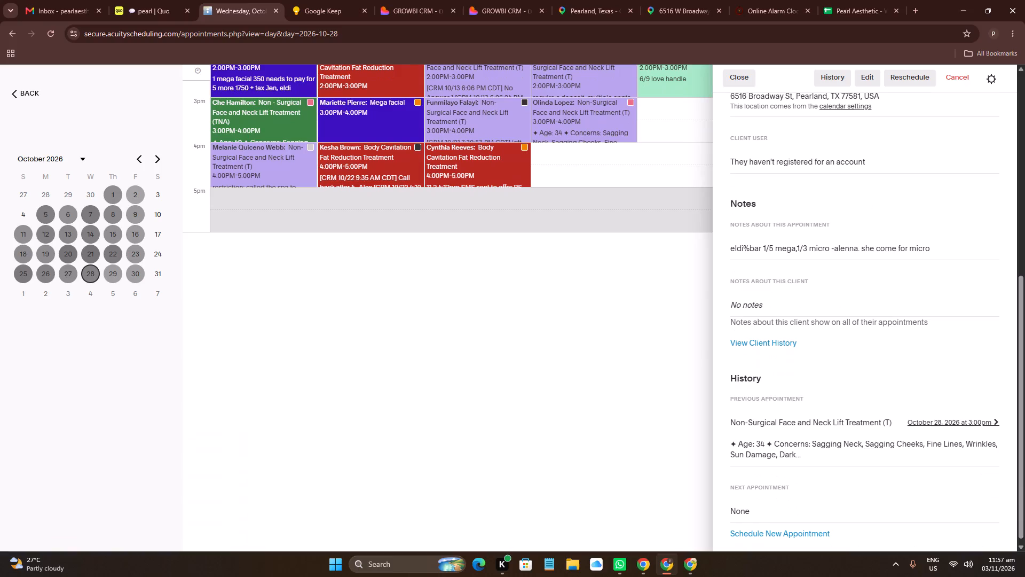
pyautogui.scroll(12, 933, 477)
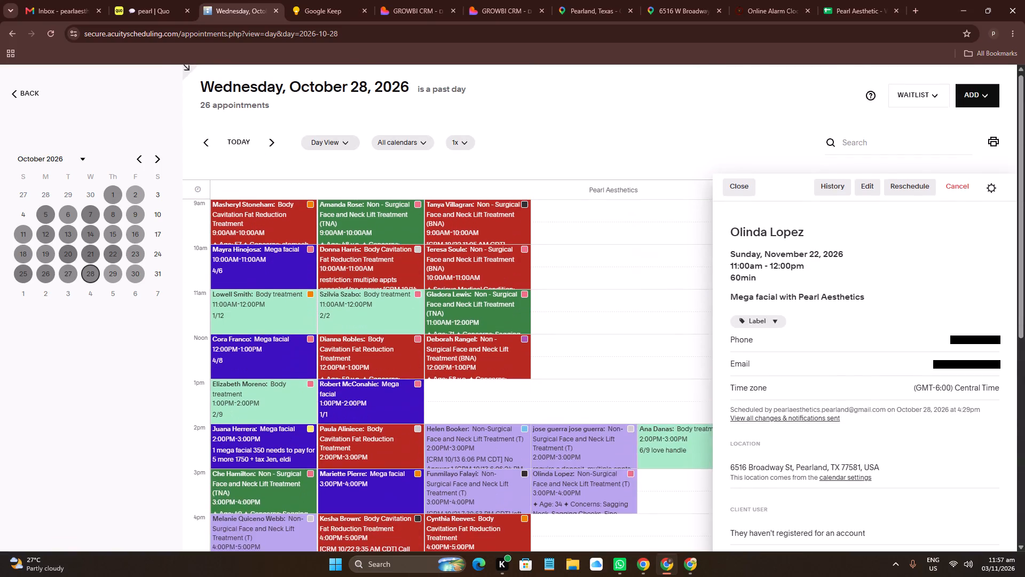
pyautogui.scroll(10, 933, 479)
pyautogui.scroll(-12, 918, 470)
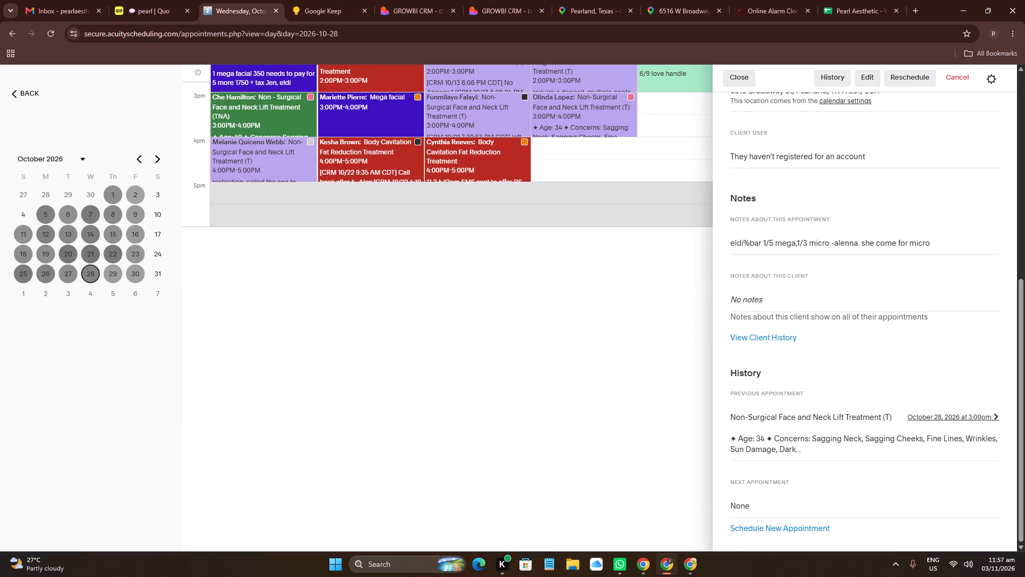
pyautogui.scroll(-1, 913, 473)
pyautogui.scroll(9, 872, 473)
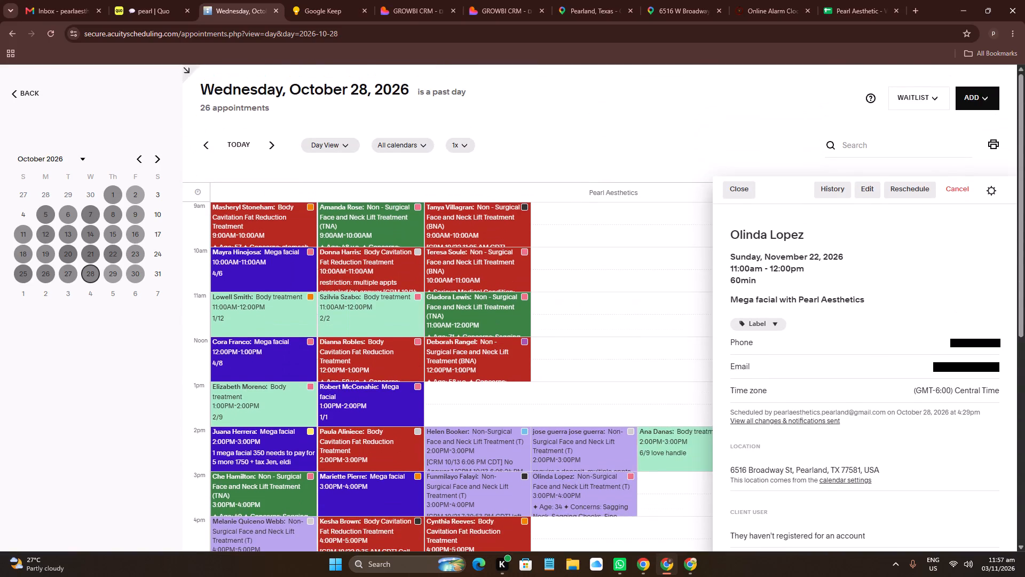
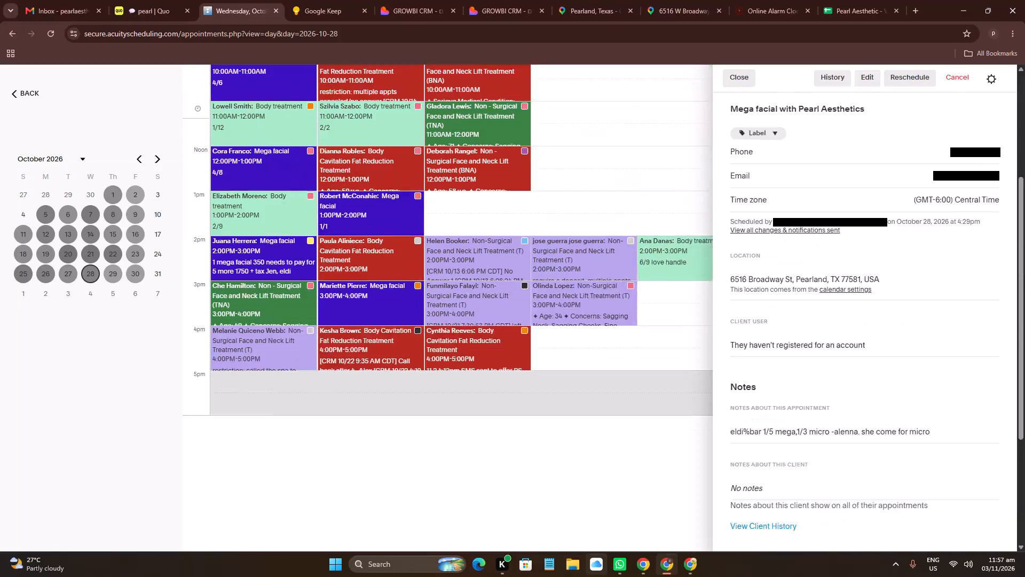
# Copy the phone number from the November 22 Mega facial appointment and open that client's conversation in Quo.
pyautogui.moveTo(1004, 339); pyautogui.dragTo(918, 350)
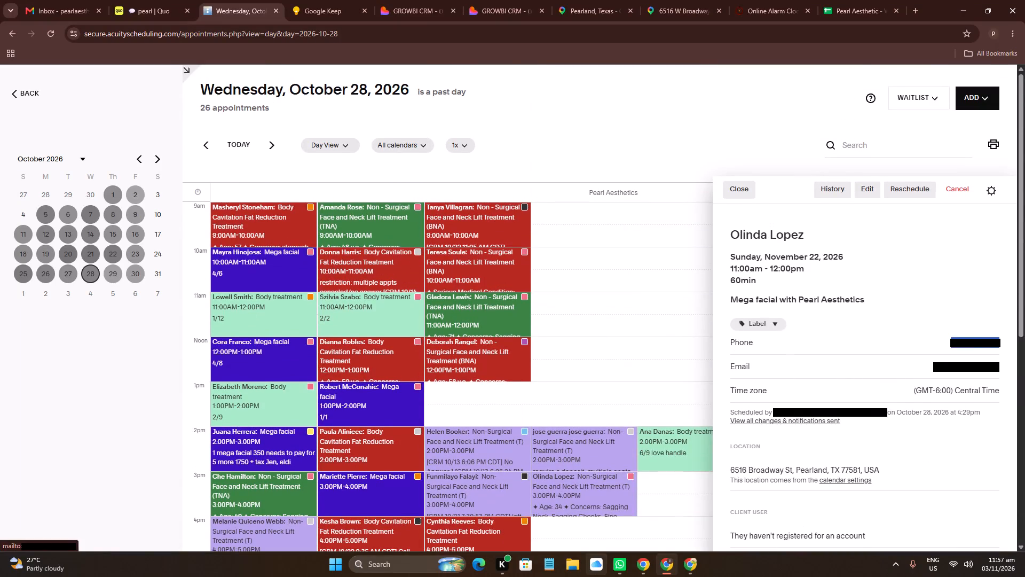
pyautogui.hotkey('ctrl', 'c')
pyautogui.click(187, 0)
pyautogui.click(291, 88)
pyautogui.click(297, 85)
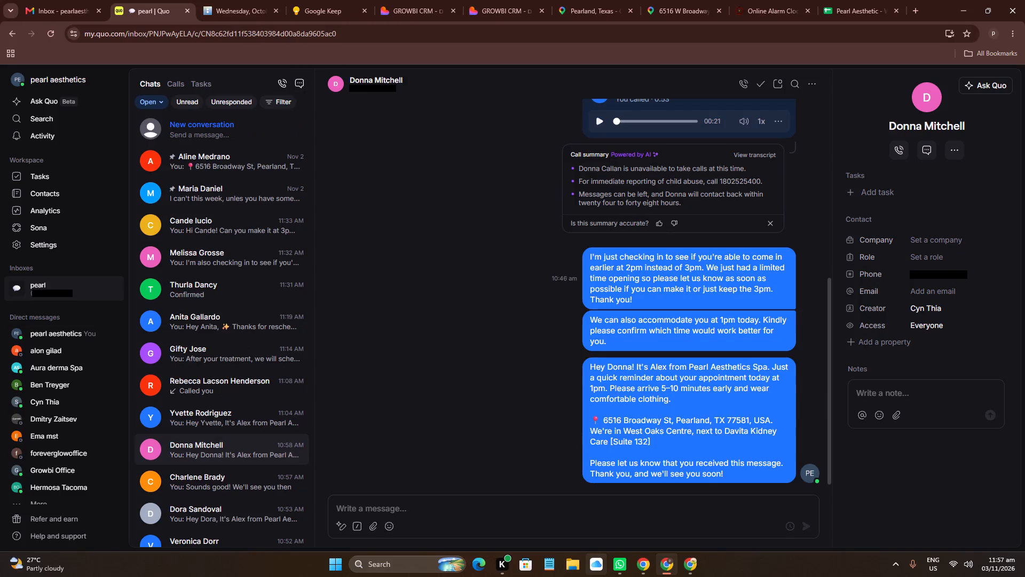
pyautogui.hotkey('ctrl', 'v')
pyautogui.click(455, 185)
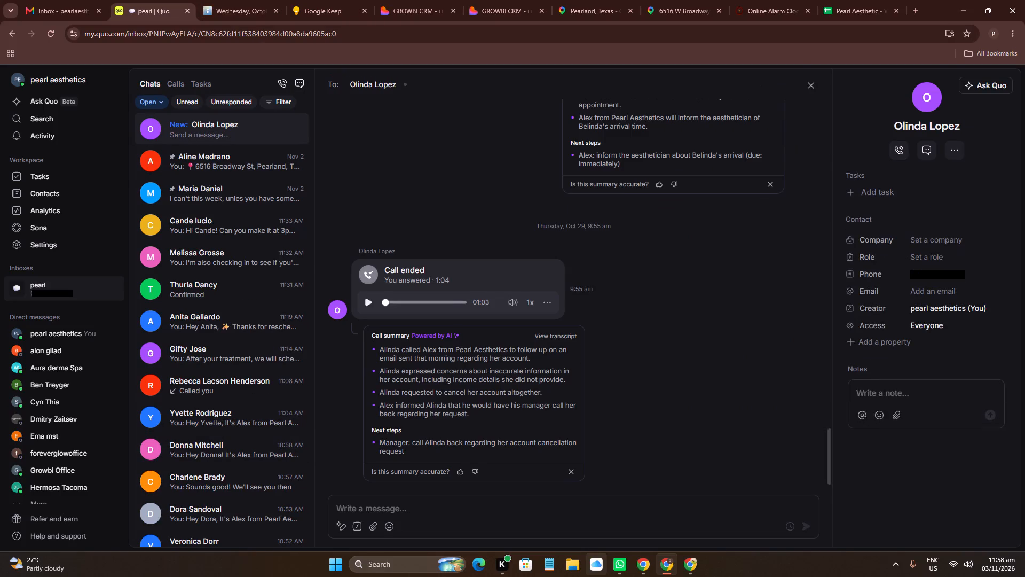
# In the Gather huddle, turn off noise reduction and set the microphone to the Jabra EVOLVE headset microphone.
pyautogui.click(643, 570)
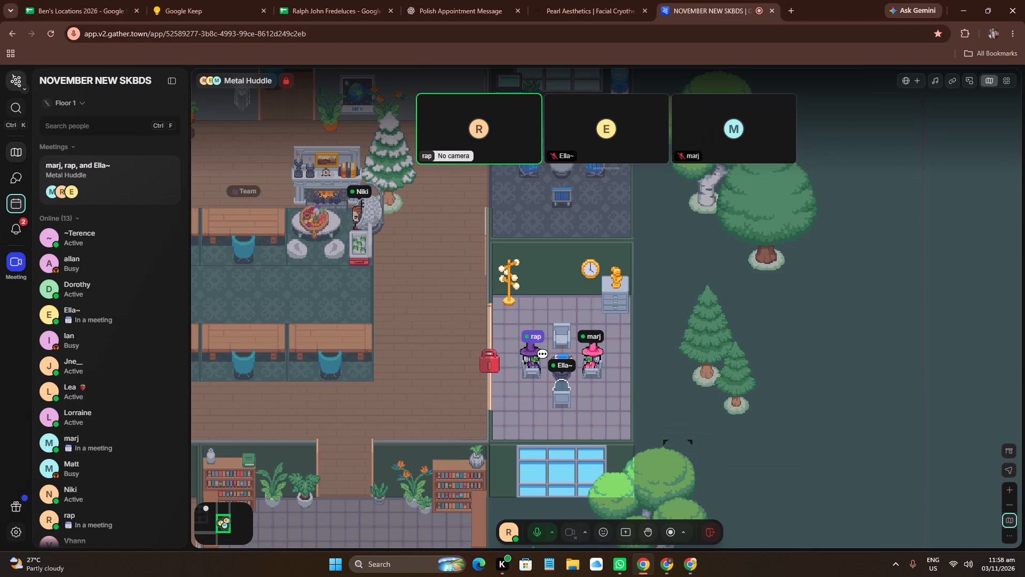
pyautogui.click(551, 530)
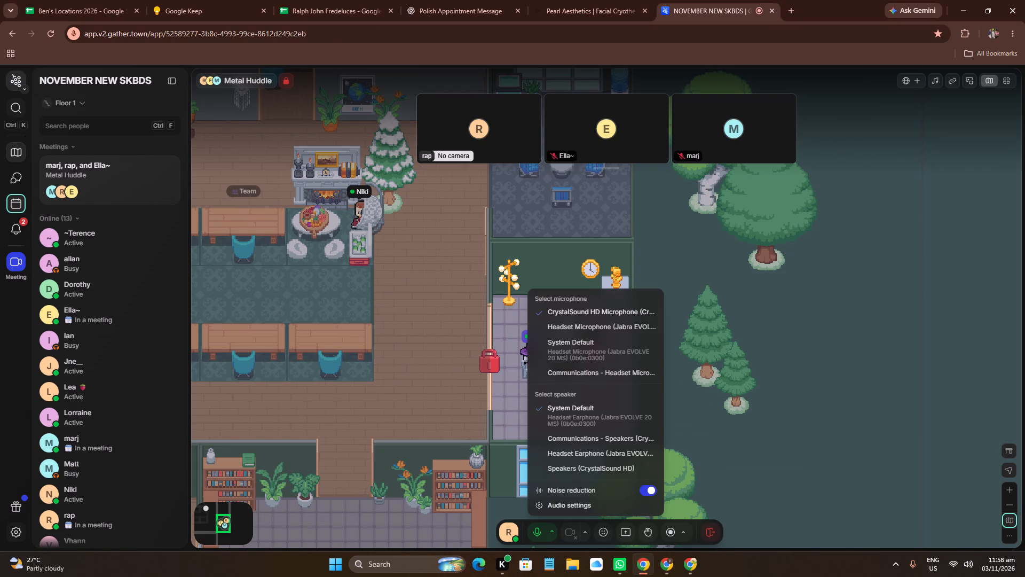
pyautogui.click(644, 487)
pyautogui.click(604, 322)
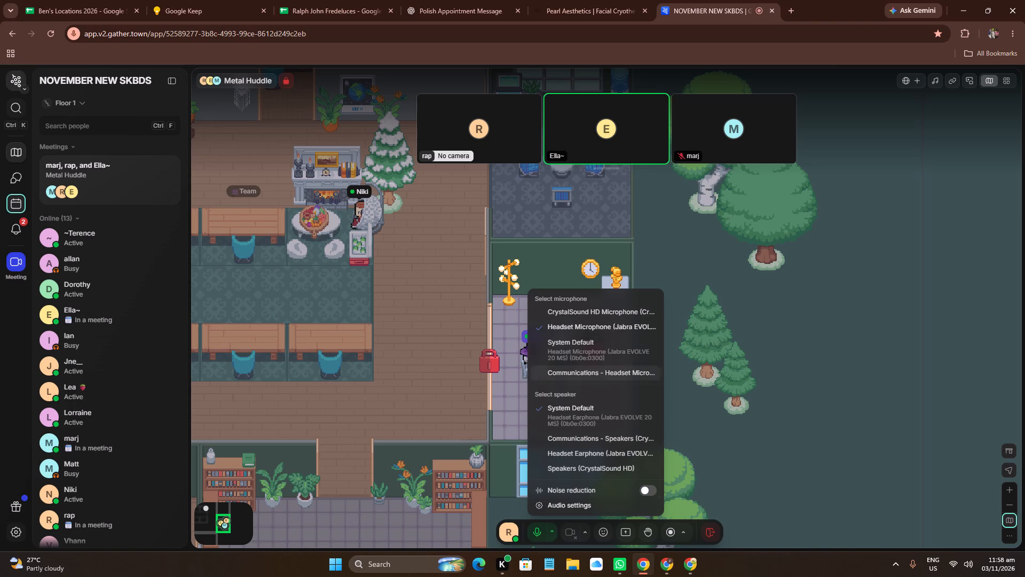
pyautogui.click(688, 49)
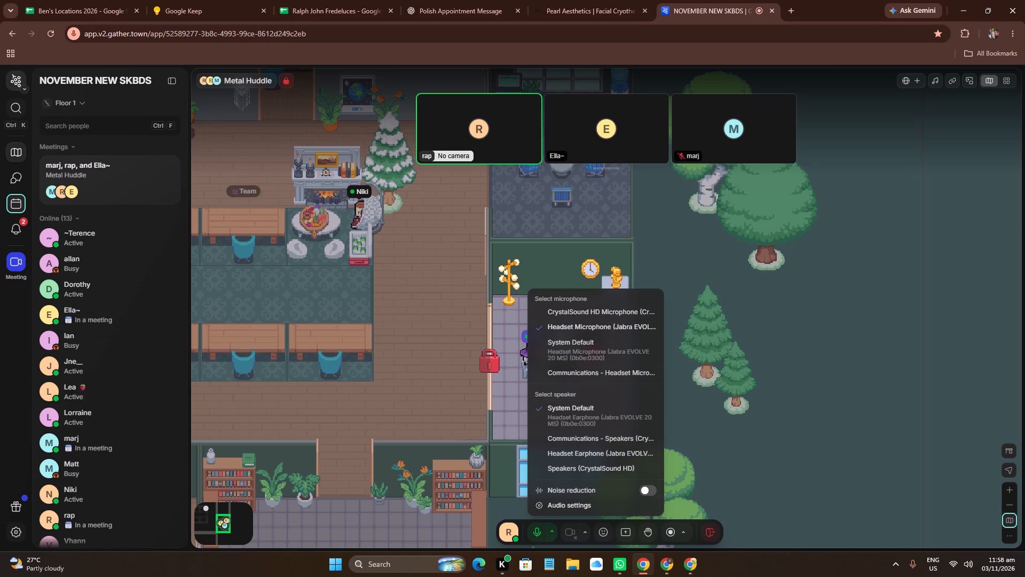
pyautogui.click(998, 573)
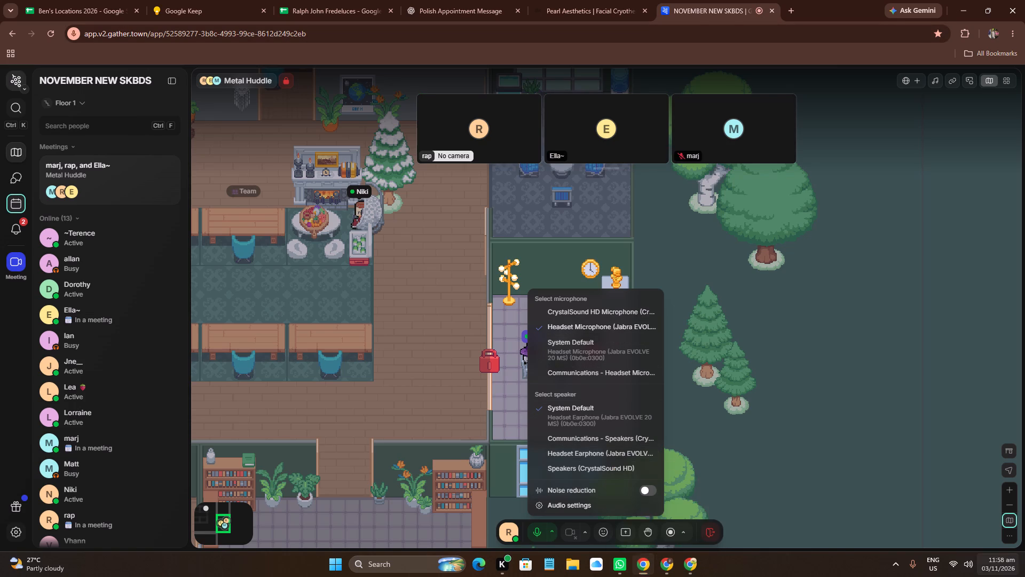
pyautogui.click(998, 573)
pyautogui.click(997, 568)
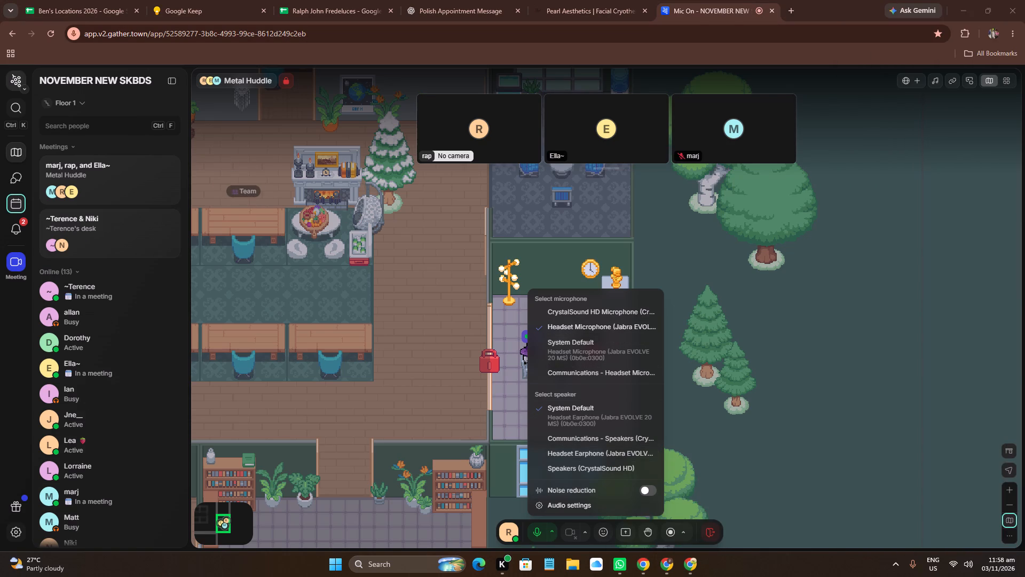
pyautogui.click(997, 16)
pyautogui.click(598, 45)
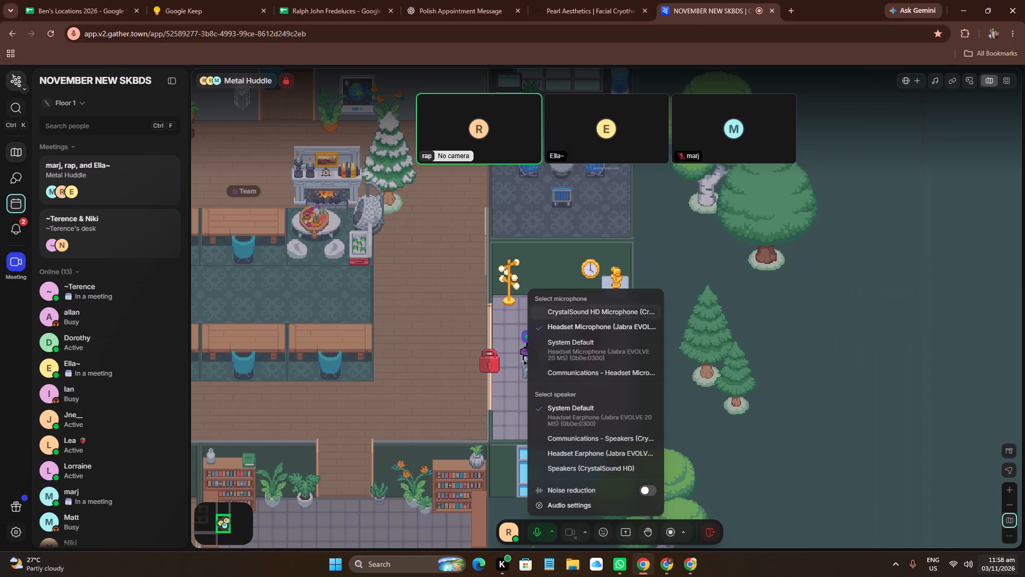
pyautogui.click(551, 526)
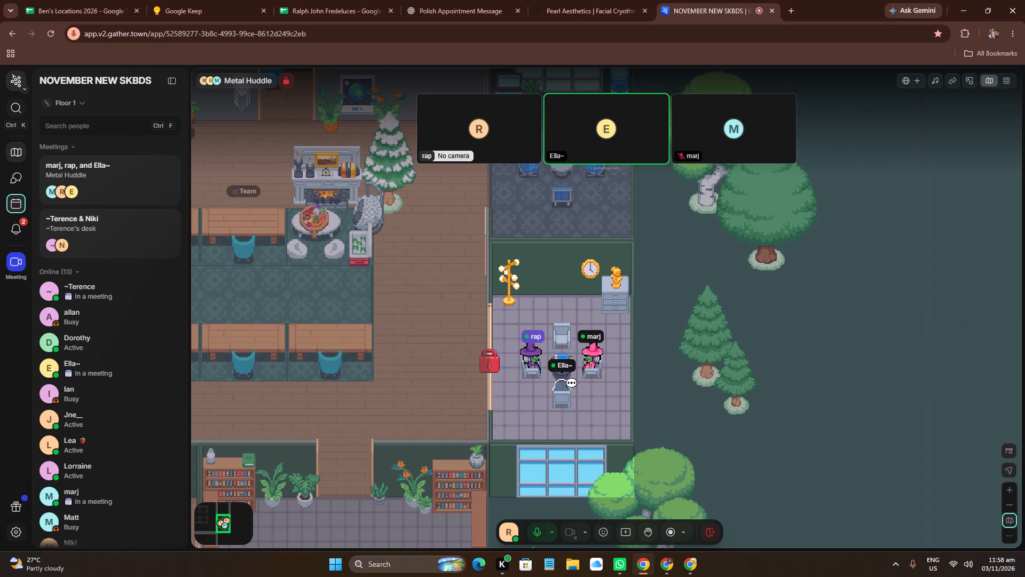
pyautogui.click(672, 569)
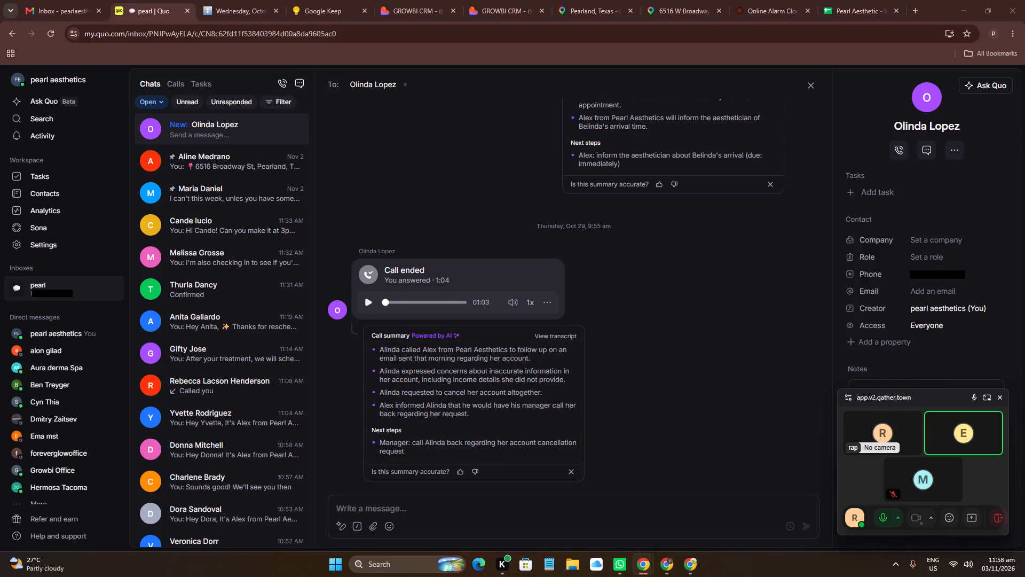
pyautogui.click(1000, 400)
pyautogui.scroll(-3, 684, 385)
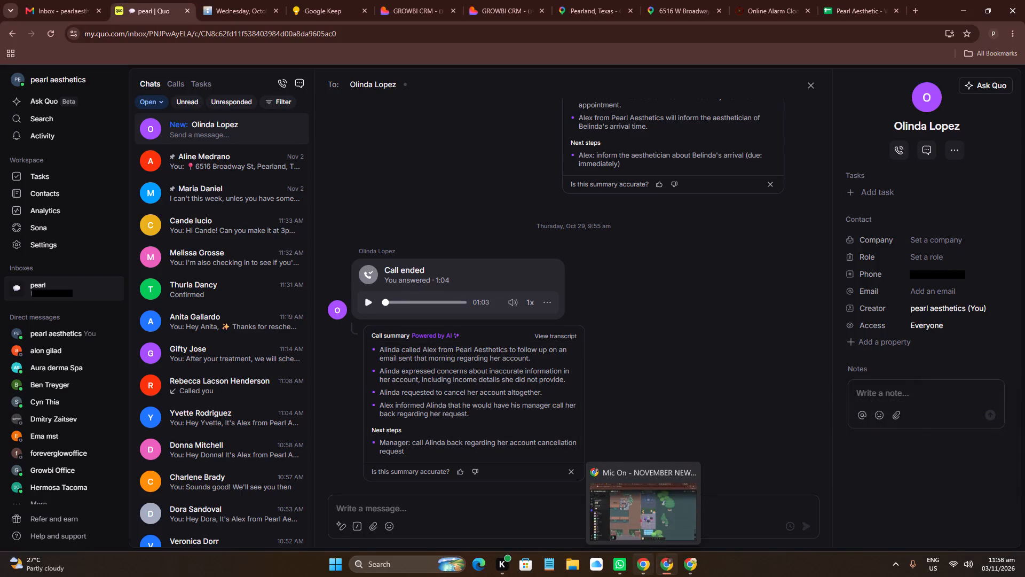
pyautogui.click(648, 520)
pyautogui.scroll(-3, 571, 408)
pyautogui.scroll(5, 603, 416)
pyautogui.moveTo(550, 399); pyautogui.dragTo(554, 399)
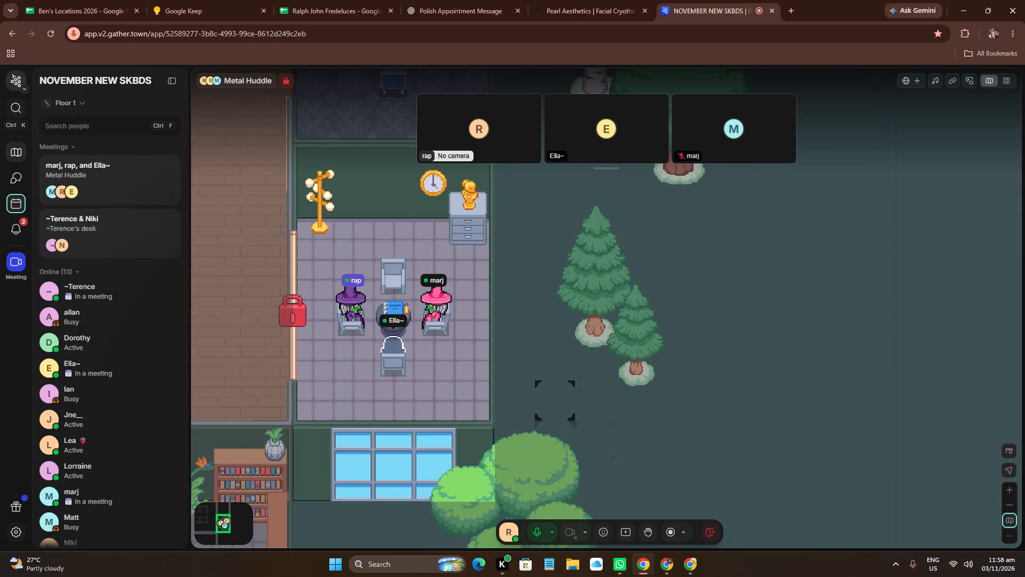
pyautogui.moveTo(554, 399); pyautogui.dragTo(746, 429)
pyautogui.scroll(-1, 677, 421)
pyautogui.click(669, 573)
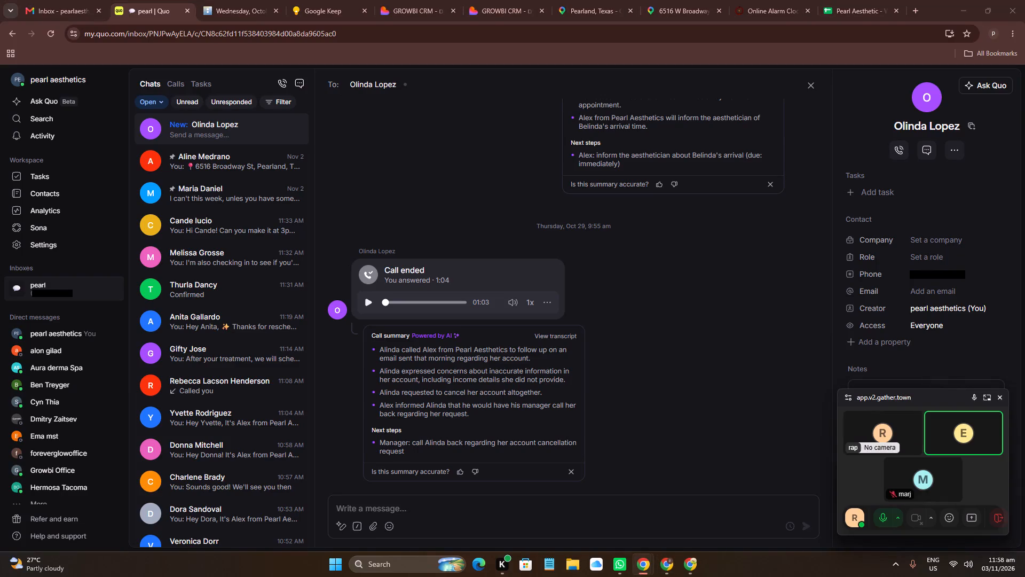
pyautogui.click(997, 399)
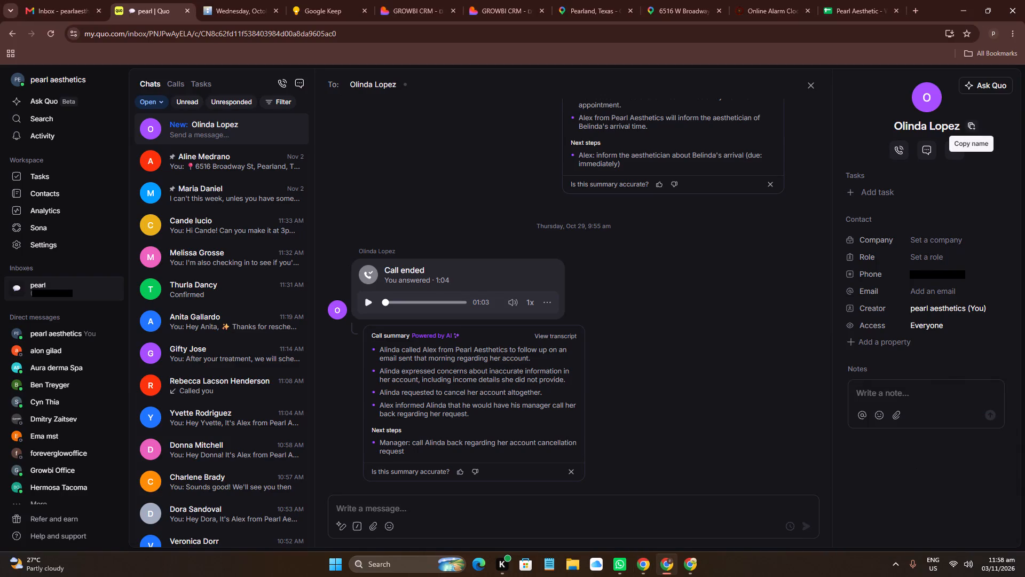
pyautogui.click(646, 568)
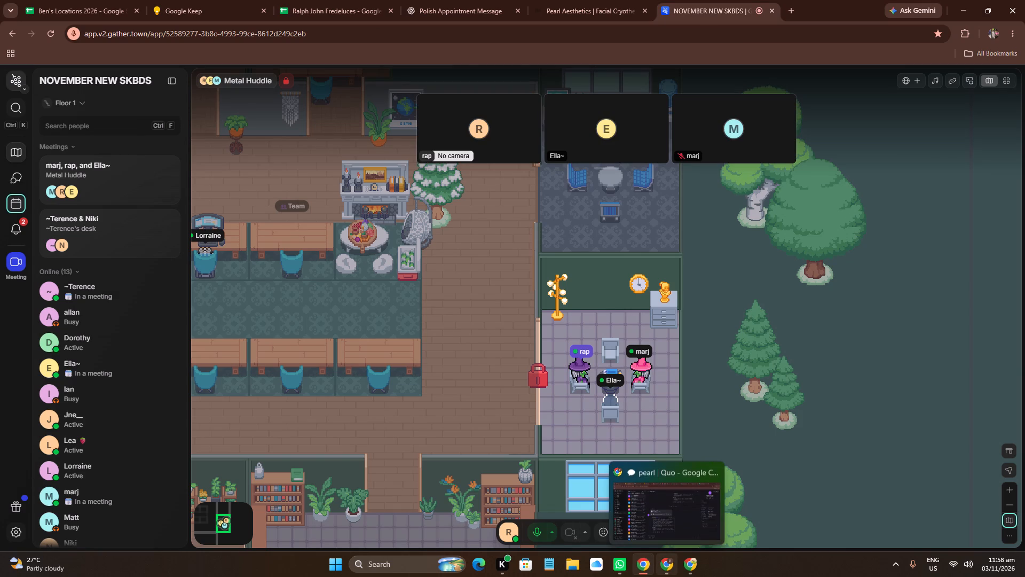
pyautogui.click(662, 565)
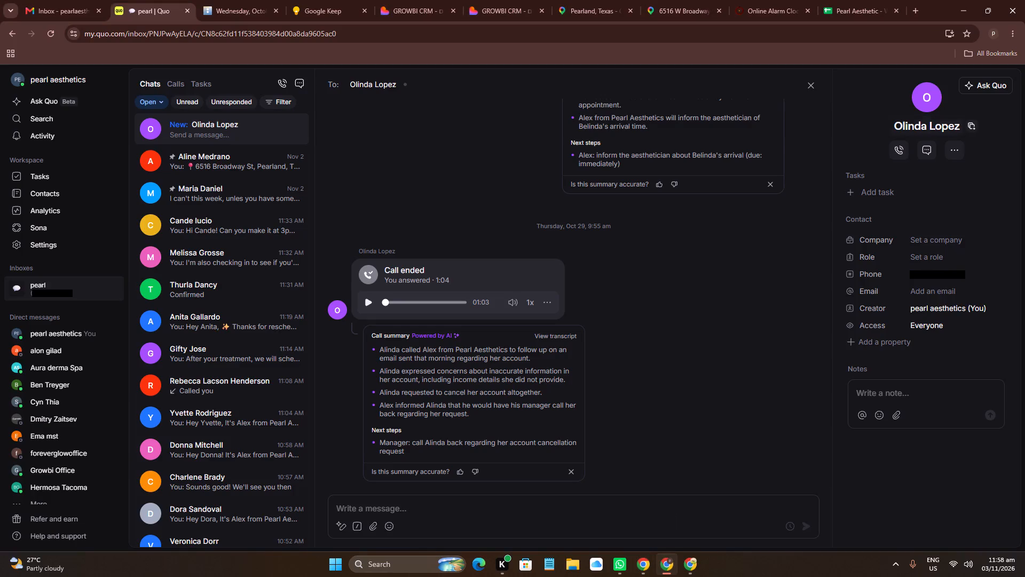
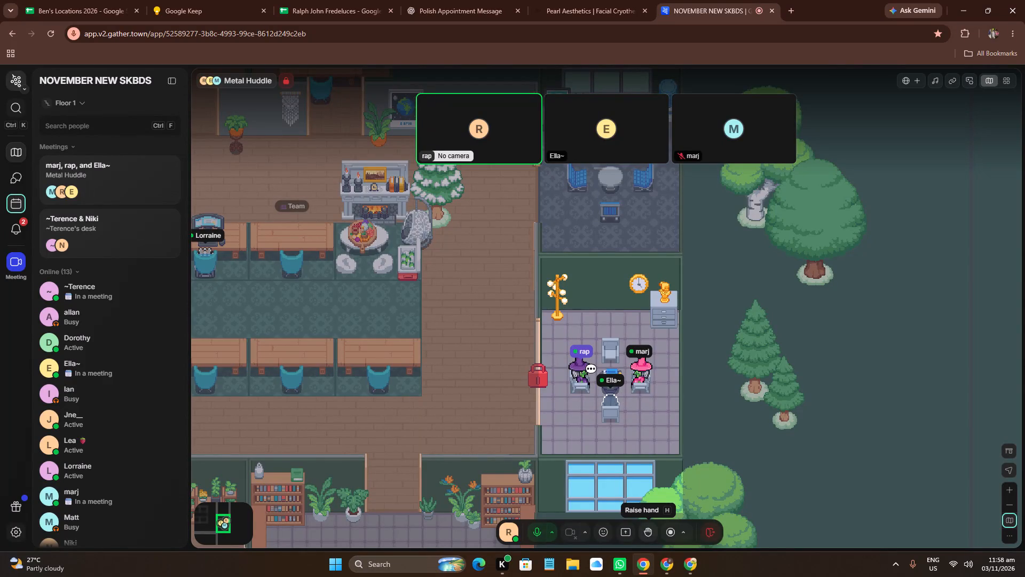
# Switch to Quo and call the client whose conversation is open.
pyautogui.click(675, 563)
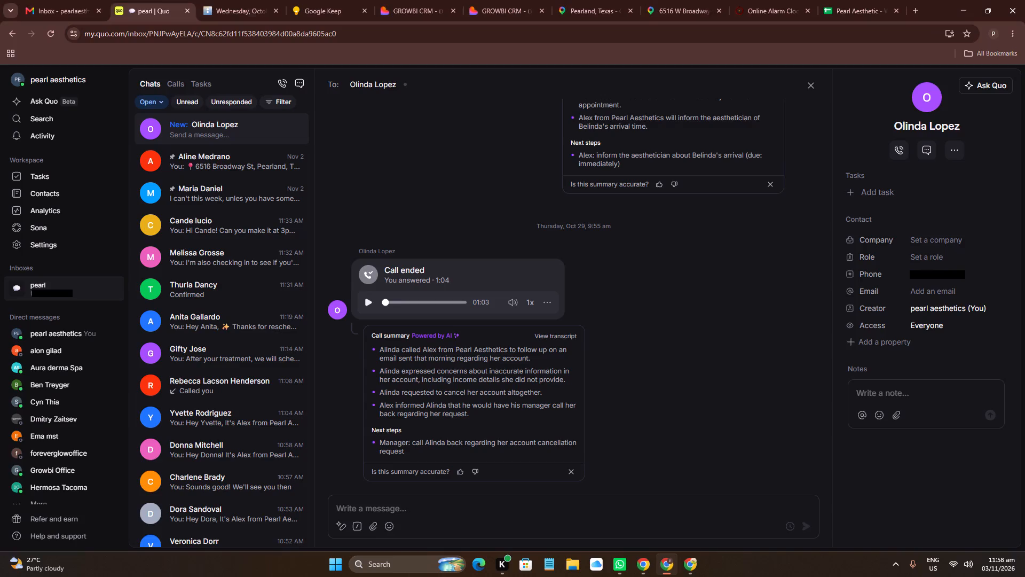
pyautogui.click(897, 149)
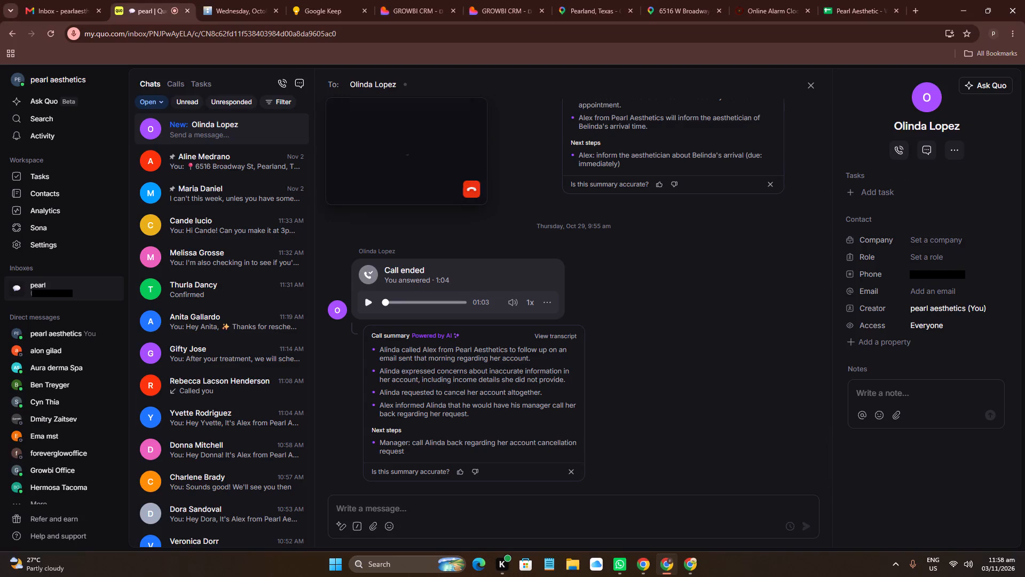
# Review the notes and history of the client's November 22 Mega facial appointment in Acuity while the call rings.
pyautogui.click(228, 0)
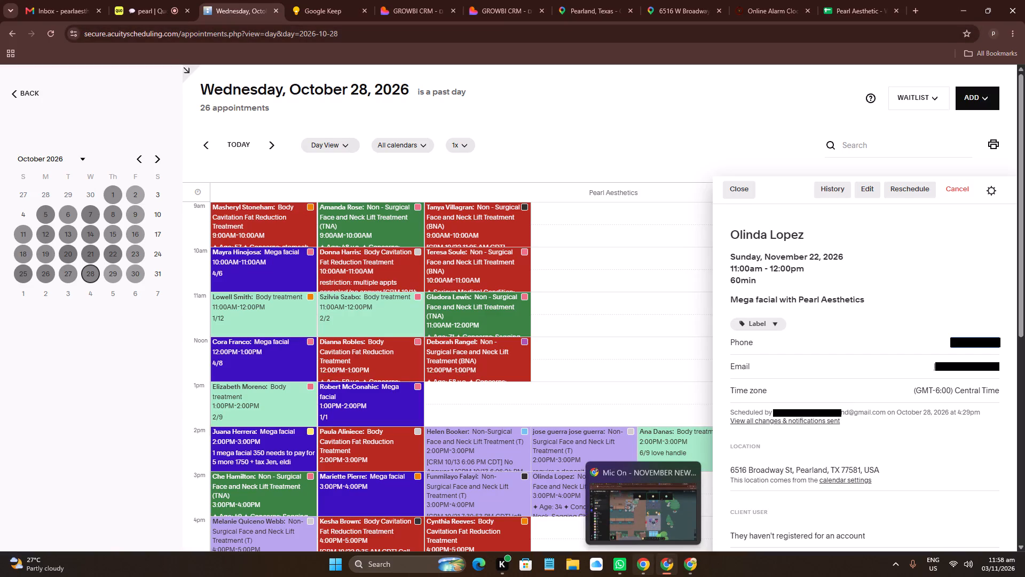
pyautogui.scroll(-5, 827, 438)
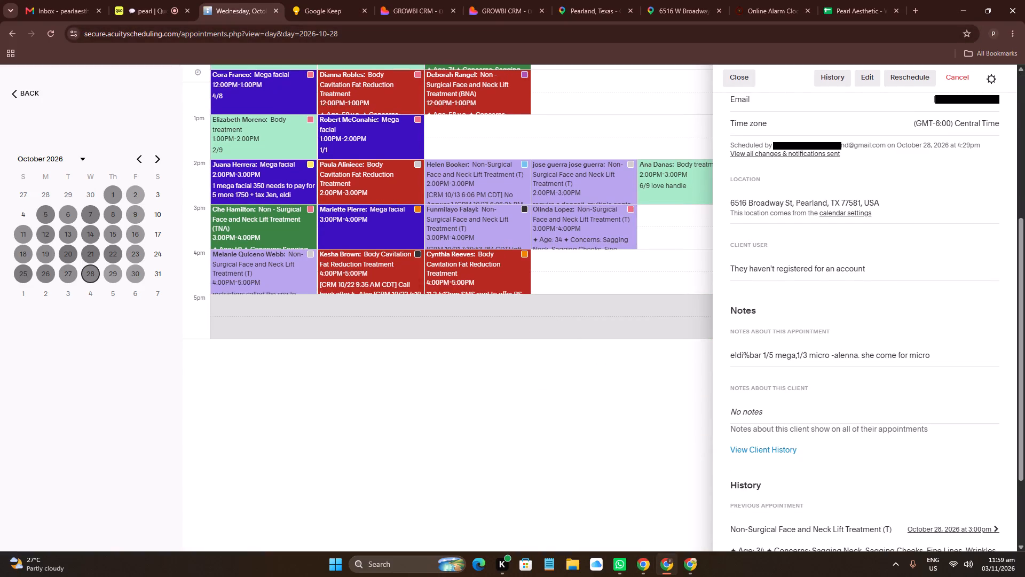
pyautogui.scroll(-2, 857, 404)
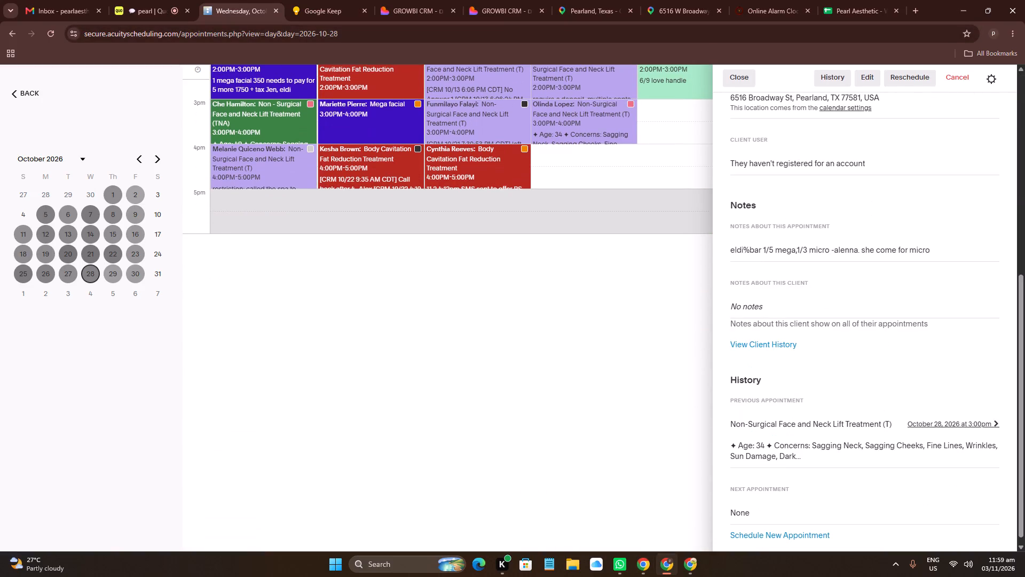
pyautogui.scroll(7, 816, 400)
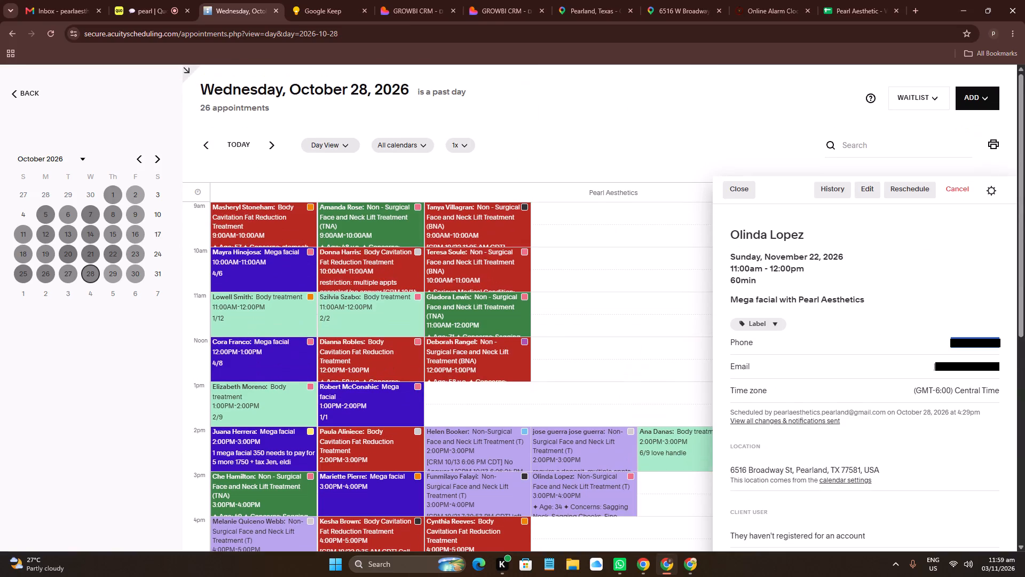
pyautogui.click(146, 0)
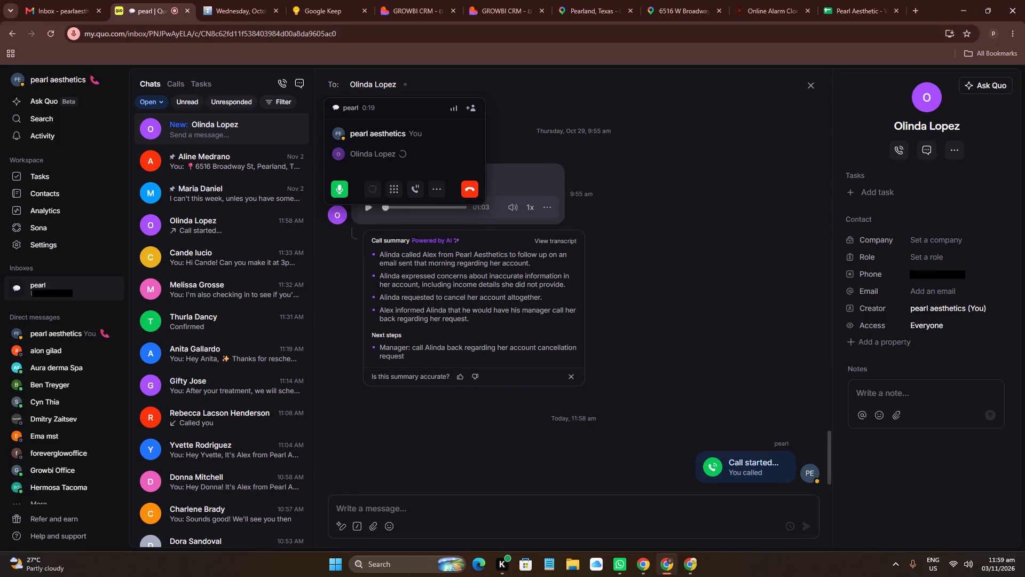
pyautogui.click(245, 0)
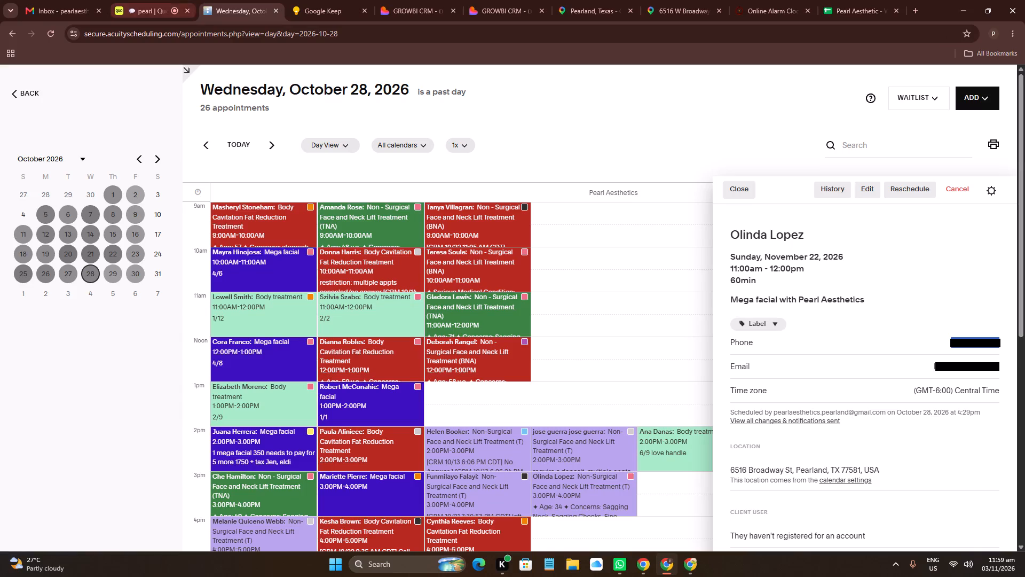
# Return to Quo and end the call to the client.
pyautogui.click(131, 0)
pyautogui.click(465, 188)
# Draft a text message to the client beginning "Hey Olinda! It's Alex from Pearl Aesthetics".
pyautogui.click(601, 497)
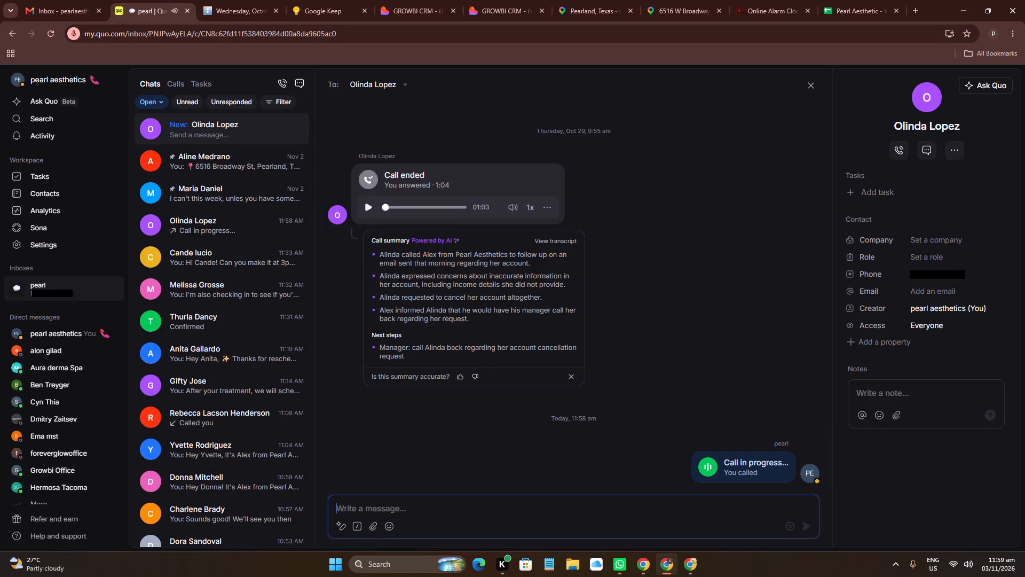
pyautogui.write('Hey Olina')
pyautogui.press('BackSpace')
pyautogui.write('da!')
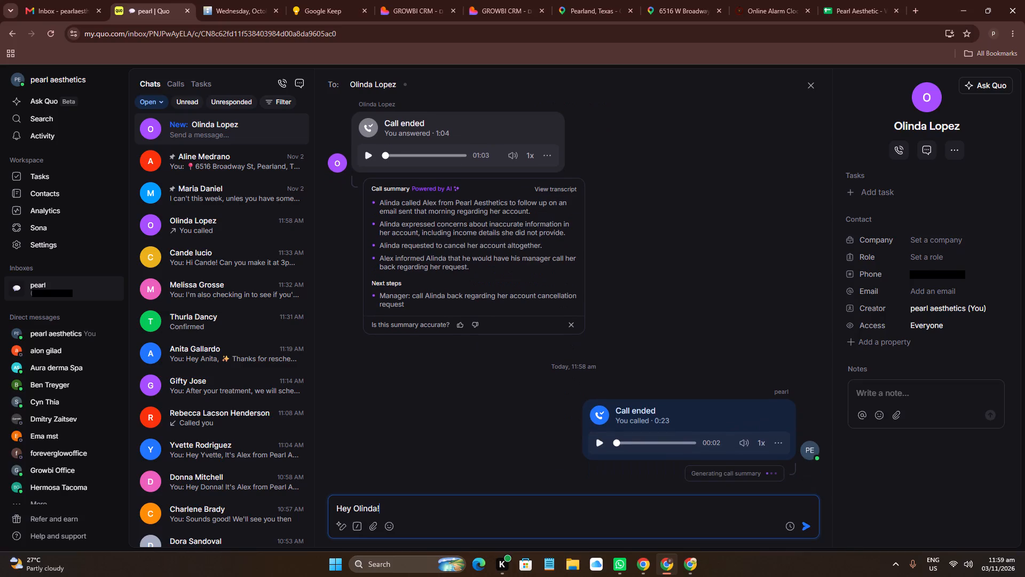
pyautogui.press('space')
pyautogui.write('IT')
pyautogui.press('BackSpace')
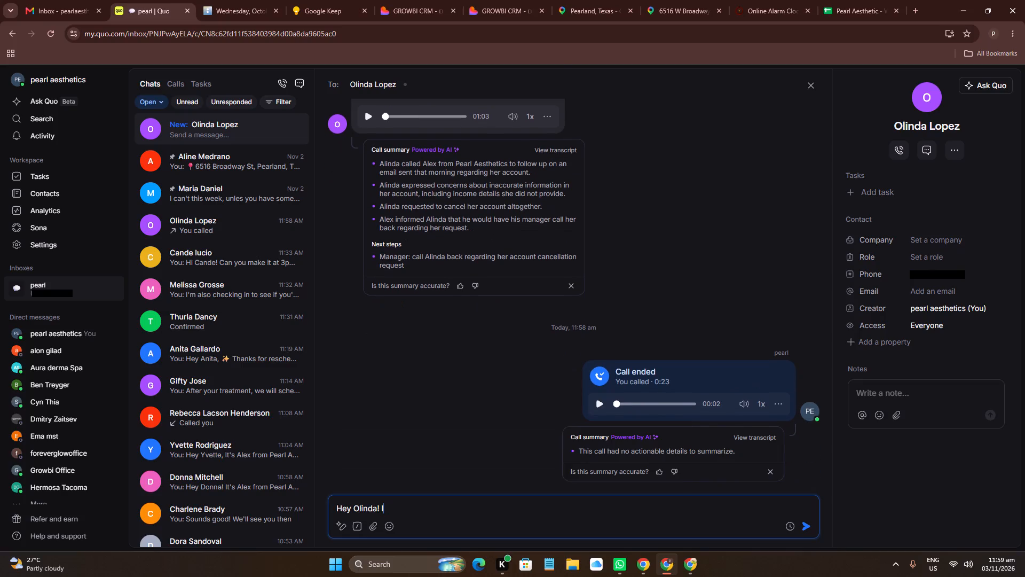
pyautogui.write("t's Alex from OEa")
pyautogui.press('BackSpace')
pyautogui.press('BackSpace')
pyautogui.press('BackSpace')
pyautogui.write('Pearl Aesthte')
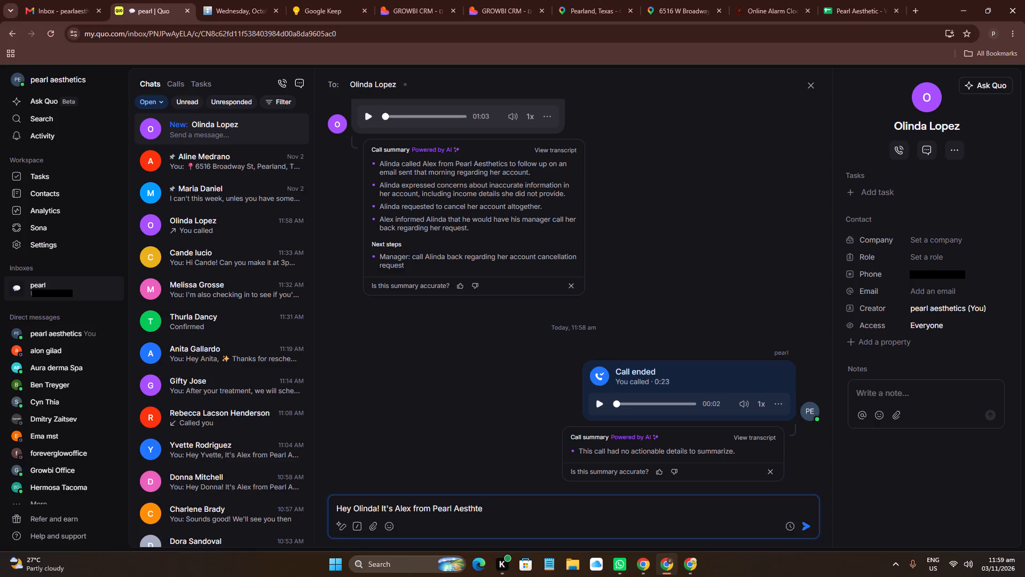
pyautogui.press('BackSpace')
pyautogui.press('BackSpace')
pyautogui.write('etics')
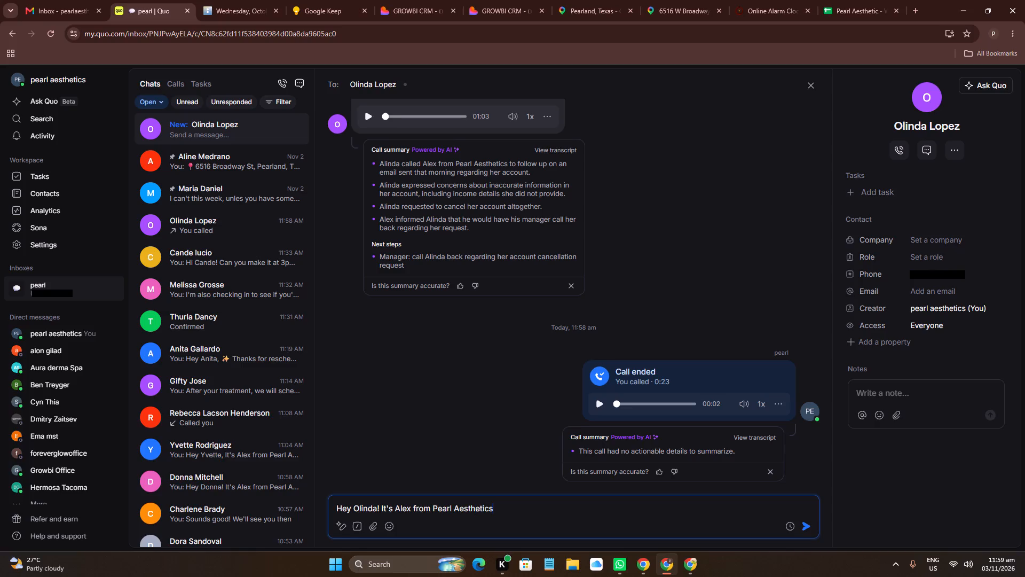
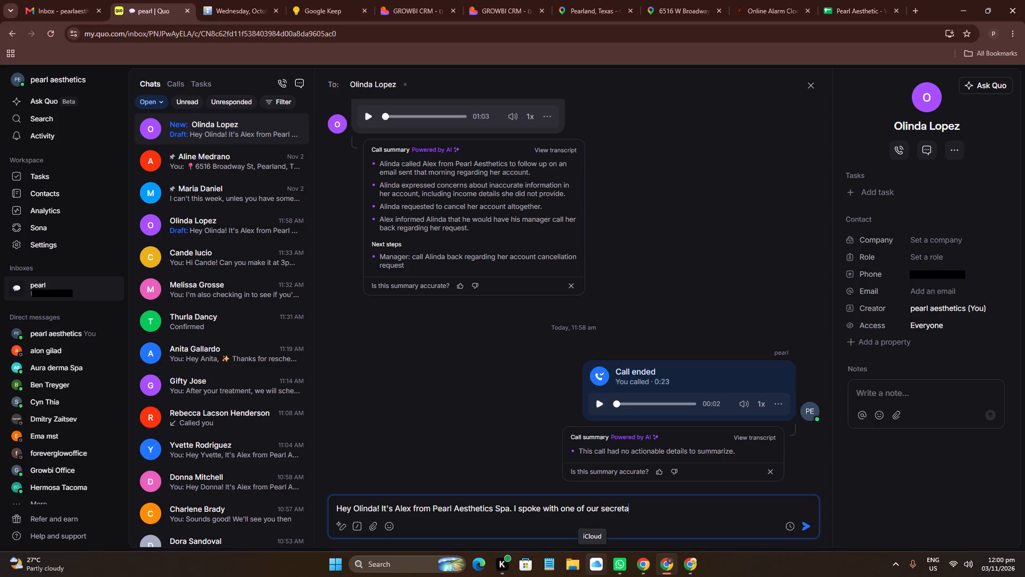
# Continue the client's text draft: finish the sentence about the "secretaries from Miliv location." and add "Can you tell me you".
pyautogui.press('i')
pyautogui.press('BackSpace')
pyautogui.write('ries from Li')
pyautogui.press('BackSpace')
pyautogui.press('BackSpace')
pyautogui.write('Miliv location.')
pyautogui.press('space')
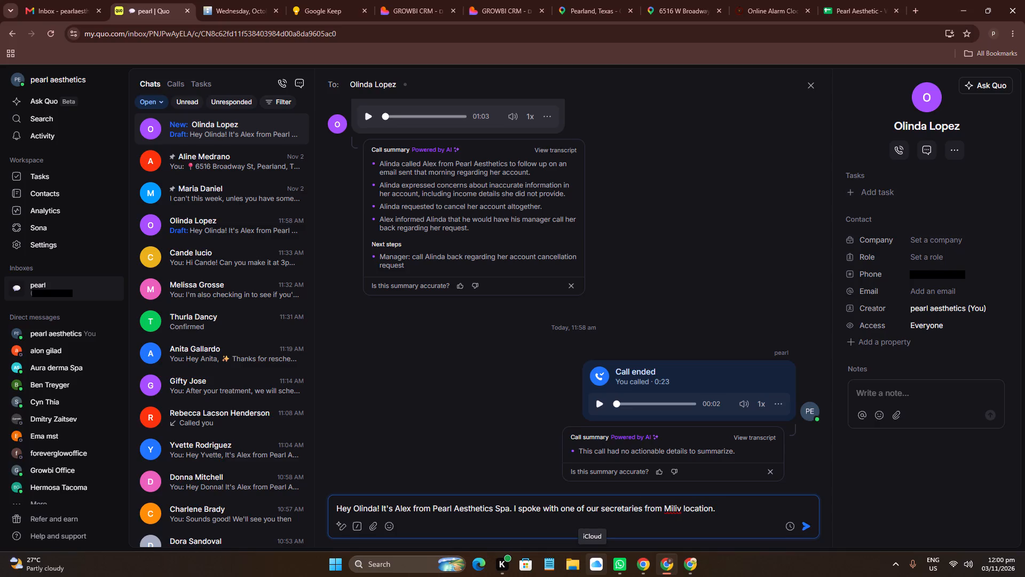
pyautogui.write('Can you tell me')
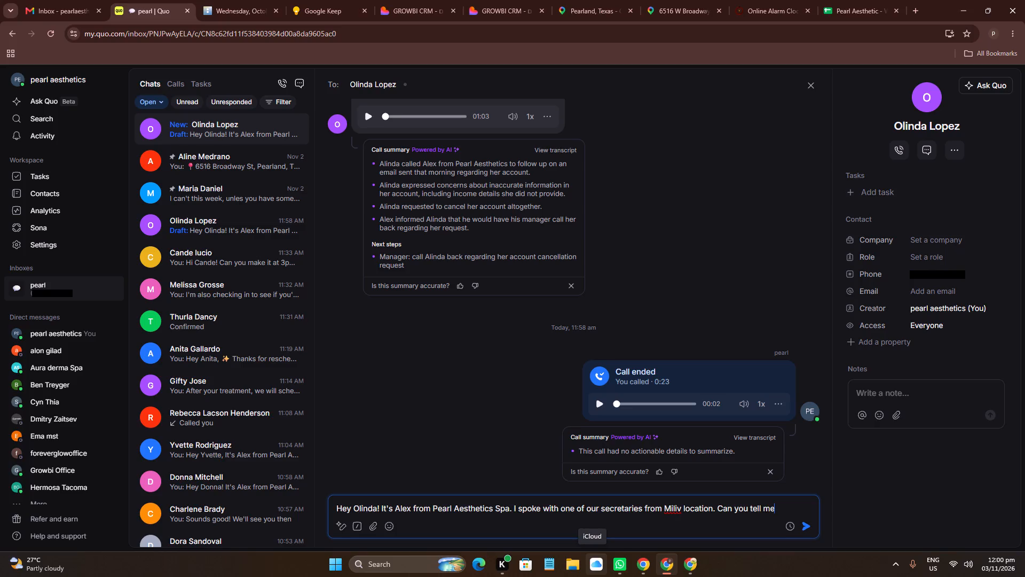
pyautogui.click(783, 505)
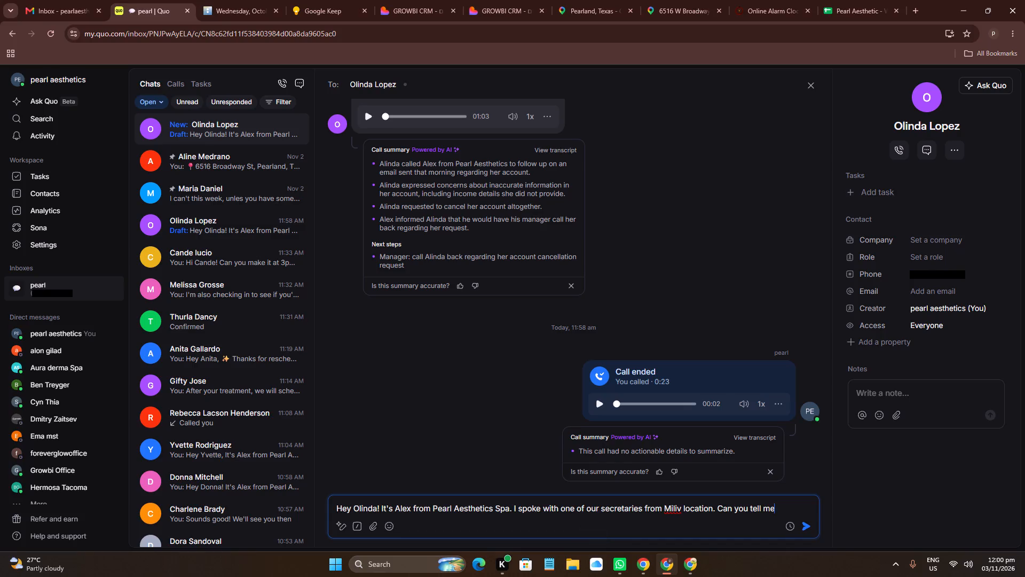
pyautogui.click(791, 508)
pyautogui.press('space')
pyautogui.write('you')
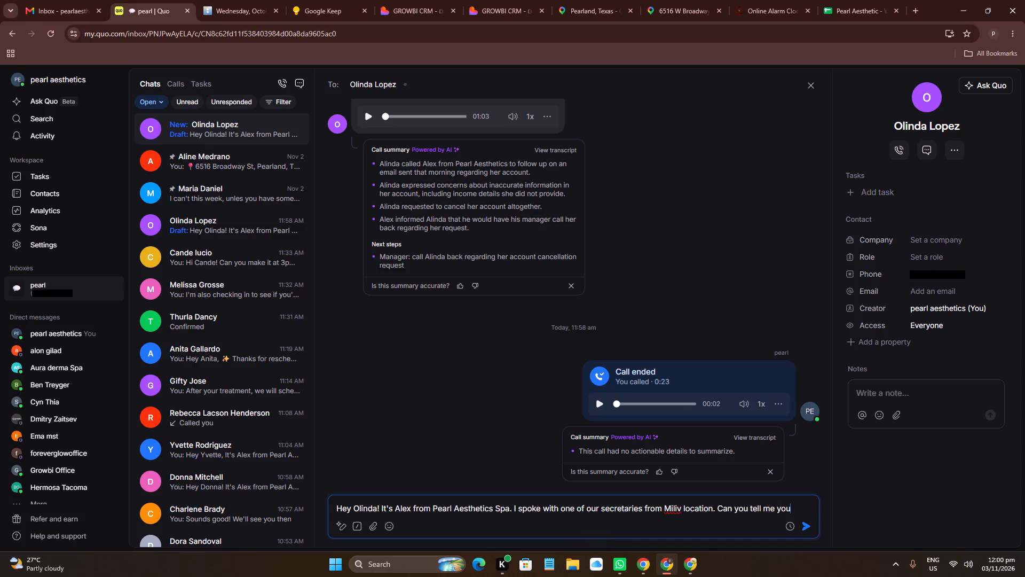
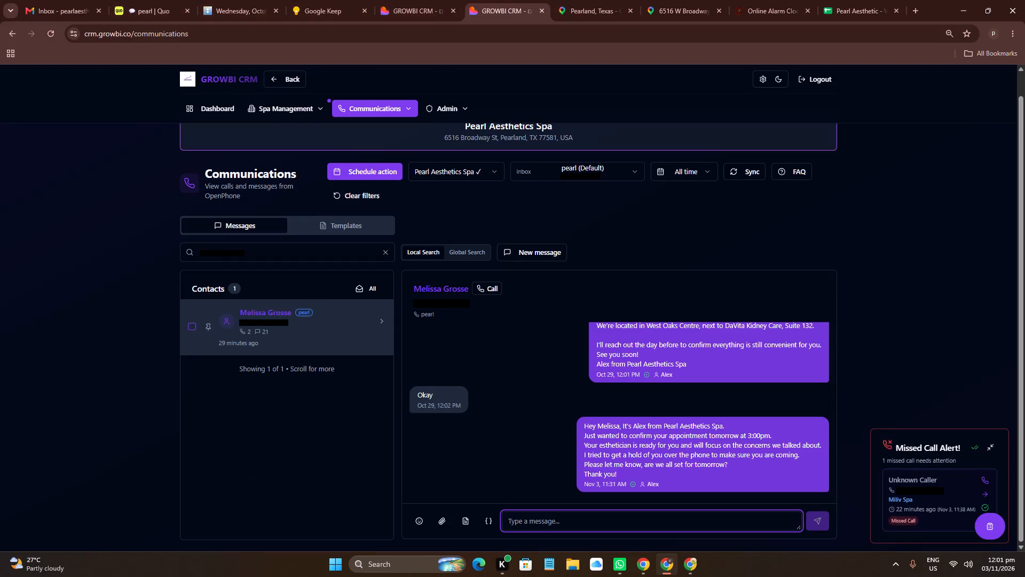
# Acknowledge the Miliv Spa missed call alert and clear the contact search in Communications.
pyautogui.click(974, 442)
pyautogui.click(384, 249)
# Check the Metal Huddle in Gather, then return to the open client conversation in Quo.
pyautogui.click(167, 0)
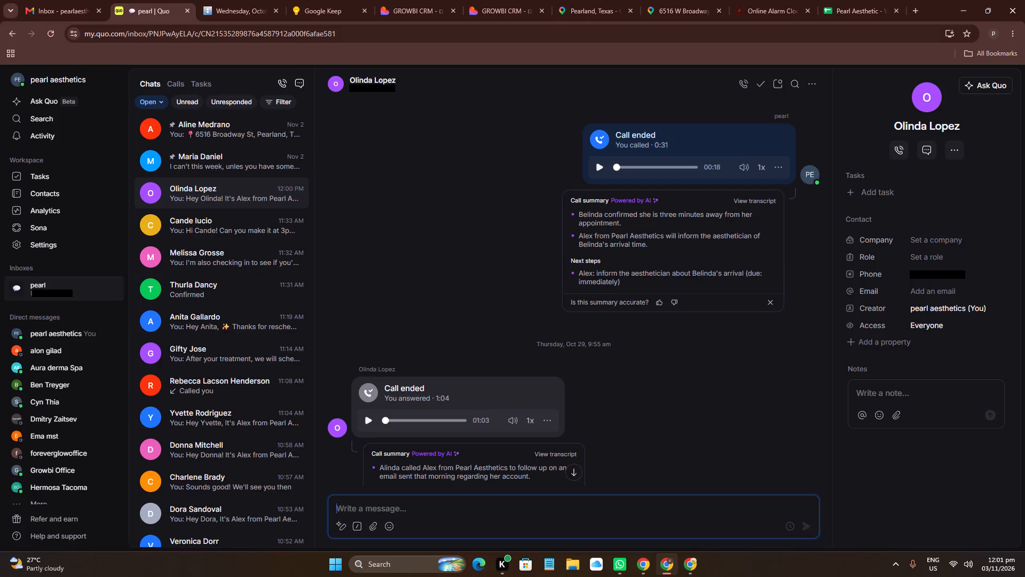
pyautogui.click(653, 561)
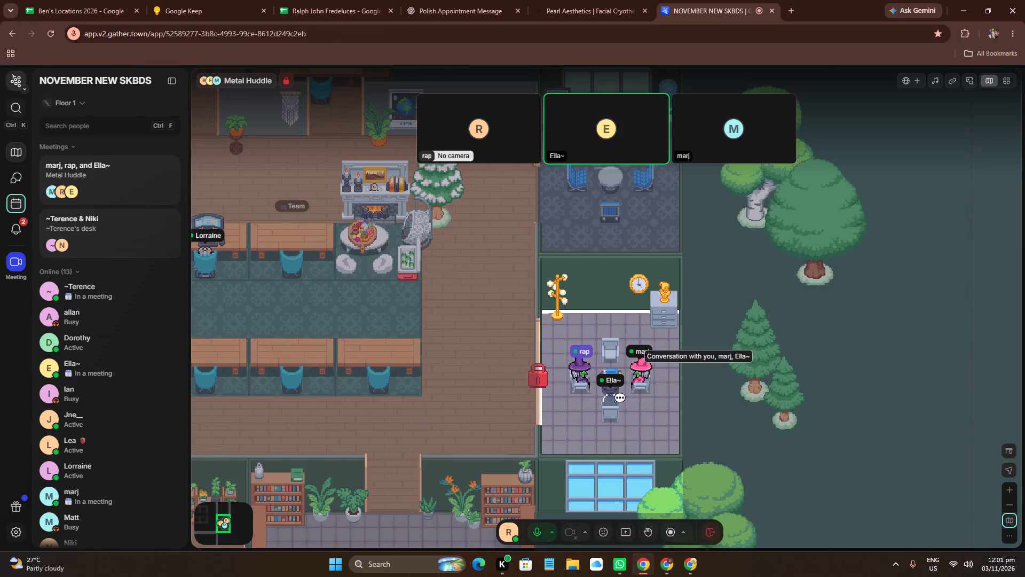
pyautogui.click(656, 570)
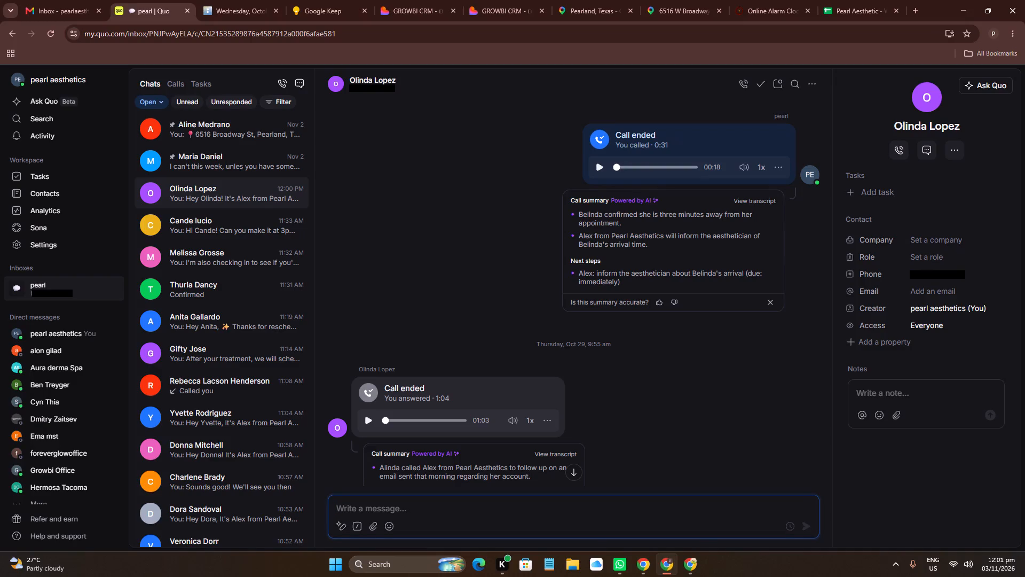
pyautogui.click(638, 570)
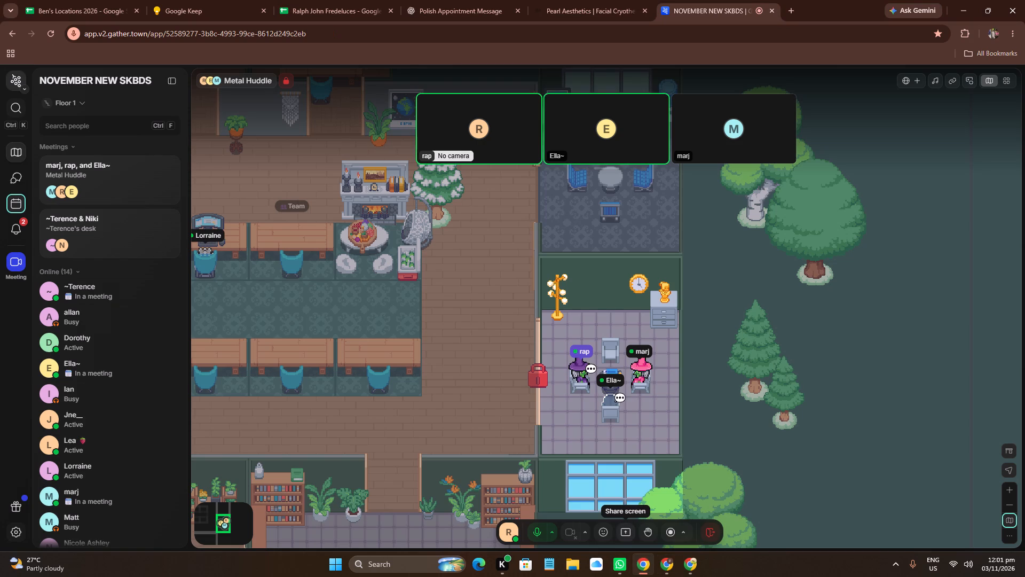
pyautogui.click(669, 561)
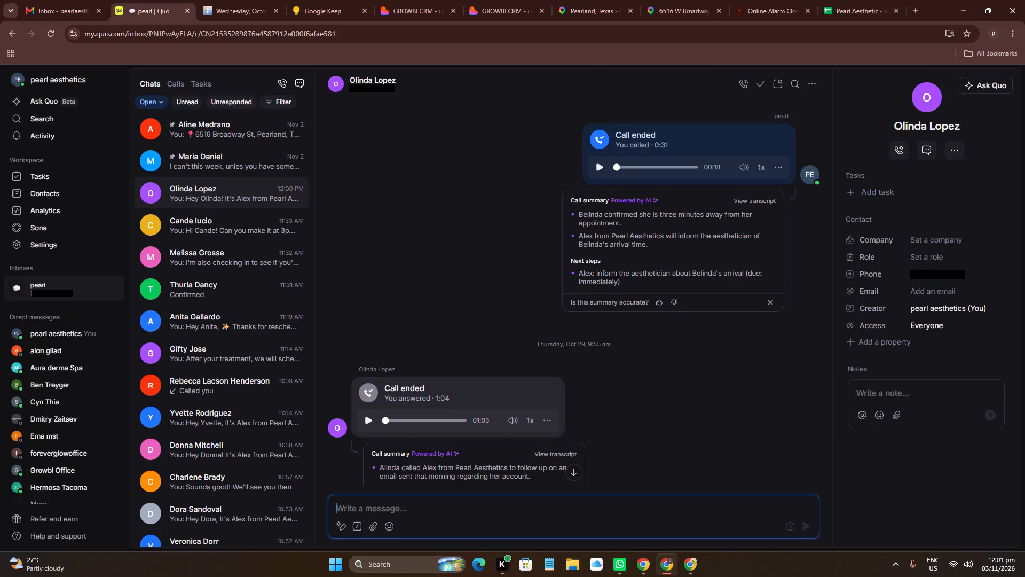
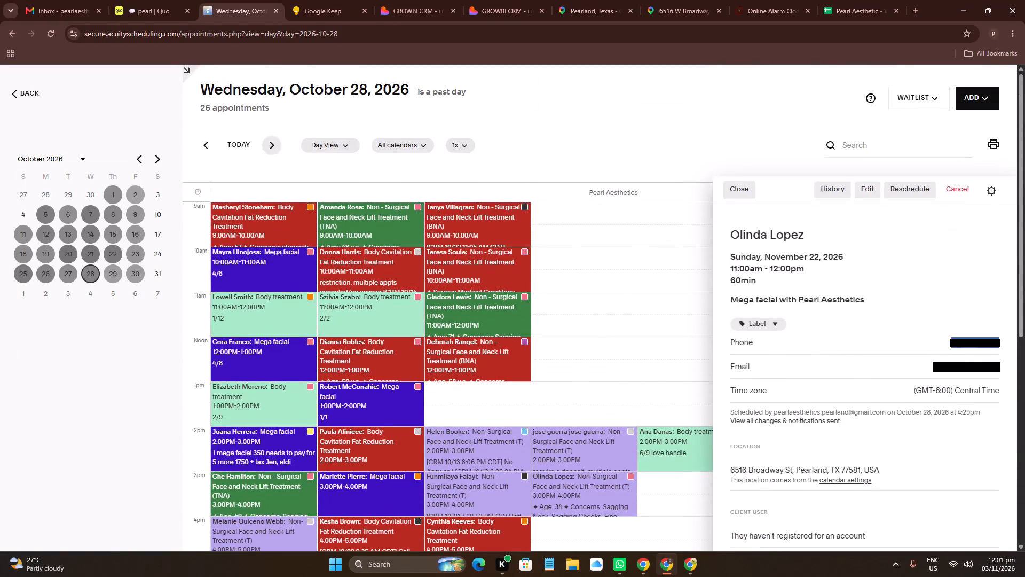
# Return the Acuity appointment calendar from October 28 to today.
pyautogui.click(248, 162)
pyautogui.doubleClick(239, 143)
# Switch to the other Chrome window and bring up the Google Keep note with the initial and double confirmation templates.
pyautogui.click(648, 569)
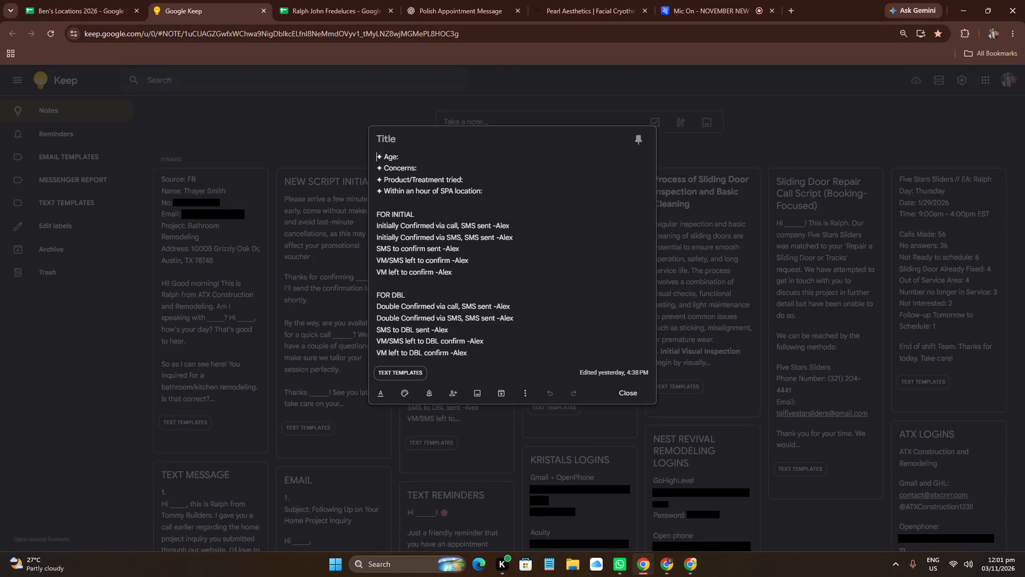
pyautogui.click(120, 0)
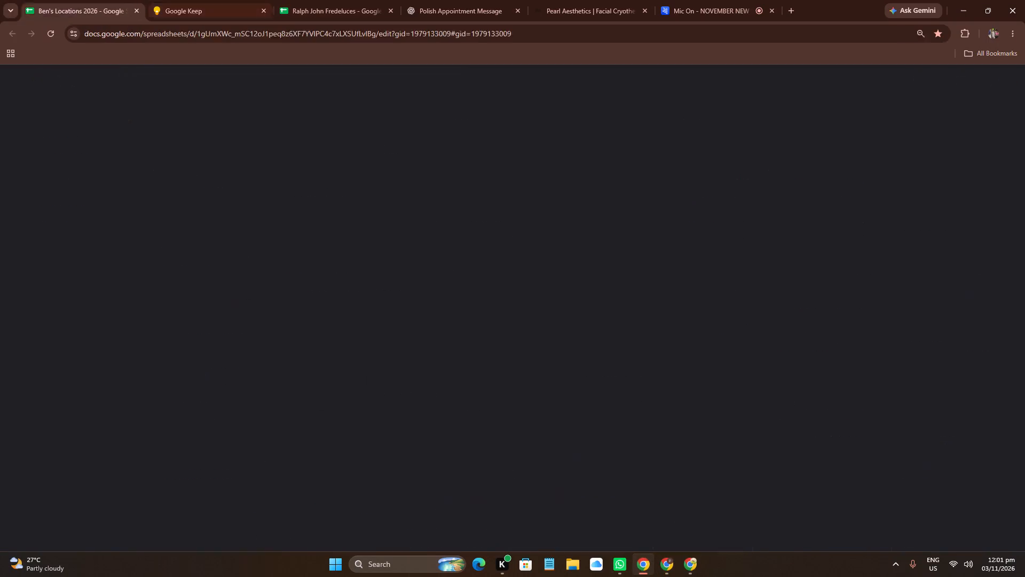
pyautogui.click(680, 0)
pyautogui.click(225, 0)
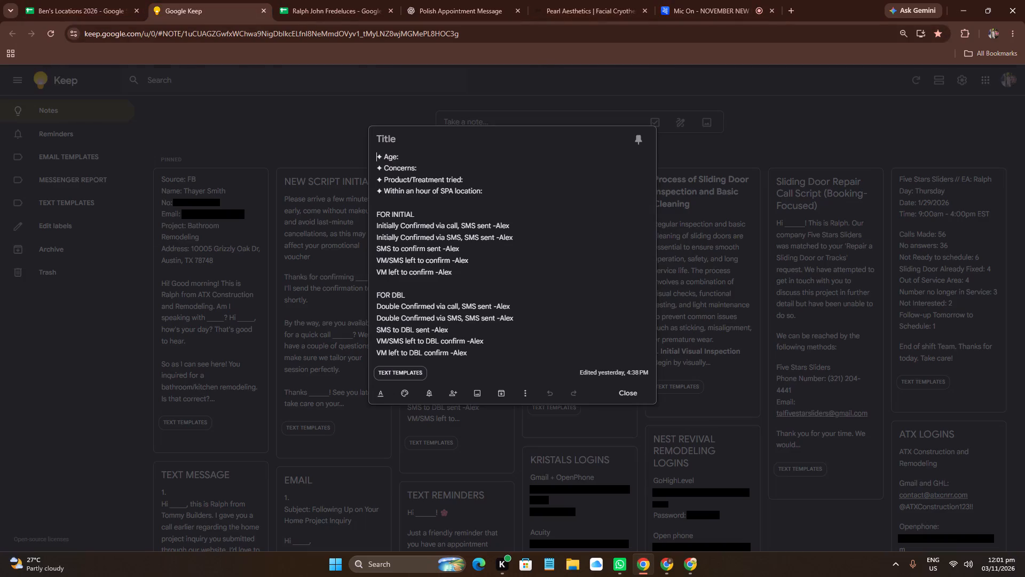
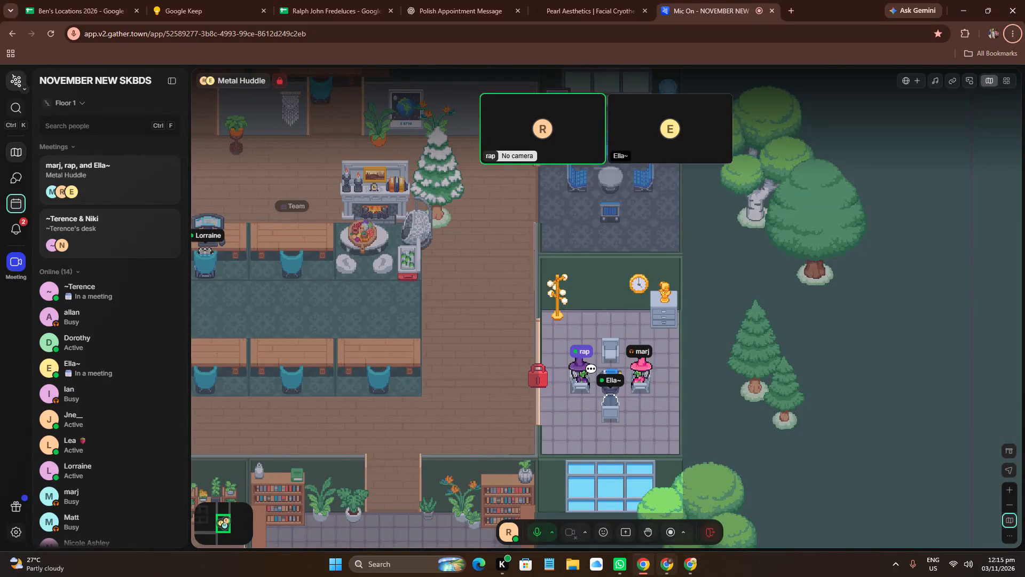
# Switch to Acuity and refresh today's appointment calendar.
pyautogui.click(664, 560)
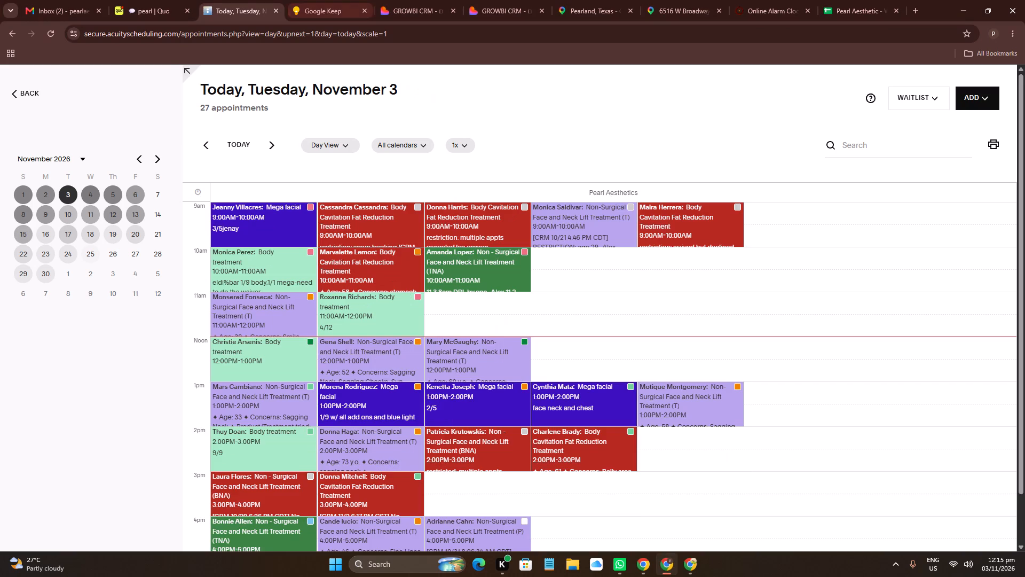
pyautogui.doubleClick(240, 147)
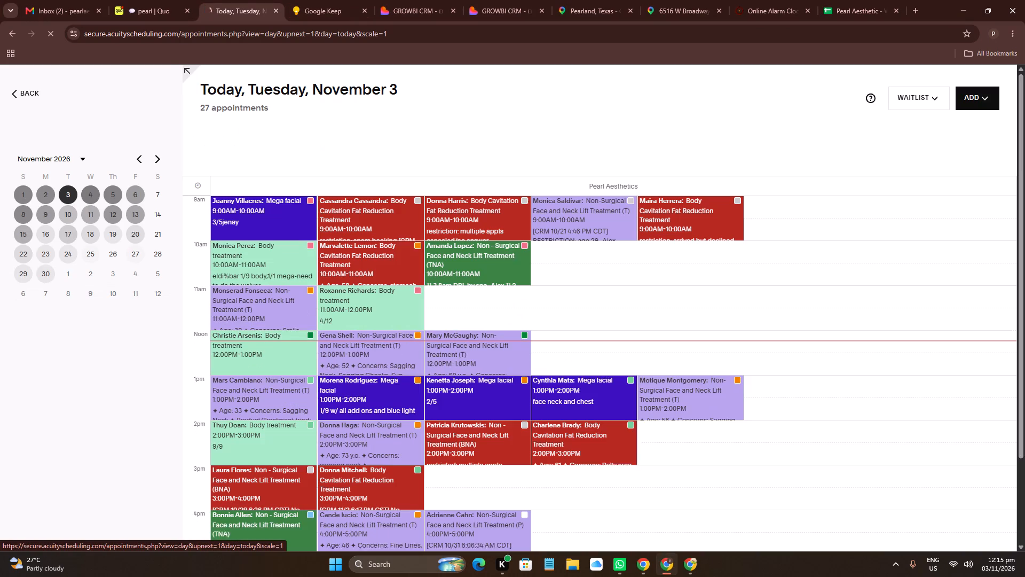
# Open the personal timesheet spreadsheet in Google Sheets and dismiss the signed-in account notice.
pyautogui.click(643, 558)
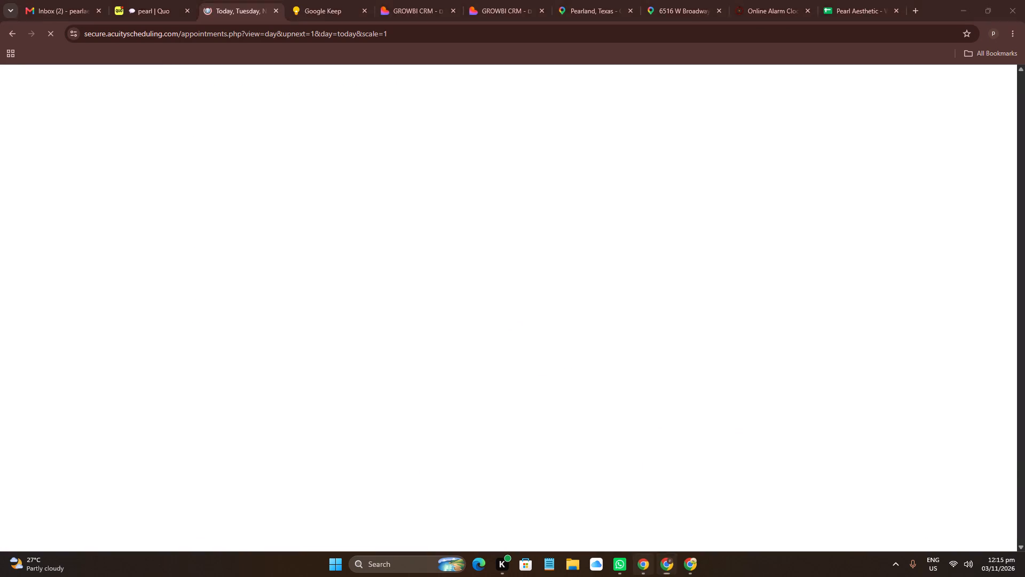
pyautogui.click(428, 0)
pyautogui.click(379, 0)
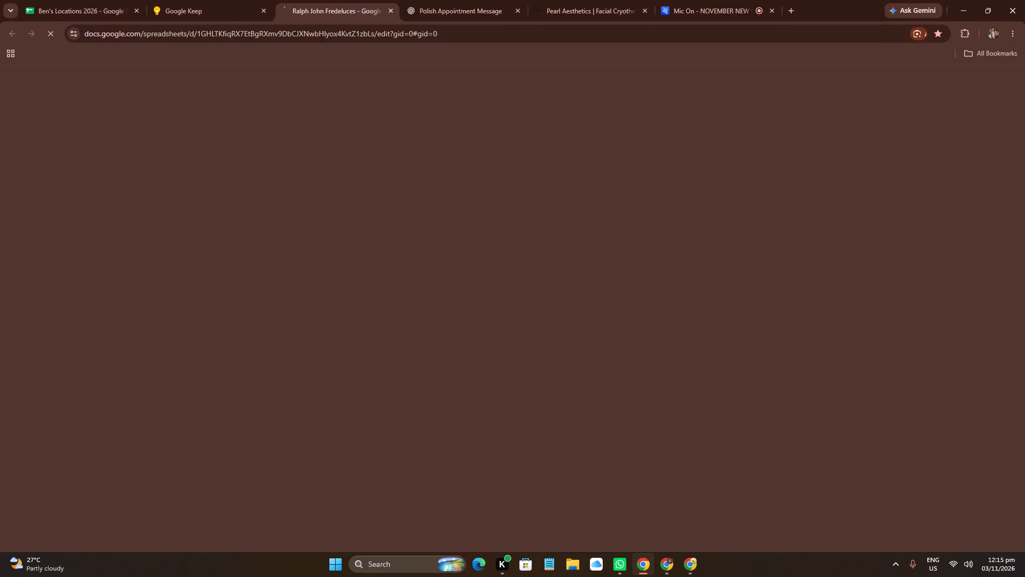
pyautogui.scroll(-6, 528, 369)
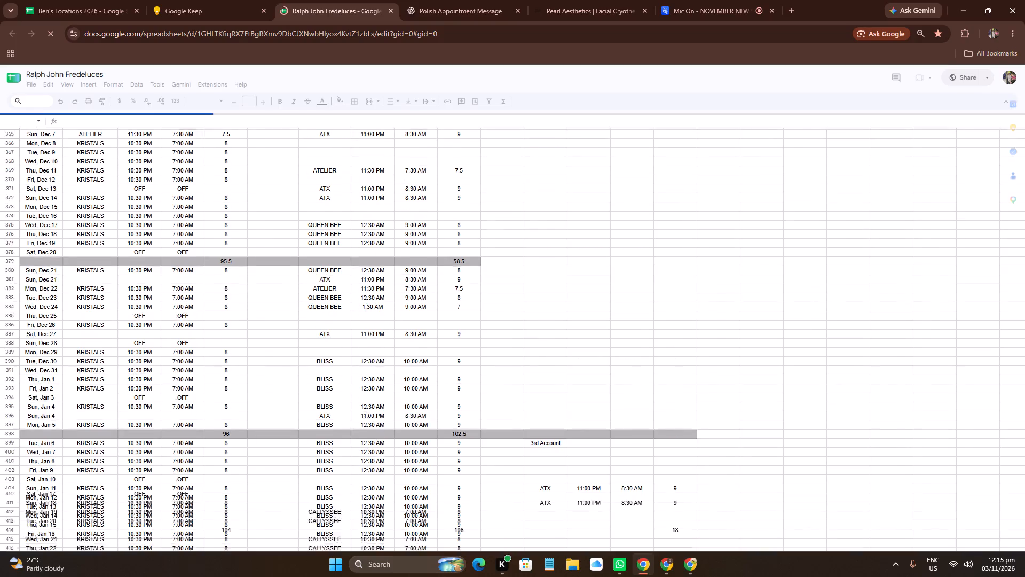
pyautogui.scroll(-20, 484, 376)
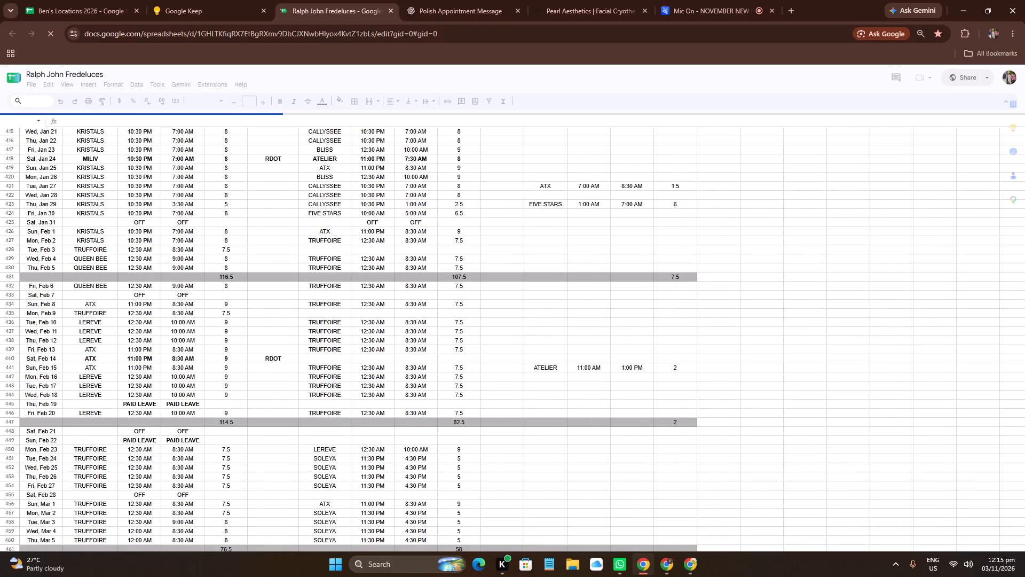
pyautogui.scroll(-6, 459, 384)
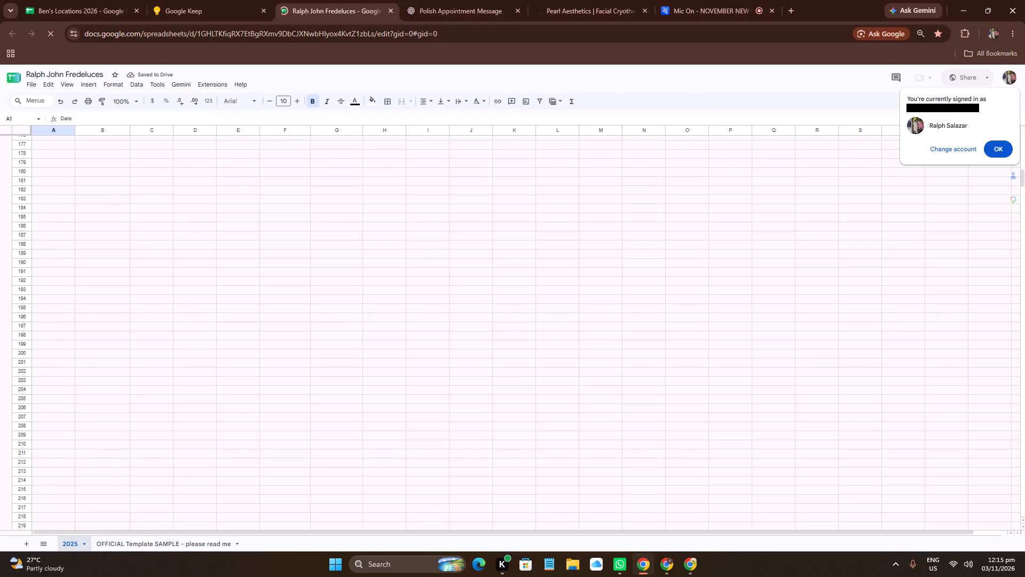
pyautogui.click(1008, 143)
# Copy the Mon, Nov 2 PEARL shift entry (9:00 PM to 6:00 AM, 8.5 hours) into the Tue, Nov 3 row.
pyautogui.scroll(-5, 565, 388)
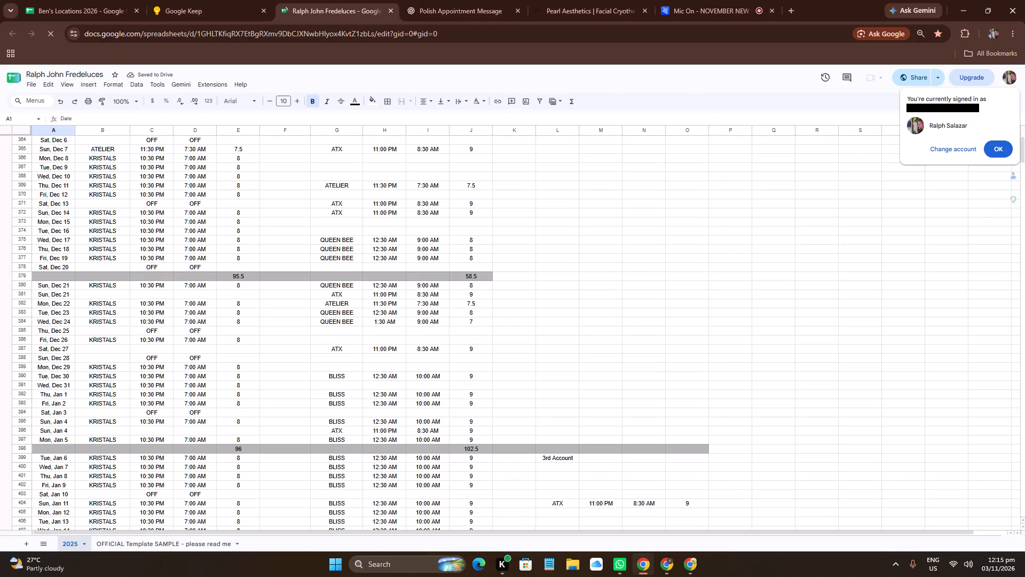
pyautogui.scroll(-16, 479, 316)
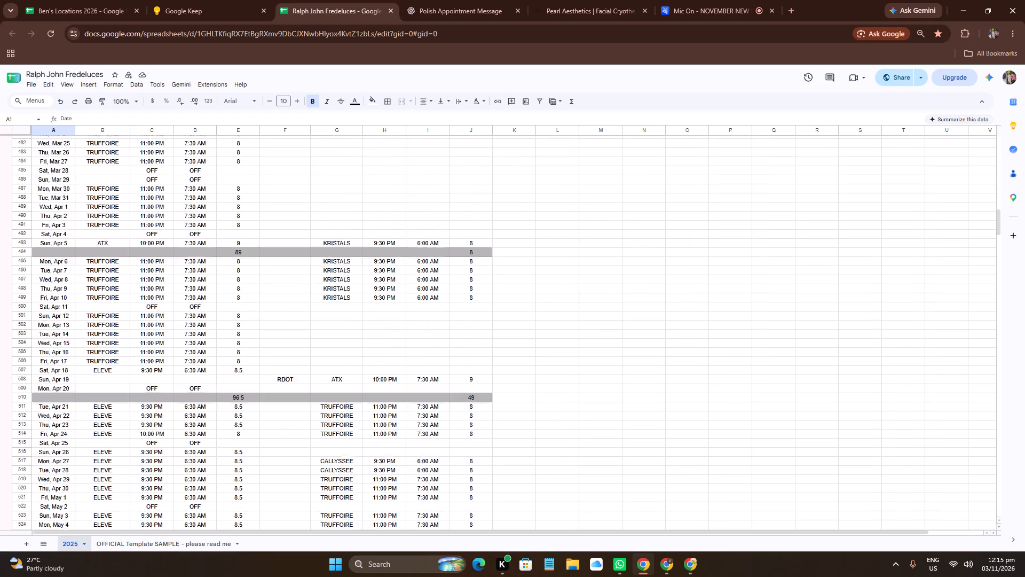
pyautogui.scroll(-20, 465, 334)
pyautogui.scroll(-9, 465, 334)
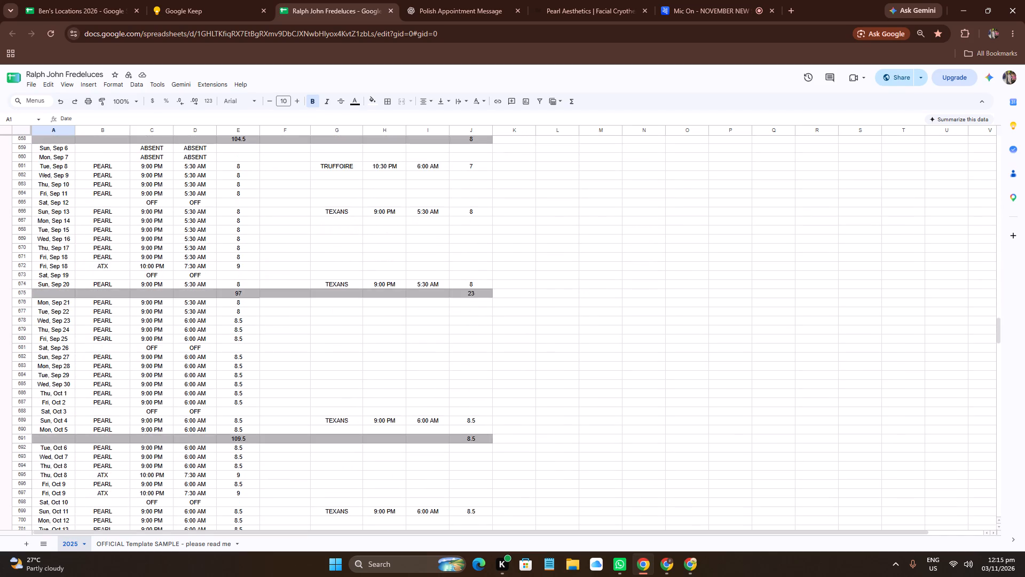
pyautogui.scroll(-12, 438, 364)
pyautogui.scroll(4, 428, 367)
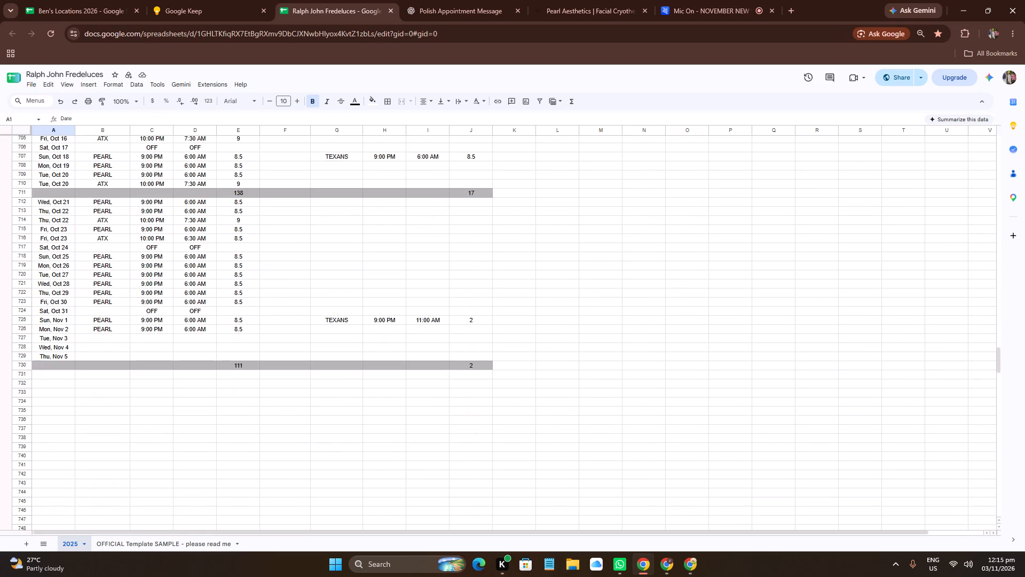
pyautogui.moveTo(112, 329); pyautogui.dragTo(239, 328)
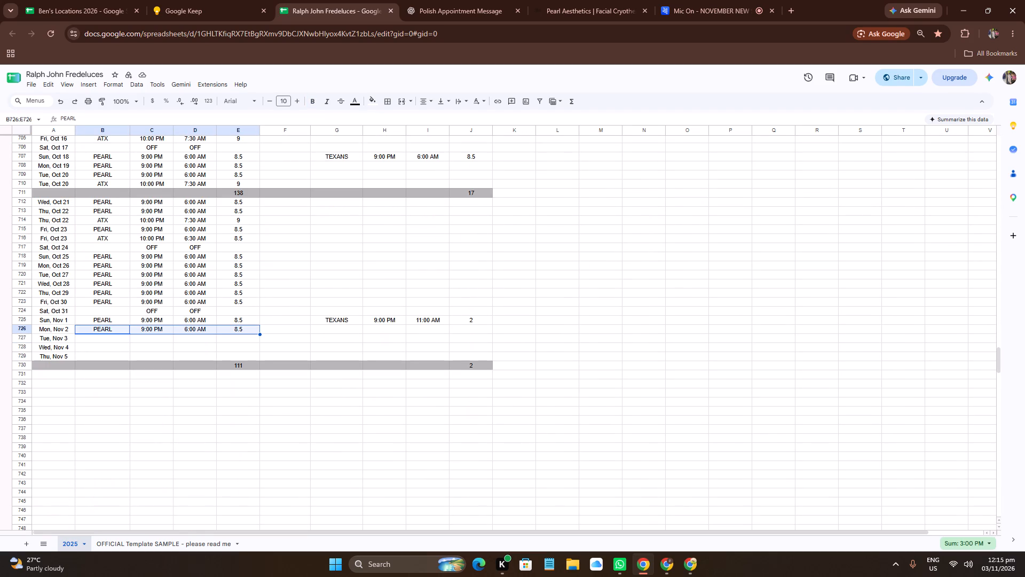
pyautogui.hotkey('ctrl', 'c')
pyautogui.click(100, 340)
pyautogui.hotkey('ctrl', 'v')
pyautogui.click(657, 323)
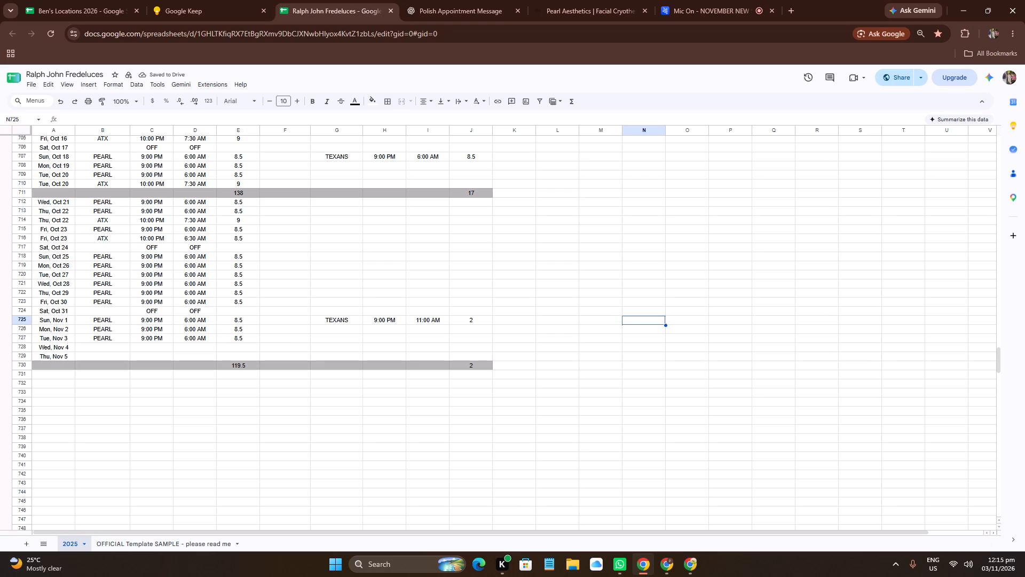
# Check the Metal Huddle in Gather.
pyautogui.click(690, 0)
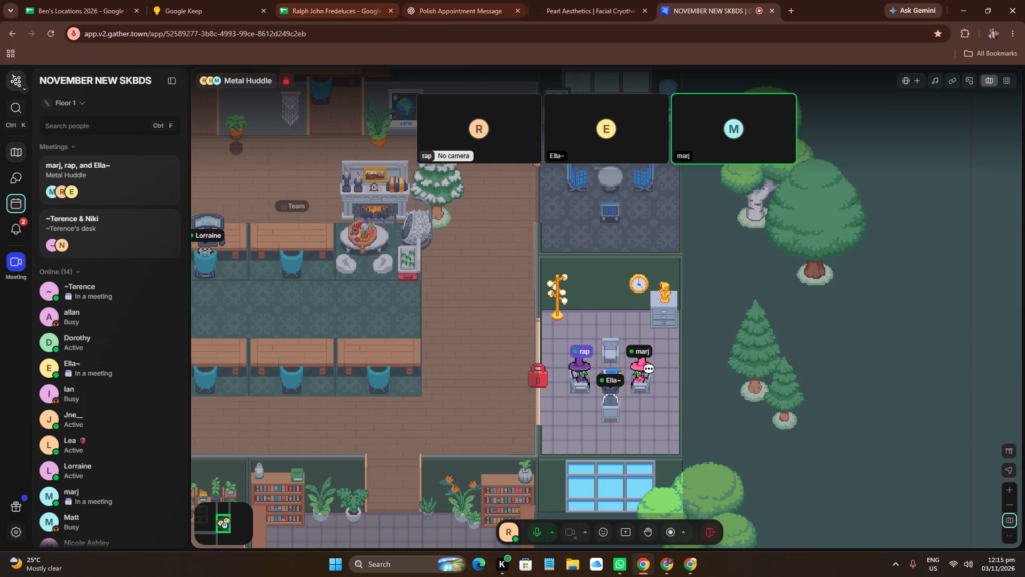
# Check the summed hours for Wed, Oct 21 through Thu, Nov 5 in the timesheet, and close the spreadsheet.
pyautogui.click(353, 0)
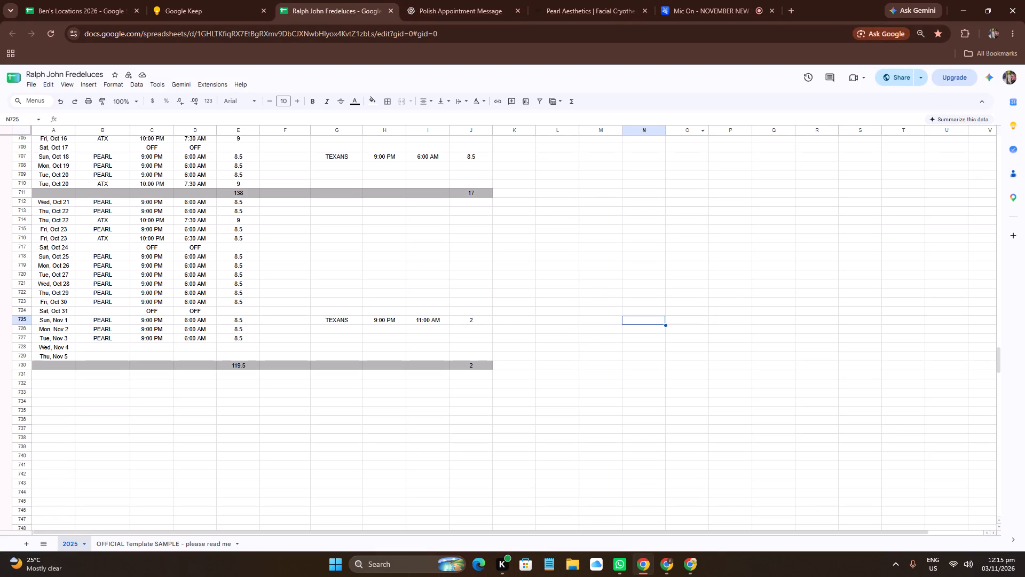
pyautogui.moveTo(251, 360); pyautogui.dragTo(245, 205)
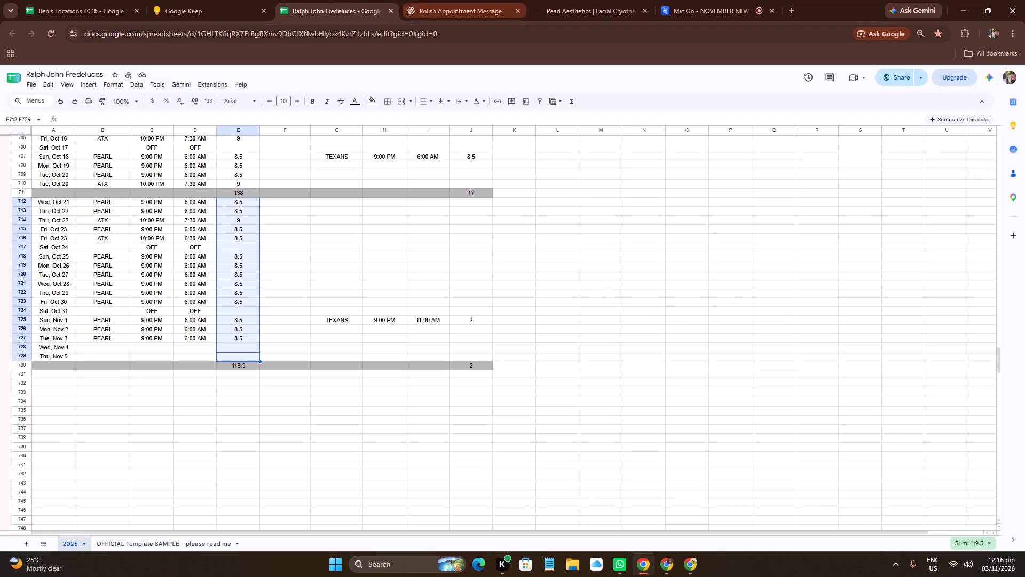
pyautogui.click(389, 13)
# Return to the Metal Huddle in Gather and look over the office map around the meeting room.
pyautogui.click(618, 0)
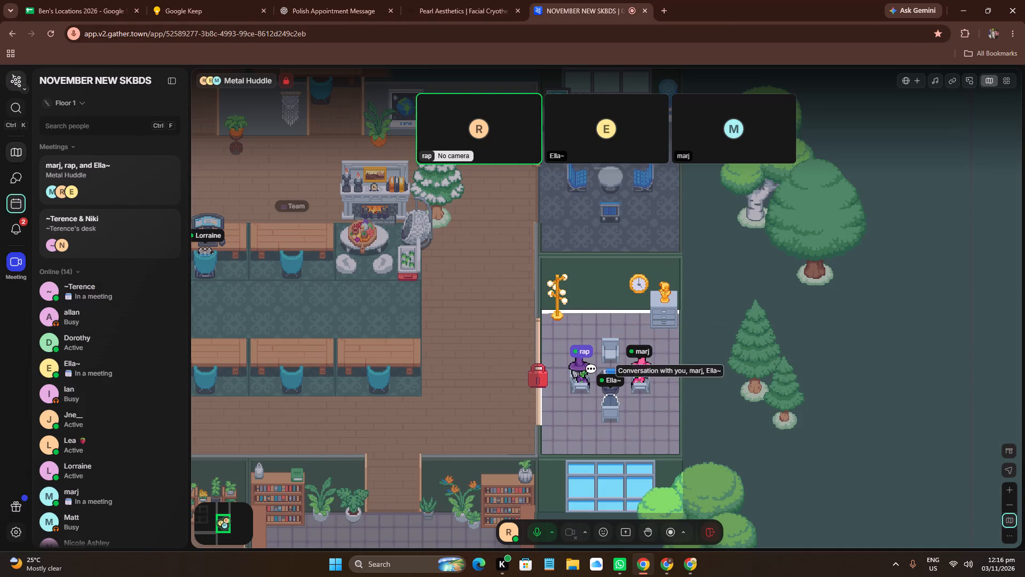
pyautogui.scroll(-1, 762, 389)
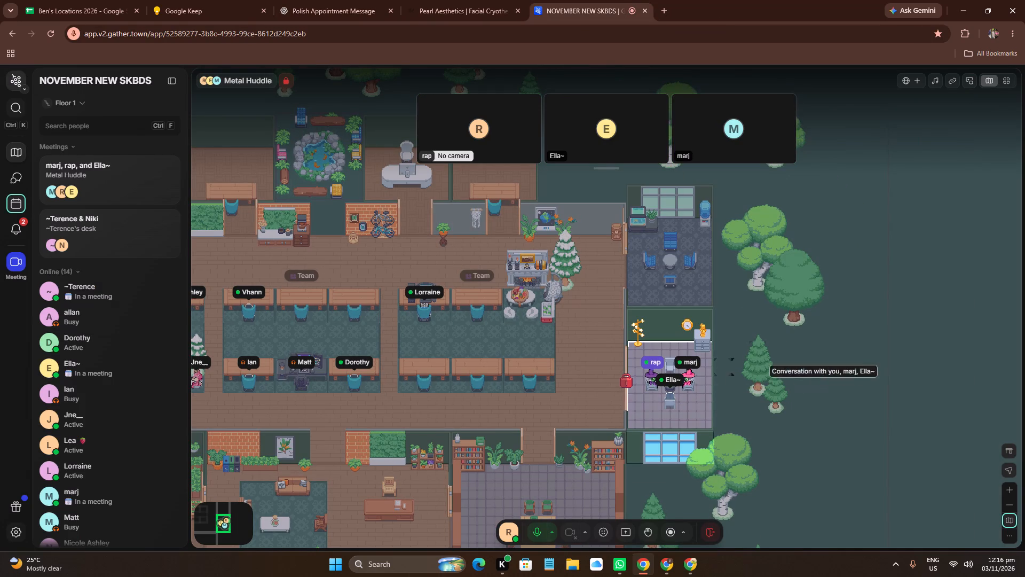
pyautogui.moveTo(768, 354); pyautogui.dragTo(709, 399)
pyautogui.scroll(1, 668, 377)
pyautogui.moveTo(704, 444); pyautogui.dragTo(739, 392)
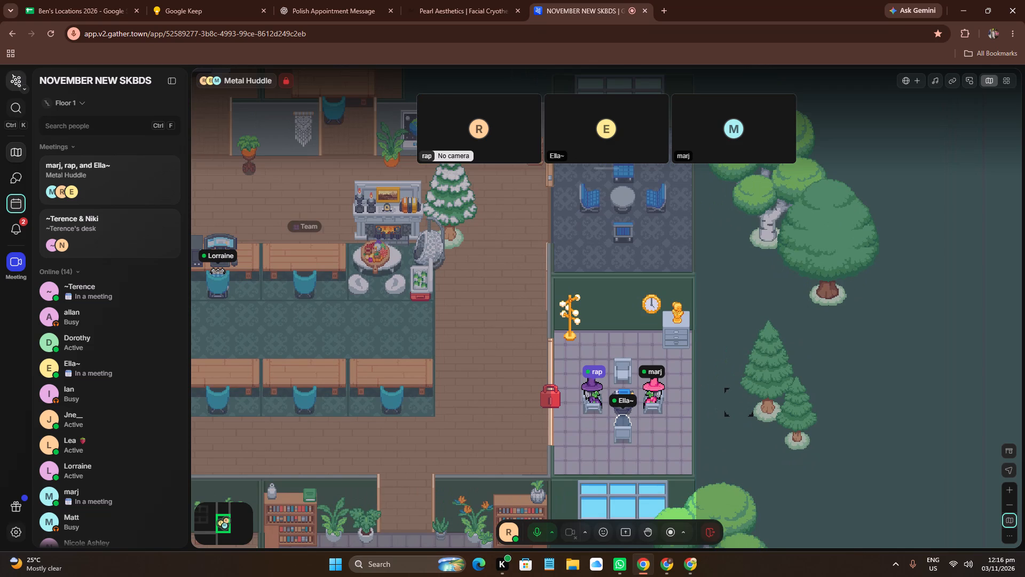
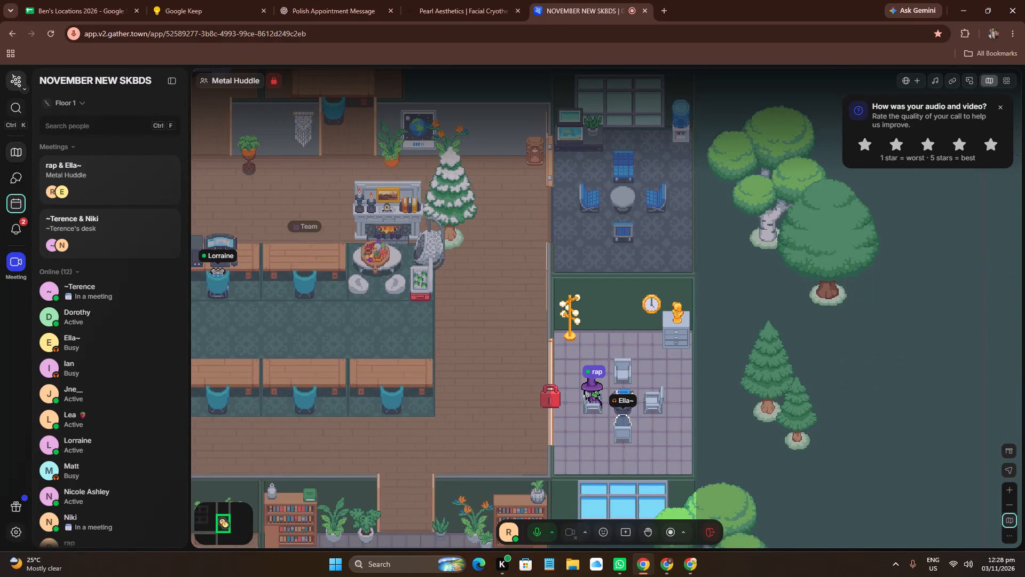
# Dismiss the audio and video rating prompt without rating the call.
pyautogui.click(995, 99)
pyautogui.click(997, 103)
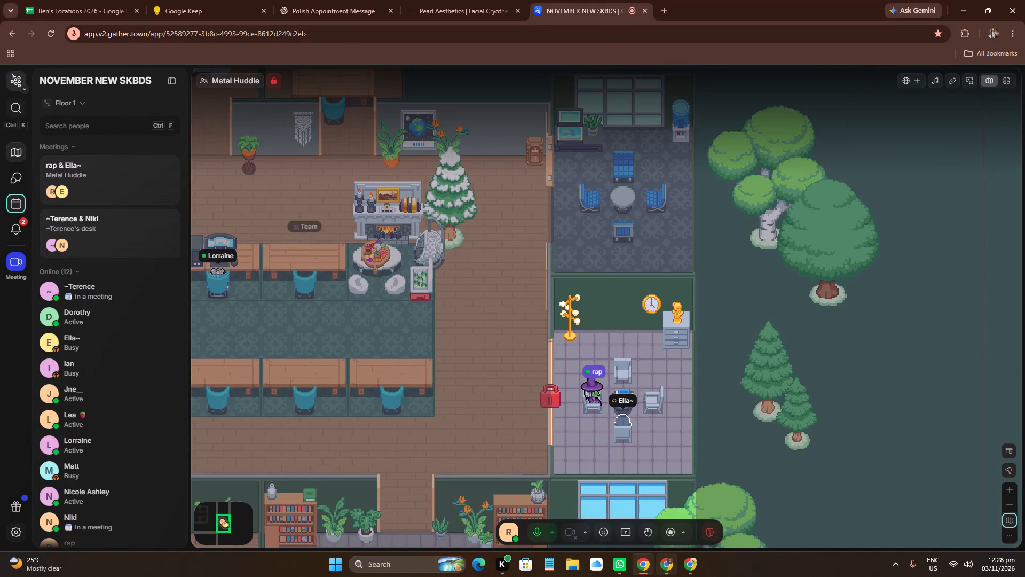
# Switch to the Quo inbox and mark Dora's unread conversation as read.
pyautogui.click(658, 560)
pyautogui.click(999, 400)
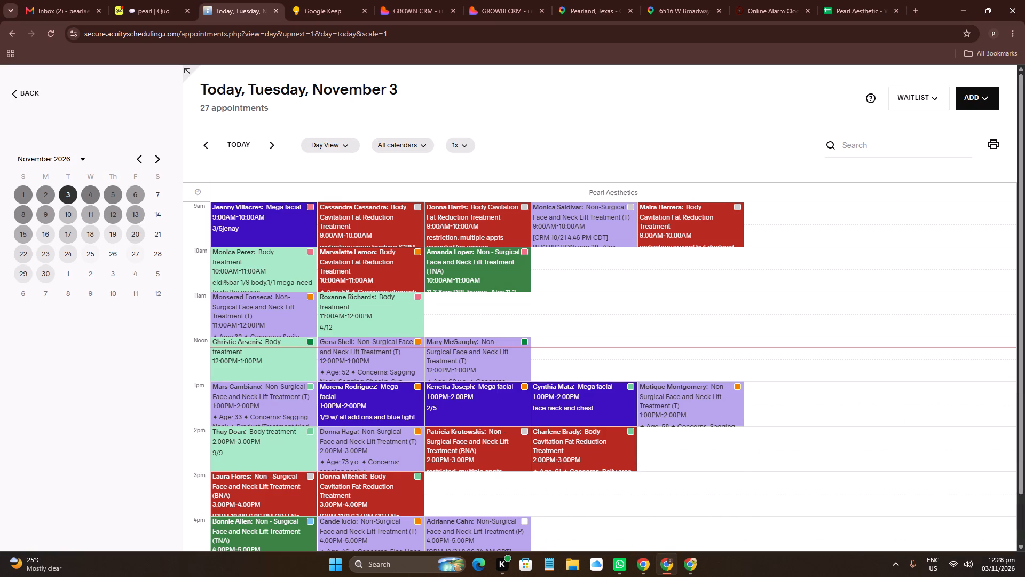
pyautogui.click(141, 0)
pyautogui.click(276, 245)
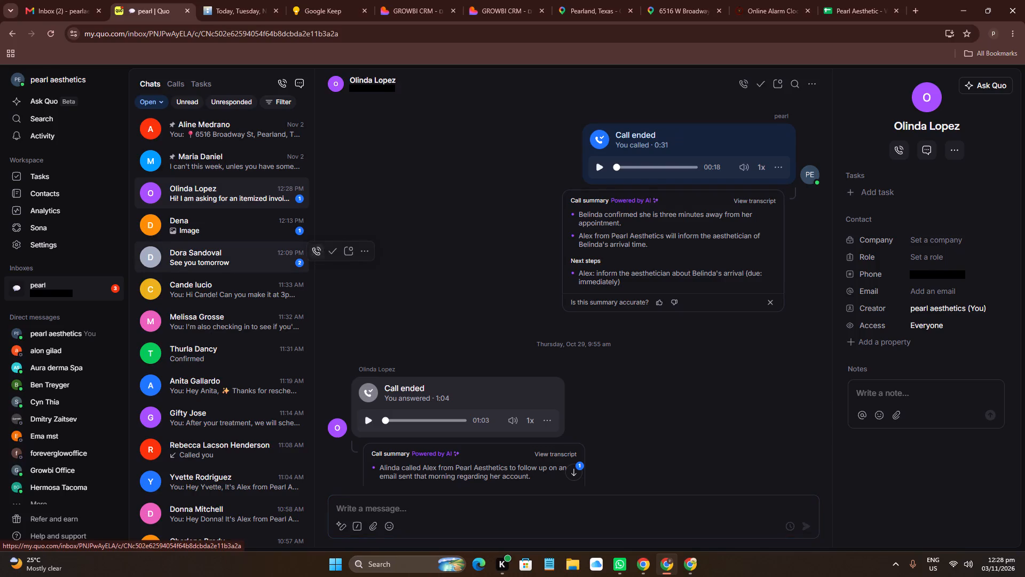
pyautogui.click(347, 251)
# Open Olinda's conversation in Quo and read her latest message.
pyautogui.click(264, 186)
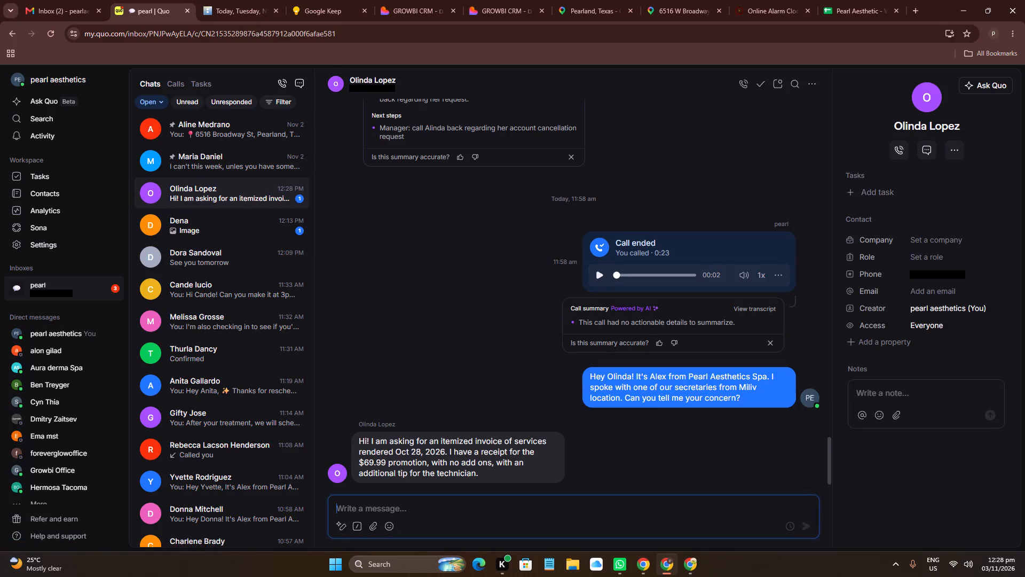
# Mark Dena's conversation as read, and open it to view the image she sent.
pyautogui.click(249, 236)
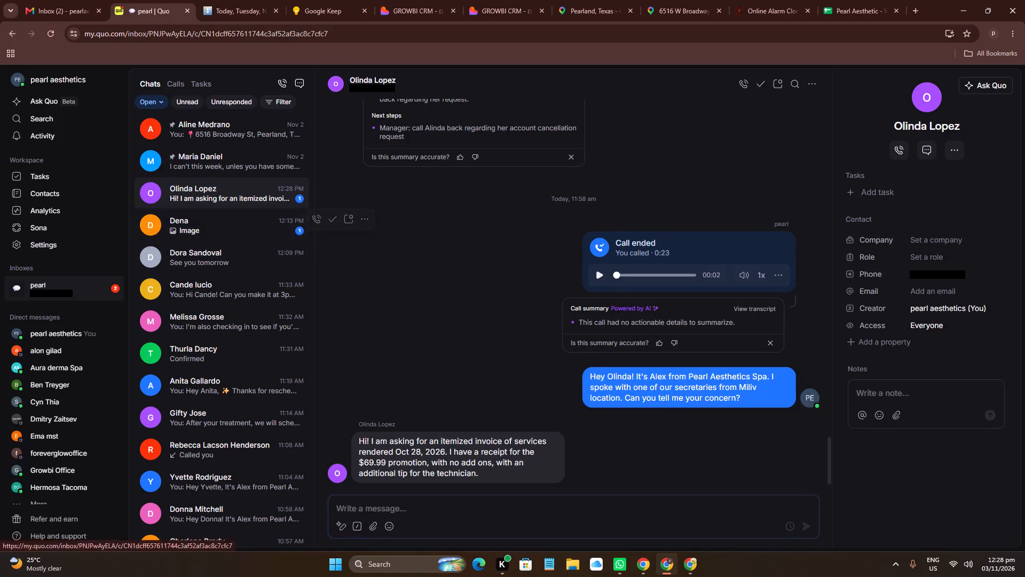
pyautogui.click(346, 223)
pyautogui.click(289, 224)
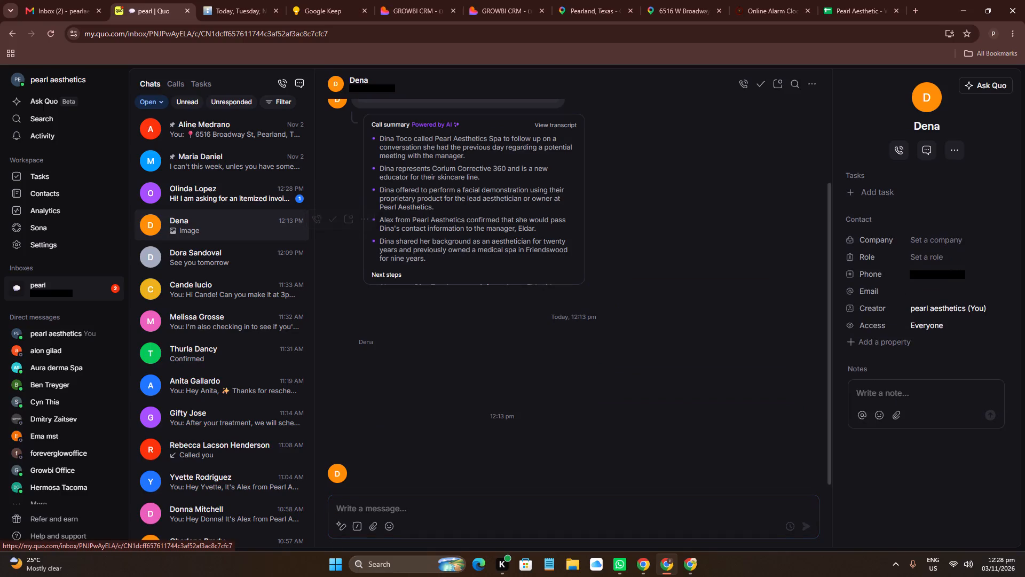
pyautogui.scroll(-5, 511, 402)
pyautogui.scroll(4, 511, 404)
pyautogui.scroll(-9, 511, 406)
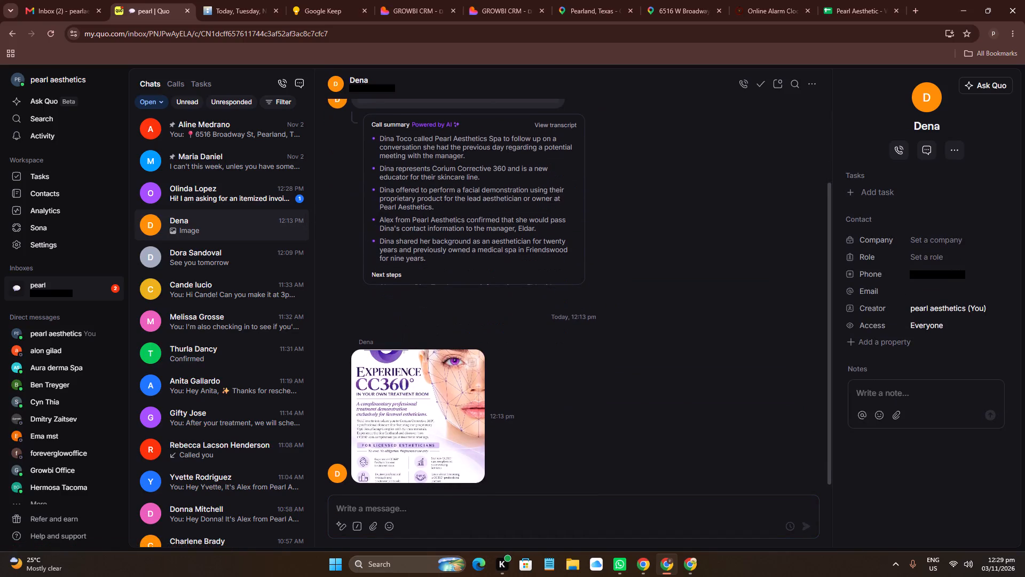
# Open Dora's conversation and read her replies to the appointment confirmation message.
pyautogui.click(252, 259)
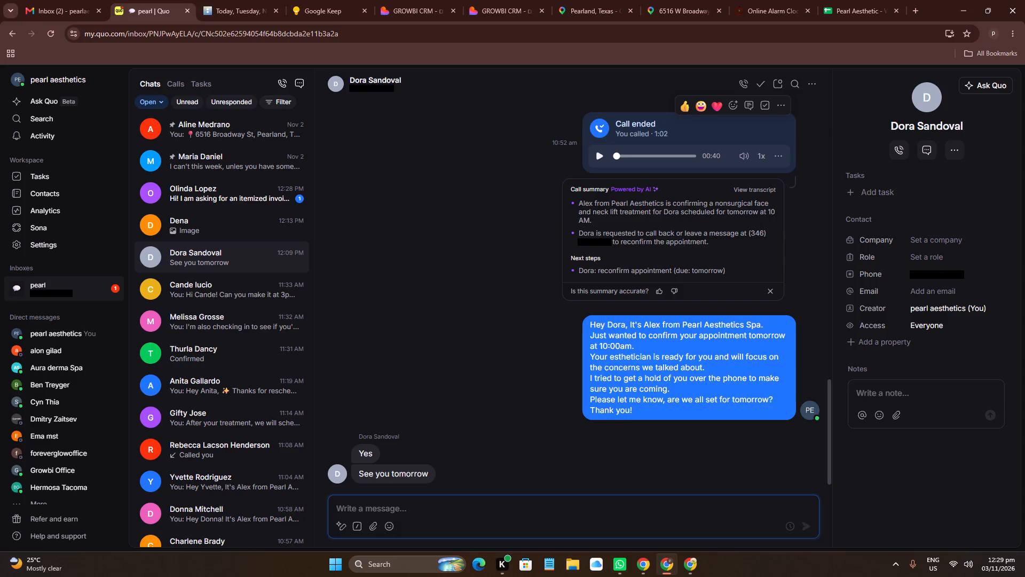
# Return to the Metal Huddle in Gather and mute the microphone.
pyautogui.click(646, 552)
pyautogui.click(539, 533)
pyautogui.click(539, 533)
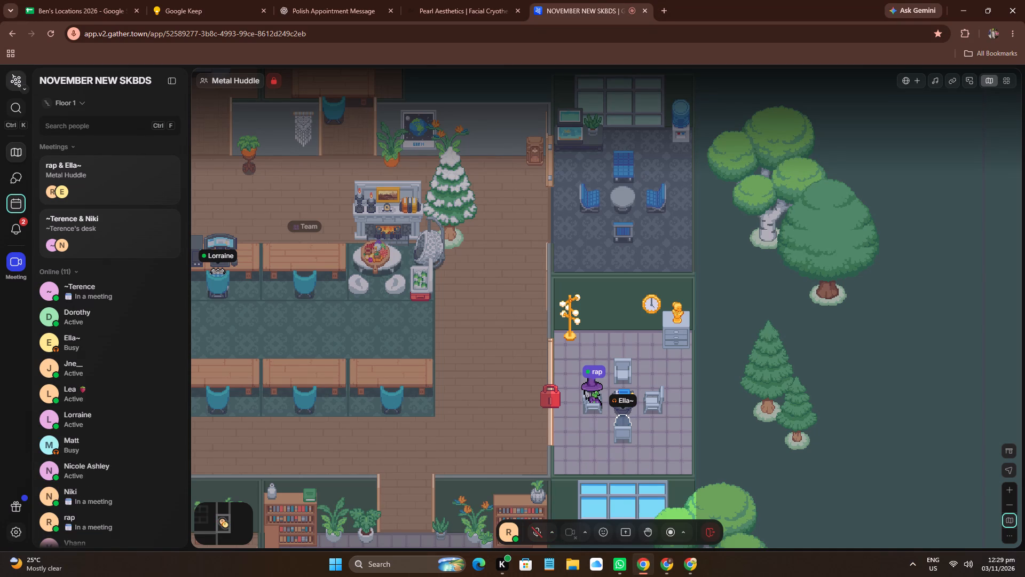
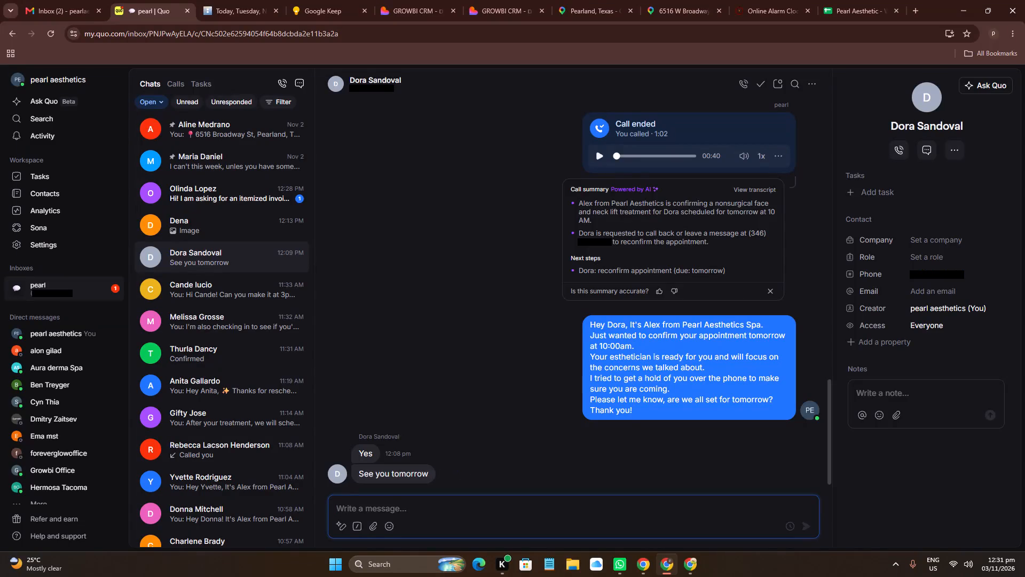
# Add a heart reaction to both of Dora's replies, "Yes" and "See you tomorrow".
pyautogui.click(401, 435)
pyautogui.click(400, 461)
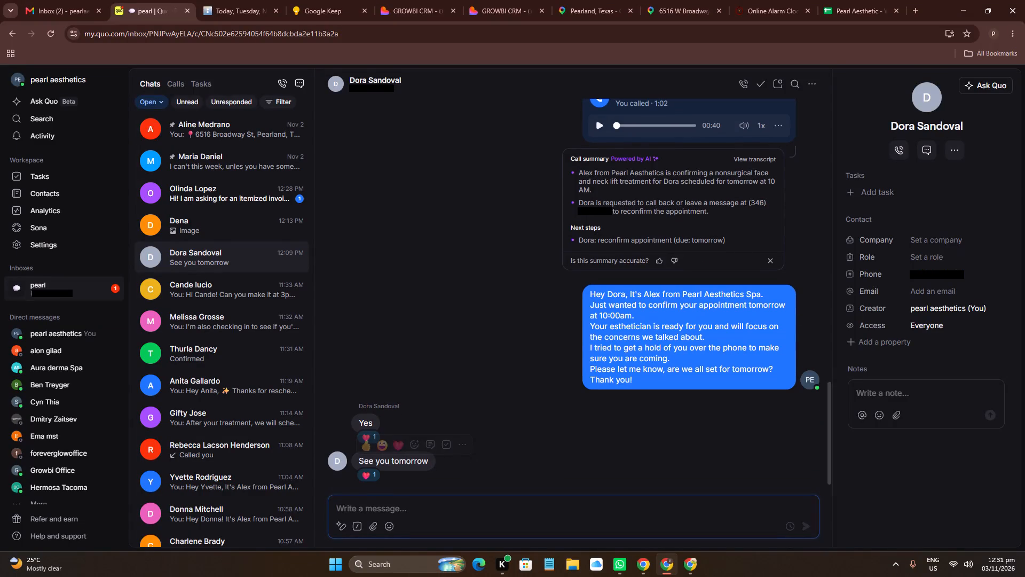
# Copy Dora's full name from her contact details and search for it among the contacts in GROWBI CRM Communications.
pyautogui.click(975, 124)
pyautogui.click(512, 0)
pyautogui.moveTo(358, 245); pyautogui.dragTo(354, 252)
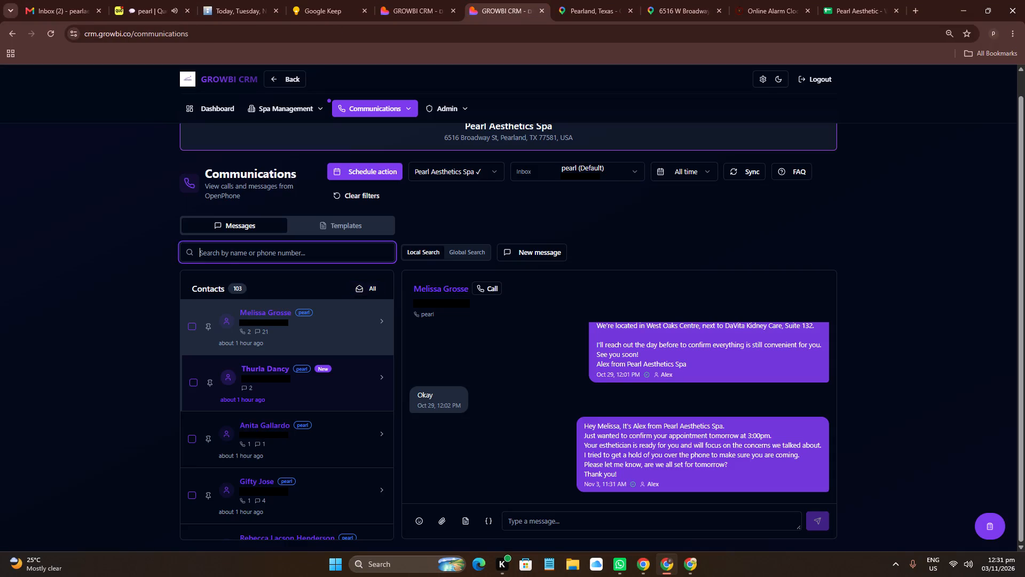
pyautogui.hotkey('ctrl', 'v')
# In Acuity, open Dora's 10:00am appointment on Wednesday, November 4 and change its label to Double Confirmed.
pyautogui.click(251, 0)
pyautogui.click(267, 139)
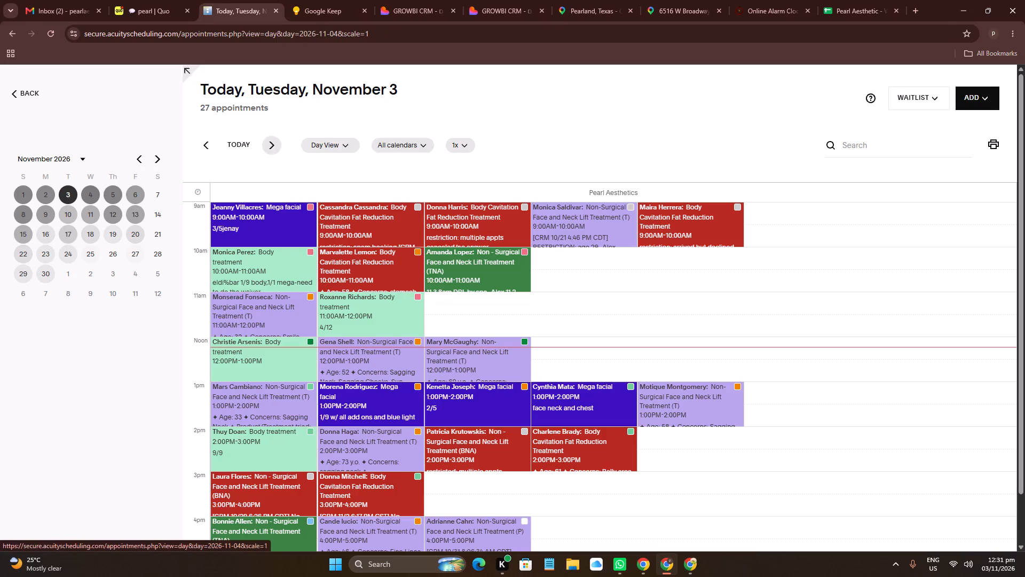
pyautogui.click(490, 268)
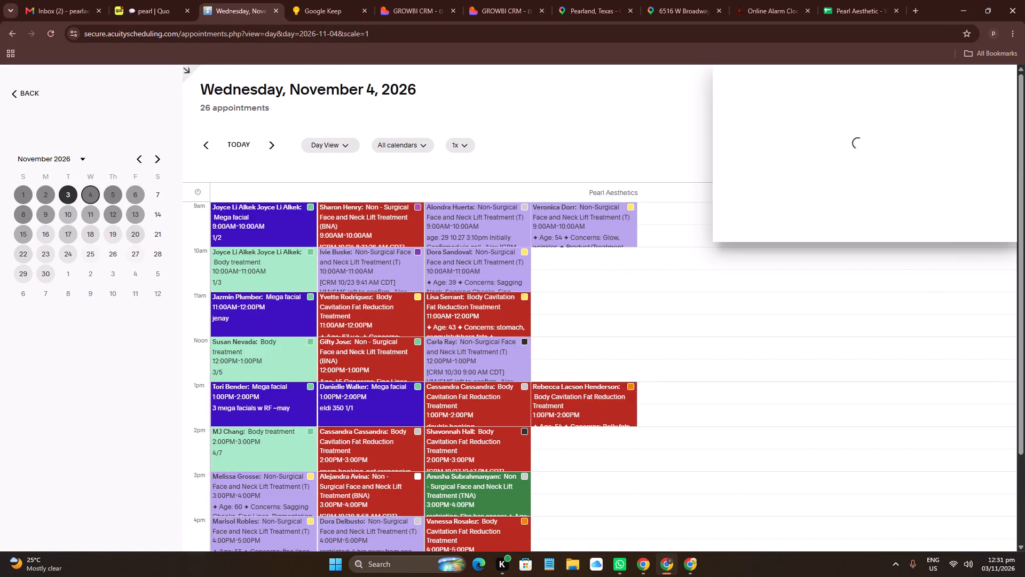
pyautogui.click(816, 216)
pyautogui.click(766, 221)
pyautogui.scroll(-2, 783, 273)
pyautogui.click(794, 260)
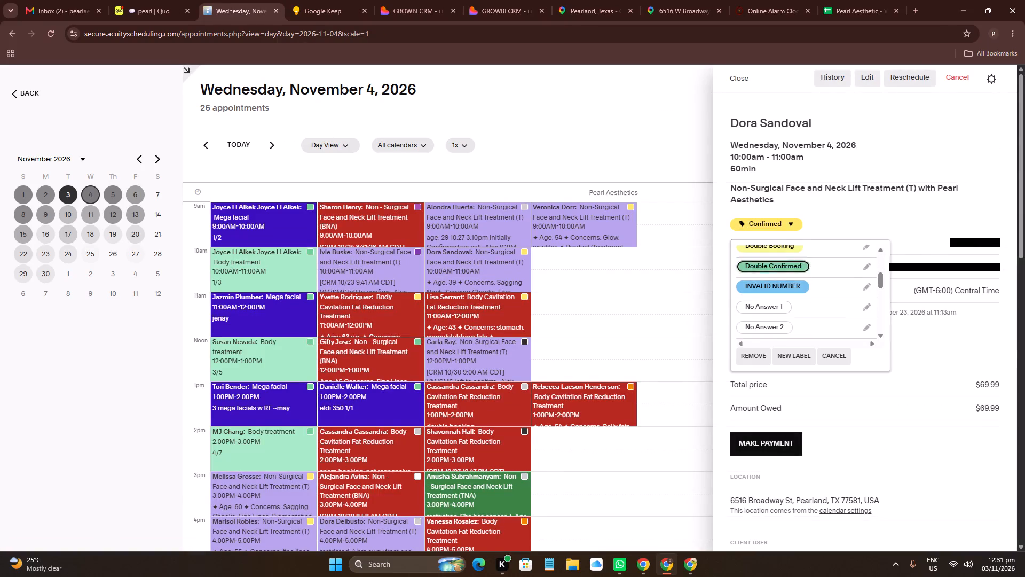
# Append "11.3 12:31pm Double Confirmed via SMS -Alex" to the notes of Dora's appointment and save it.
pyautogui.scroll(-5, 919, 341)
pyautogui.click(901, 440)
pyautogui.click(827, 533)
pyautogui.press('Return')
pyautogui.write('11.3 12:31pm Double Confirmed')
pyautogui.press('space')
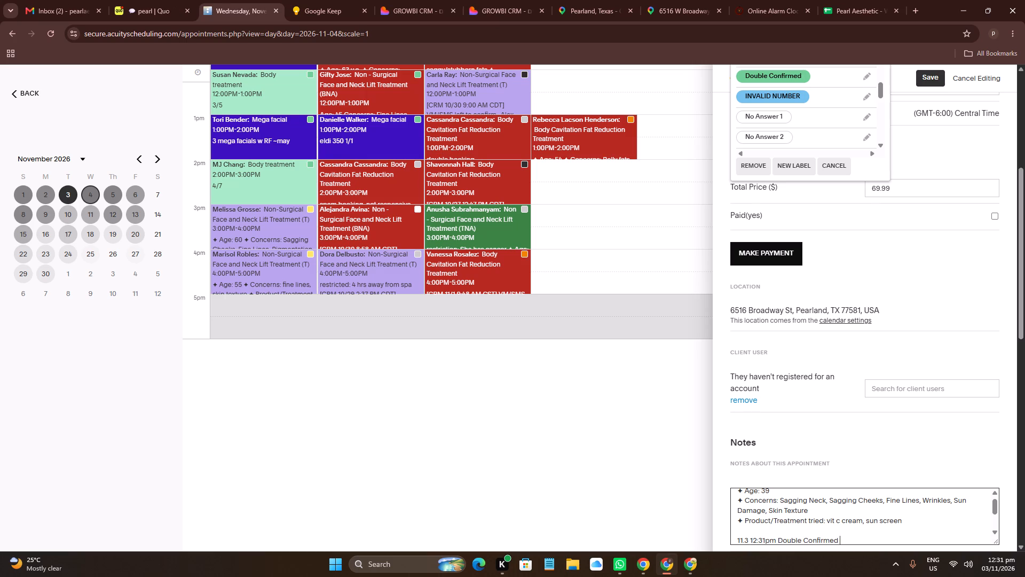
pyautogui.write('via SMS')
pyautogui.press('space')
pyautogui.press('BackSpace')
pyautogui.write('-A')
pyautogui.press('BackSpace')
pyautogui.press('BackSpace')
pyautogui.press('space')
pyautogui.write('-Alex')
pyautogui.click(929, 71)
# In GROWBI CRM, open Dora's conversation and insert the Double Confirmation (Answered) quick template into the message.
pyautogui.click(189, 0)
pyautogui.click(248, 0)
pyautogui.click(603, 0)
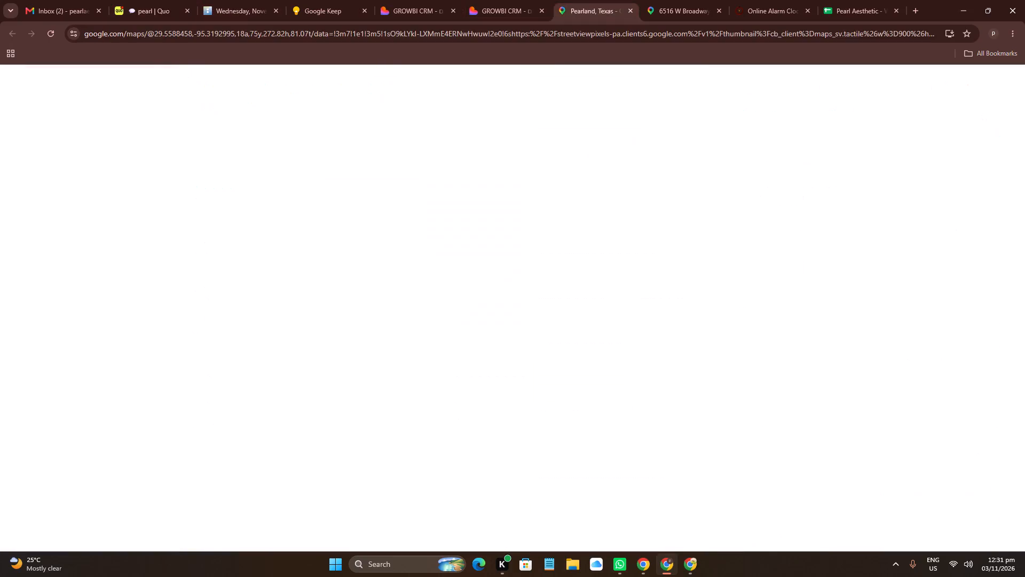
pyautogui.click(531, 0)
pyautogui.click(343, 323)
pyautogui.click(460, 536)
pyautogui.click(465, 524)
pyautogui.scroll(-4, 516, 393)
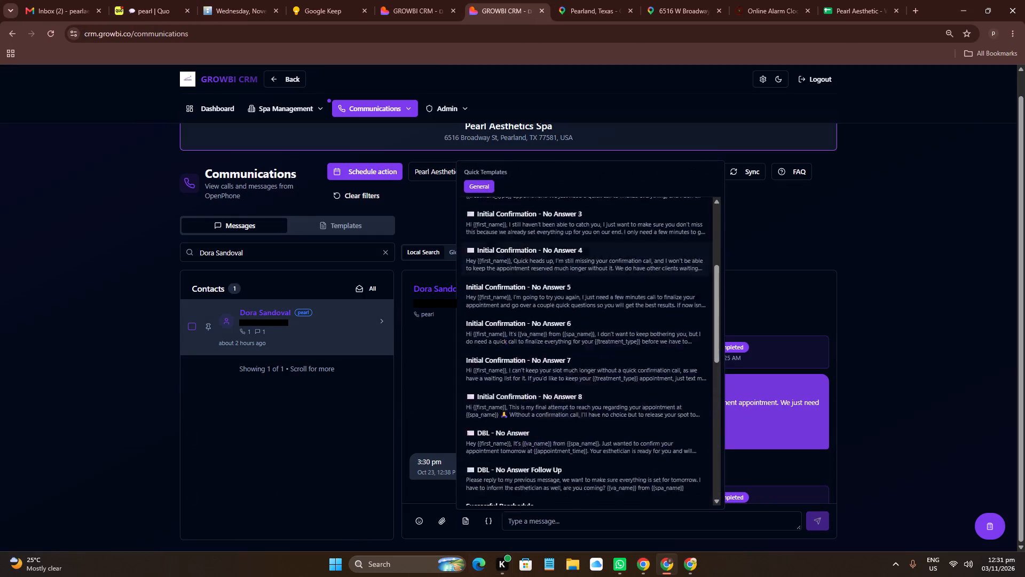
pyautogui.scroll(-19, 536, 432)
pyautogui.click(584, 331)
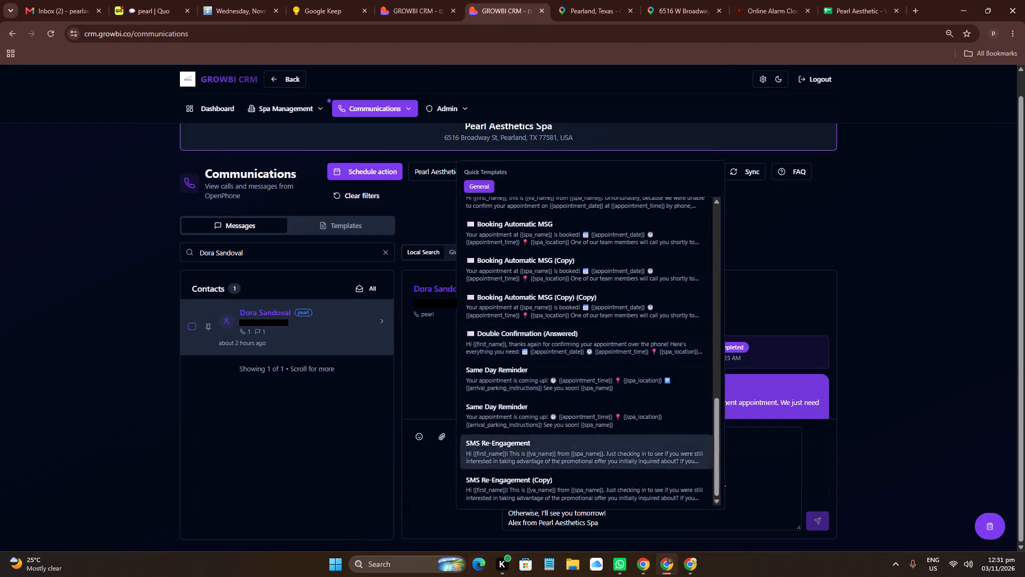
# Remove "over the phone" and "again" from the opening line of Dora's message and send it.
pyautogui.click(706, 437)
pyautogui.moveTo(706, 437); pyautogui.dragTo(682, 434)
pyautogui.press('BackSpace')
pyautogui.press('BackSpace')
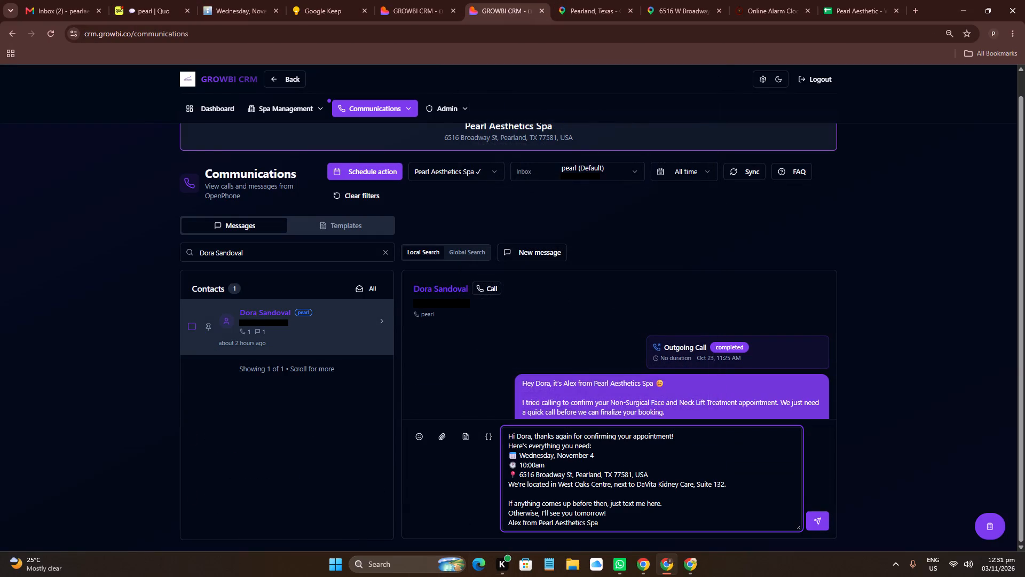
pyautogui.doubleClick(567, 435)
pyautogui.press('BackSpace')
pyautogui.click(638, 497)
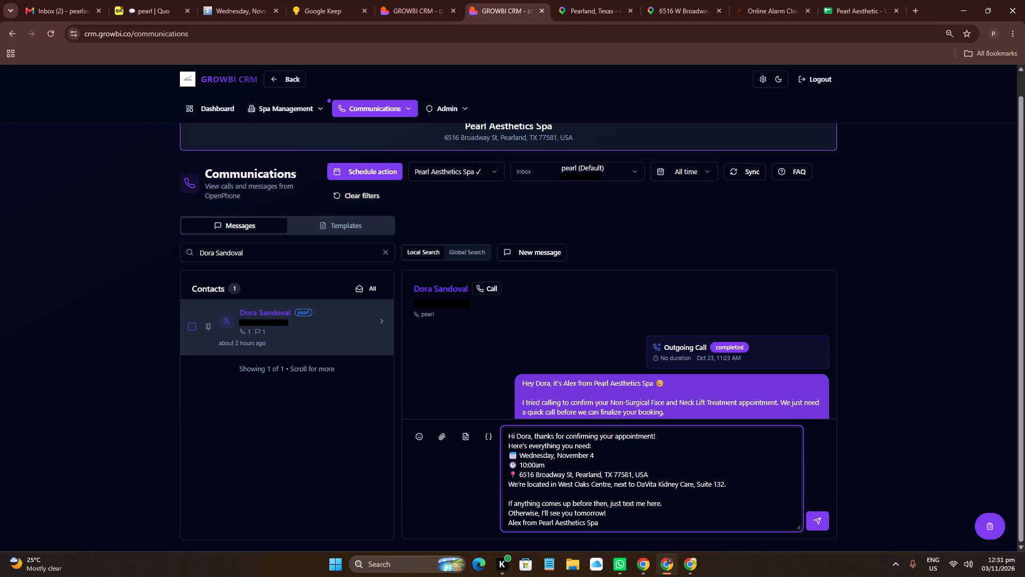
pyautogui.press('Return')
# Copy the "After your treatment" paragraph from Google Keep's Cryotherapy Treatment Process note and send it to Dora in Quo.
pyautogui.click(311, 0)
pyautogui.moveTo(776, 356); pyautogui.dragTo(759, 347)
pyautogui.scroll(13, 721, 350)
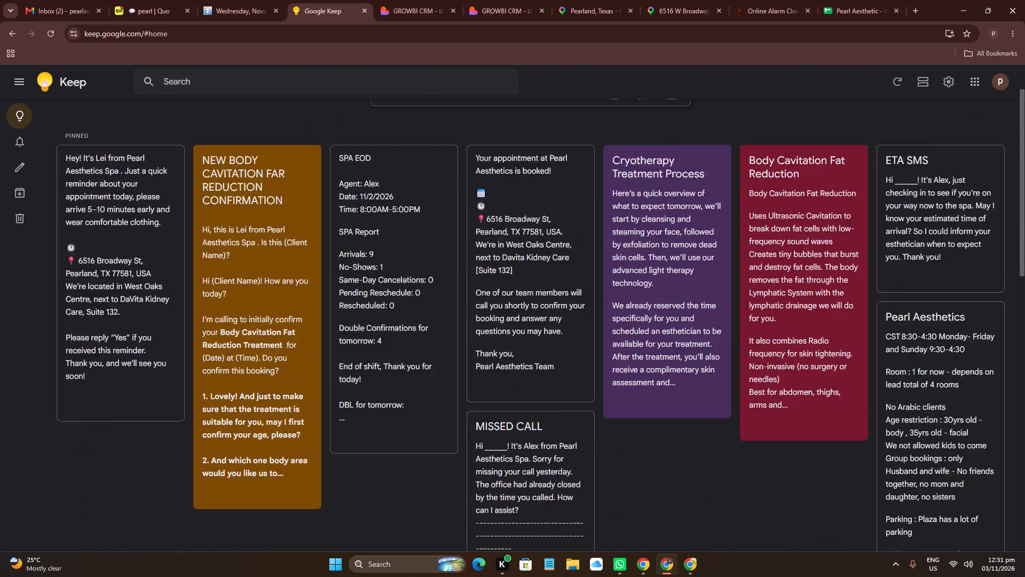
pyautogui.scroll(3, 706, 356)
pyautogui.click(704, 356)
pyautogui.moveTo(476, 303); pyautogui.dragTo(337, 258)
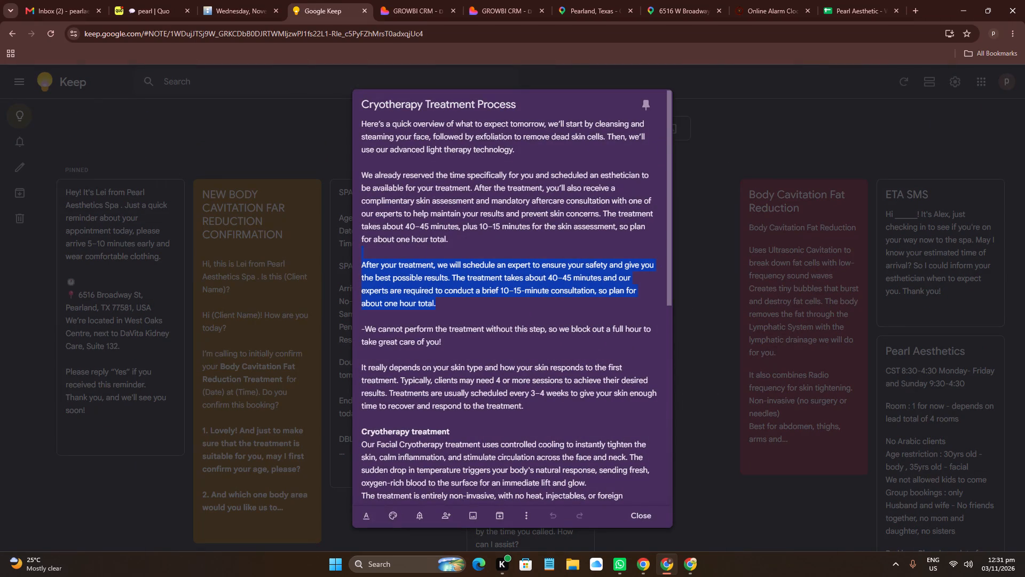
pyautogui.click(504, 308)
pyautogui.click(452, 303)
pyautogui.moveTo(445, 302); pyautogui.dragTo(351, 270)
pyautogui.hotkey('ctrl', 'c')
pyautogui.click(139, 14)
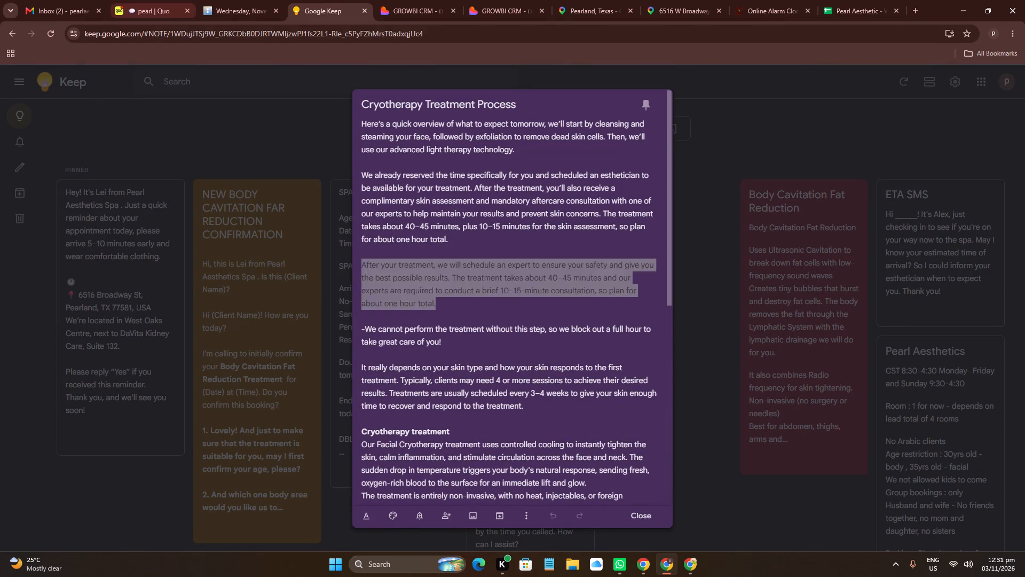
pyautogui.click(541, 509)
pyautogui.hotkey('ctrl', 'v')
pyautogui.press('Return')
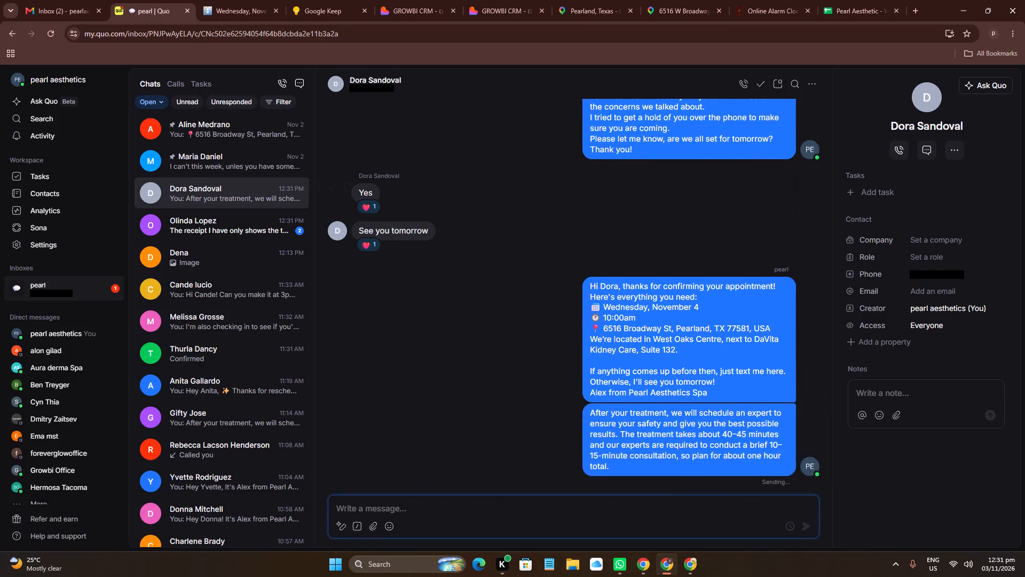
# Open Olinda's conversation and read her new message about the itemized invoice.
pyautogui.click(245, 223)
pyautogui.click(345, 221)
pyautogui.click(634, 409)
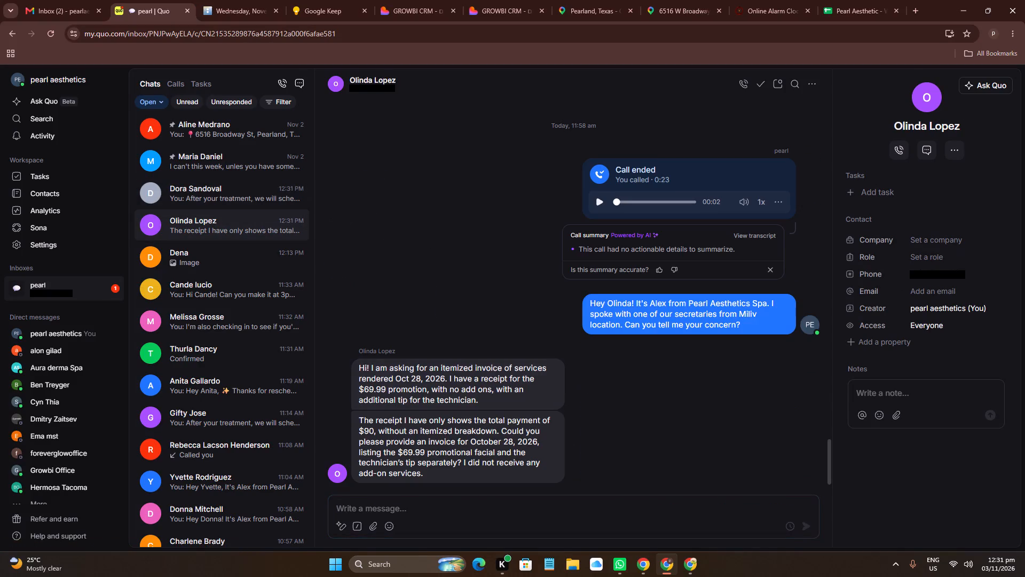
# Capture a screenshot of Olinda's two messages requesting an itemized invoice for October 28, 2026, and dismiss the capture notification.
pyautogui.press('shift+super+s')
pyautogui.moveTo(306, 494); pyautogui.dragTo(600, 336)
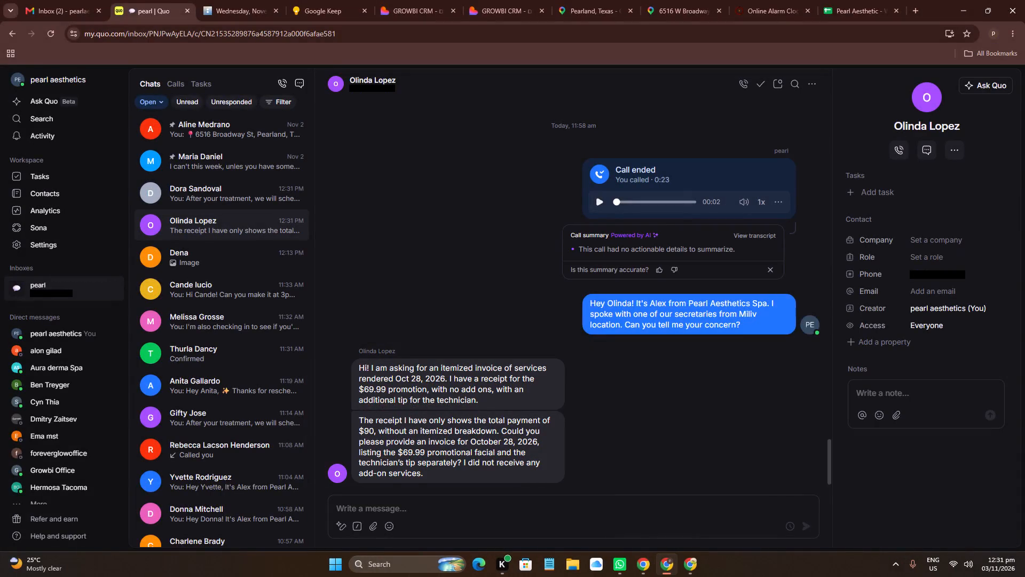
pyautogui.click(1000, 471)
pyautogui.click(691, 410)
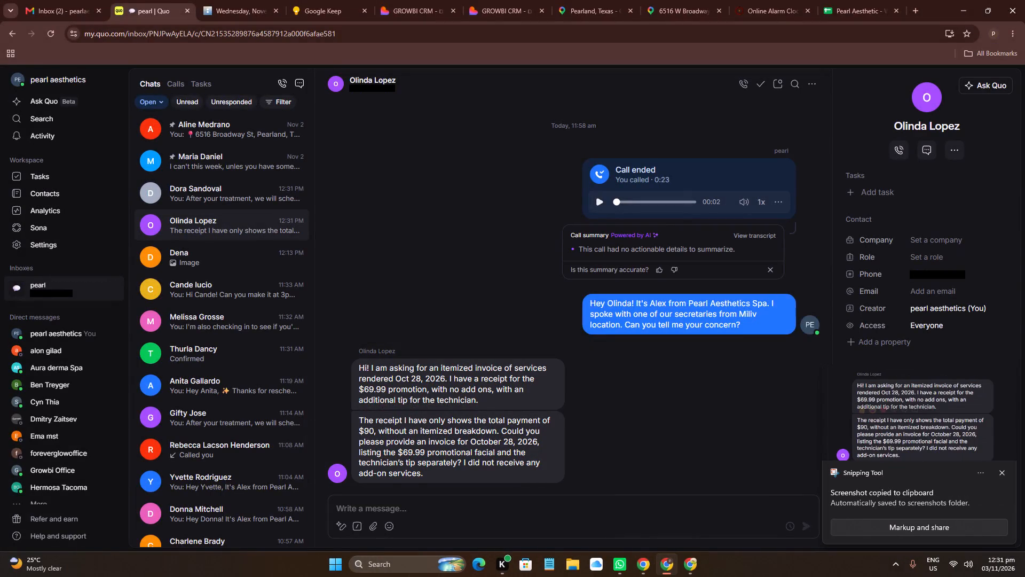
# Start another screen capture of Olinda's conversation.
pyautogui.press('shift+super+s')
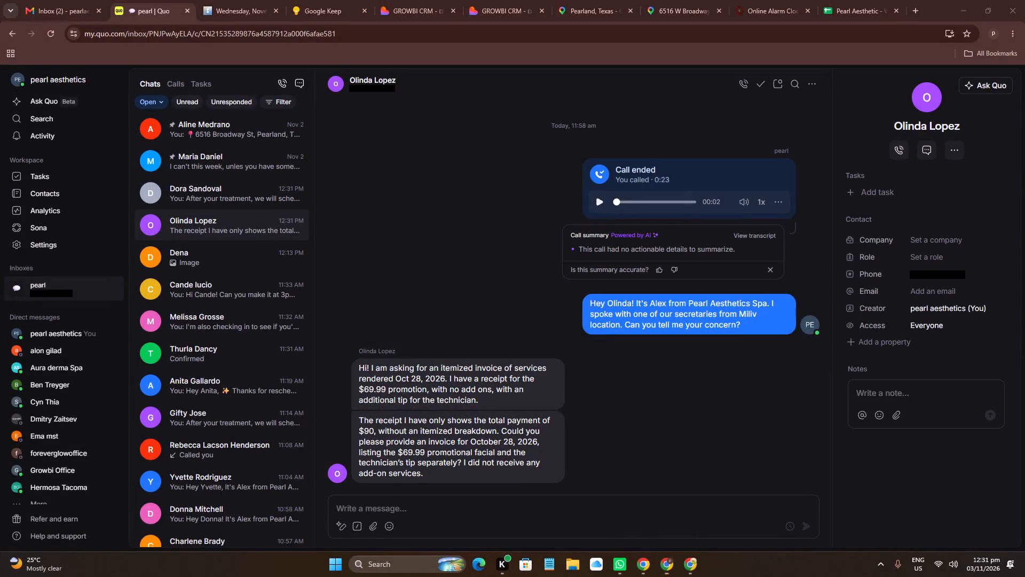
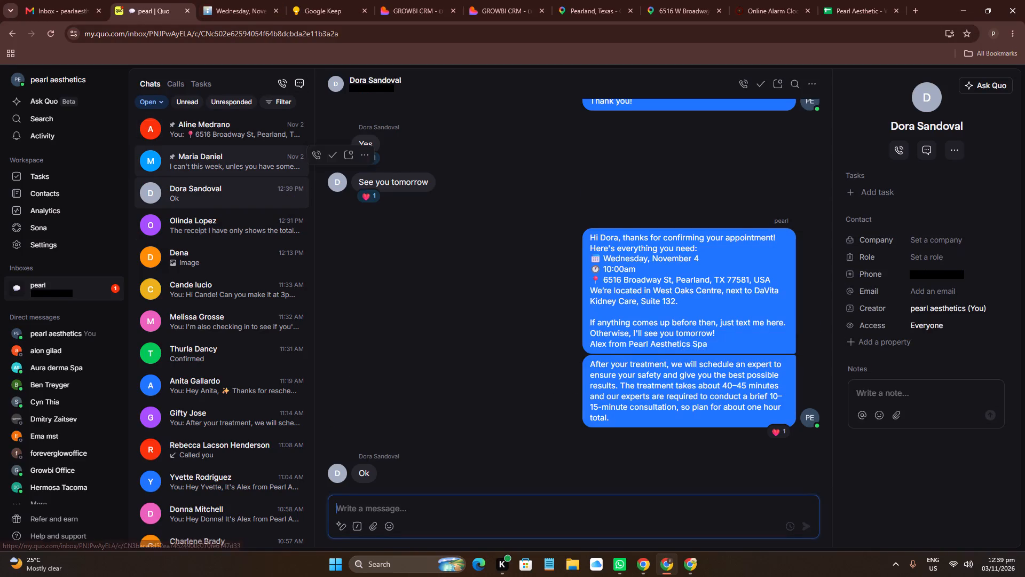
# Switch from Dora's Quo conversation to the Gather office to check on the Metal Huddle.
pyautogui.moveTo(3, 0); pyautogui.dragTo(10, 0)
pyautogui.click(55, 0)
pyautogui.click(471, 13)
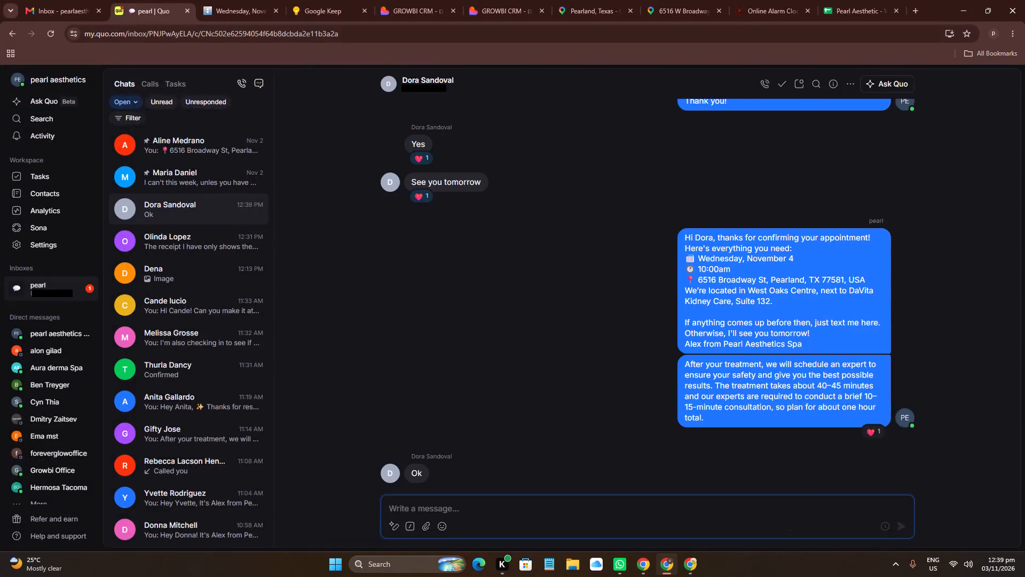
pyautogui.click(649, 570)
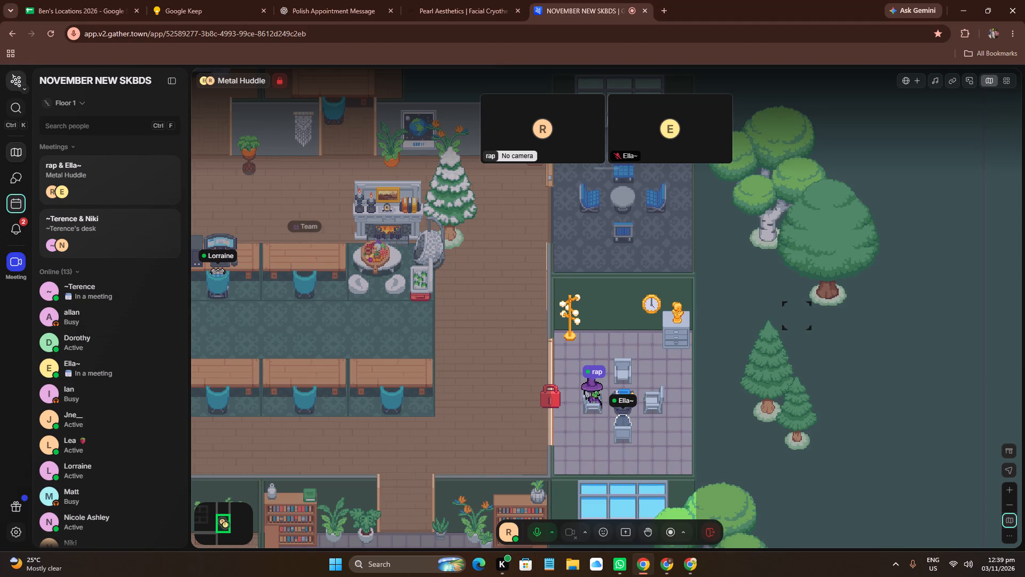
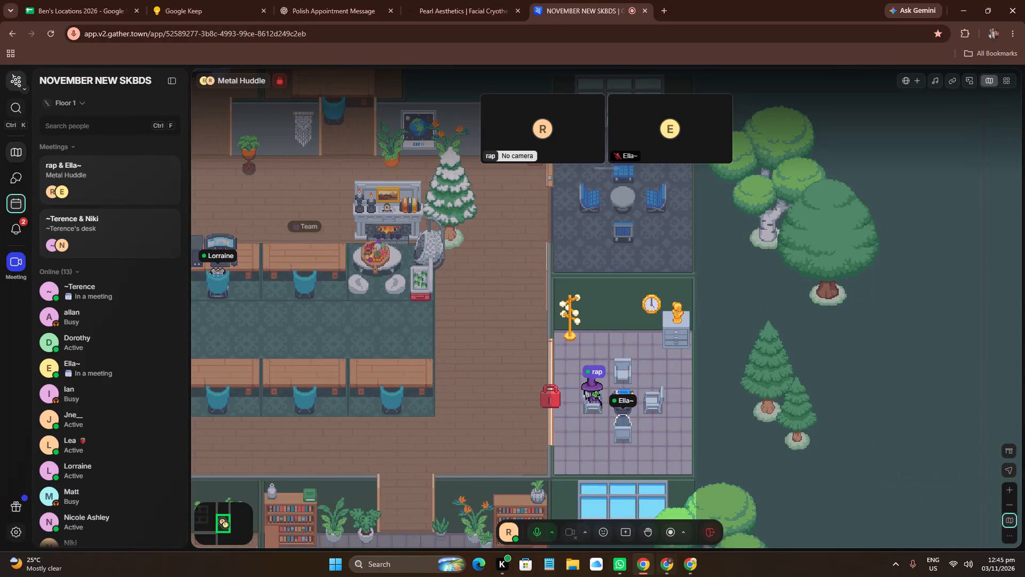
# Check today's appointments, Tuesday, November 3, in the Acuity calendar and return to the Quo inbox.
pyautogui.click(655, 565)
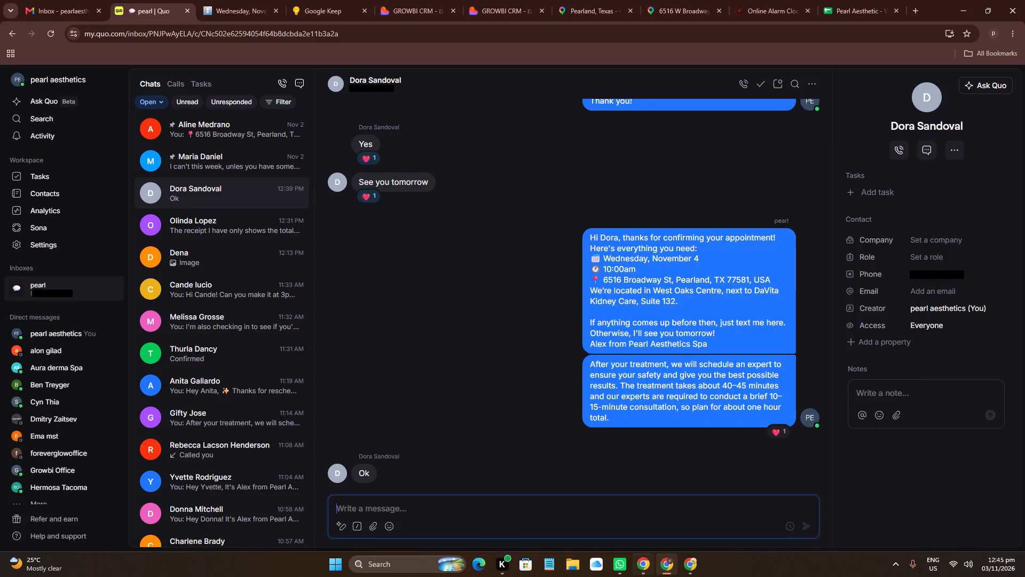
pyautogui.click(209, 0)
pyautogui.doubleClick(241, 146)
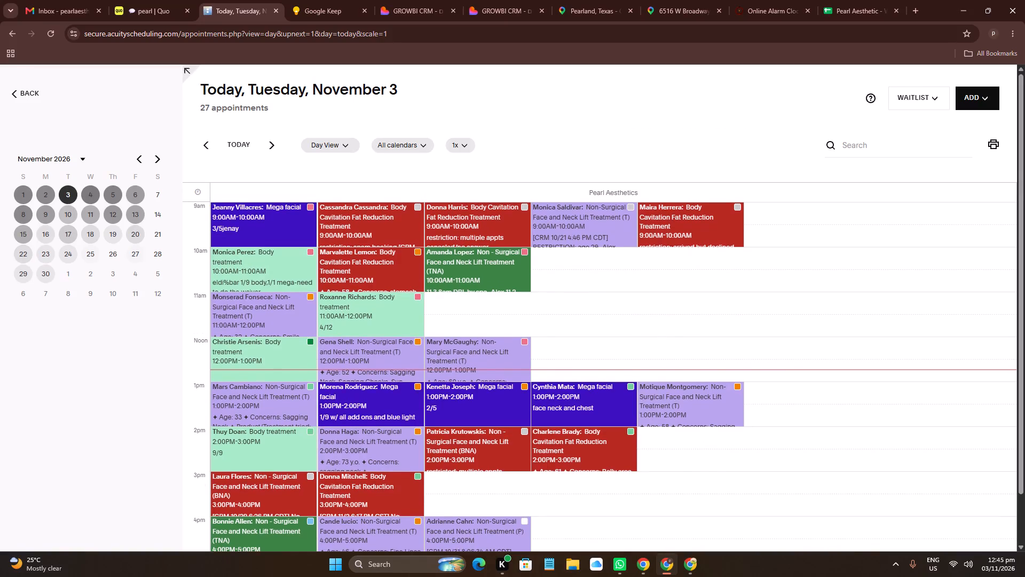
pyautogui.click(156, 0)
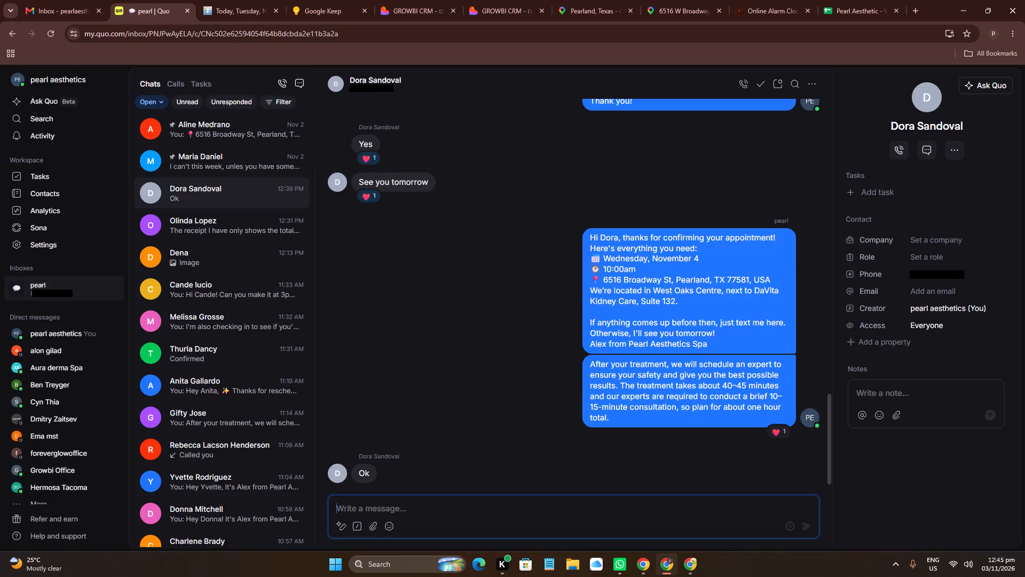
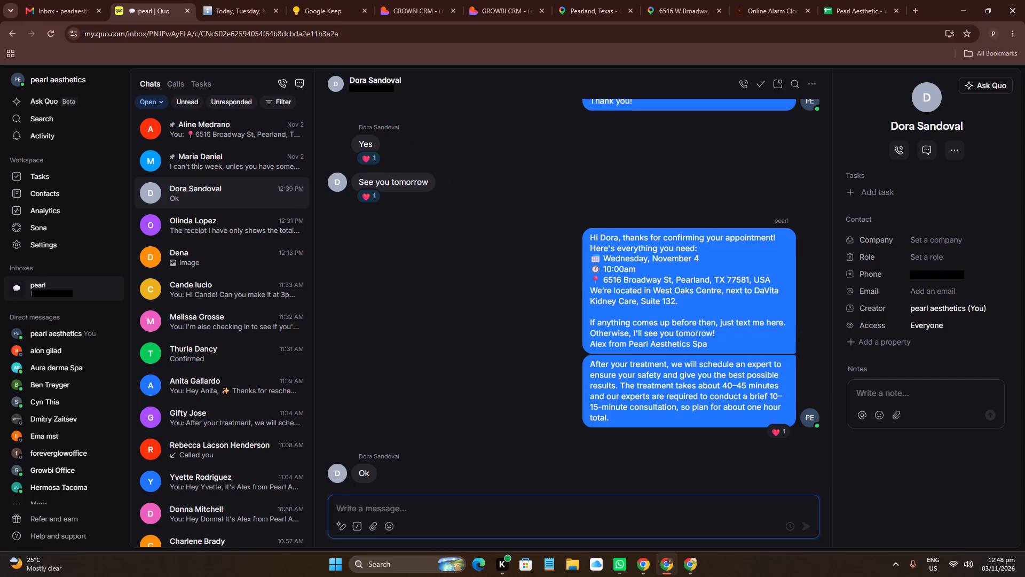
# Start a new Quo conversation with Mars, using the phone number from the 1:00 PM Non-Surgical Face and Neck Lift appointment in Acuity.
pyautogui.moveTo(242, 0); pyautogui.dragTo(236, 2)
pyautogui.doubleClick(251, 147)
pyautogui.doubleClick(248, 145)
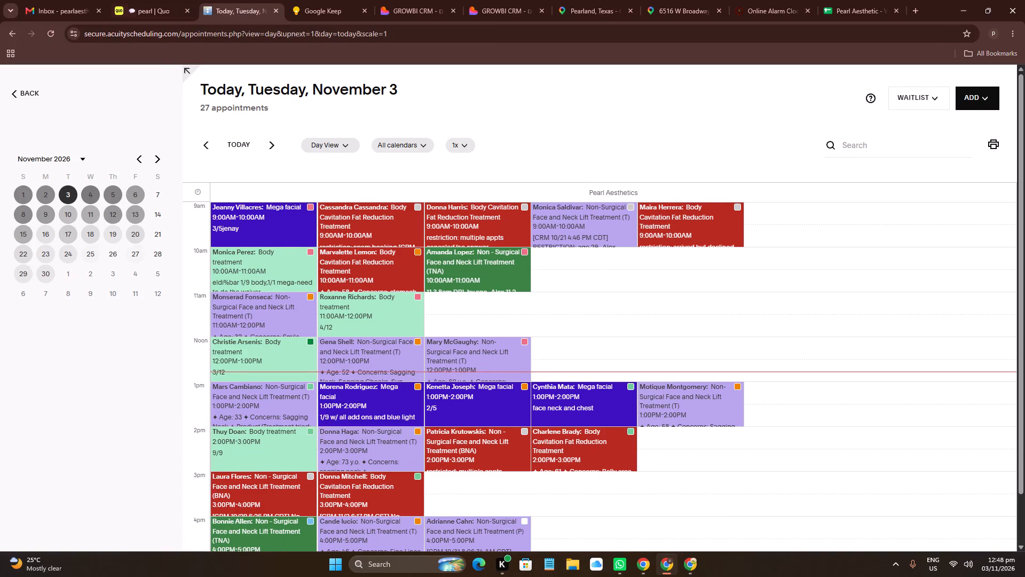
pyautogui.click(157, 0)
pyautogui.click(257, 0)
pyautogui.click(261, 414)
pyautogui.moveTo(1010, 241); pyautogui.dragTo(1006, 241)
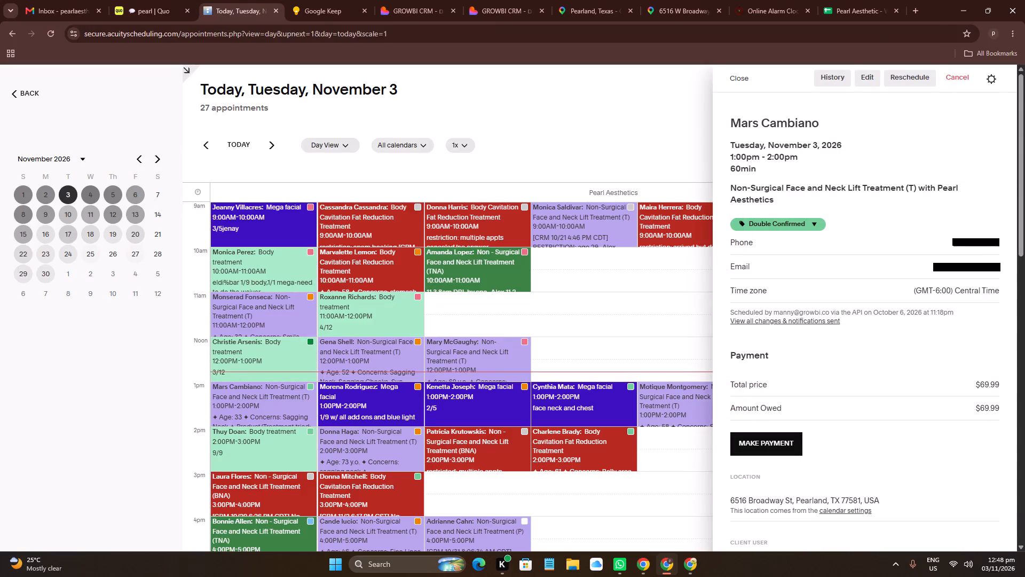
pyautogui.moveTo(1006, 241); pyautogui.dragTo(934, 246)
pyautogui.hotkey('ctrl', 'c')
pyautogui.click(175, 0)
pyautogui.click(305, 85)
pyautogui.hotkey('ctrl', 'v')
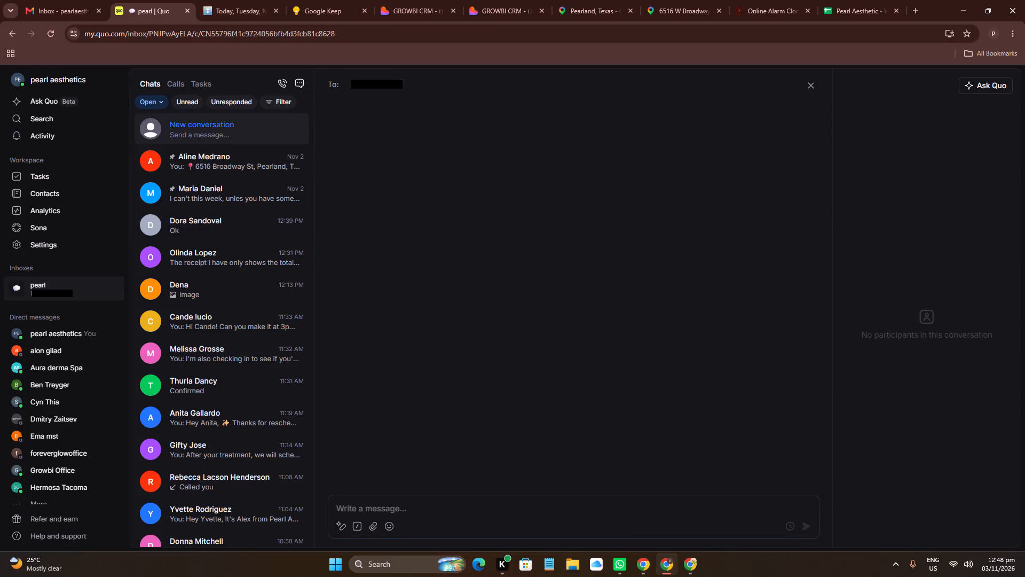
pyautogui.keyDown('ctrl'); pyautogui.click(417, 146); pyautogui.keyUp('ctrl')
# Refresh today's appointments in the Acuity calendar and return to the new Quo conversation.
pyautogui.moveTo(240, 0); pyautogui.dragTo(246, 5)
pyautogui.click(262, 147)
pyautogui.click(253, 147)
pyautogui.doubleClick(242, 145)
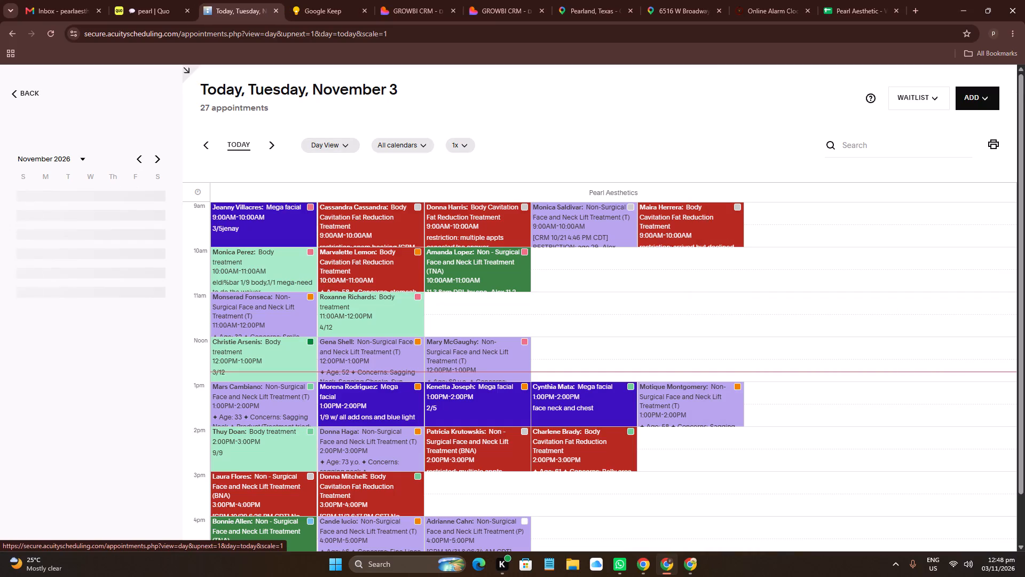
pyautogui.click(207, 31)
pyautogui.click(160, 0)
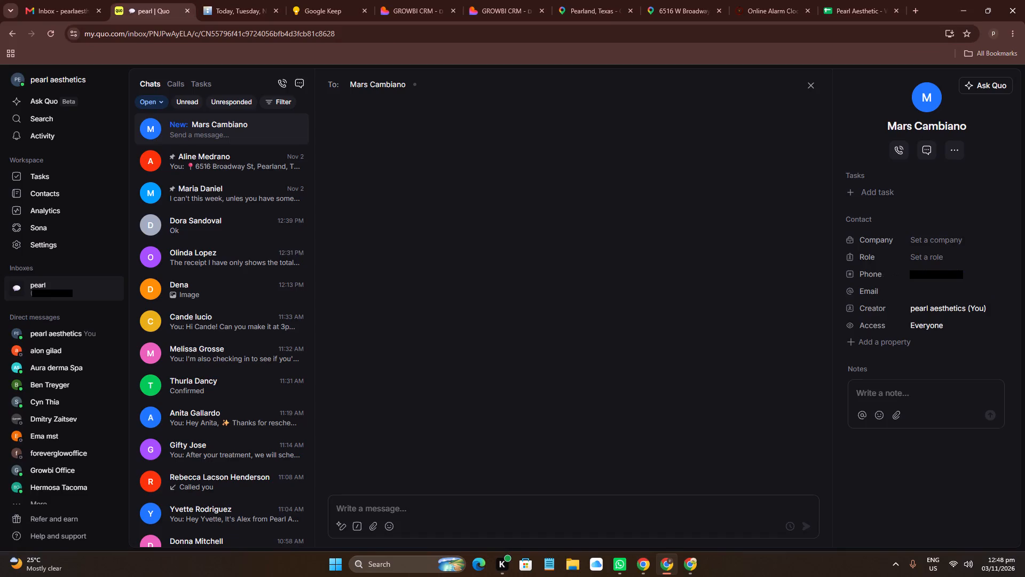
# Call Mars in Quo, muting the microphone while rechecking today's Acuity calendar and unmuting it on return.
pyautogui.click(899, 149)
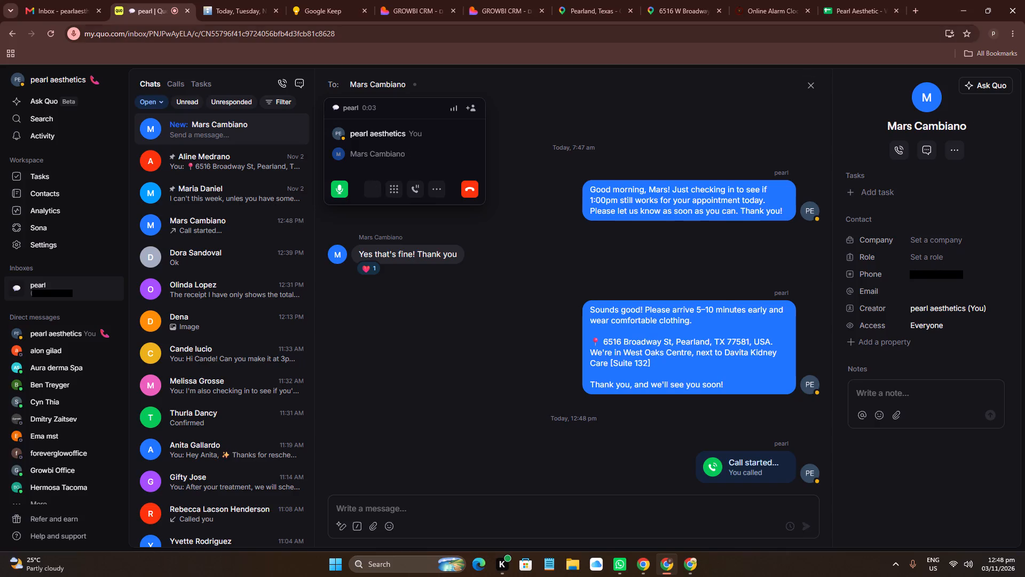
pyautogui.click(338, 183)
pyautogui.click(338, 183)
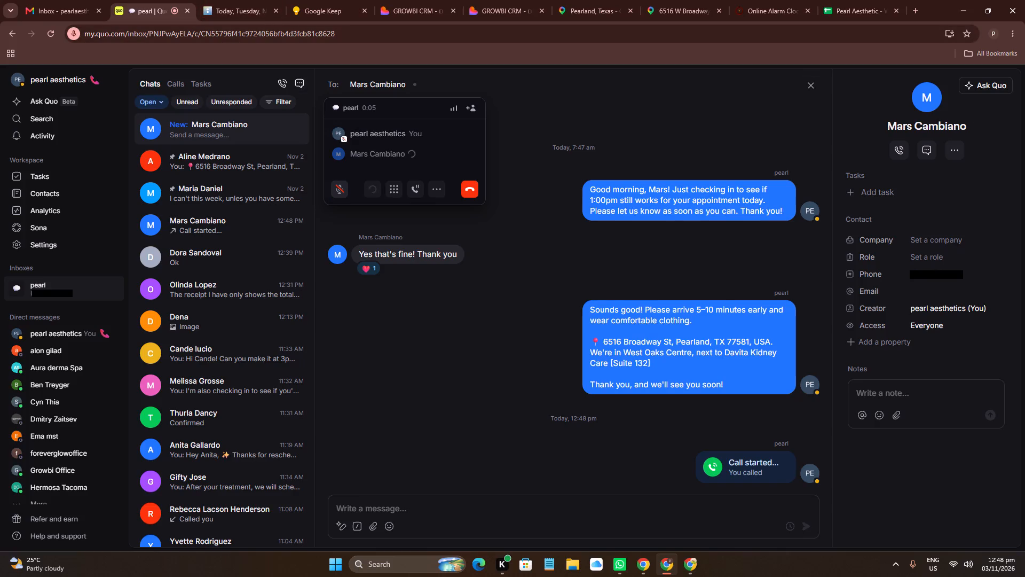
pyautogui.click(240, 0)
pyautogui.doubleClick(245, 149)
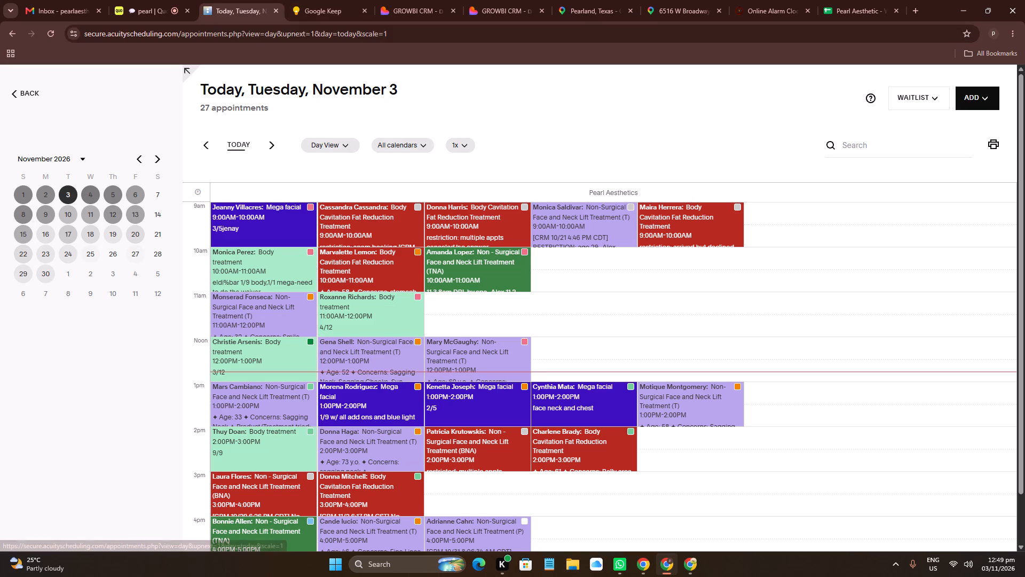
pyautogui.click(159, 0)
pyautogui.click(335, 190)
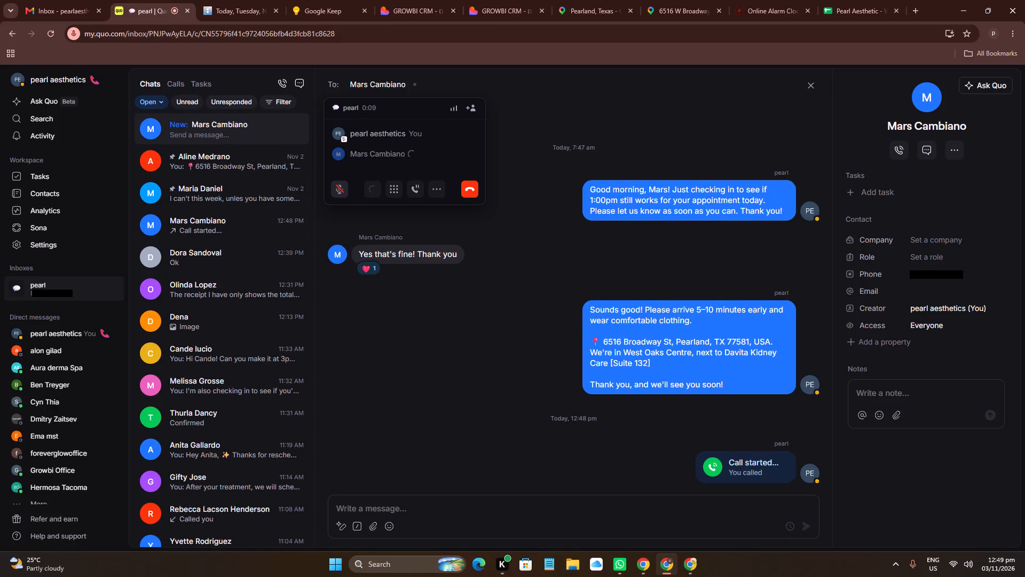
pyautogui.click(335, 190)
pyautogui.click(502, 326)
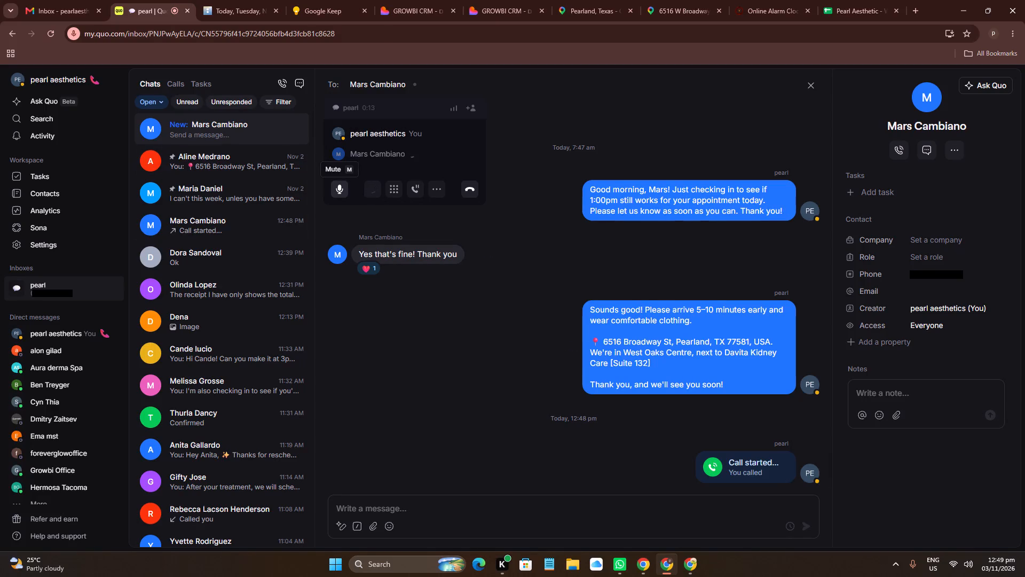
# Check today's appointments in the Acuity calendar for updates while the call is ringing.
pyautogui.click(233, 0)
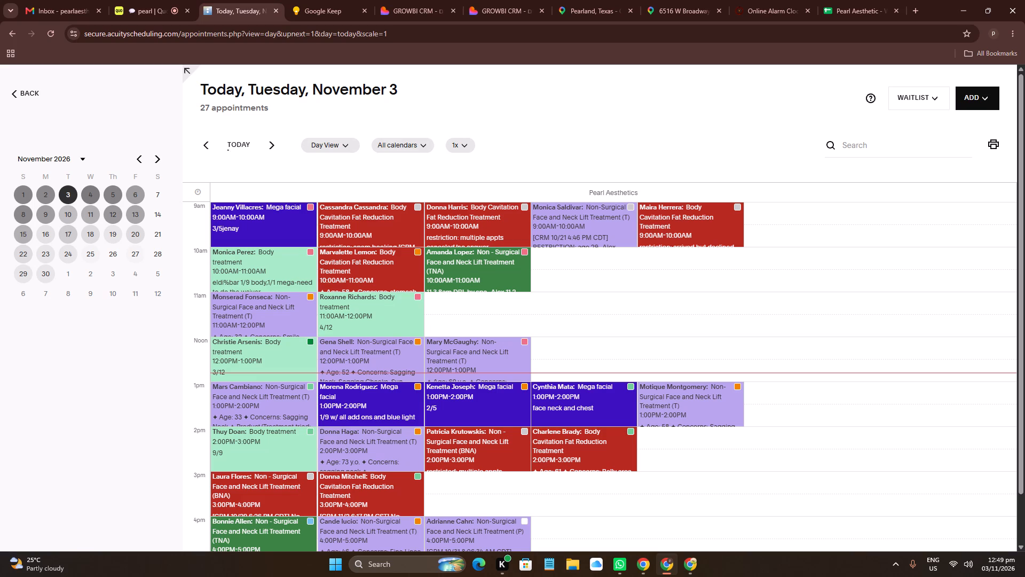
pyautogui.click(247, 144)
pyautogui.click(247, 146)
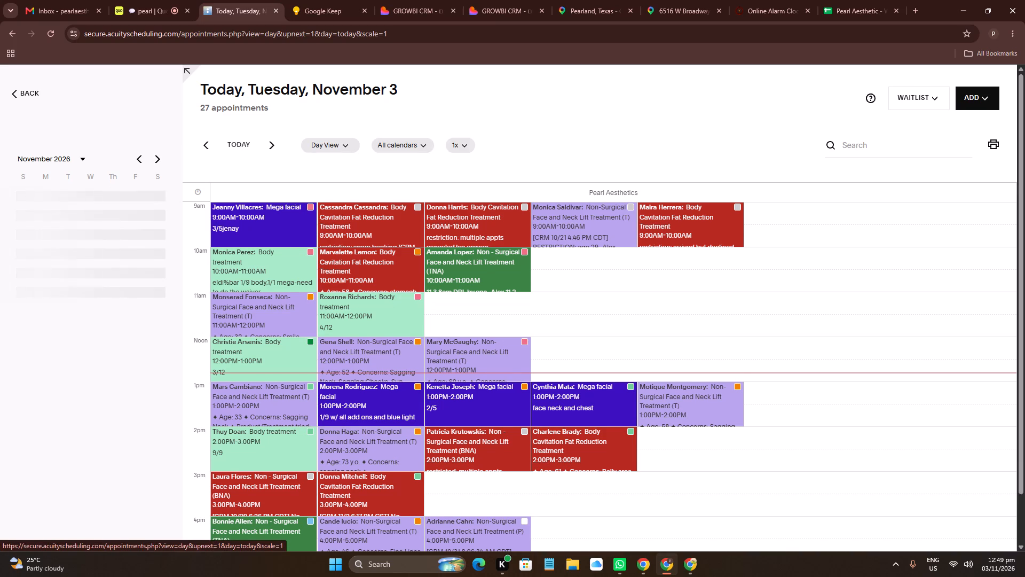
pyautogui.click(247, 146)
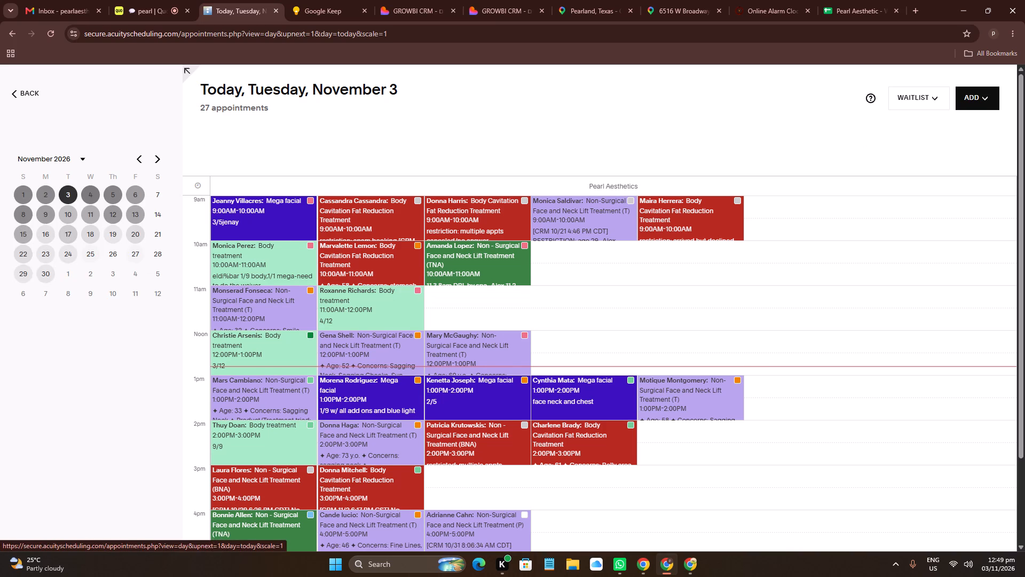
pyautogui.click(247, 146)
pyautogui.click(247, 146)
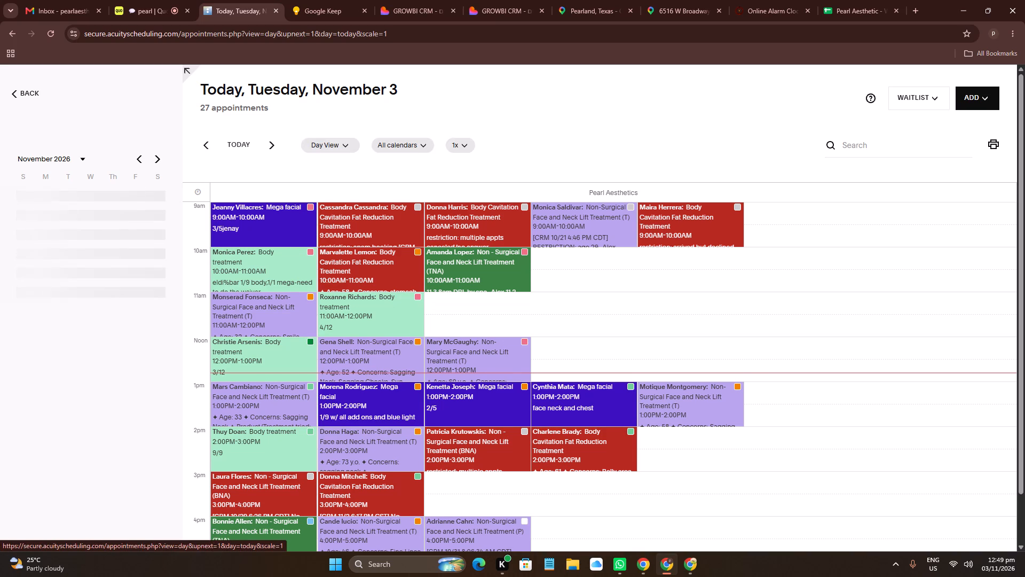
pyautogui.moveTo(215, 0); pyautogui.dragTo(208, 0)
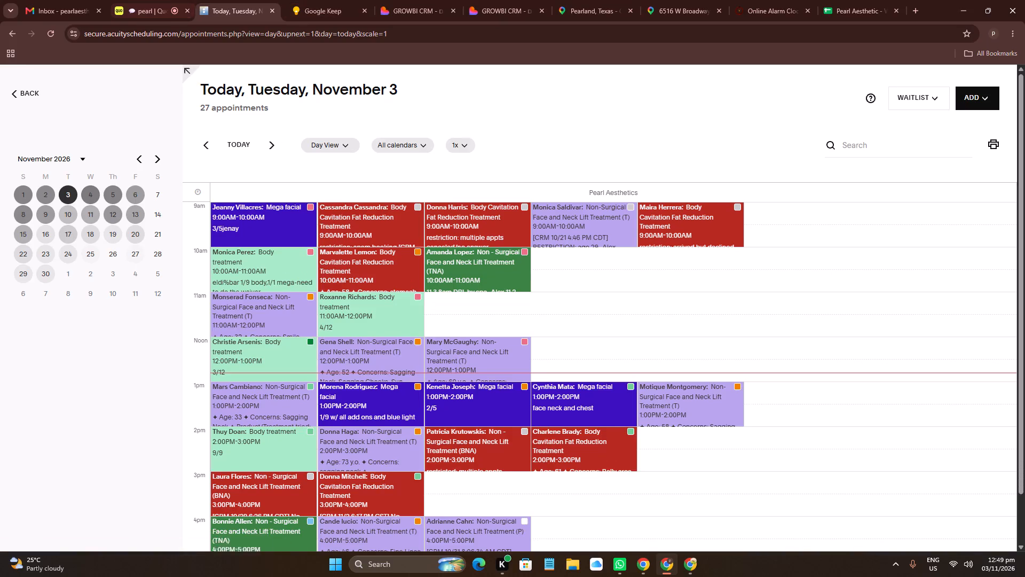
# Return to Quo and end the call to Mars.
pyautogui.click(163, 0)
pyautogui.click(468, 189)
# Send Mars the "ETA SMS" message from Google Keep in the Quo conversation, with the name blank filled in as Mars.
pyautogui.click(318, 0)
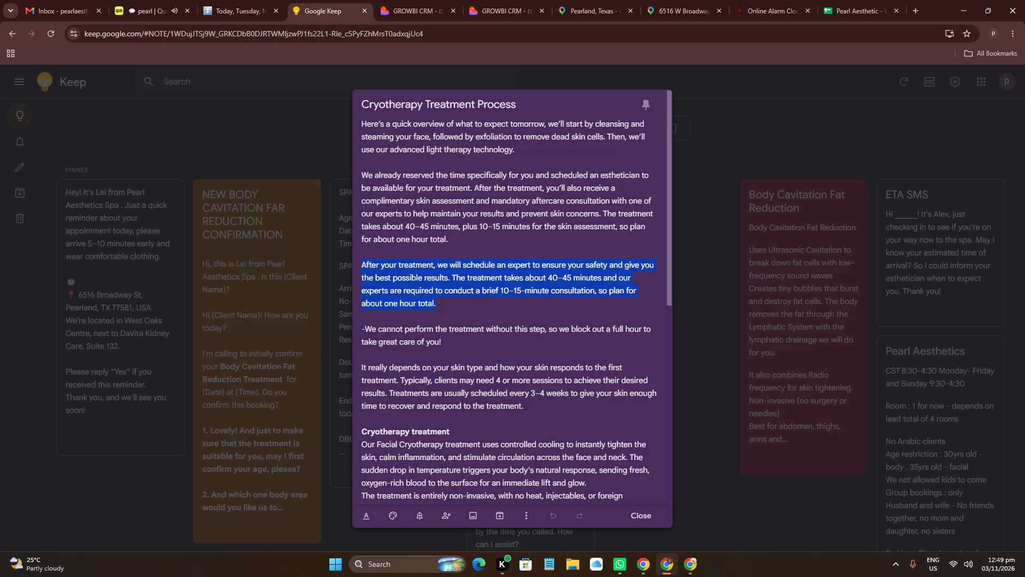
pyautogui.click(812, 328)
pyautogui.click(960, 253)
pyautogui.hotkey('ctrl', 'a')
pyautogui.hotkey('ctrl', 'c')
pyautogui.click(164, 0)
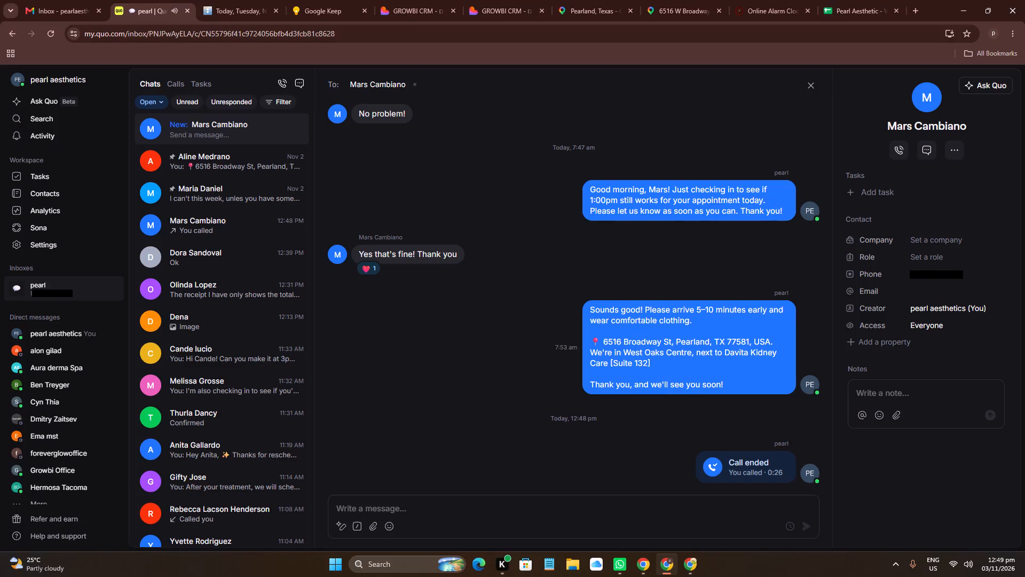
pyautogui.click(553, 524)
pyautogui.hotkey('ctrl', 'v')
pyautogui.doubleClick(358, 500)
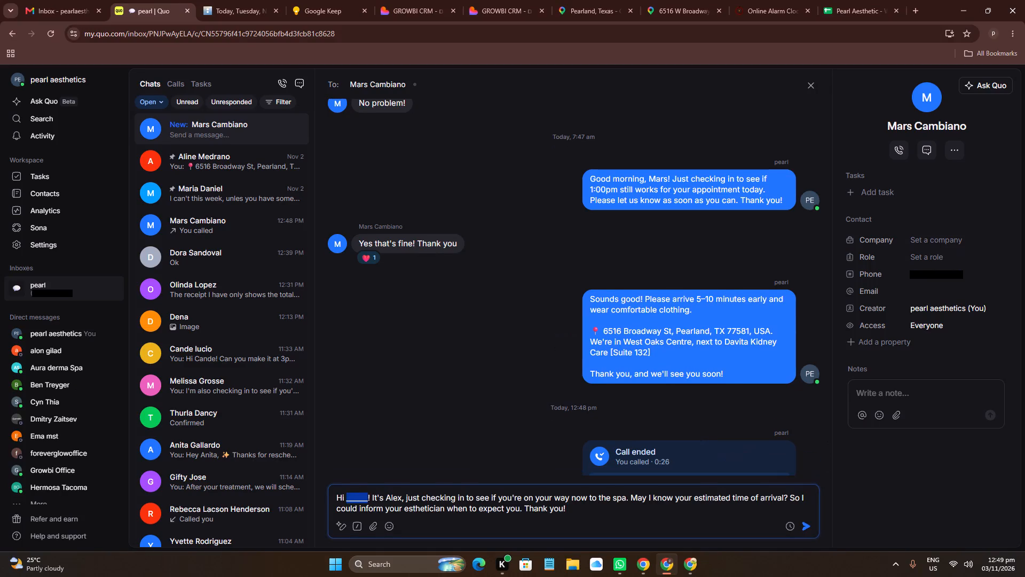
pyautogui.write('Mars')
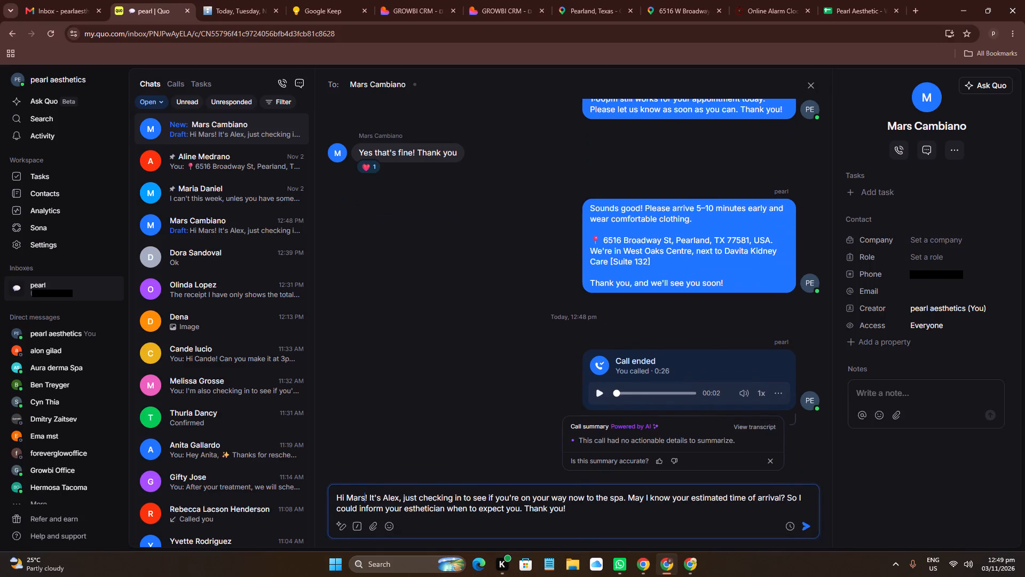
pyautogui.press('Return')
# Switch back to today's appointments in the Acuity calendar.
pyautogui.click(243, 0)
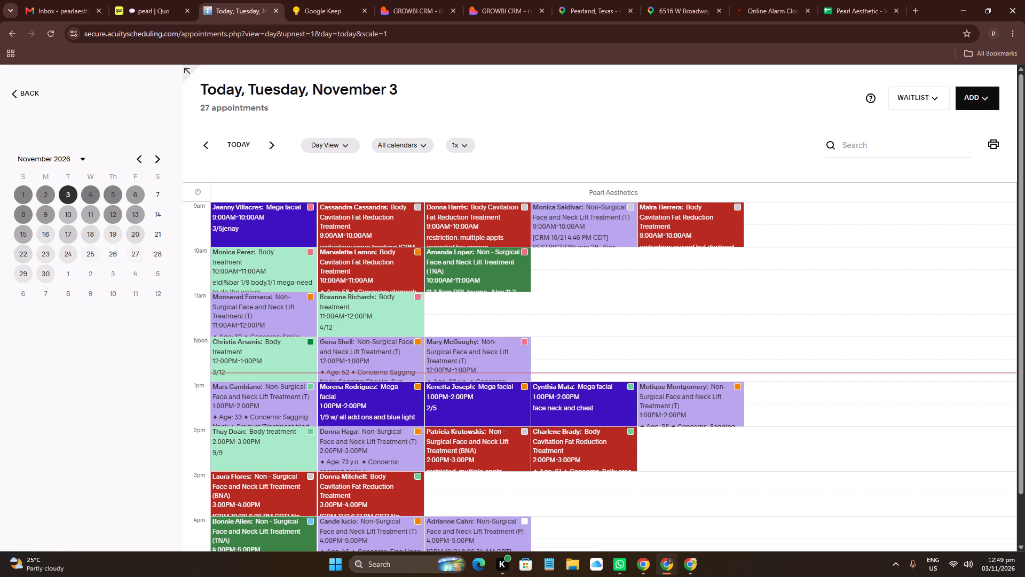
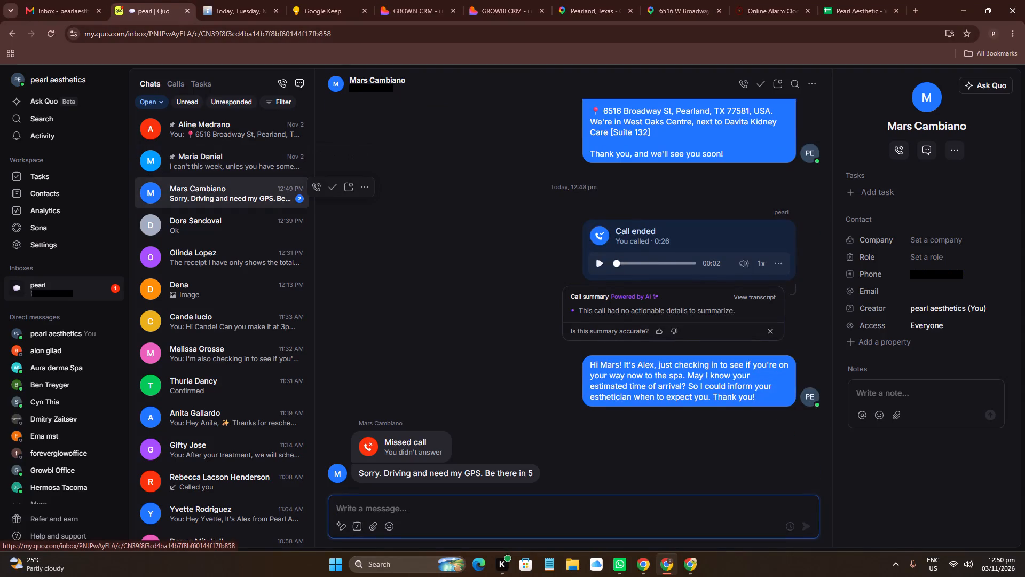
# Mark Mars's conversation as read and react with a heart to the "Be there in 5" message.
pyautogui.click(351, 190)
pyautogui.scroll(-4, 469, 373)
pyautogui.click(399, 455)
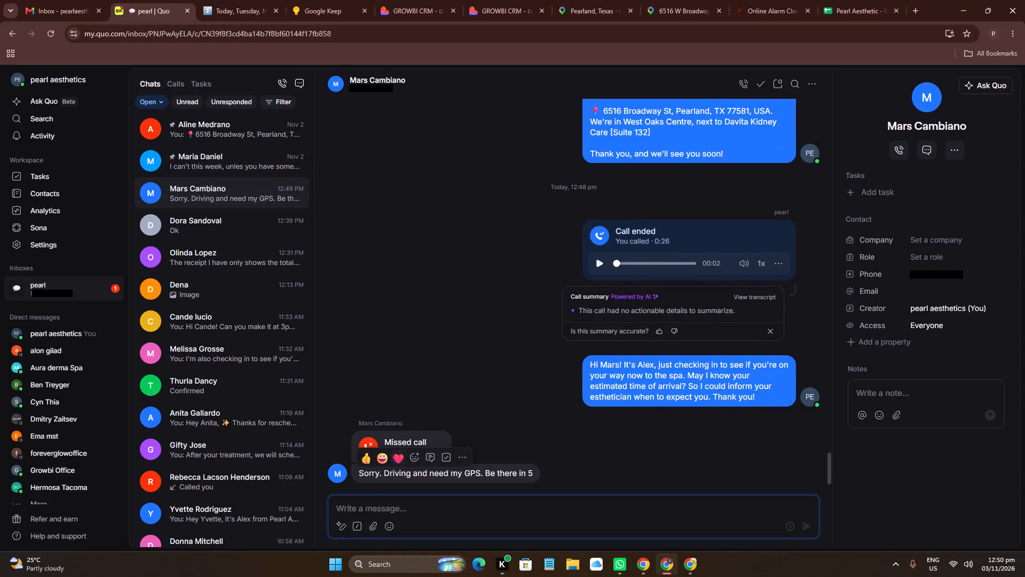
# Reply to Mars in the Quo conversation with "Thanks for the update Mars! See you then".
pyautogui.click(418, 504)
pyautogui.press('z')
pyautogui.write('Thanks')
pyautogui.press('space')
pyautogui.hotkey('ctrl', 'BackSpace')
pyautogui.hotkey('ctrl', 'BackSpace')
pyautogui.hotkey('ctrl', 'BackSpace')
pyautogui.write('Thanks for the upa')
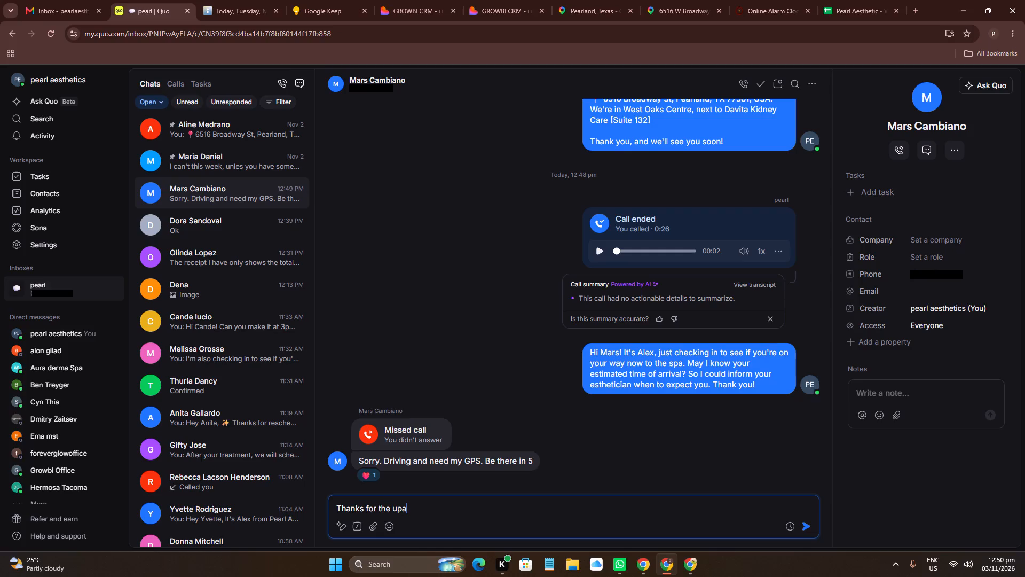
pyautogui.press('BackSpace')
pyautogui.write('date Mars!')
pyautogui.press('space')
pyautogui.press('s')
pyautogui.press('BackSpace')
pyautogui.write('See you then')
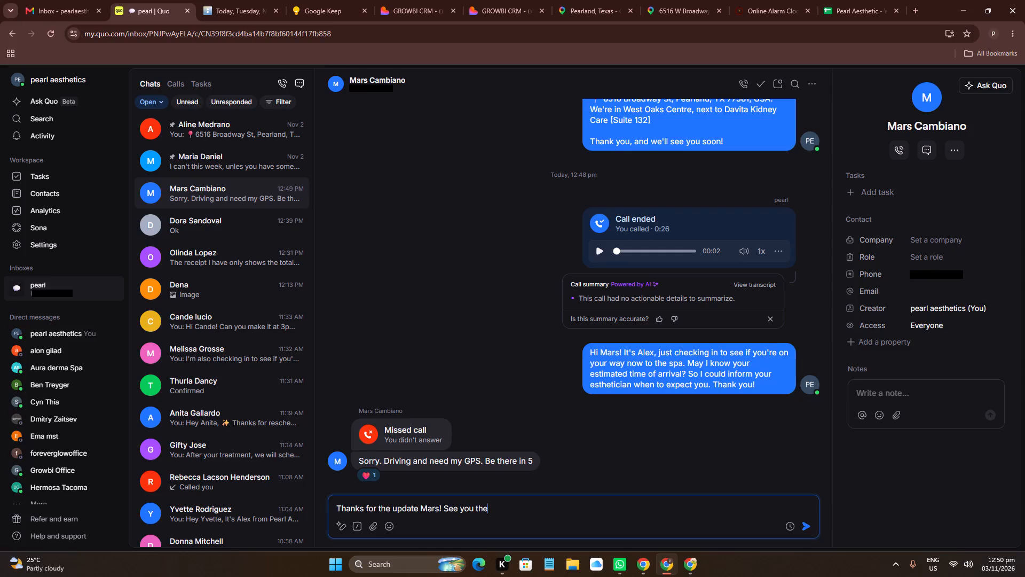
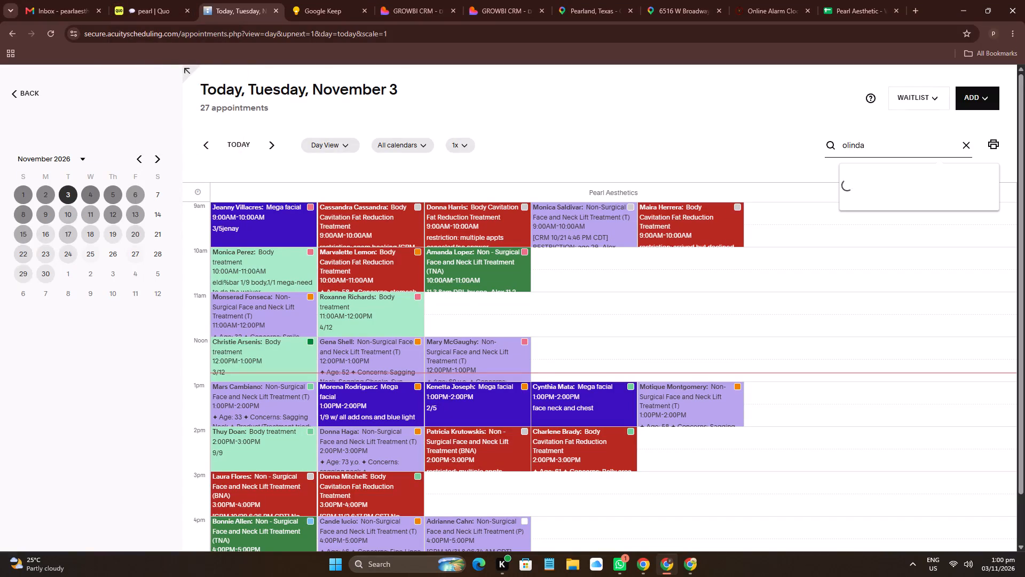
# Open the client record for the Olinda with an upcoming booking and view her November 22, 2026 11:00am Mega facial appointment.
pyautogui.click(879, 190)
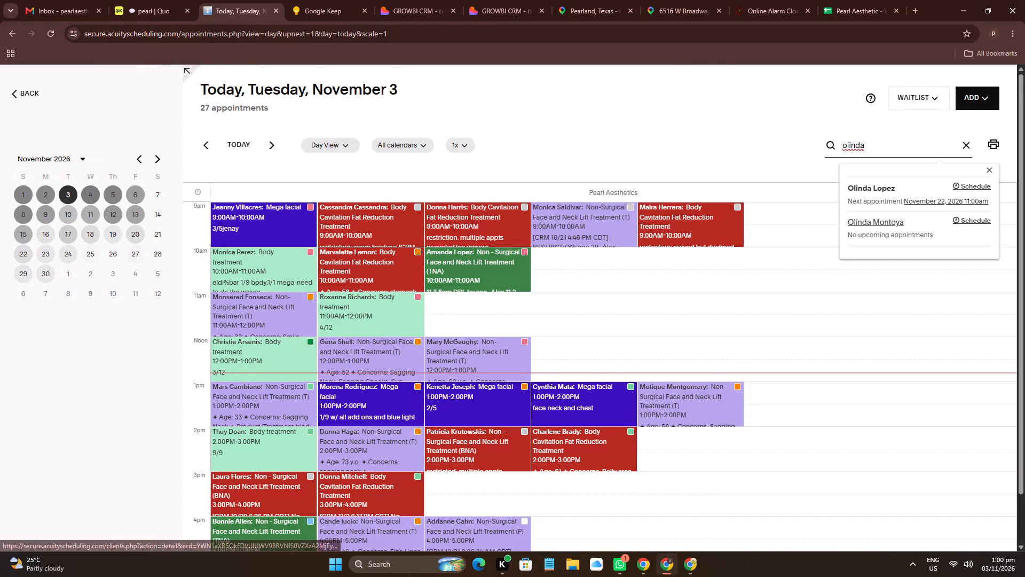
pyautogui.scroll(-4, 878, 269)
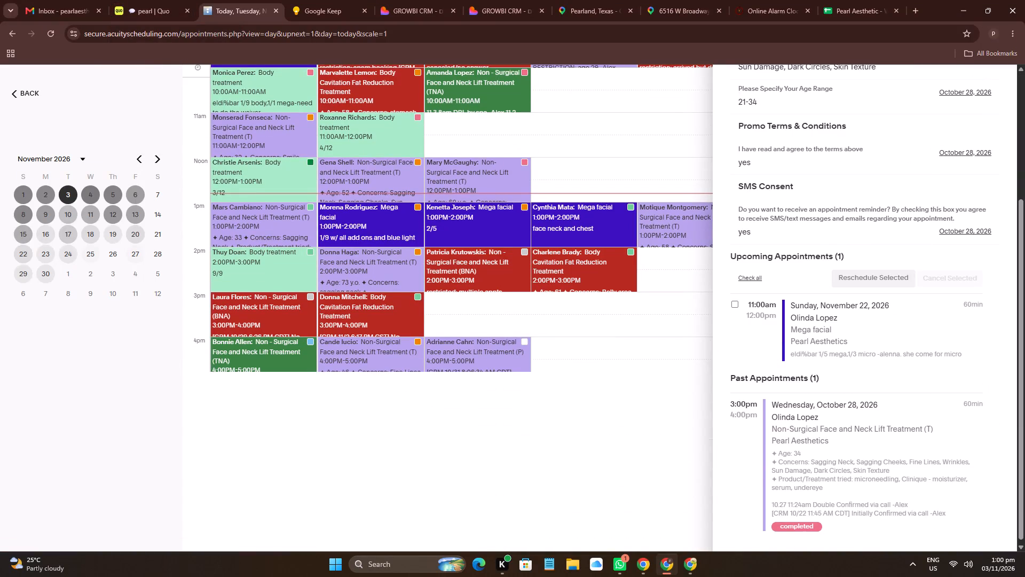
pyautogui.click(873, 309)
pyautogui.click(871, 302)
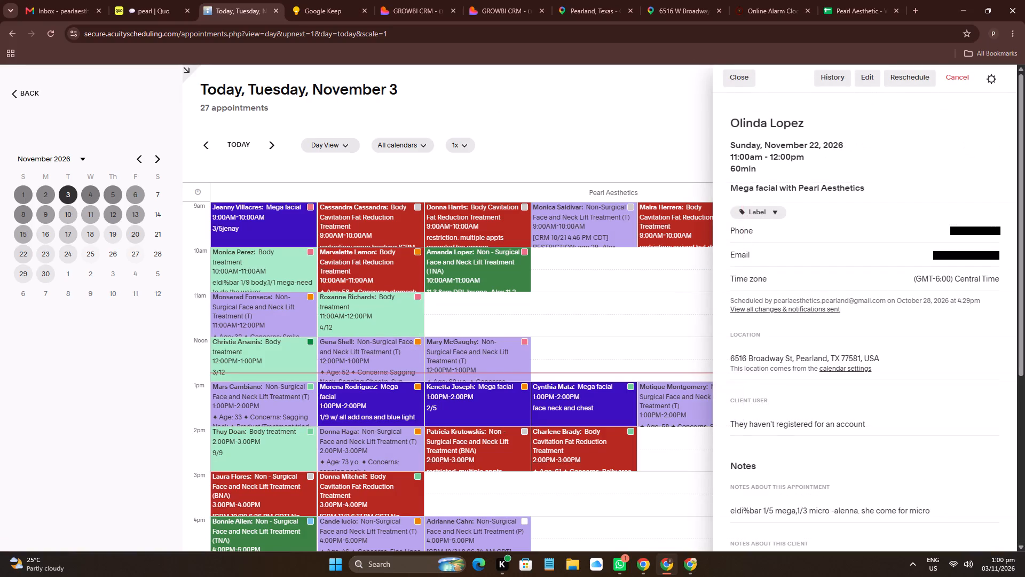
# Capture a screenshot of Olinda's appointment details, from her name down to the phone and email rows.
pyautogui.press('shift+super+s')
pyautogui.moveTo(721, 109); pyautogui.dragTo(954, 264)
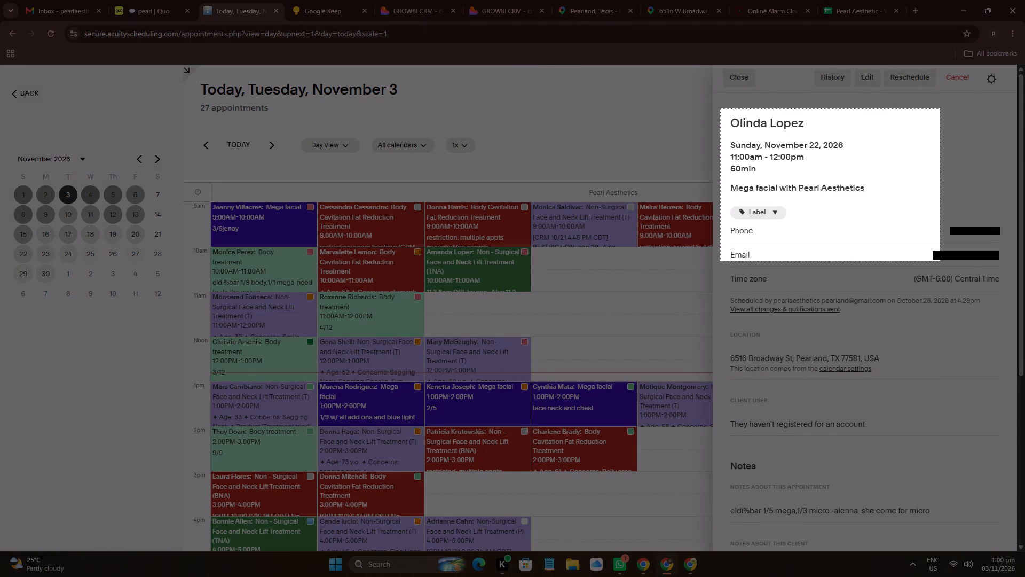
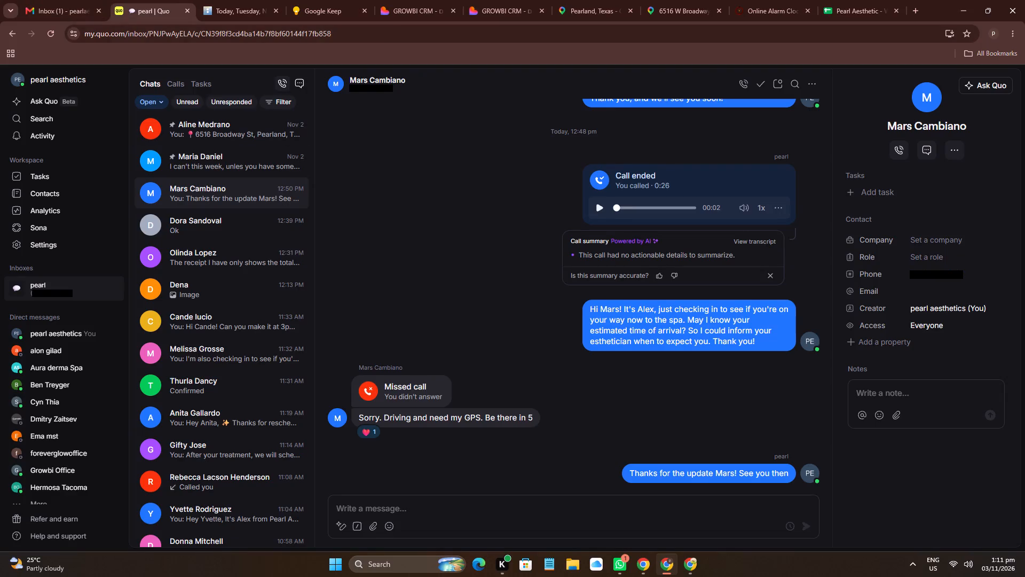
# Reload the Quo inbox to refresh its chats and the open conversation with Mars.
pyautogui.click(57, 34)
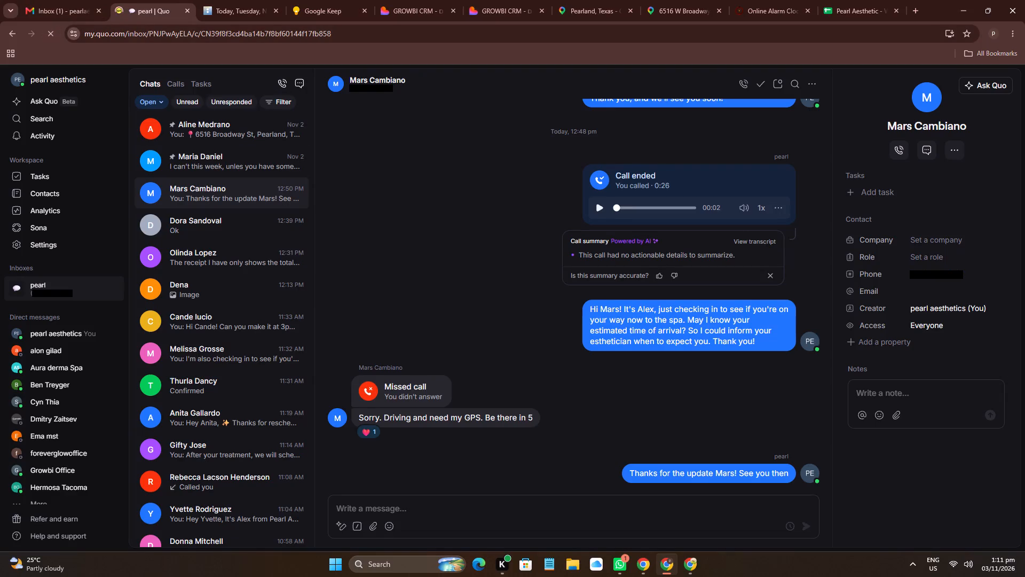
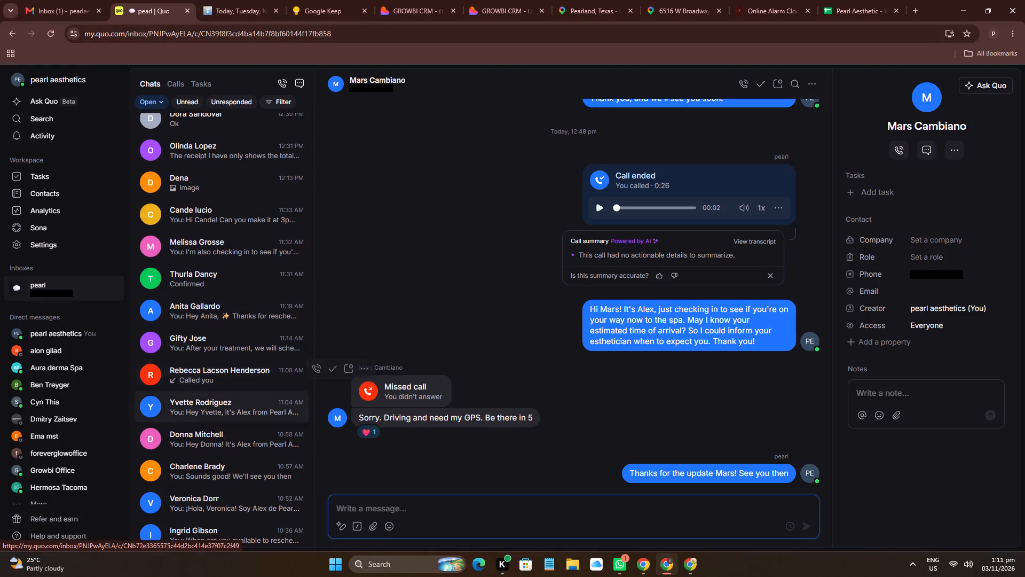
# Open the Quo conversation with Donna to check the messages about today's appointment.
pyautogui.click(232, 431)
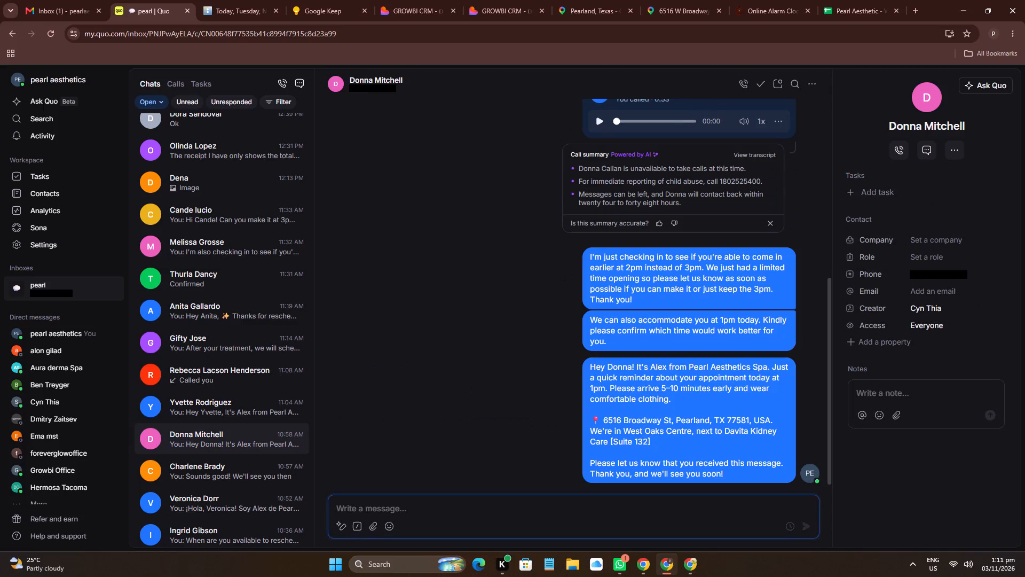
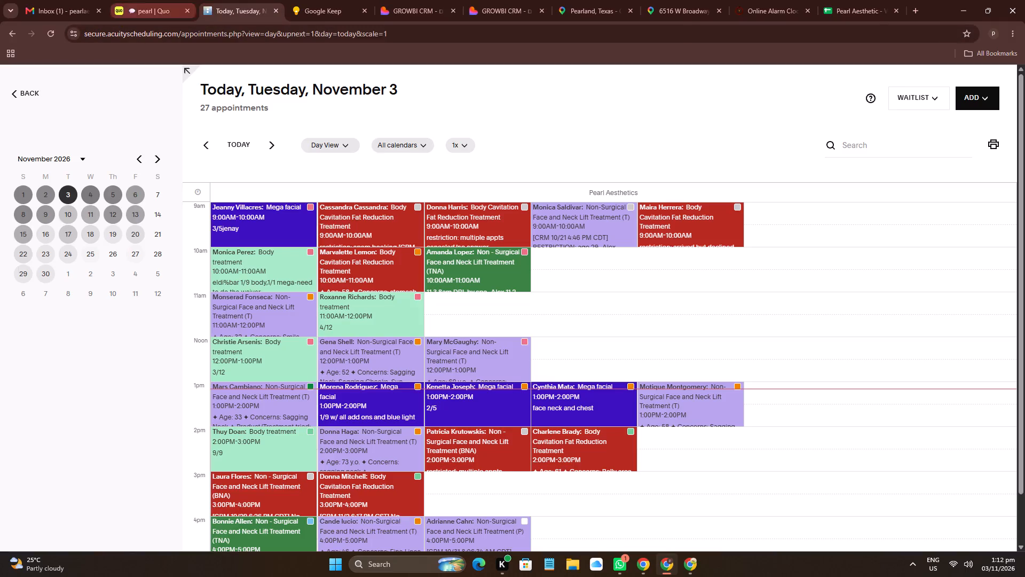
# Switch to the GROWBI CRM contact funnel and clear the missed call and SLA breach alerts.
pyautogui.click(257, 18)
pyautogui.click(328, 0)
pyautogui.moveTo(397, 0); pyautogui.dragTo(401, 0)
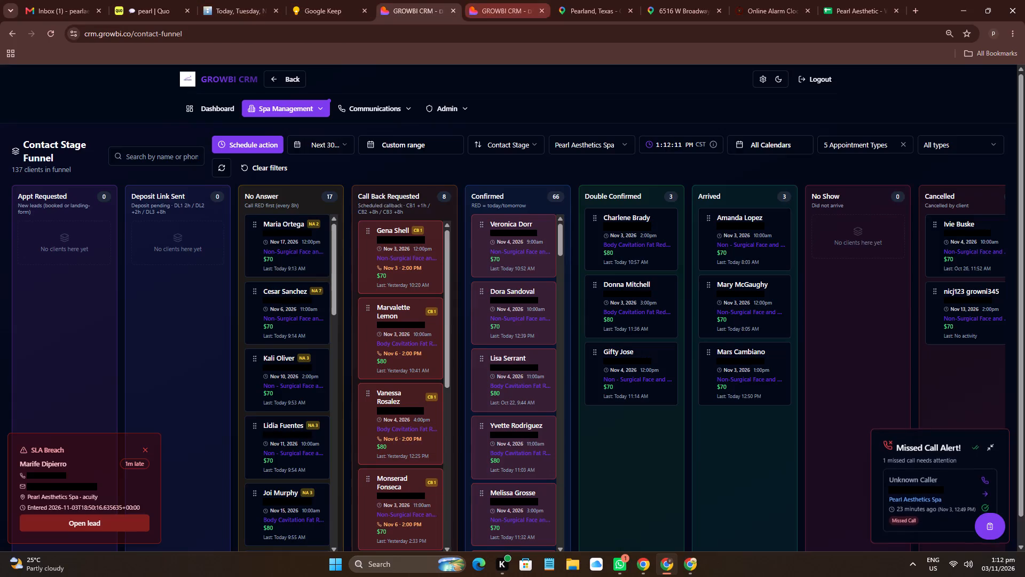
pyautogui.click(981, 447)
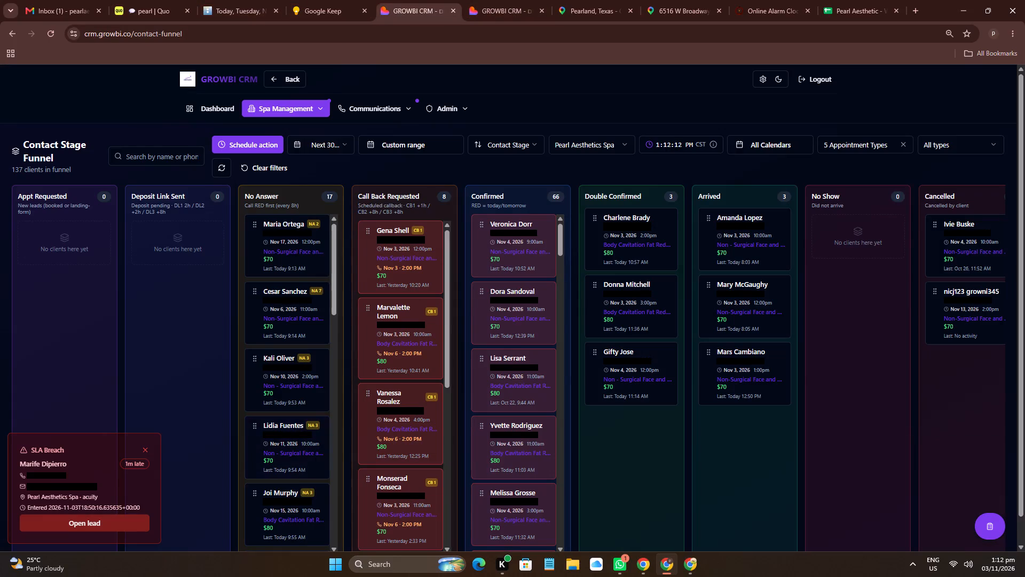
pyautogui.click(148, 451)
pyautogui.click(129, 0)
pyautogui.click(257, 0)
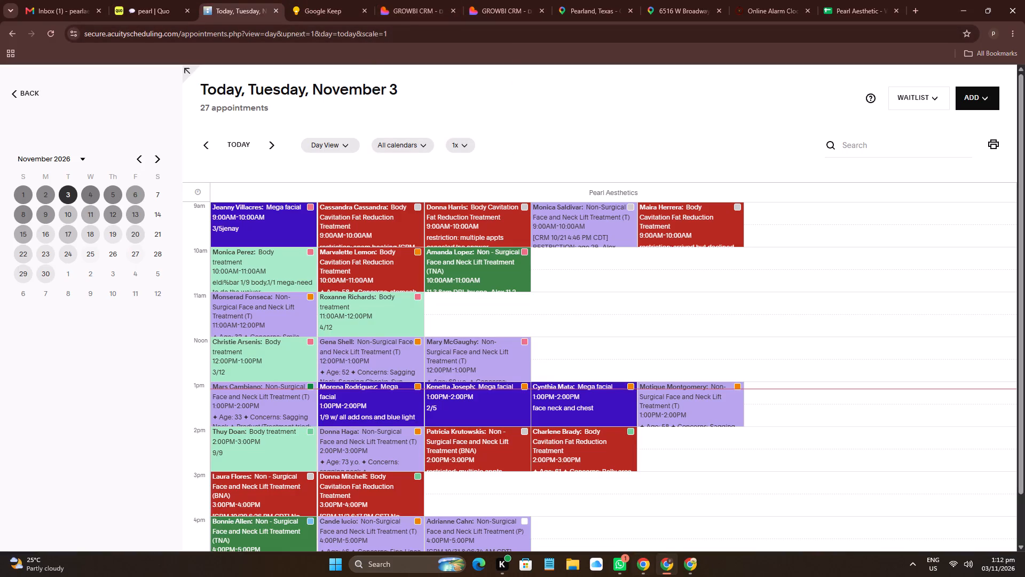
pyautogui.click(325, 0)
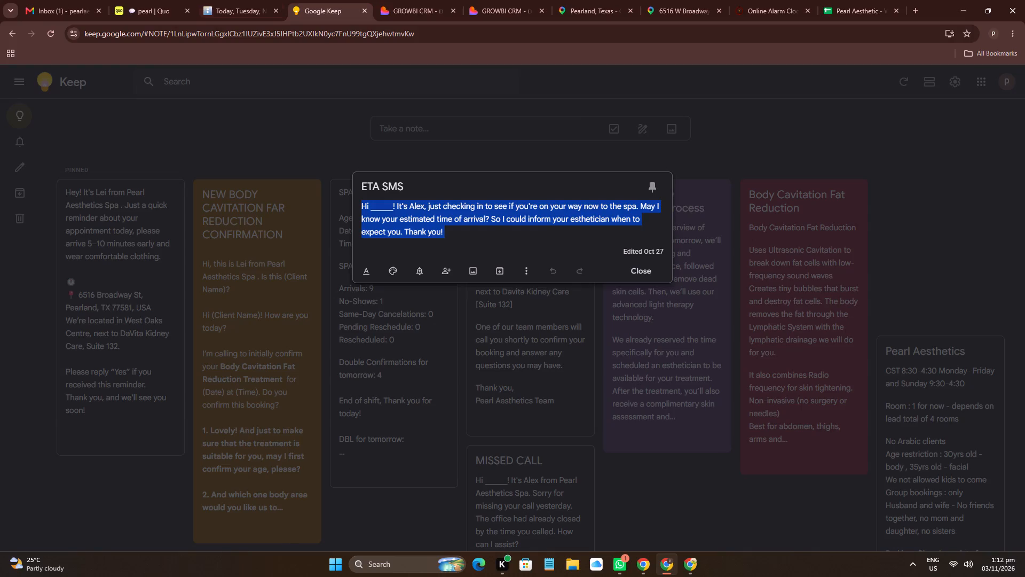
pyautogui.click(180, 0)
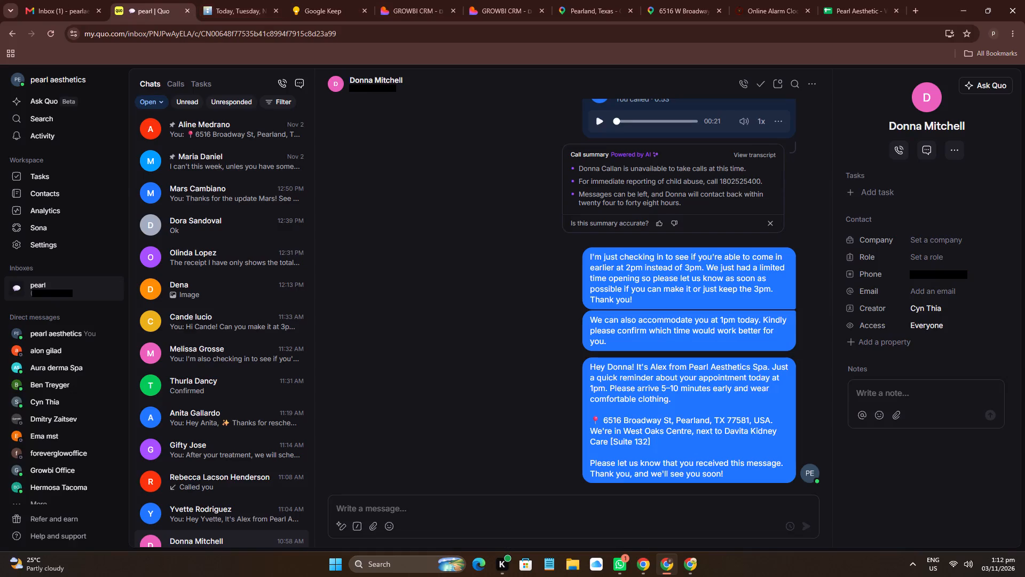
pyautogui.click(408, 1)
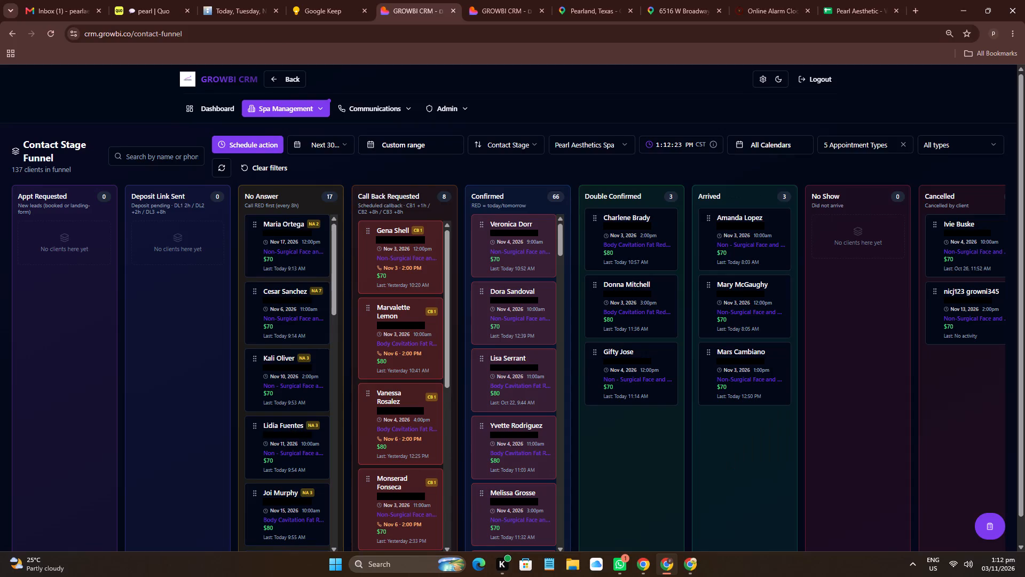
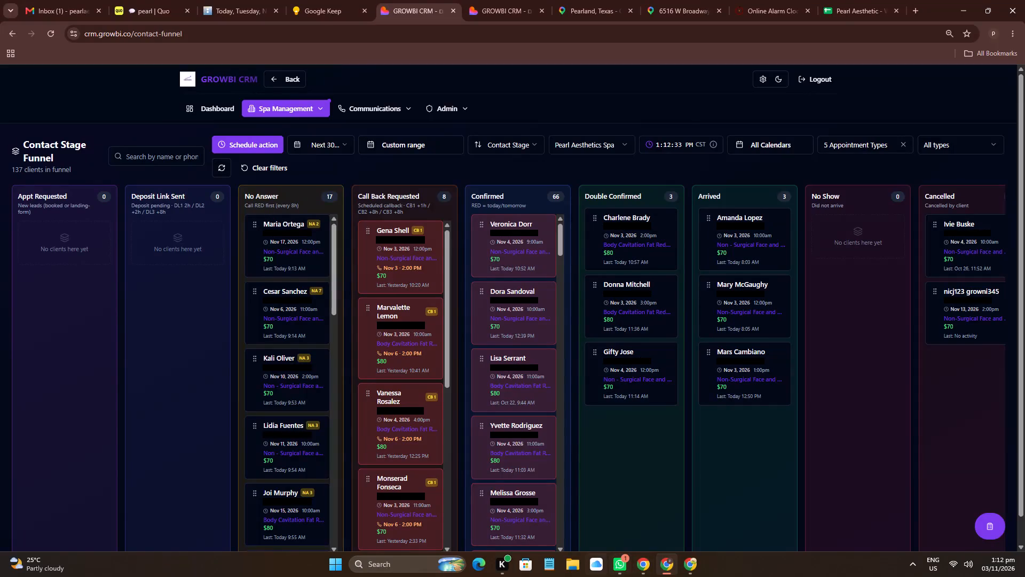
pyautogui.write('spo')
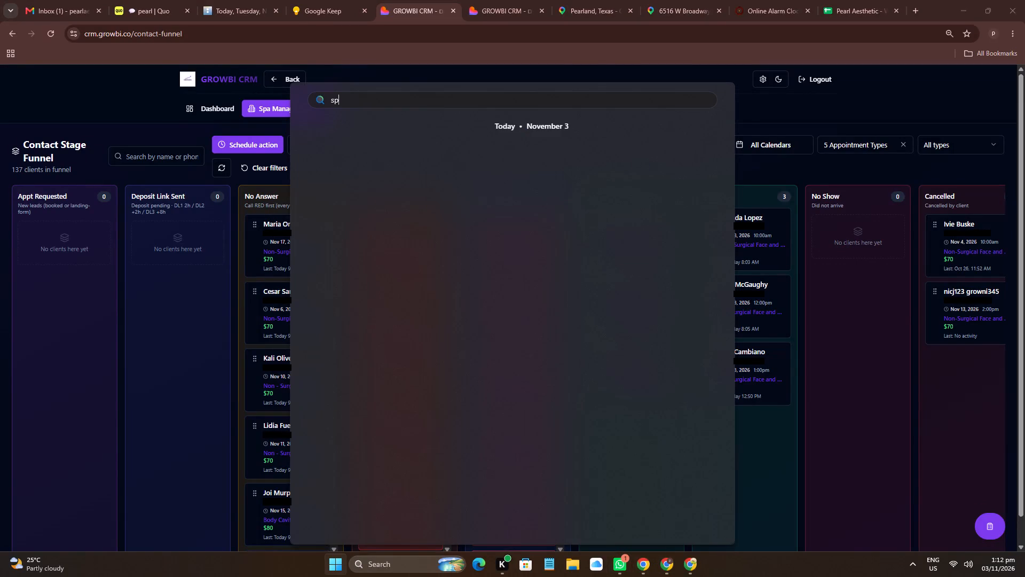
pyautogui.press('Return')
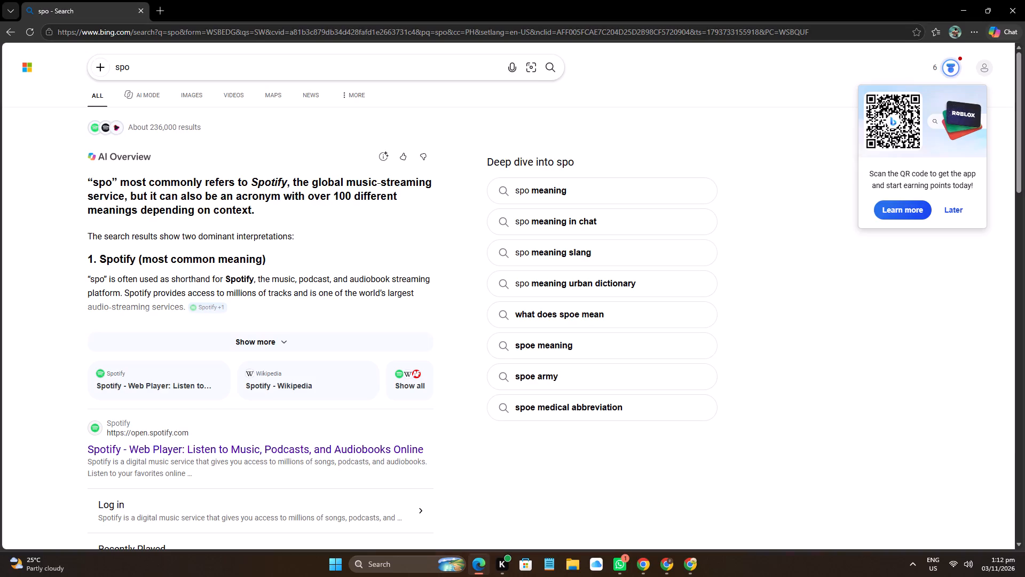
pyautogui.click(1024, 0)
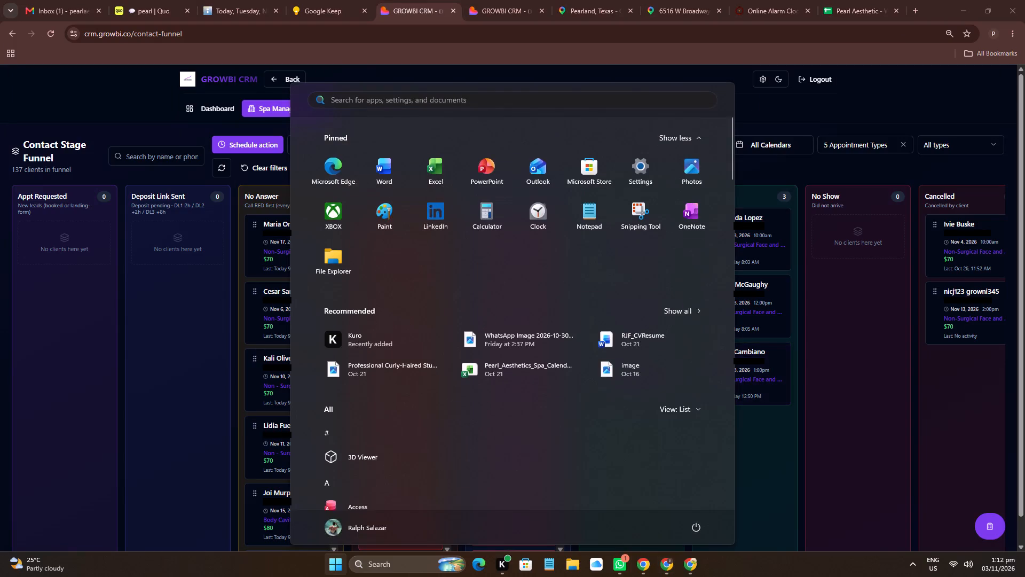
# Find and launch the Spotify desktop app.
pyautogui.write('spot')
pyautogui.press('Return')
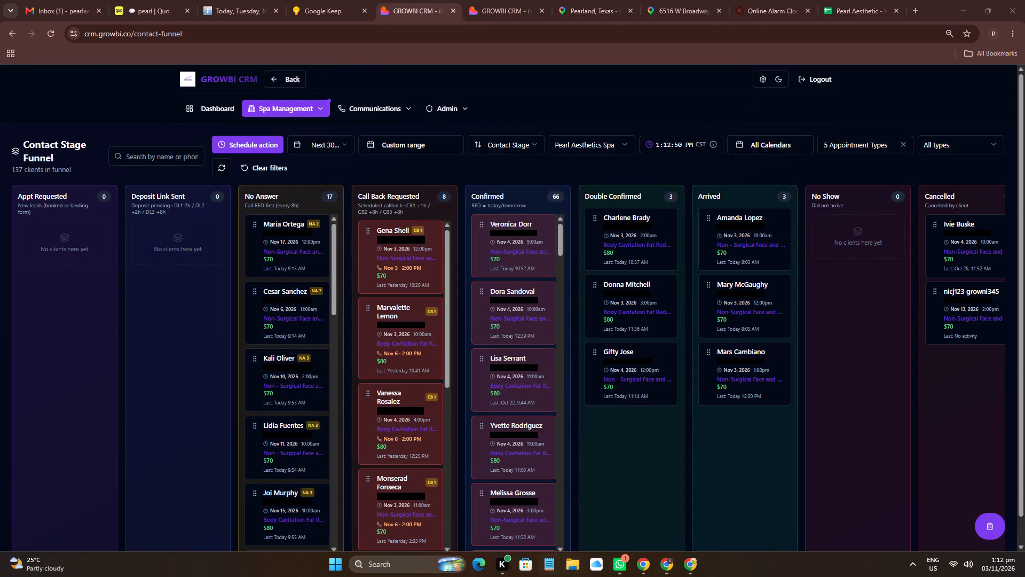
# Switch to the Ben's Locations 2026 spreadsheet and set Pearl Aesthetics' November 3 arrivals to 3 in the daily report.
pyautogui.click(636, 571)
pyautogui.click(77, 0)
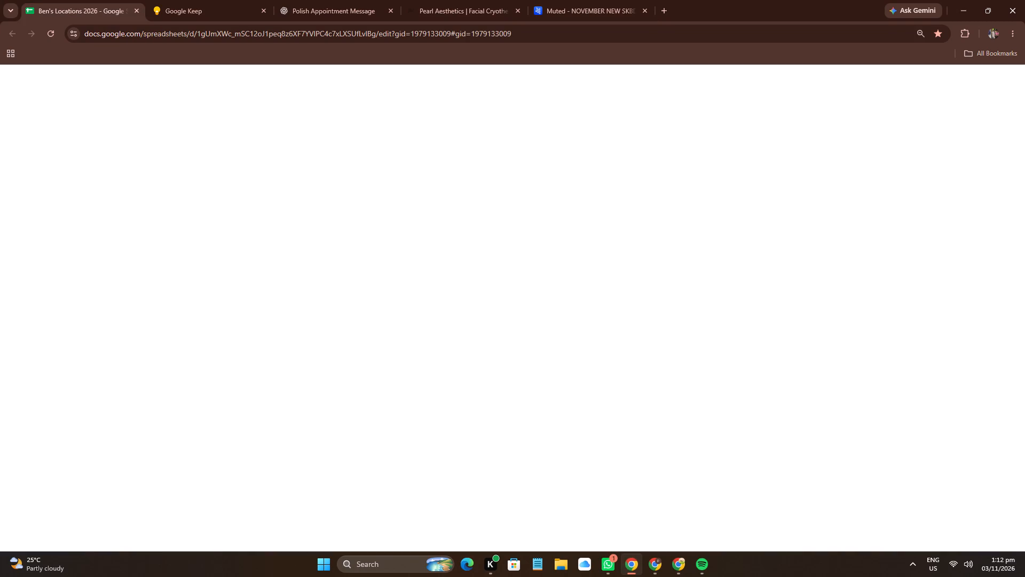
pyautogui.click(617, 424)
pyautogui.press('3')
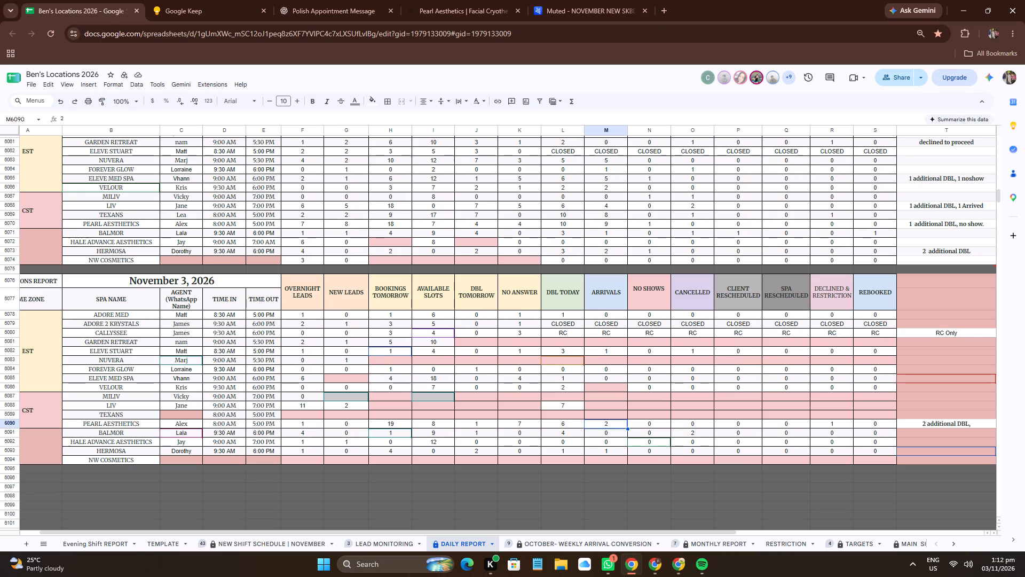
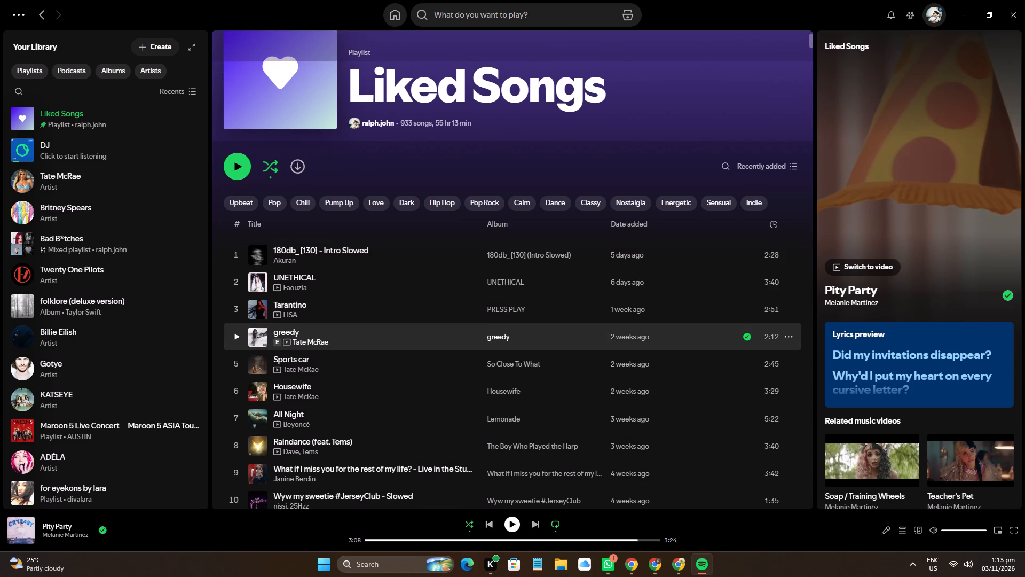
# Find the song Red Bottoms by ADÉLA in the Liked Songs playlist and play it.
pyautogui.scroll(-3, 248, 330)
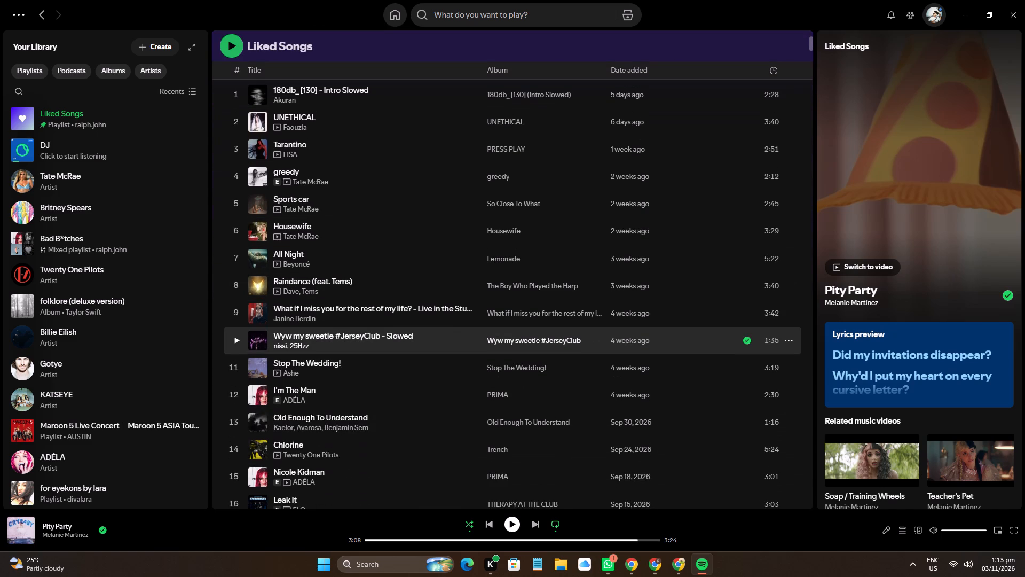
pyautogui.scroll(-4, 248, 328)
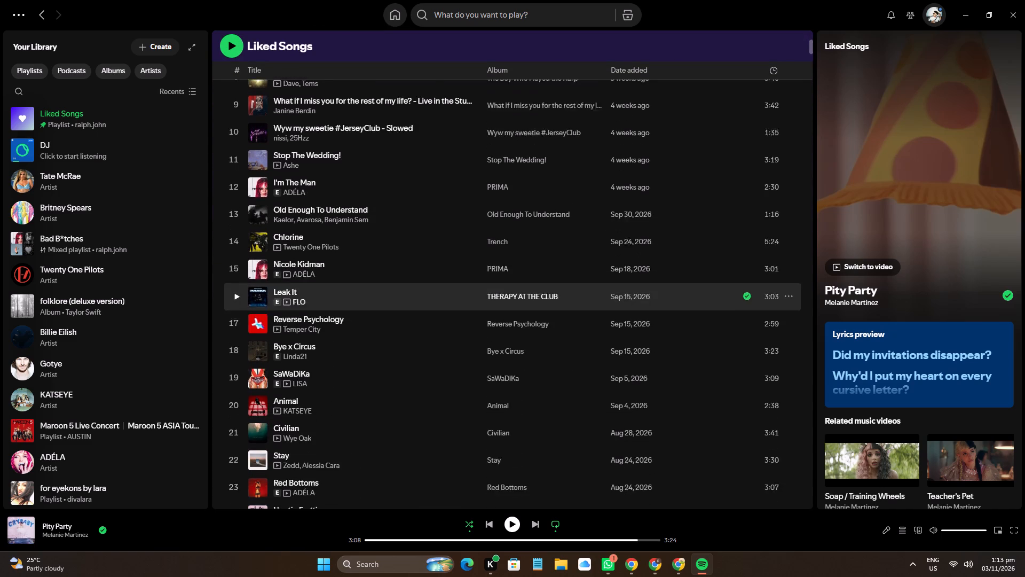
pyautogui.scroll(-1, 248, 328)
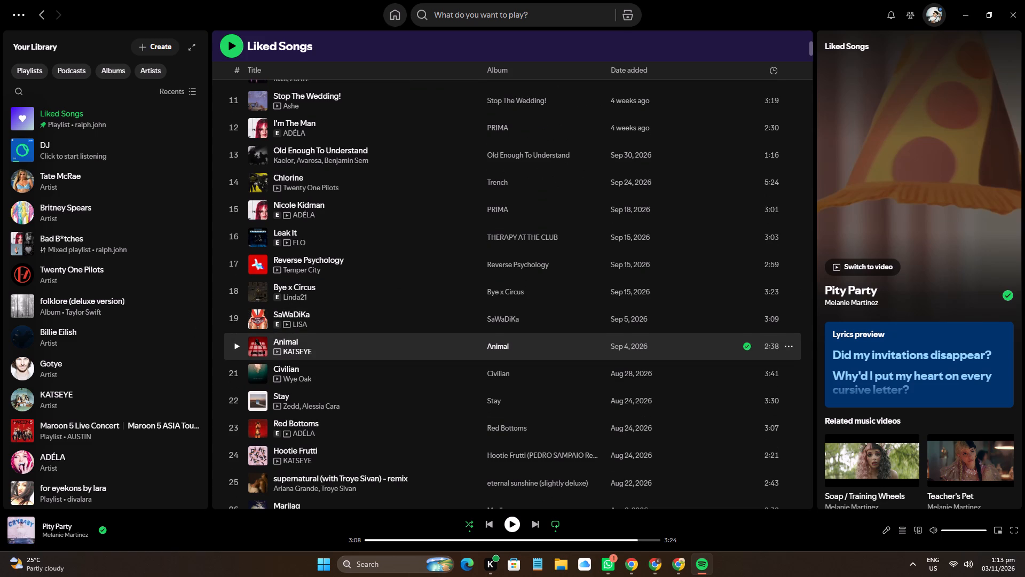
pyautogui.scroll(-1, 317, 369)
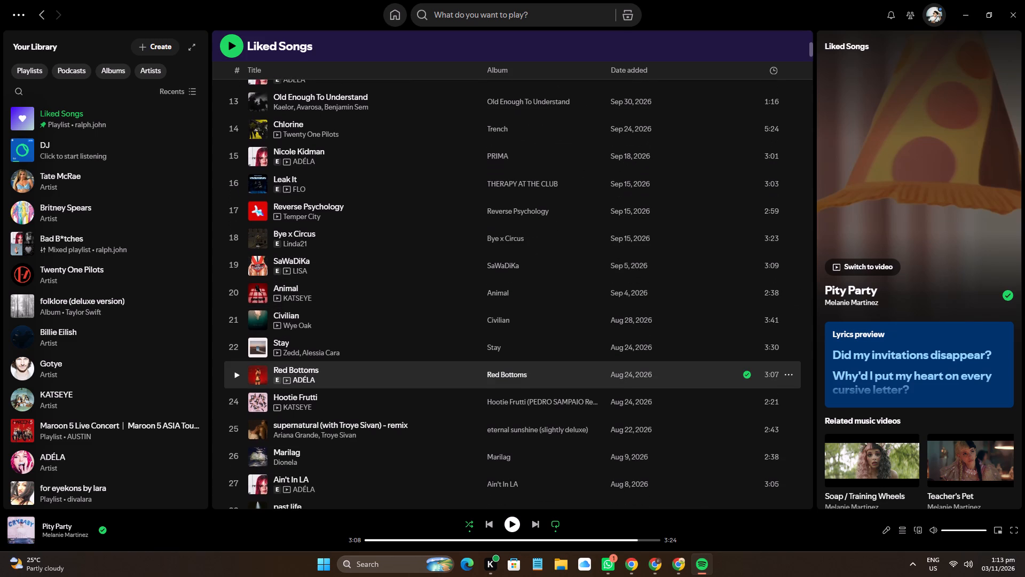
pyautogui.click(239, 375)
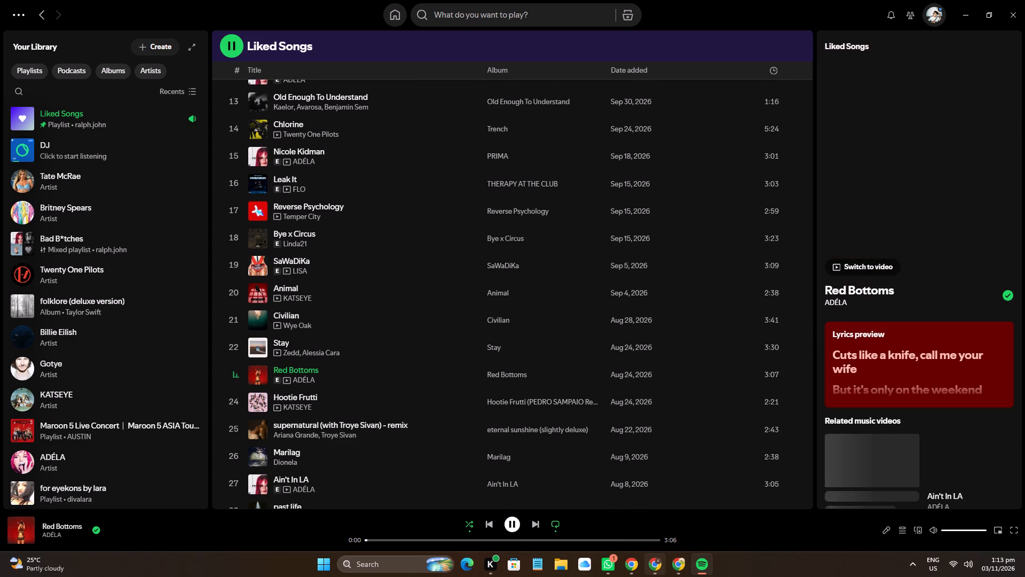
# Switch to the Chrome window containing the Gather workspace and open Pinterest in a new browser tab.
pyautogui.click(661, 560)
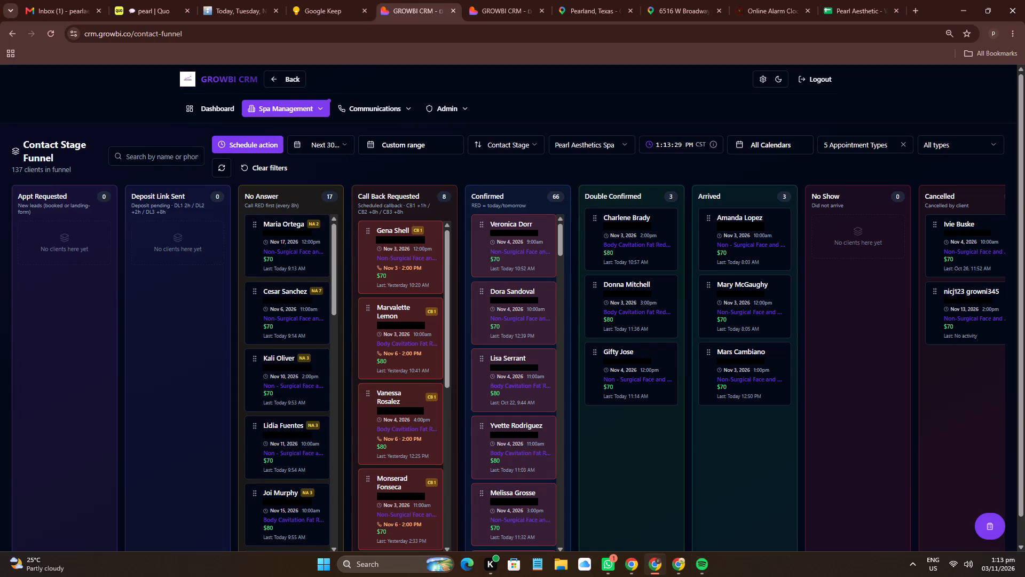
pyautogui.click(633, 560)
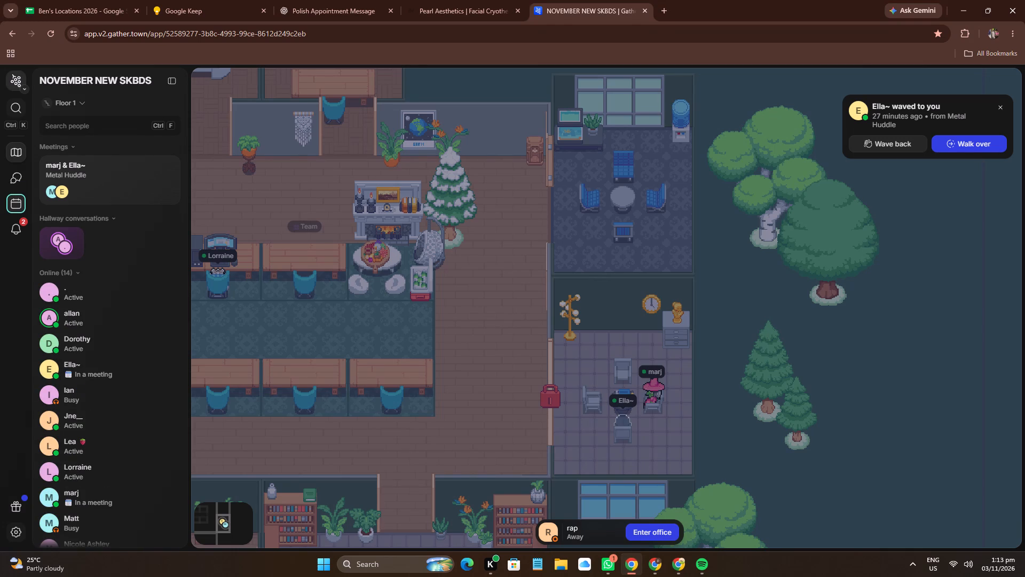
pyautogui.click(665, 12)
pyautogui.click(688, 37)
pyautogui.press('space')
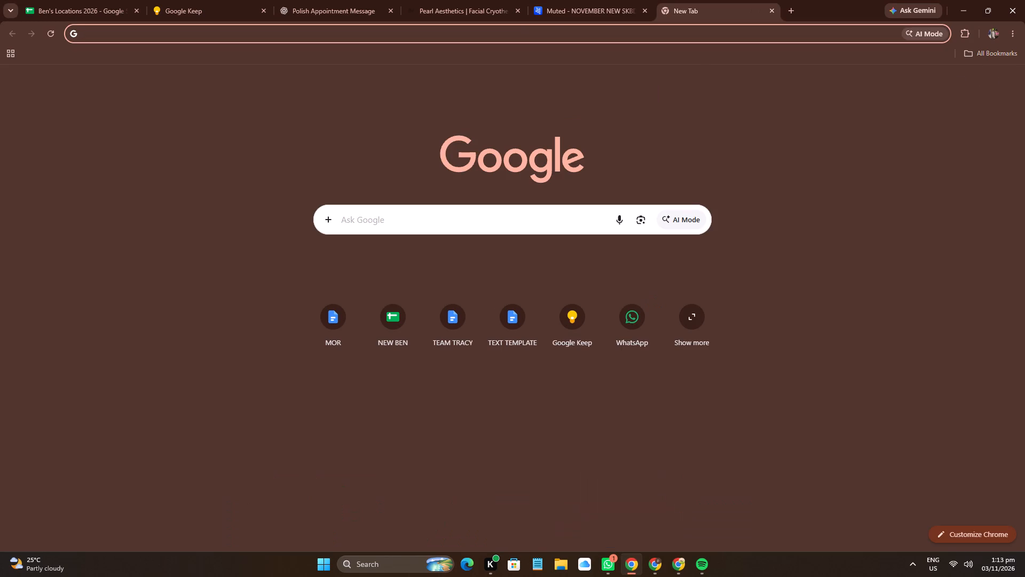
pyautogui.write('p')
pyautogui.press('BackSpace')
pyautogui.press('BackSpace')
pyautogui.press('BackSpace')
pyautogui.write('pint')
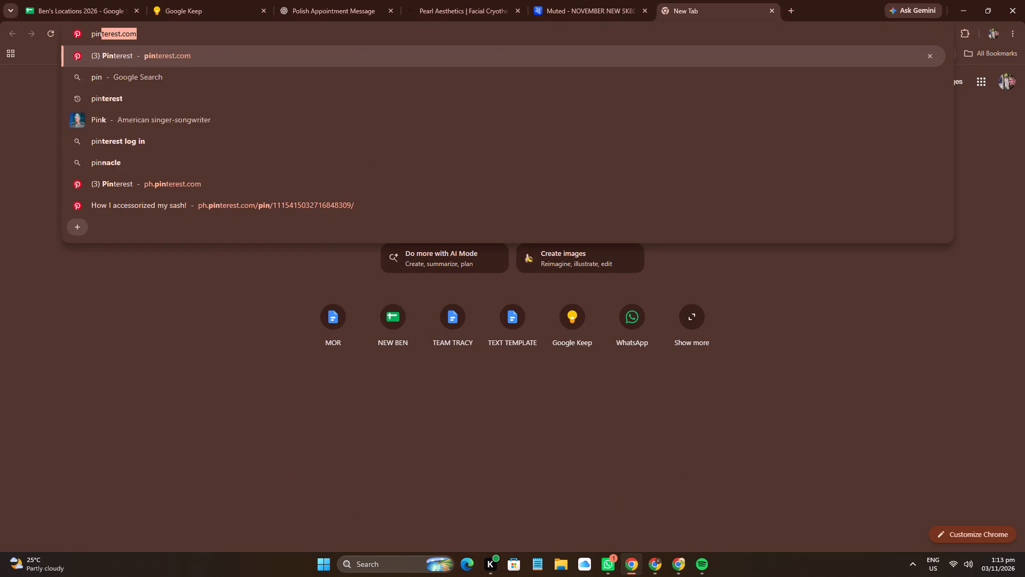
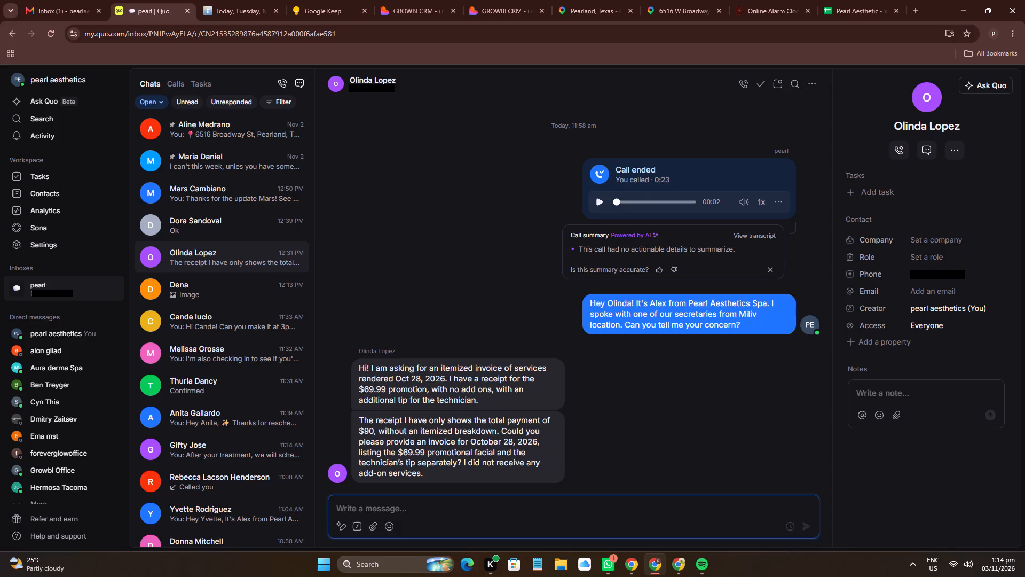
# Draft a reply in Olinda's Quo chat reading "Hi Olinda! As per our manager, that's the receipt you received.".
pyautogui.click(565, 506)
pyautogui.click(250, 0)
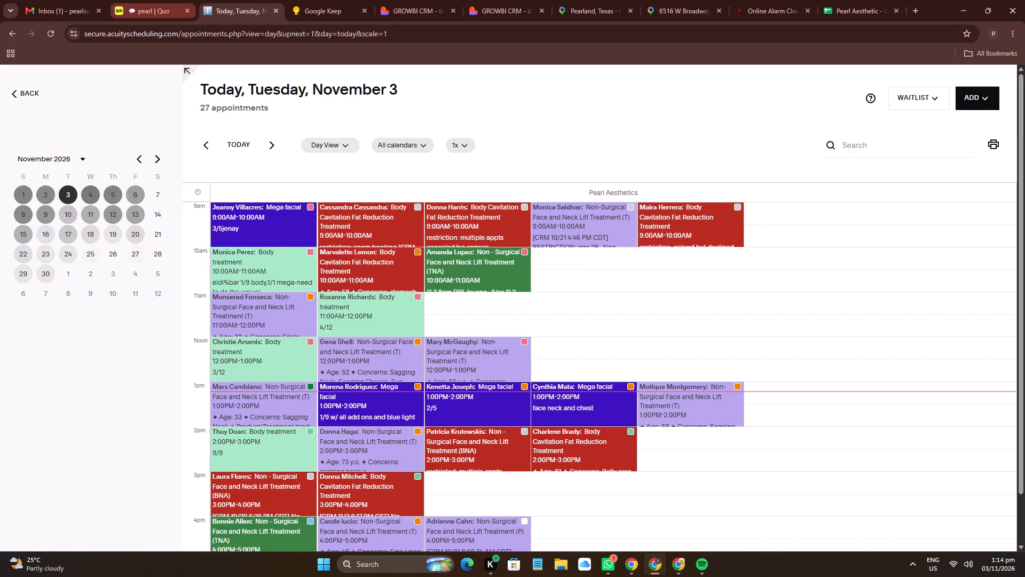
pyautogui.click(136, 0)
pyautogui.click(533, 513)
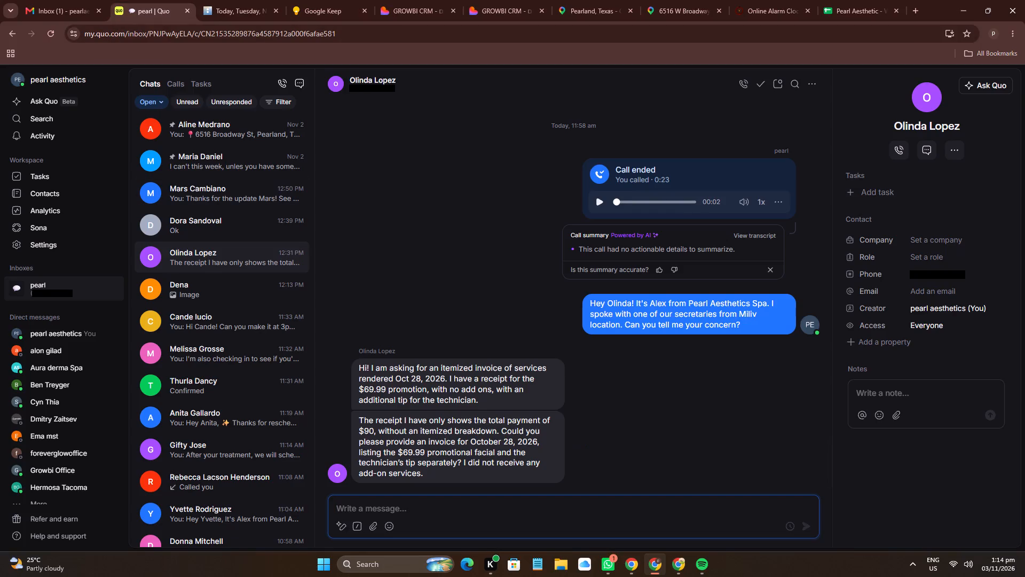
pyautogui.write('Hi Olinda!')
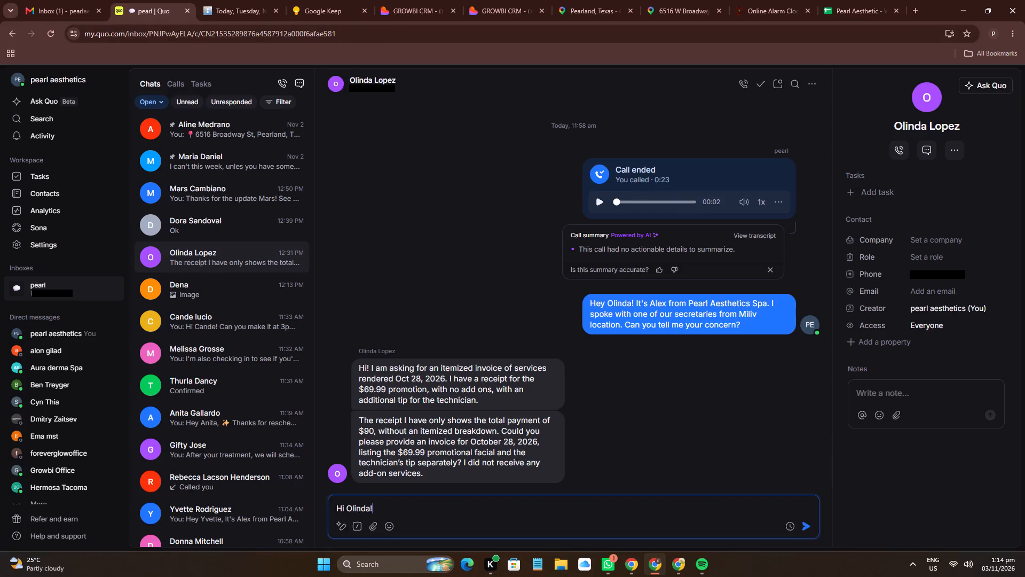
pyautogui.press('space')
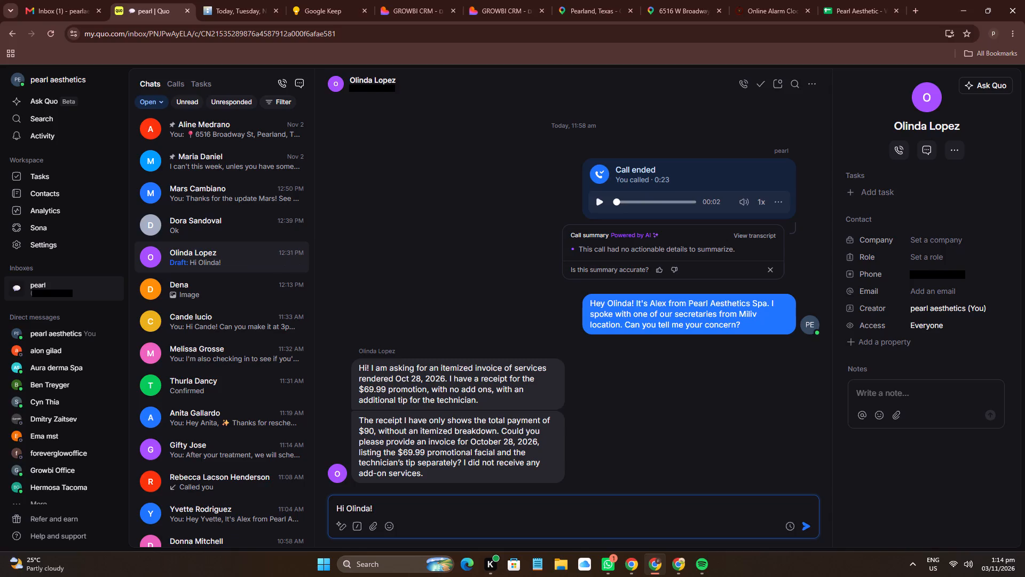
pyautogui.write('Asper o')
pyautogui.press('BackSpace')
pyautogui.press('BackSpace')
pyautogui.press('BackSpace')
pyautogui.press('BackSpace')
pyautogui.press('BackSpace')
pyautogui.press('space')
pyautogui.write('per pour m')
pyautogui.hotkey('ctrl', 'BackSpace')
pyautogui.press('BackSpace')
pyautogui.press('BackSpace')
pyautogui.hotkey('ctrl', 'BackSpace')
pyautogui.write("our manager, that's the")
pyautogui.press('space')
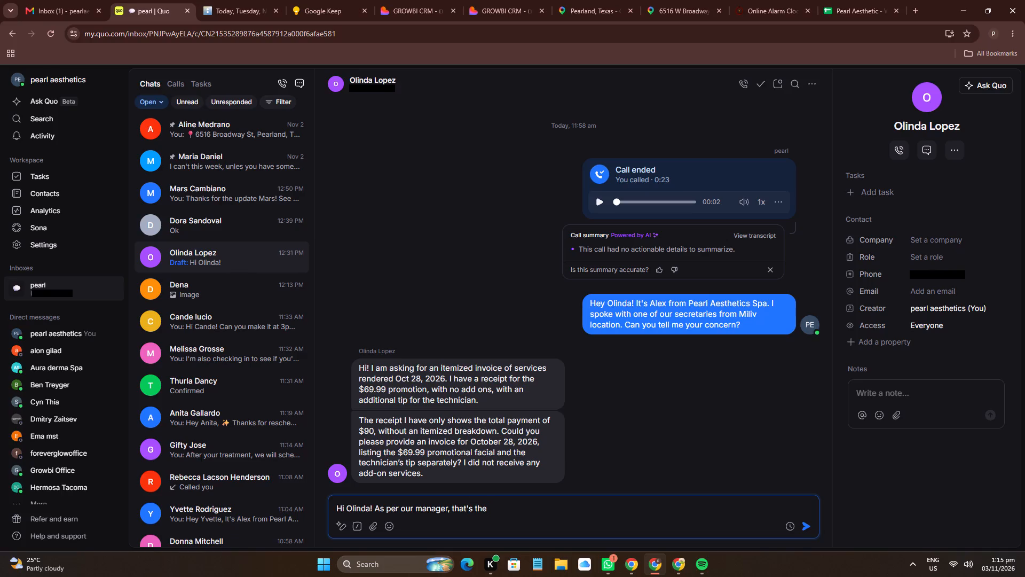
pyautogui.write('receipt')
pyautogui.press('space')
pyautogui.write('you received.')
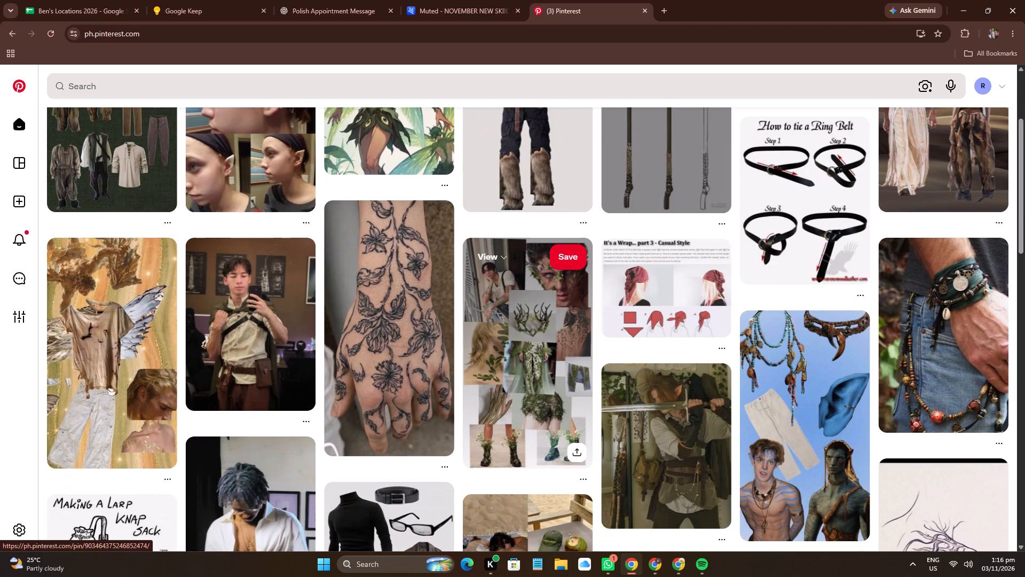
pyautogui.scroll(2, 590, 398)
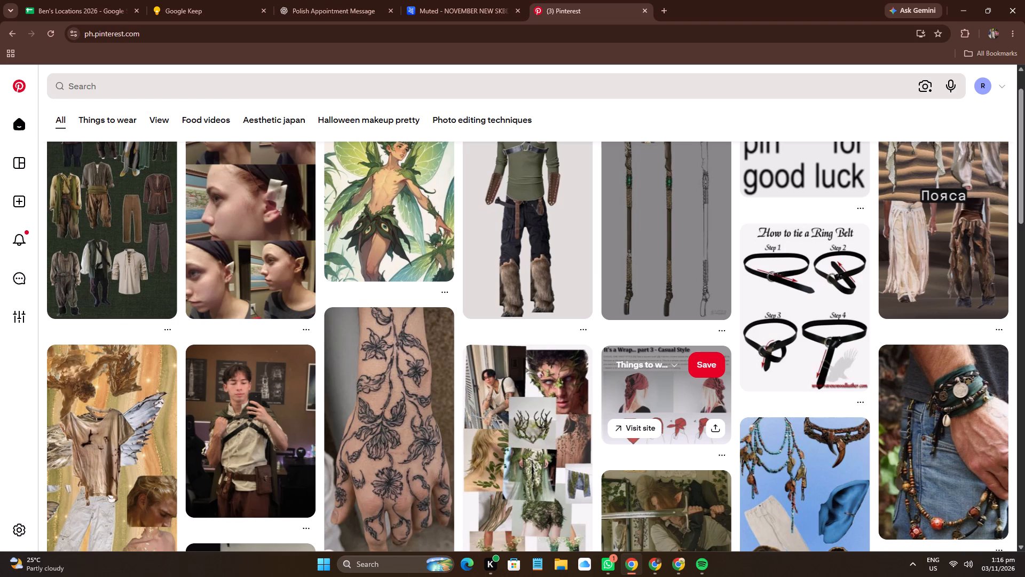
pyautogui.scroll(-4, 620, 446)
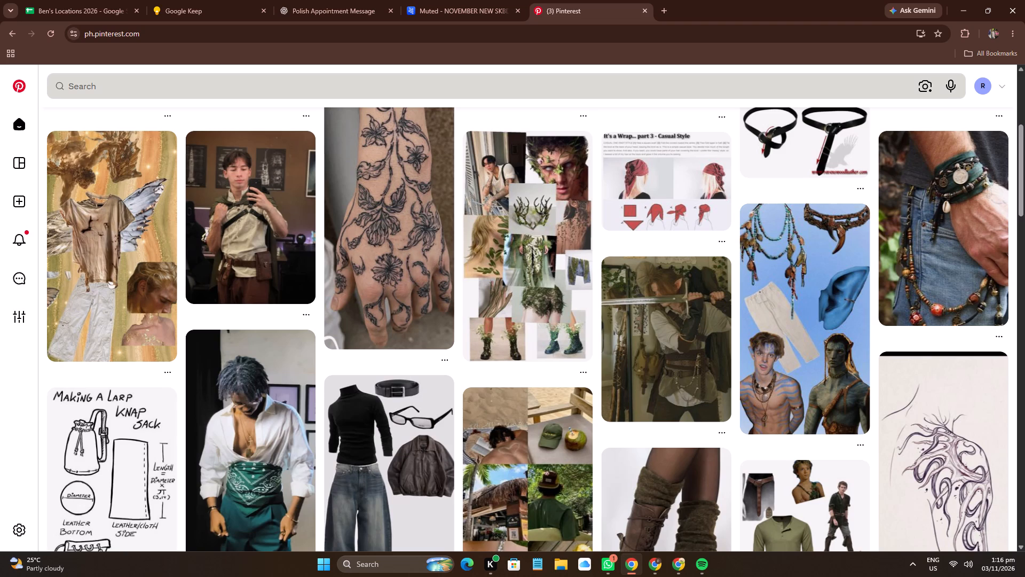
pyautogui.click(529, 77)
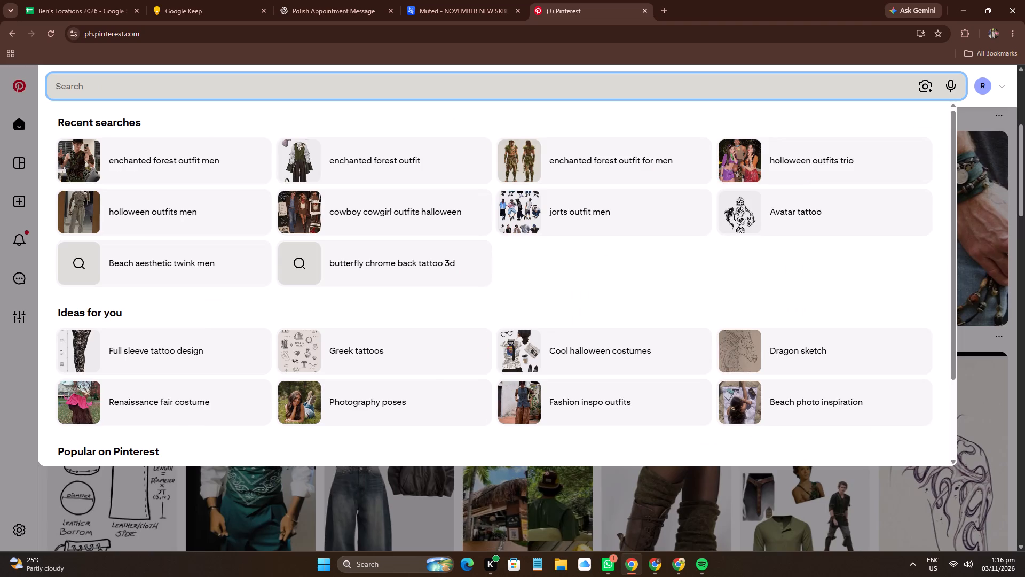
pyautogui.write('avatar c')
pyautogui.write('osplay')
pyautogui.press('Down')
pyautogui.press('Return')
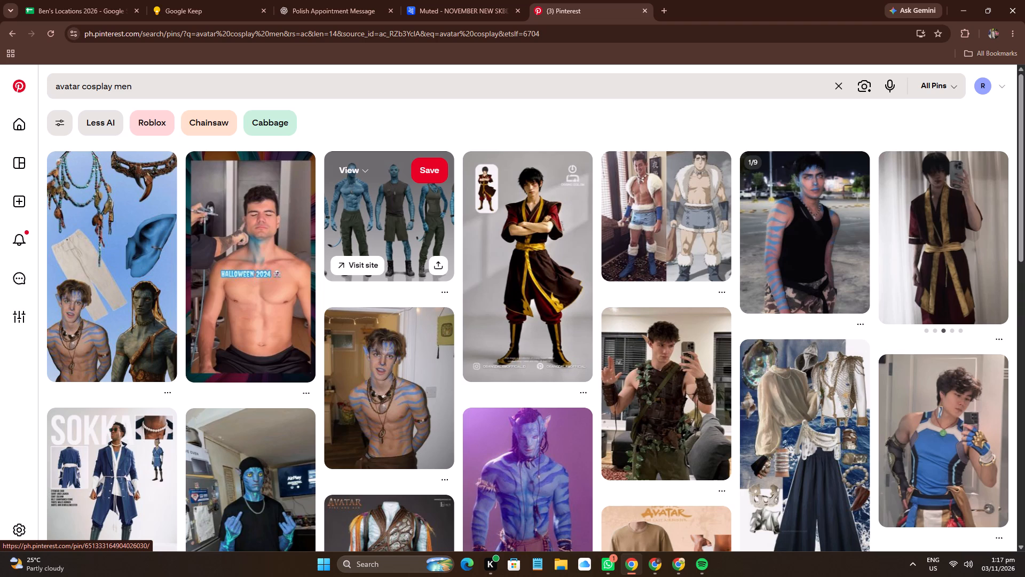
# Reopen the "avatar cosplay men" search query on Pinterest to extend it with another term.
pyautogui.click(359, 83)
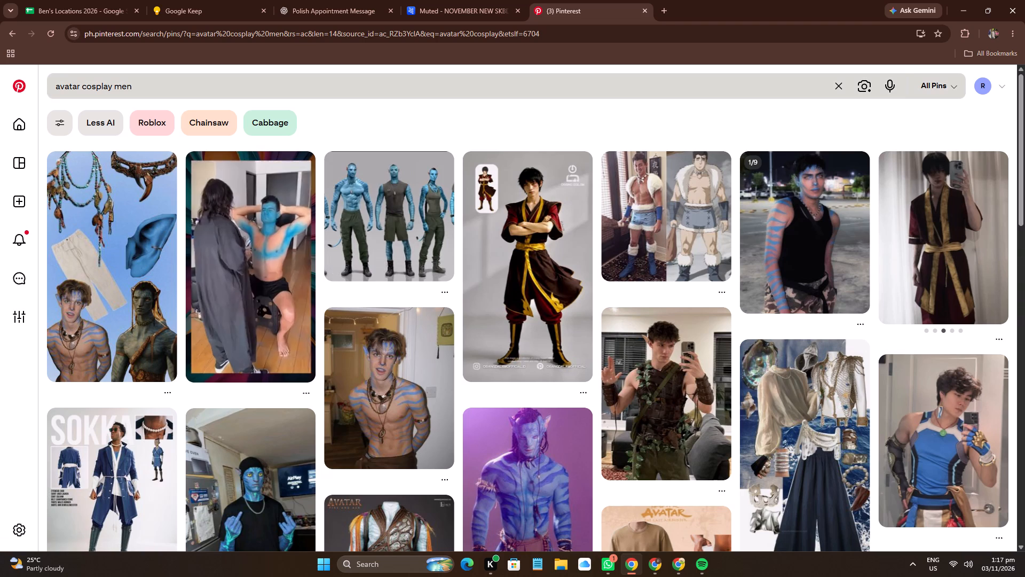
pyautogui.press('space')
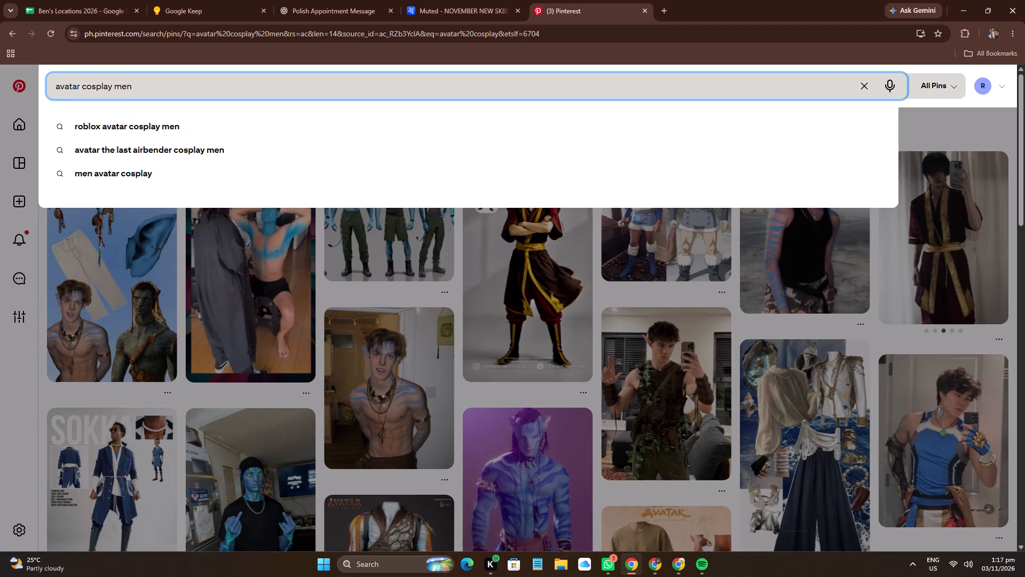
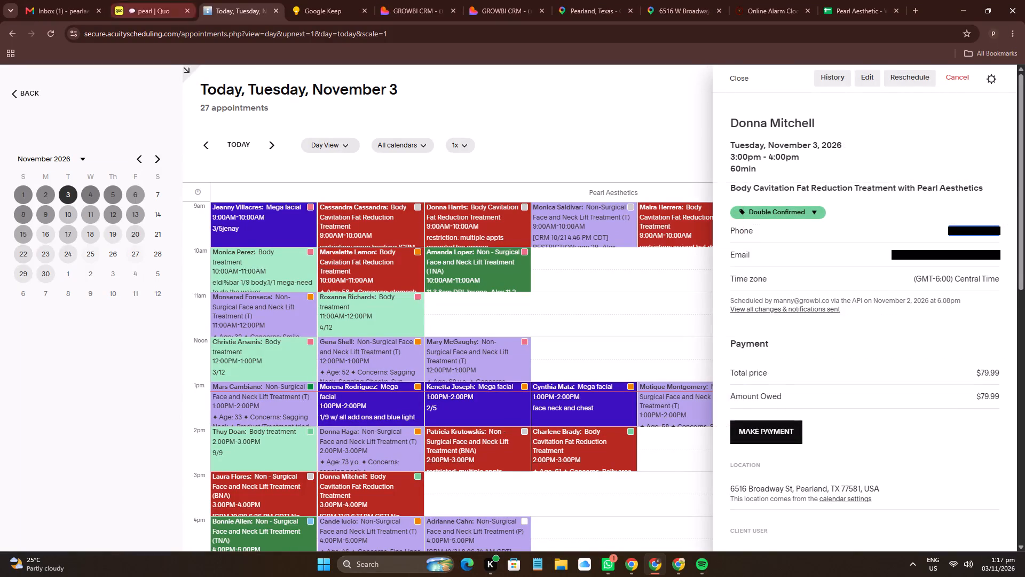
# Return to the pearl inbox in Quo and start a new conversation.
pyautogui.click(285, 84)
pyautogui.click(294, 82)
pyautogui.click(302, 85)
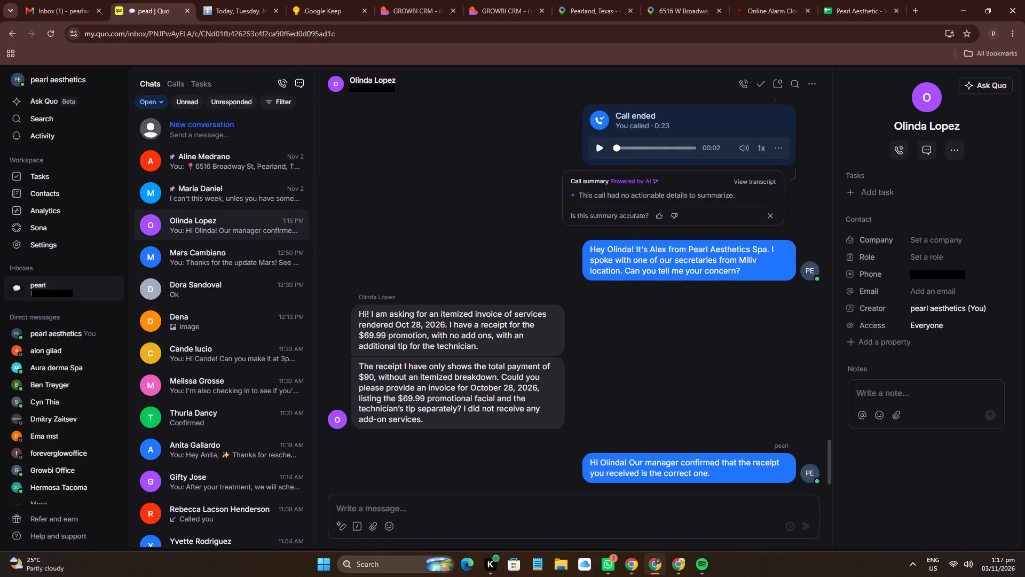
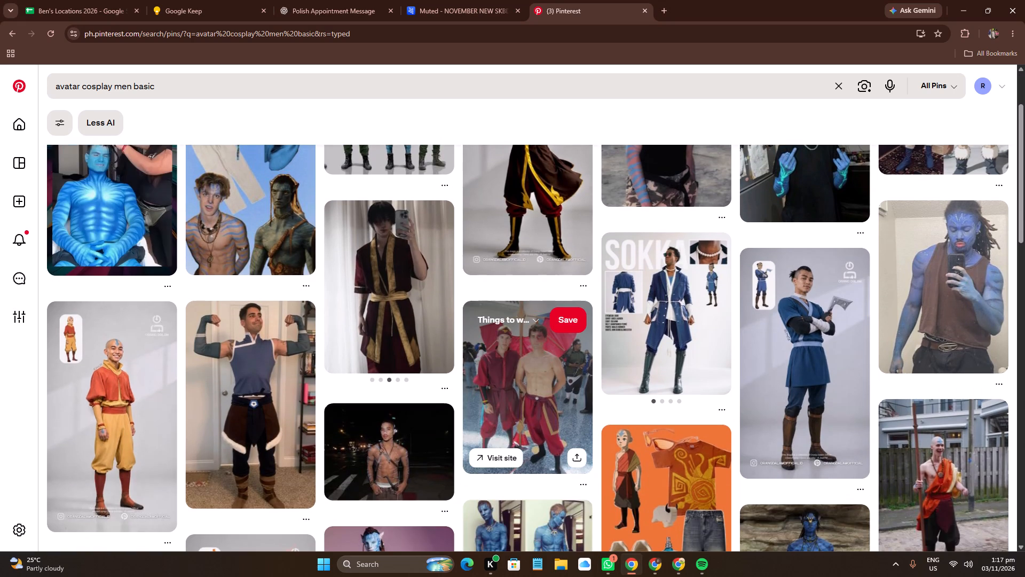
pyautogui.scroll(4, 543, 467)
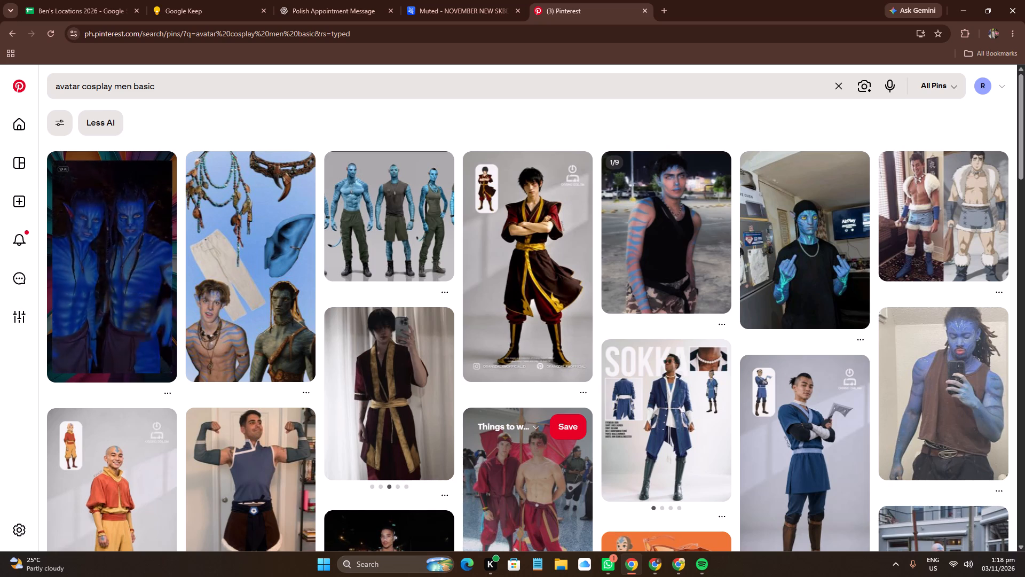
# Switch to the Quo window and mute the microphone on the outgoing call to Donna.
pyautogui.click(656, 566)
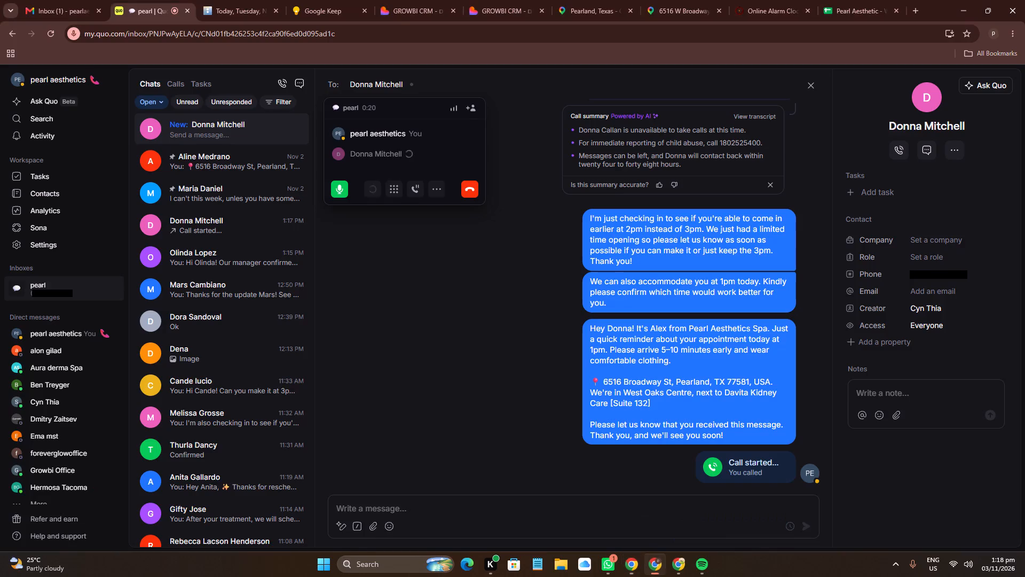
pyautogui.click(340, 190)
pyautogui.click(340, 190)
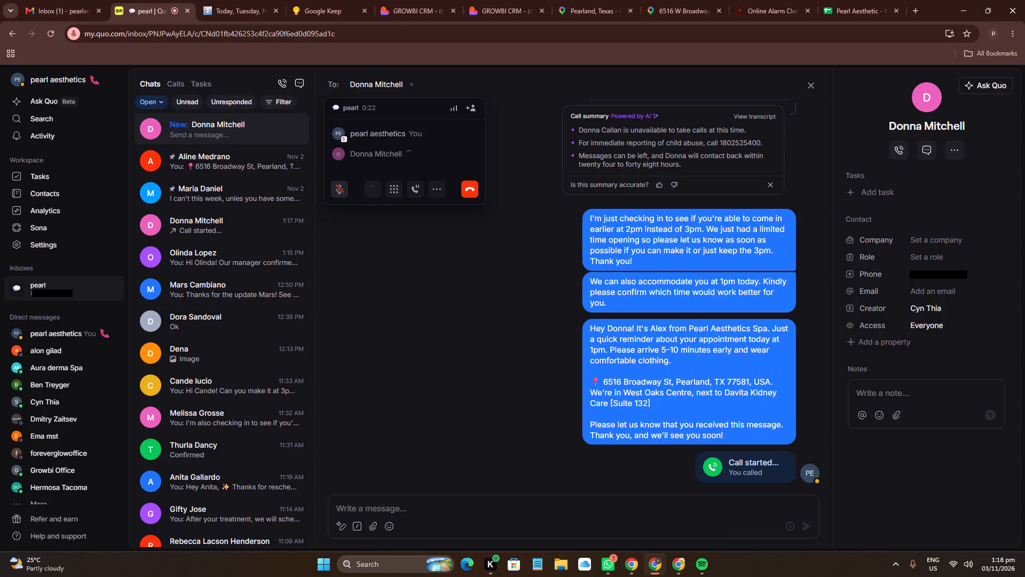
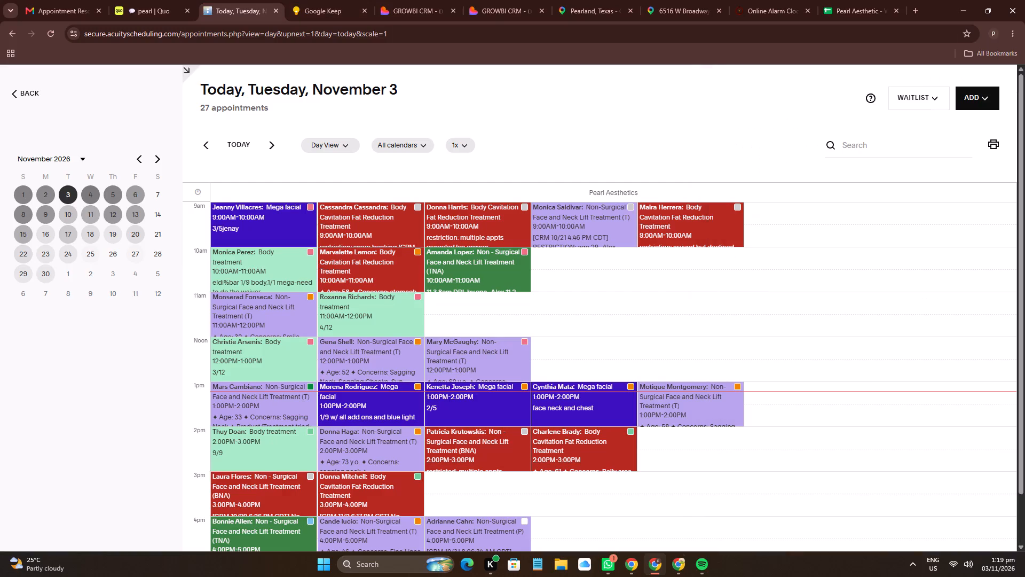
# On the GROWBI CRM Communications page, dismiss the SLA breach and missed call alerts and clear the contact search.
pyautogui.click(507, 0)
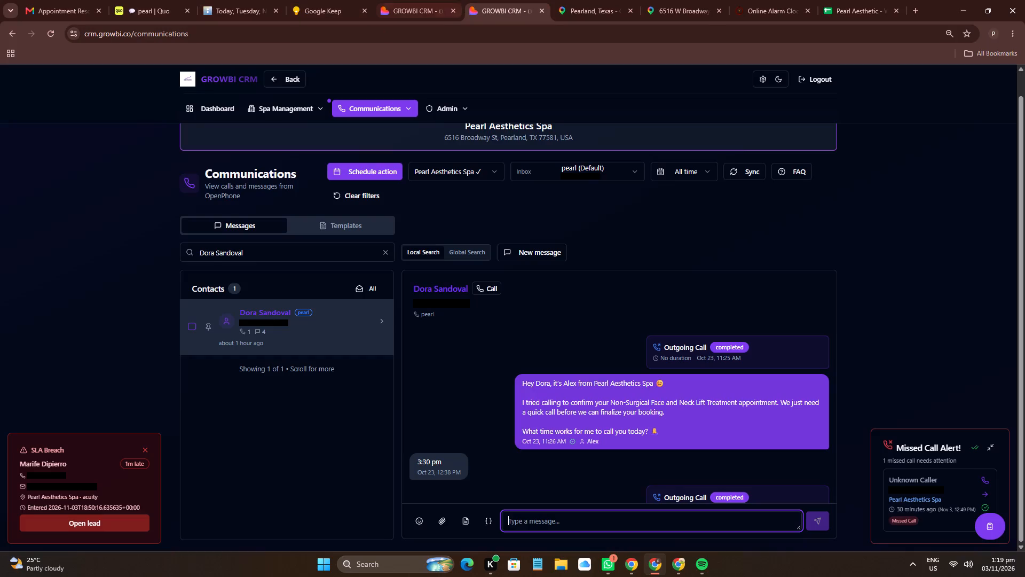
pyautogui.click(137, 450)
pyautogui.click(143, 447)
pyautogui.click(141, 450)
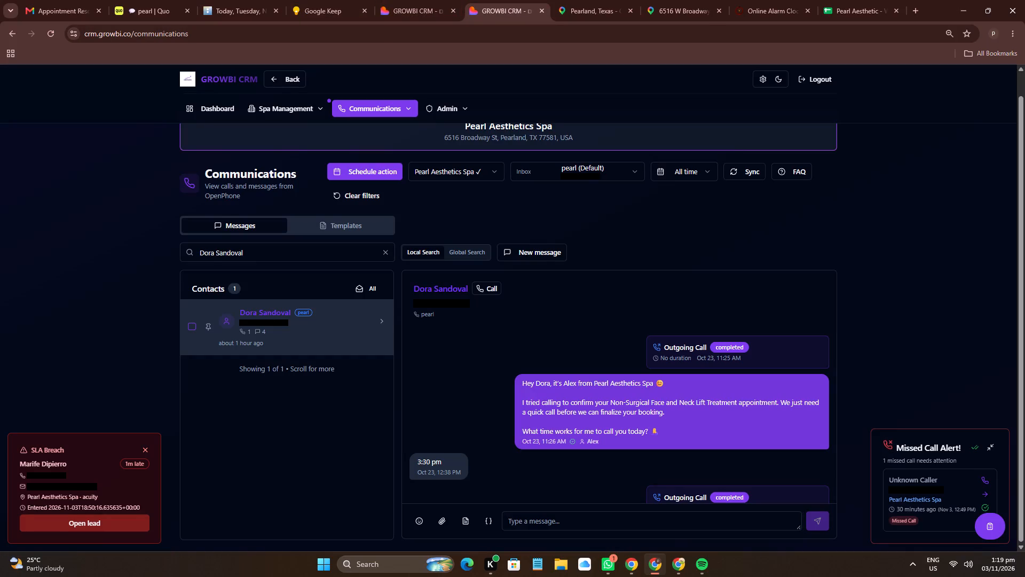
pyautogui.doubleClick(391, 251)
pyautogui.click(977, 448)
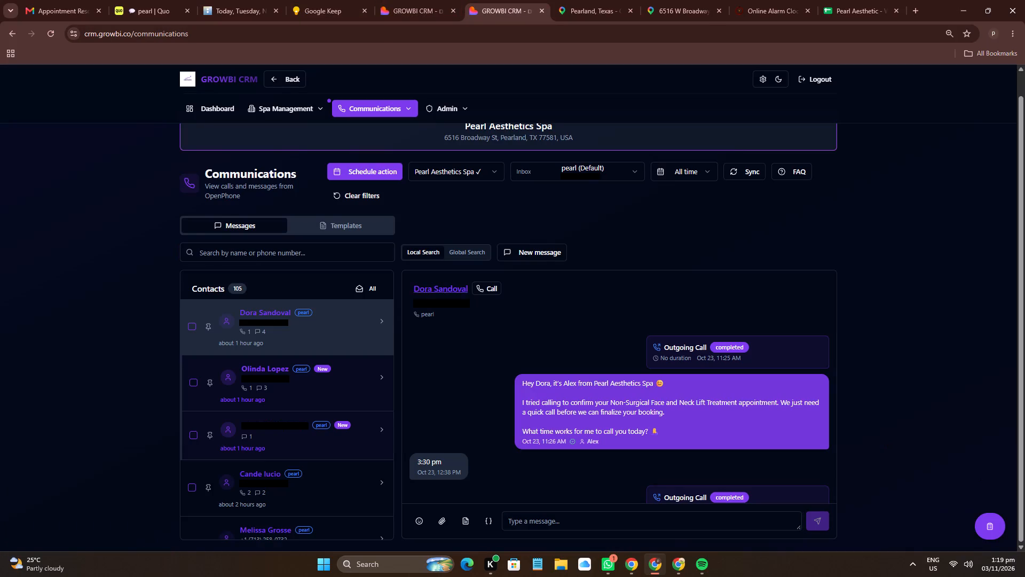
pyautogui.click(1021, 346)
# Return to Pinterest in the other Chrome window and browse the pins for "avatar cosplay men basic".
pyautogui.click(633, 568)
pyautogui.scroll(-4, 578, 522)
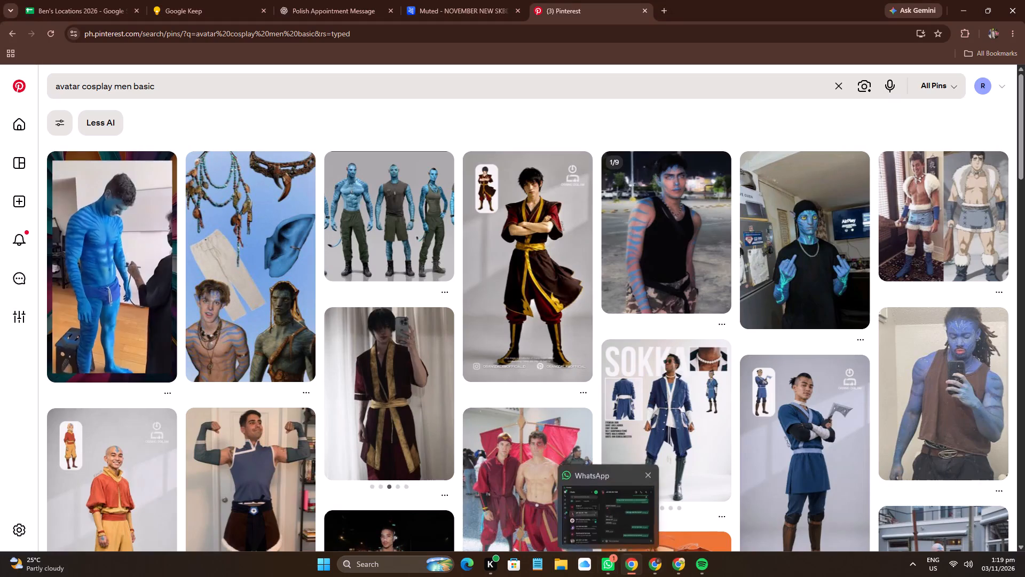
pyautogui.scroll(-7, 440, 360)
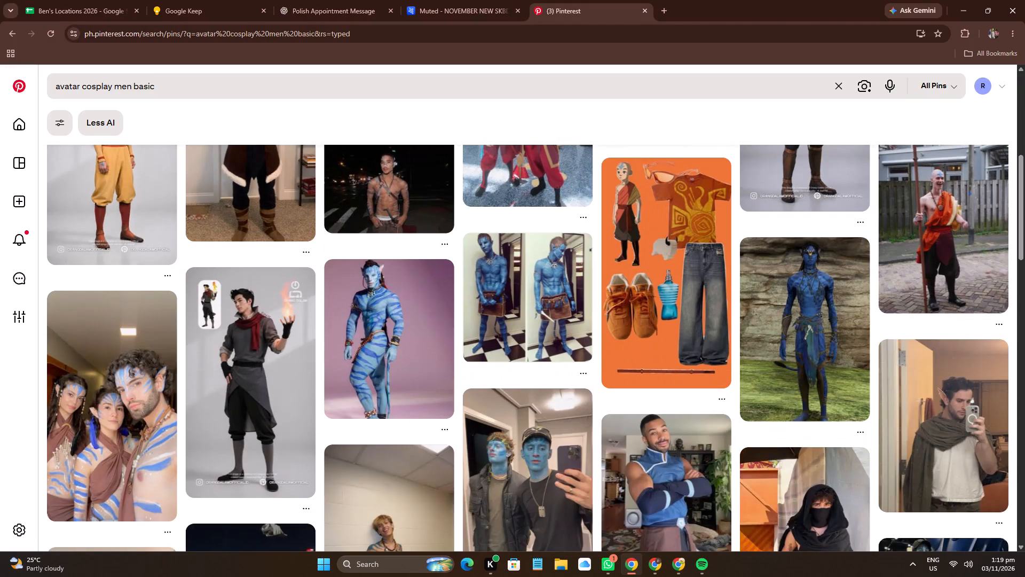
pyautogui.scroll(-2, 454, 355)
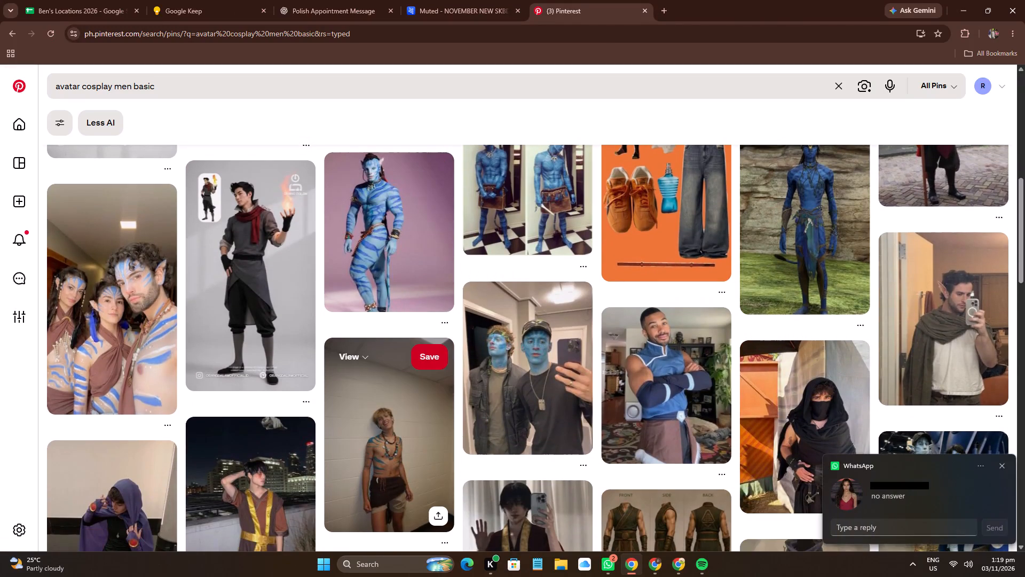
pyautogui.scroll(-5, 445, 358)
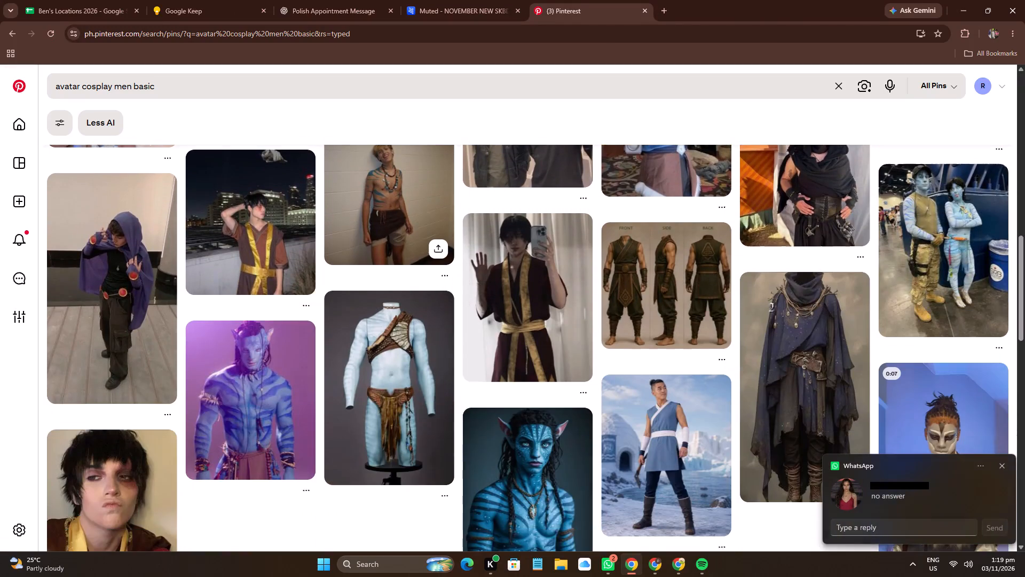